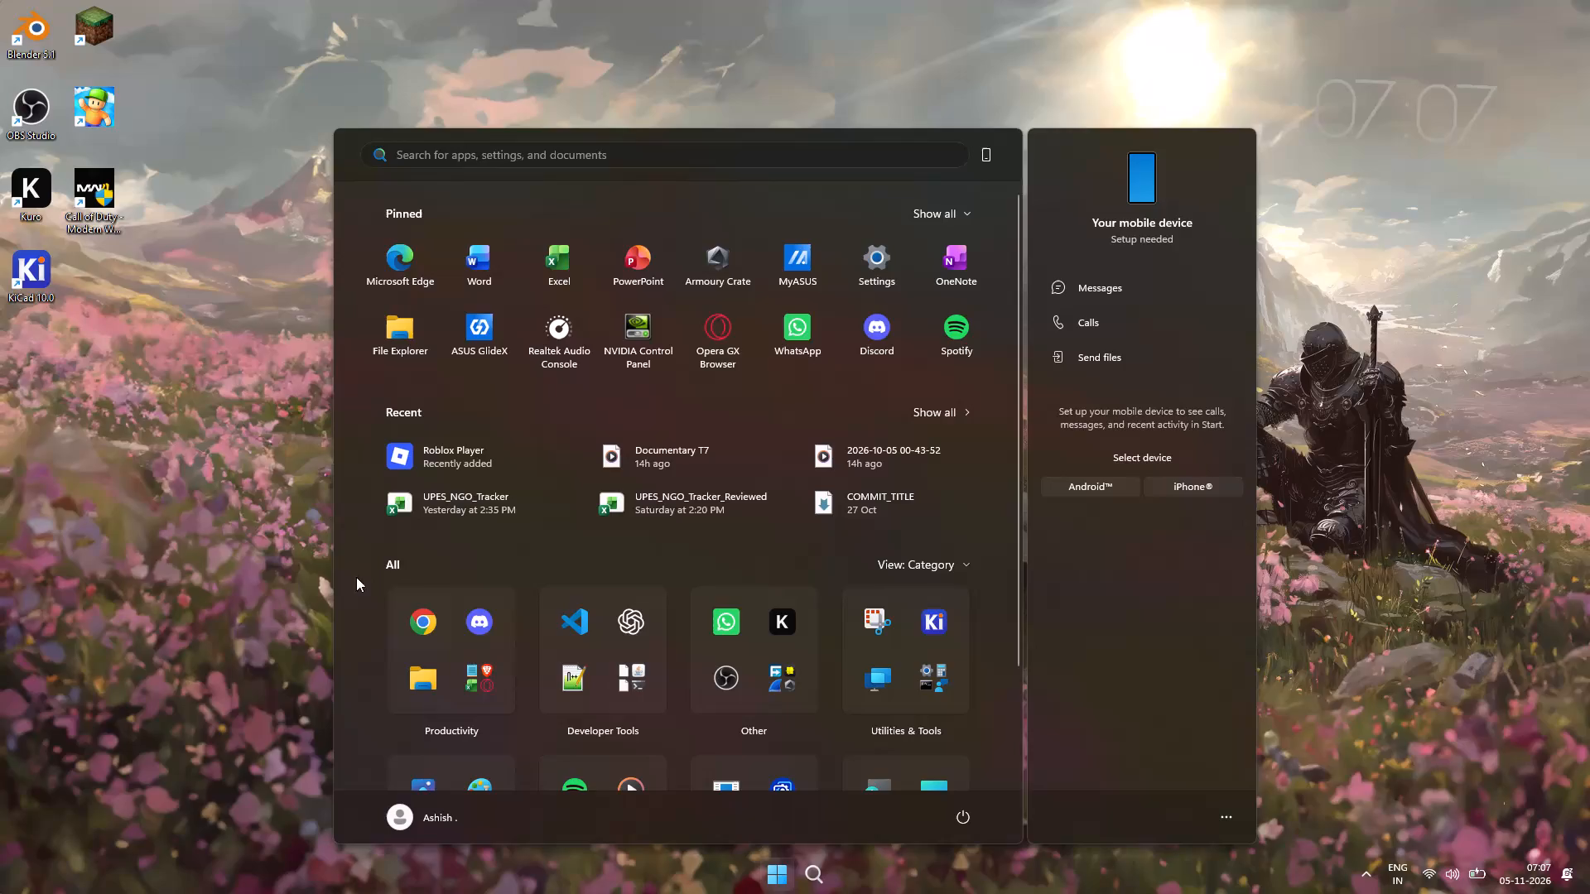
Launch WhatsApp from the Other category of installed apps.
click(746, 638)
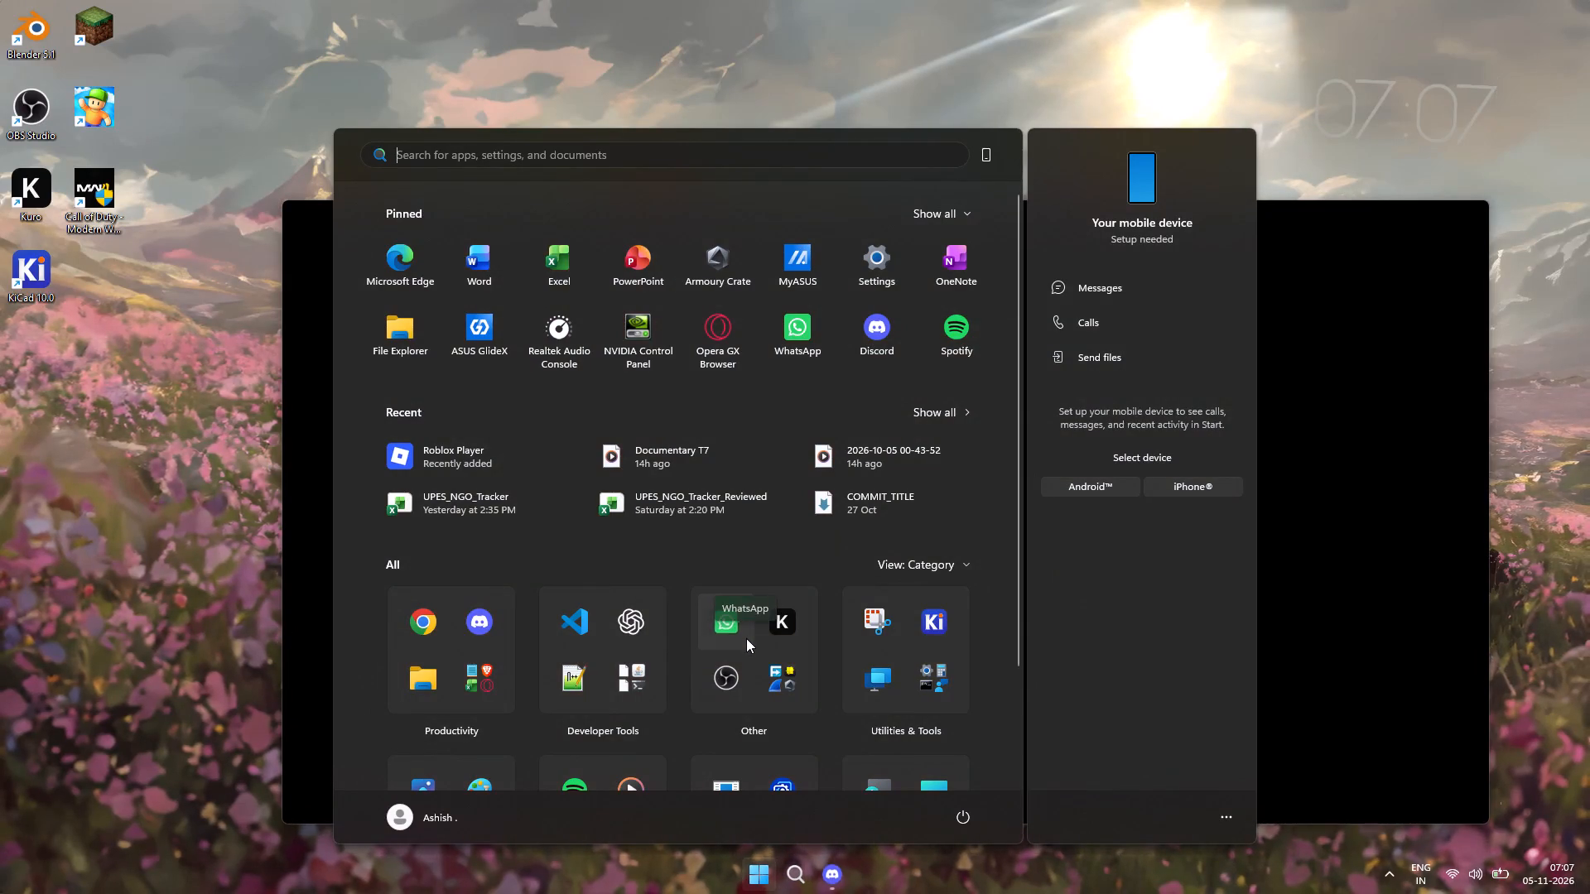
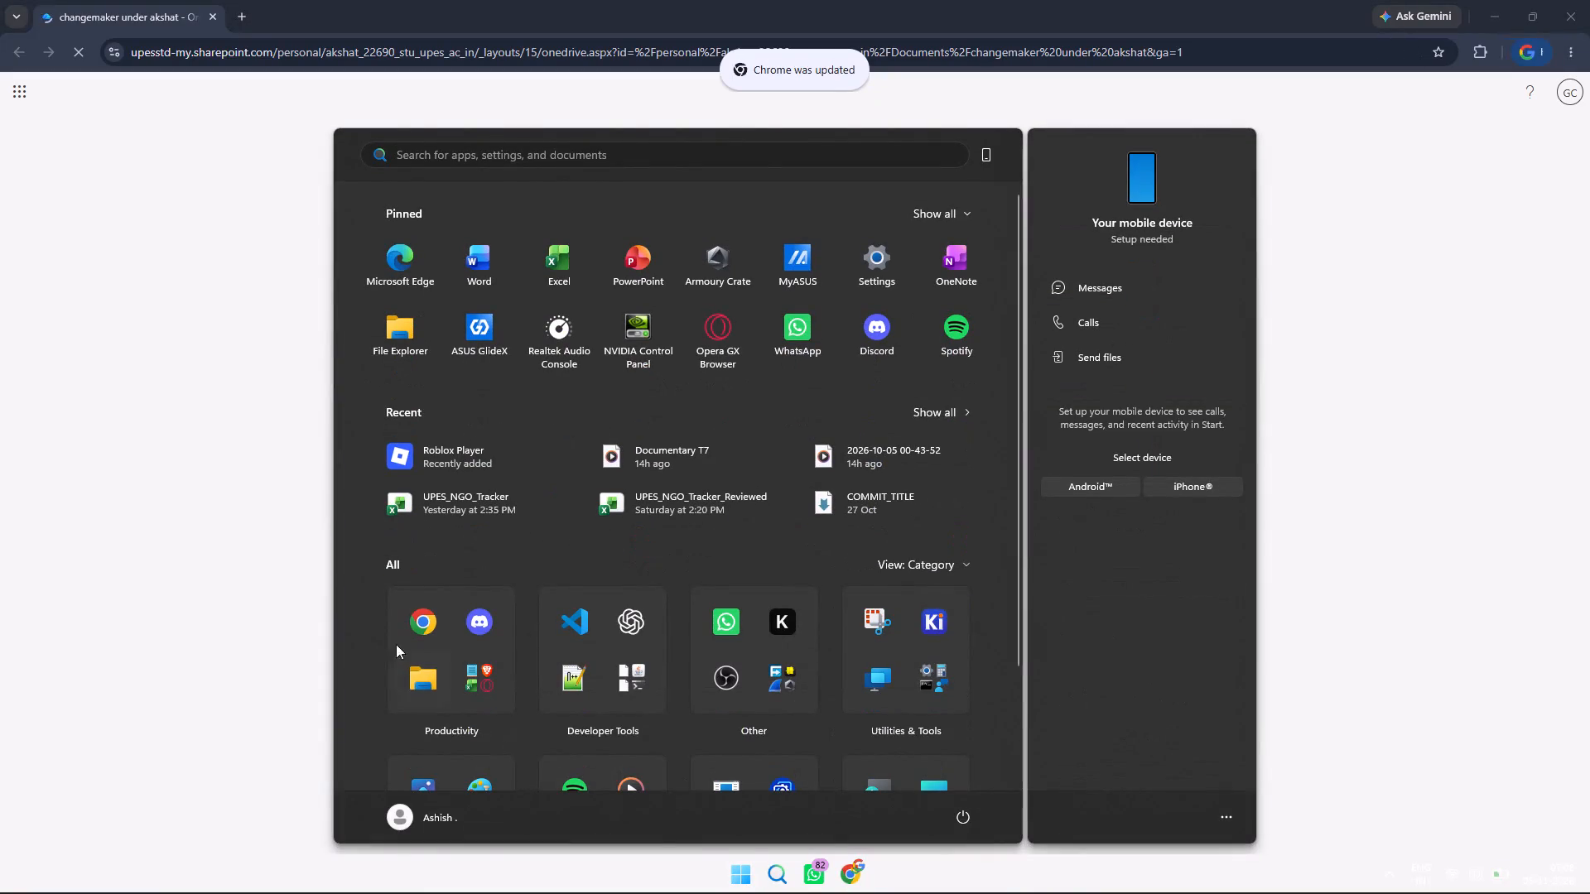
Launch Excel from the Productivity category of installed apps.
click(484, 681)
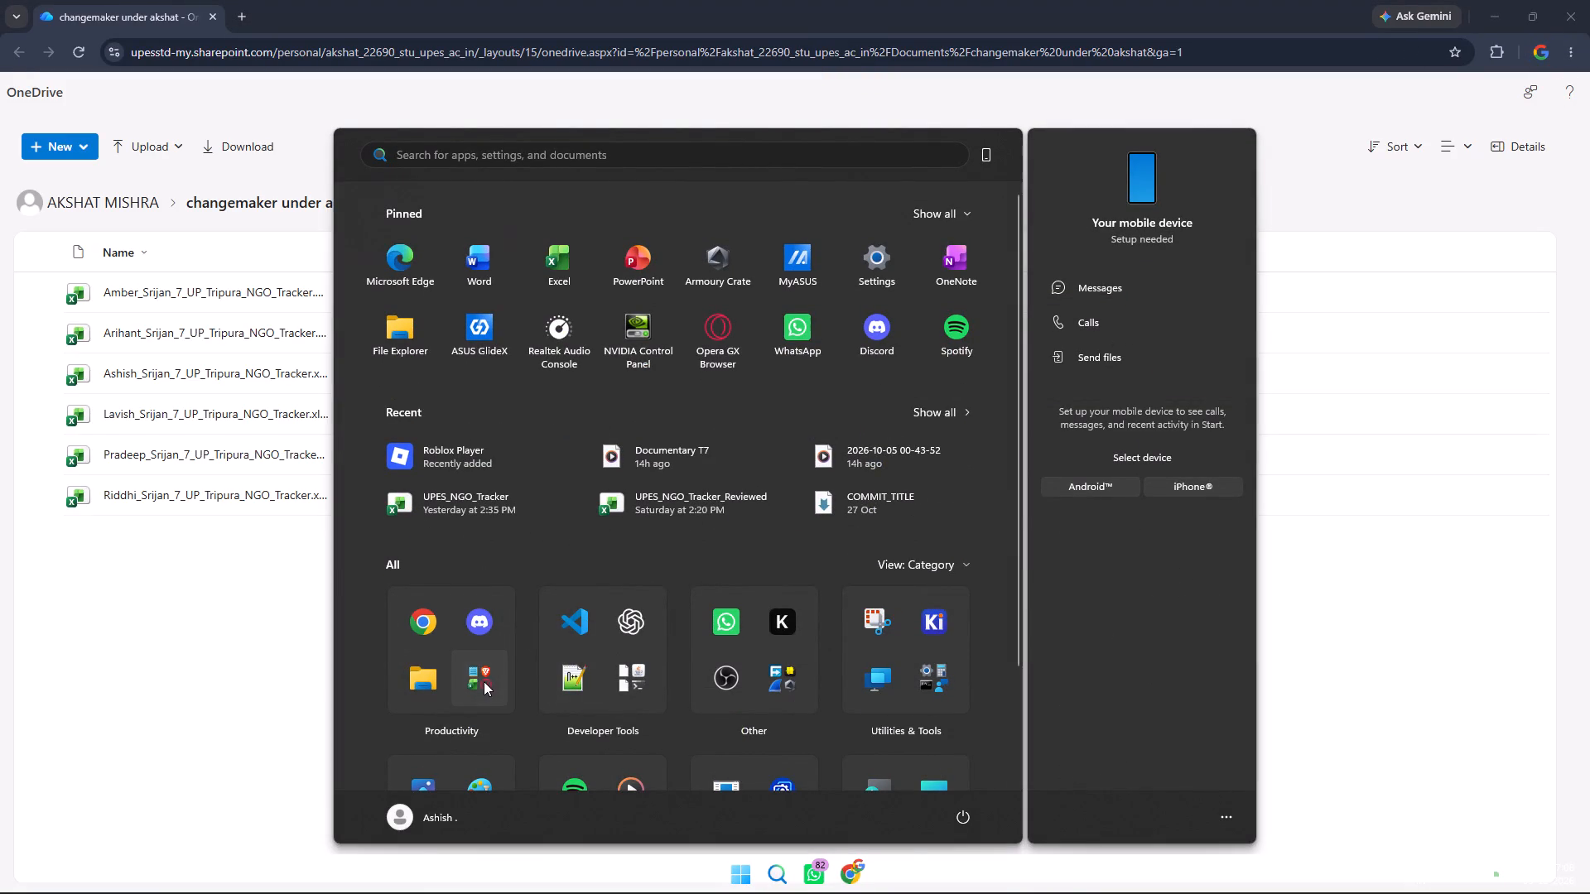
click(612, 512)
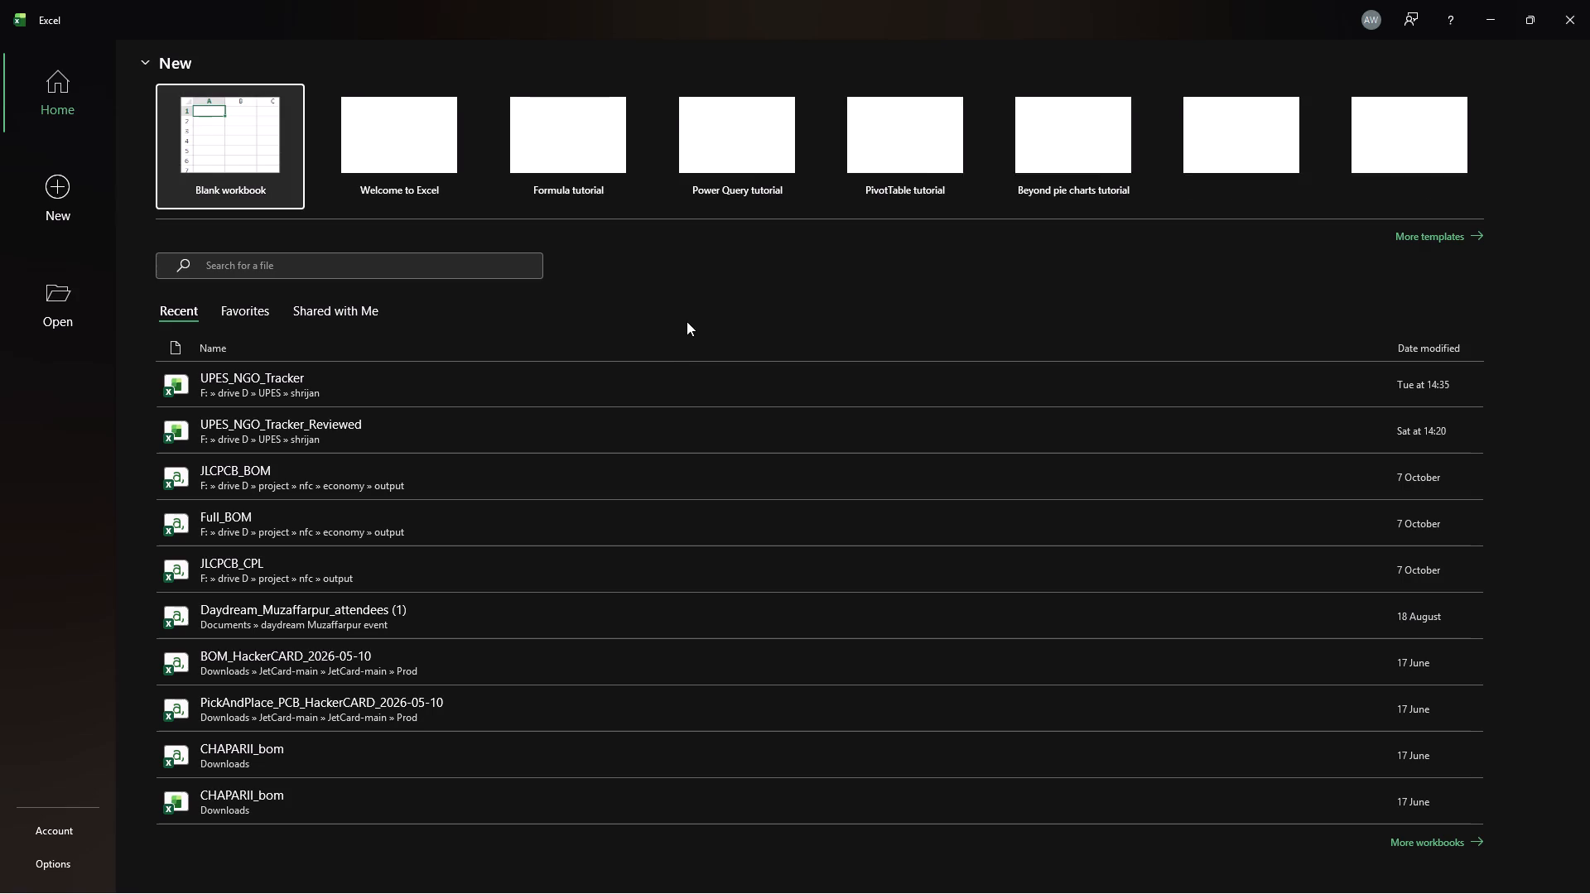
Open the UPES_NGO_Tracker workbook and place its window side by side with the browser.
double_click(478, 400)
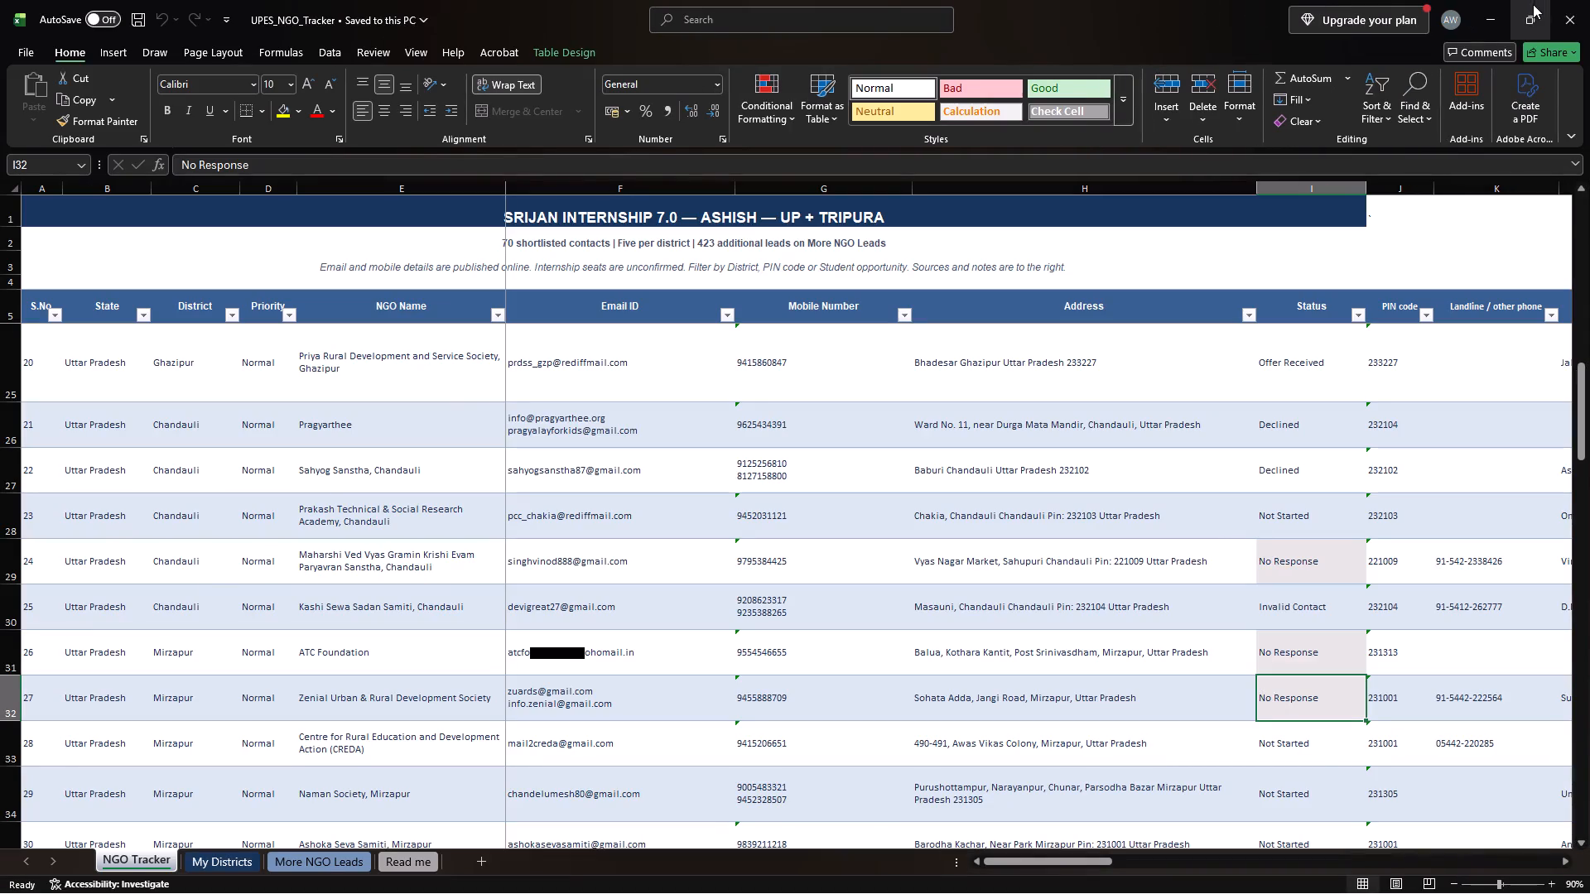
click(1345, 56)
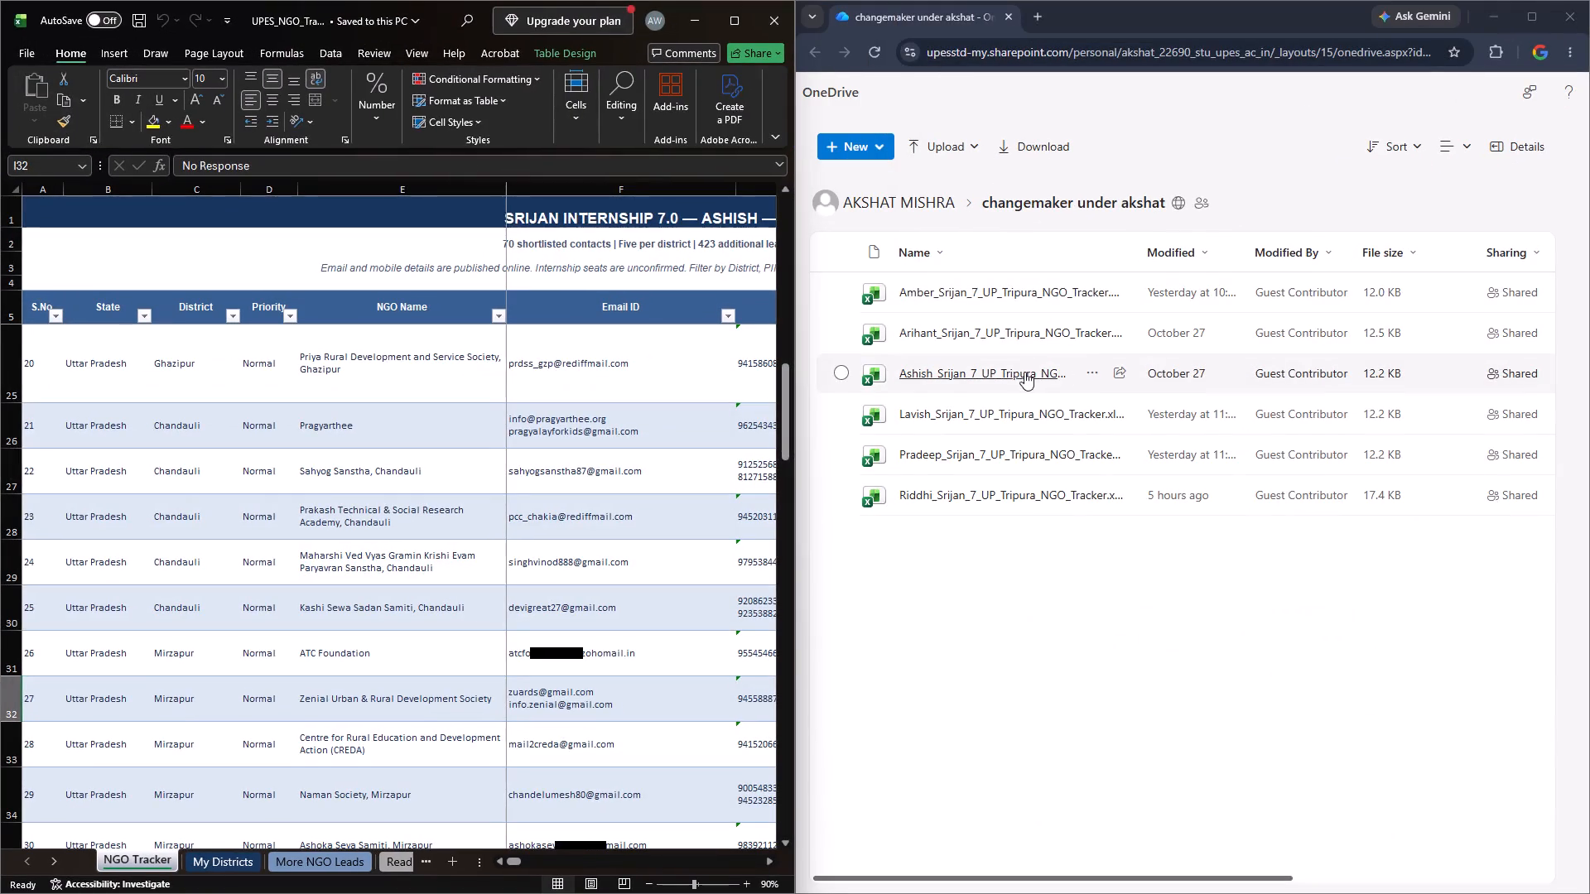
click(1020, 372)
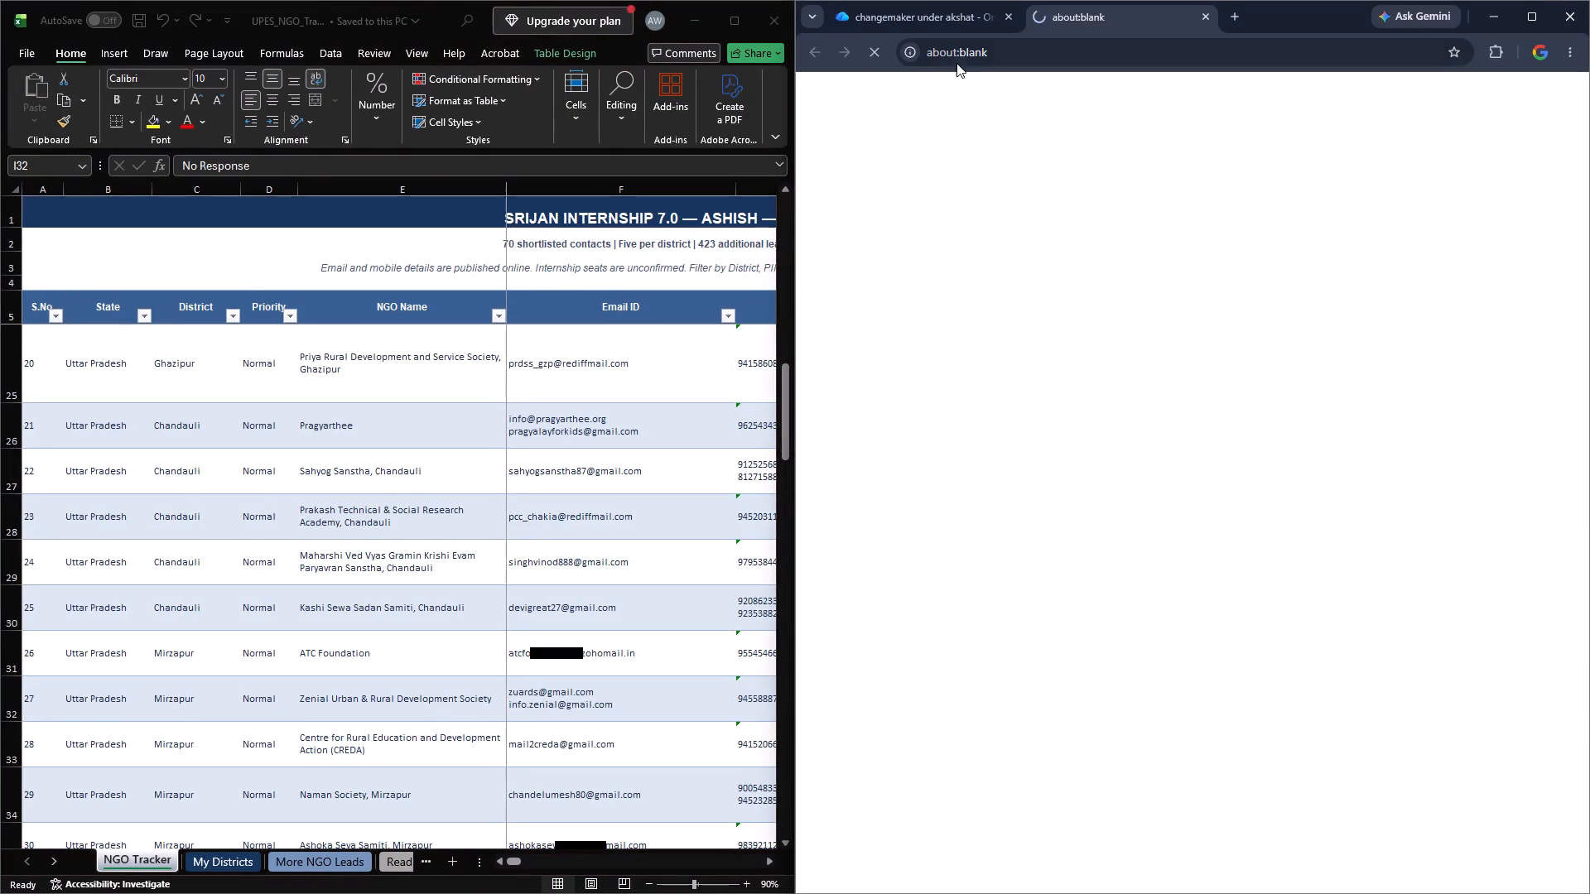
click(1009, 13)
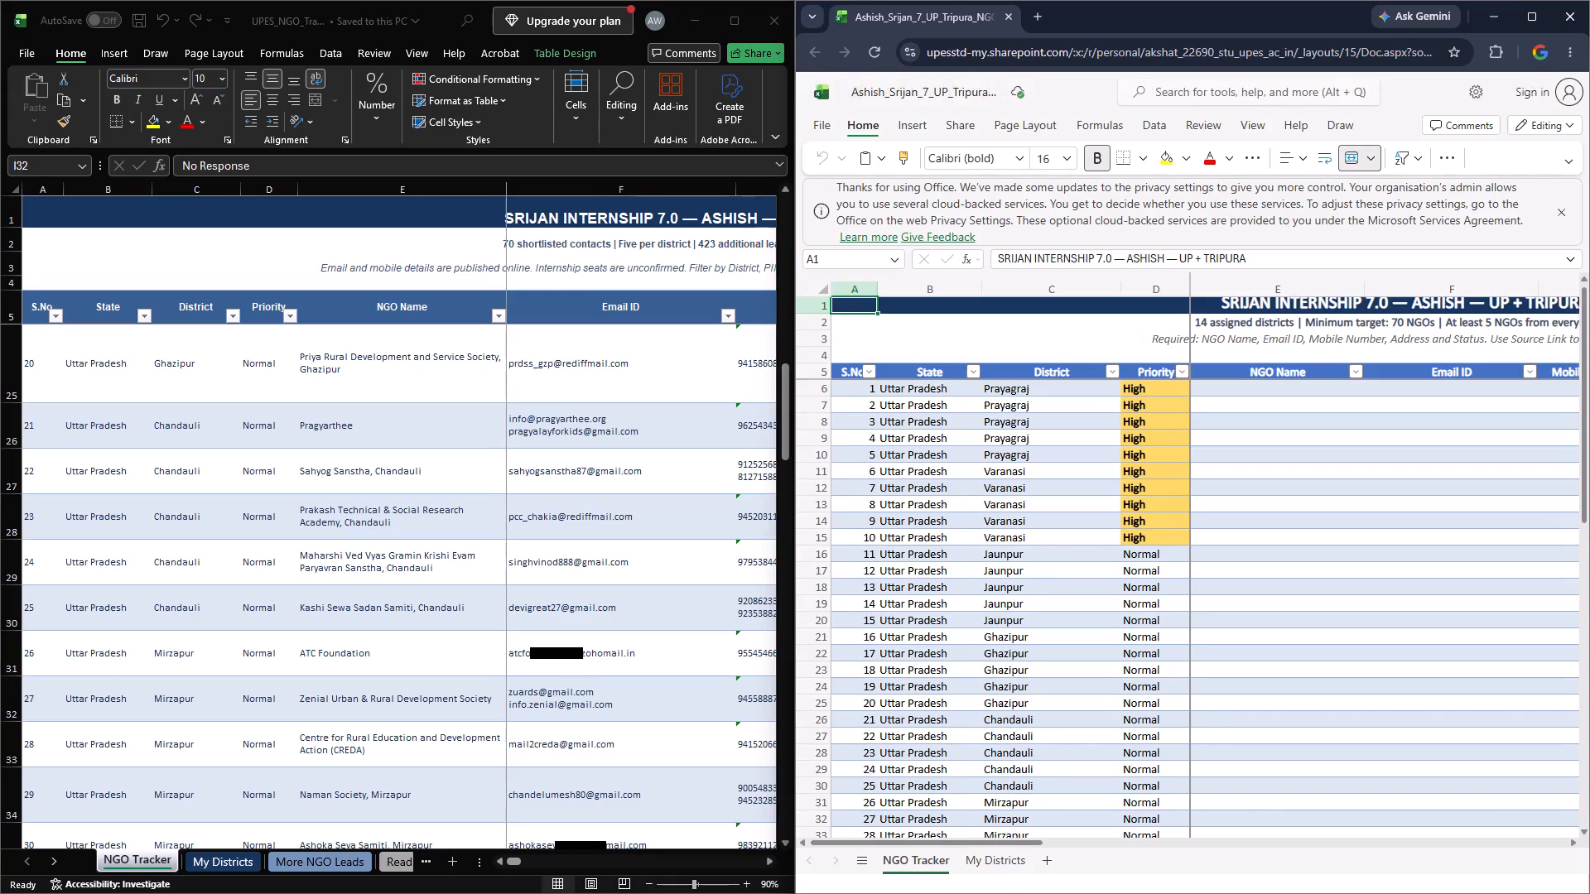
Examine the NGO entries and their Status column in the local UPES_NGO_Tracker, starting from the first Prayagraj rows.
click(517, 858)
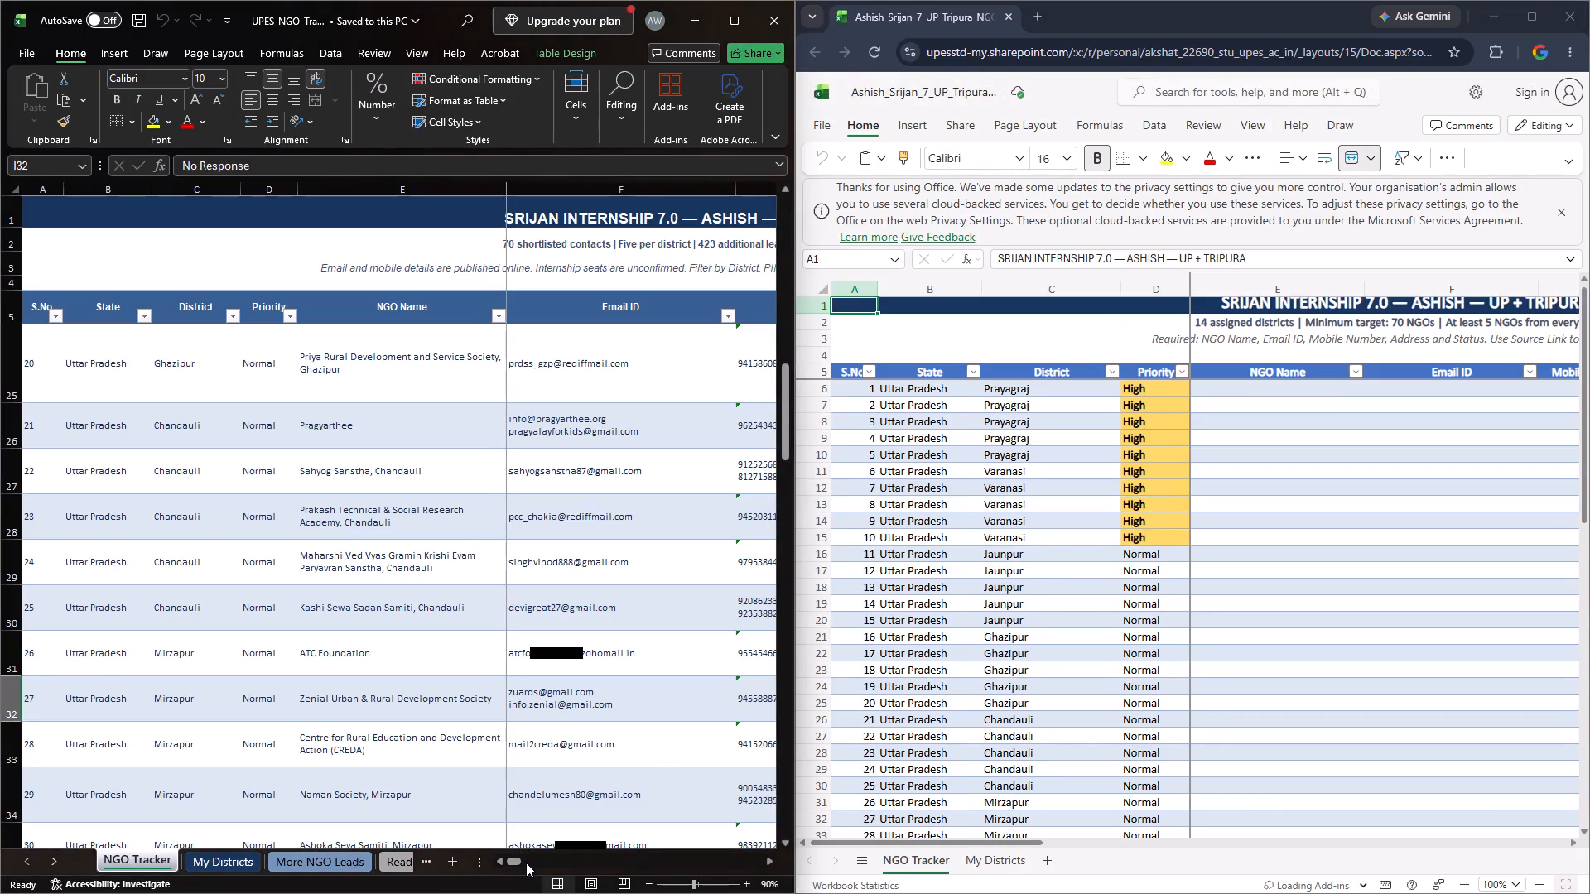
drag(517, 862, 538, 867)
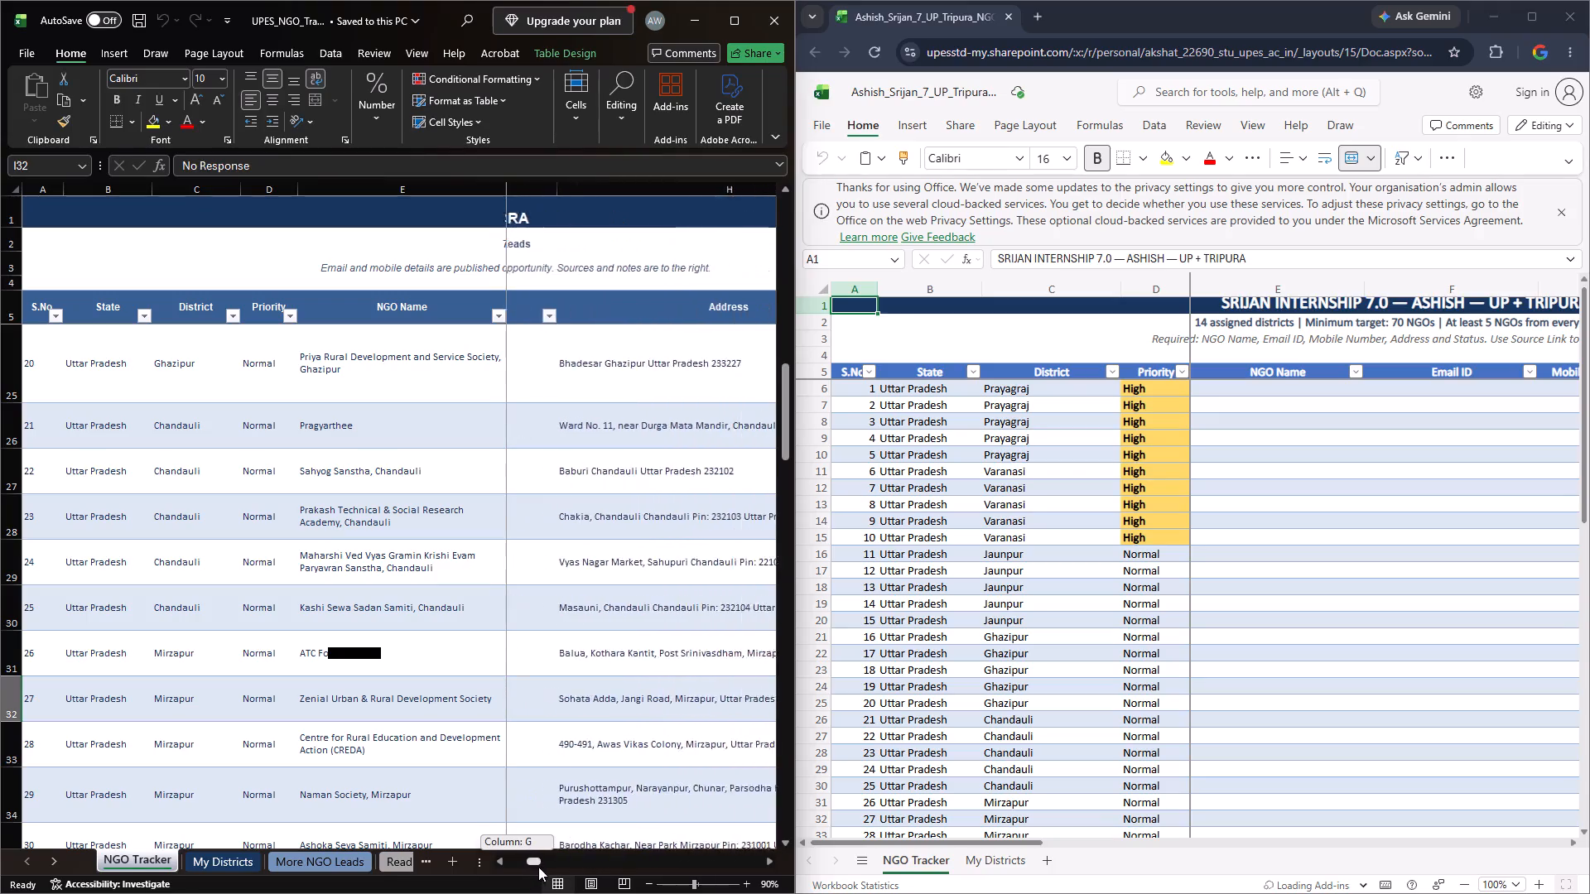
drag(538, 867, 554, 871)
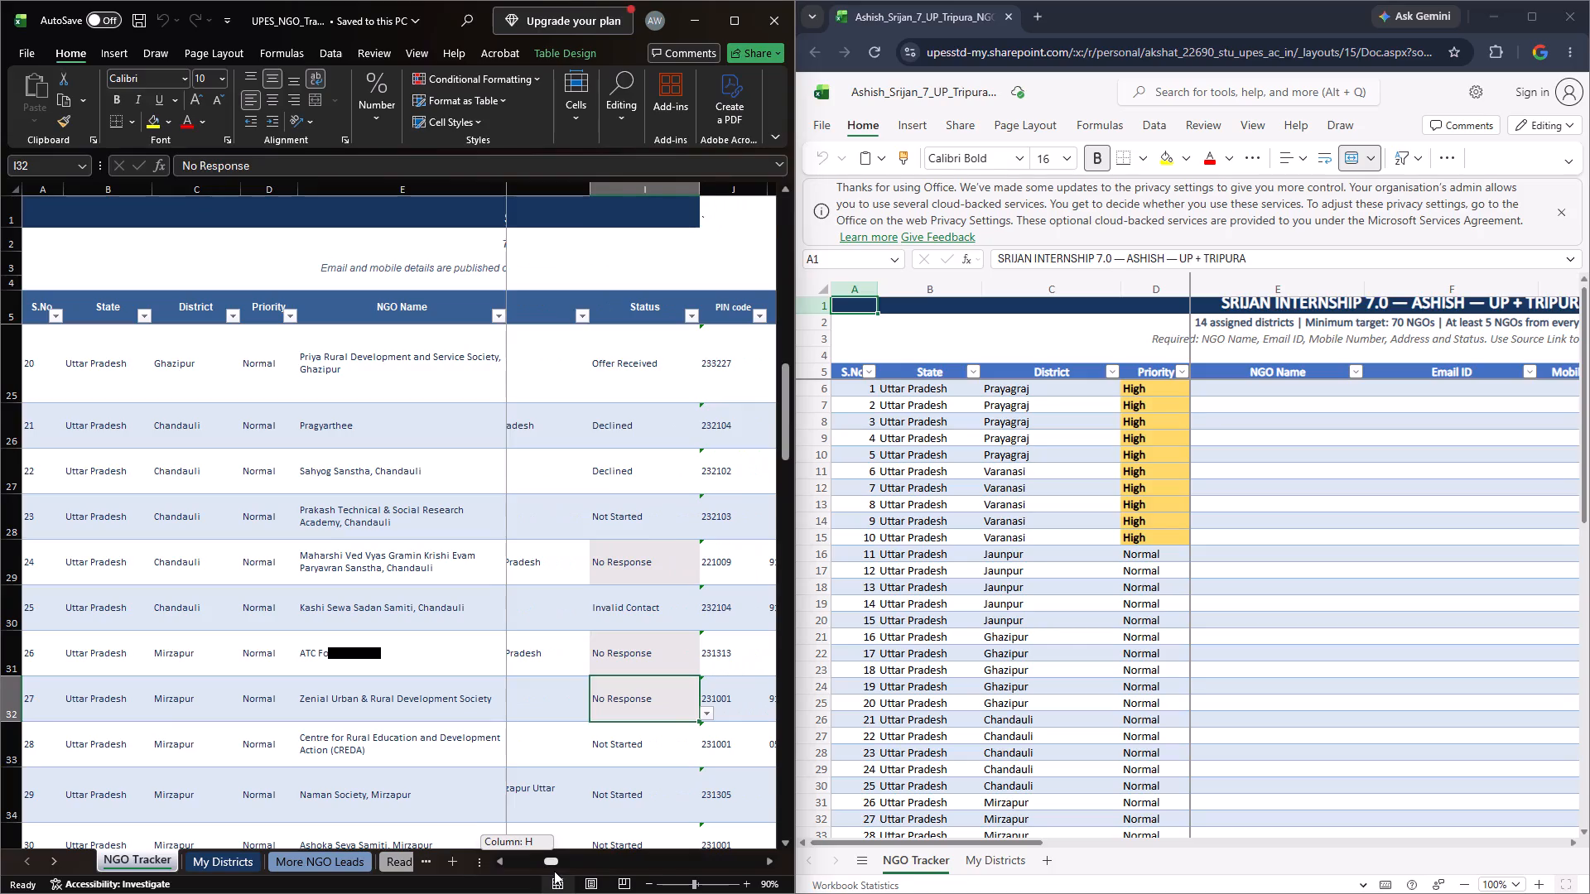
drag(554, 871, 495, 850)
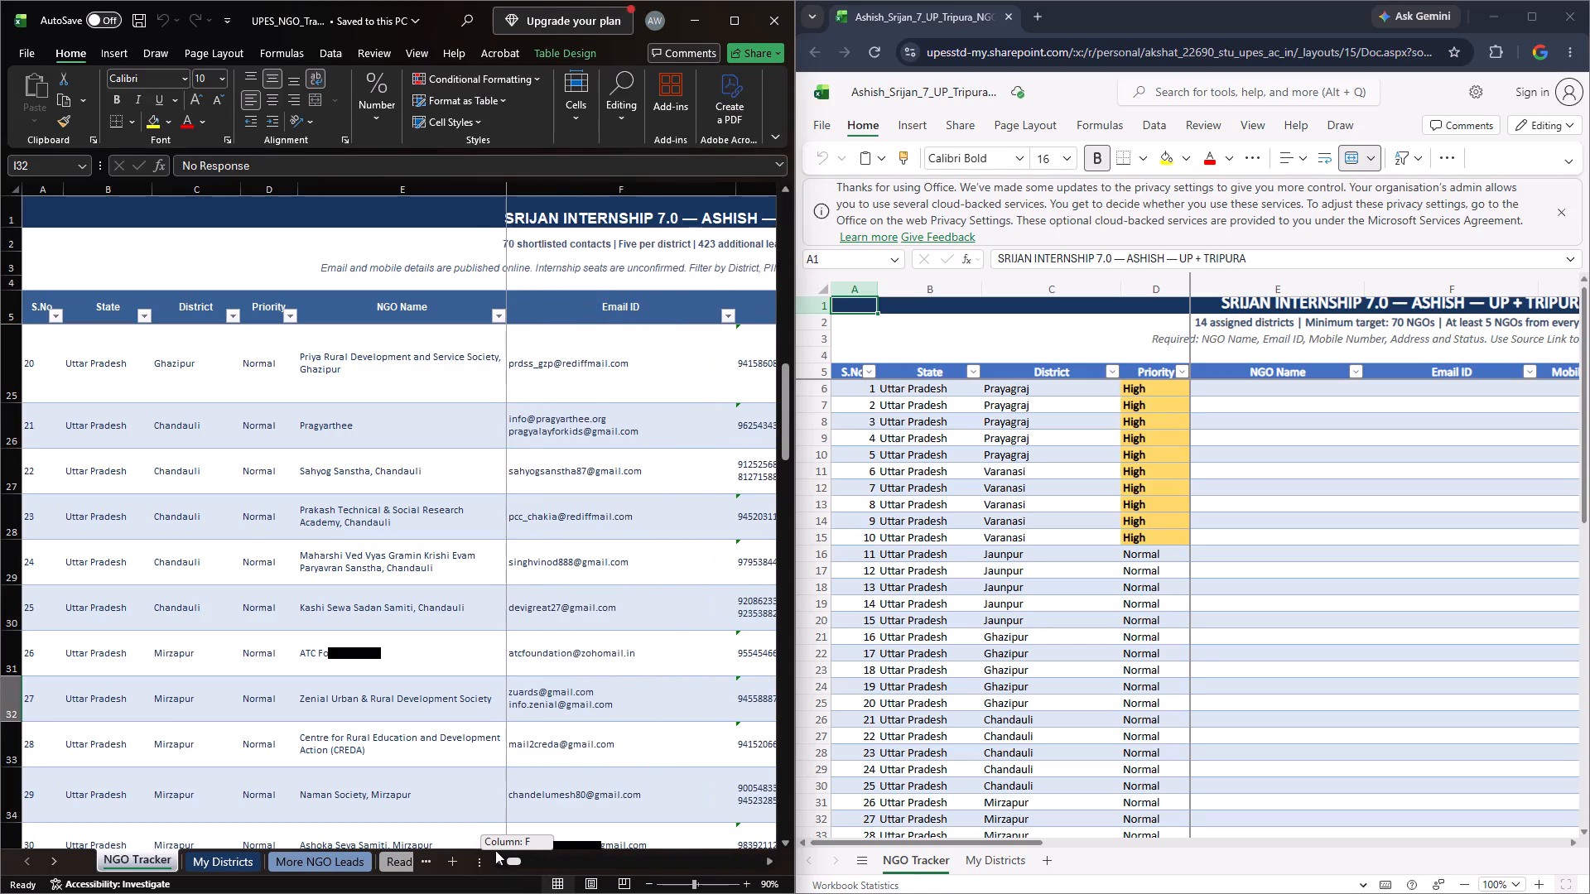
drag(495, 850, 491, 858)
drag(491, 858, 504, 850)
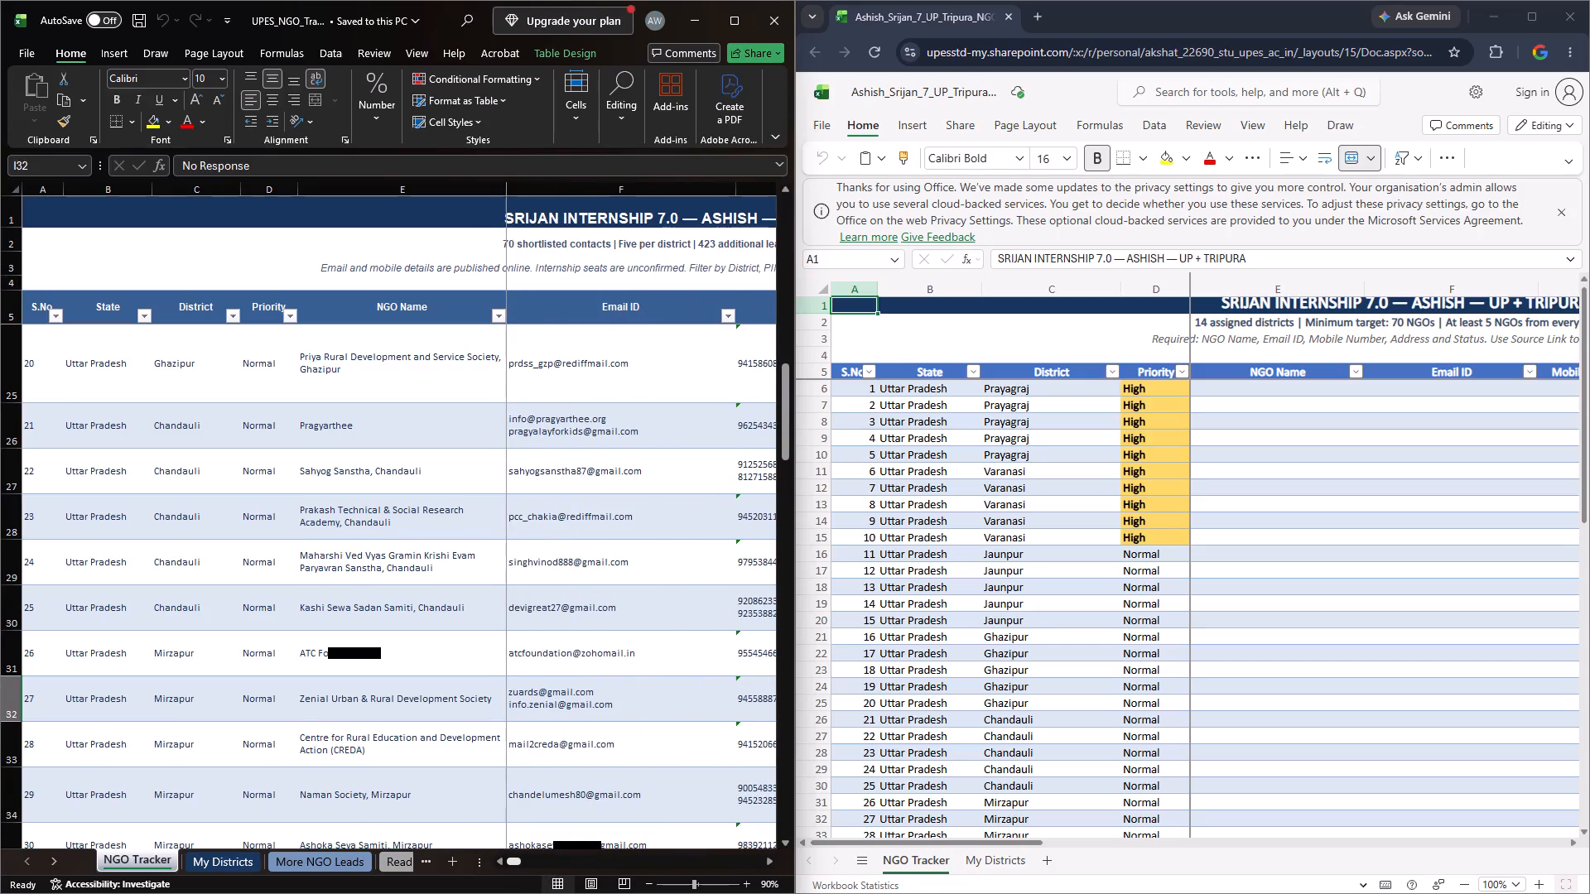
scroll(557, 606, up, 19)
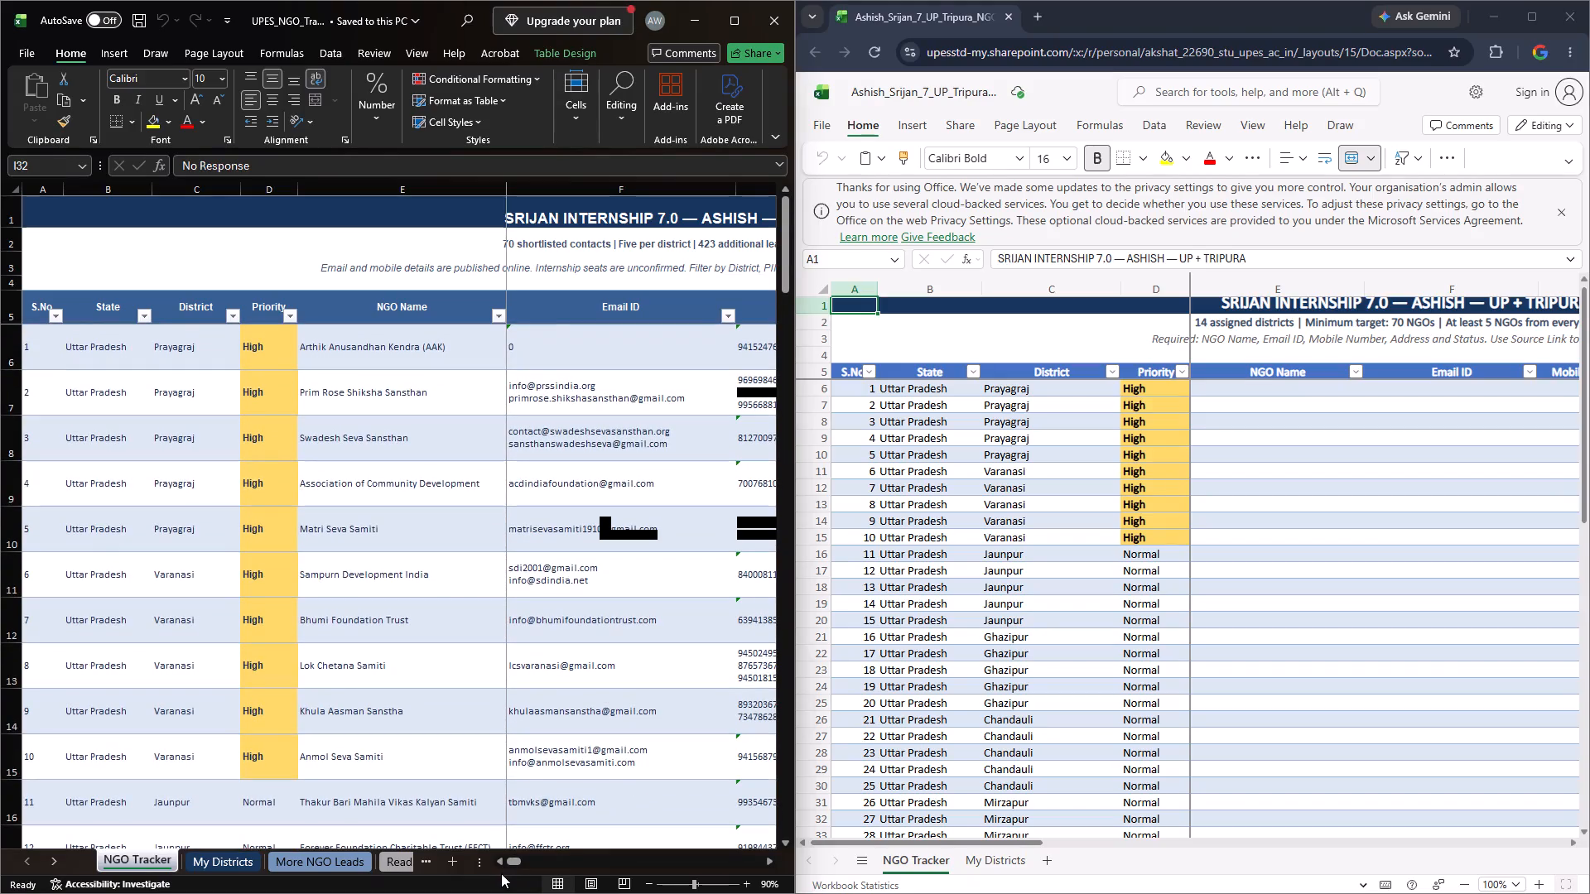
drag(510, 861, 523, 860)
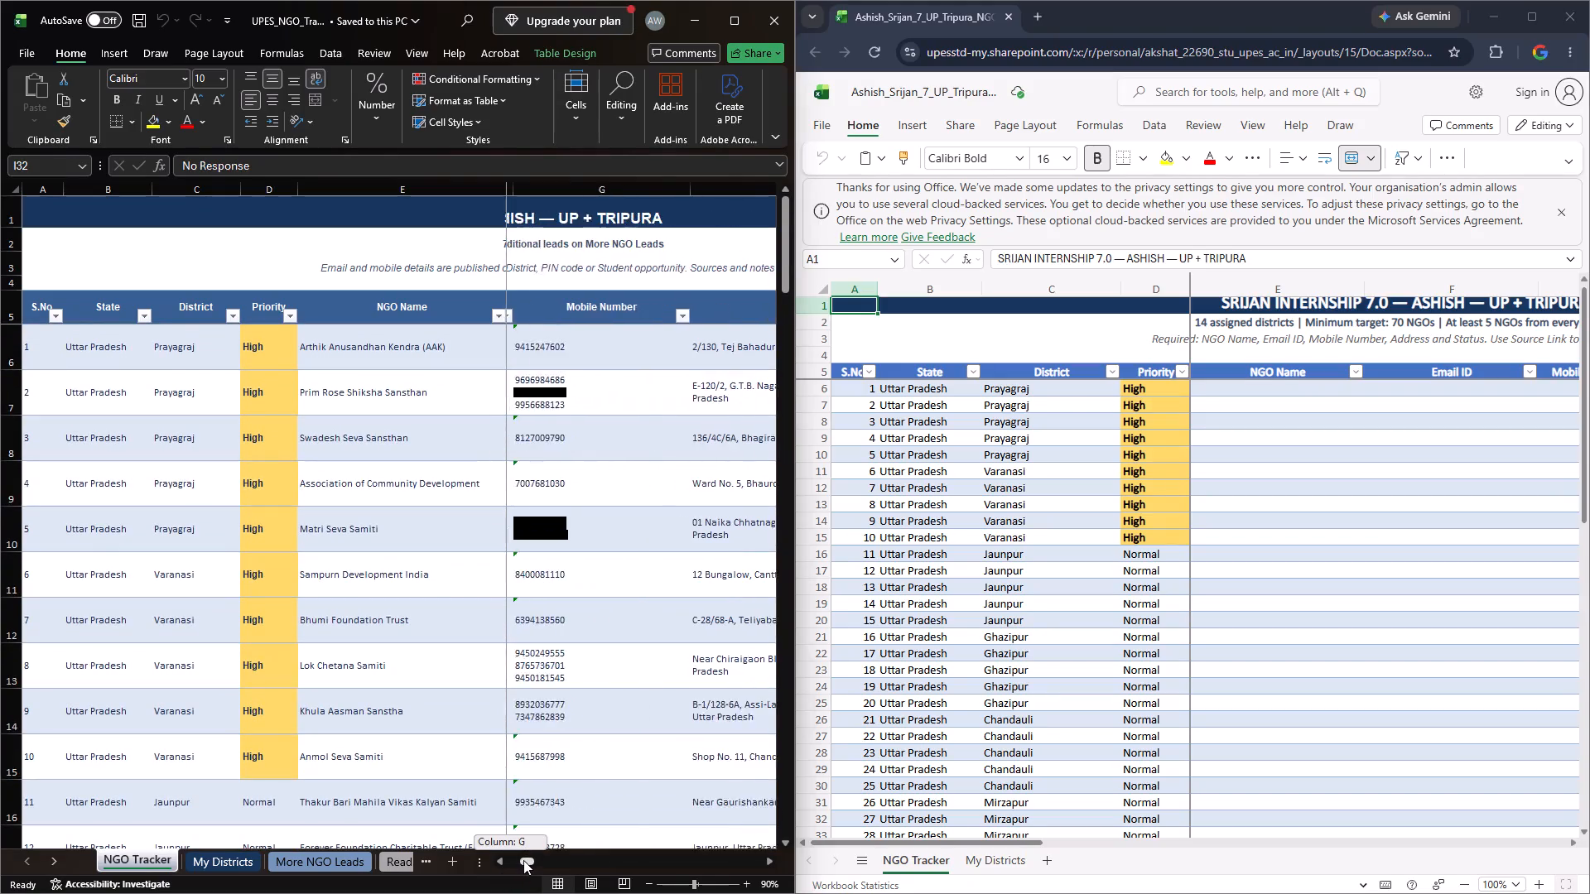
drag(523, 860, 552, 870)
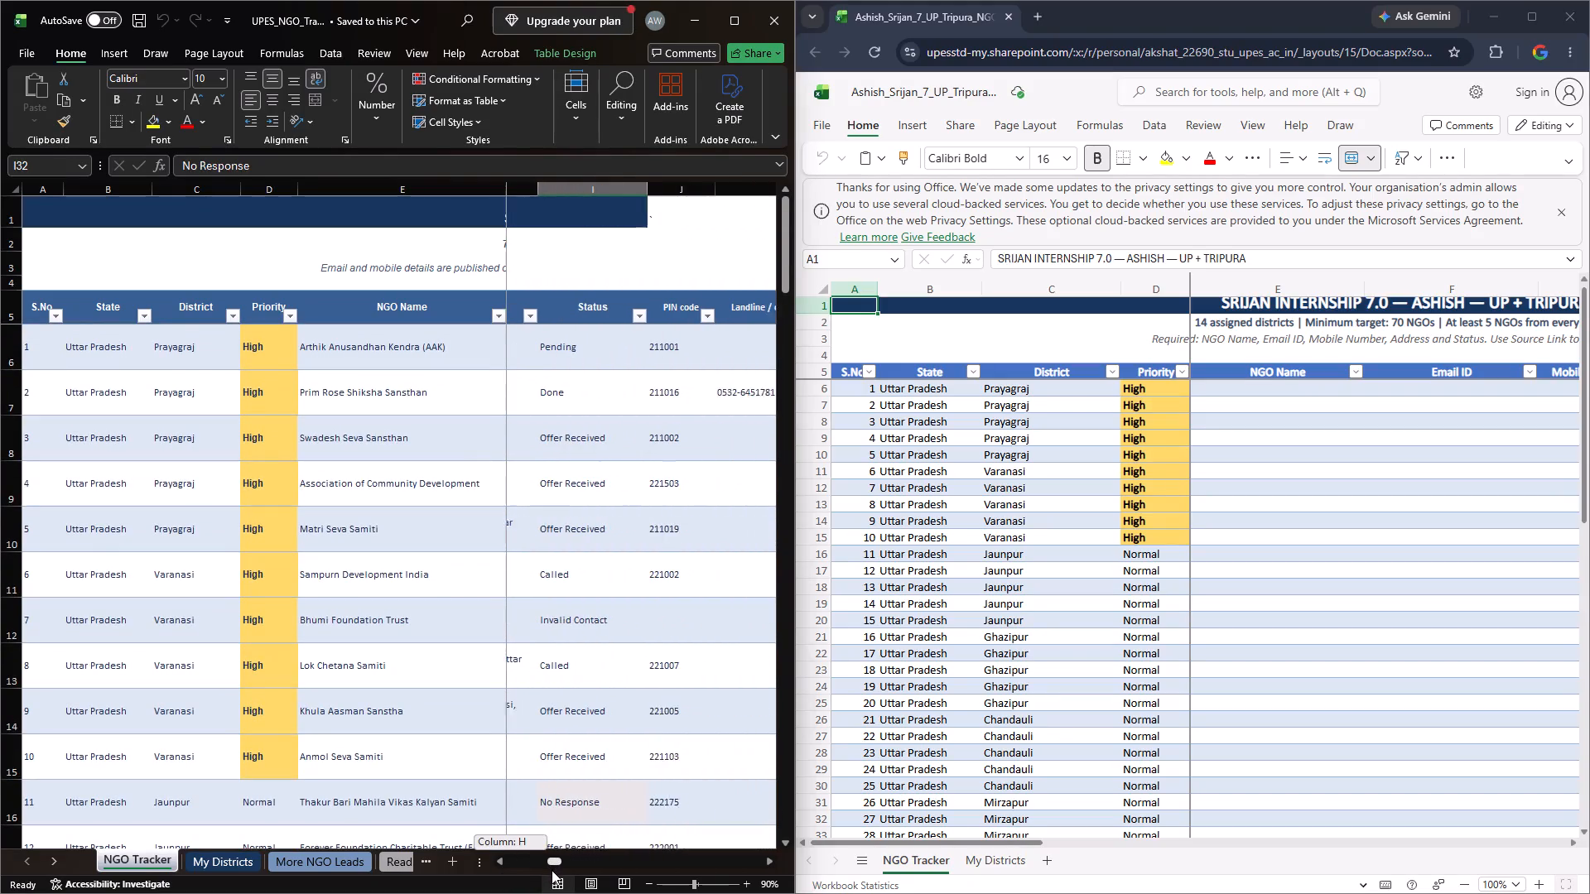
drag(552, 870, 544, 868)
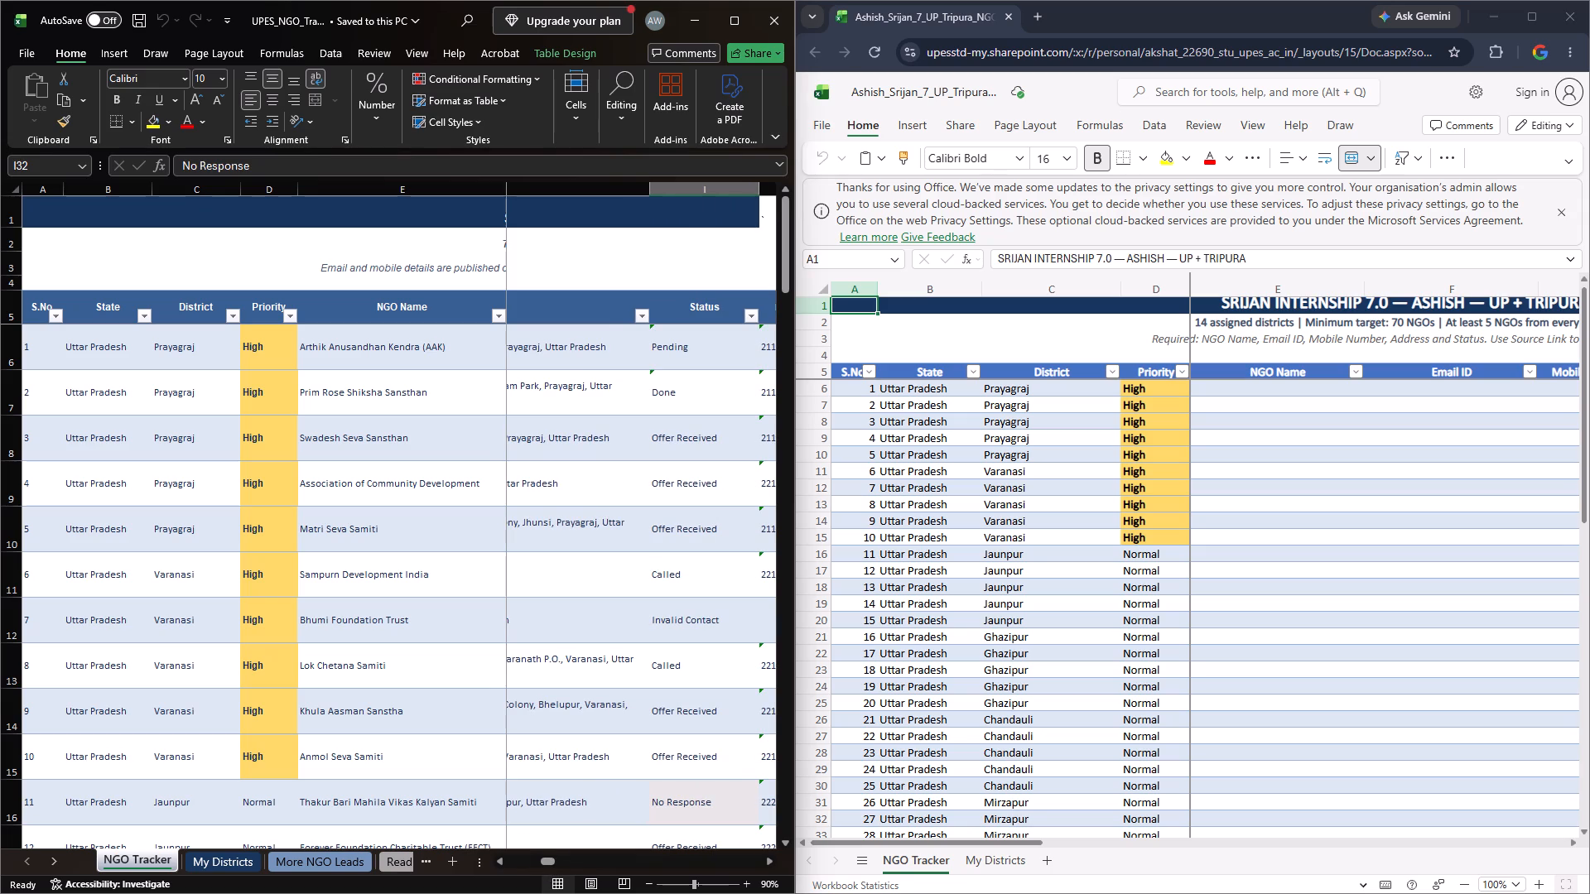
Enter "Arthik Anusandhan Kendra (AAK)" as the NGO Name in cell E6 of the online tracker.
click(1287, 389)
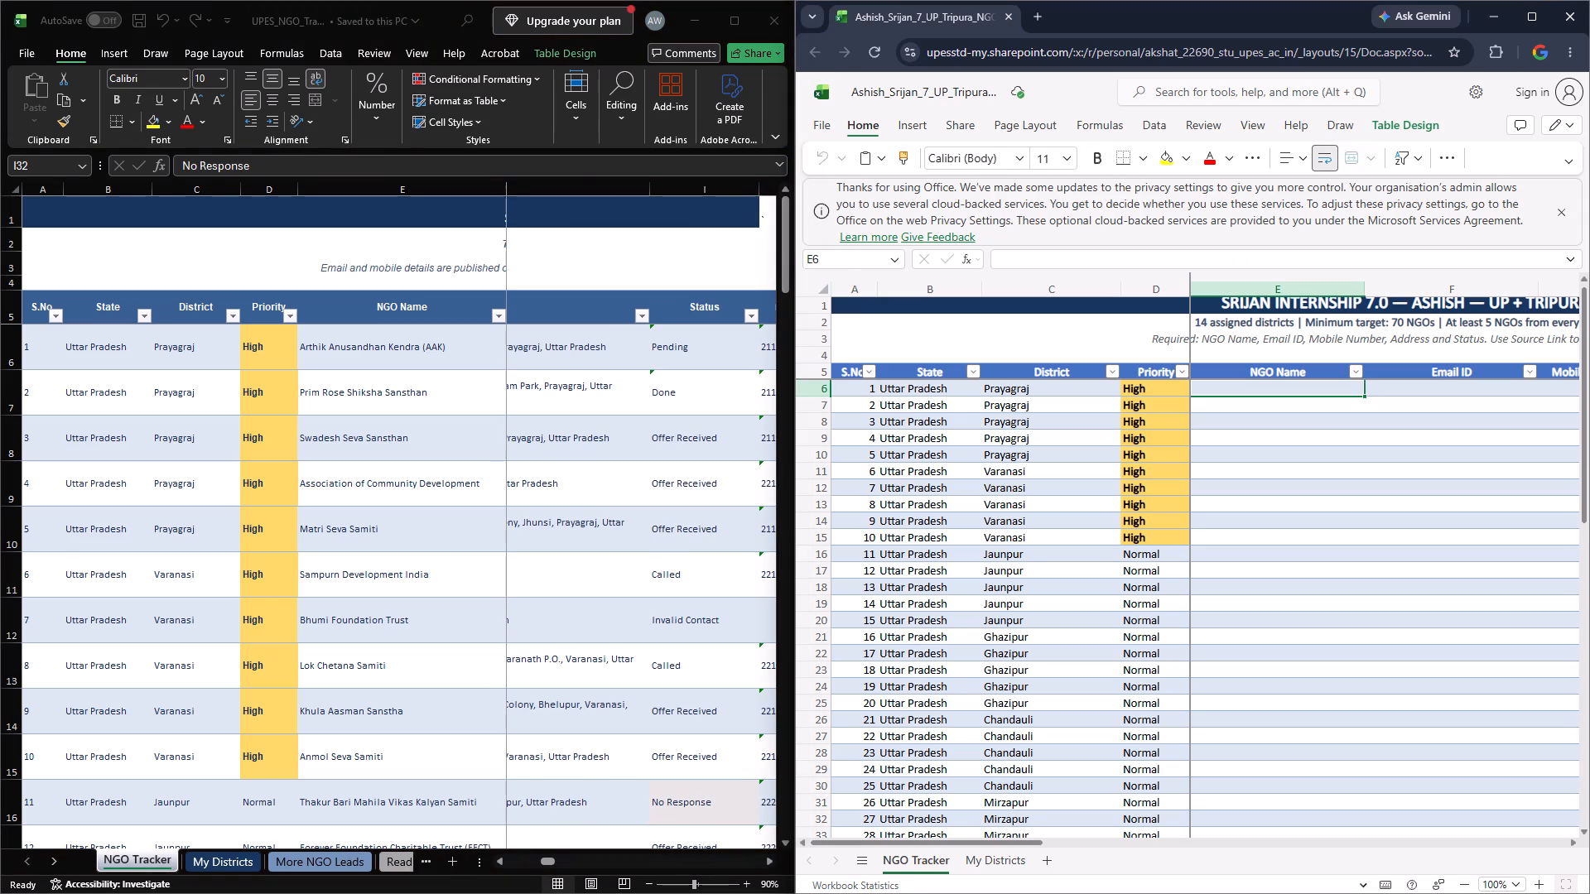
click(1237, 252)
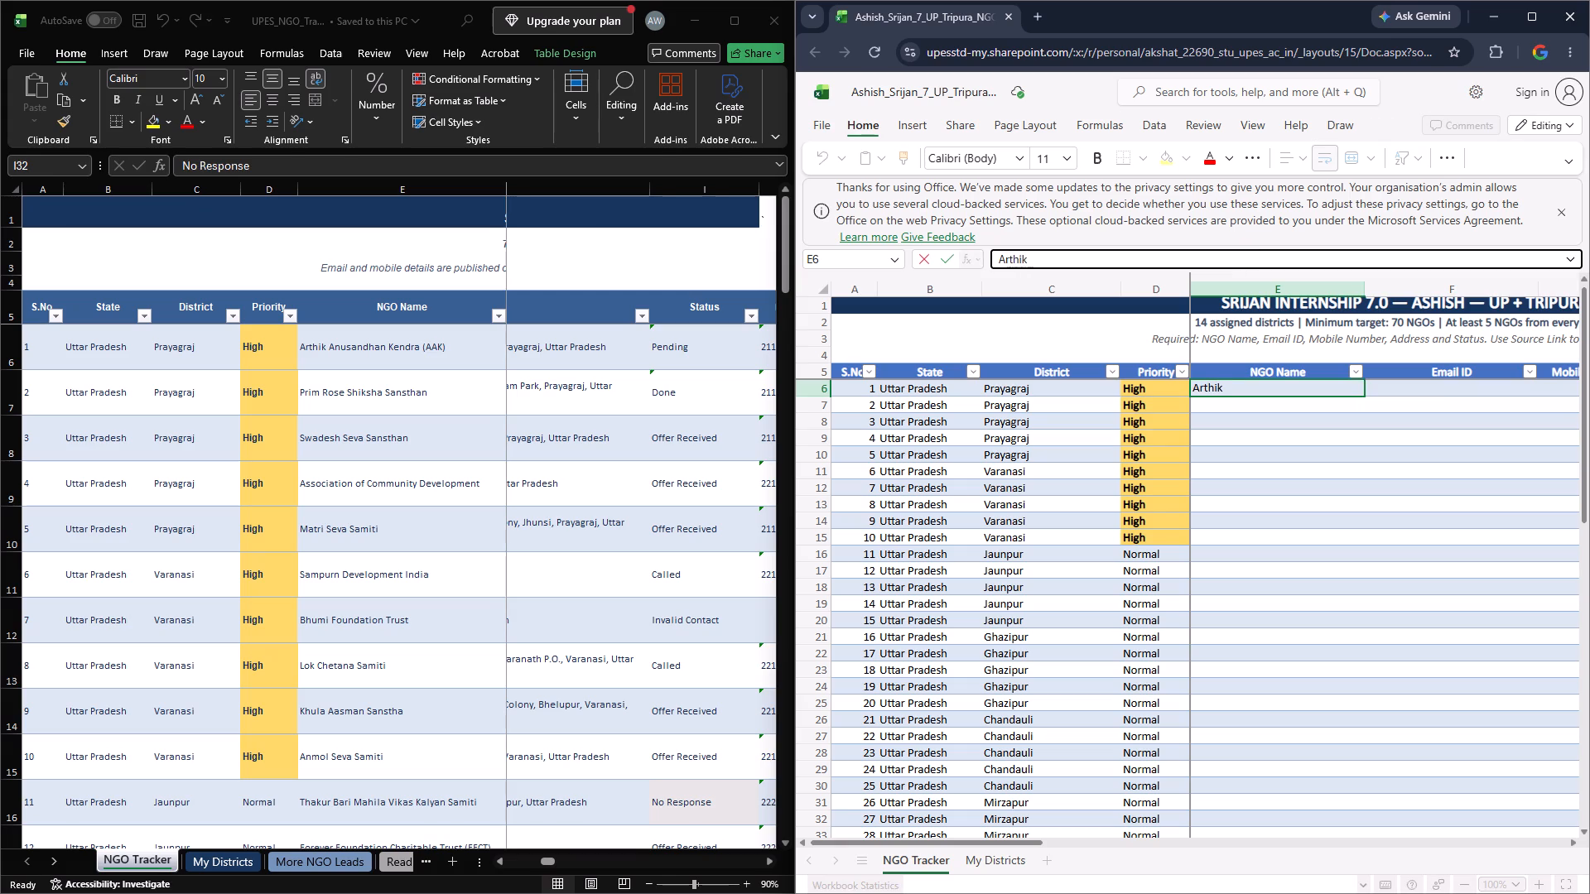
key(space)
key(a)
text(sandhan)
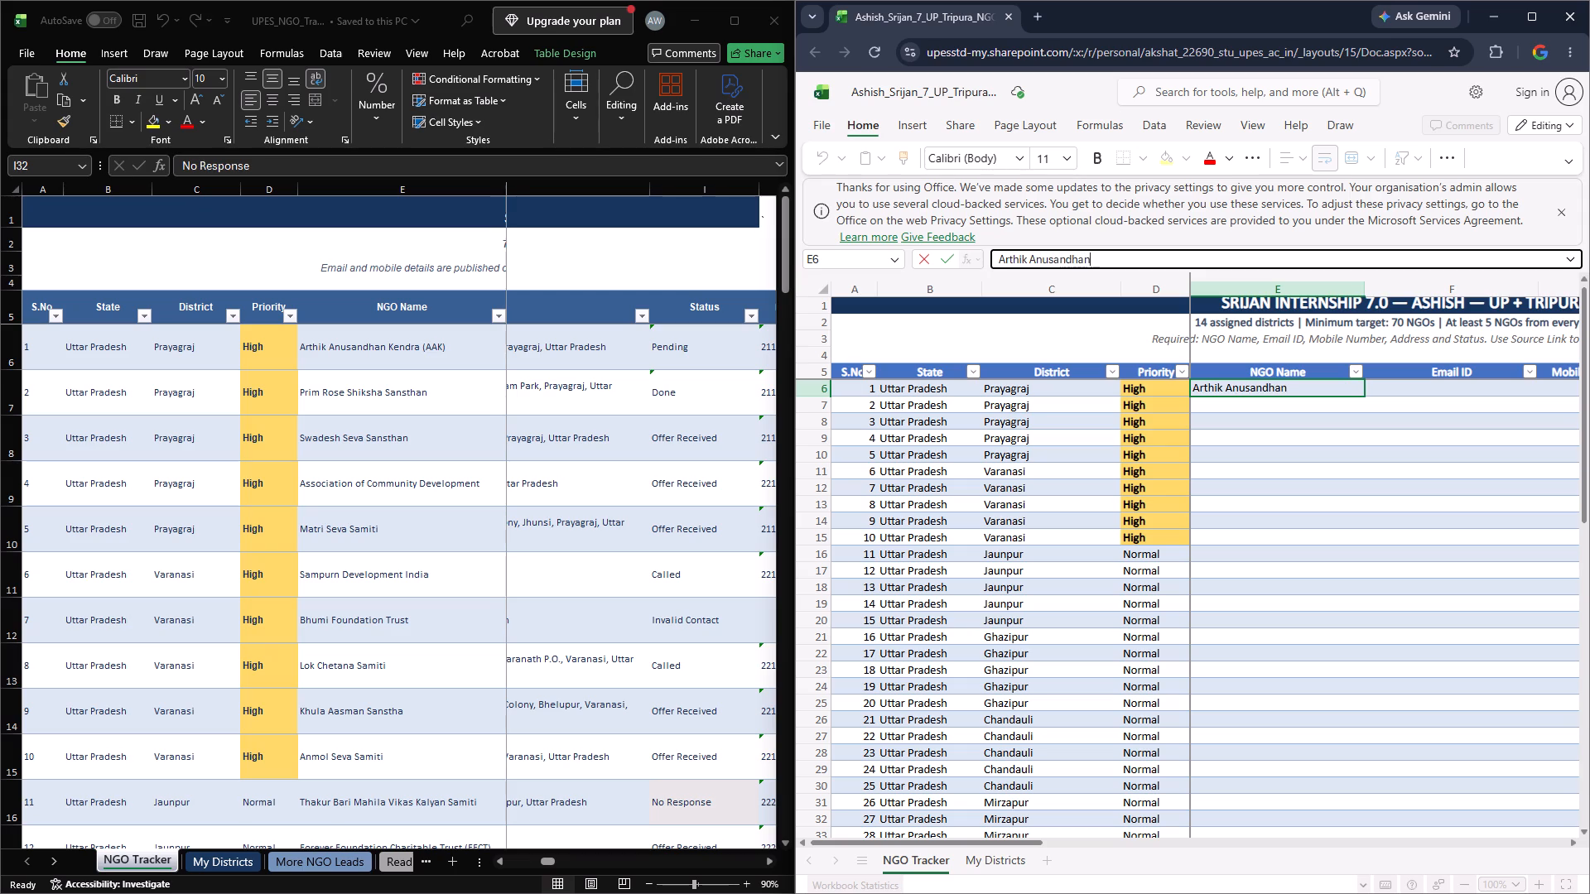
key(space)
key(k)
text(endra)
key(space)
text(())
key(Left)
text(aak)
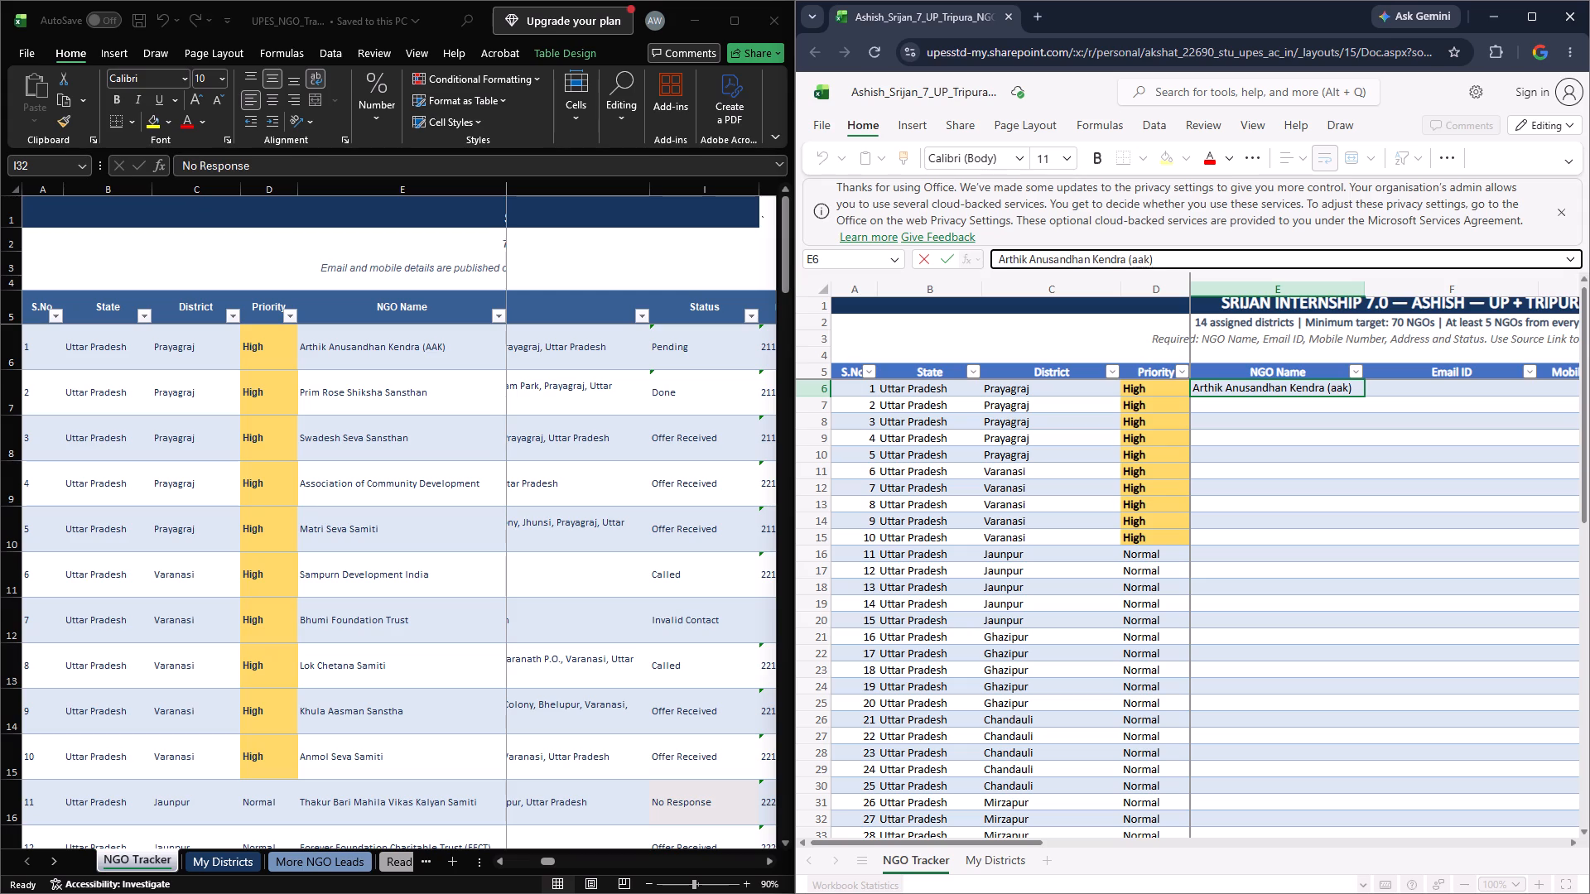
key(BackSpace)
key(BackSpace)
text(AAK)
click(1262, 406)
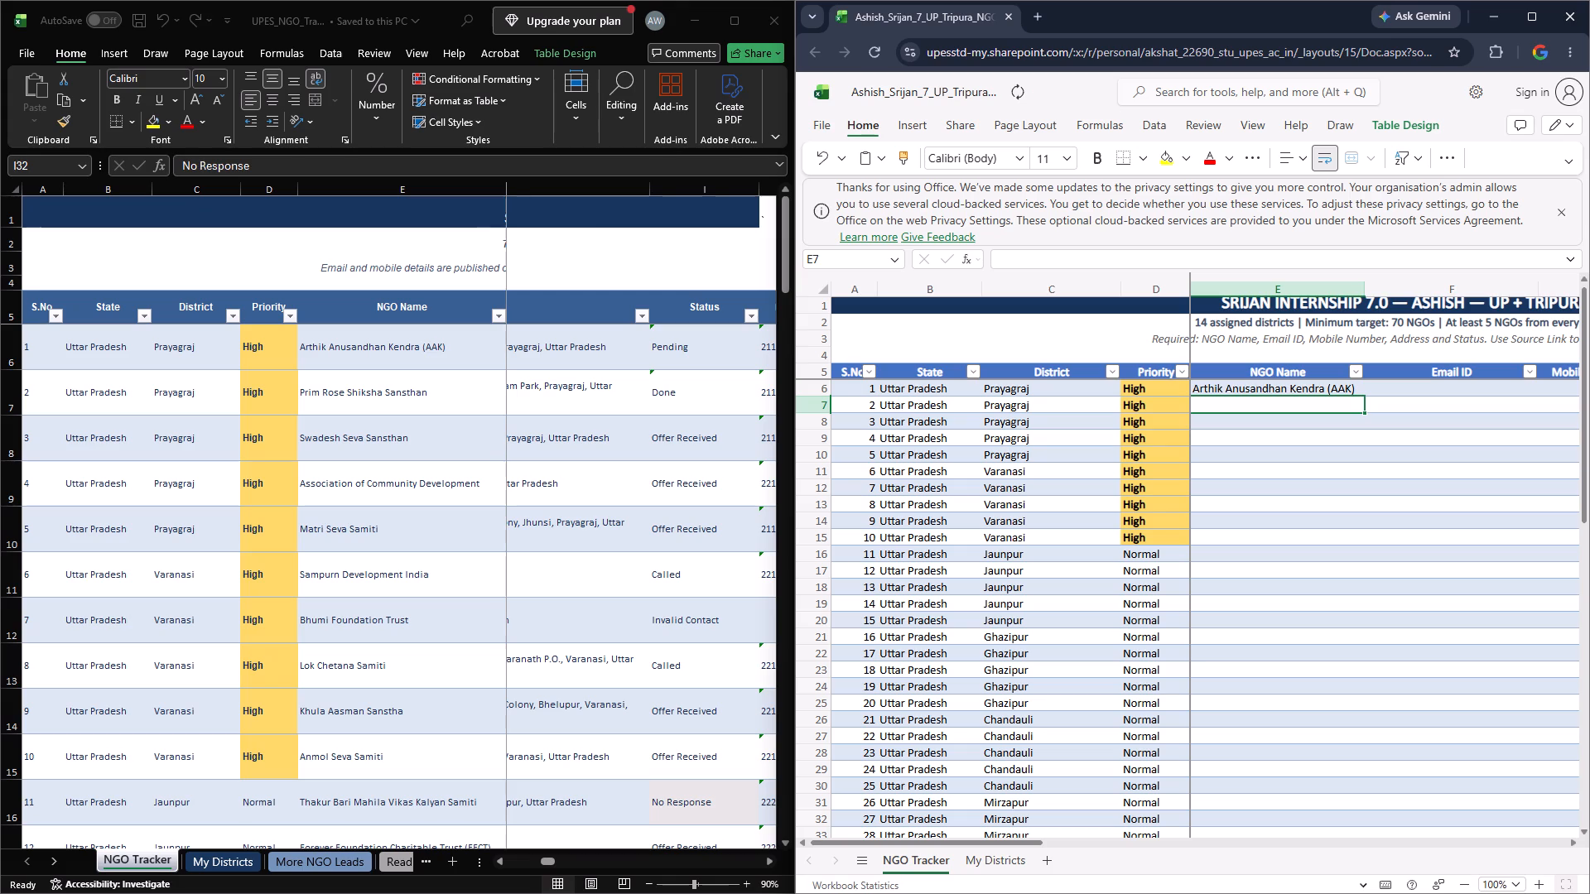
Replace the NGO Name in cell E6 of the online tracker with "Swadesh Seva Sansthan".
click(1241, 390)
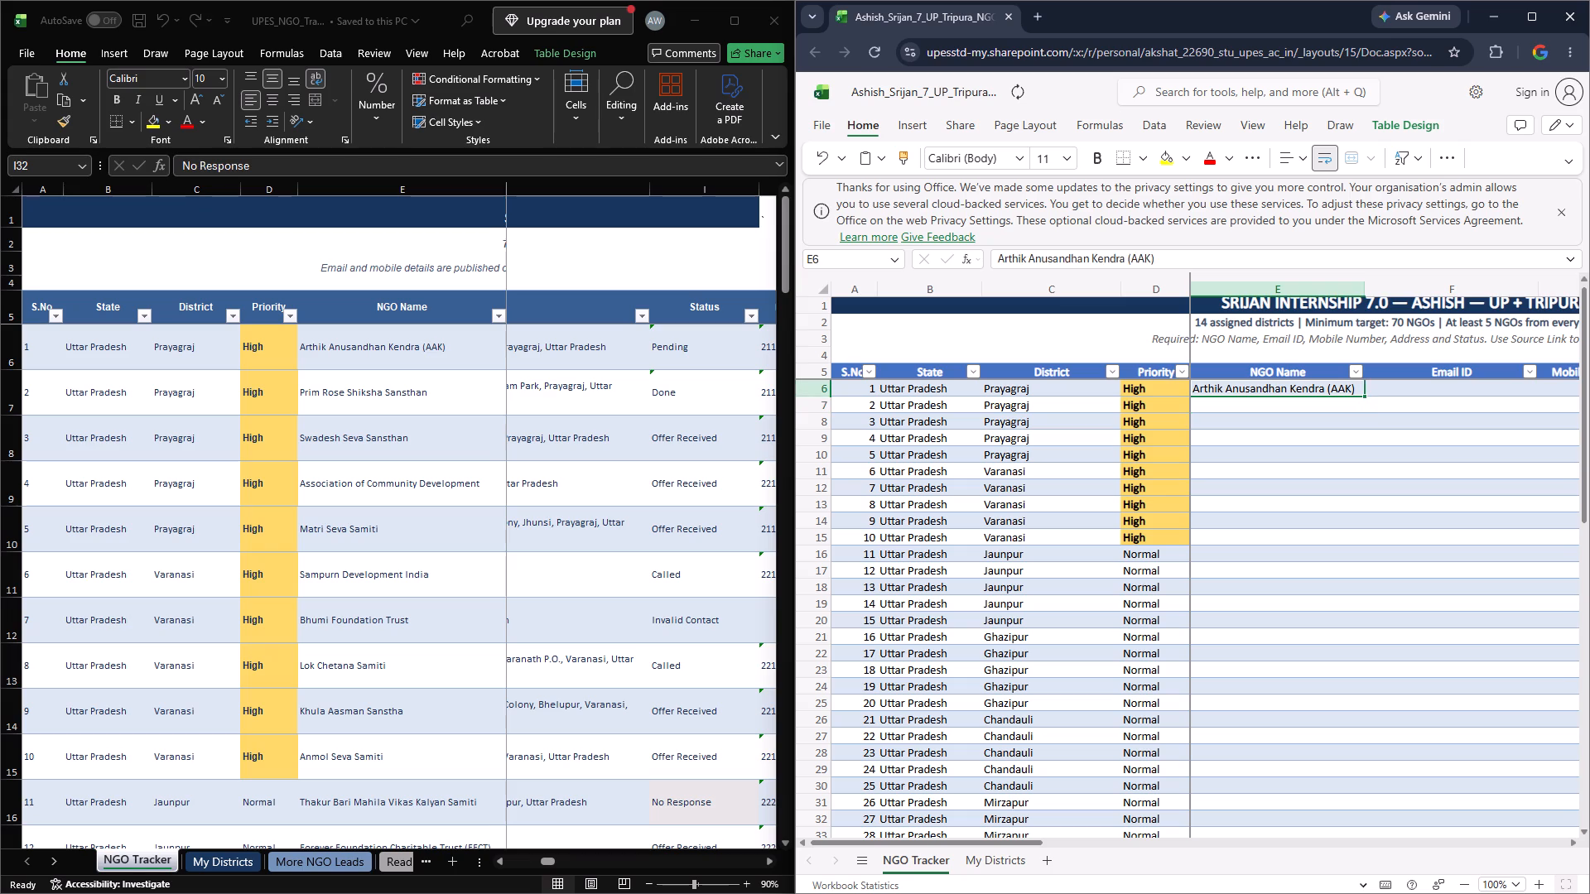
click(1177, 257)
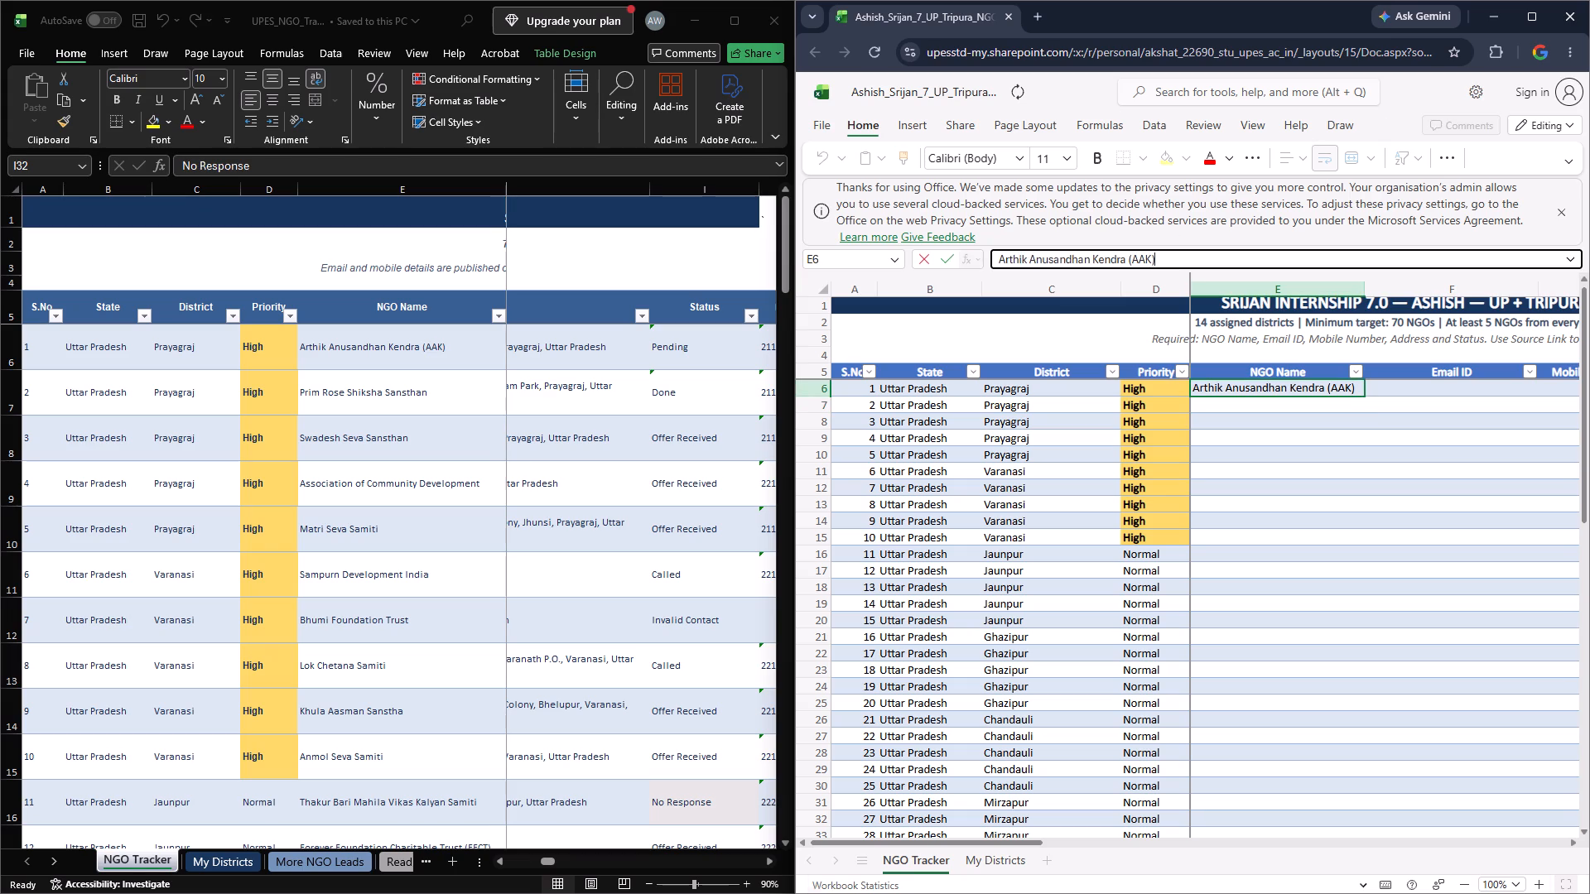
key(ctrl+a)
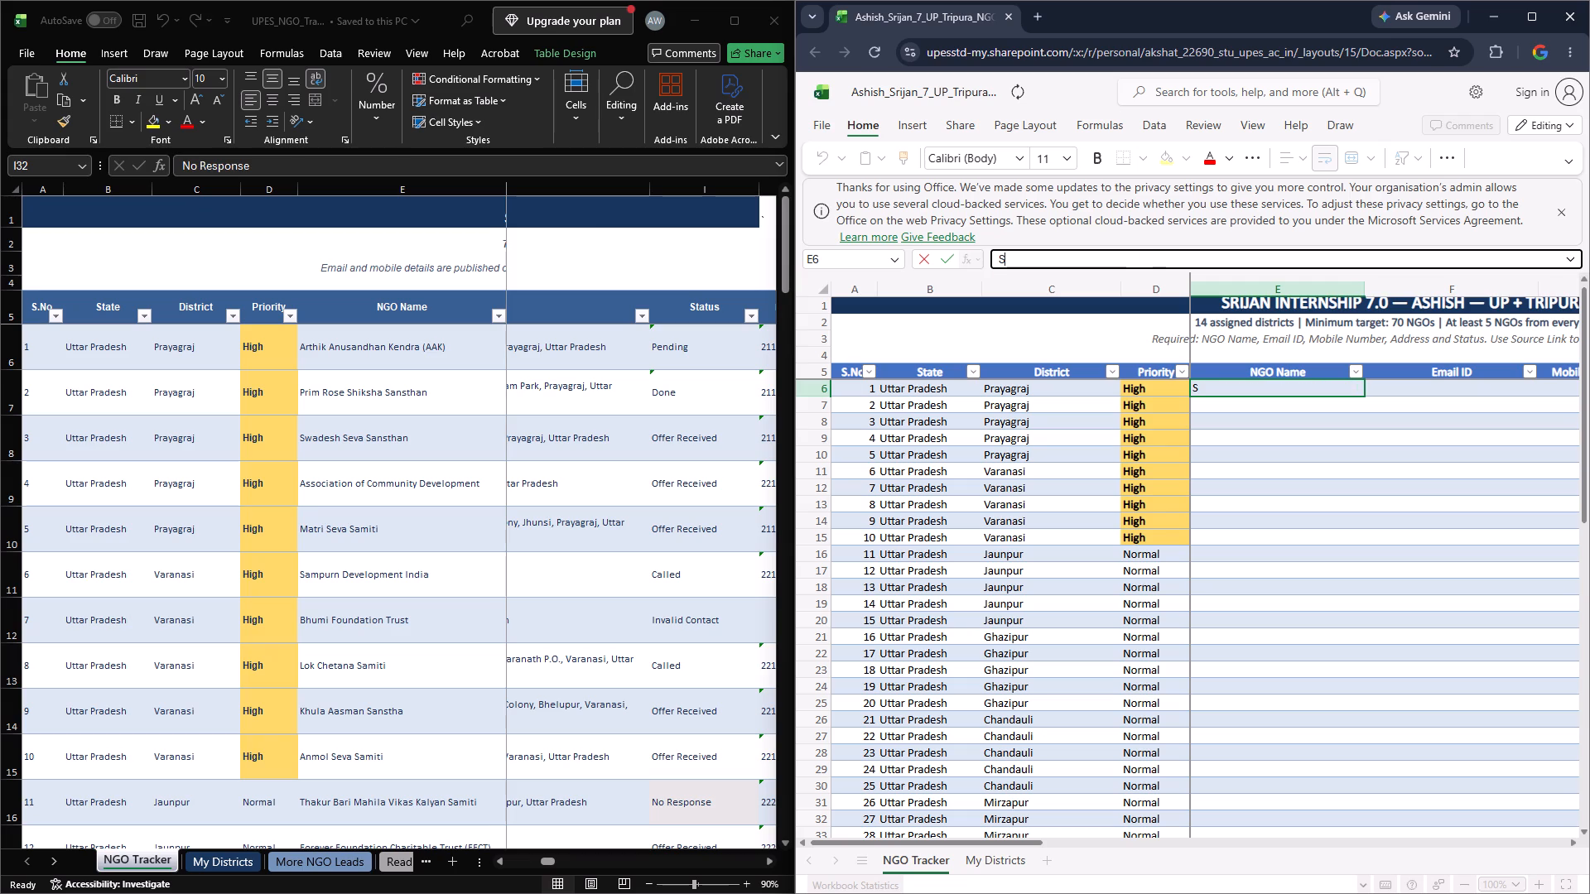
text(wa)
text(desh)
text(anstha)
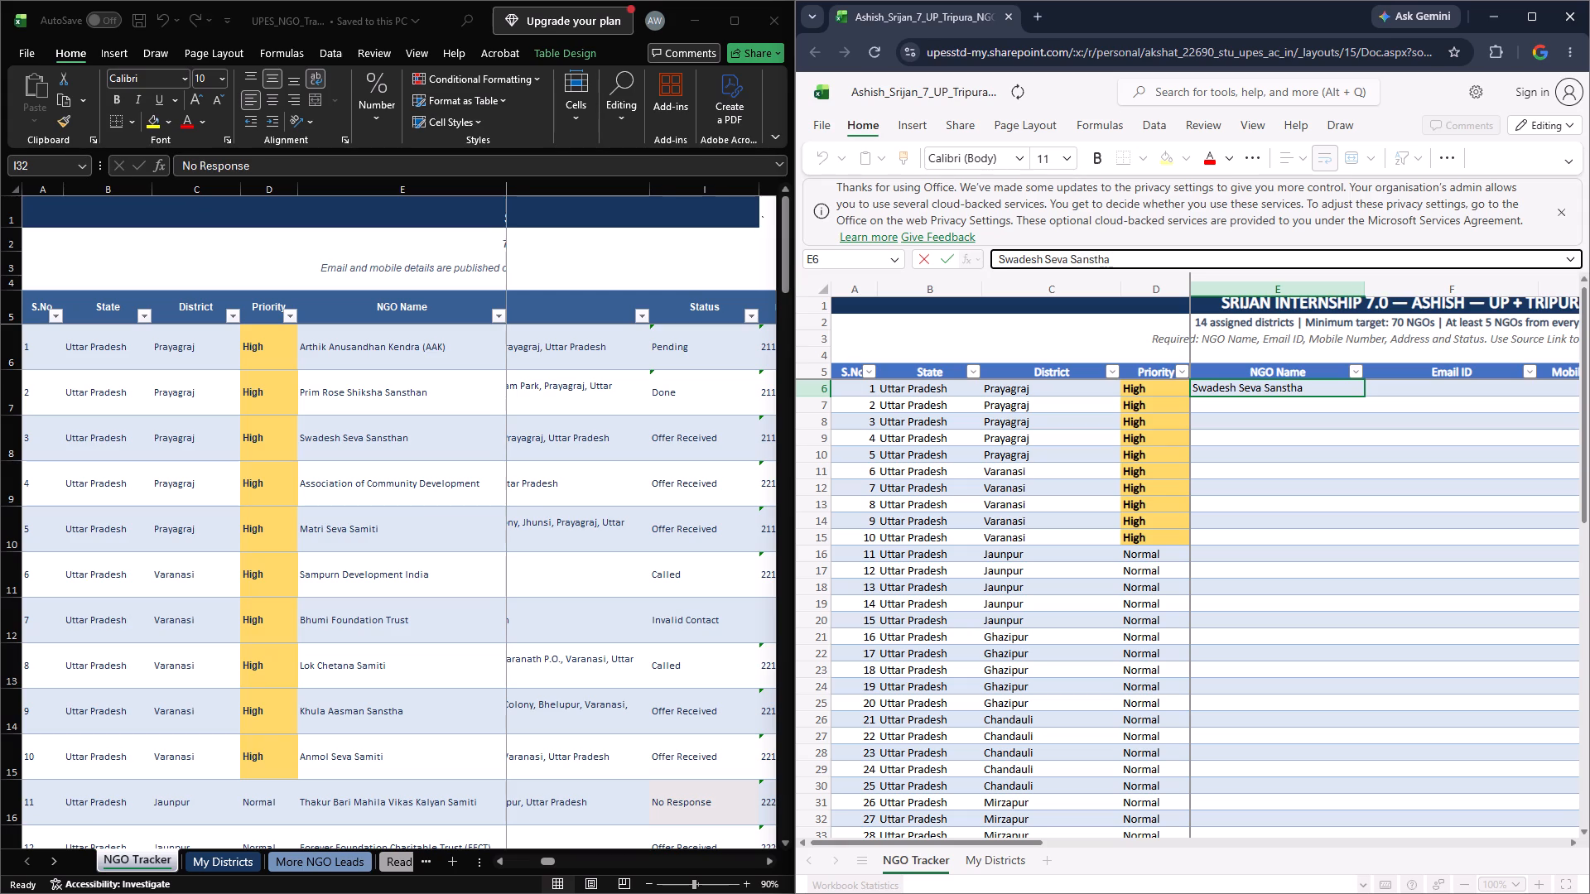
key(n)
click(1257, 406)
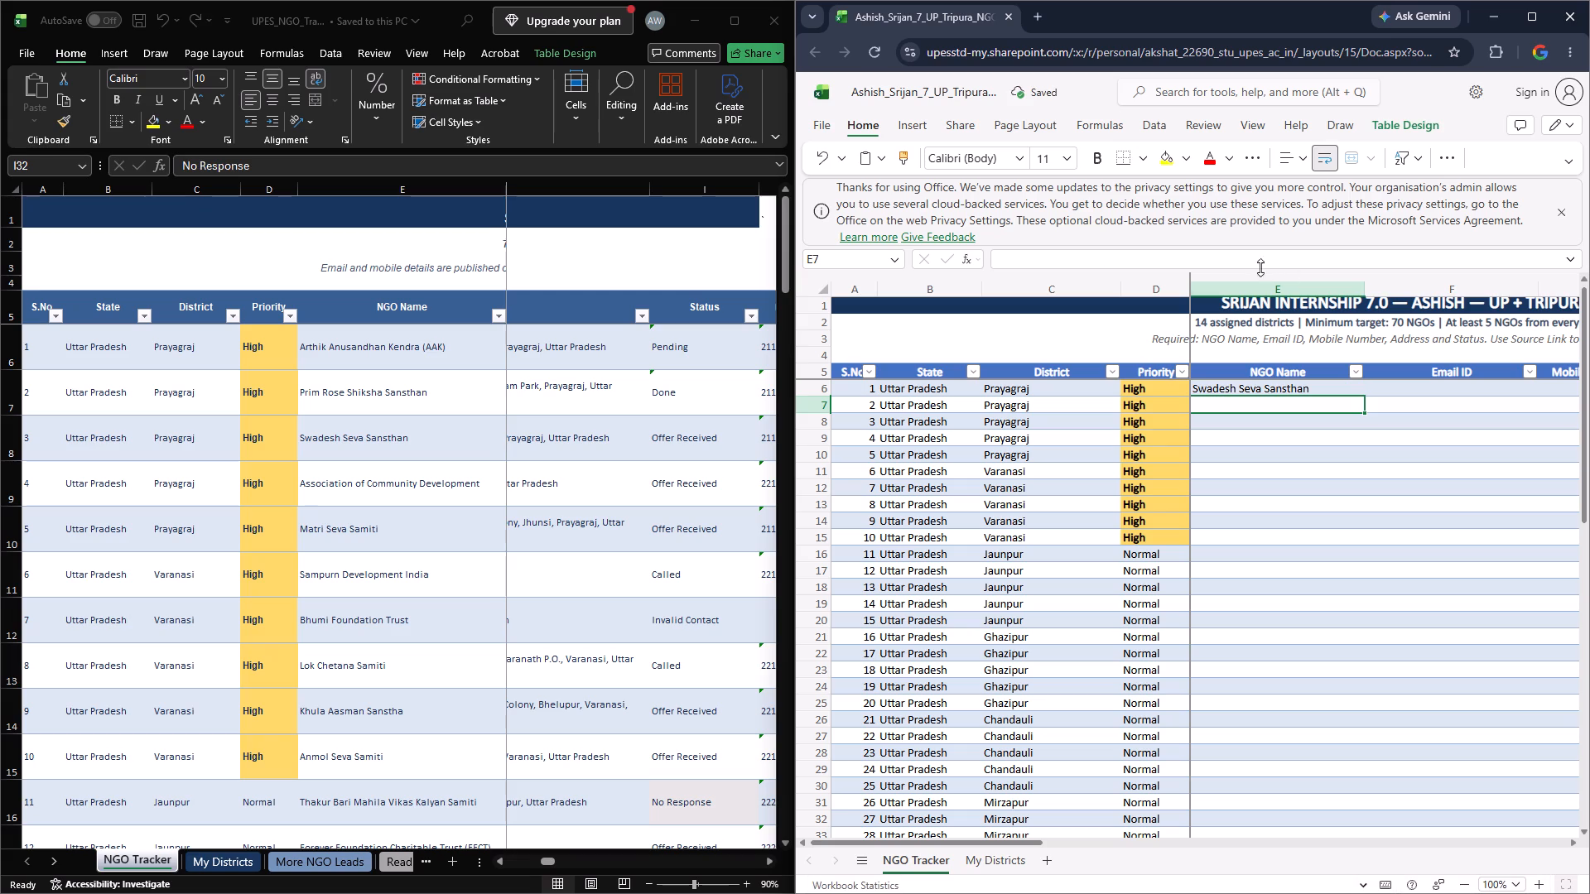
Enter "Association of Community Development" as the NGO Name in cell E7 of the online tracker.
click(1245, 260)
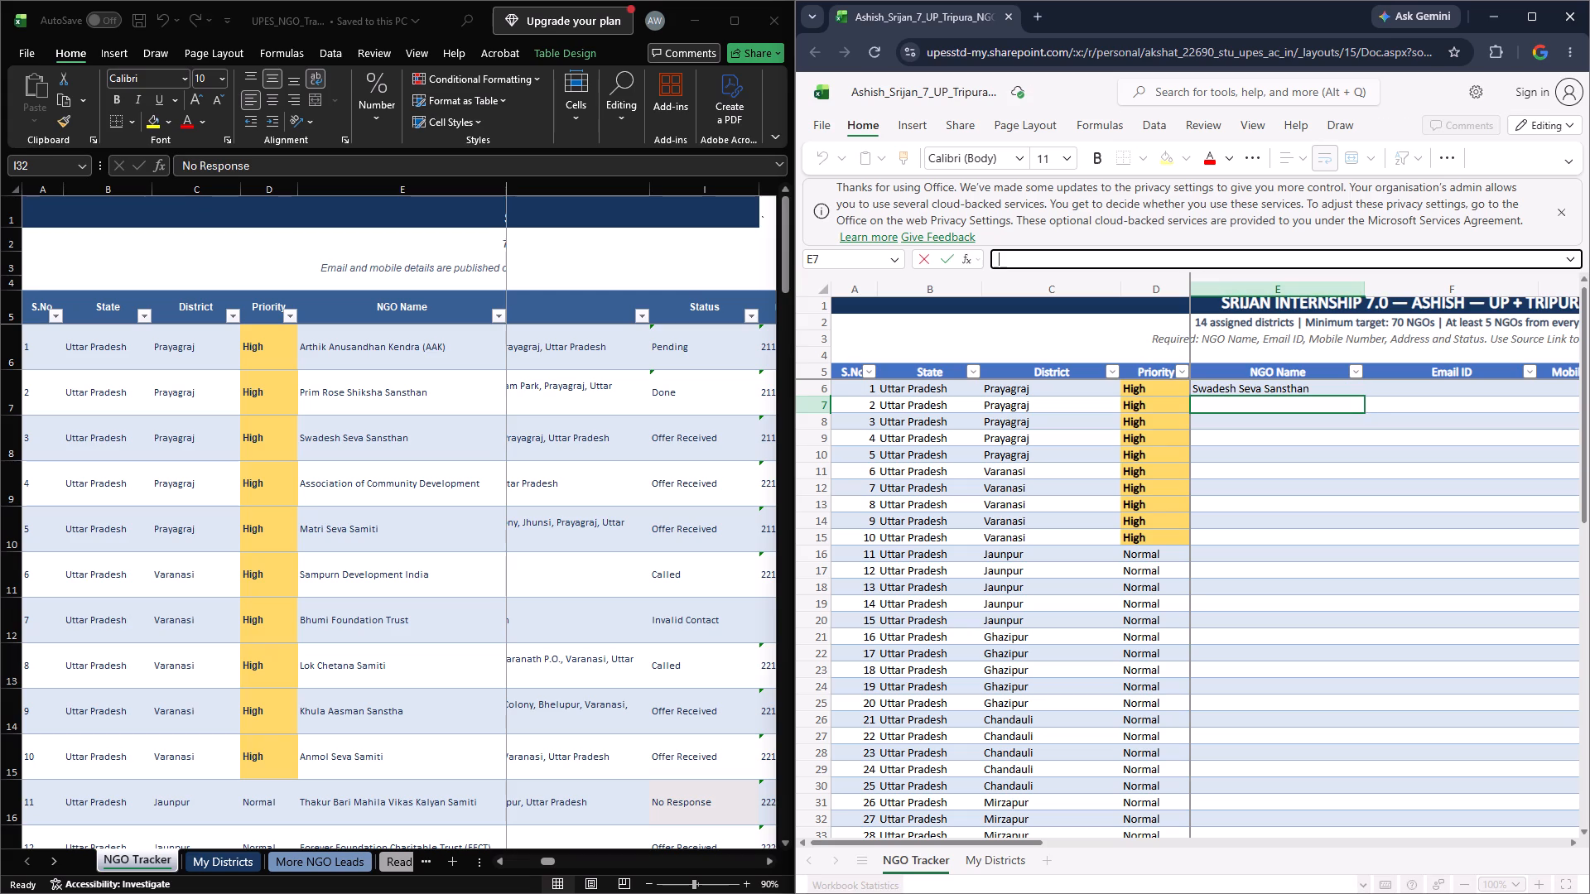
key(a)
text(ssoci)
text(ation)
key(space)
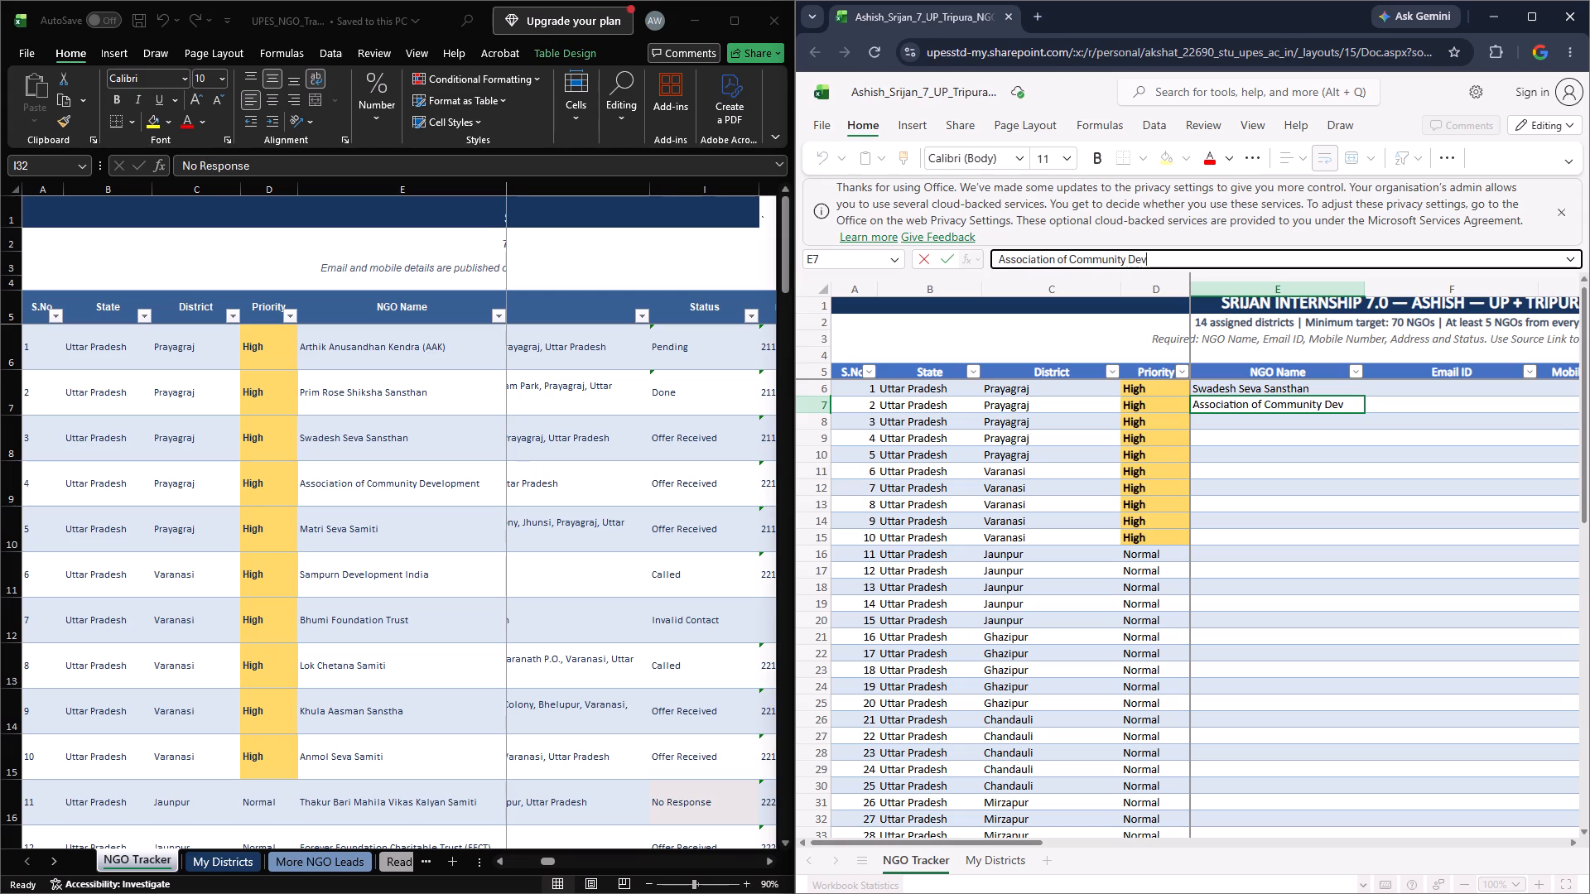
text(elopment)
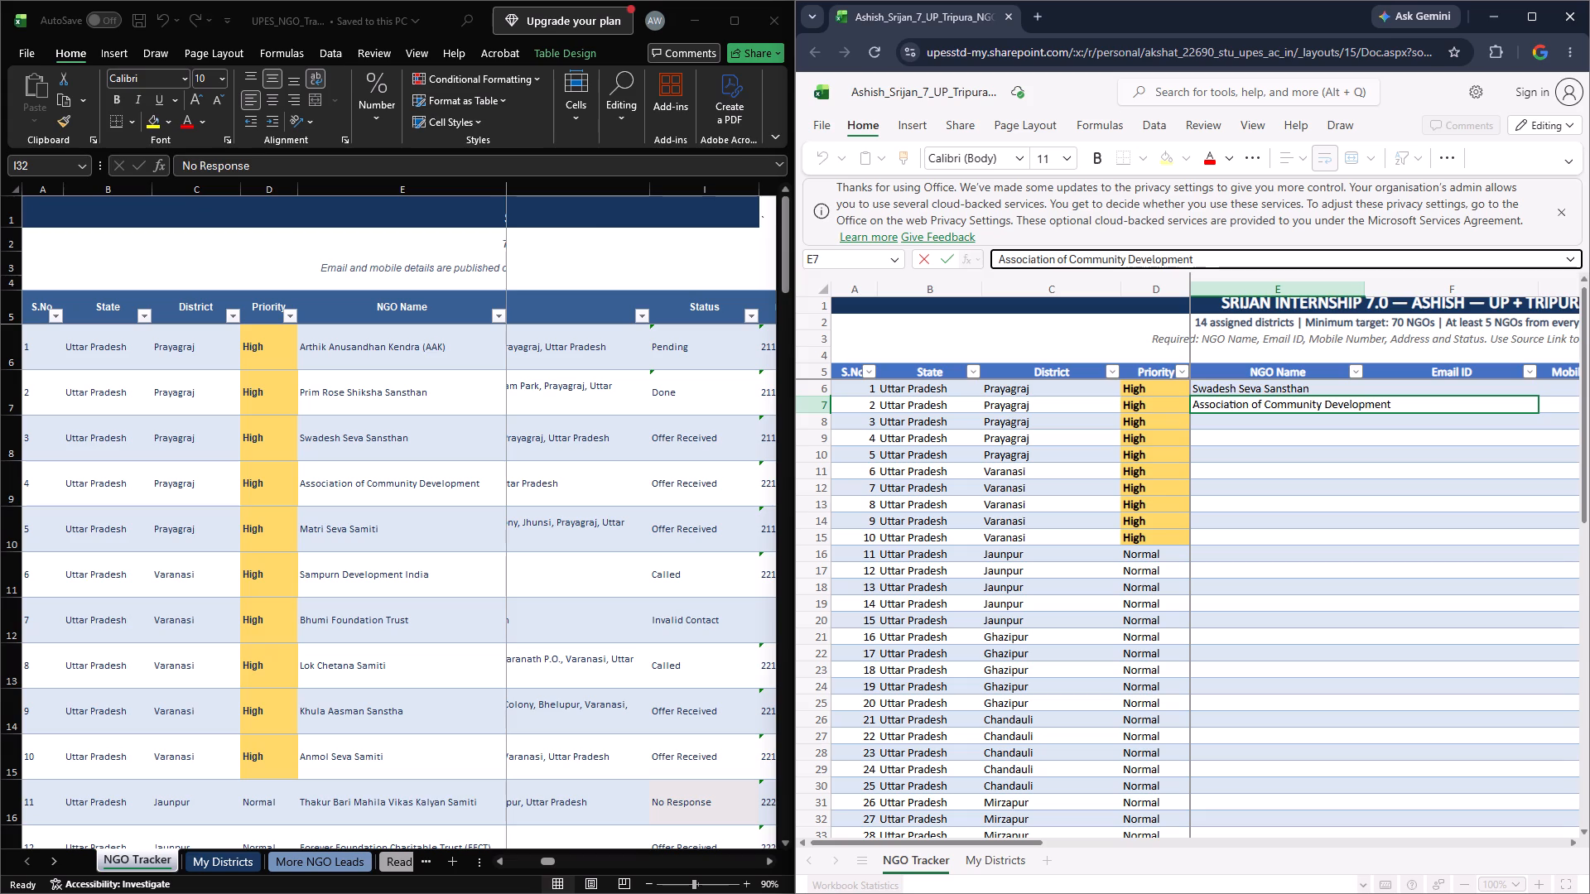
click(1313, 425)
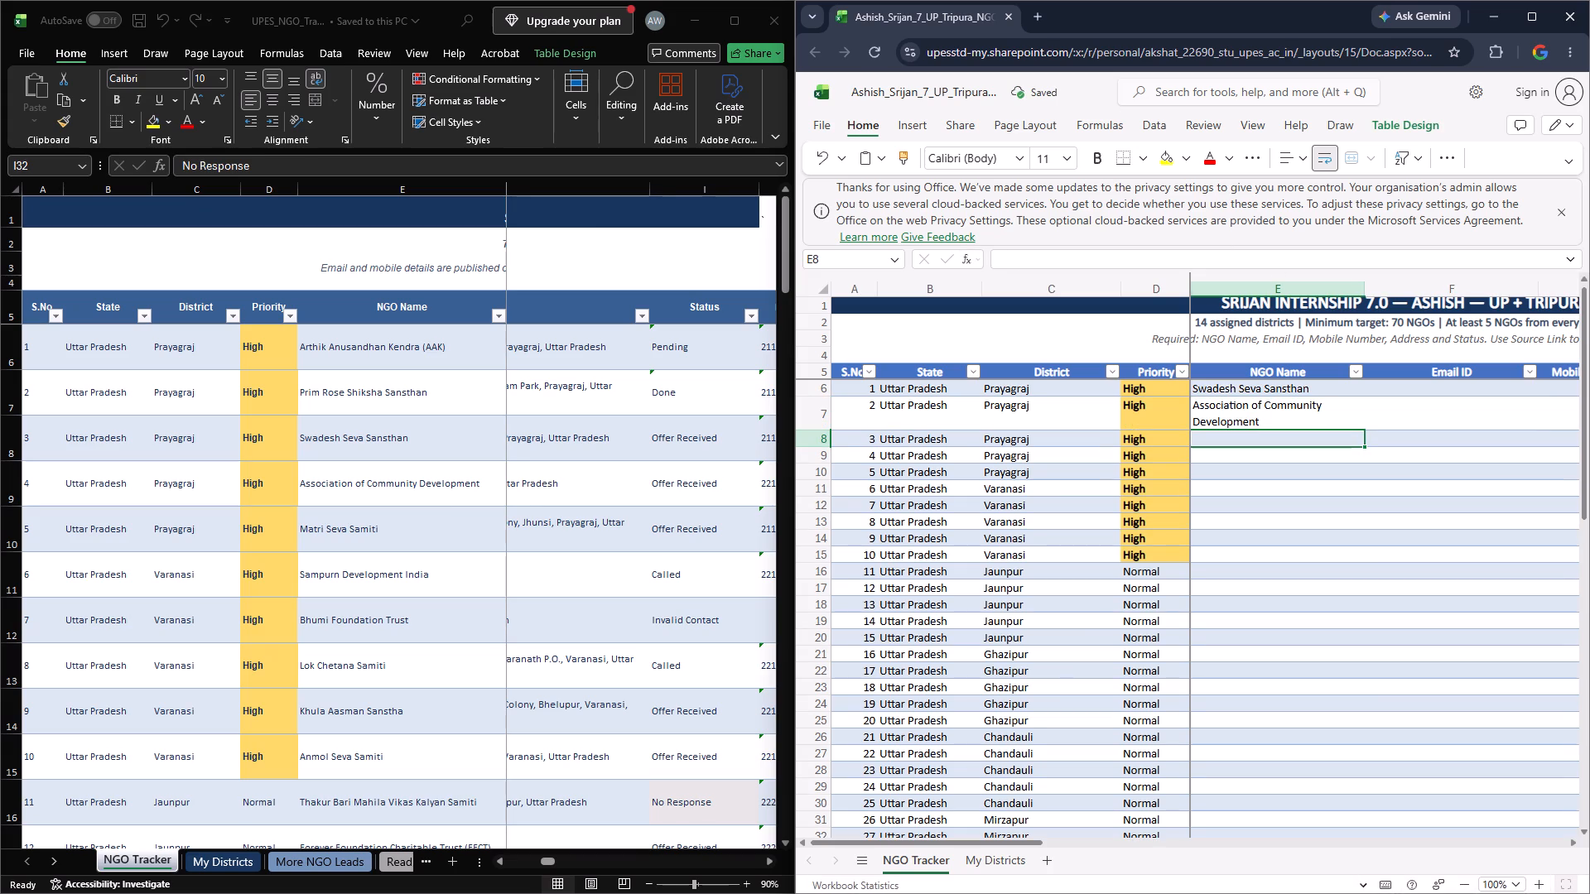
Enter "Matri Seva Samiti" as the NGO Name in cell E8, the third Prayagraj row of the online tracker.
click(1178, 263)
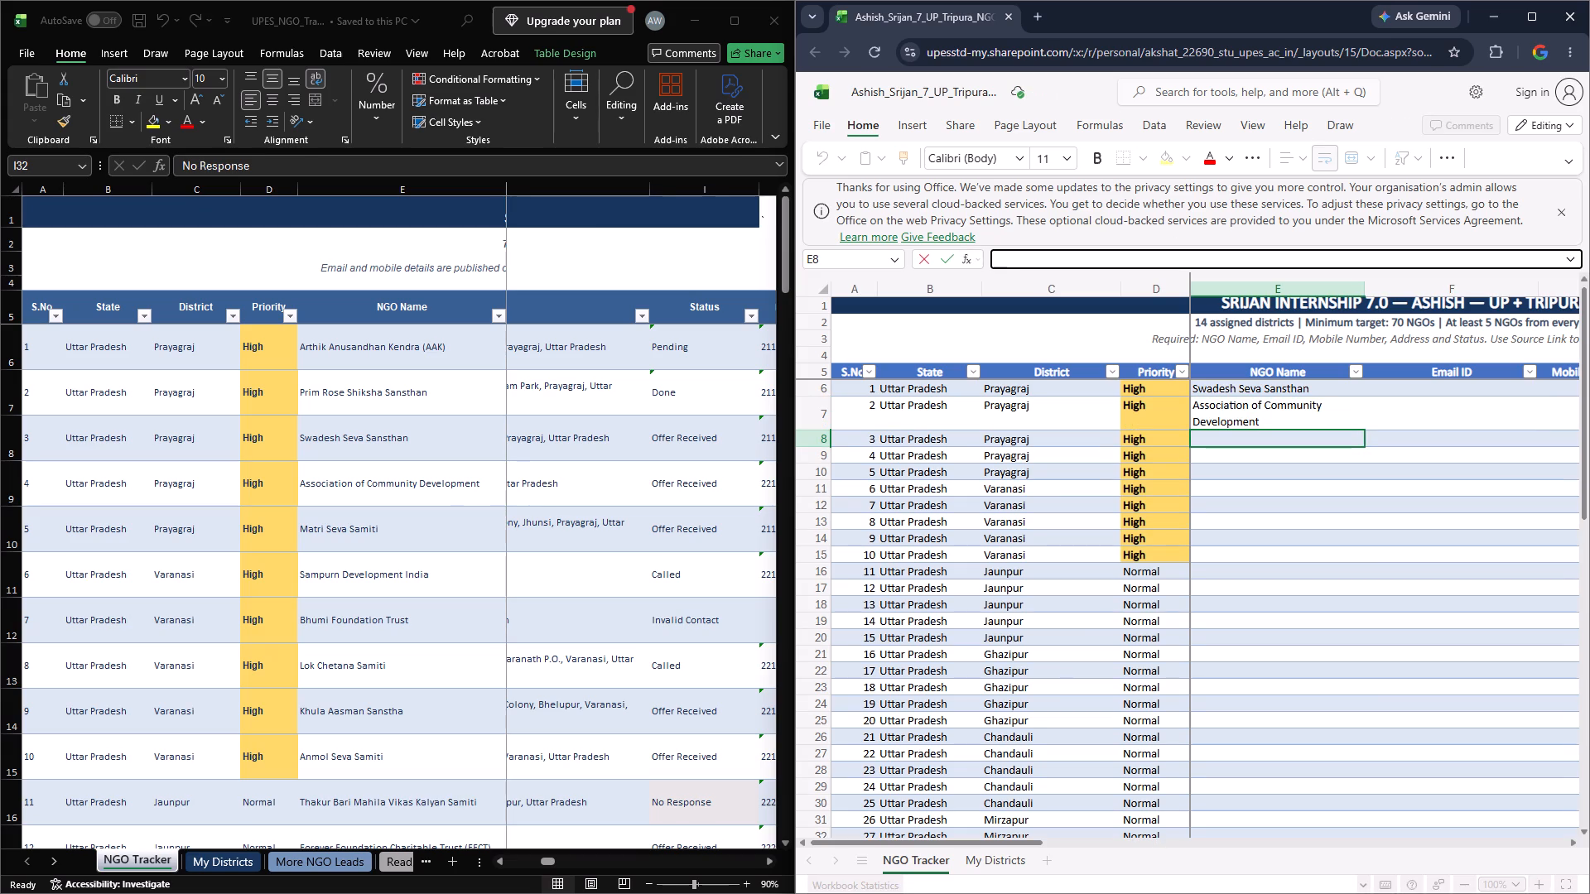
text(atri)
key(space)
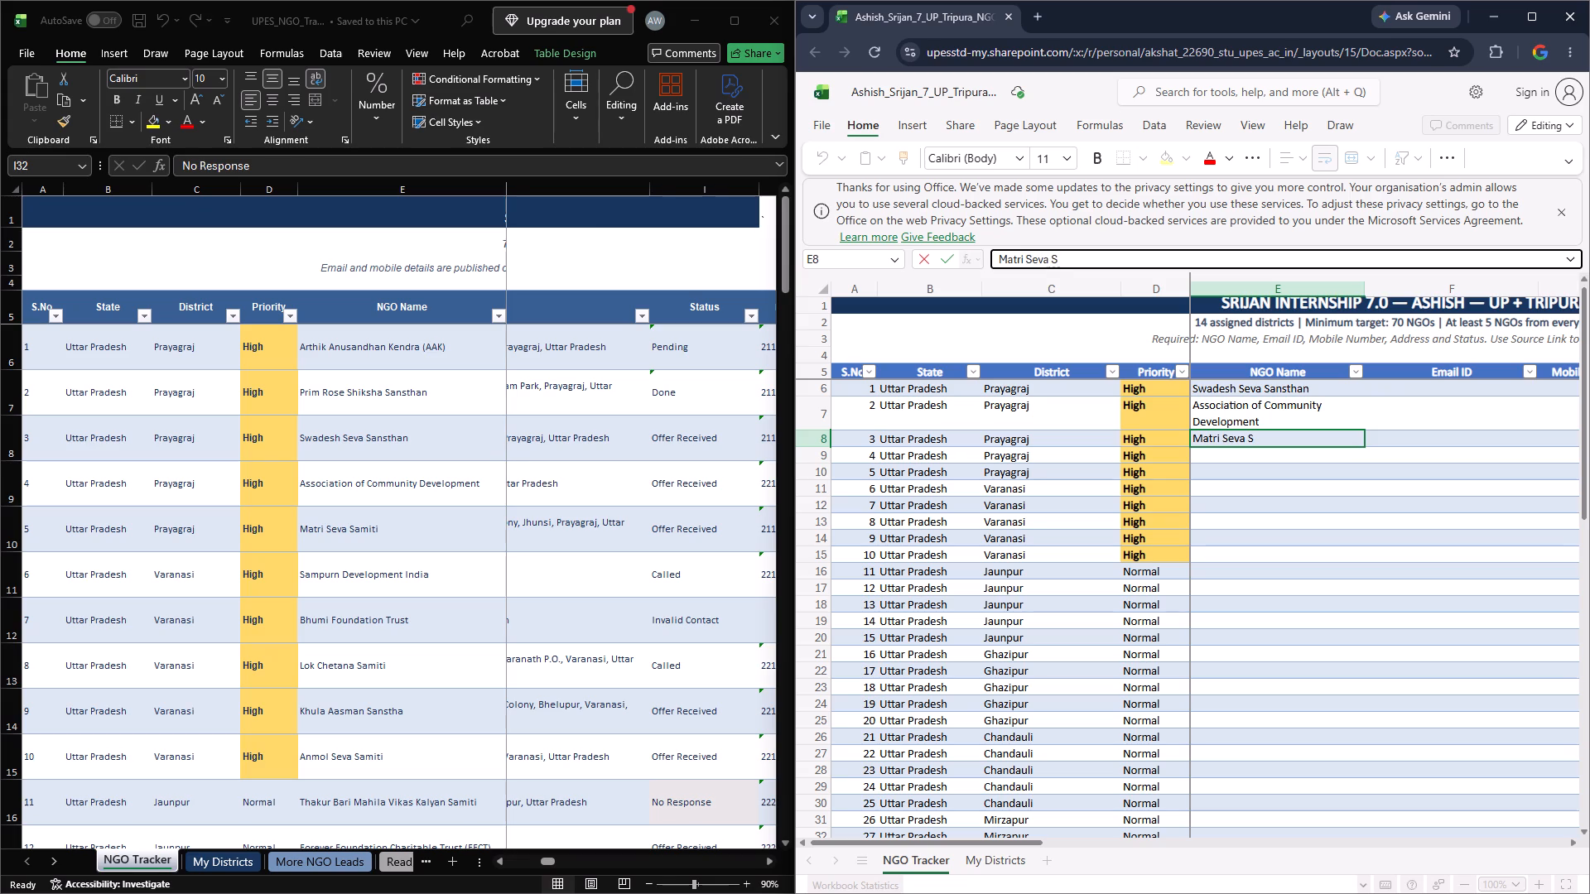
text(amiti)
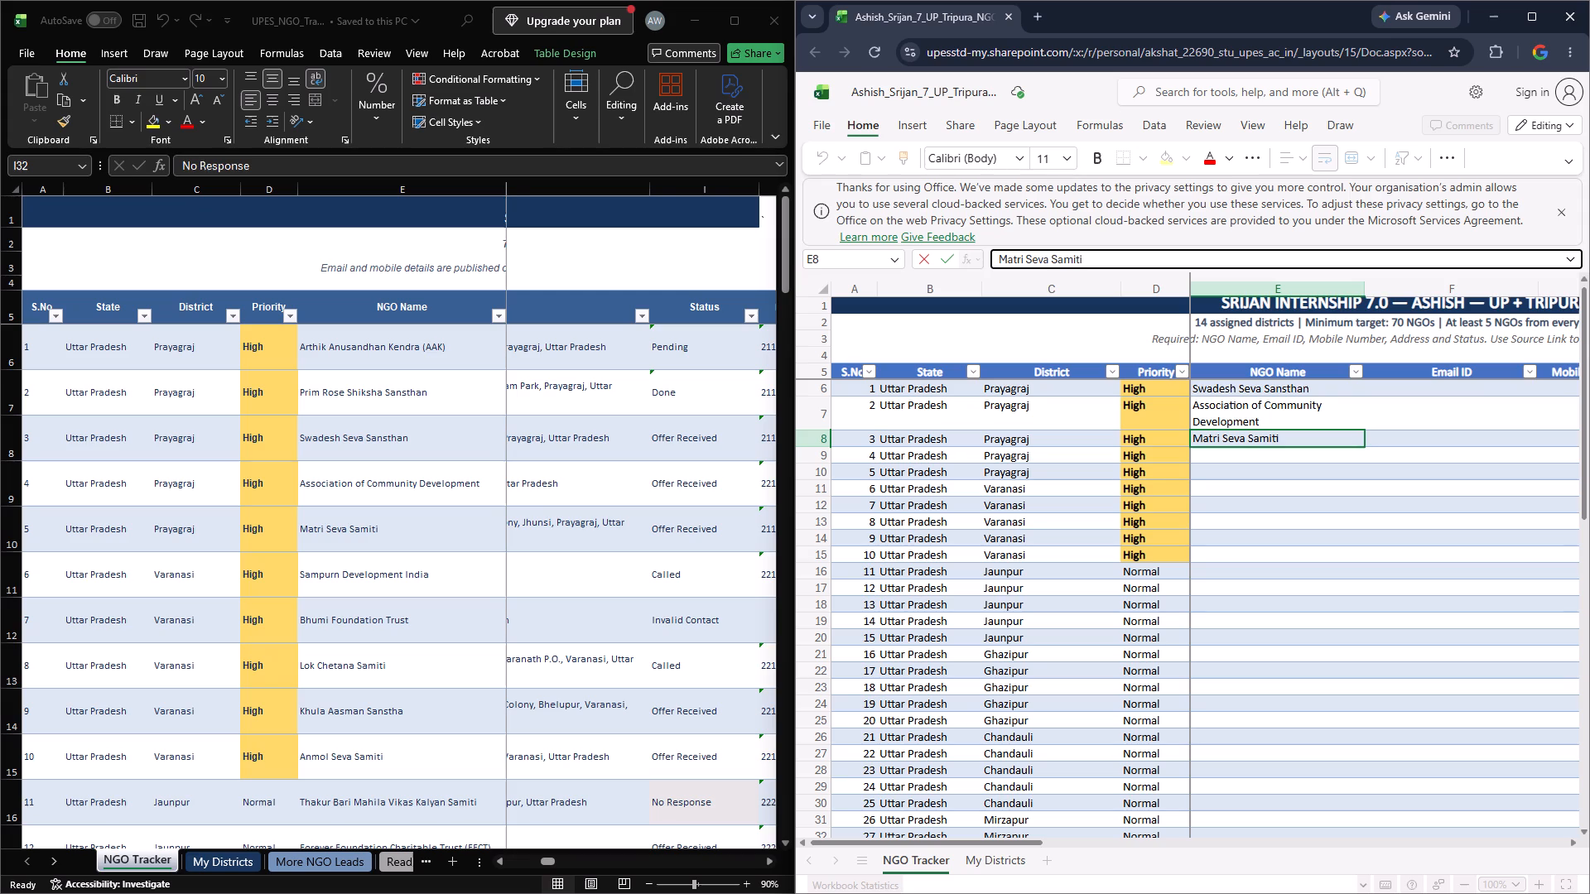
click(1245, 456)
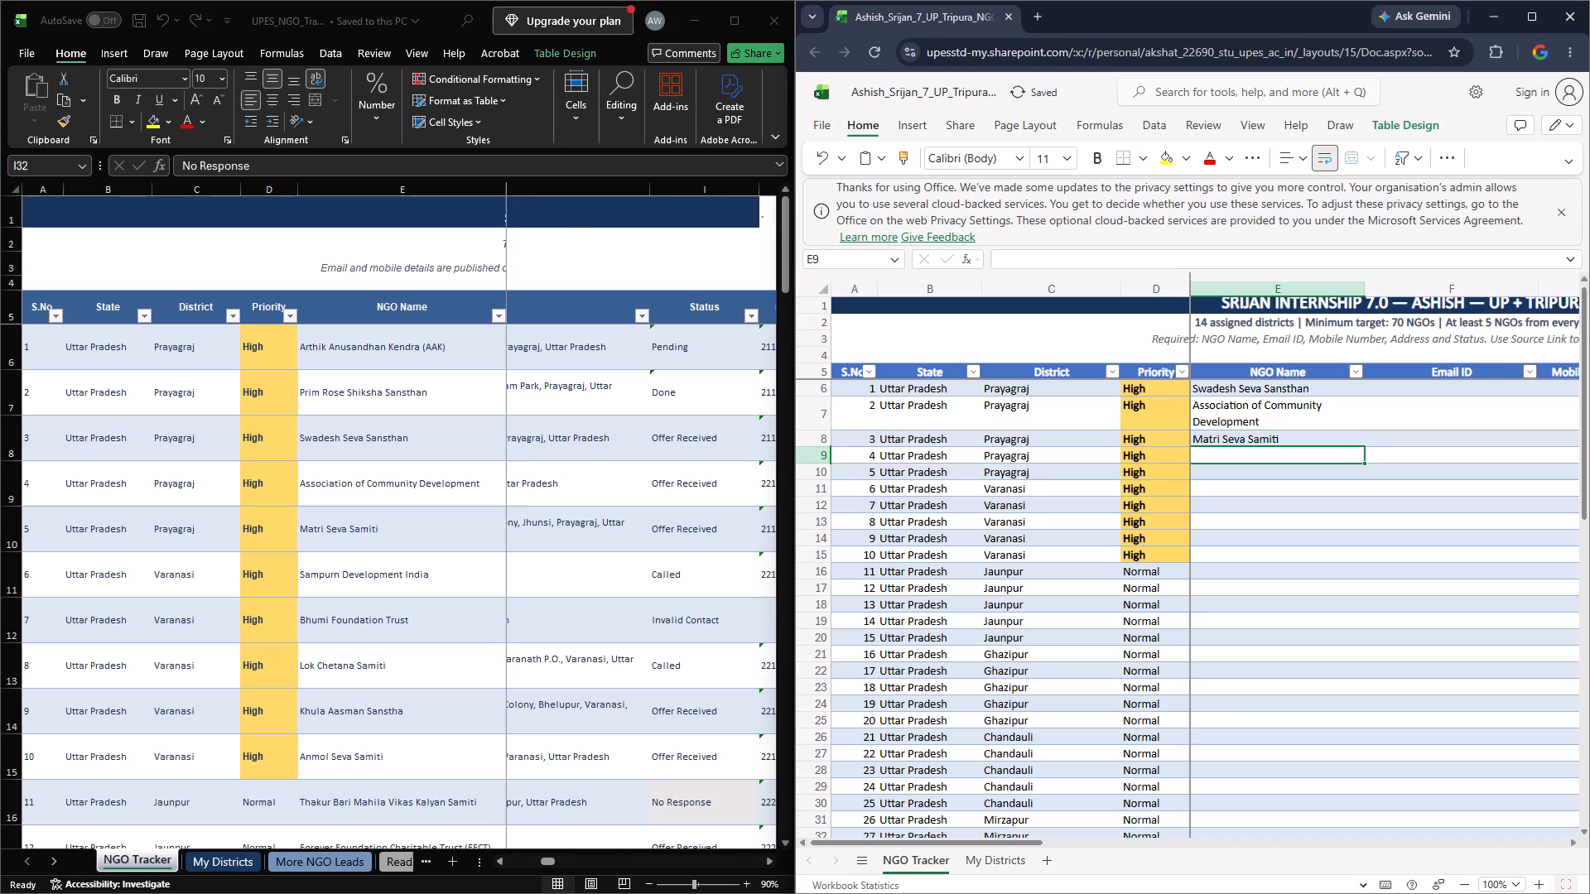
Enter "Khula Aasman Sanstha" from the local workbook as the NGO Name in cell E11, the online tracker's first Varanasi row.
click(1277, 488)
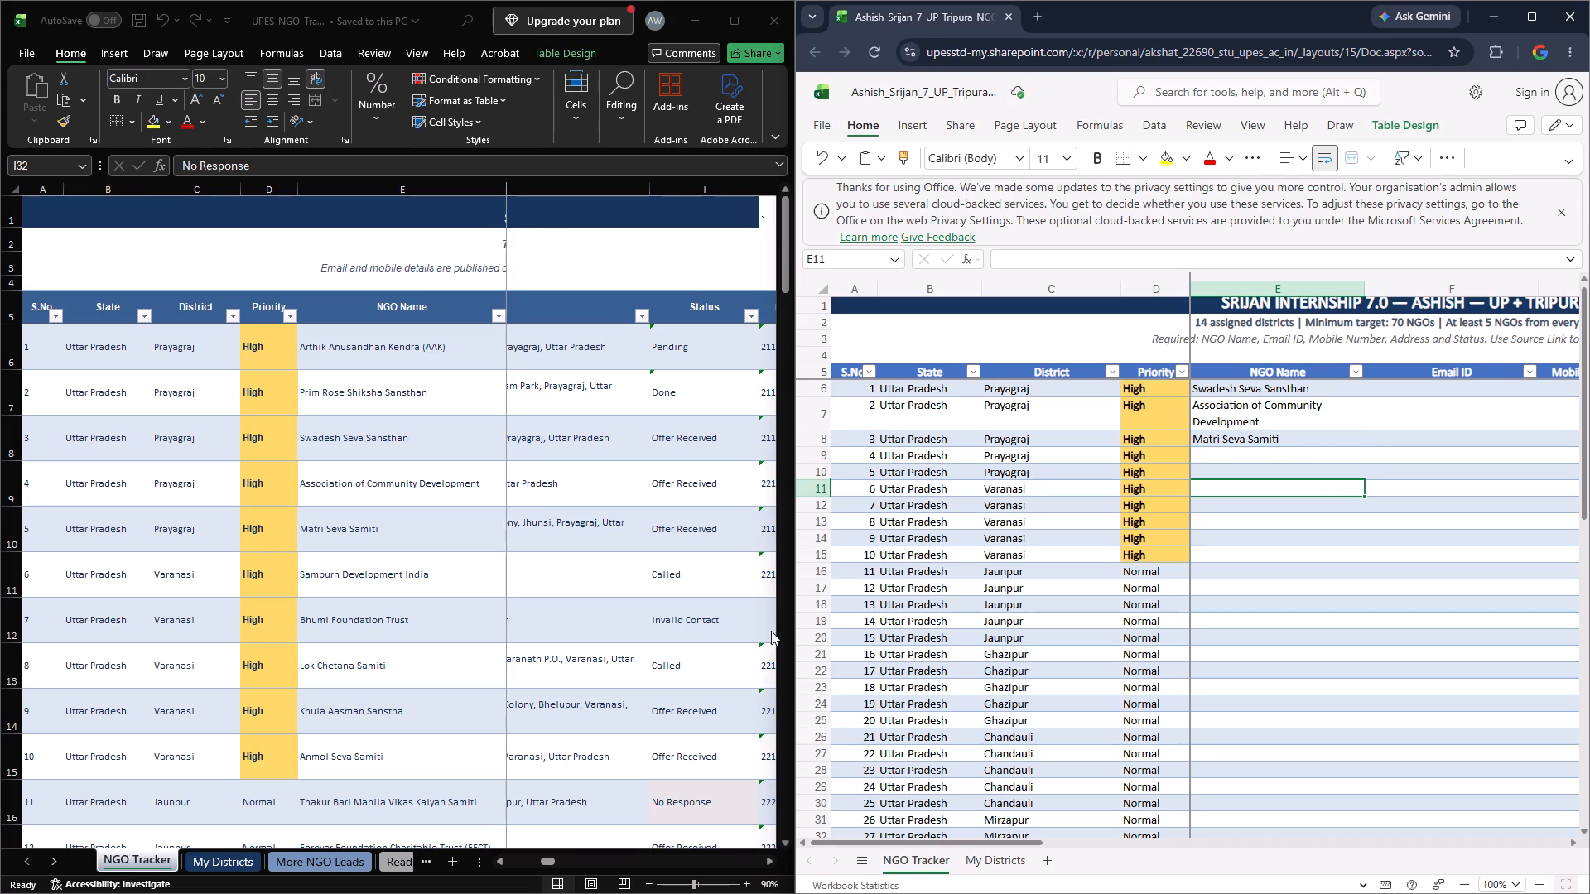
scroll(631, 651, down, 1)
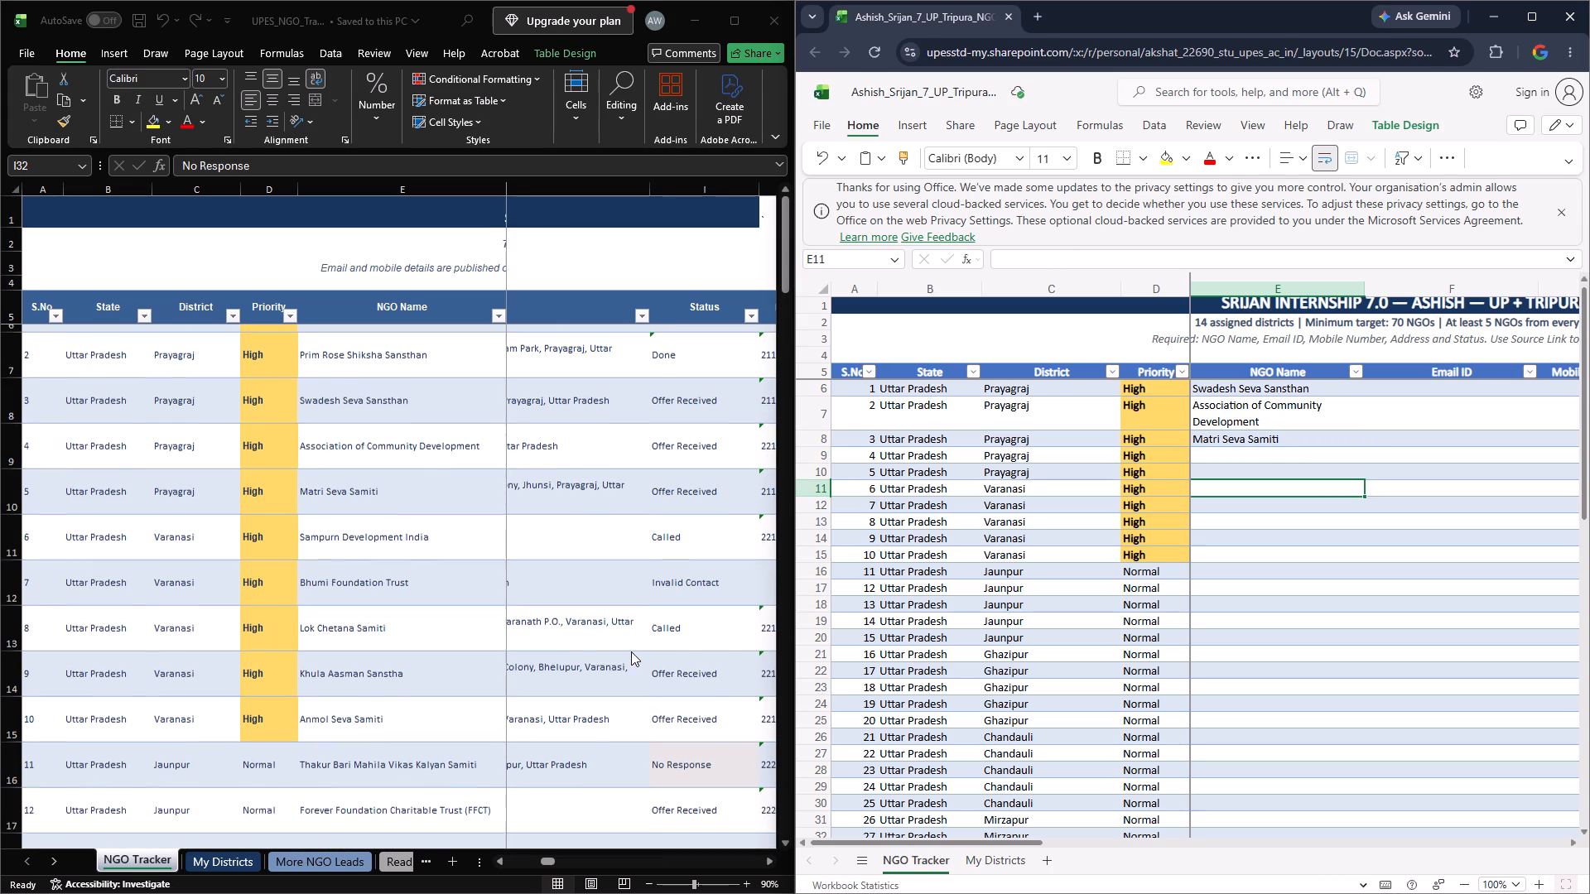
scroll(631, 651, down, 1)
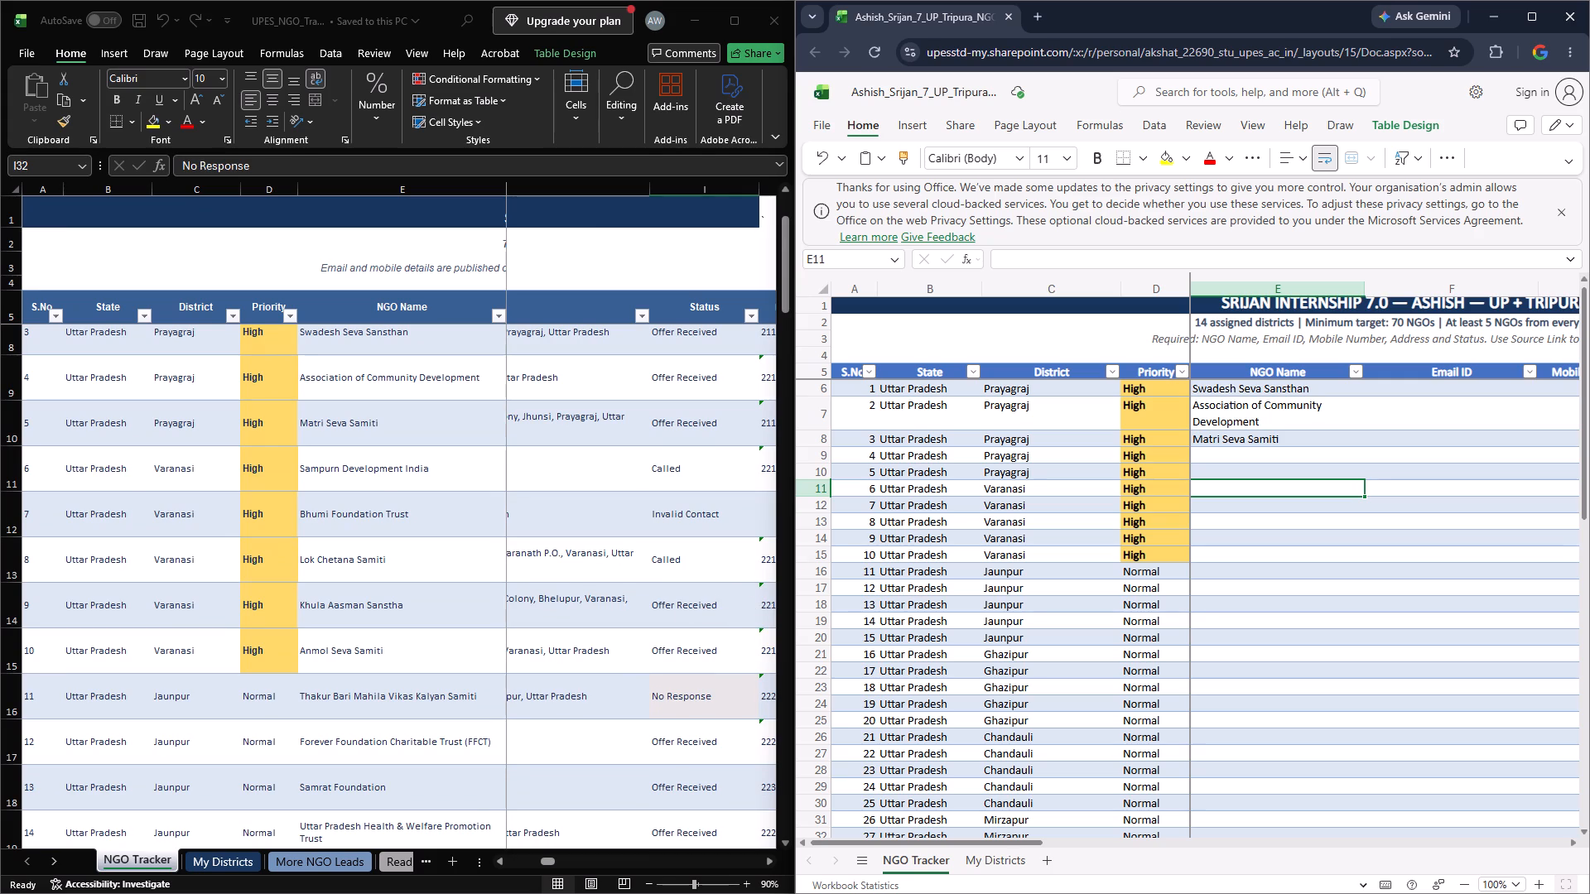
click(1170, 262)
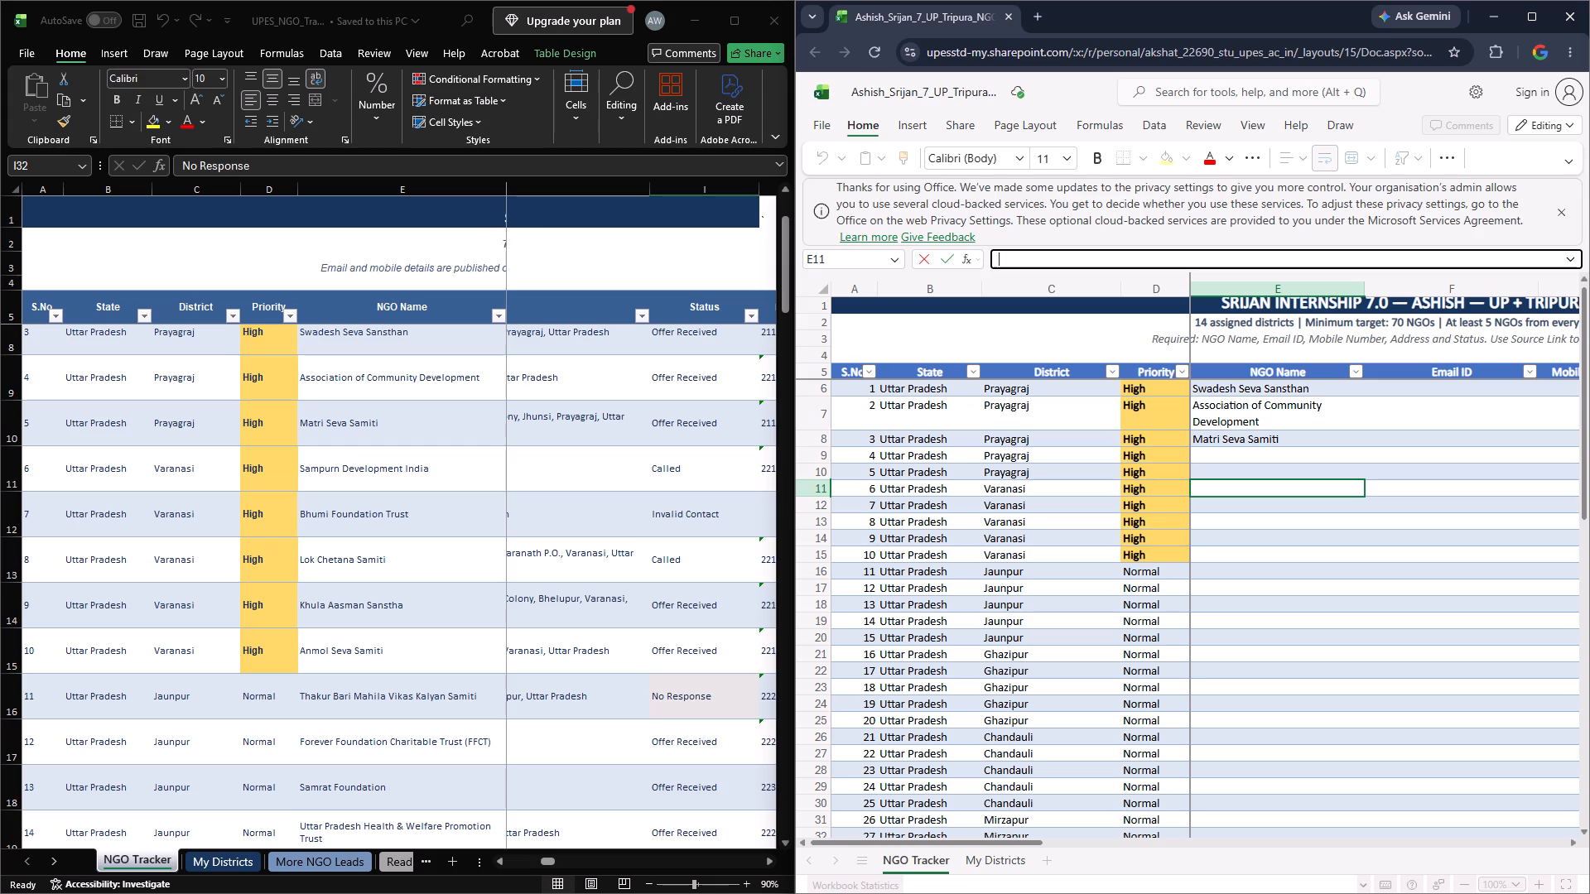
key(k)
key(a)
text(asm)
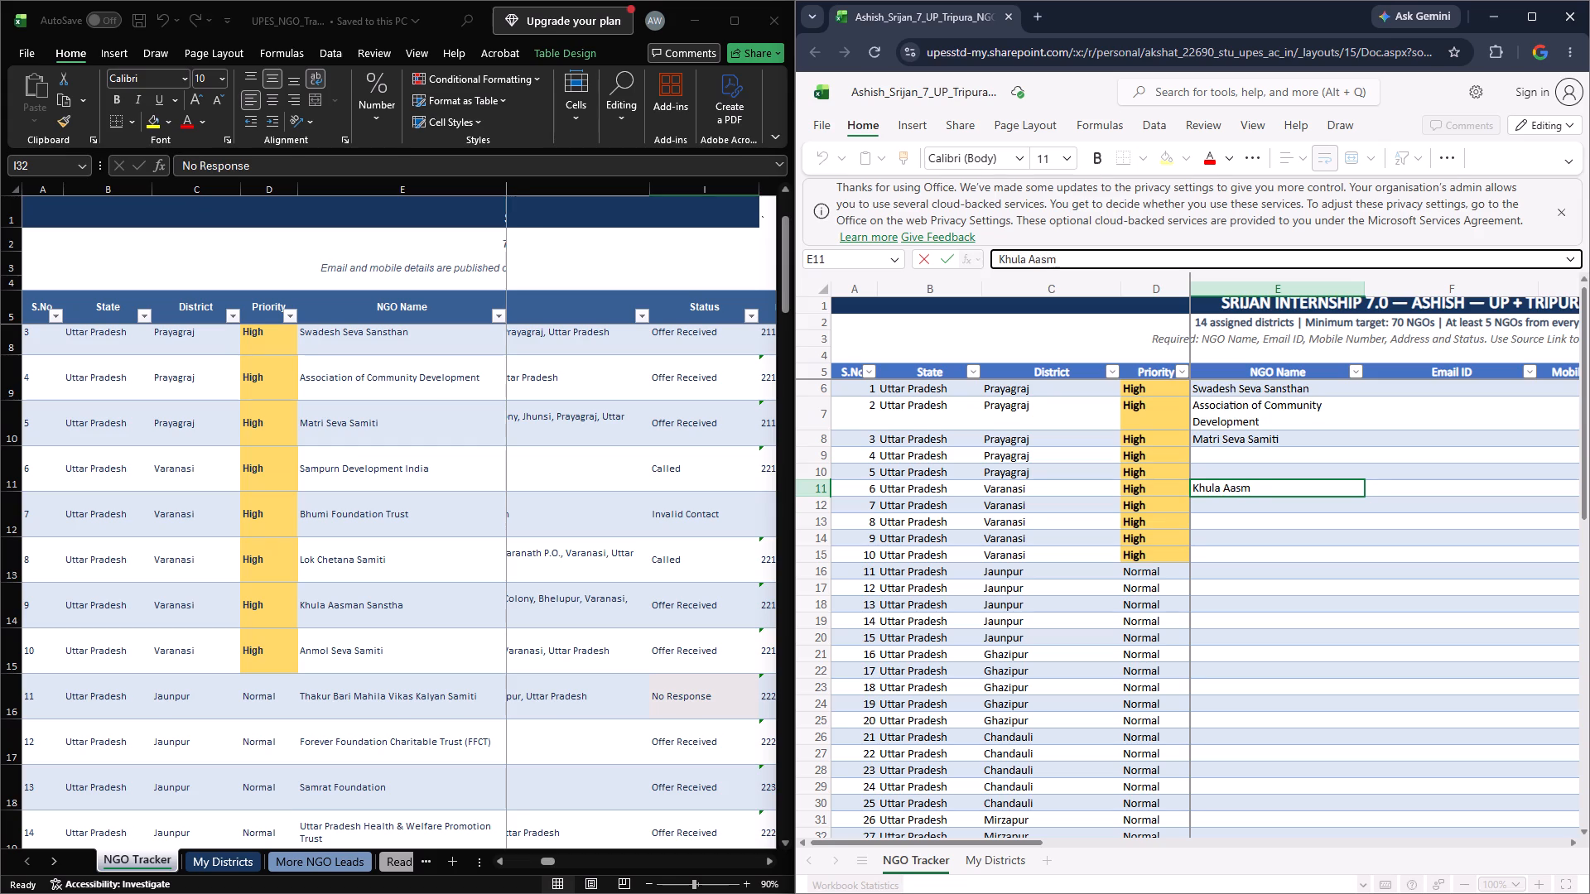
text(ans)
text(tha)
click(1247, 503)
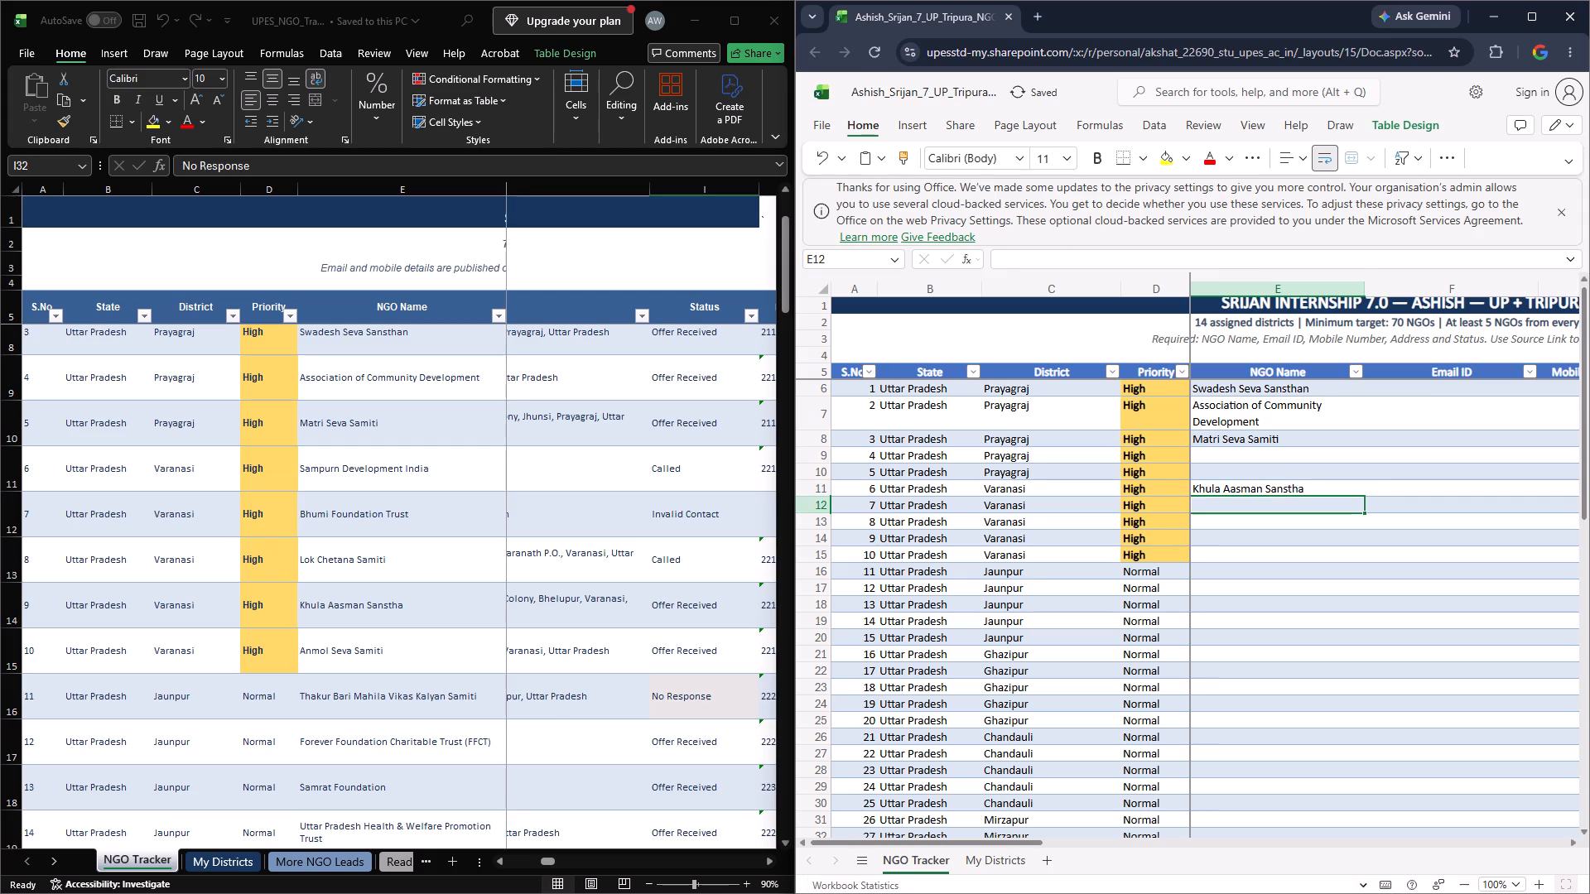
Enter "Anmol Seva Samiti" as the NGO Name in cell E12, the second Varanasi row of the online tracker.
click(1215, 257)
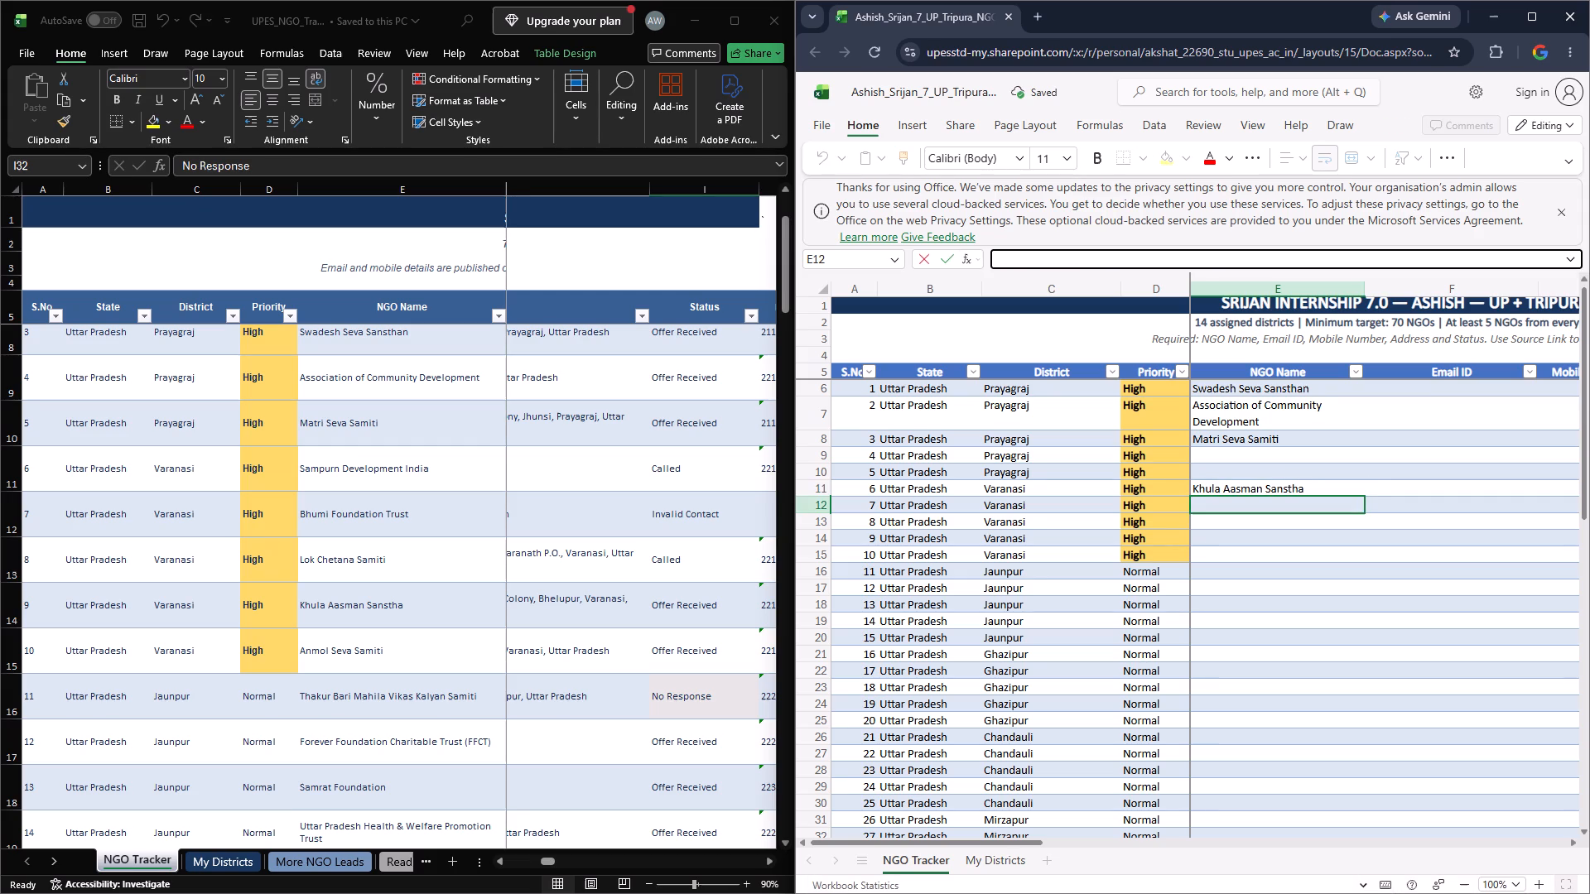
key(a)
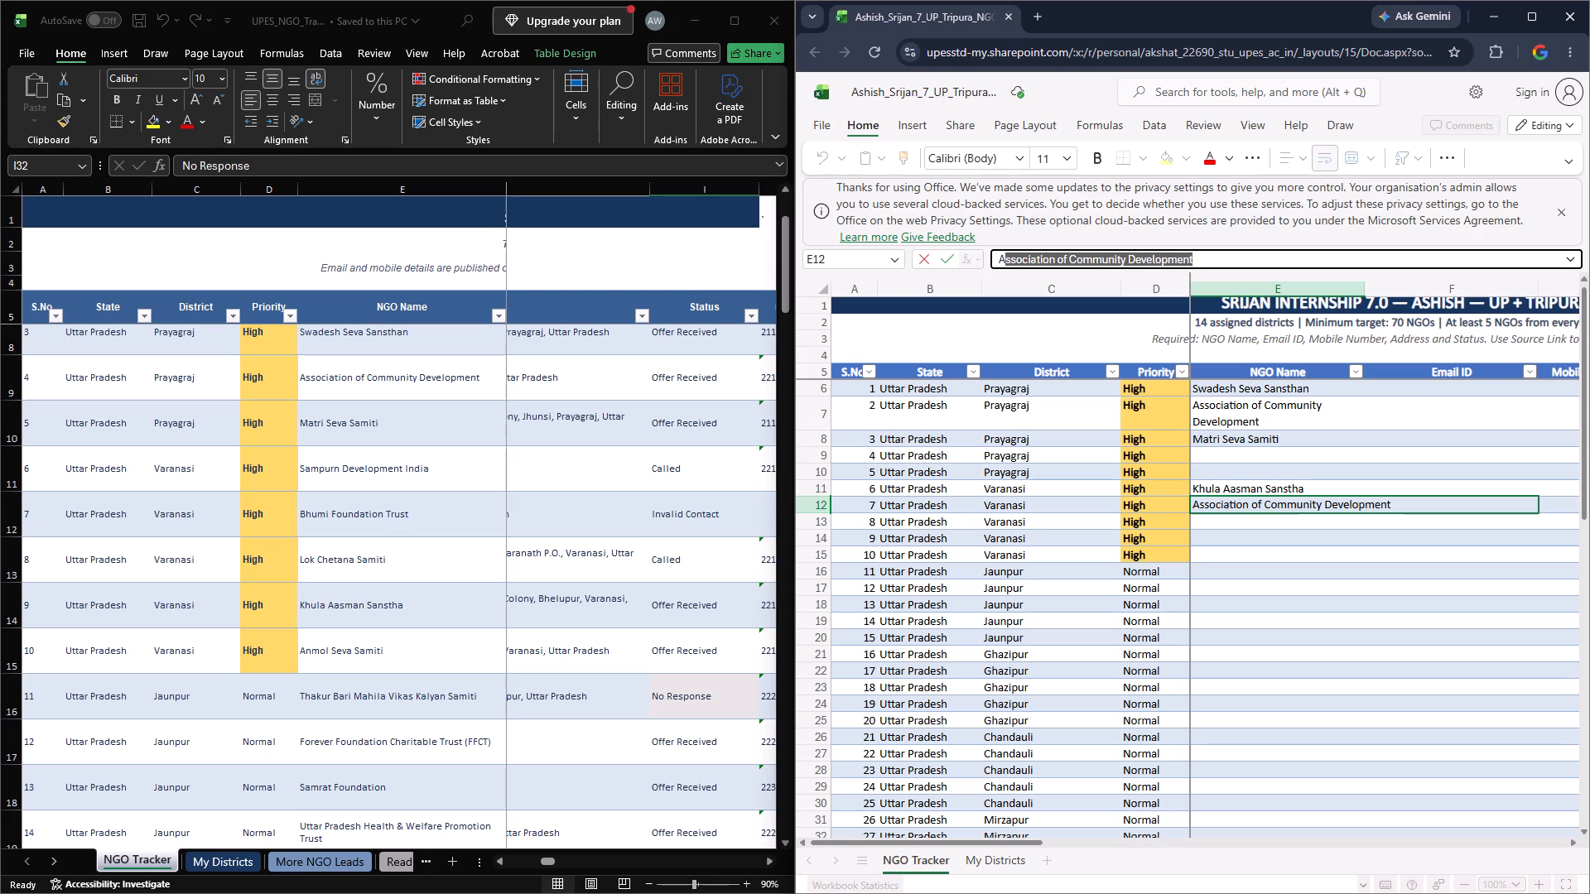
text(nmol)
key(space)
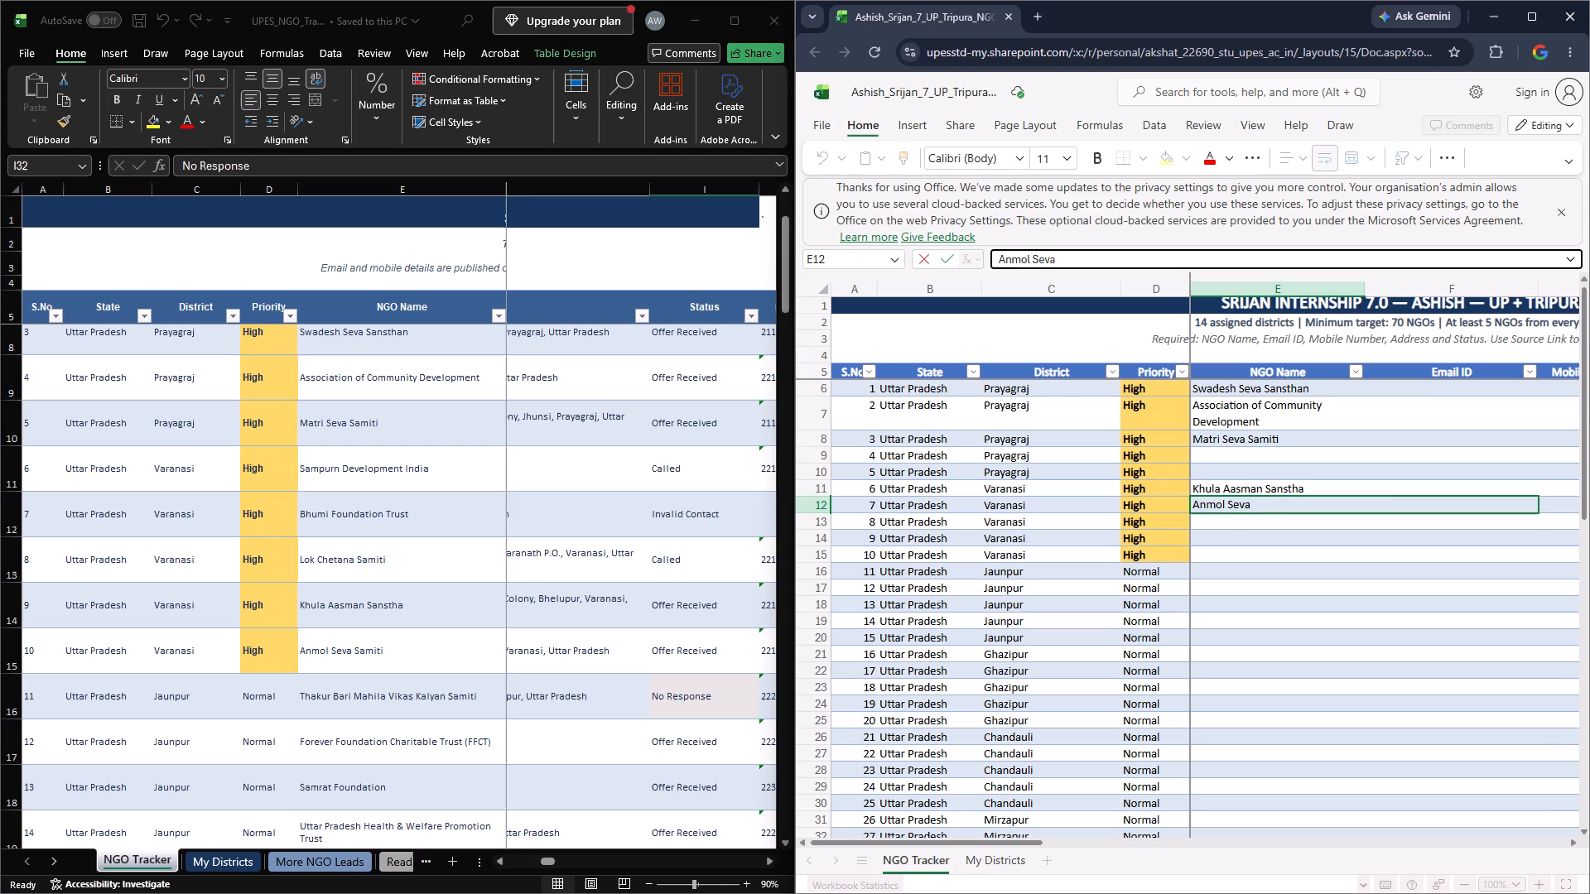
key(s)
key(a)
text(miti)
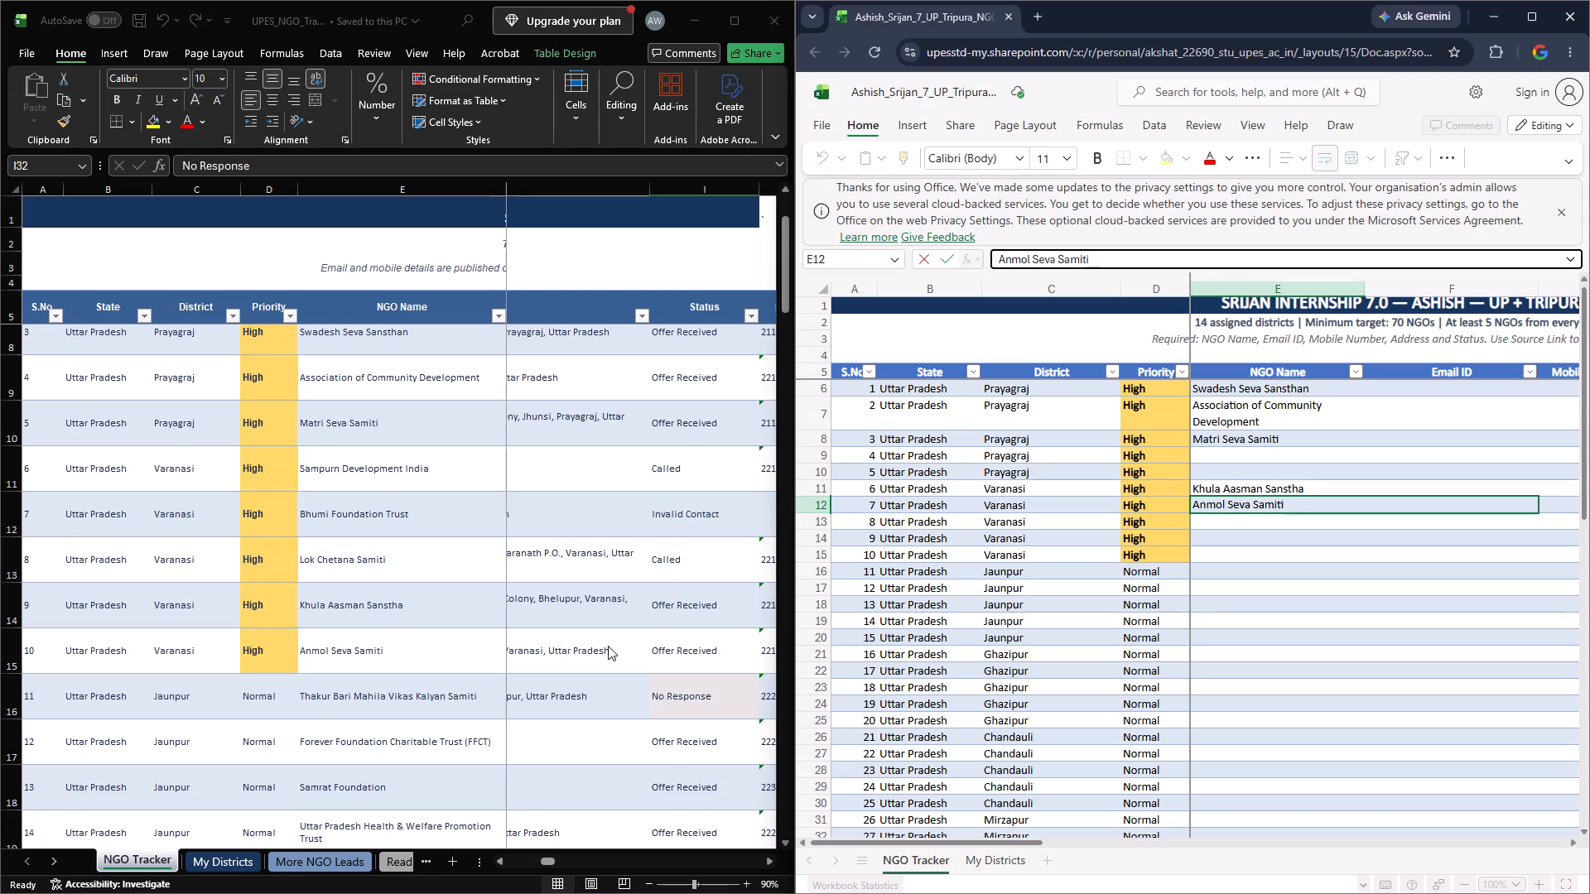
Find the Jaunpur entries in the local workbook and enter "Samrat Foundation" as the NGO Name in cell E16 of the online tracker.
scroll(608, 646, up, 3)
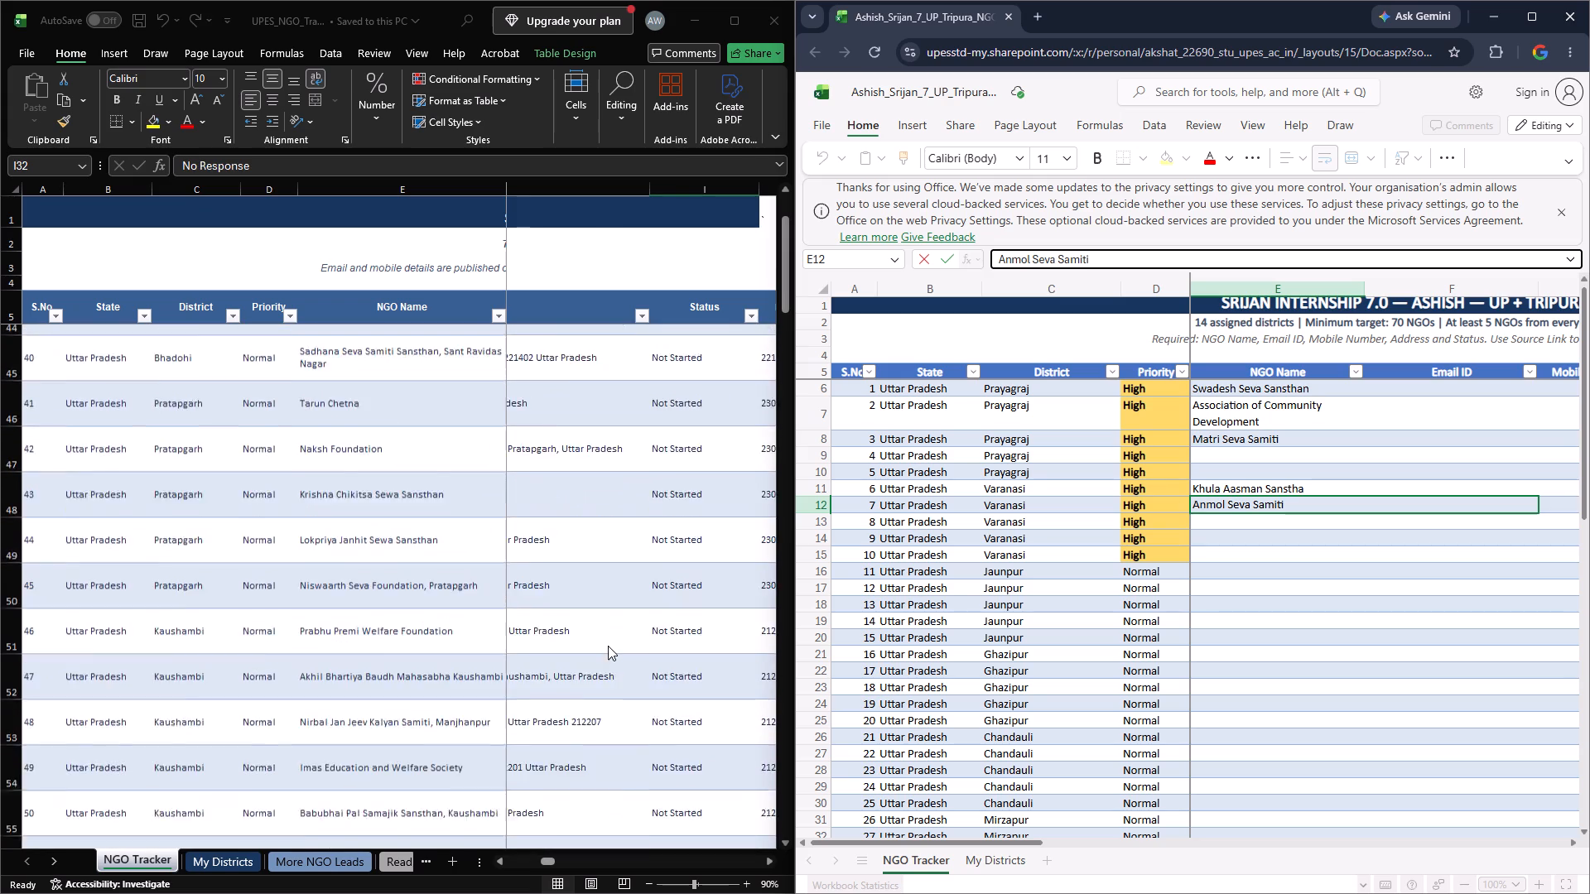
scroll(608, 646, up, 5)
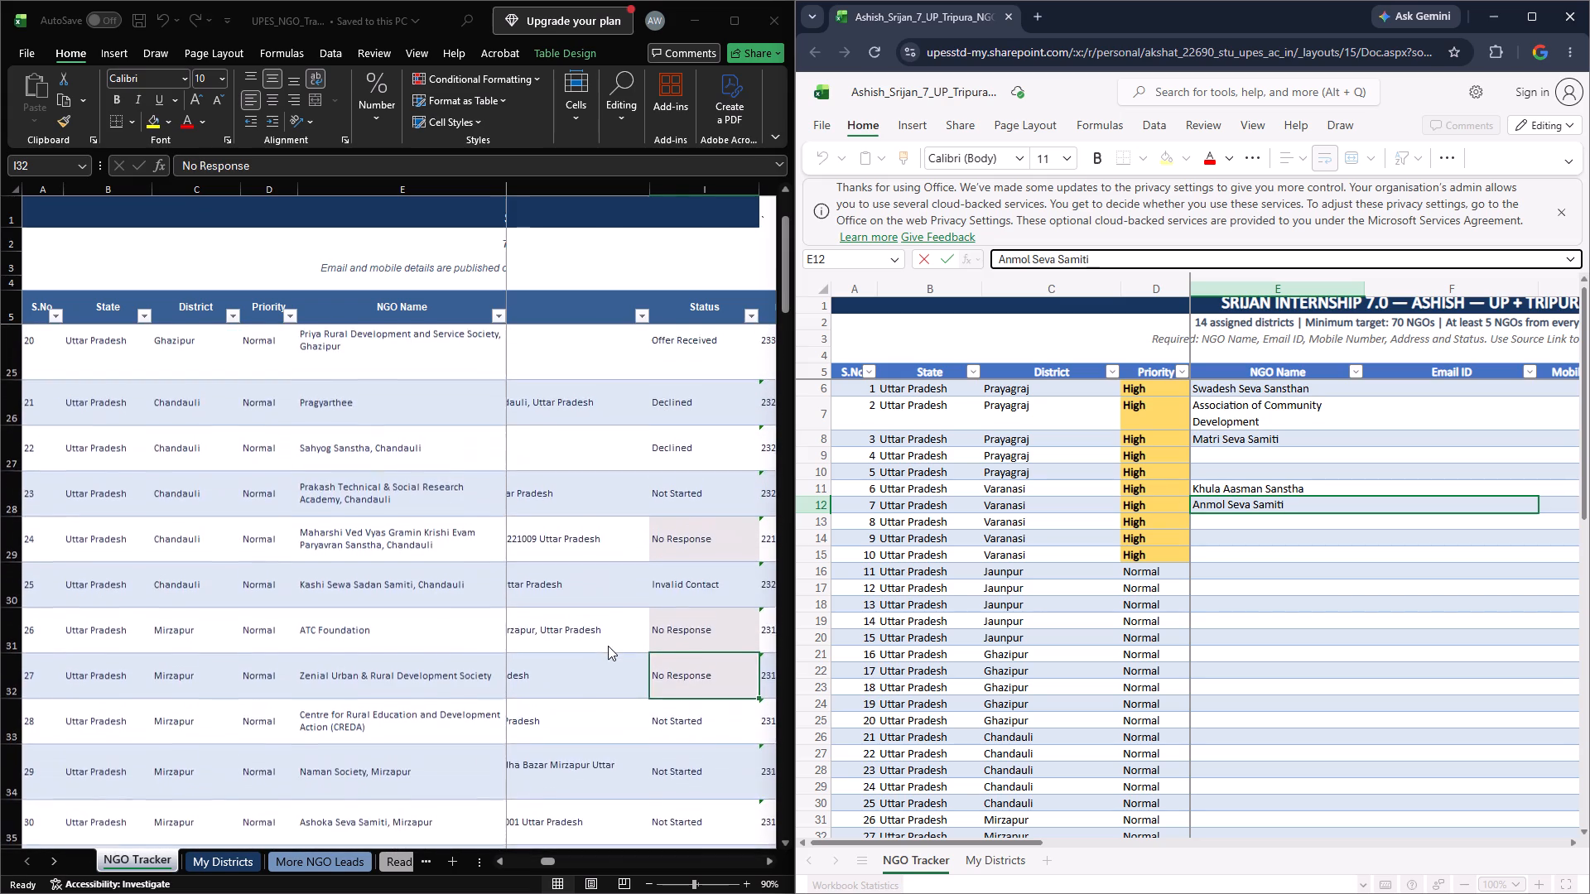
scroll(608, 646, up, 5)
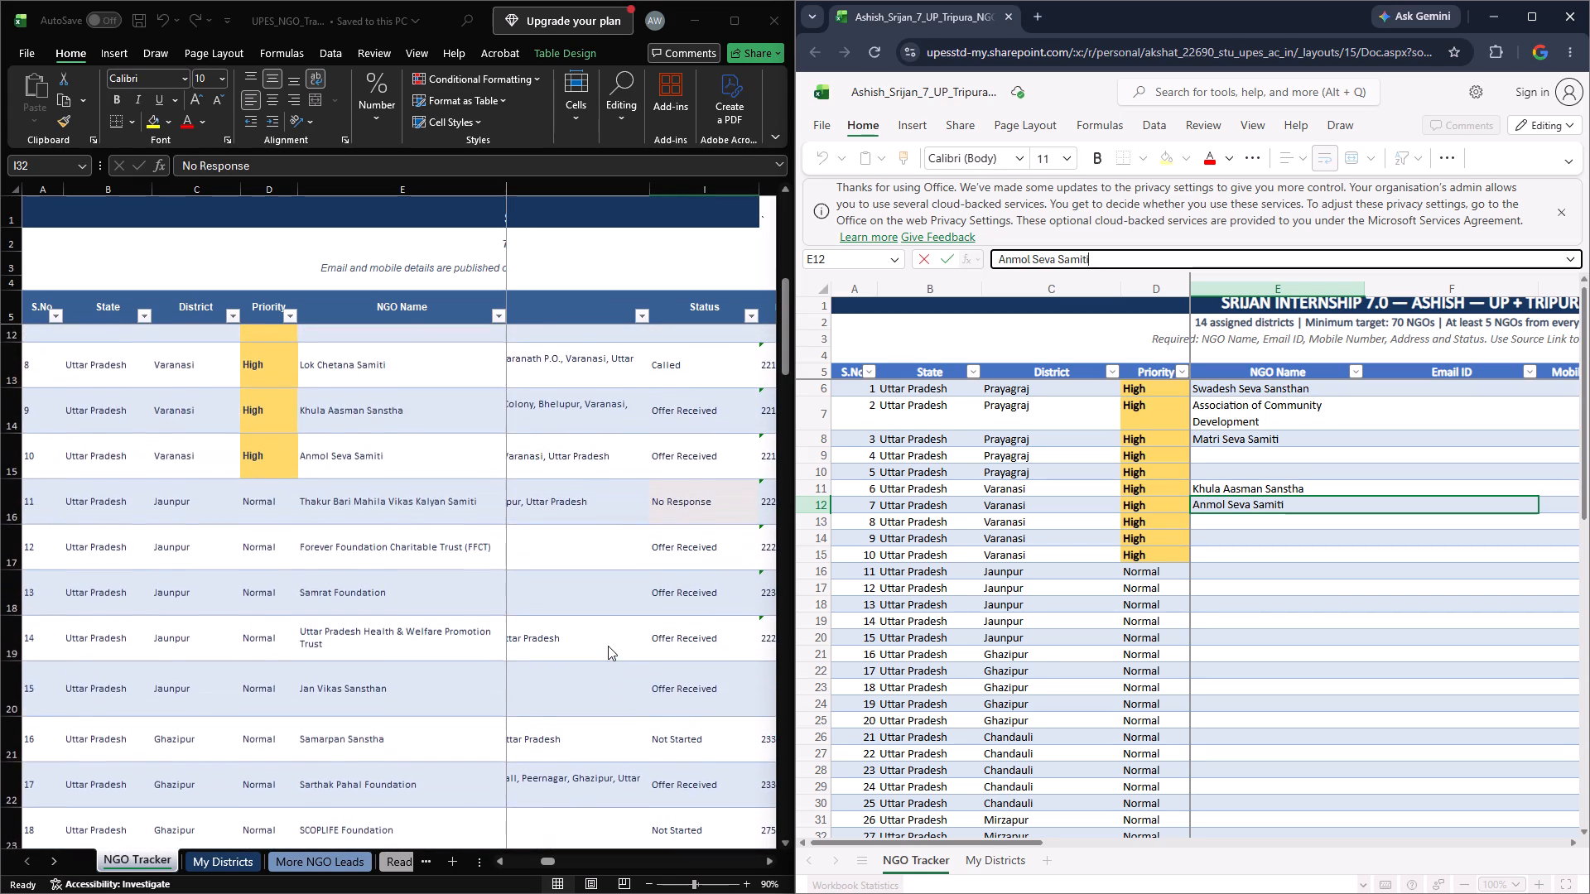
scroll(608, 646, up, 3)
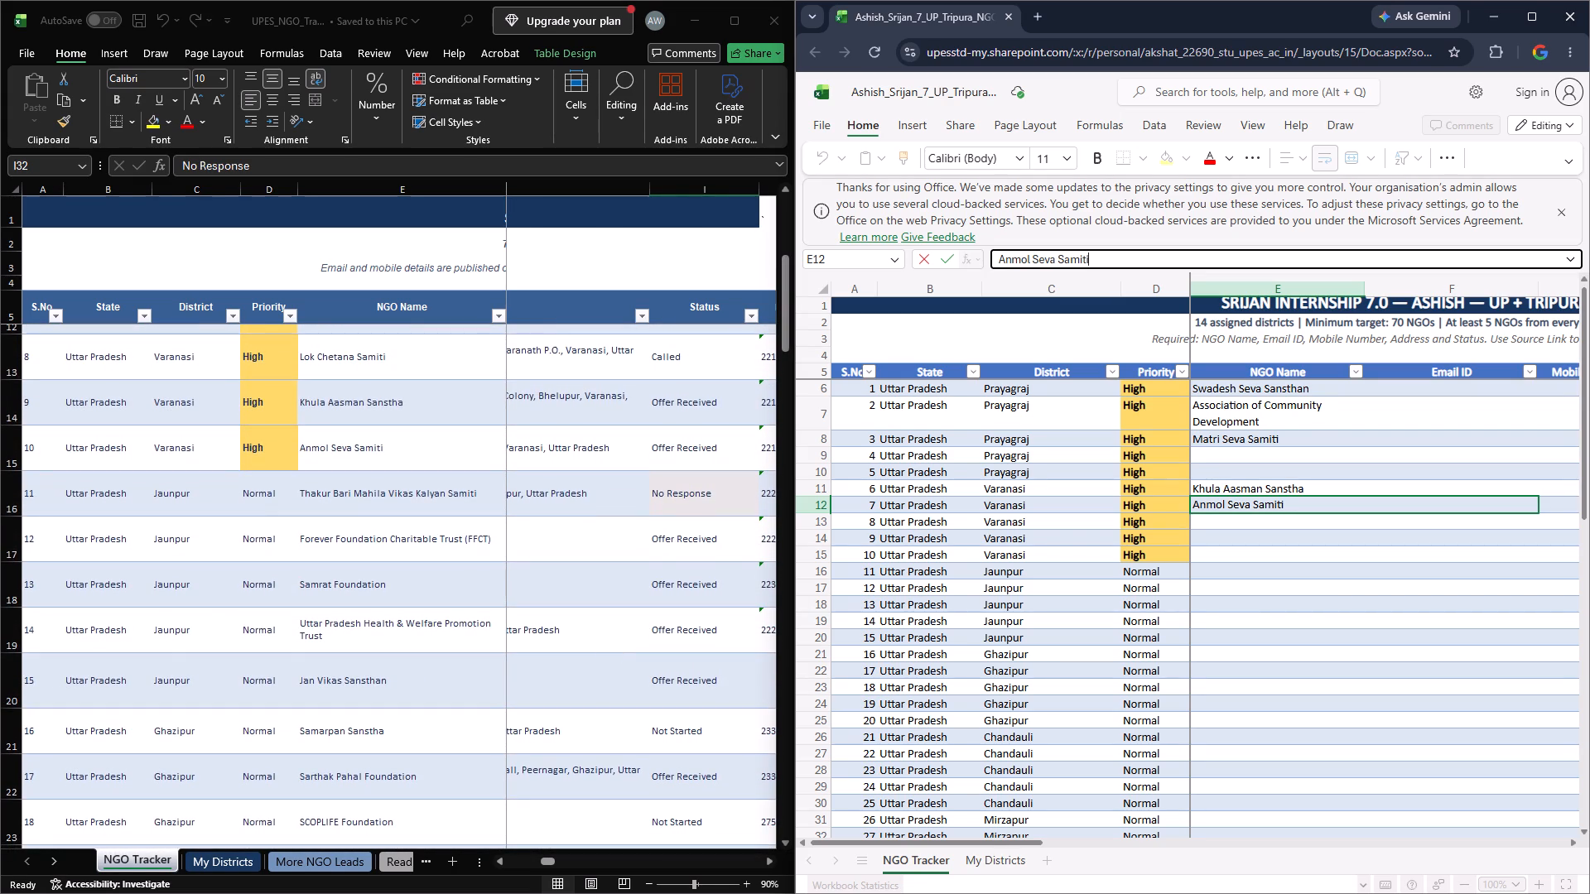
click(1291, 575)
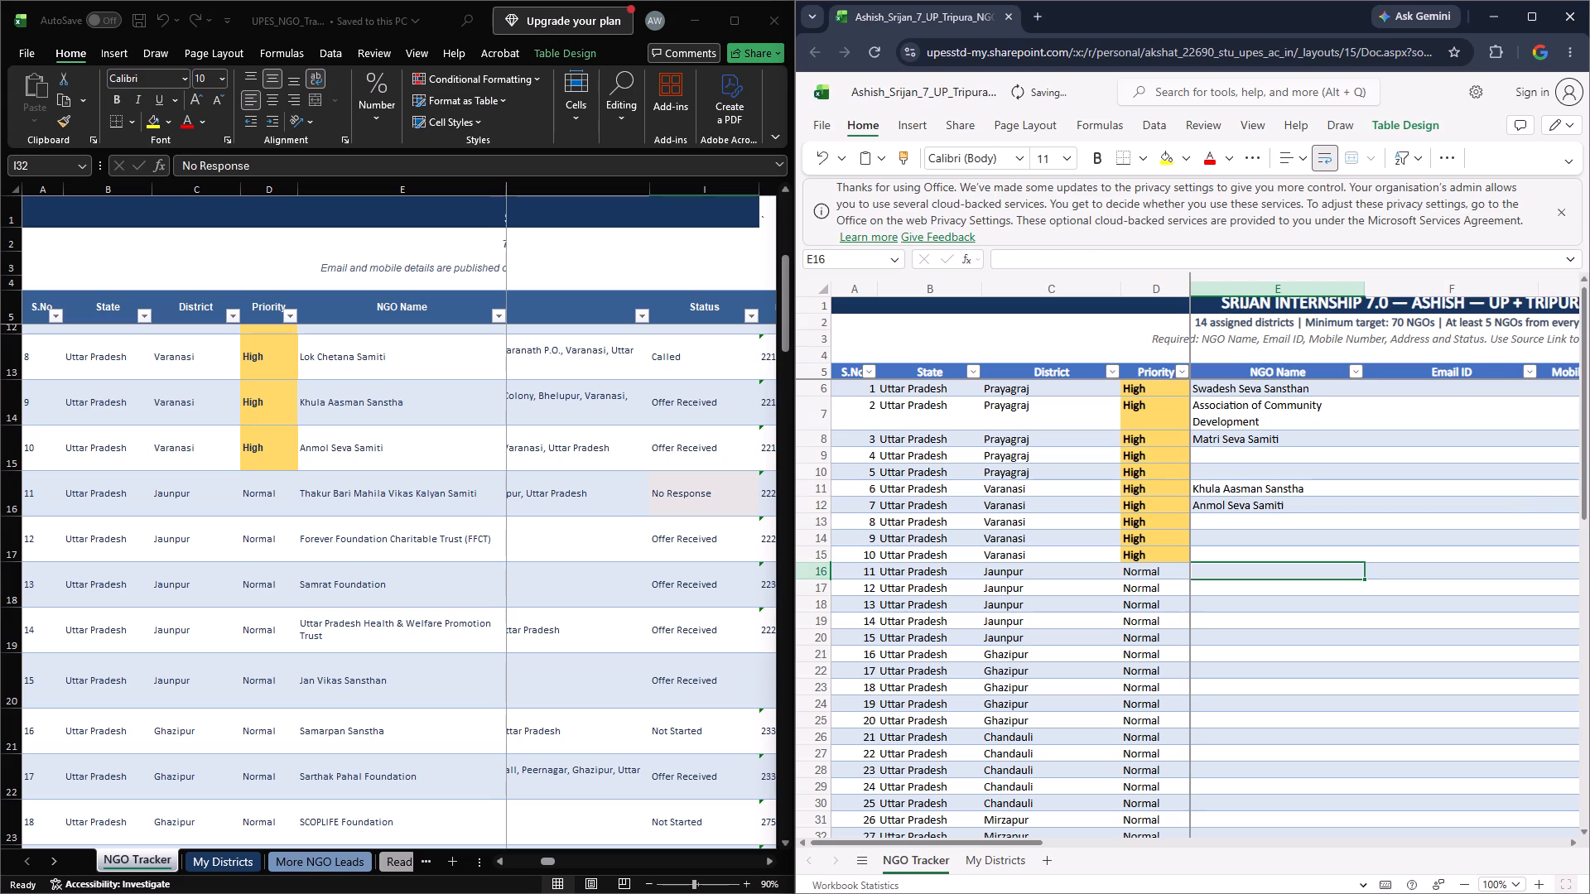
click(1065, 259)
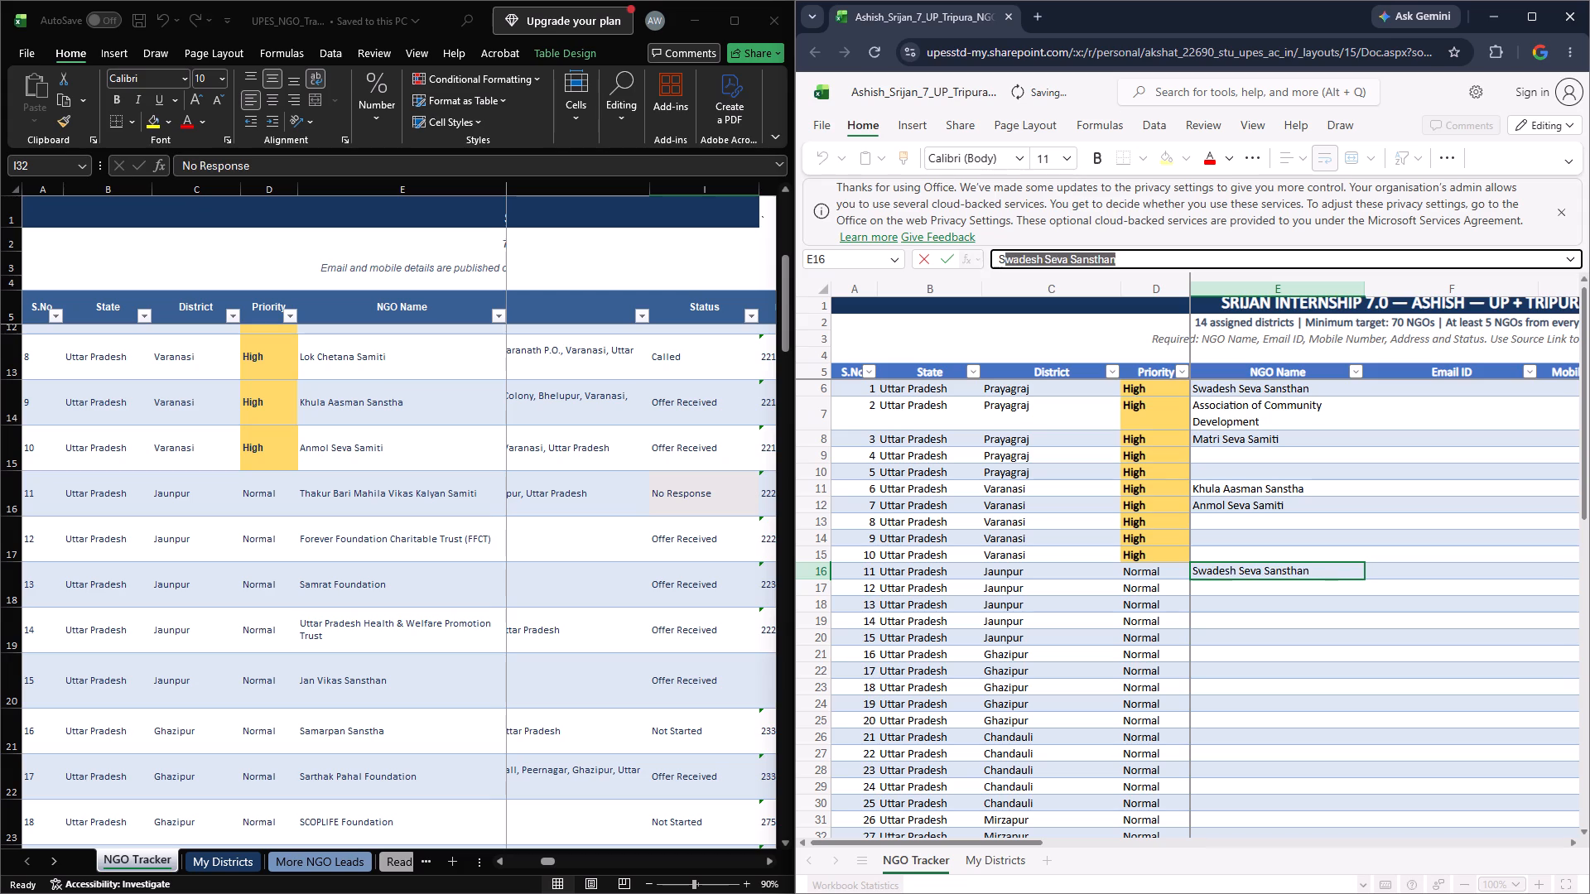
key(a)
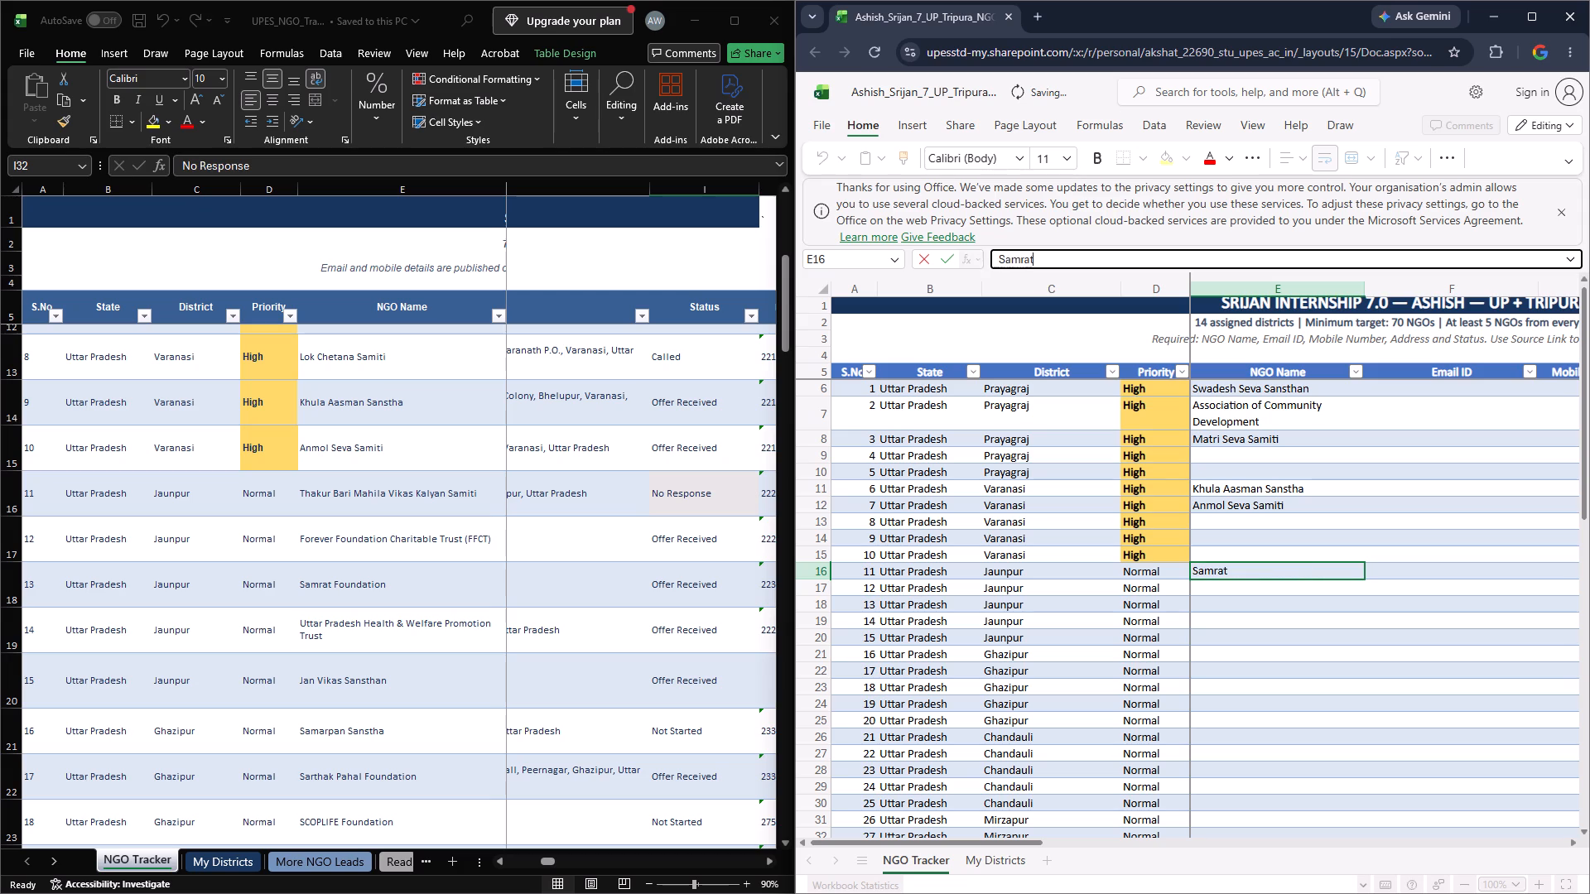
text(oundt)
key(BackSpace)
text(ation)
click(1240, 590)
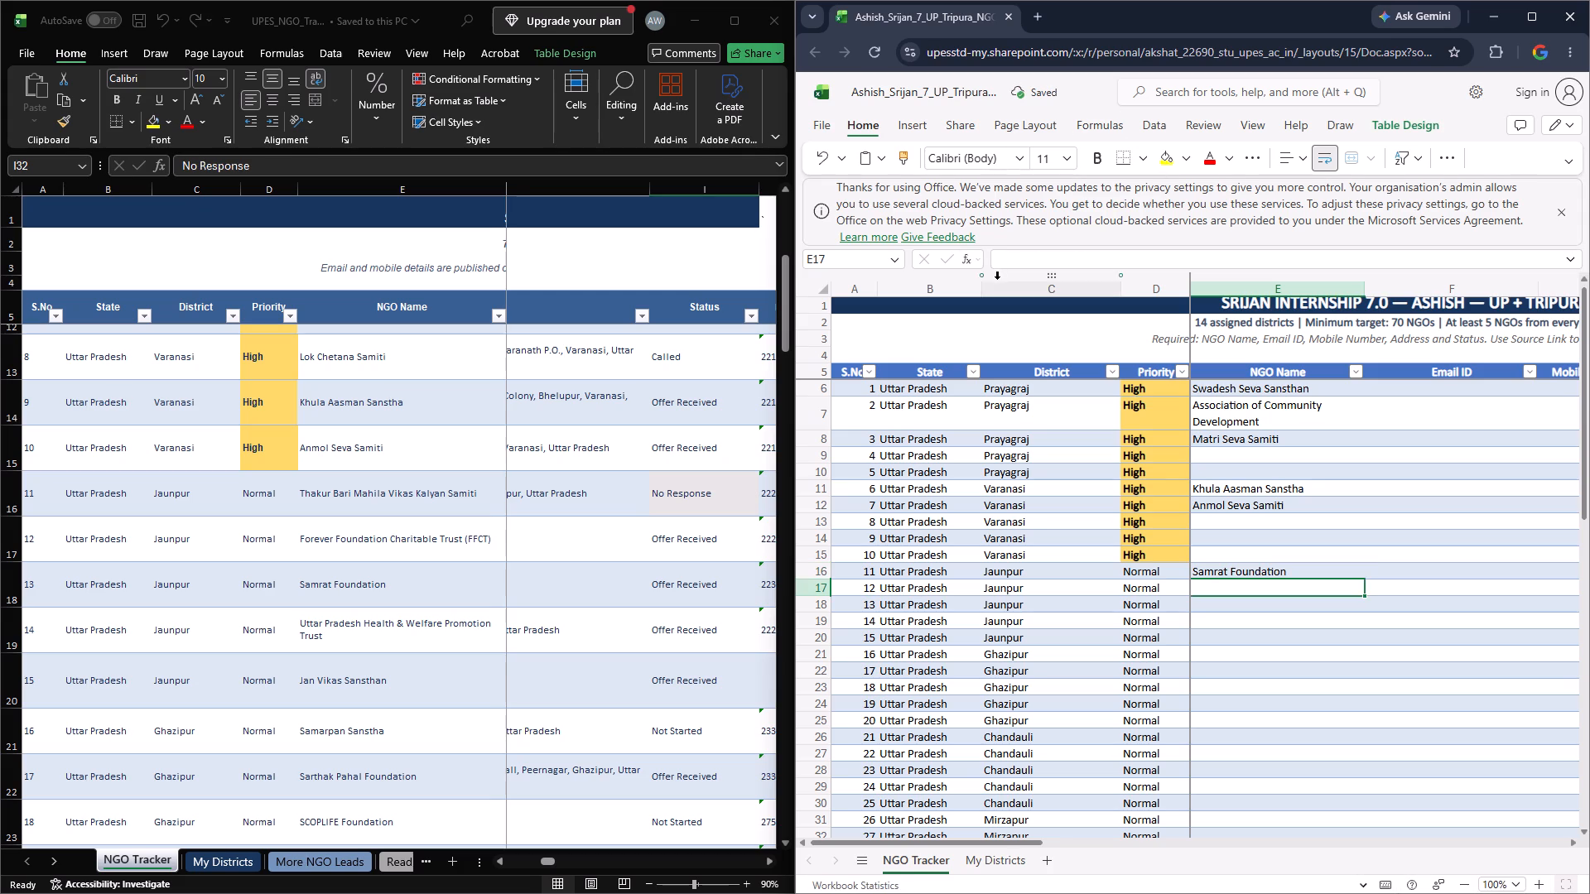
Enter "Uttar Pardesh Health &" as the NGO Name in cell E17, the second Jaunpur row of the online tracker.
click(1031, 261)
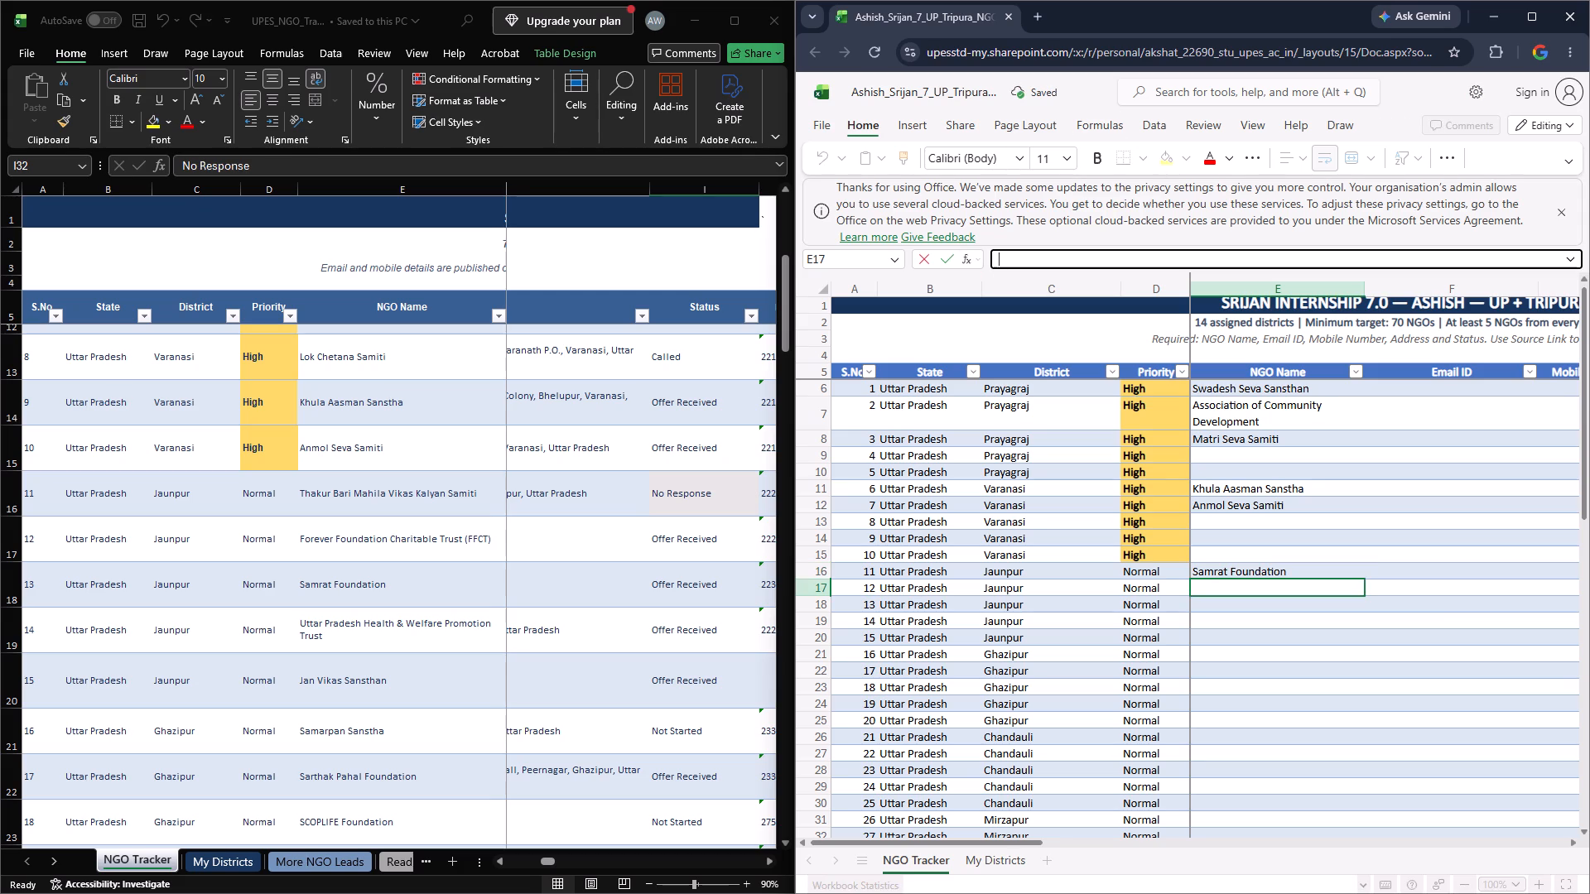
text(tt)
text(arpardesh)
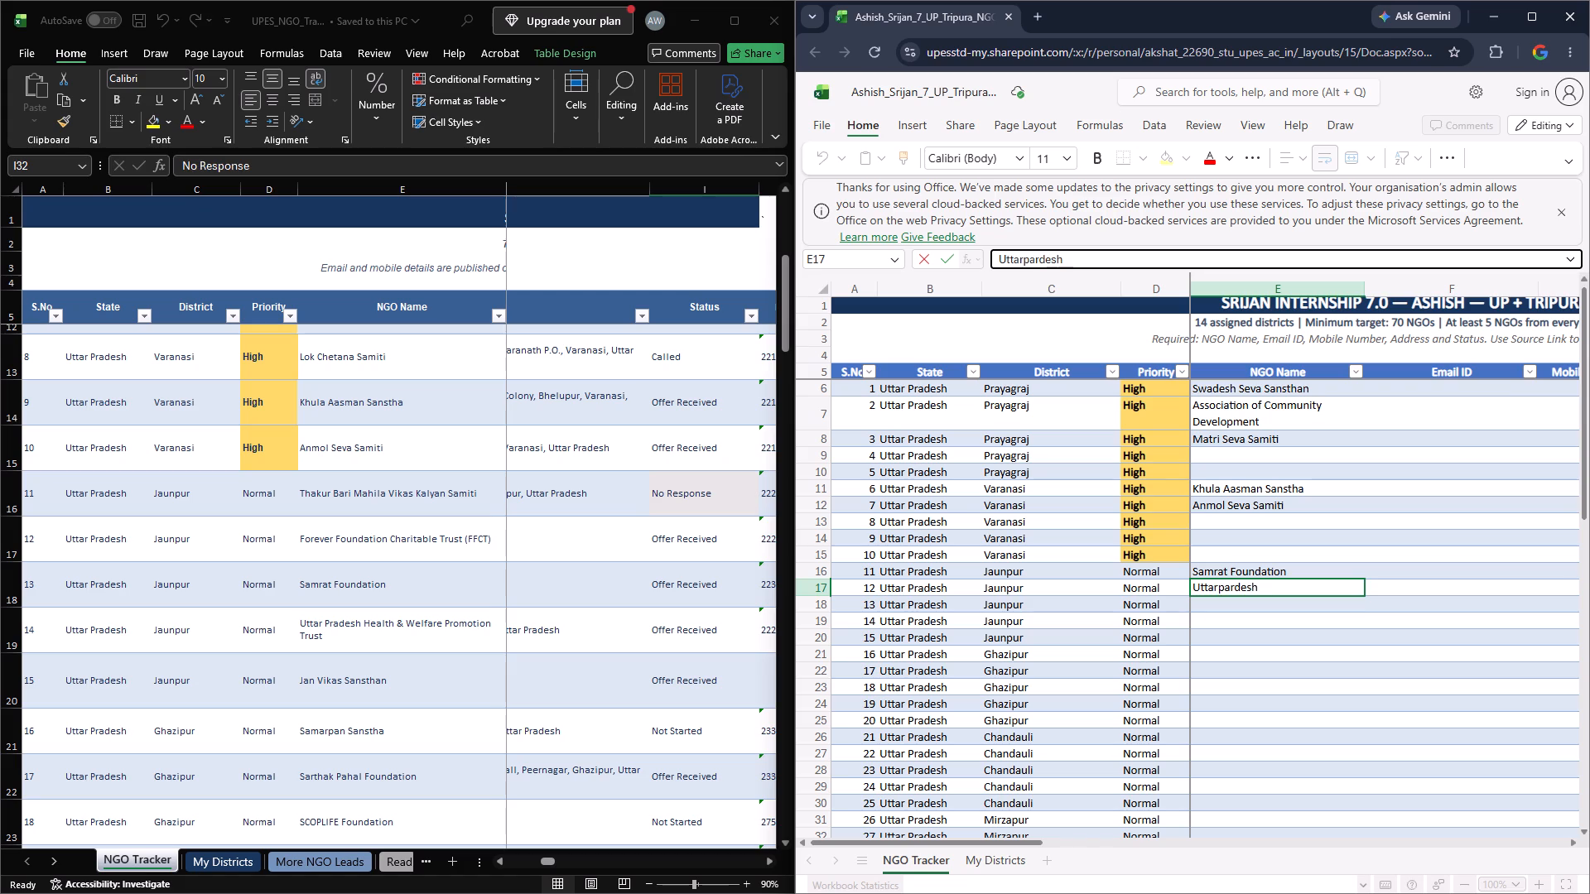
key(Left)
key(Left)
key(Left)
key(Left)
key(Left)
key(Left)
key(BackSpace)
key(BackSpace)
key(r)
key(space)
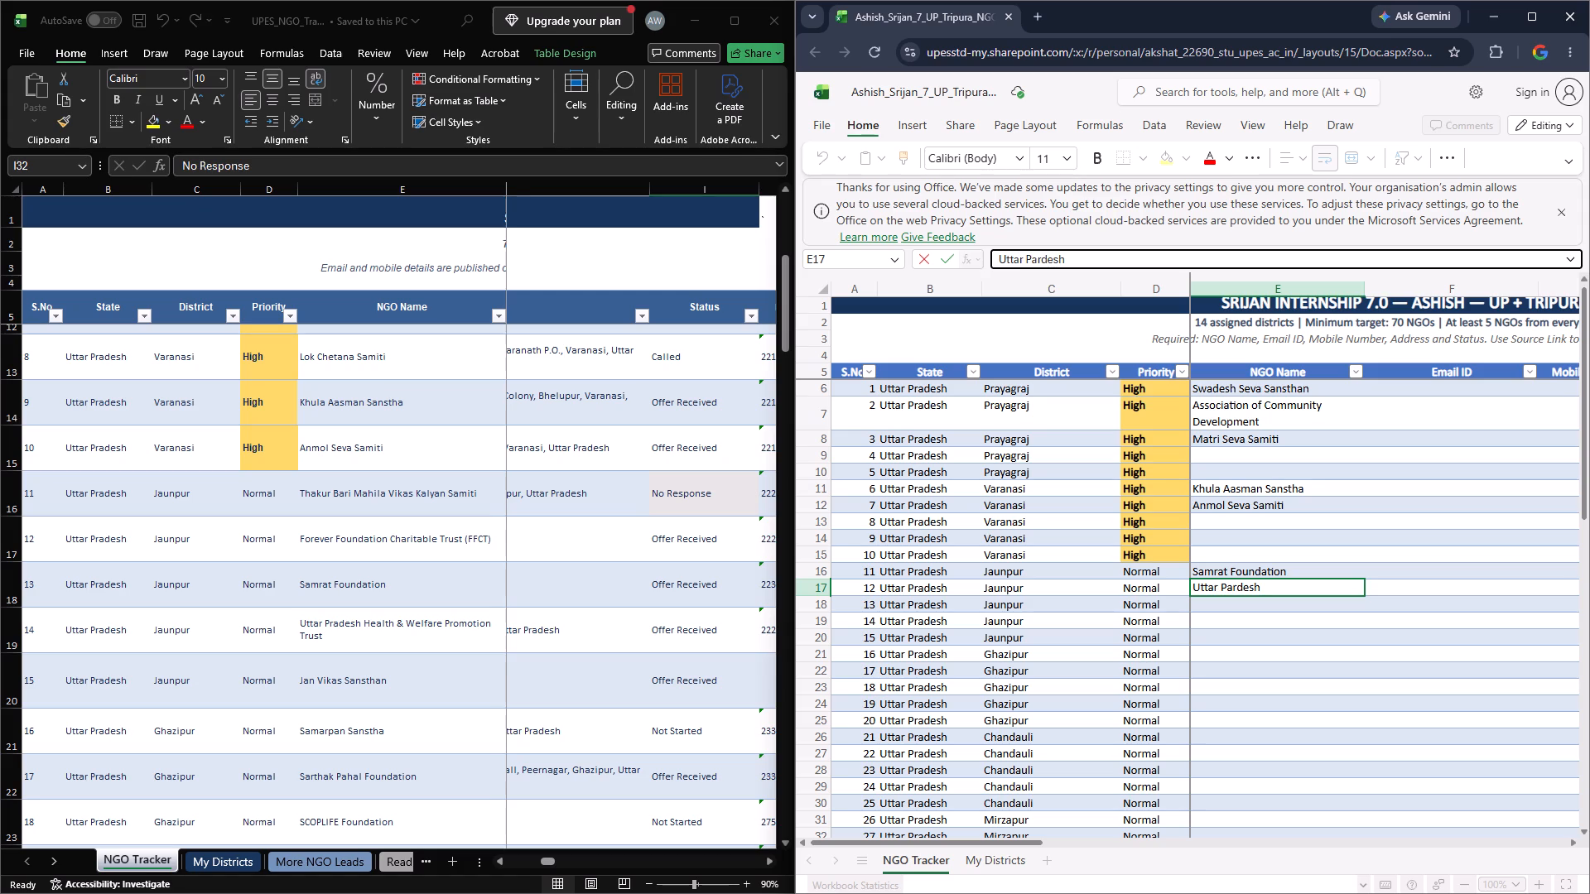
click(1115, 255)
key(space)
text(ealth)
key(space)
key(shift+ampersand)
key(space)
key(Tab)
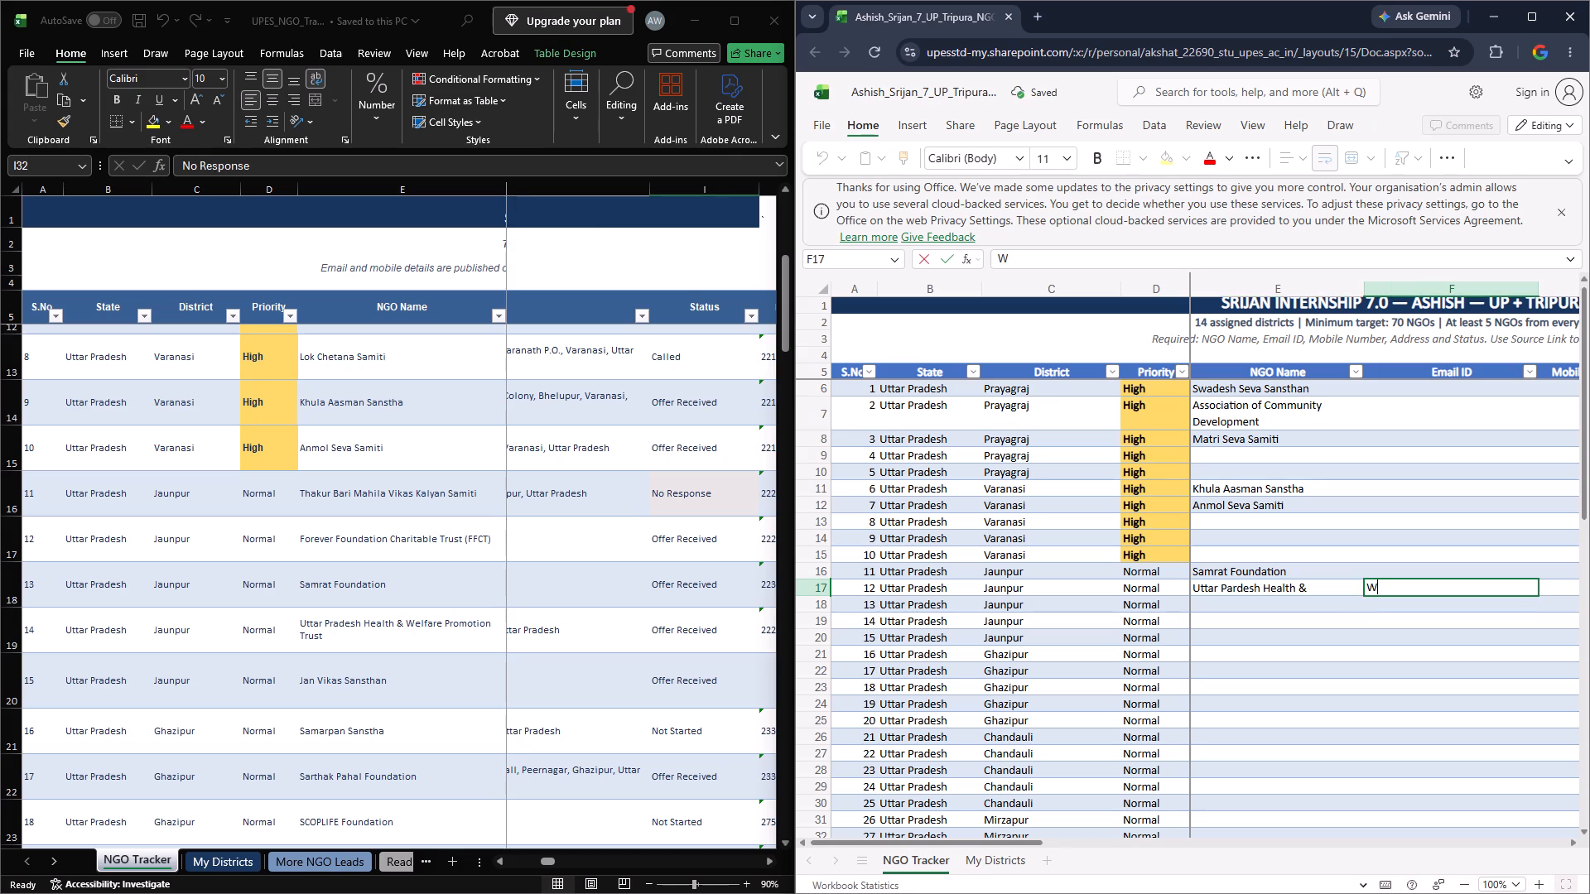
Write "Welfare Promotion Trust" in cell F17 and move that text to the end of the NGO Name in cell E17.
text(lfarw)
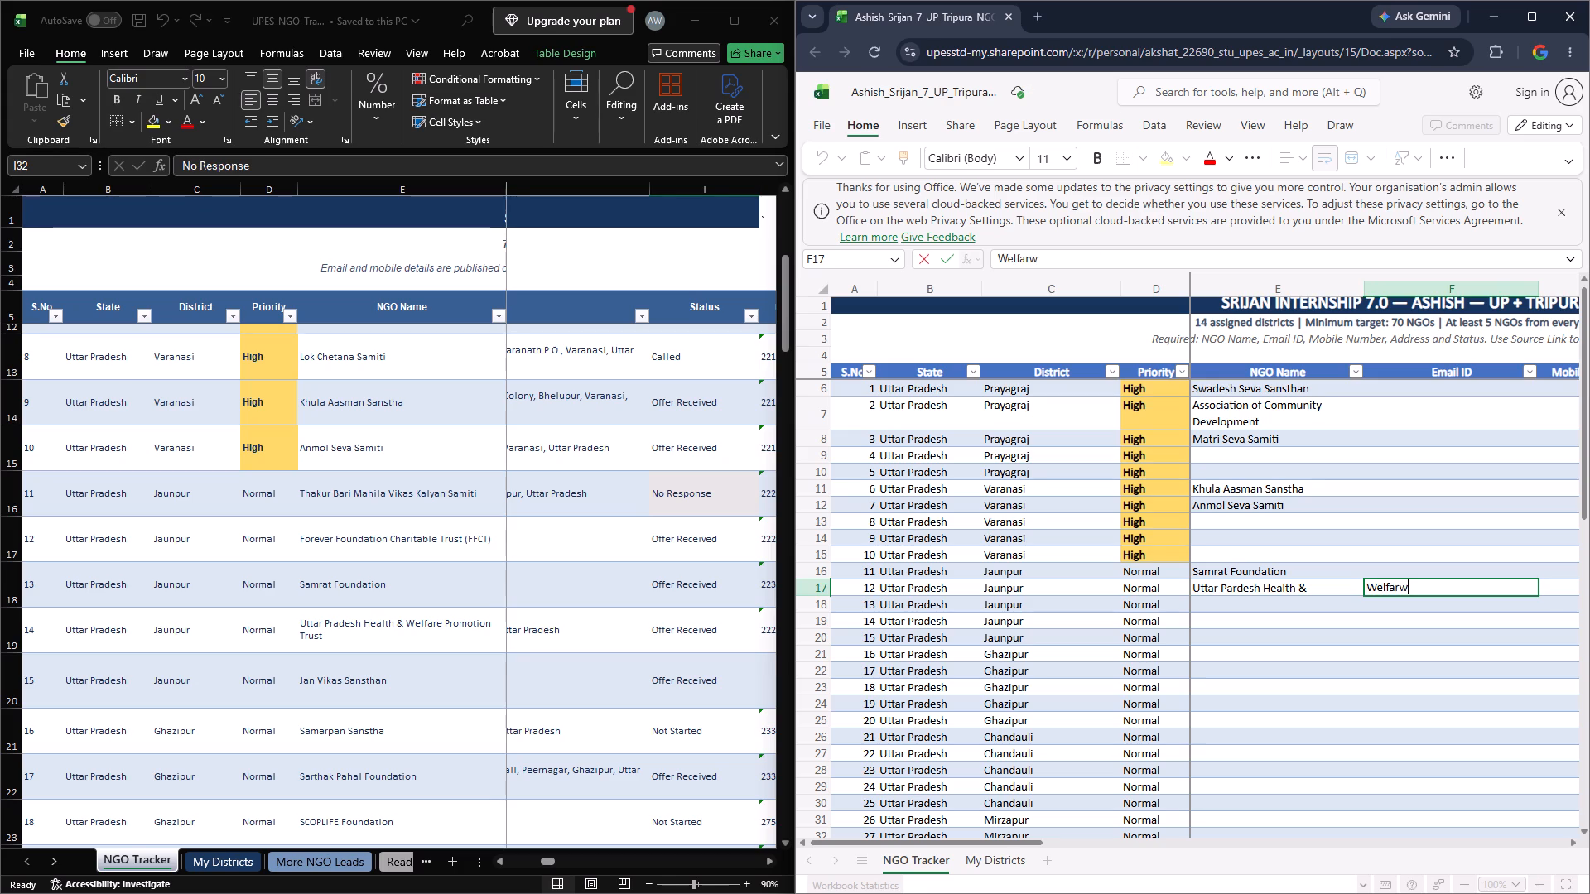
key(BackSpace)
text(e)
key(space)
text(romotion)
key(space)
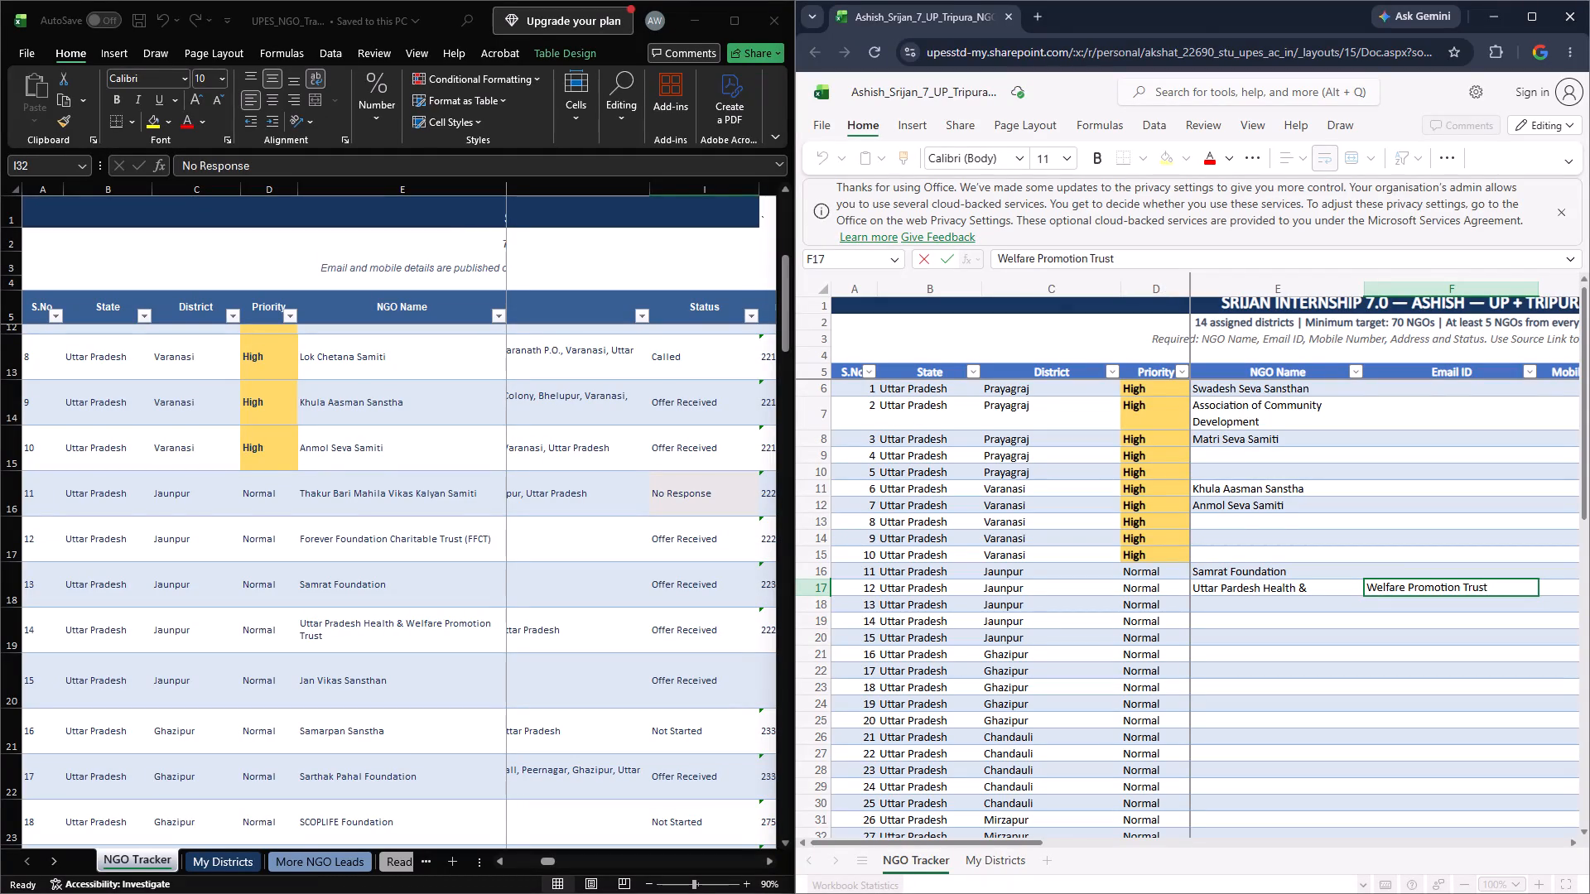
key(ctrl+a)
key(ctrl+c)
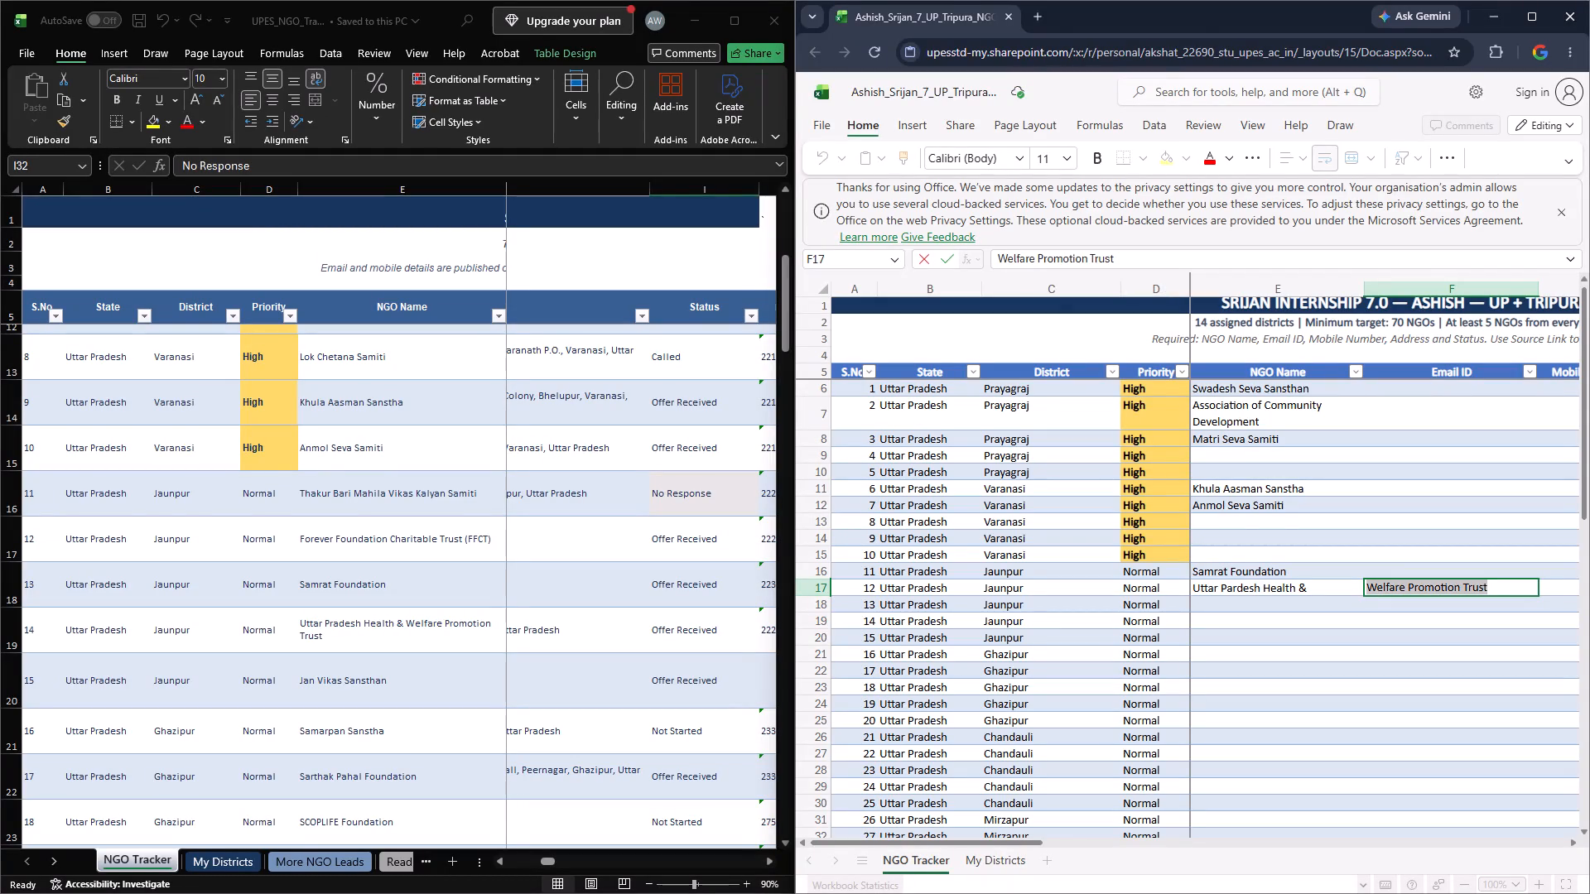
key(ctrl+c)
key(ctrl+c)
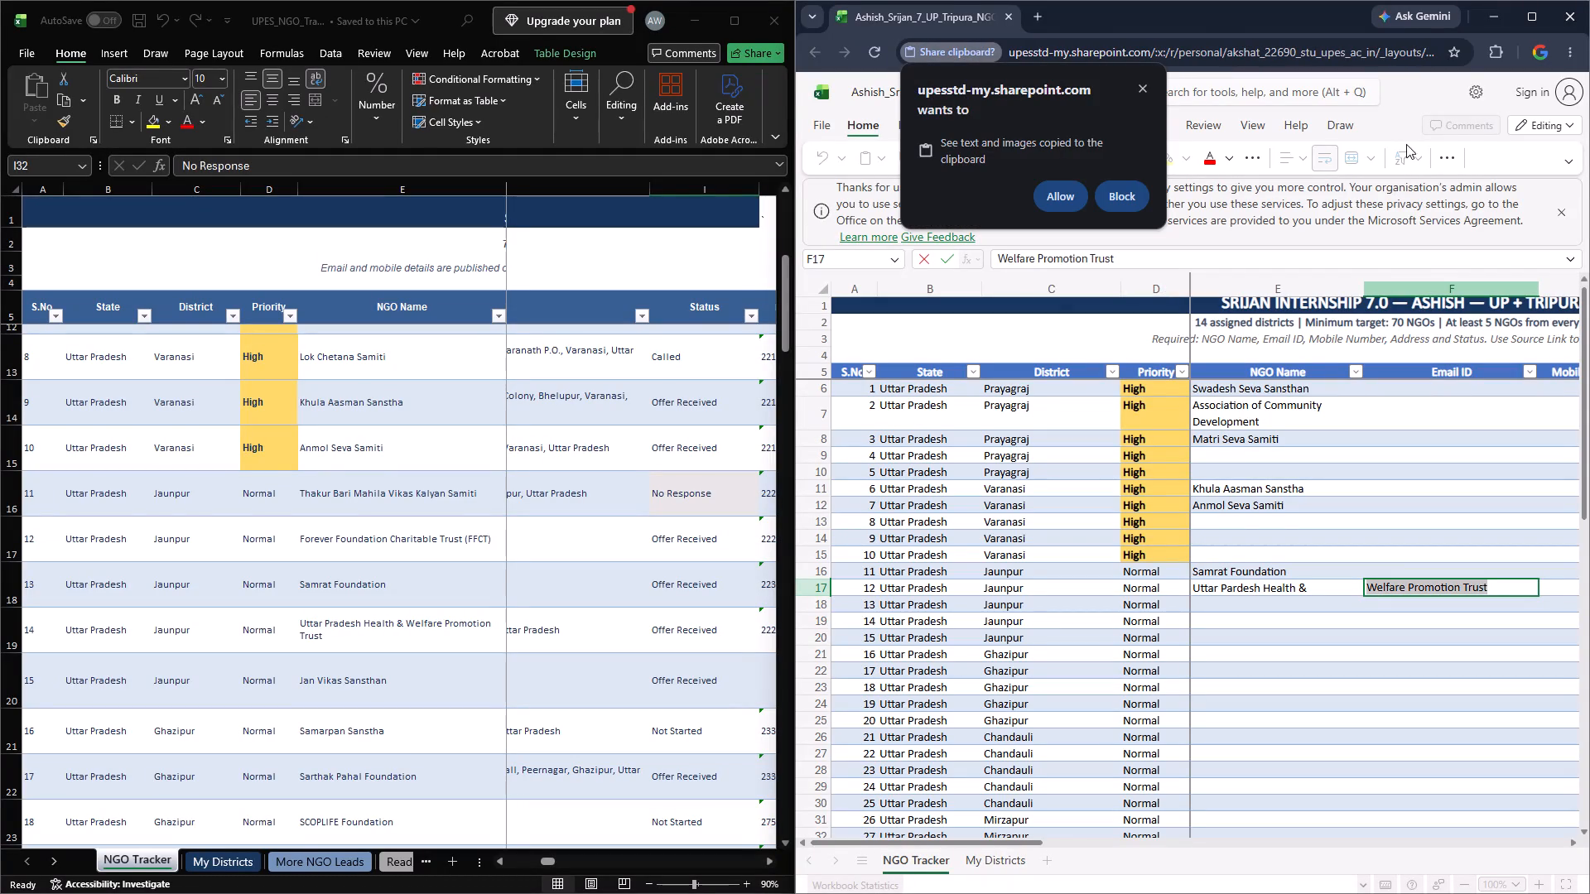
click(1144, 88)
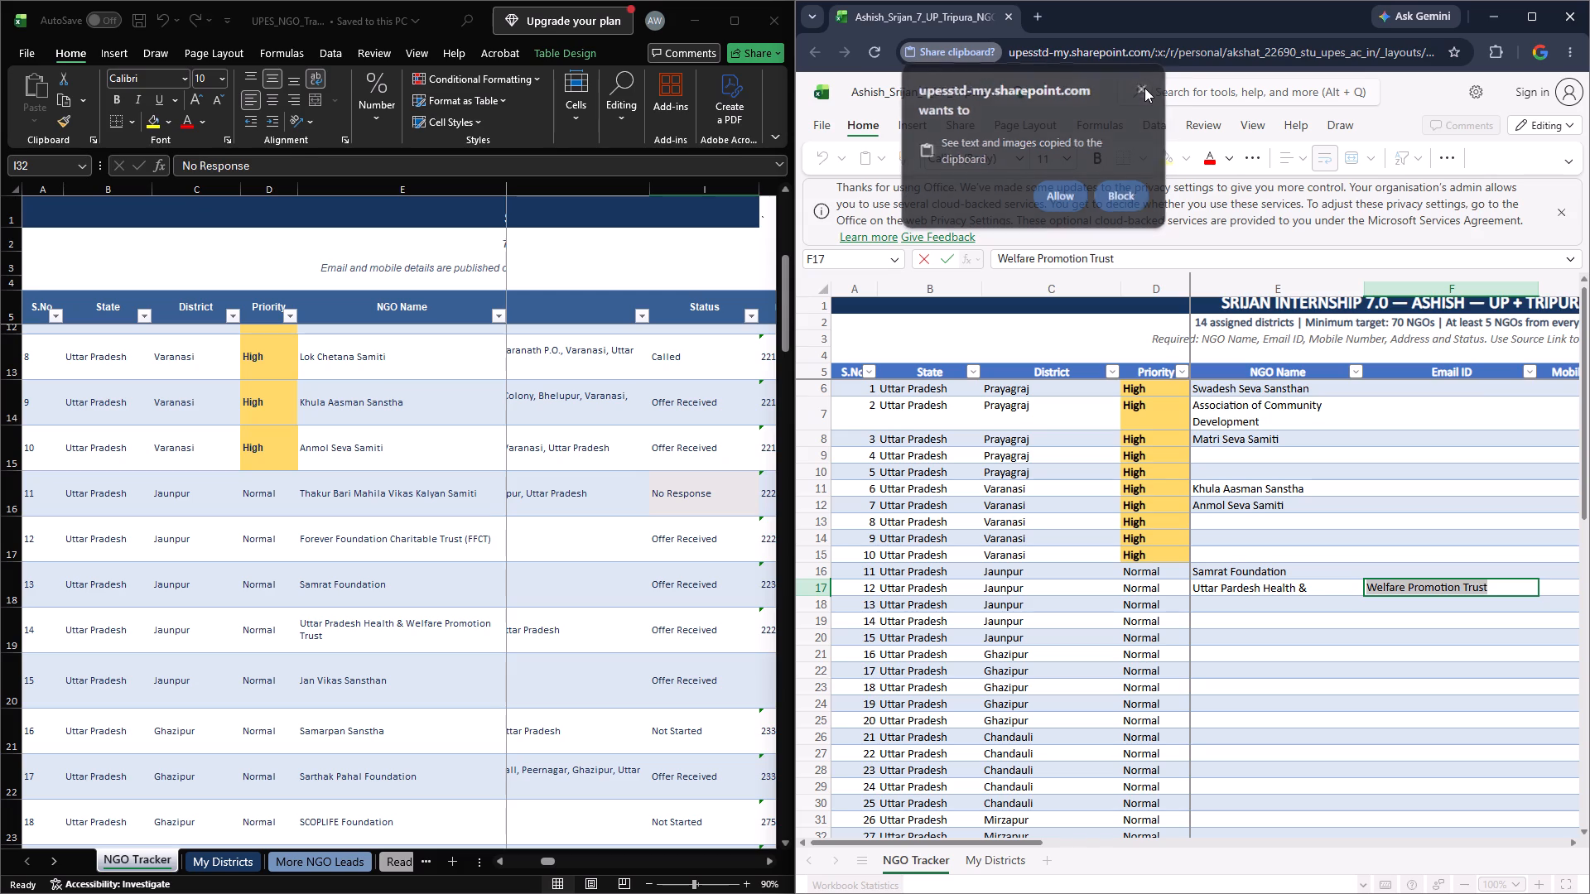
key(BackSpace)
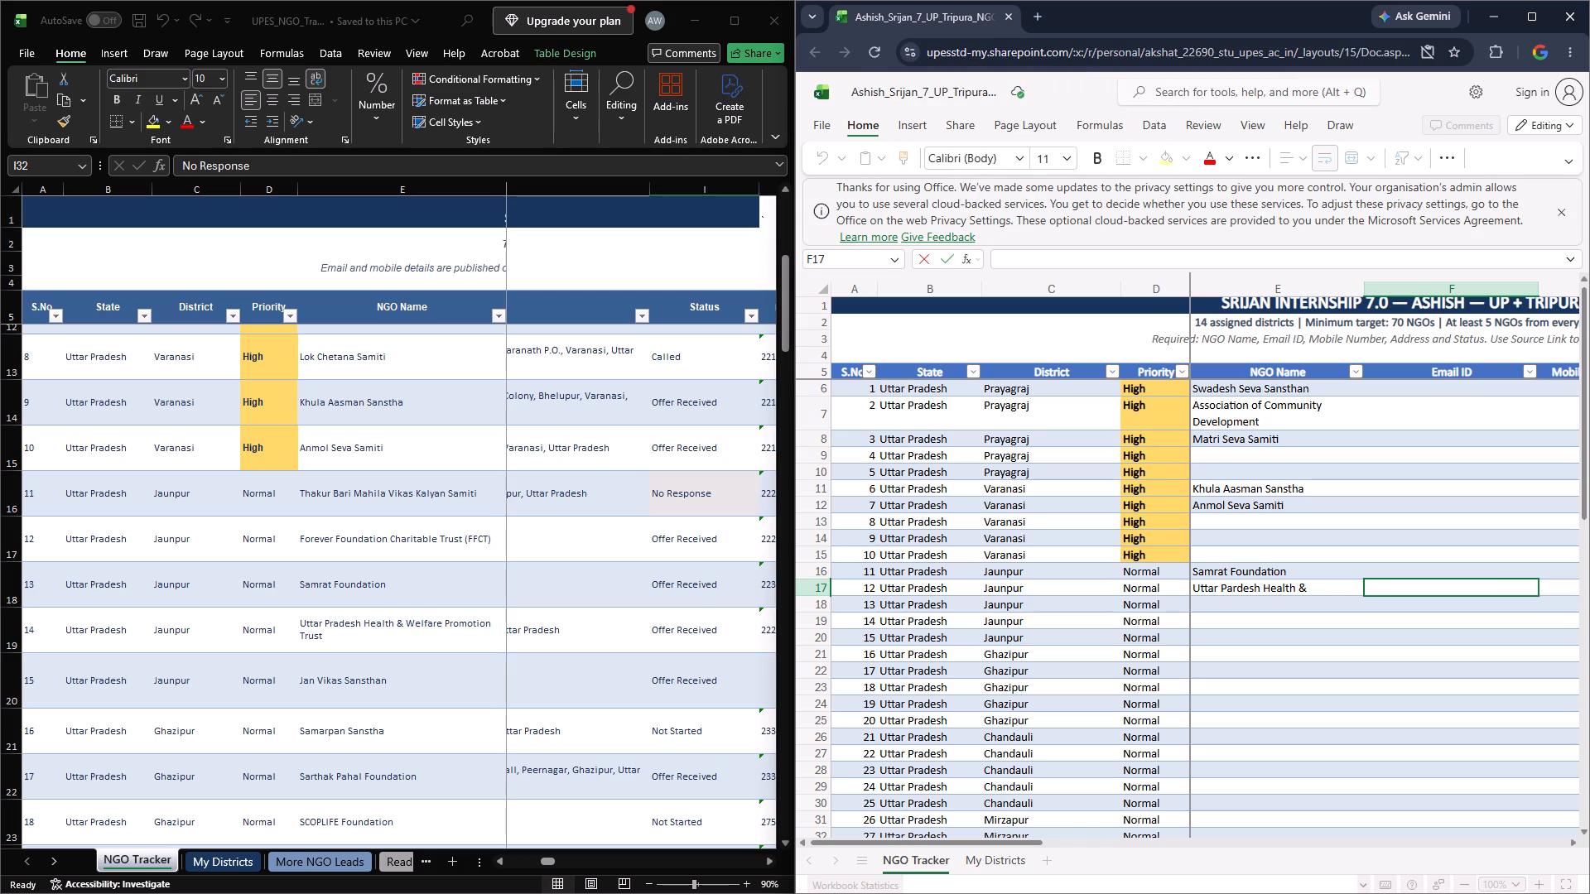
click(1313, 594)
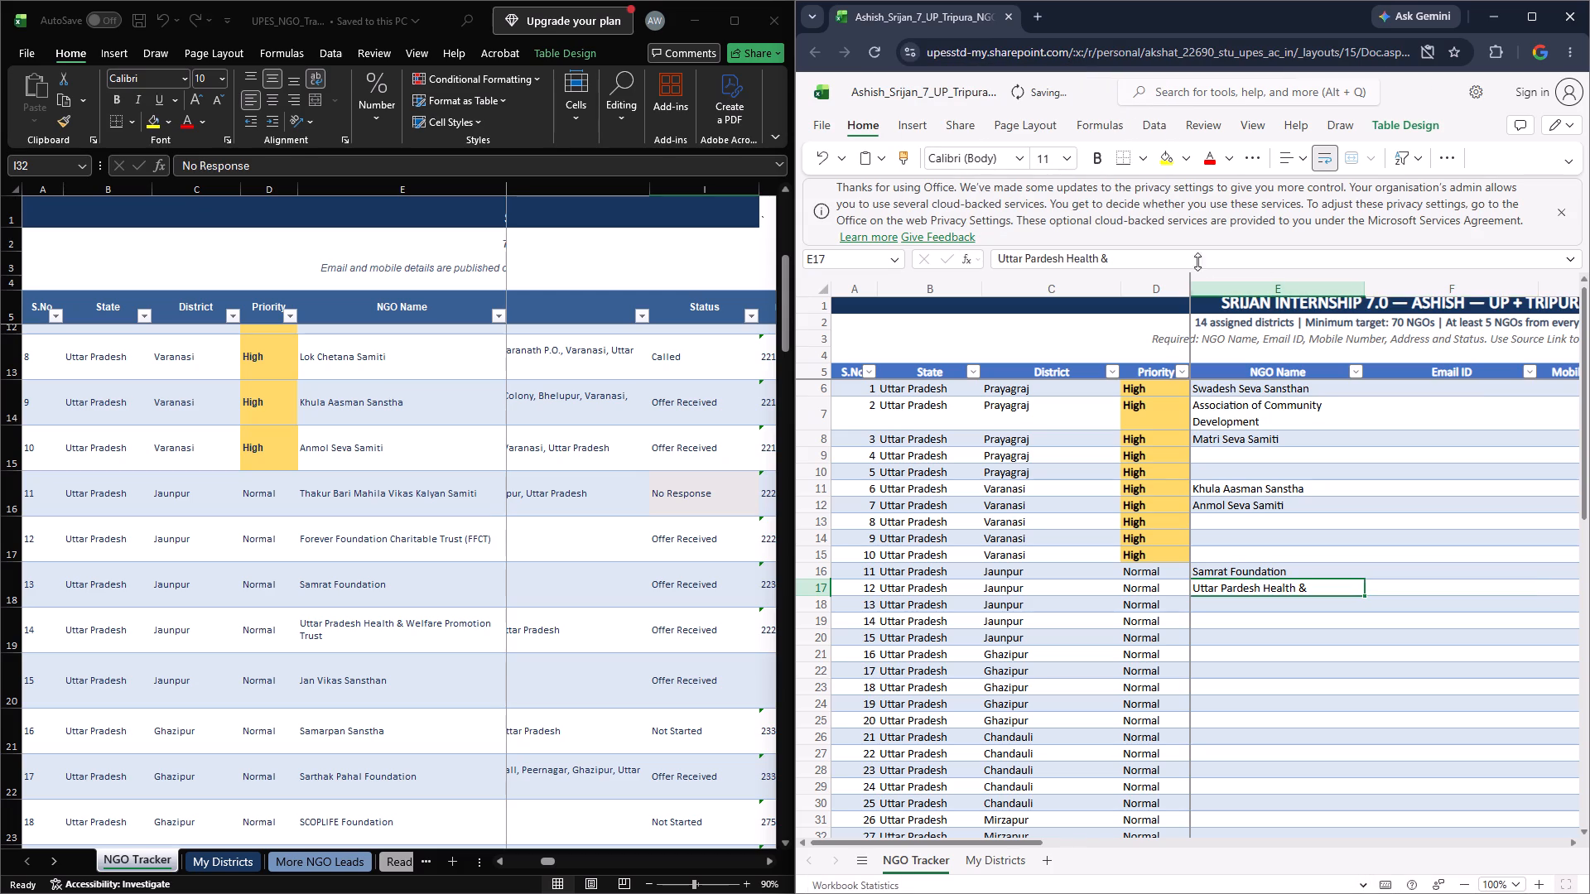
click(1212, 262)
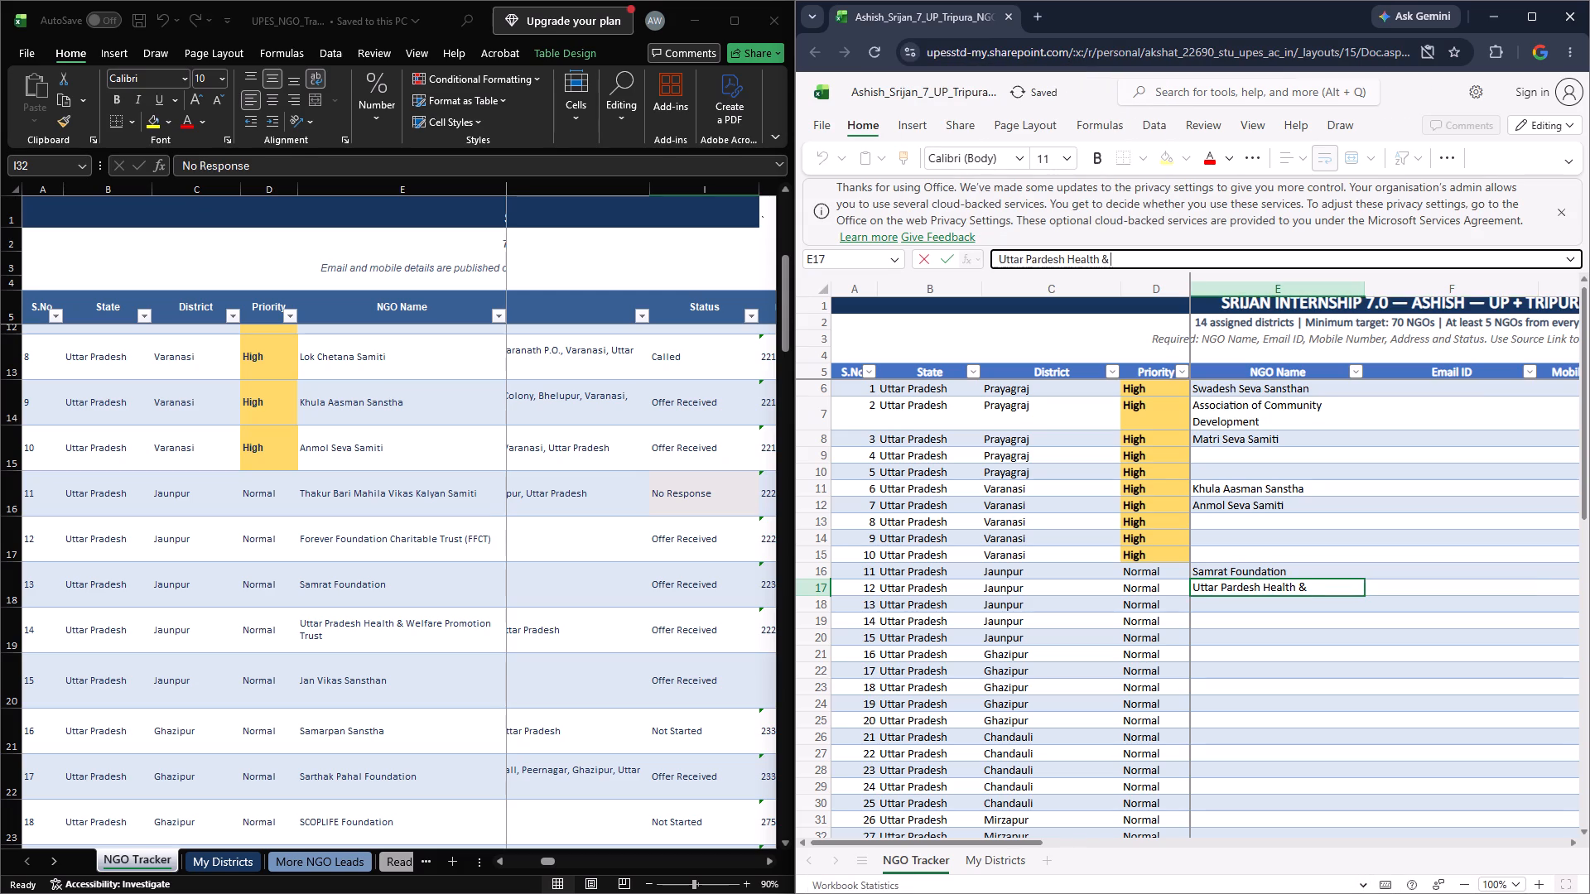
key(ctrl+v)
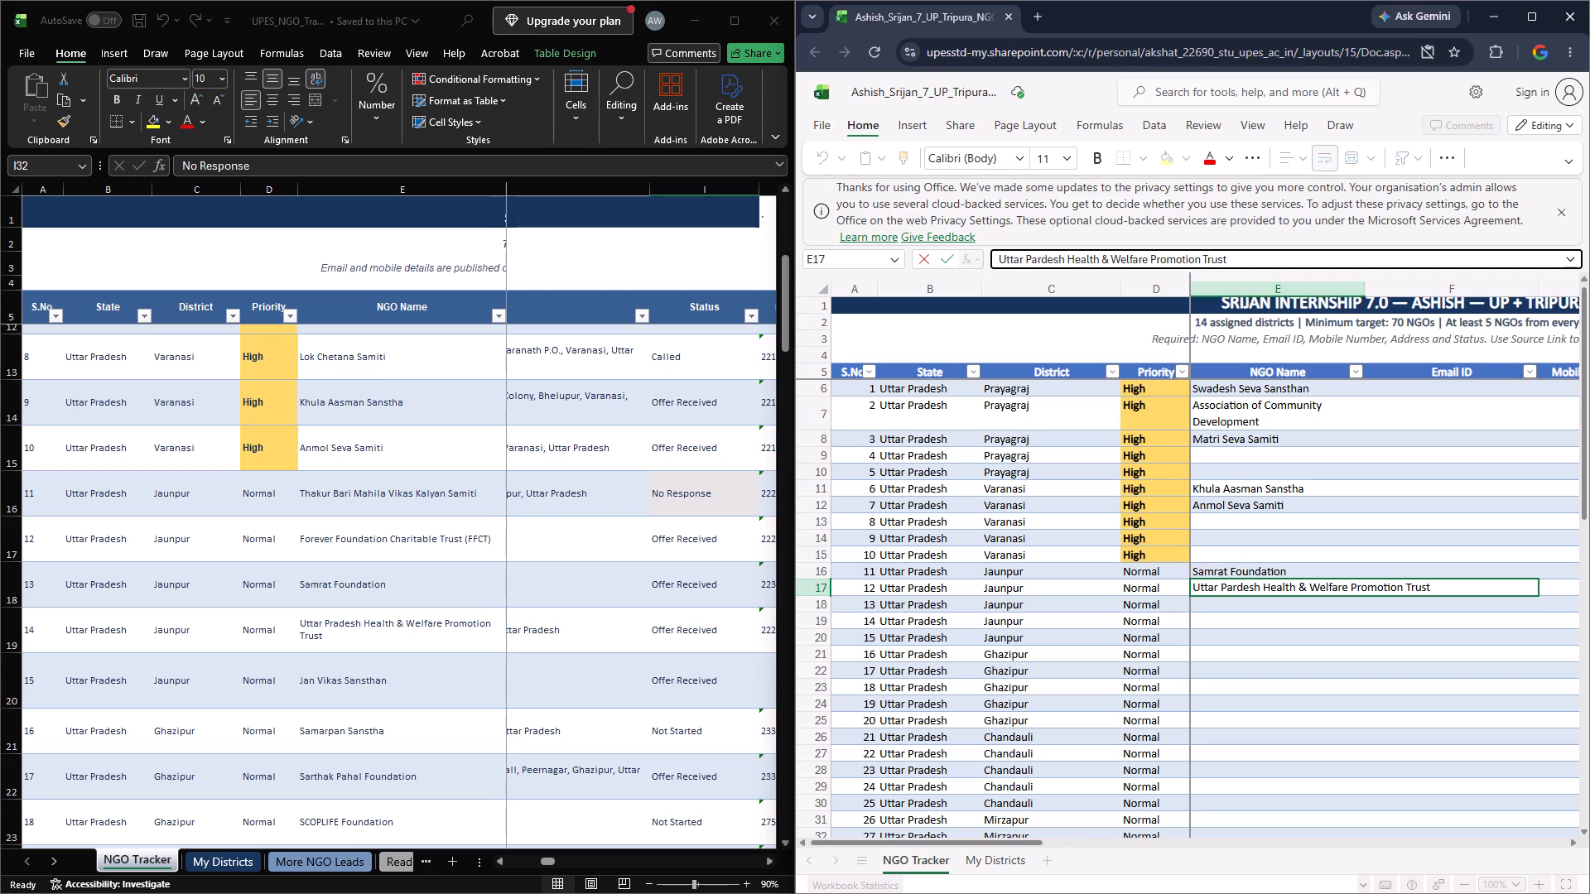
click(1282, 599)
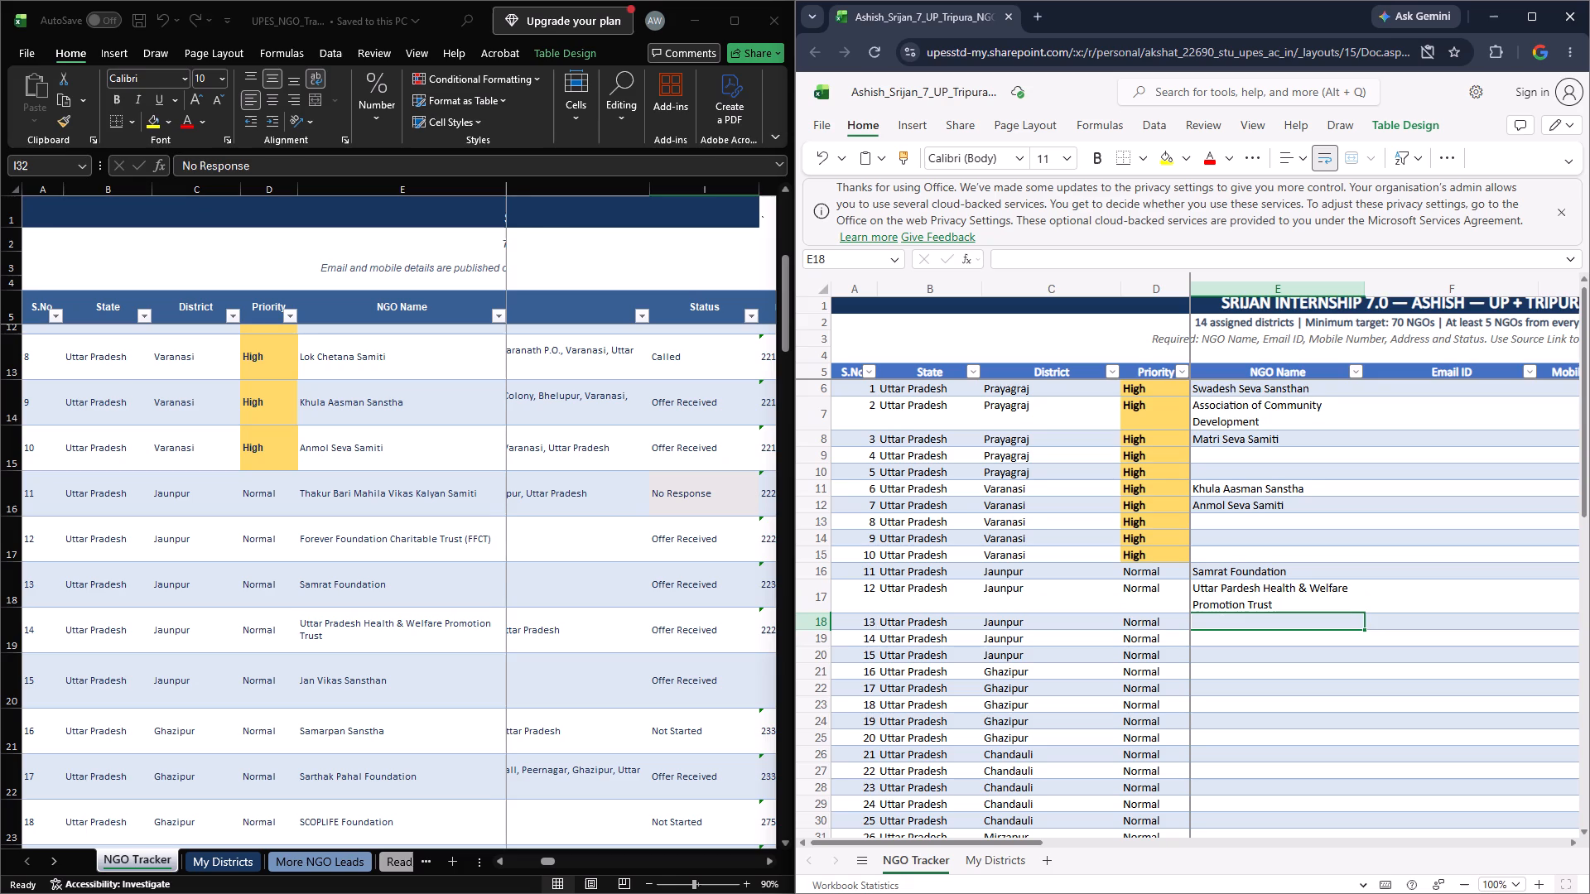
Enter "Jan Vikas Sansthan" as the NGO Name in cell E18, the third Jaunpur row of the online tracker.
click(1178, 256)
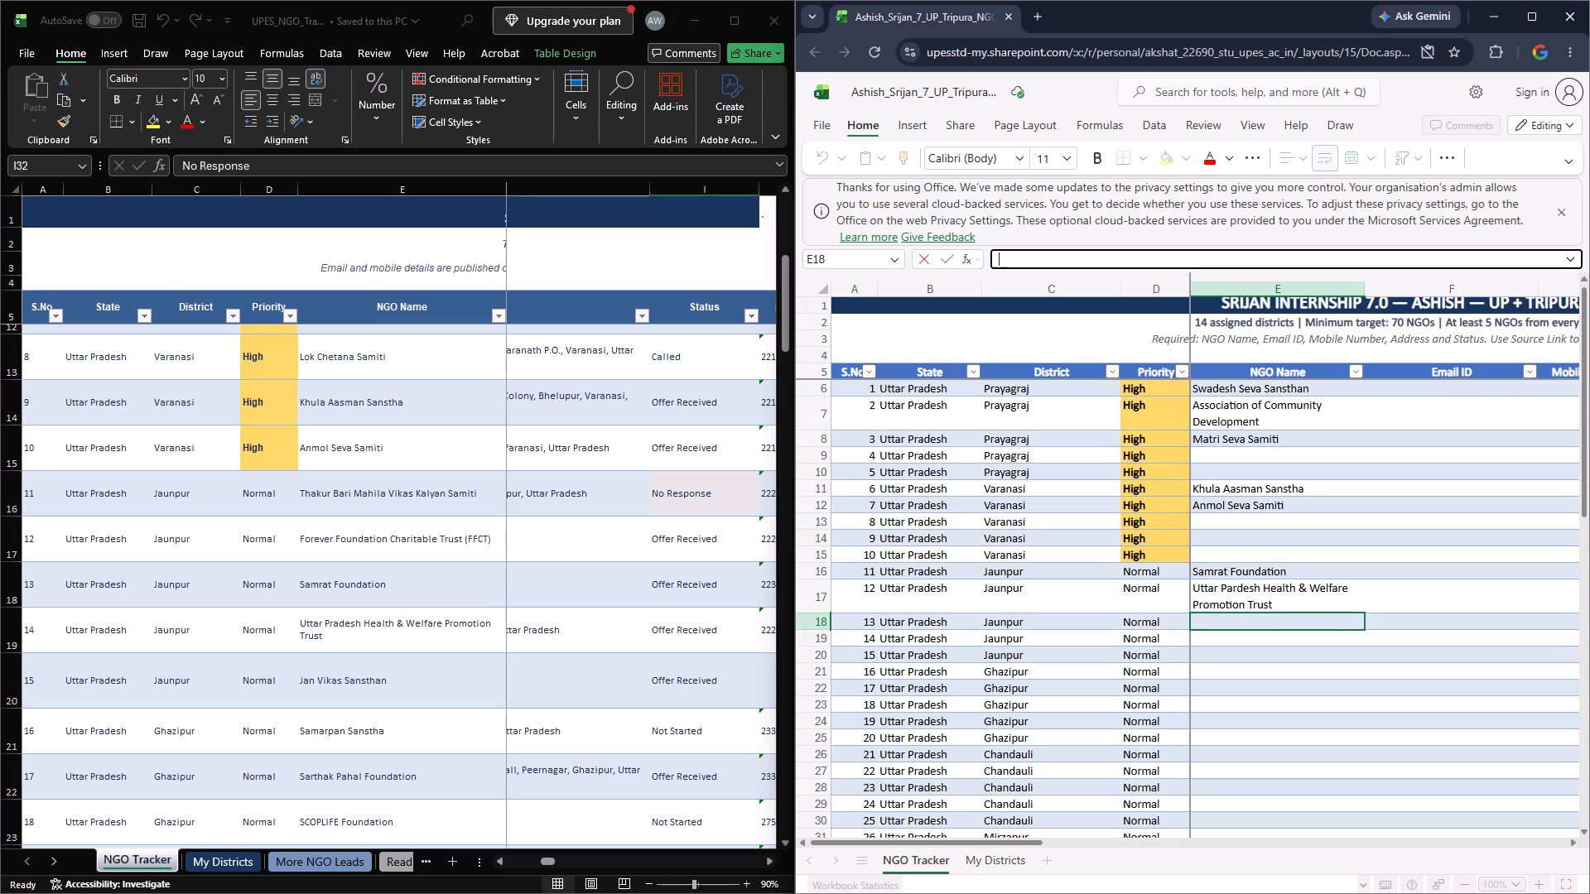
key(j)
key(v)
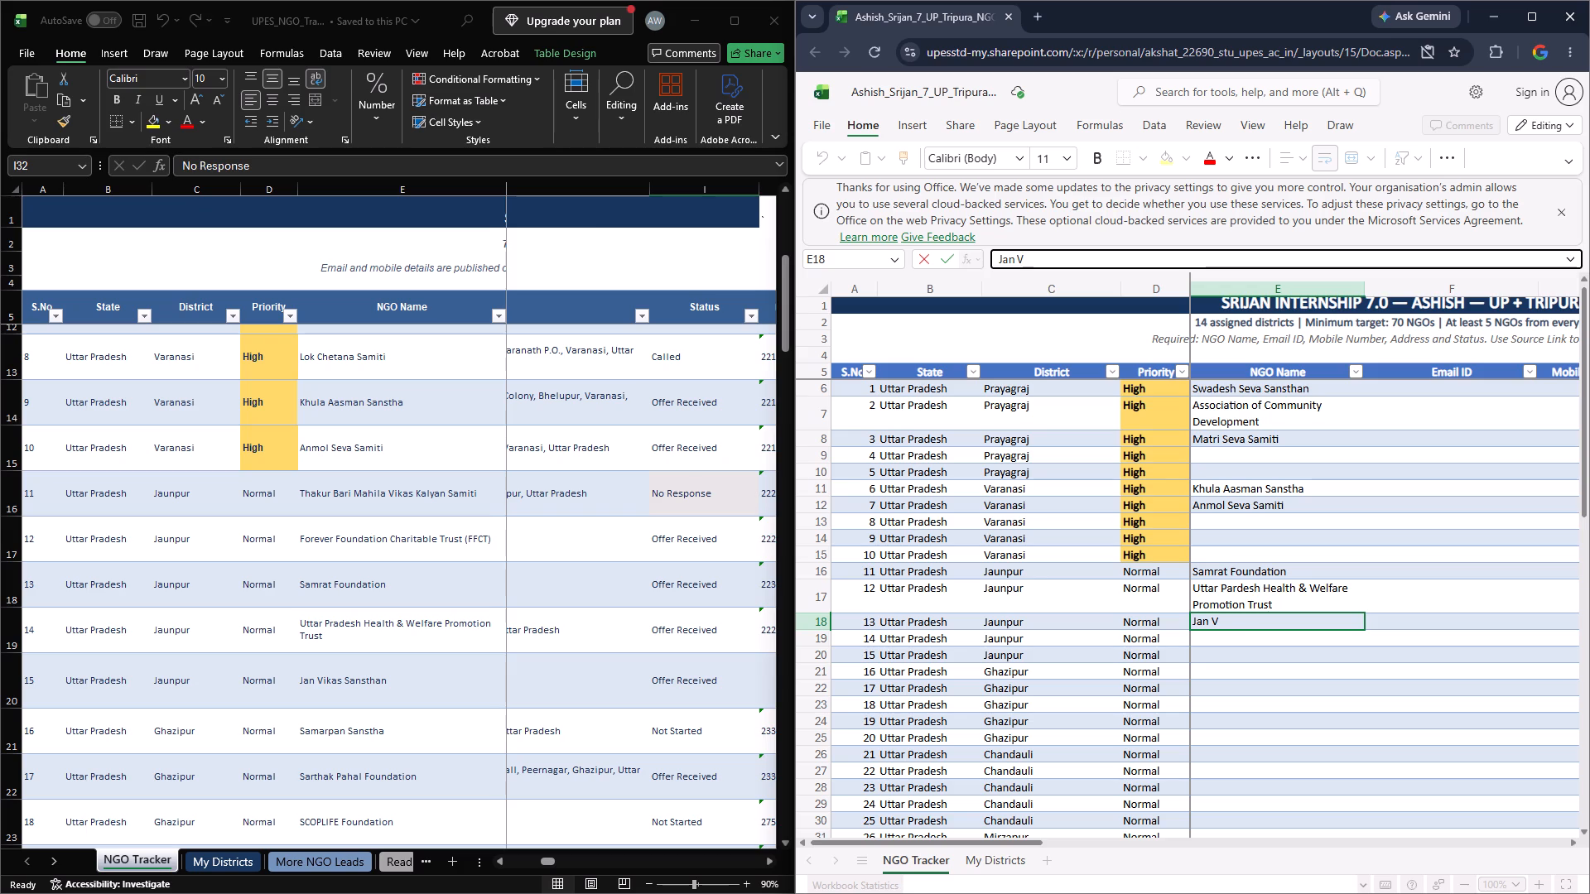
text(ikas)
key(space)
text(ansth)
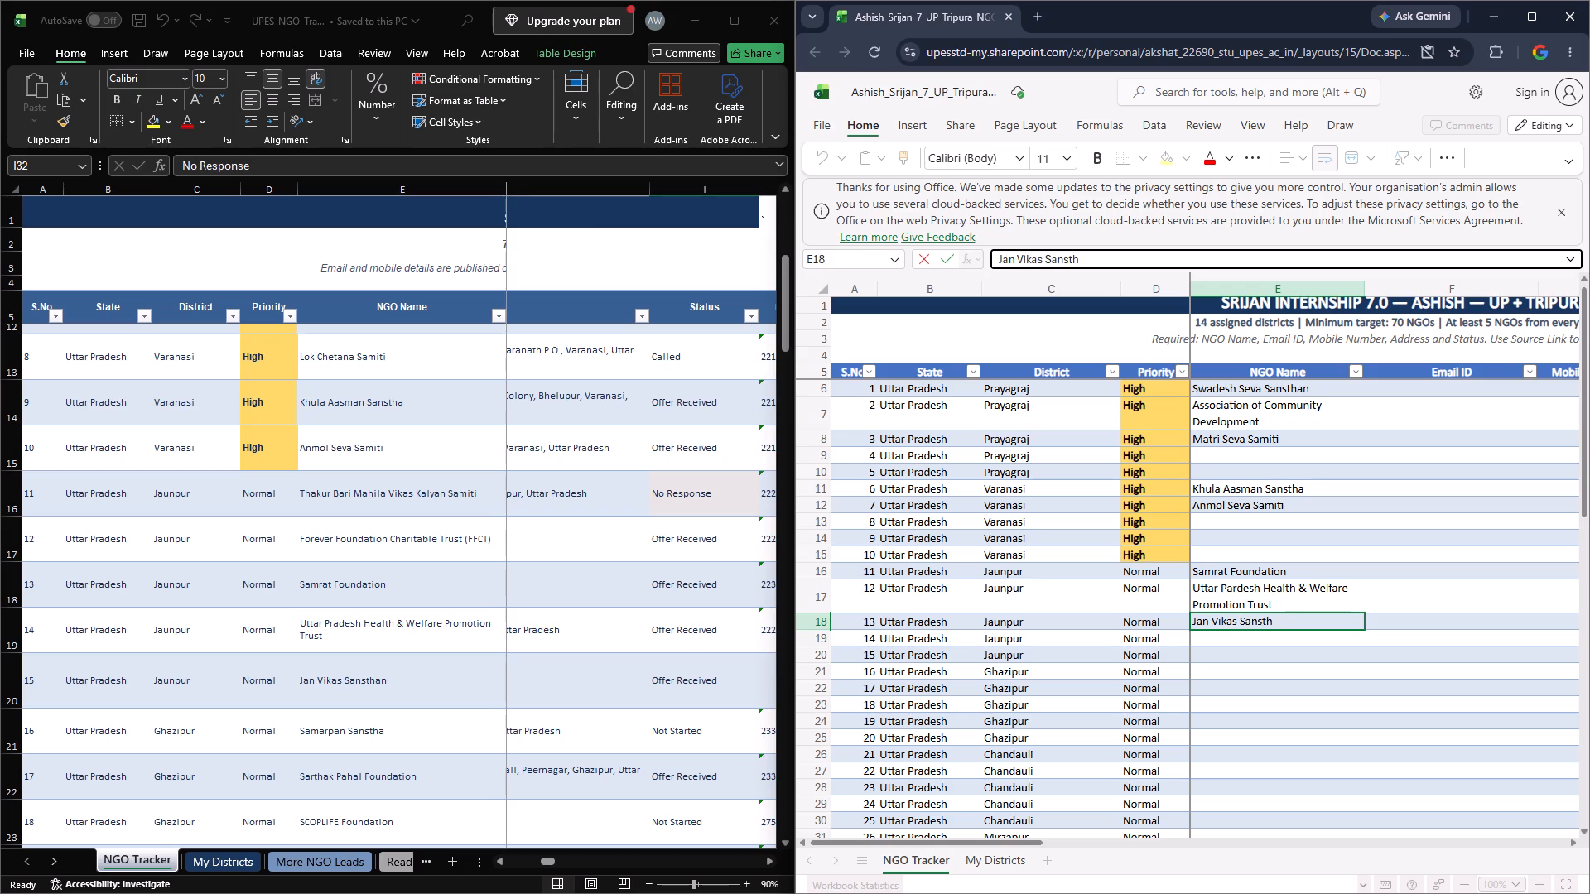
text(an)
click(1284, 672)
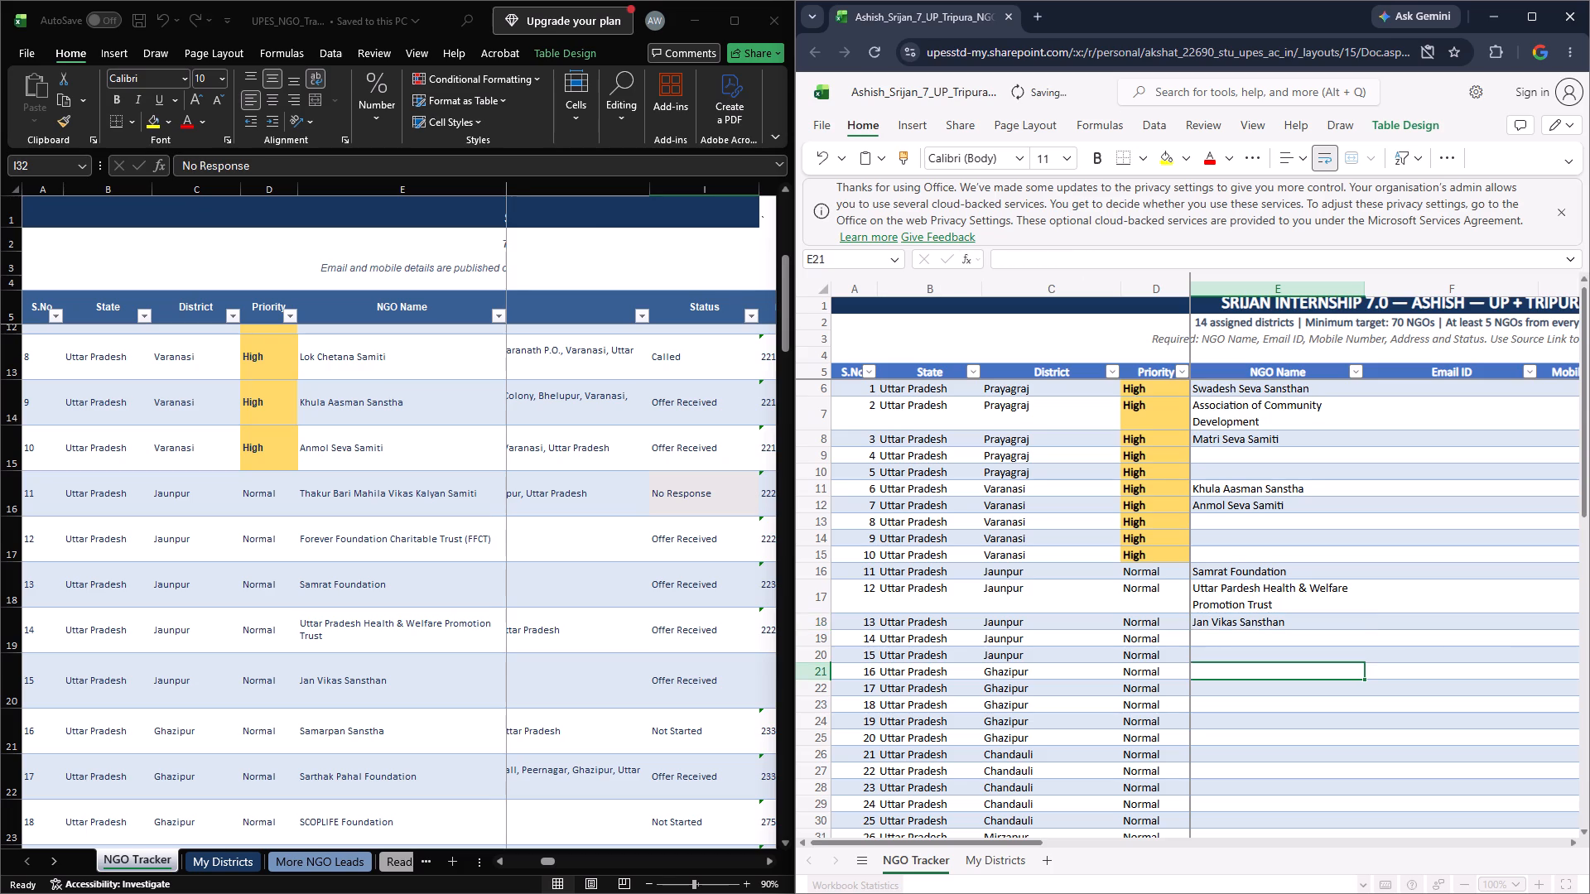
Find the Ghazipur entries in the local workbook and enter "Sarthak Pahal Foundation" as the NGO Name in cell E21 of the online tracker.
scroll(624, 616, right, 1)
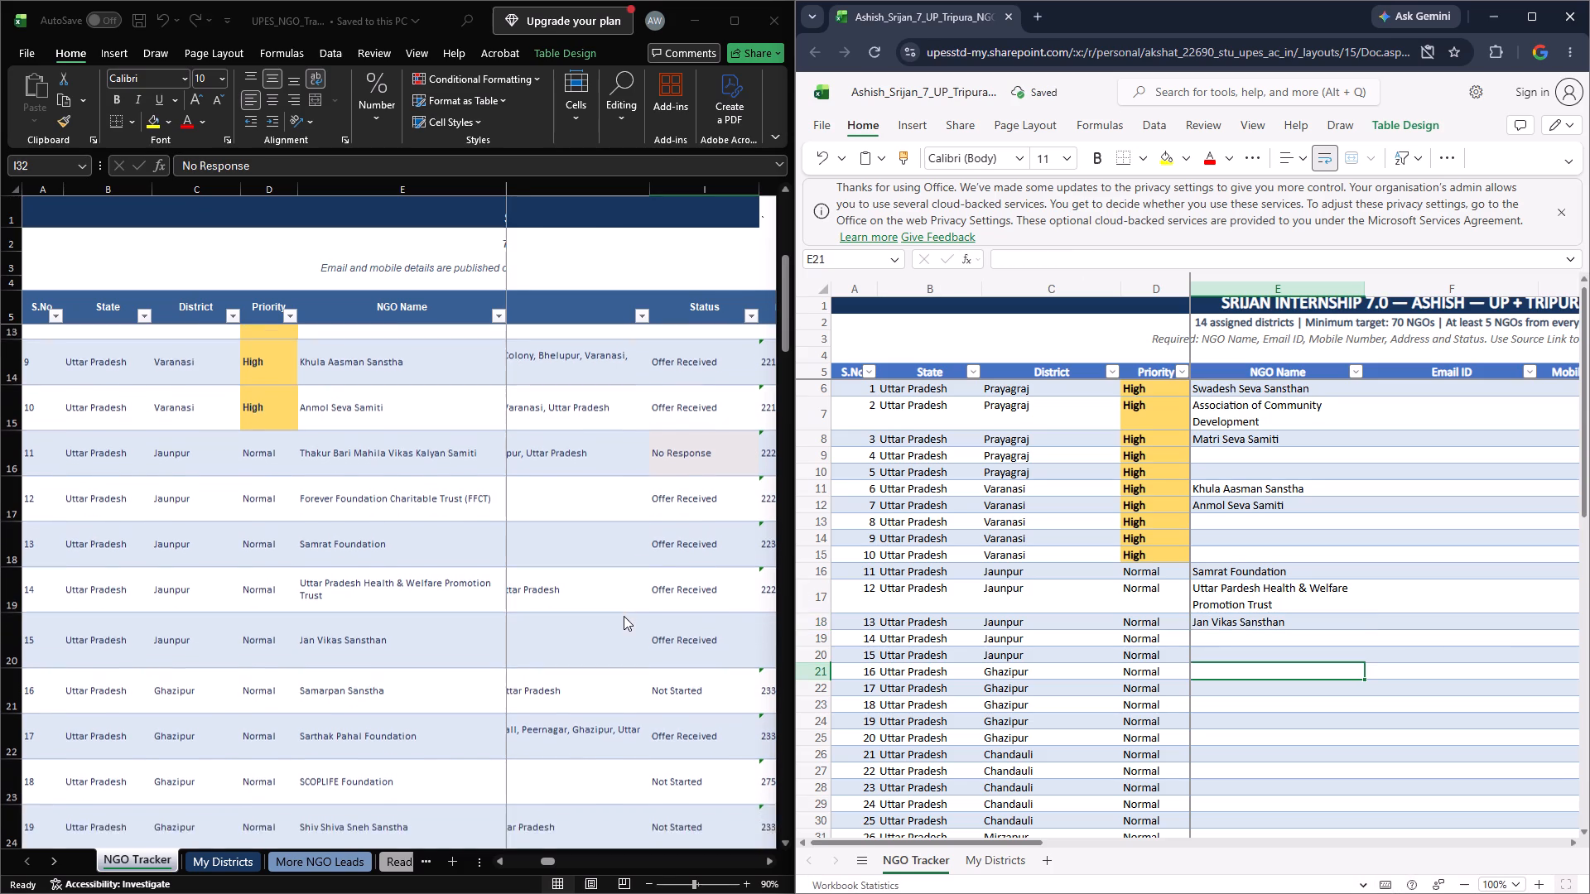
scroll(624, 616, right, 1)
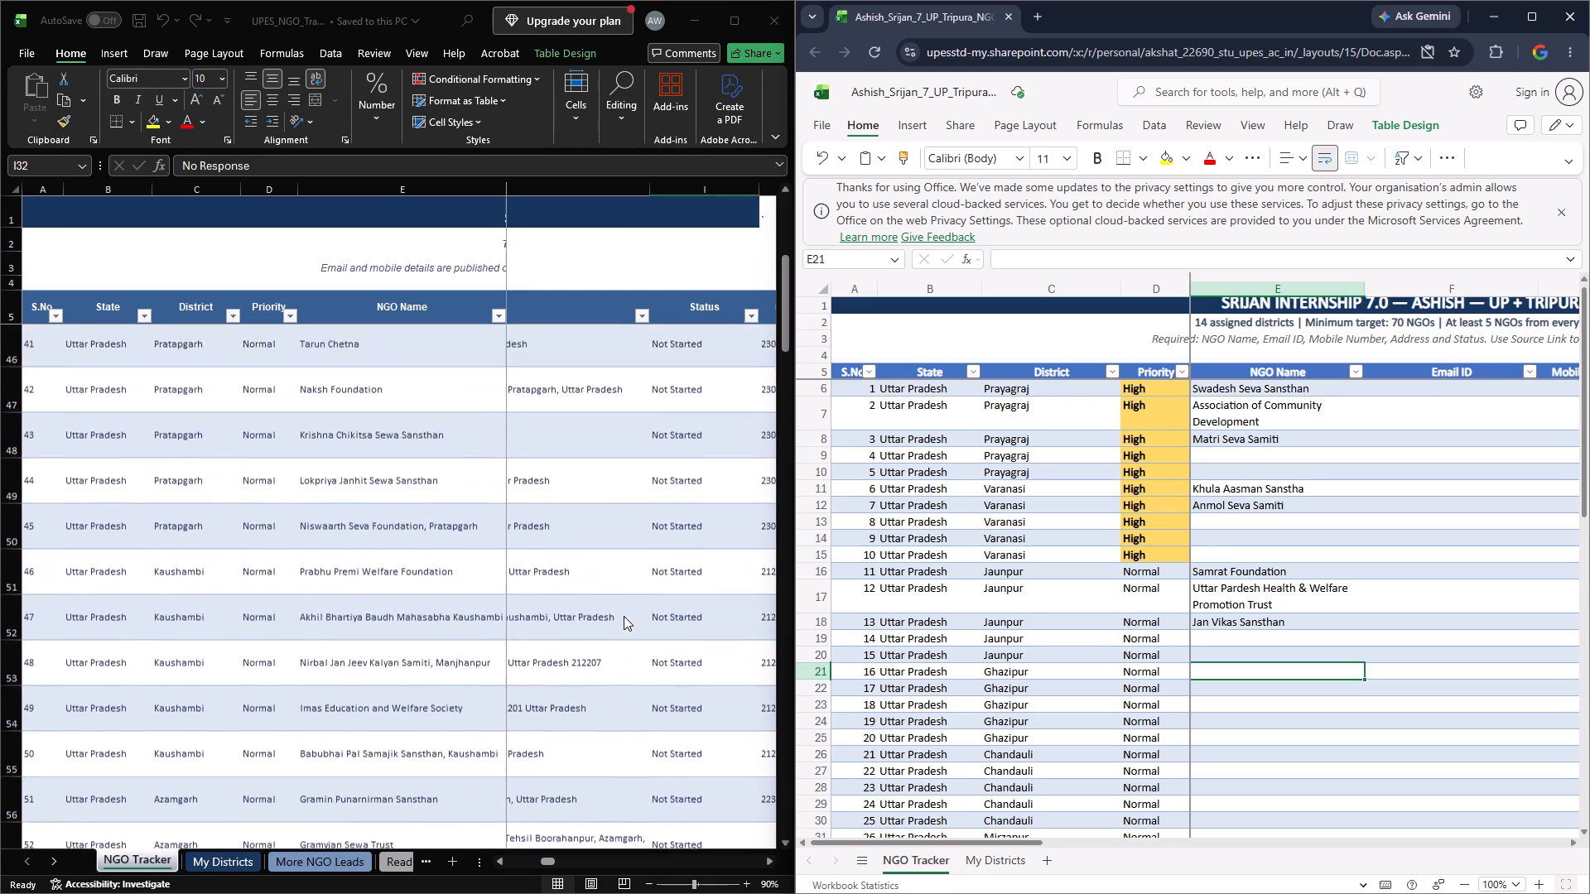
scroll(624, 616, right, 1)
scroll(624, 616, up, 6)
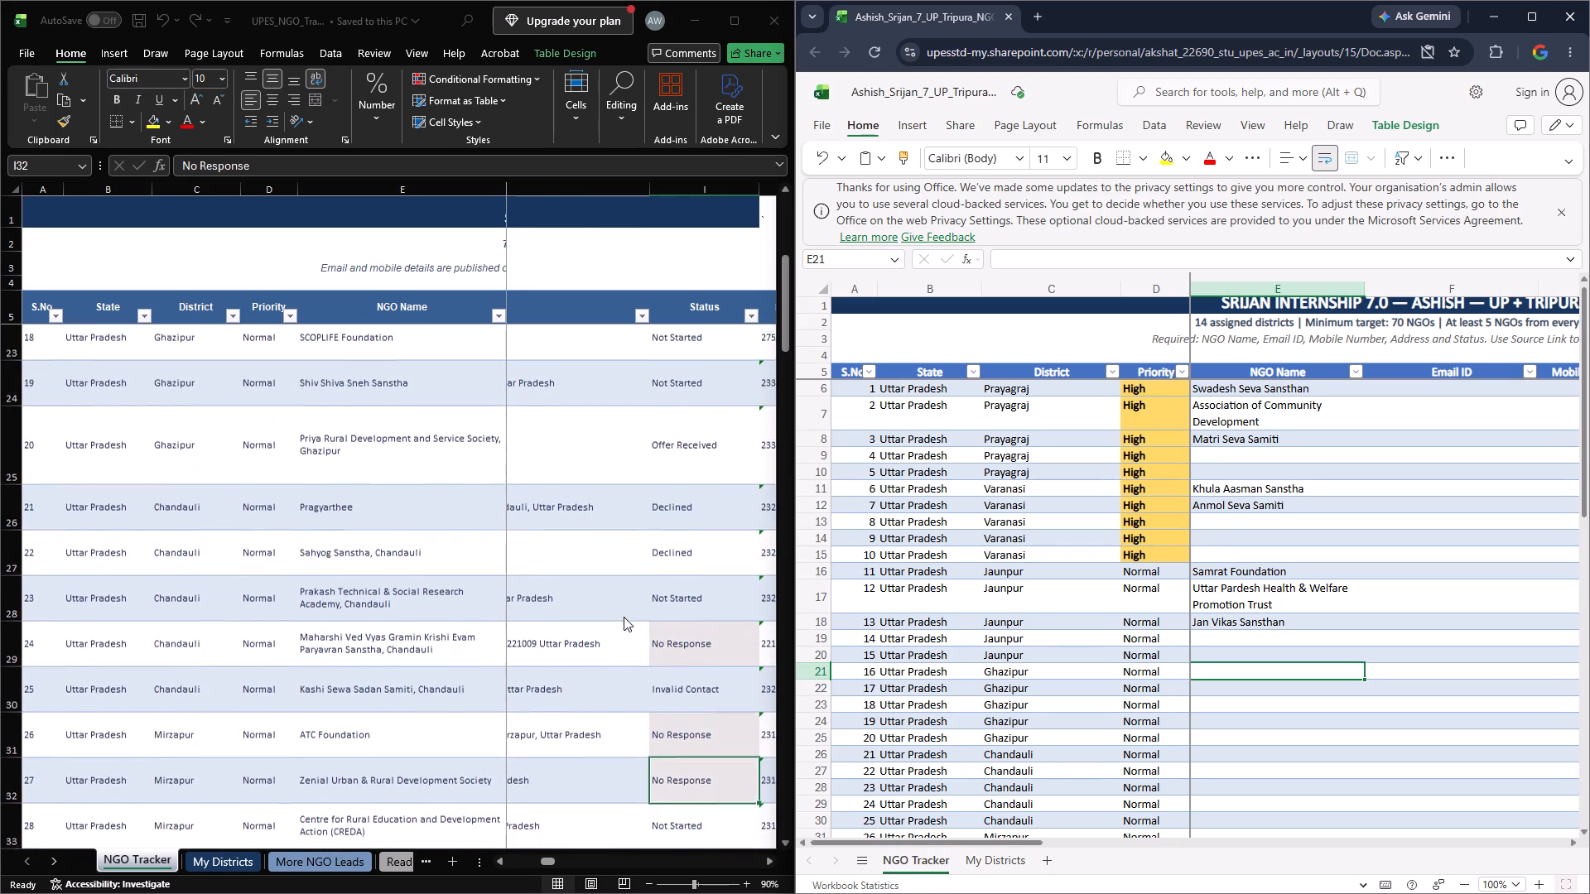
scroll(624, 617, up, 1)
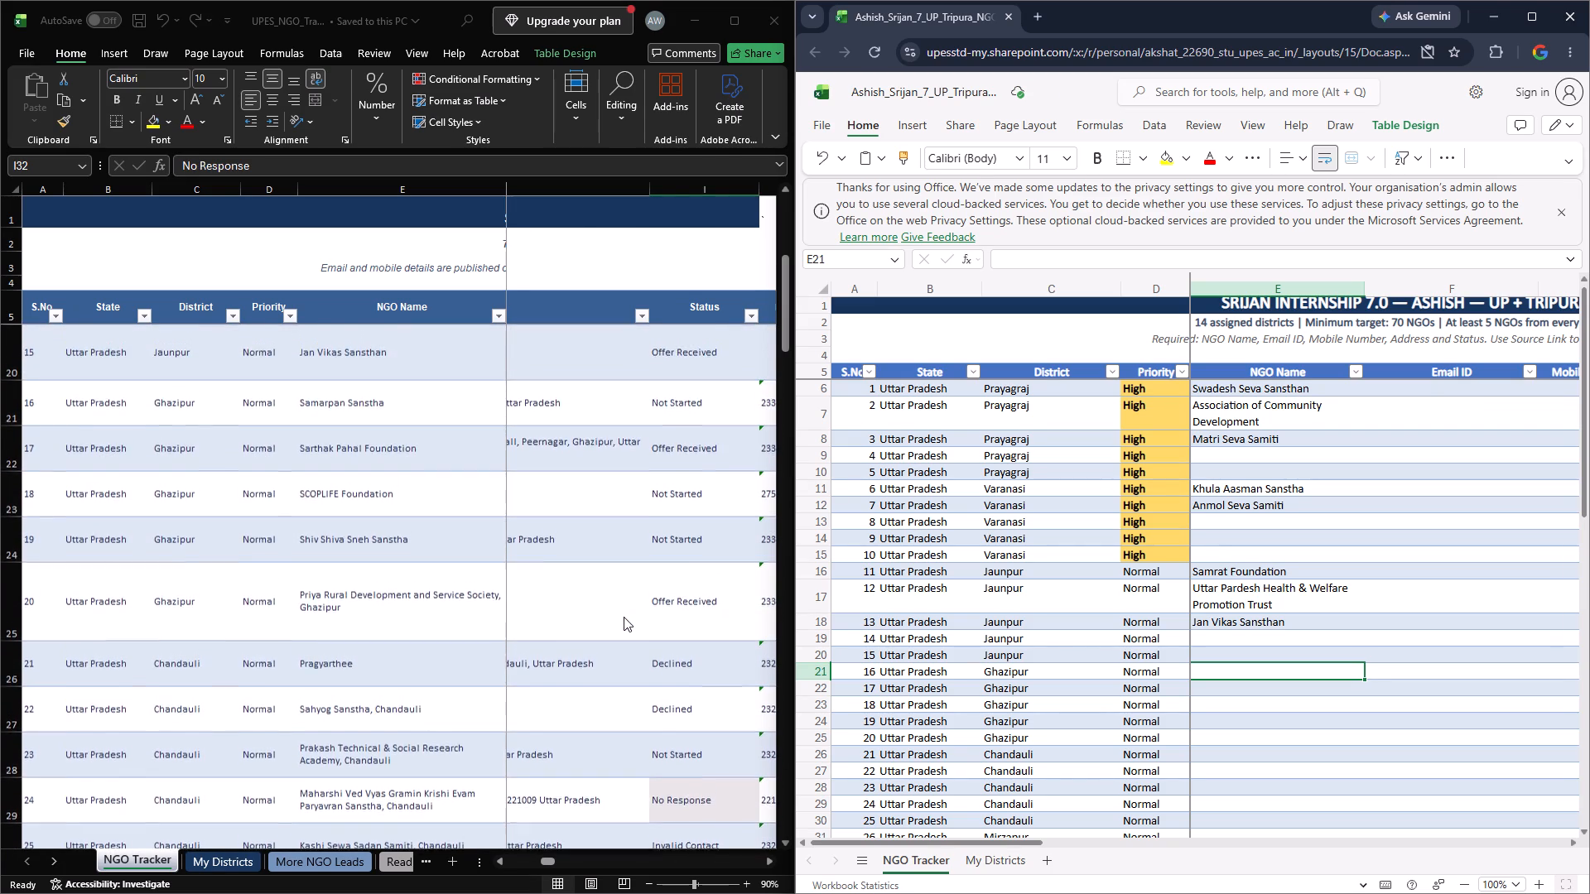
scroll(624, 617, up, 1)
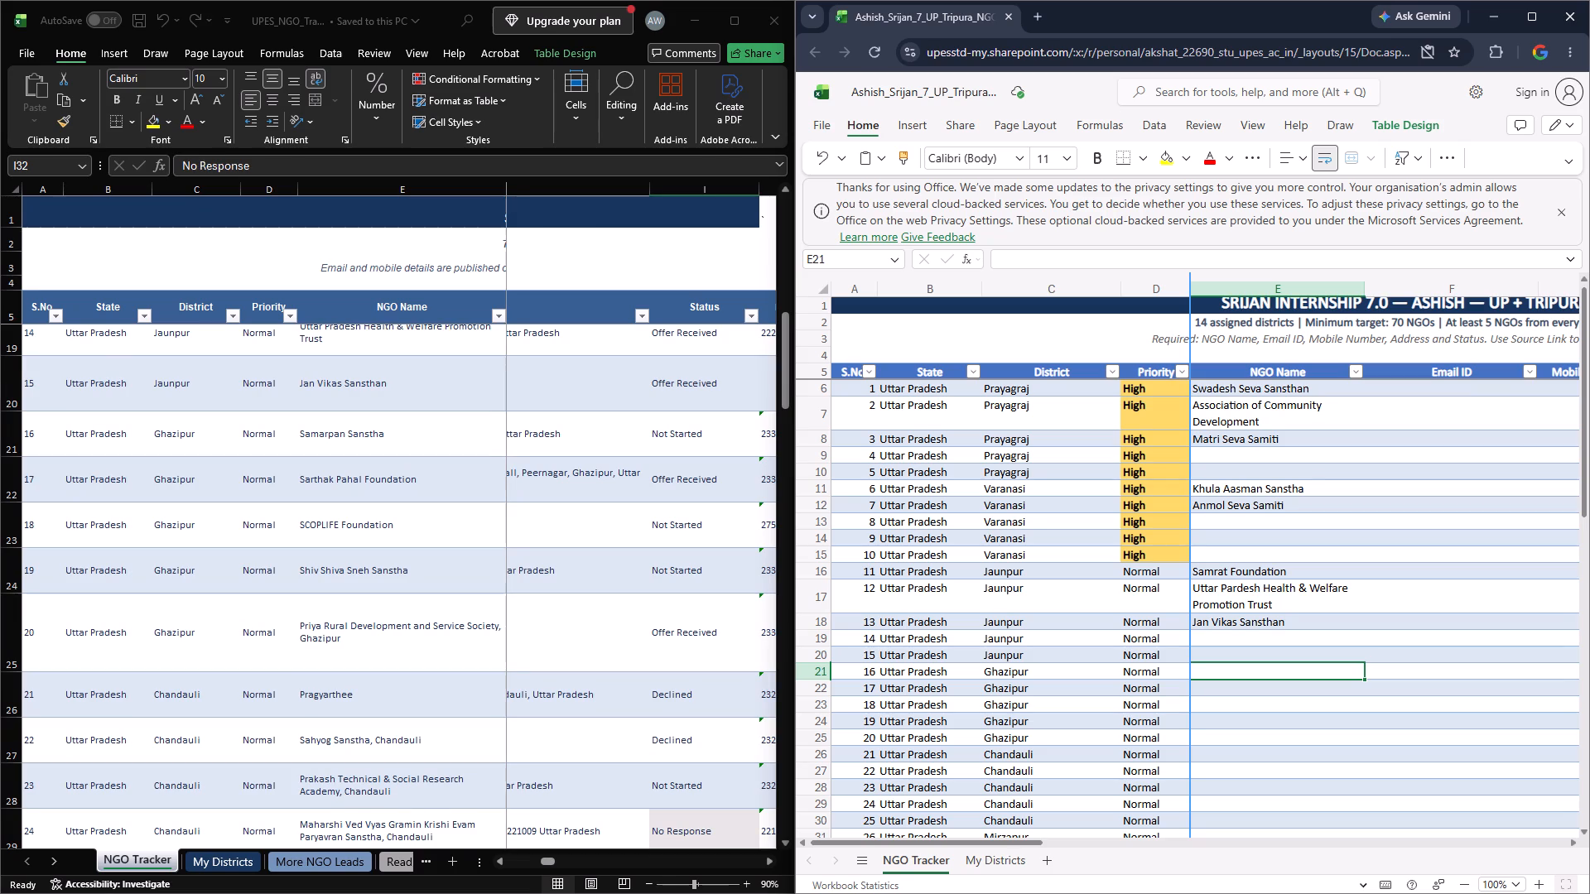
drag(1261, 678, 1272, 676)
click(1272, 676)
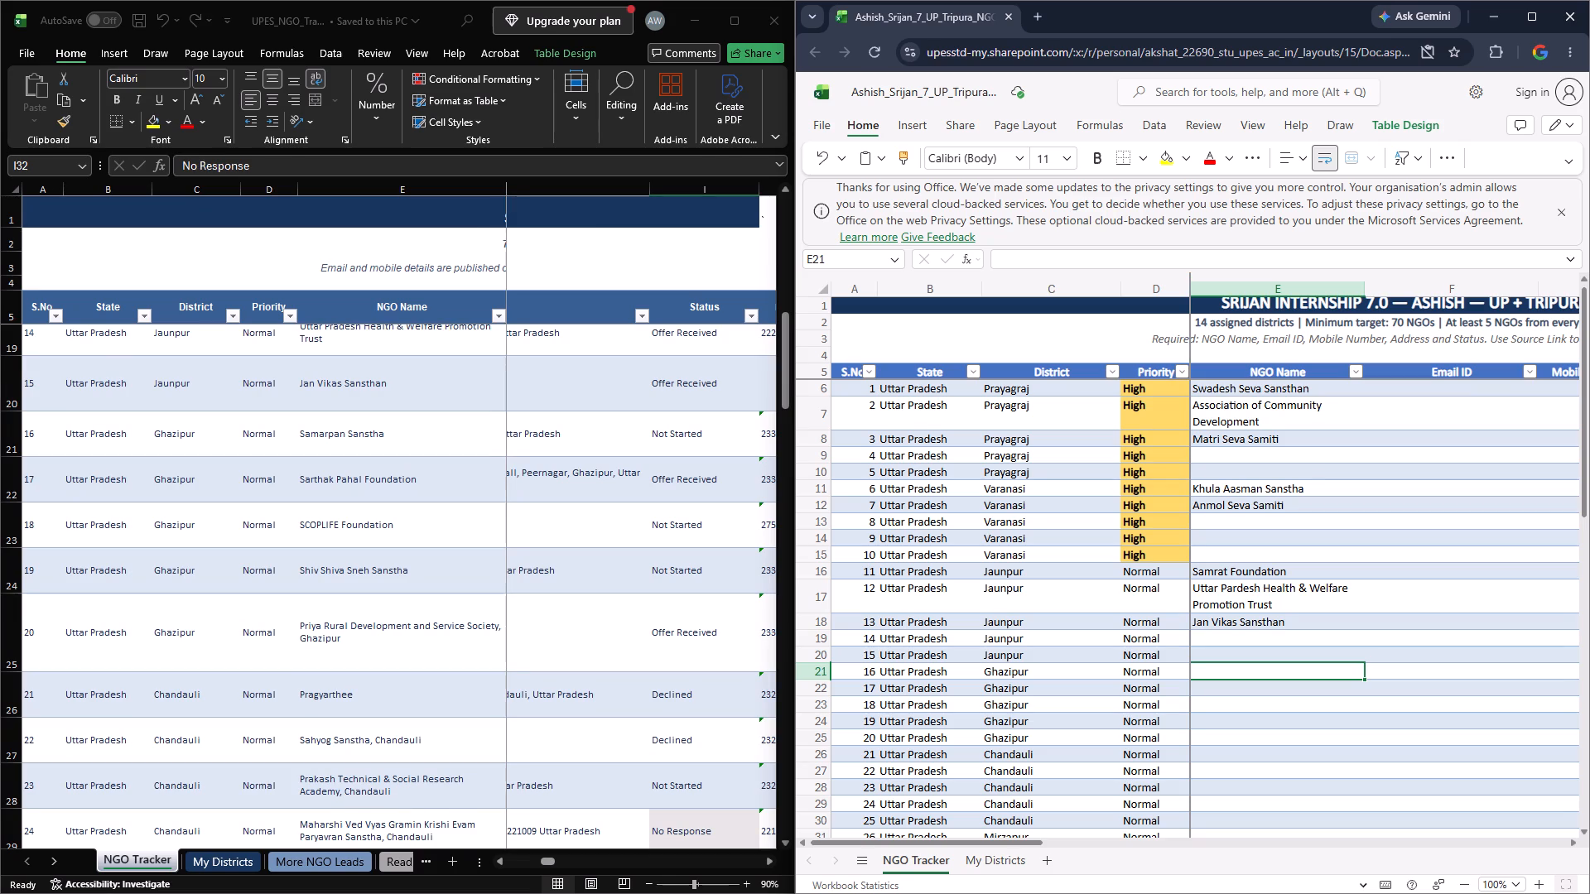
click(1213, 259)
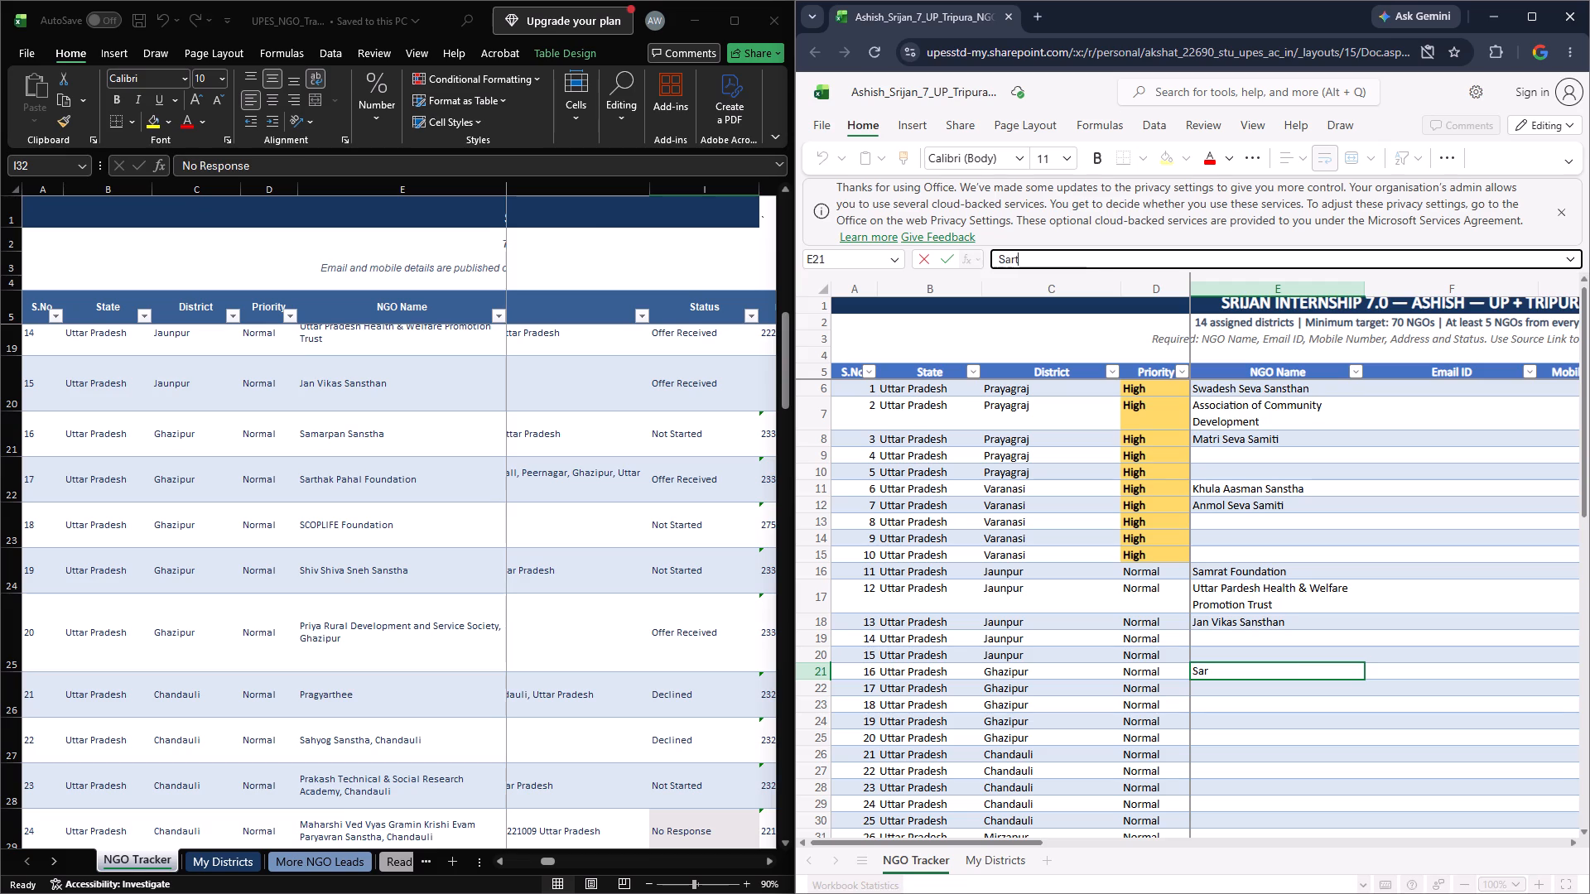
key(space)
key(p)
key(f)
text(oundation)
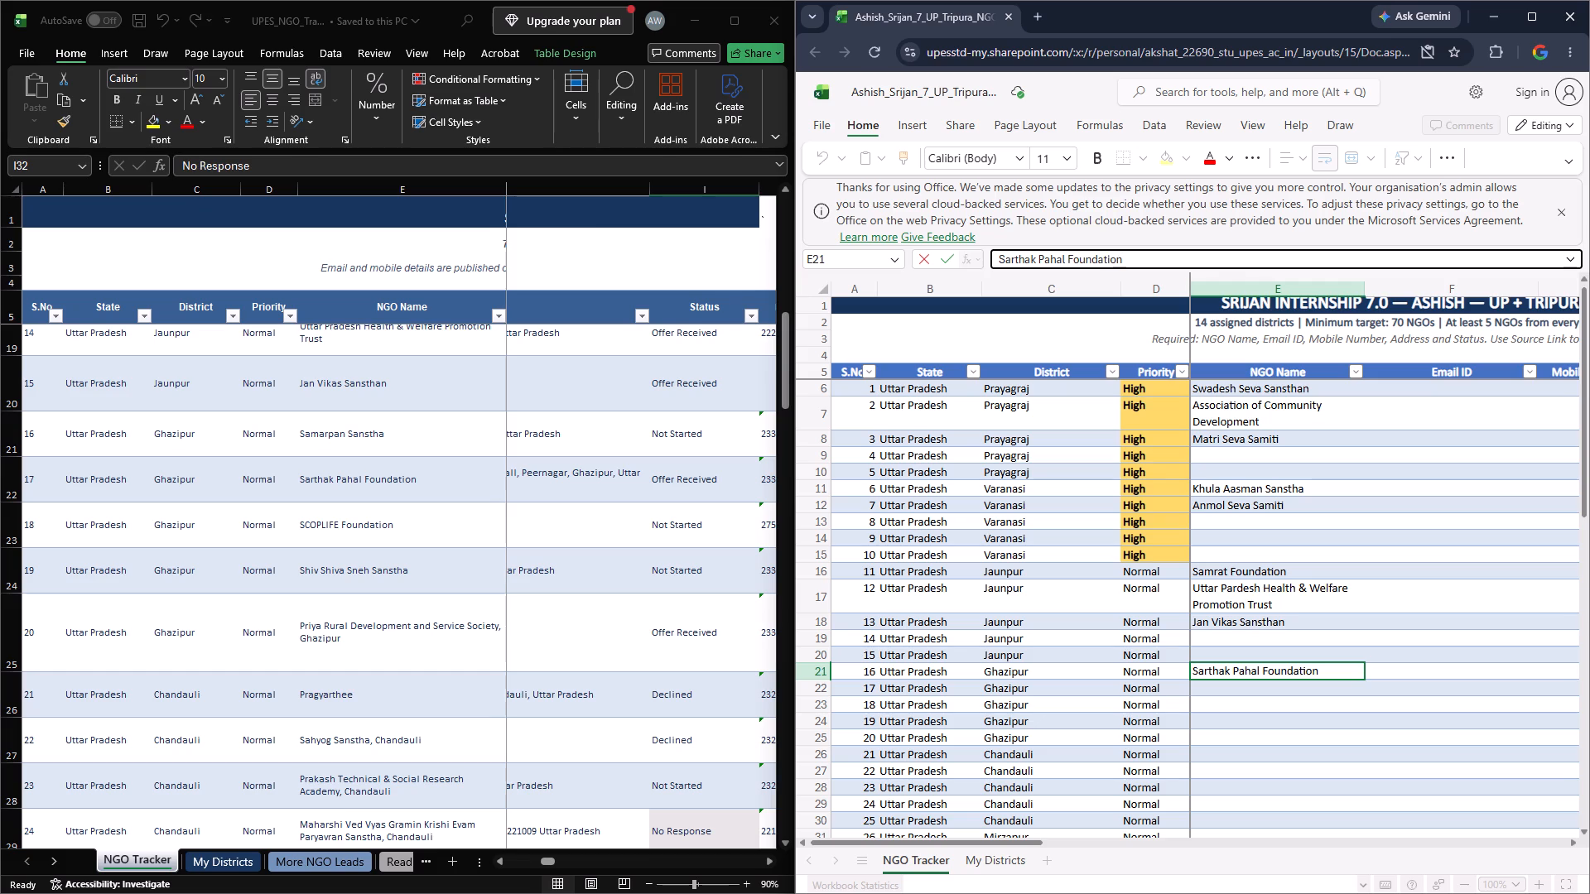
click(1231, 695)
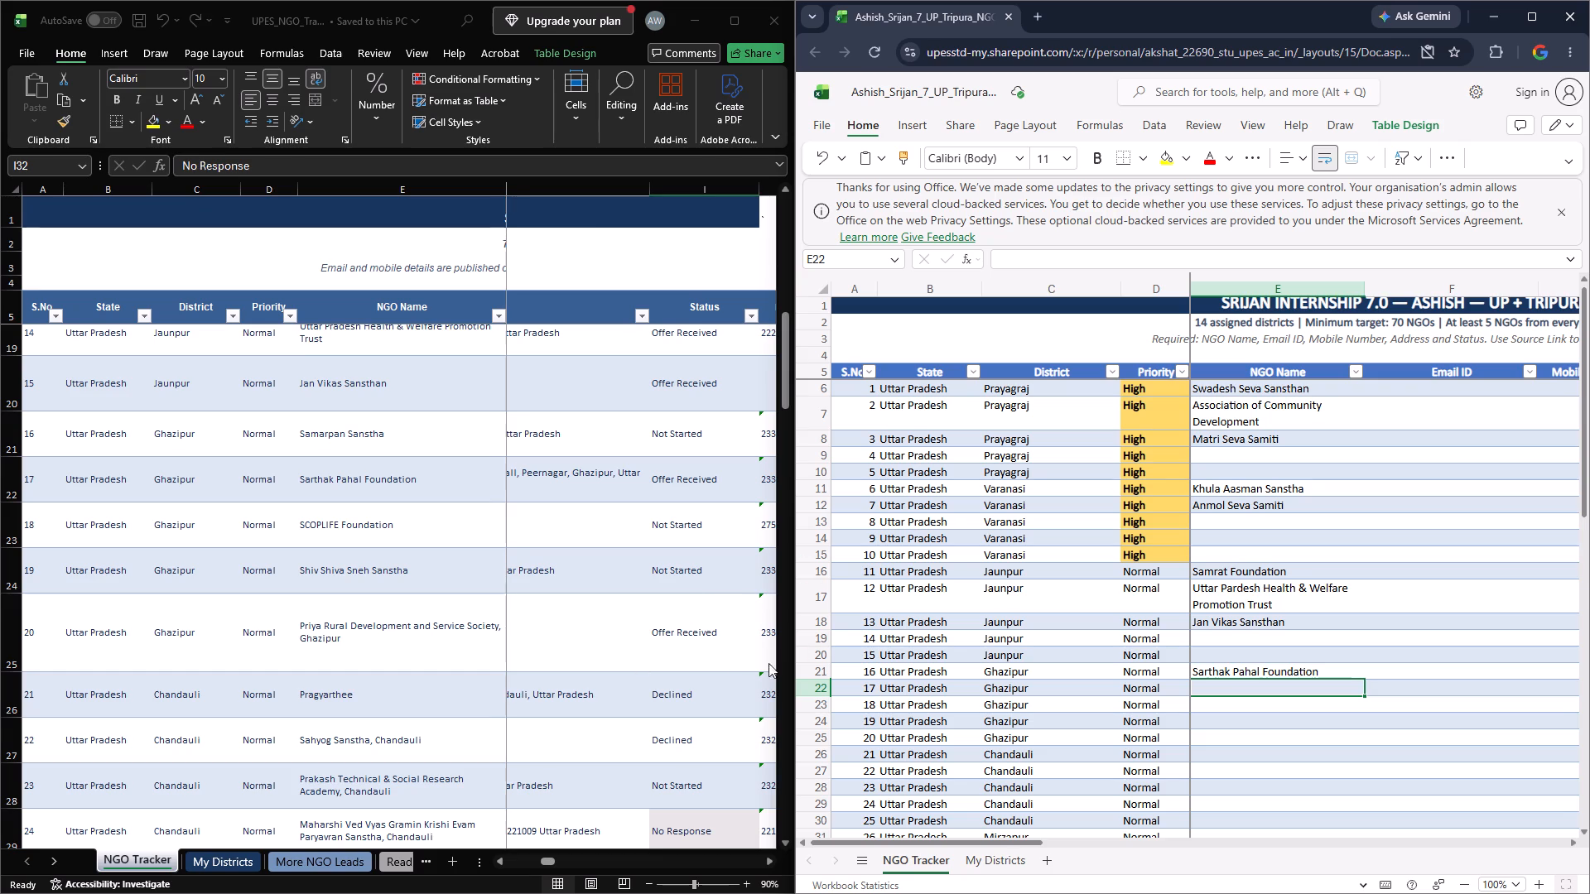
Begin the NGO Name in cell E22, the second Ghazipur row of the online tracker, with "Priya Rural Devlopment".
click(1213, 688)
click(1179, 257)
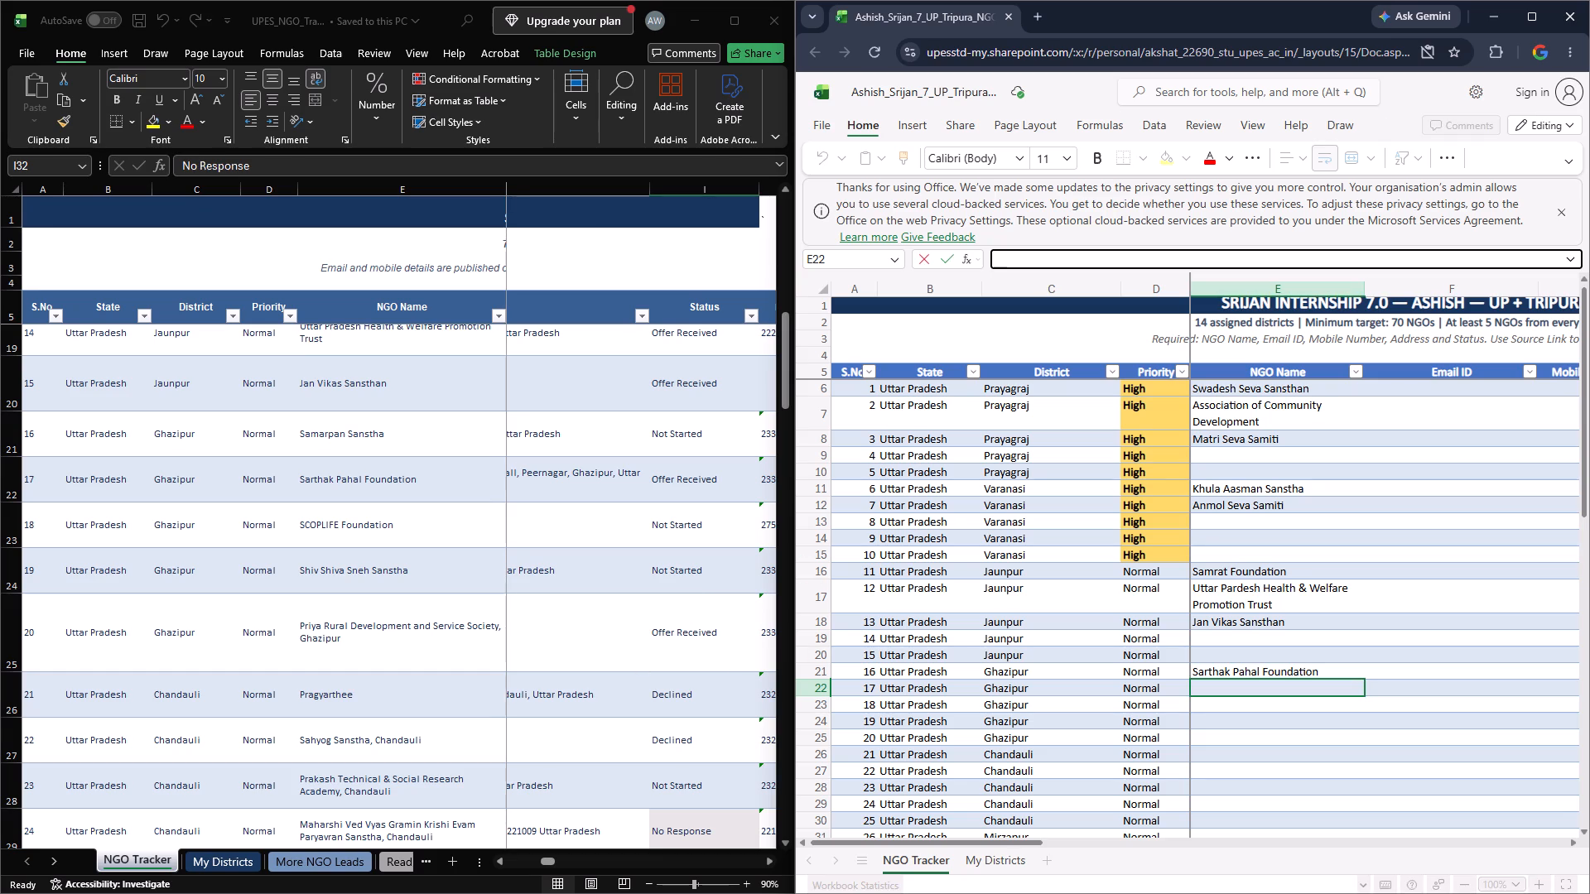
key(p)
key(t)
key(BackSpace)
text(riya)
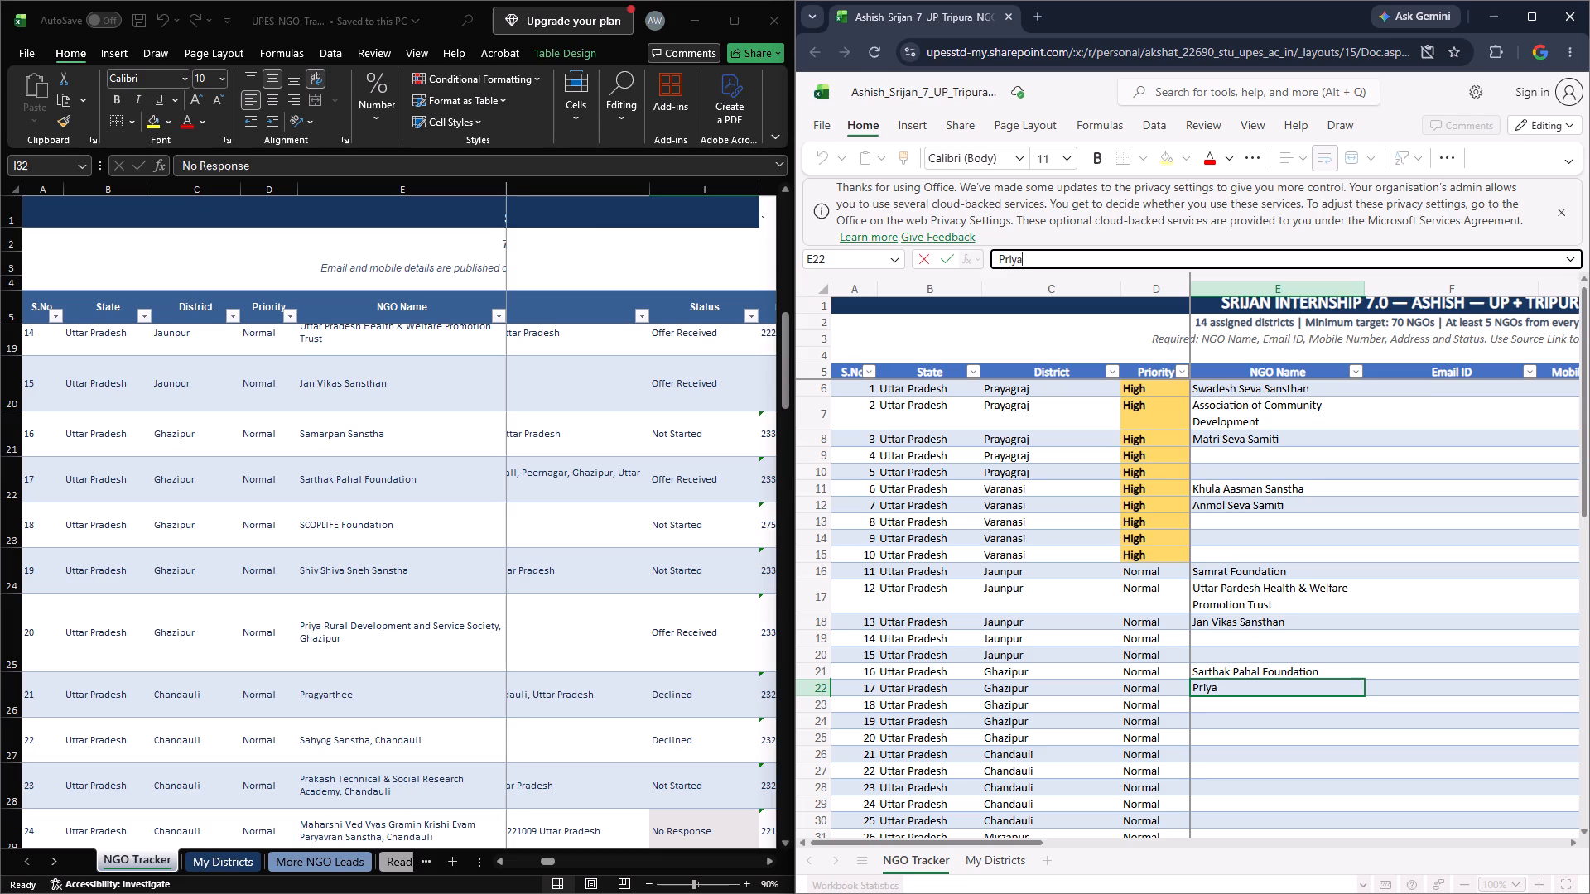
key(space)
key(r)
key(u)
text(ral)
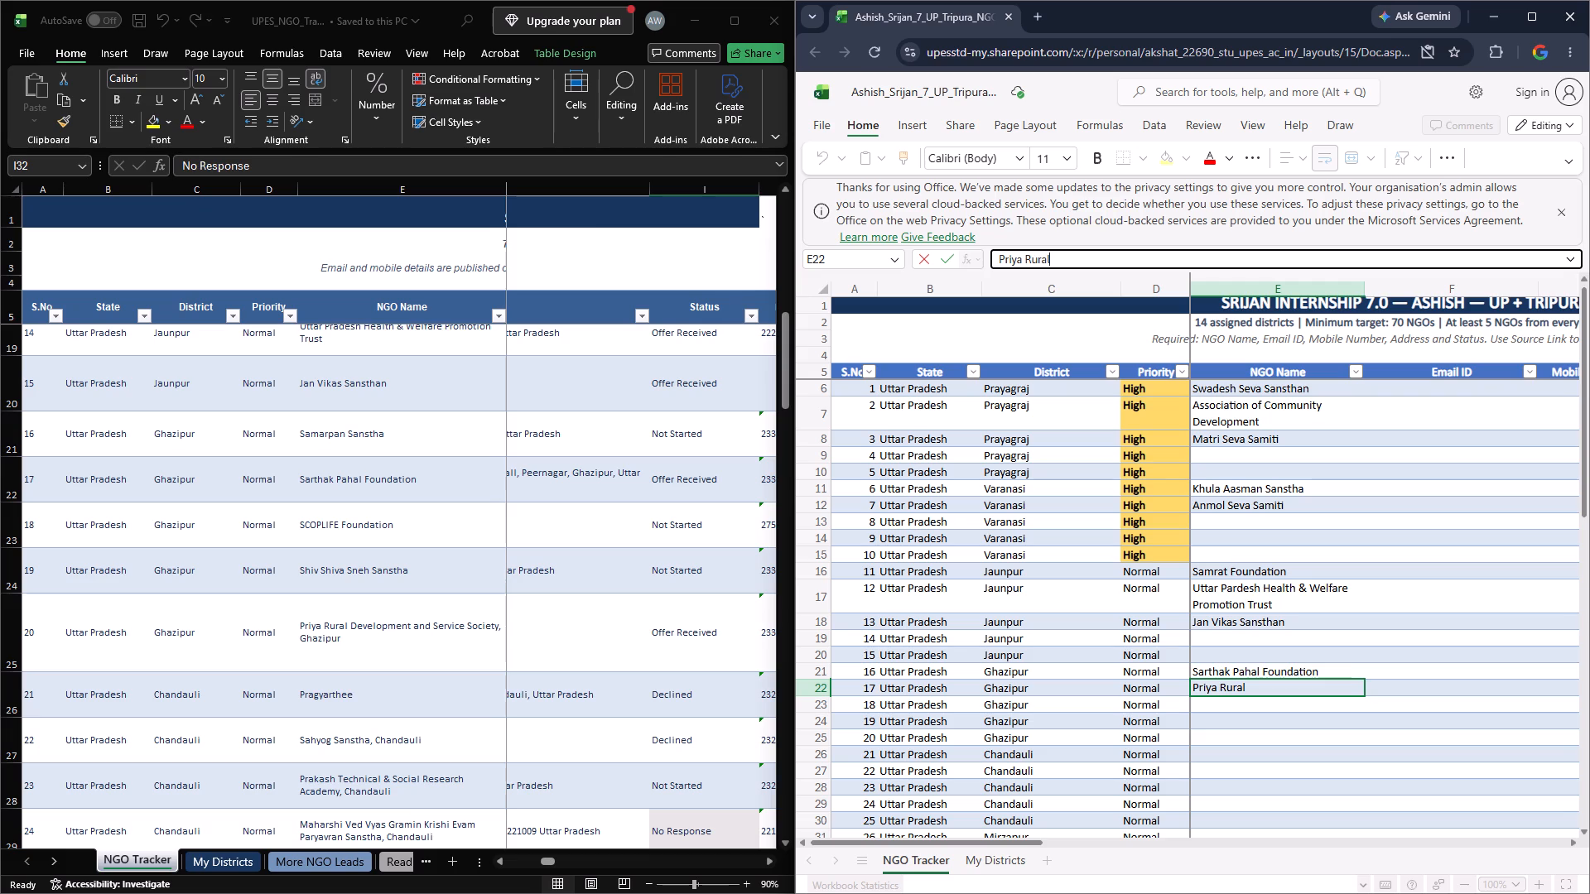
key(space)
key(d)
text(evlopment)
Correct the spelling of "Devlopment" to "Development" in the NGO Name in cell E22.
key(Left)
key(Left)
key(Left)
key(Left)
key(Left)
key(Left)
key(Left)
key(Left)
key(Left)
key(Left)
key(Right)
key(Right)
key(Right)
key(Right)
key(Left)
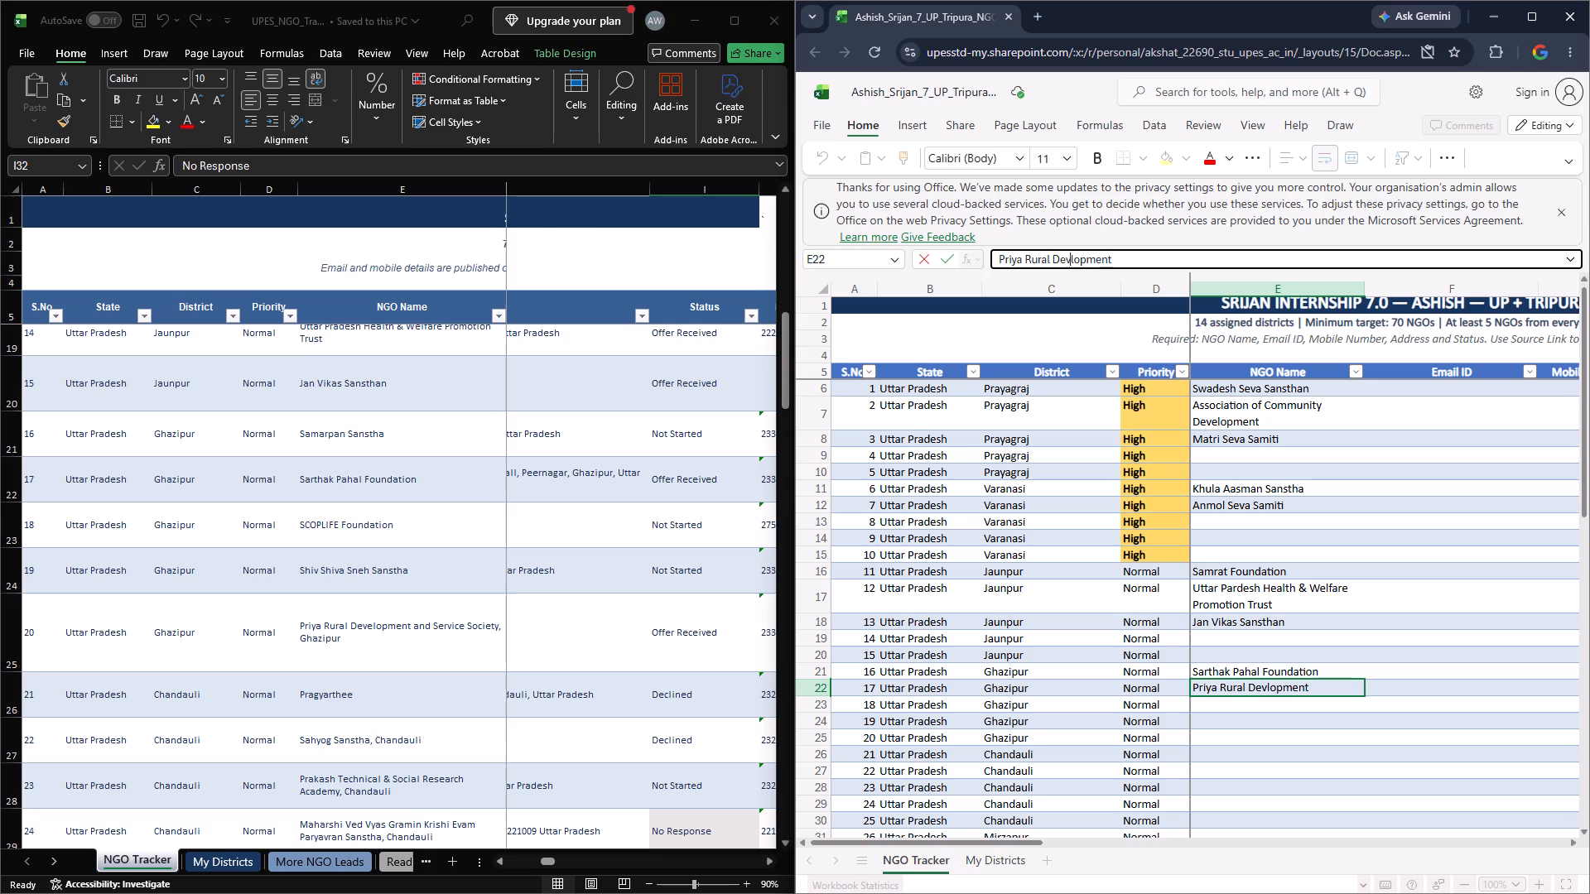
key(e)
key(Right)
key(Right)
key(Right)
key(Right)
key(Right)
key(Right)
key(Right)
key(Right)
Append "and Service Socity" to the NGO Name in cell E22, leaving out a trailing comma.
key(space)
text(and)
key(space)
key(s)
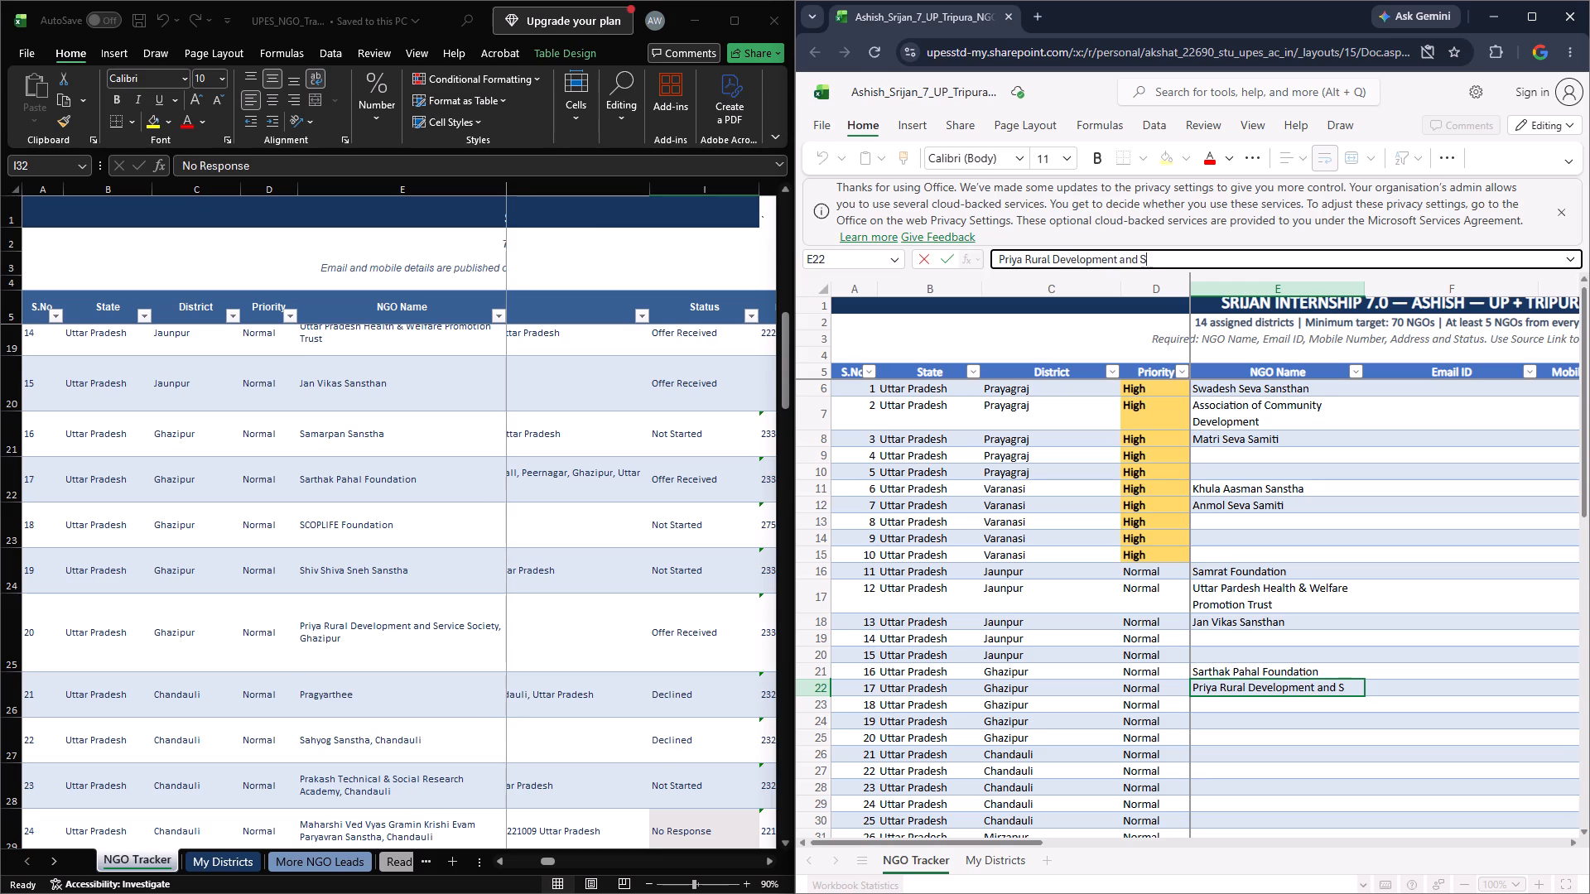
text(er)
text(vi)
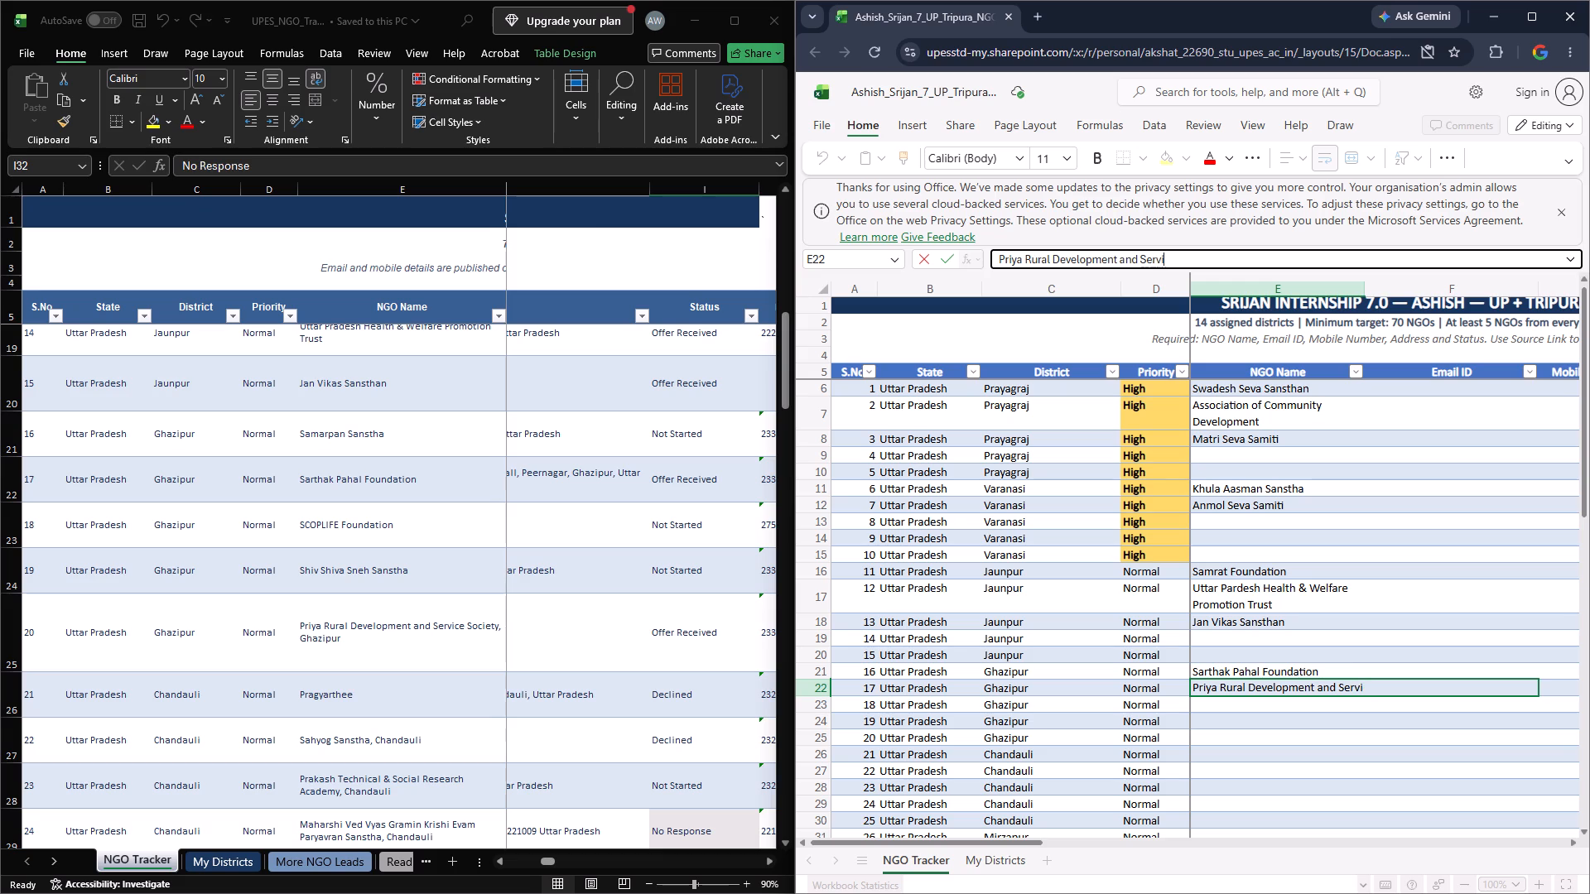
text(ce)
key(space)
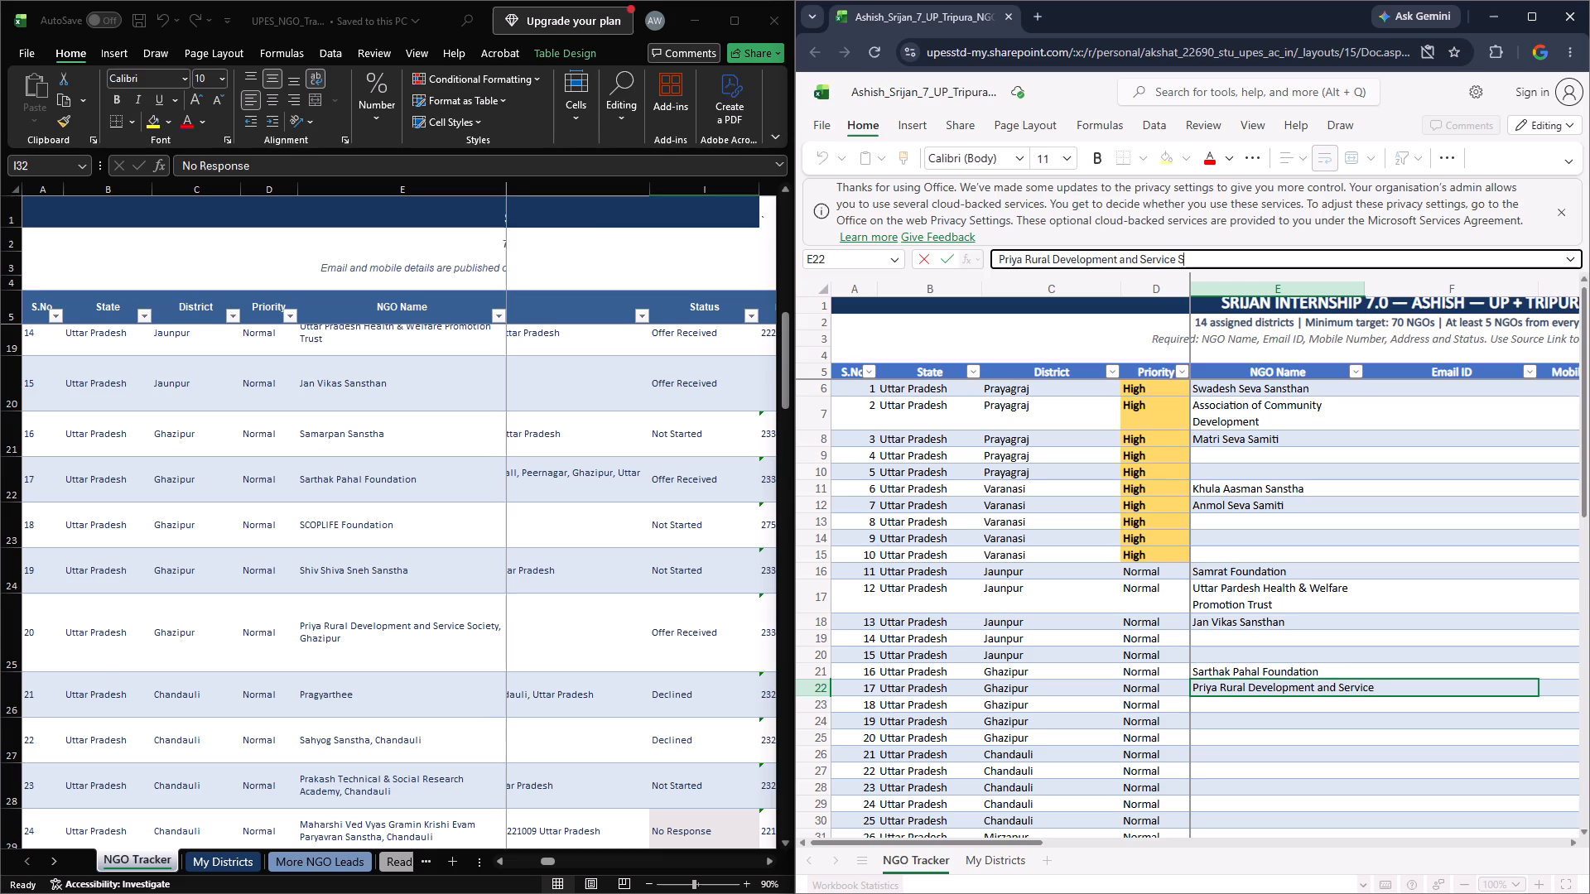
text(ocity)
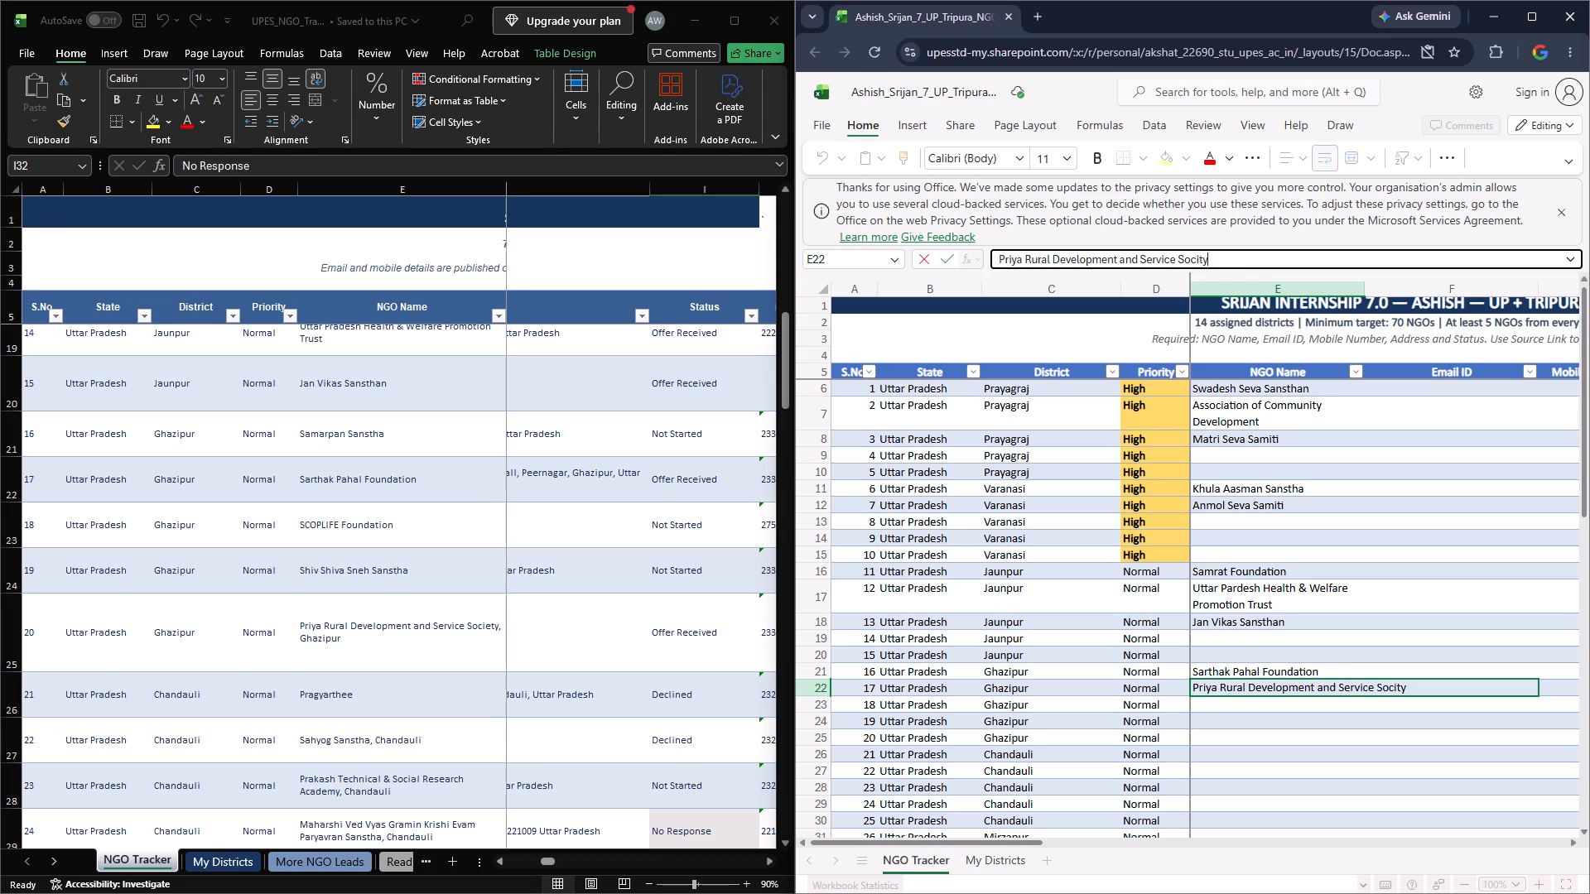
text(,)
key(space)
key(BackSpace)
key(BackSpace)
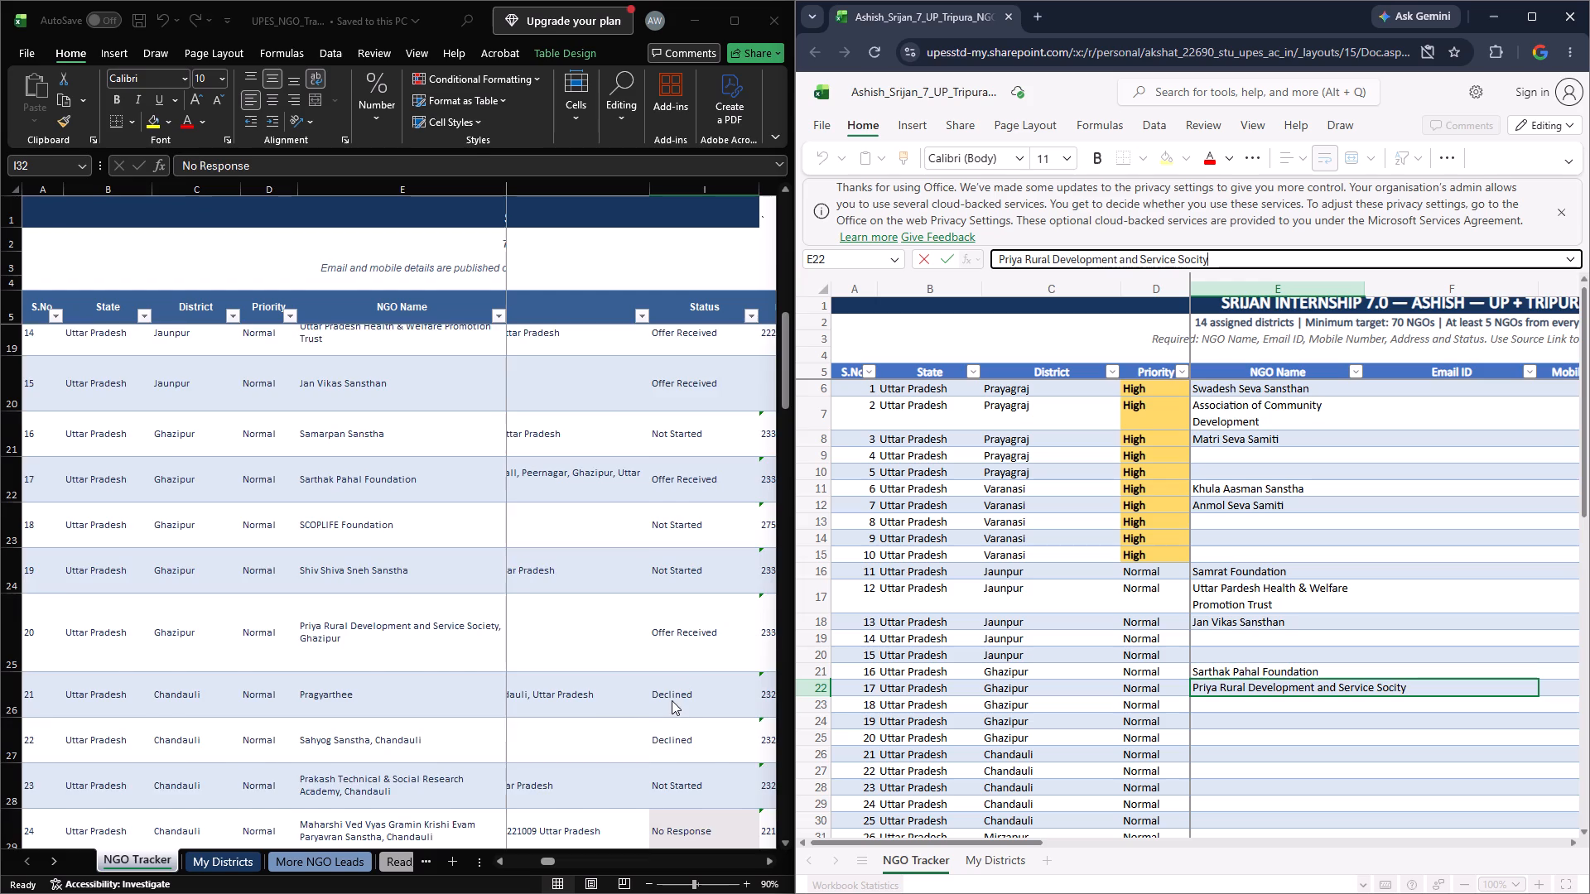
Check the Status column of the local NGO Tracker sheet around the Ghazipur, Chandauli and Mirzapur rows for further Offer Received entries.
scroll(672, 700, down, 3)
scroll(675, 690, up, 1)
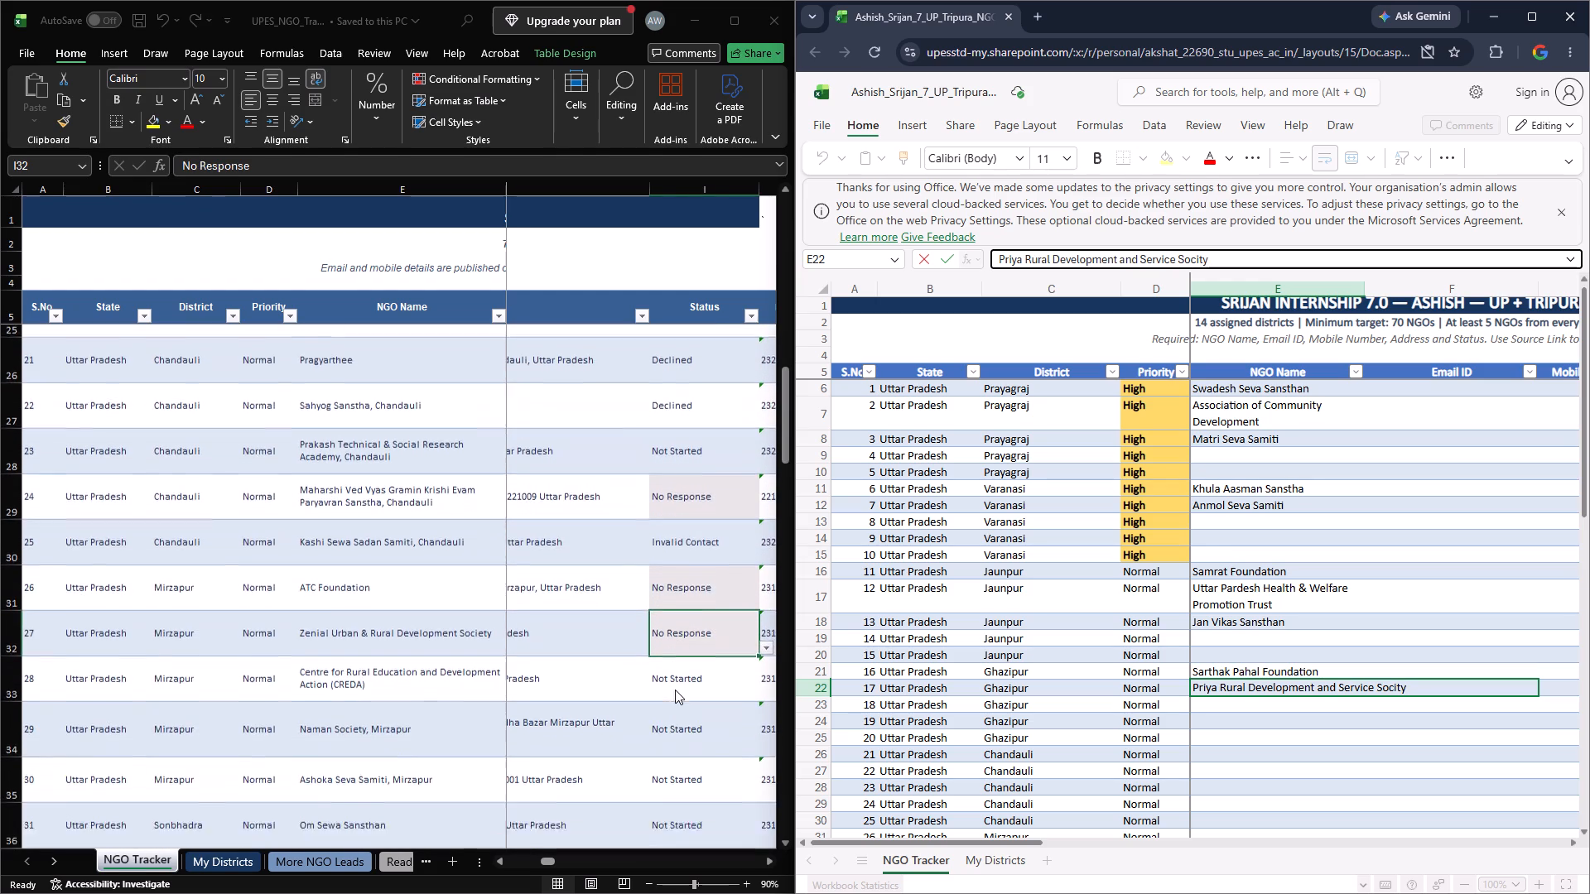
scroll(675, 690, up, 2)
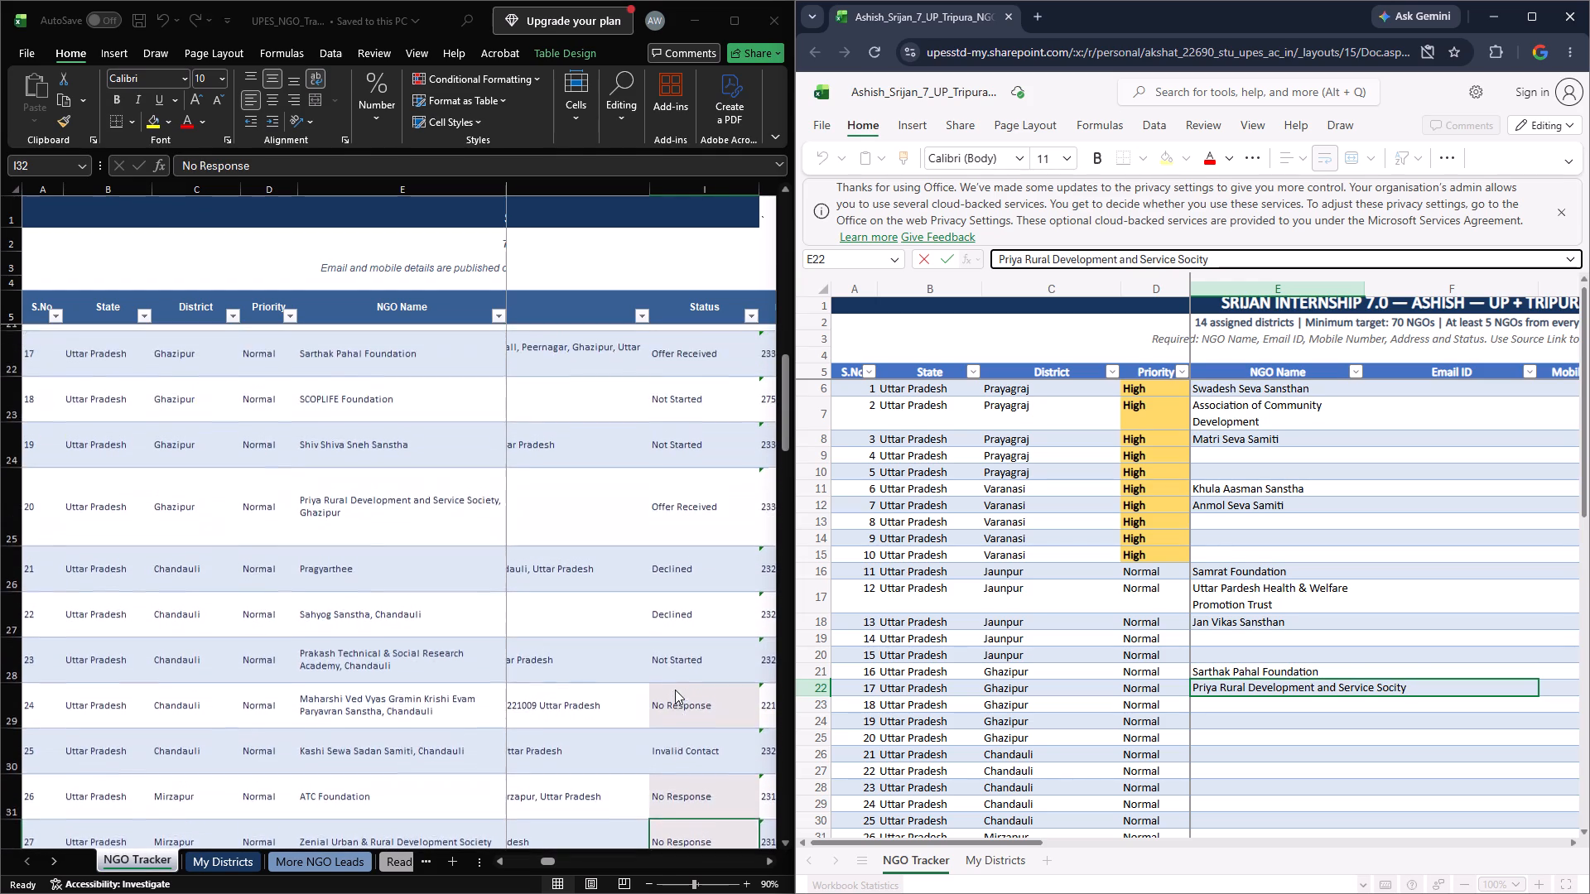
scroll(675, 690, up, 2)
scroll(675, 690, right, 1)
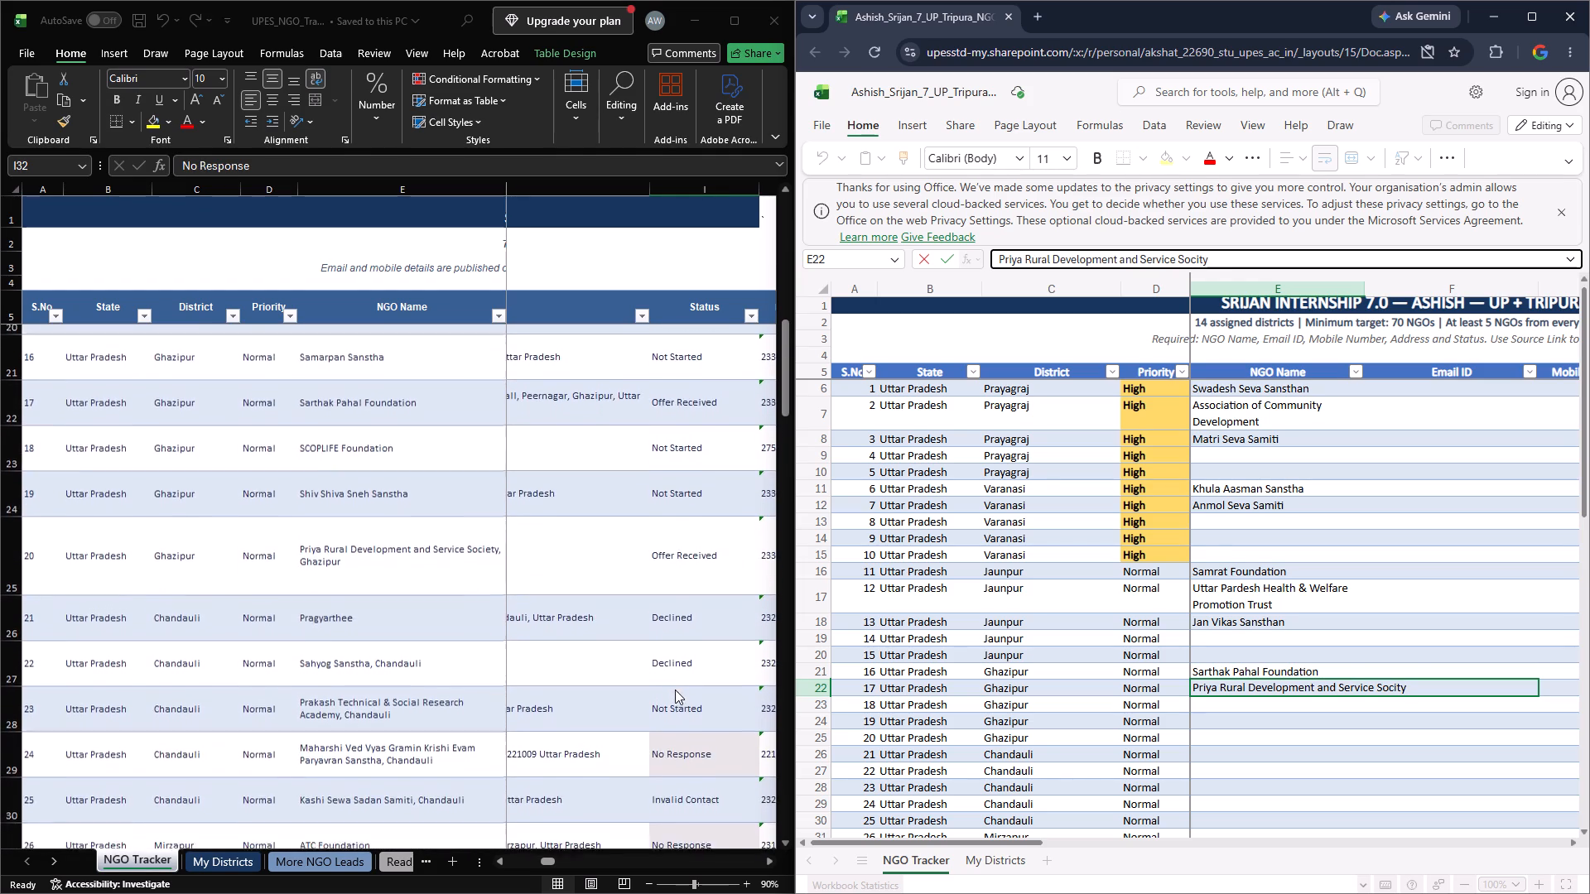
scroll(675, 690, right, 1)
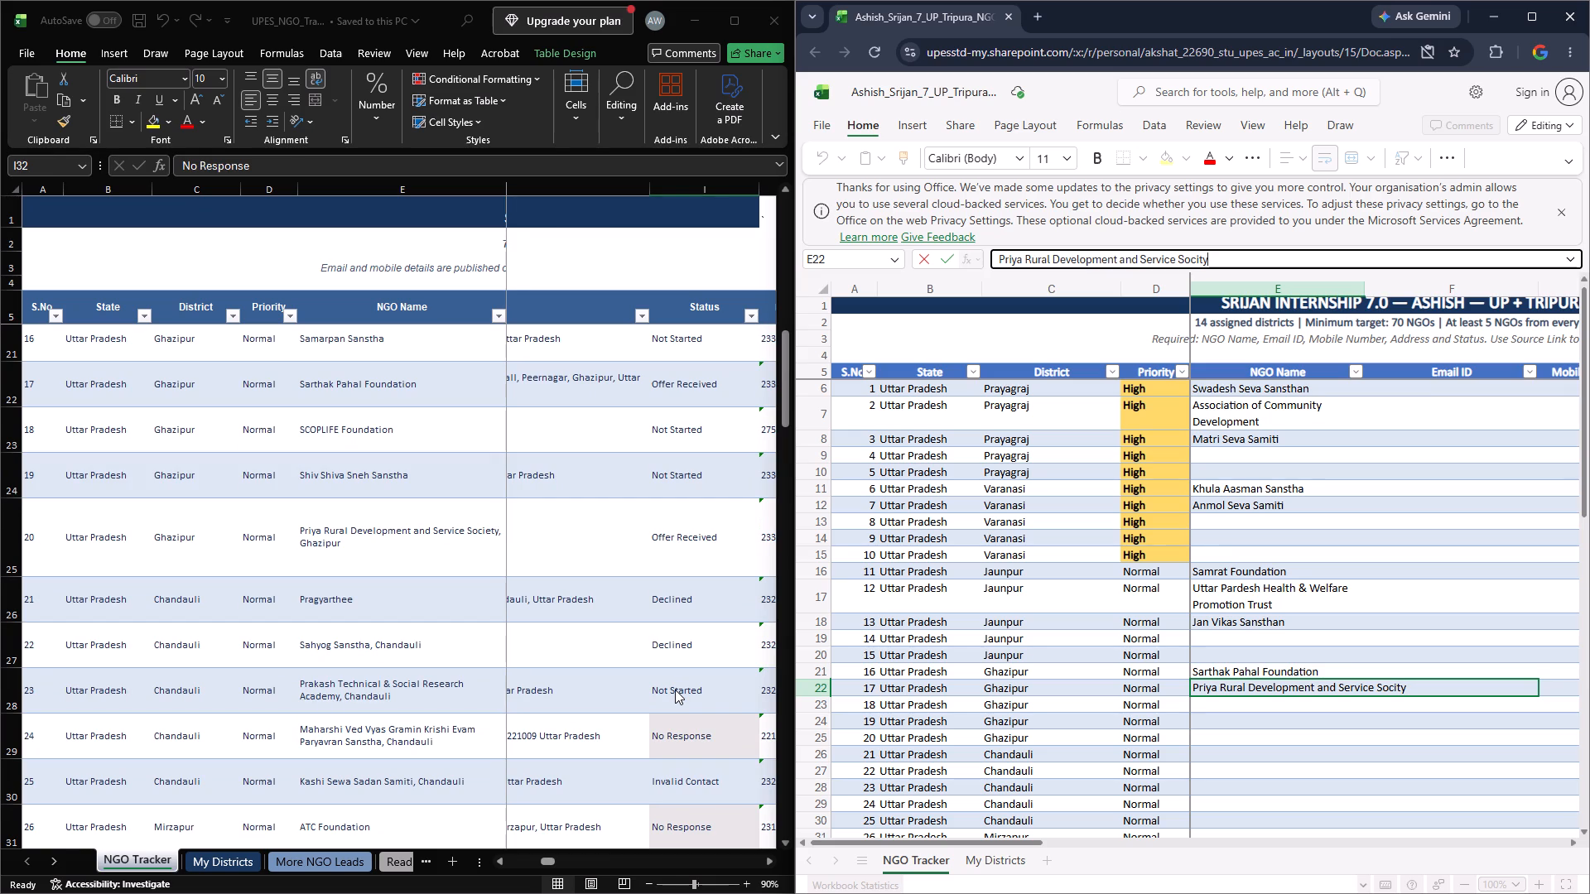
Switch to the More NGO Leads sheet in the local UPES_NGO_Tracker workbook.
click(314, 852)
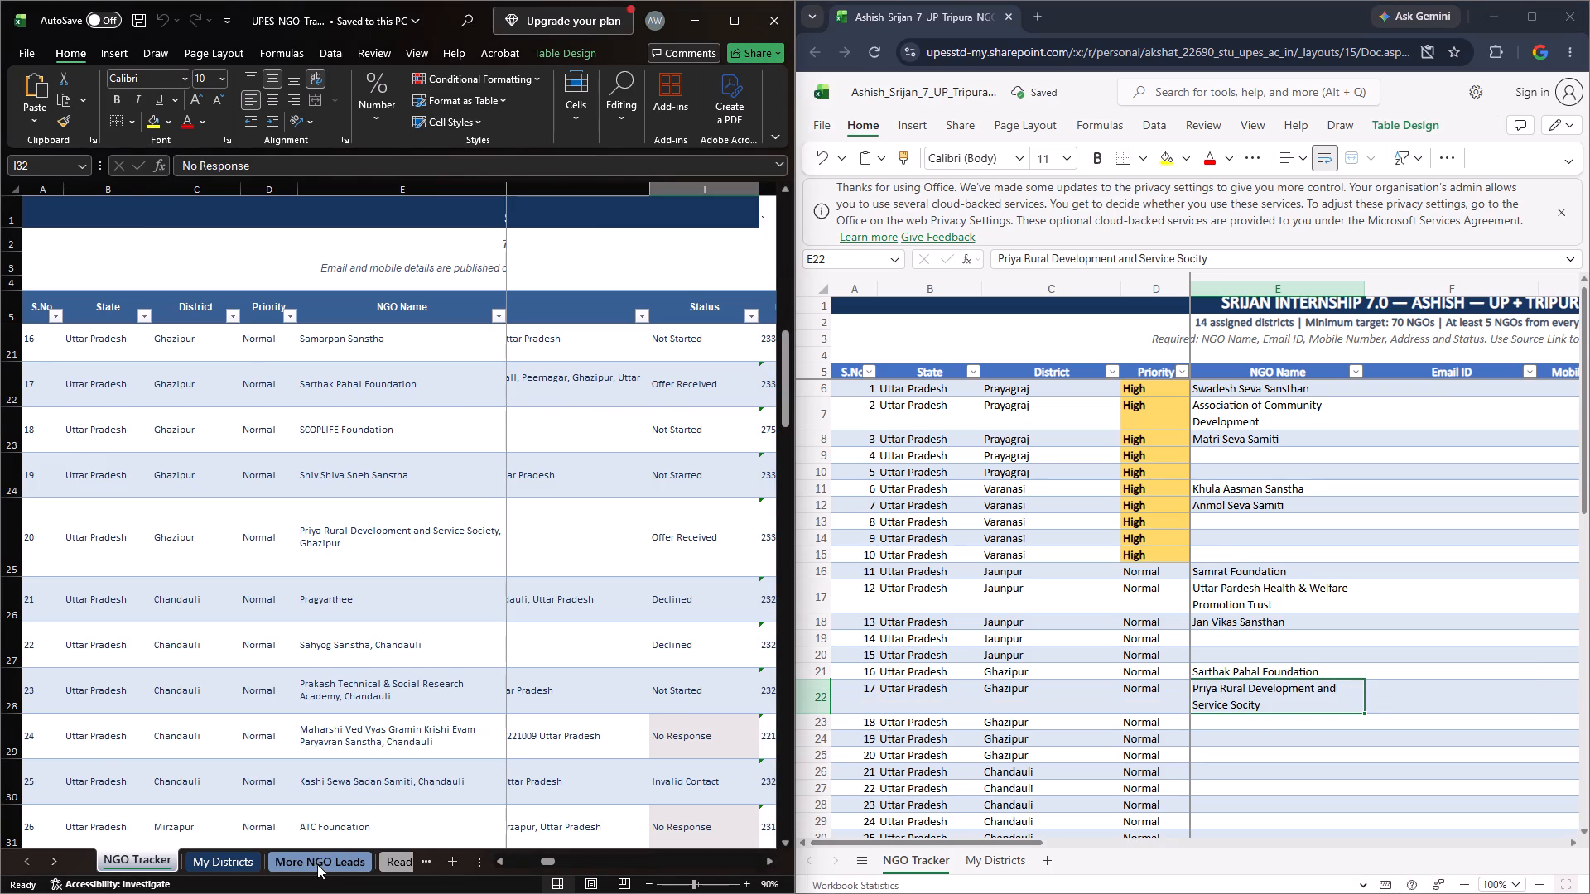
click(317, 866)
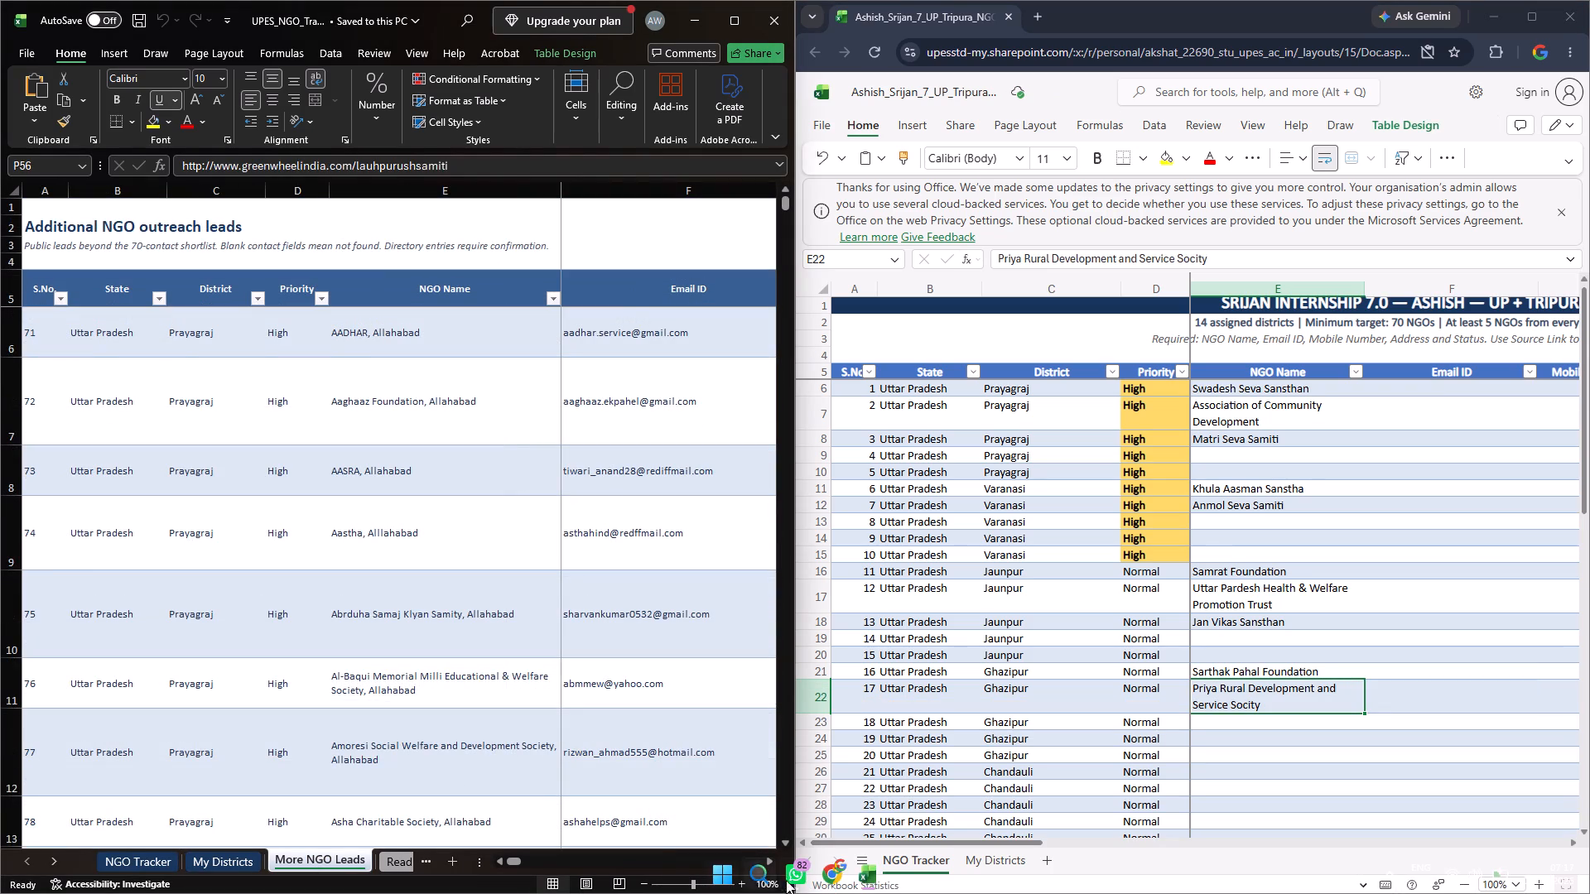
Open the recent workbook UPES_NGO_Tracker_Reviewed in Excel.
click(734, 877)
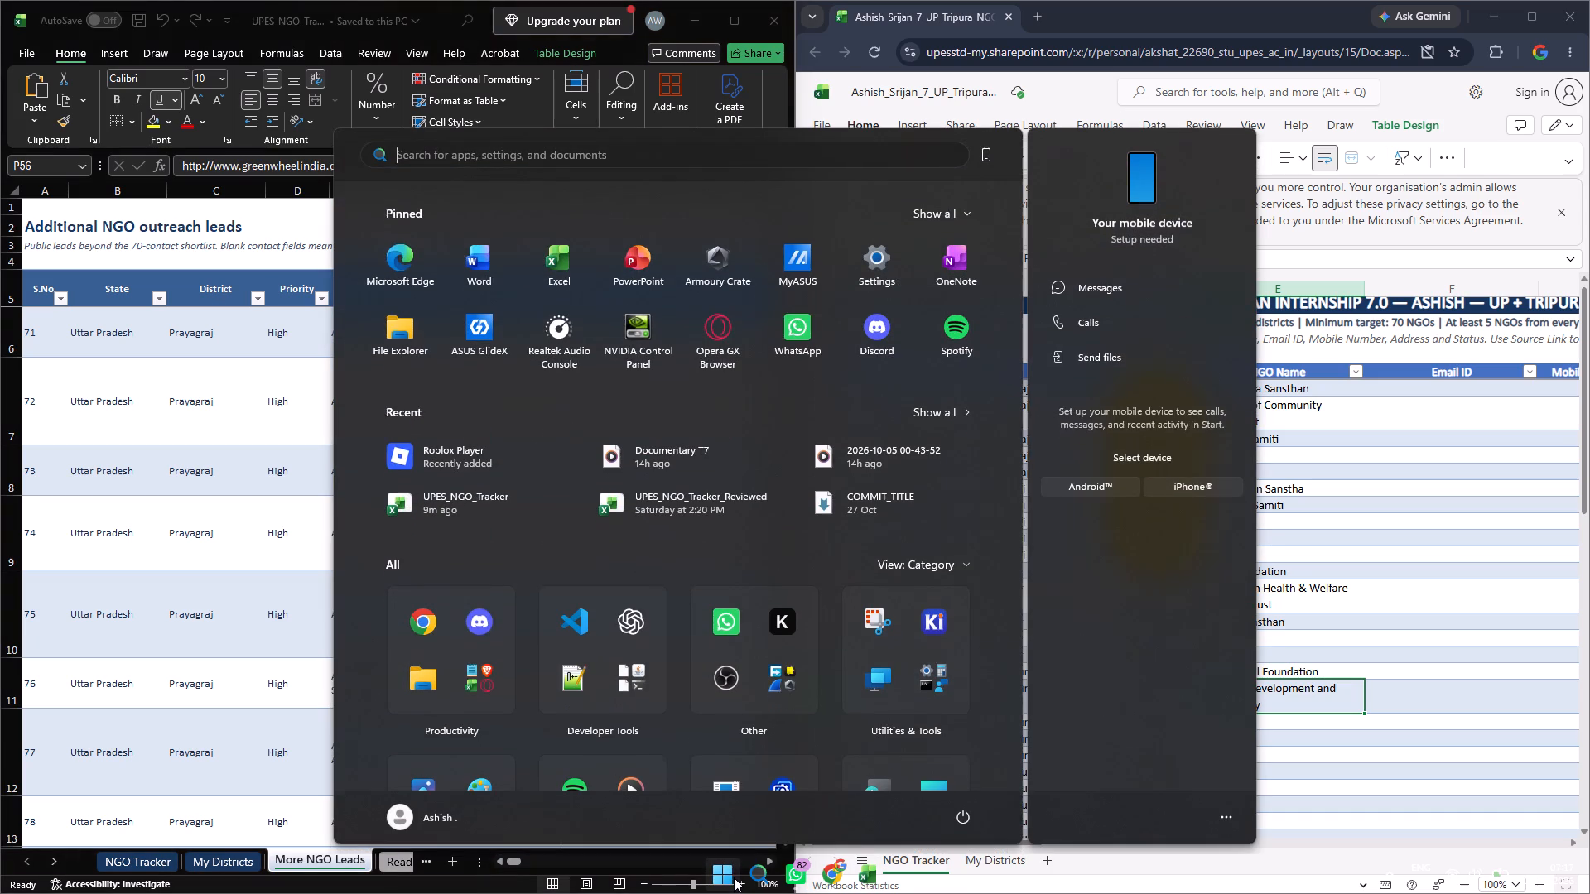
click(500, 679)
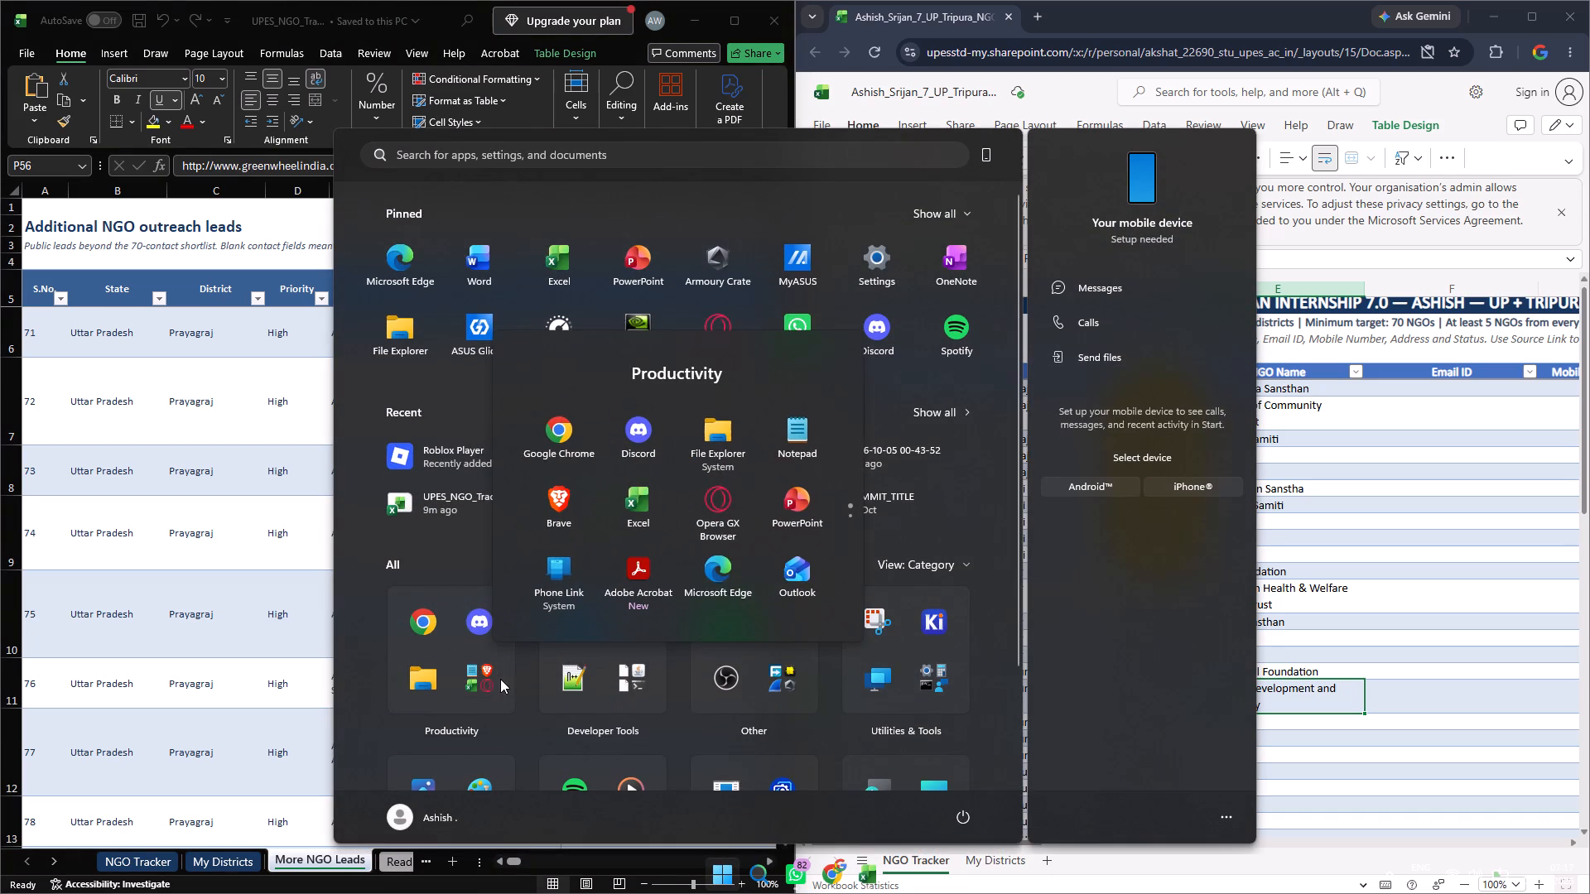
click(35, 58)
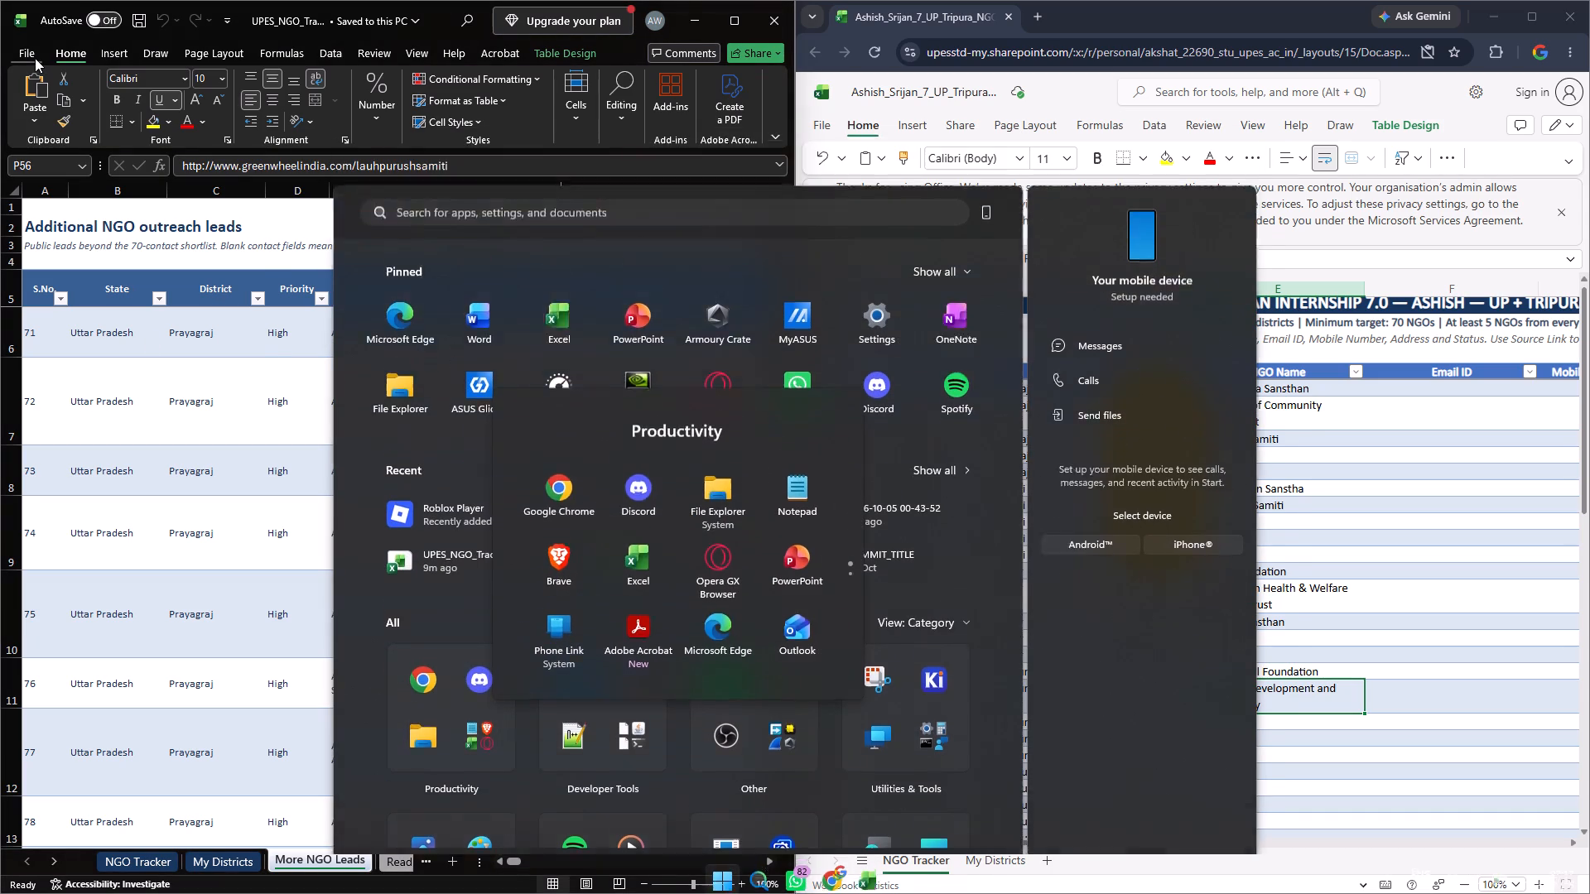
click(35, 58)
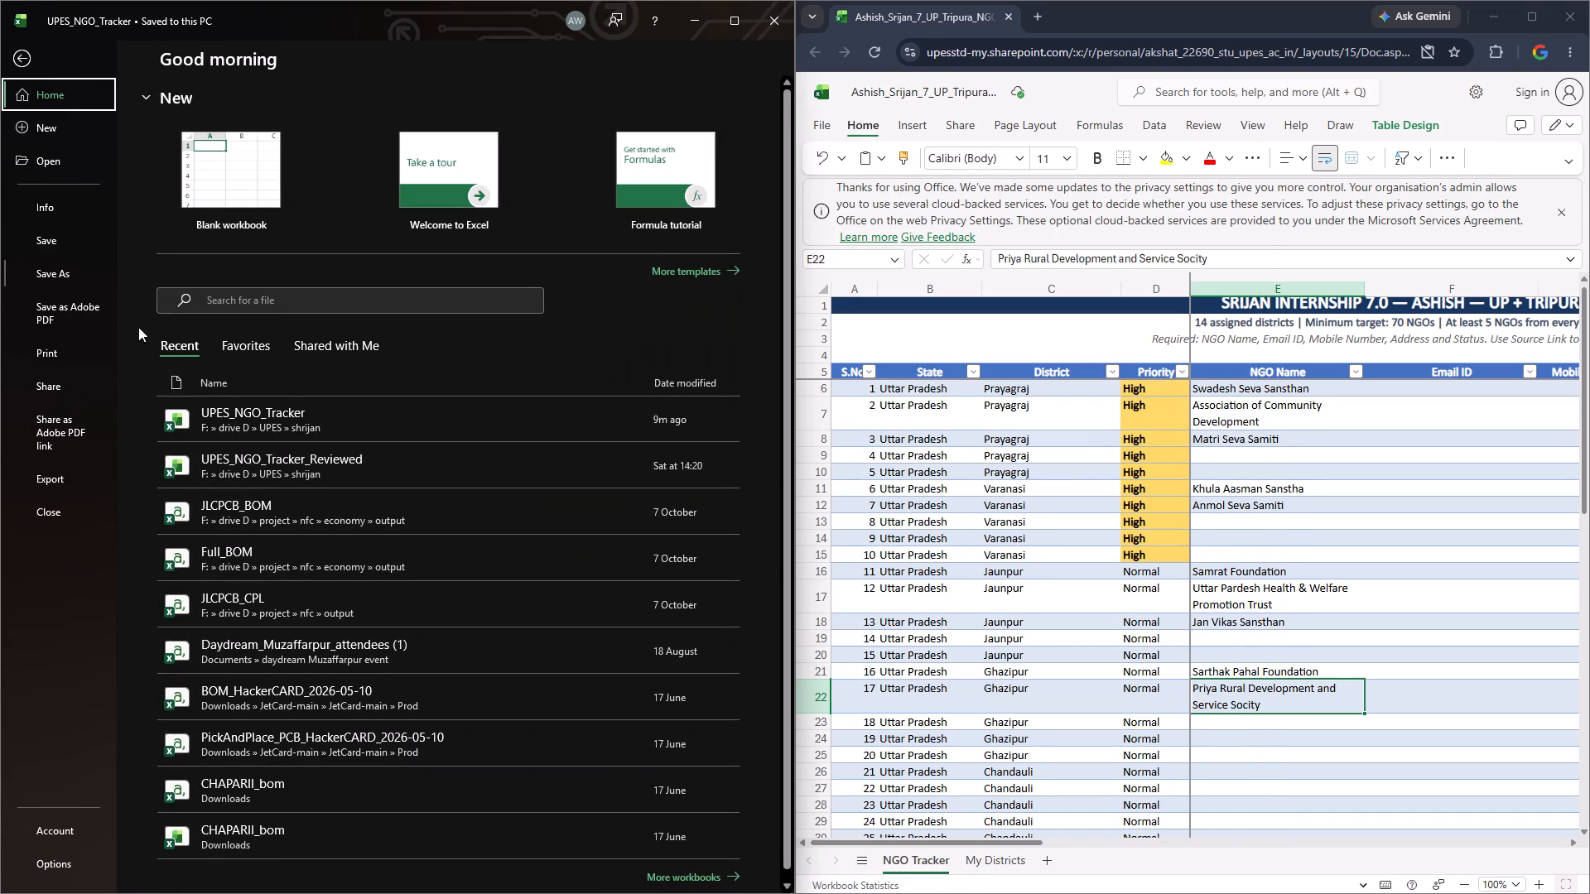
click(322, 454)
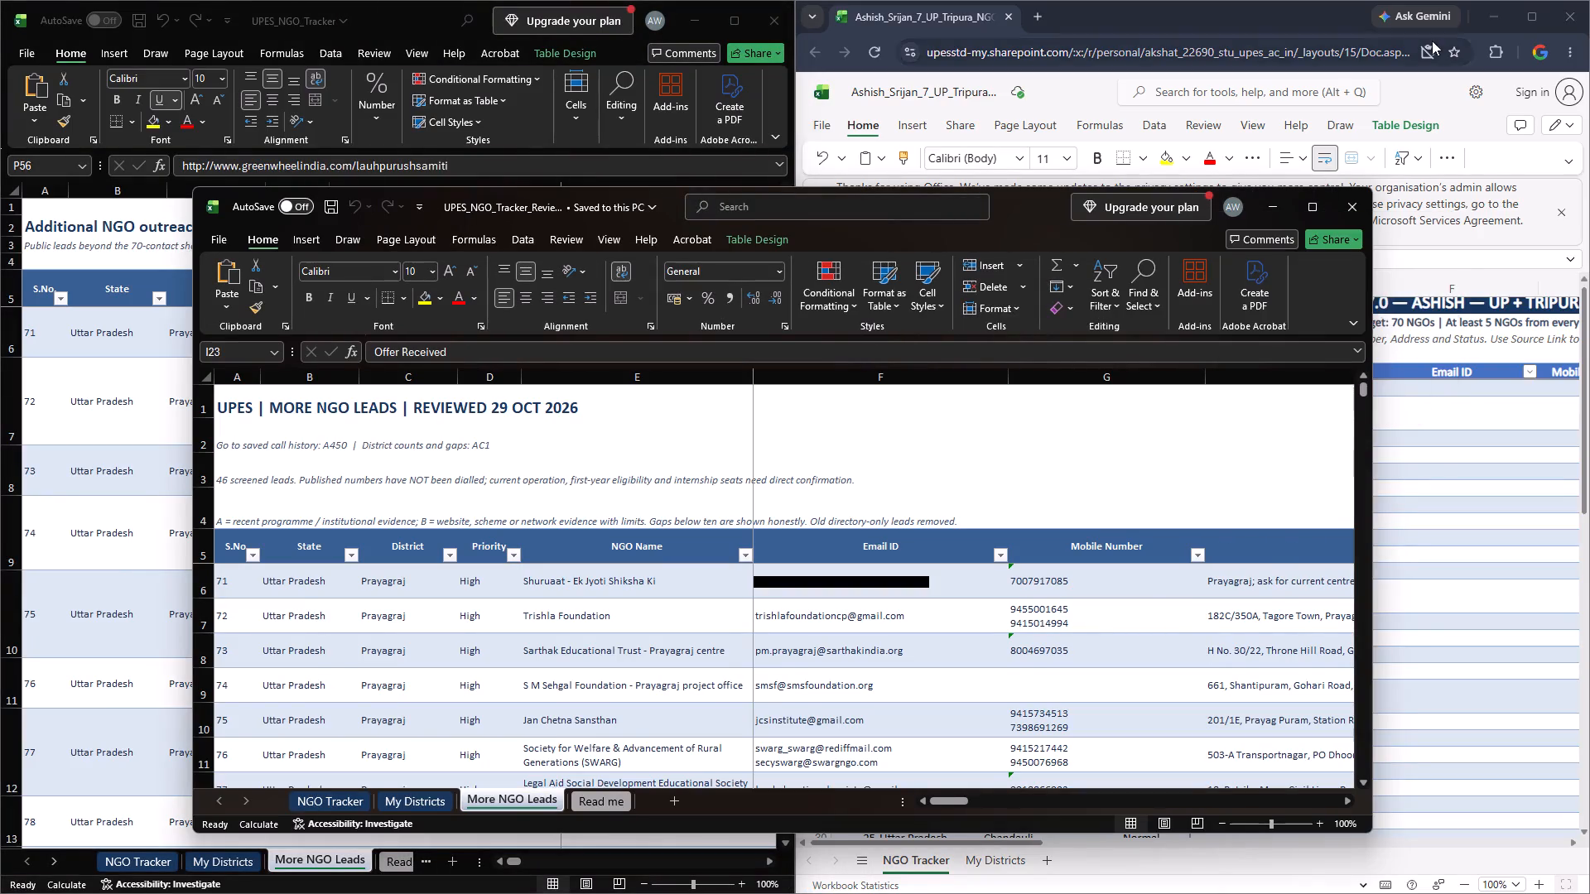
Arrange the UPES_NGO_Tracker_Reviewed window side by side with the online tracker, each filling half of the screen.
click(1320, 13)
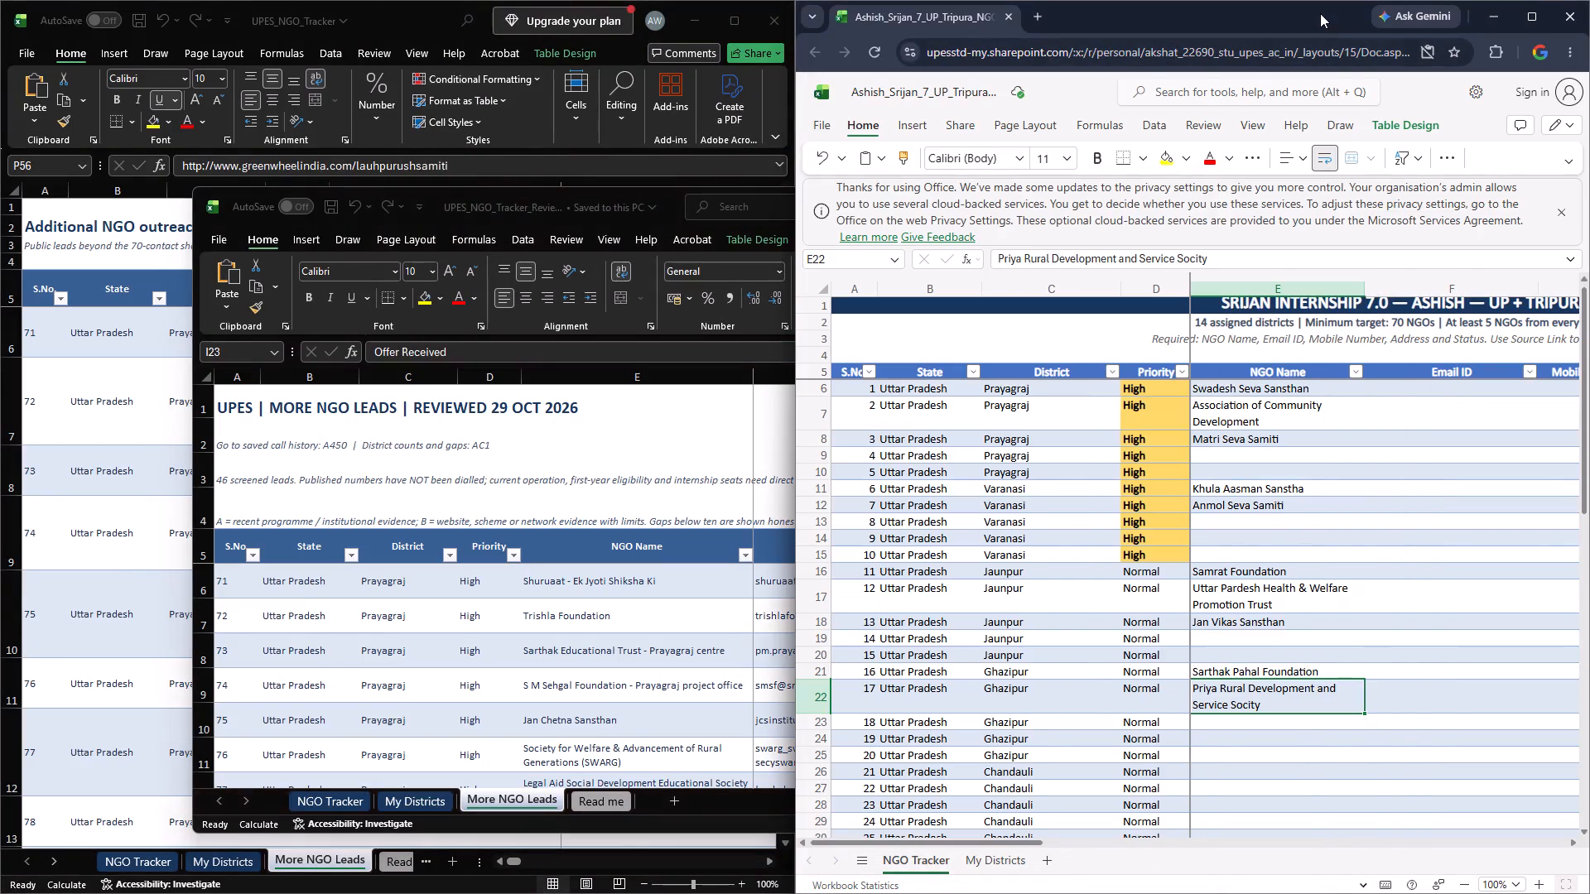
click(677, 205)
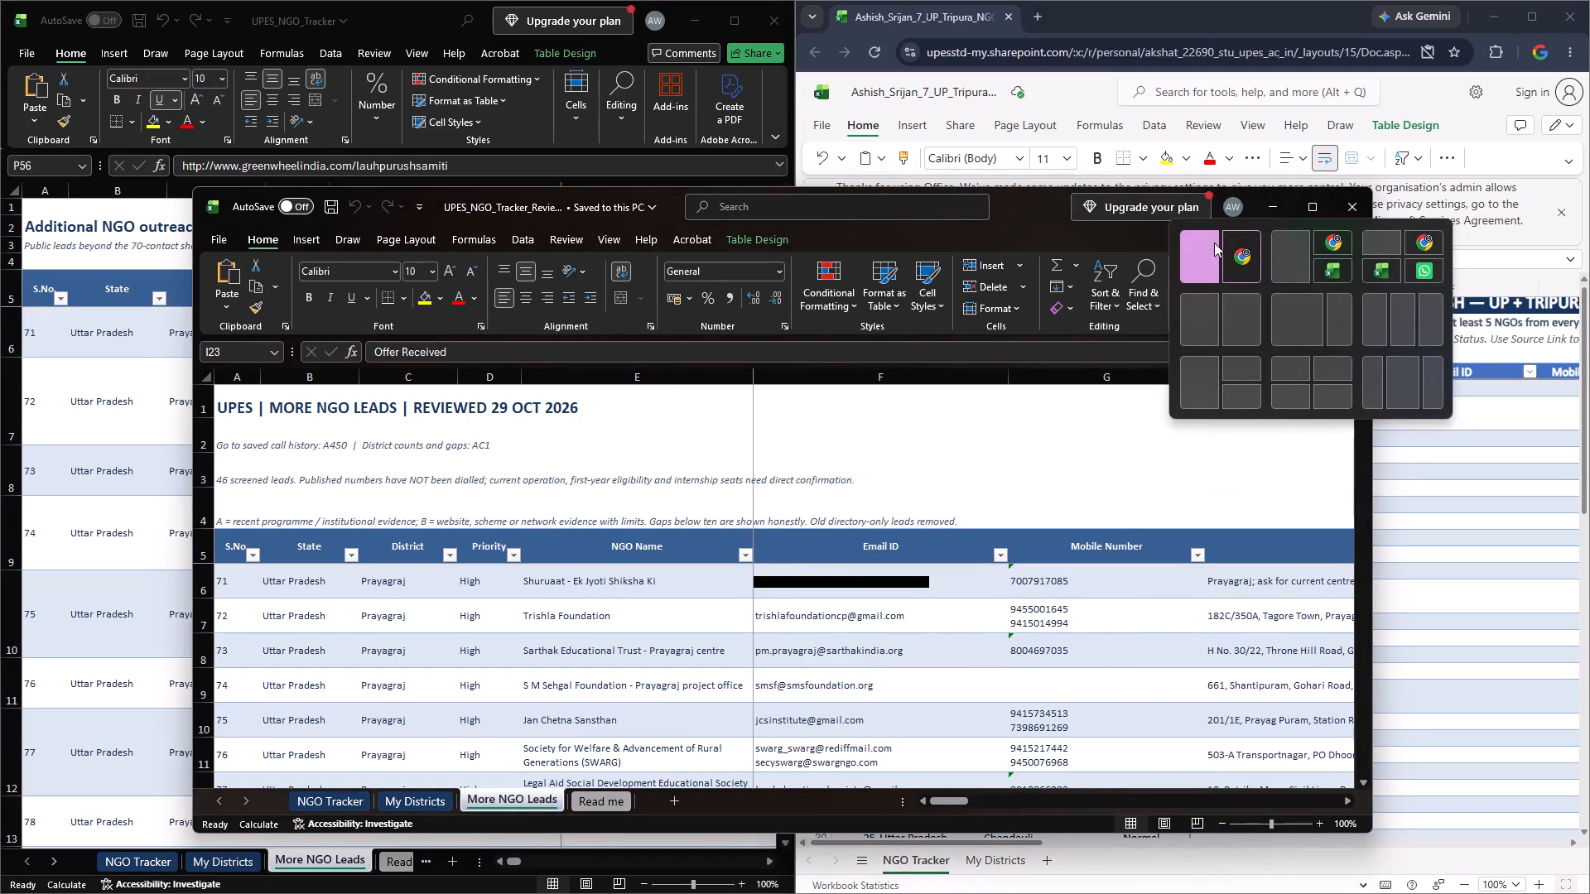
click(1209, 244)
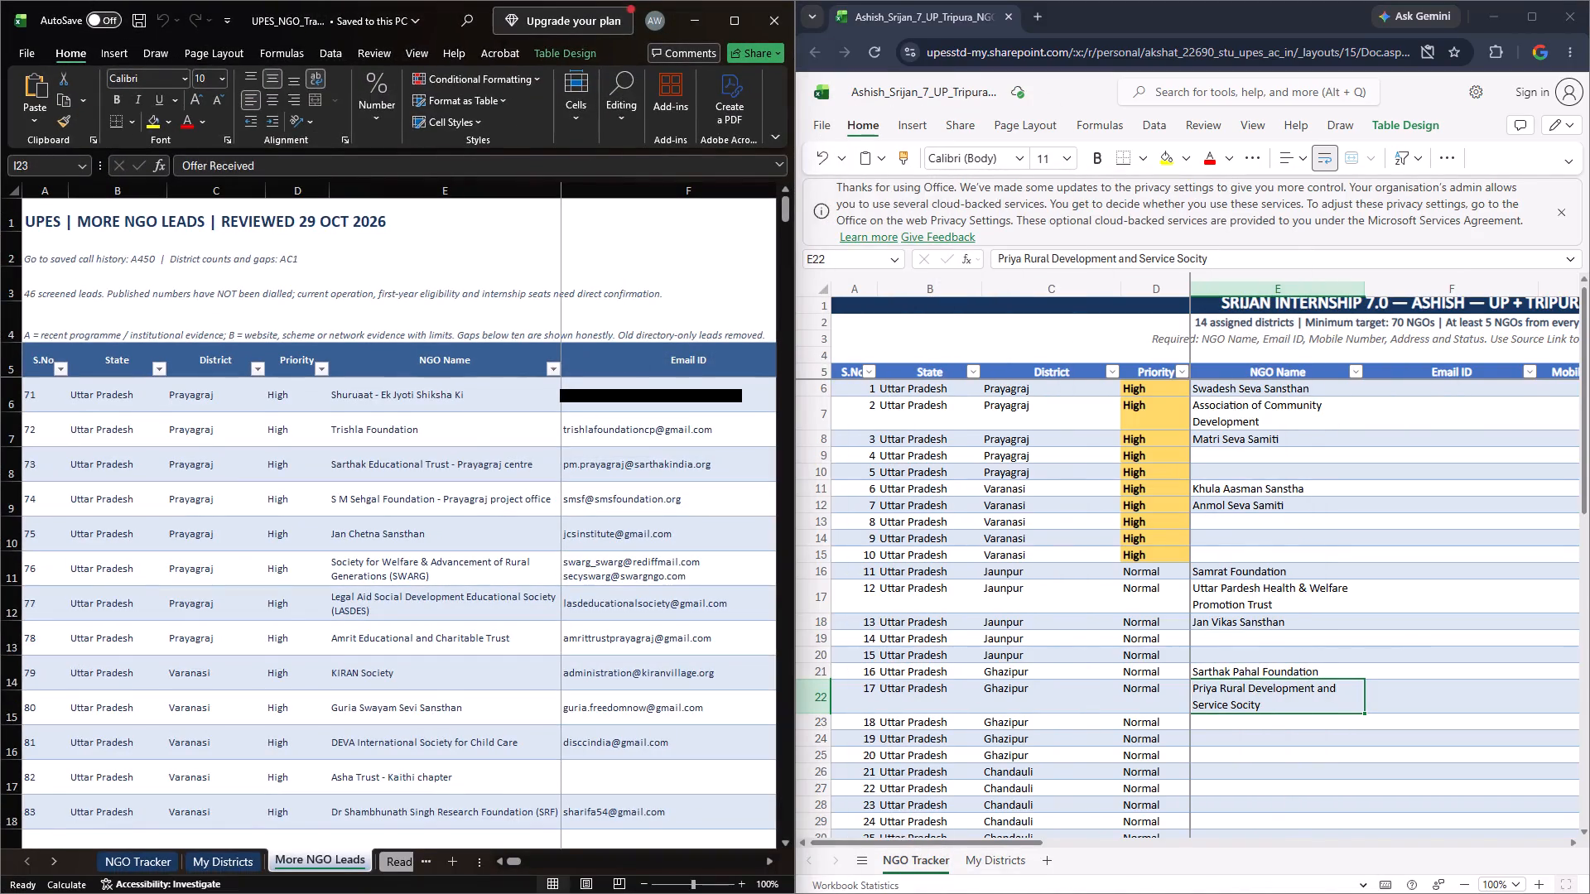
Look across the columns of the reviewed workbook's More NGO Leads sheet for the Status column.
drag(515, 859, 508, 867)
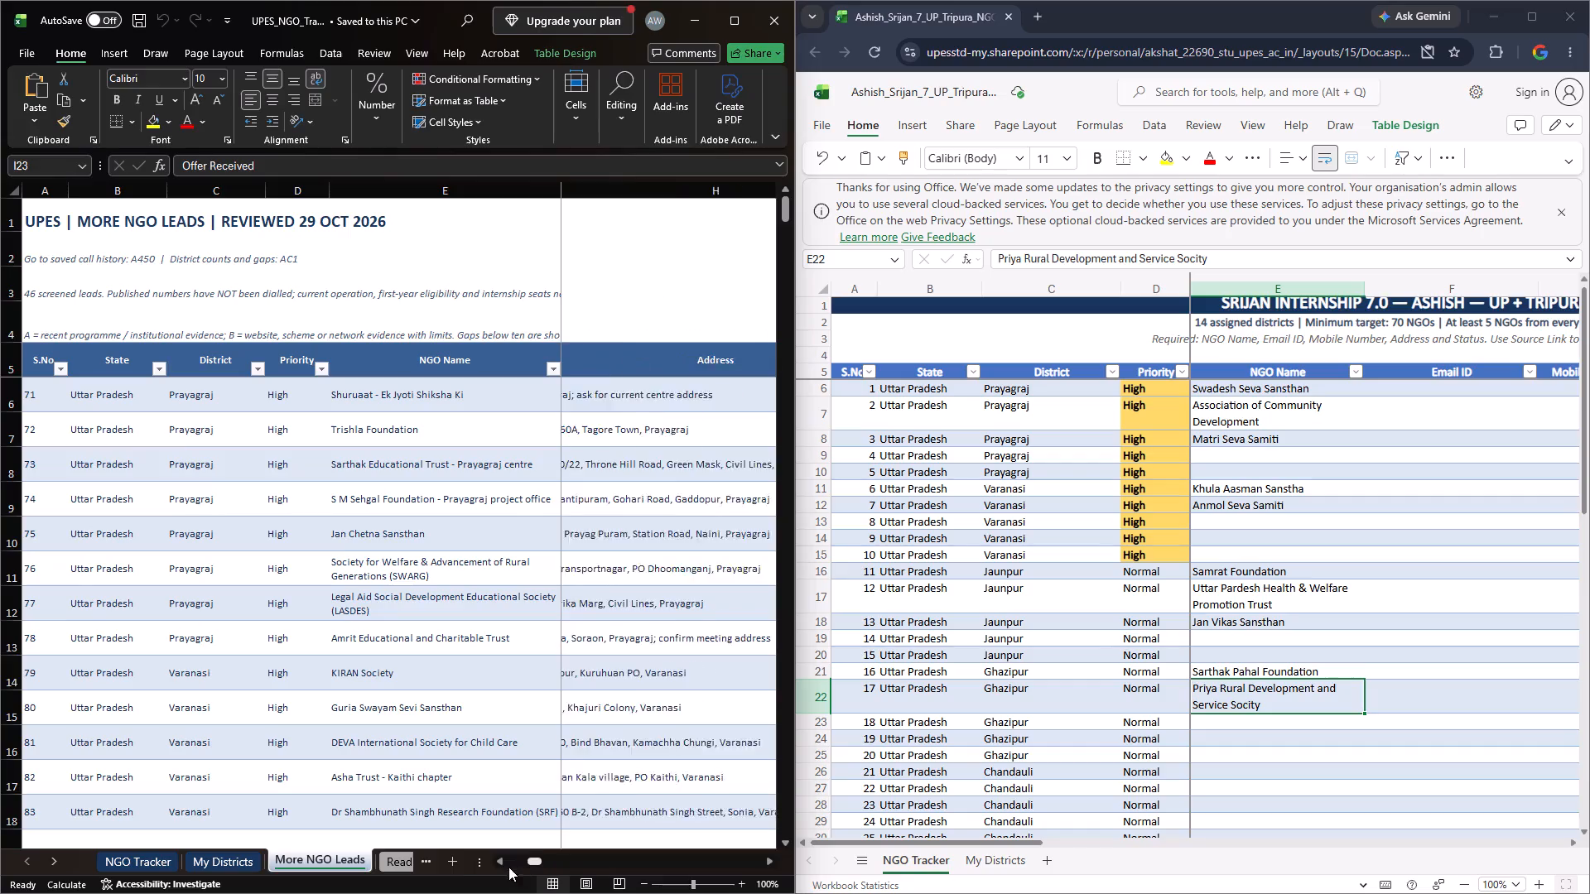
drag(508, 867, 524, 870)
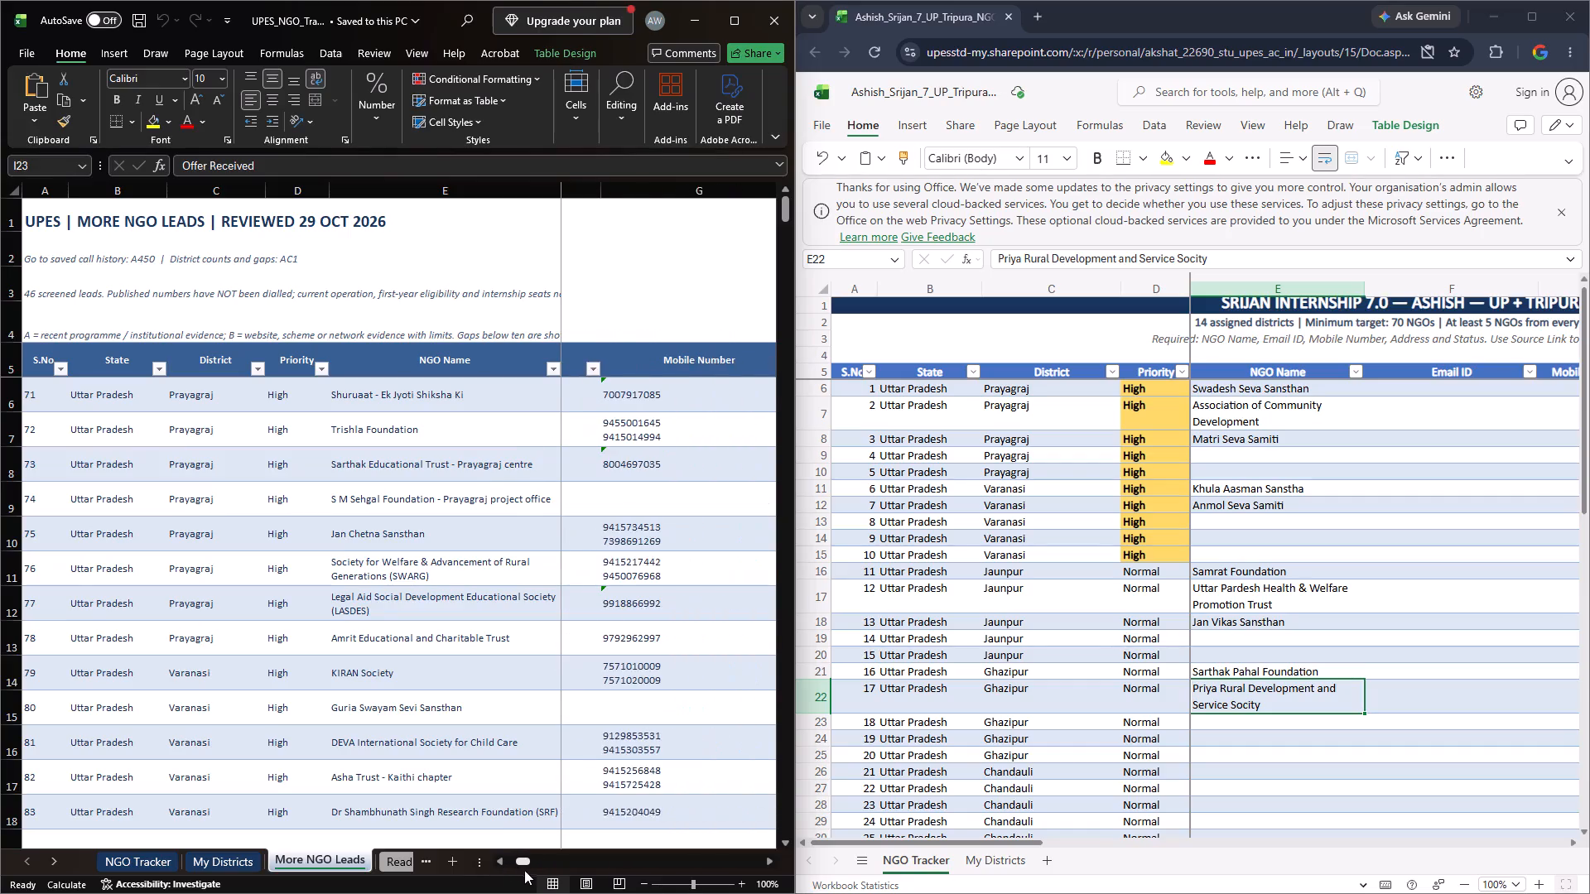
drag(524, 870, 556, 877)
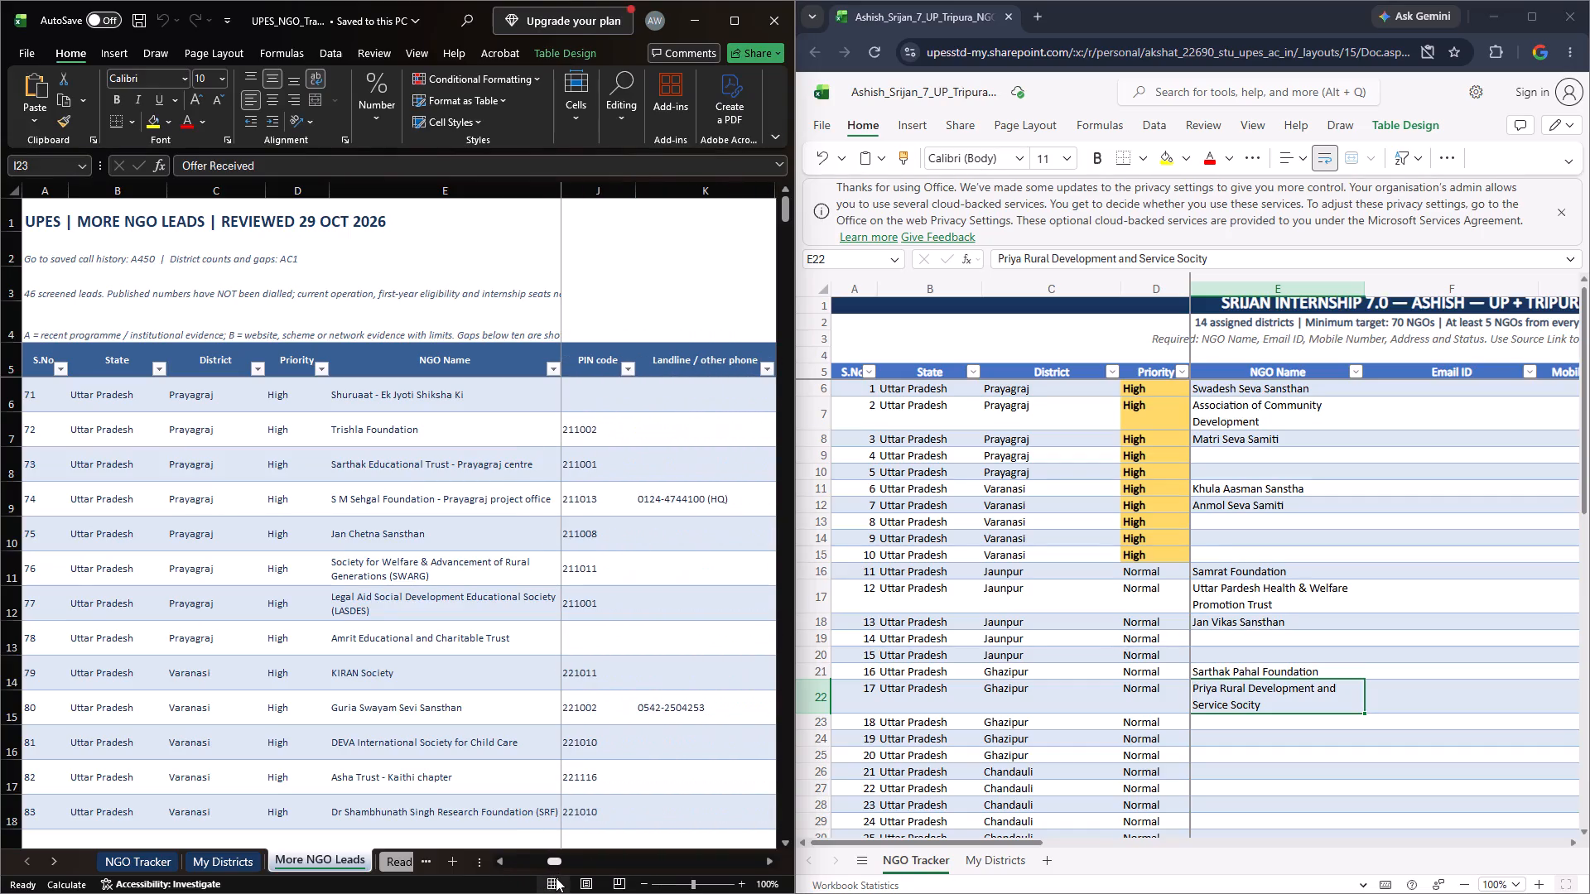
drag(556, 877, 582, 873)
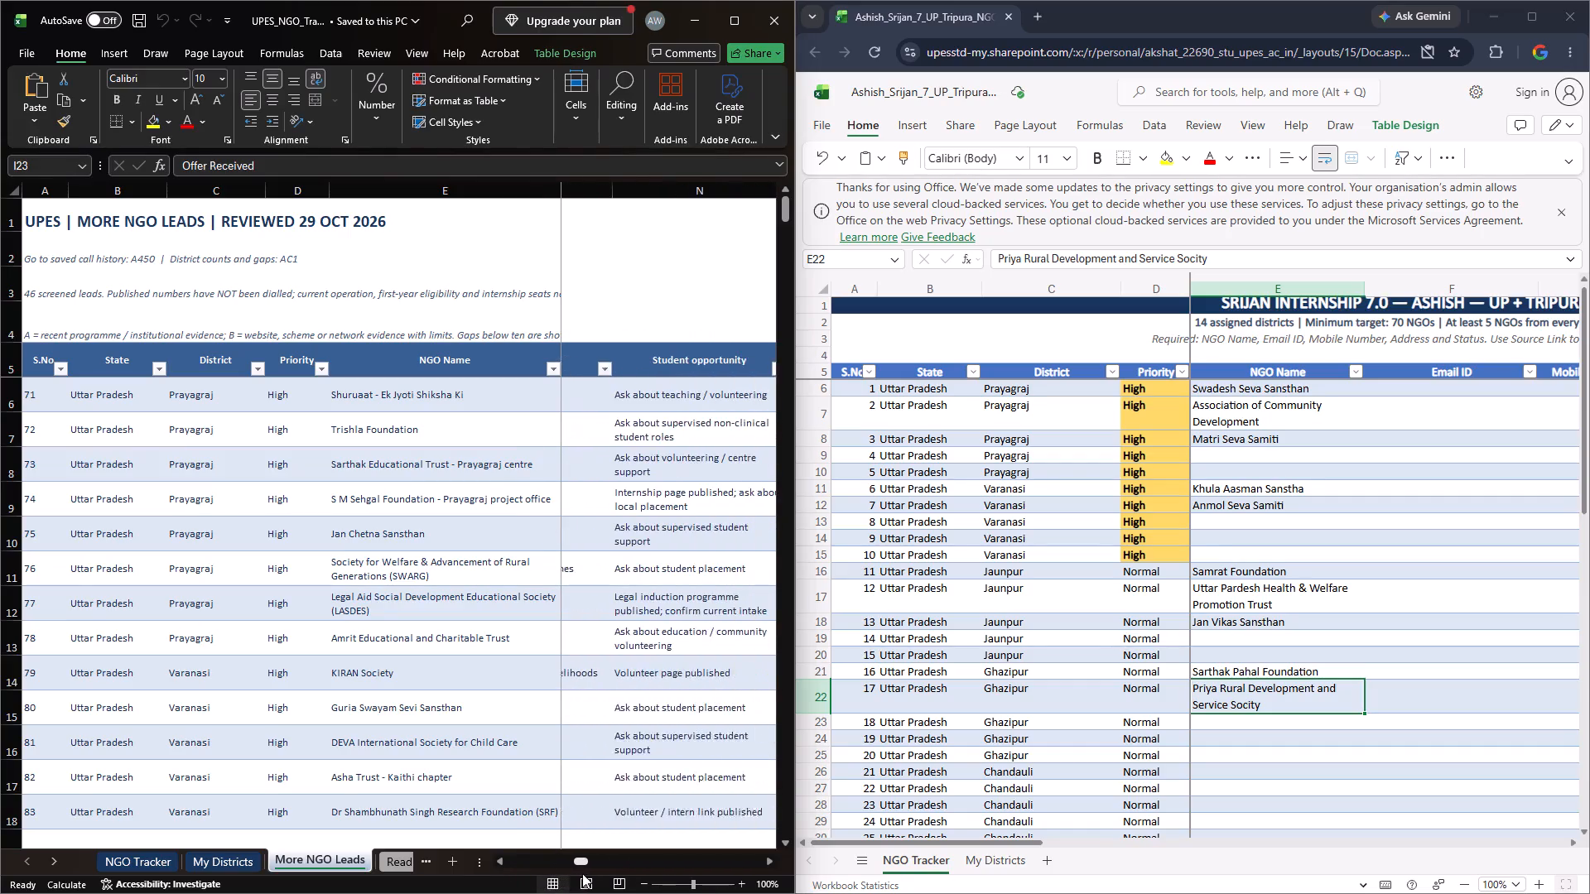
drag(582, 873, 617, 868)
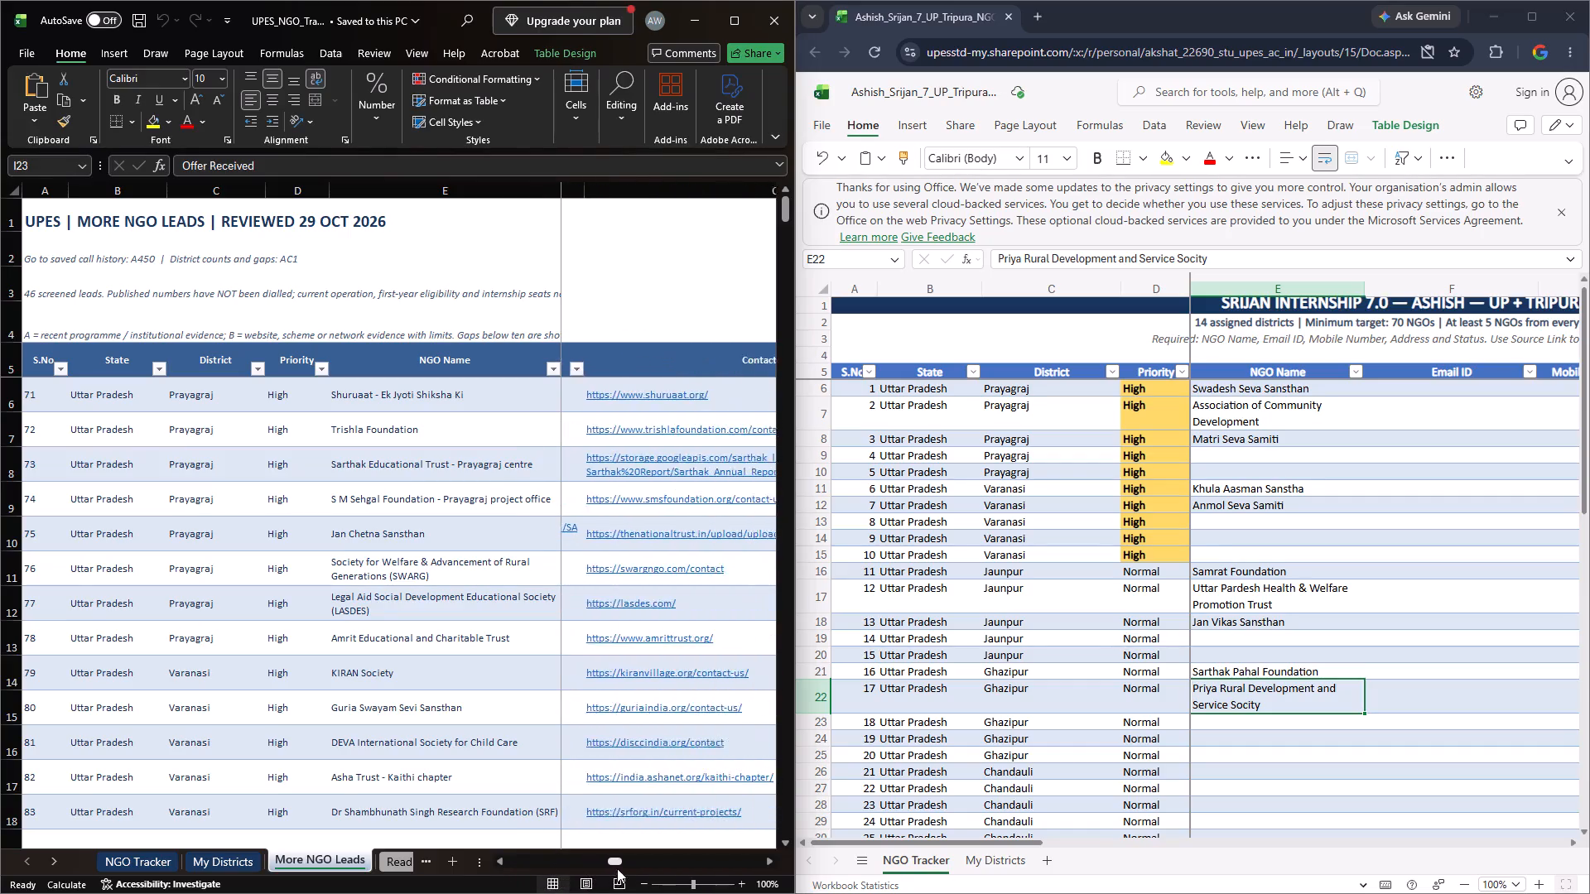
drag(617, 868, 650, 863)
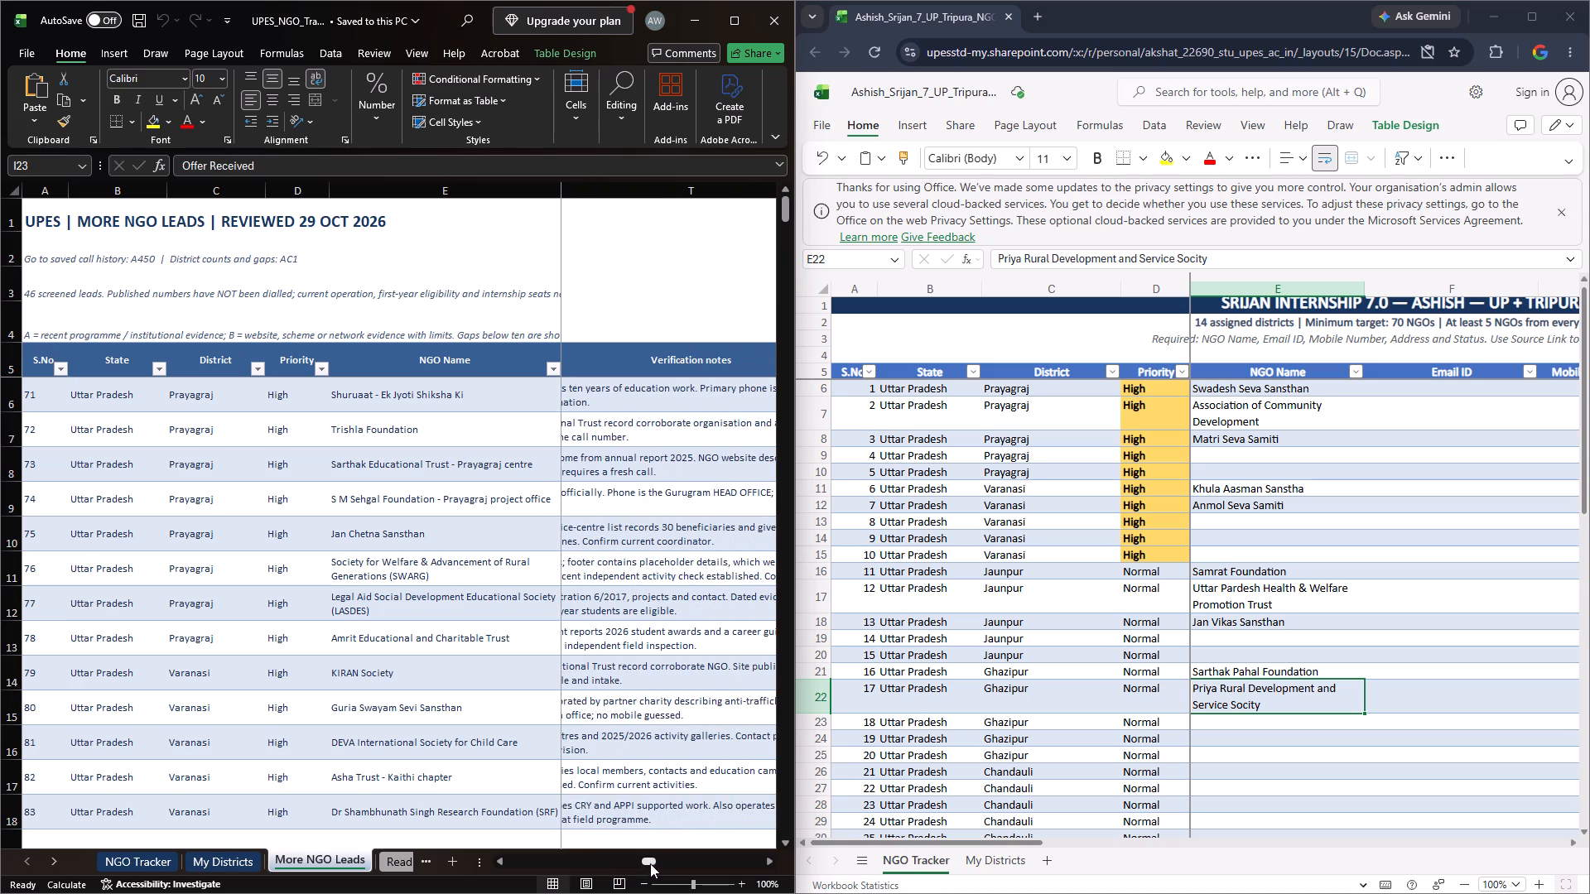
drag(650, 863, 674, 859)
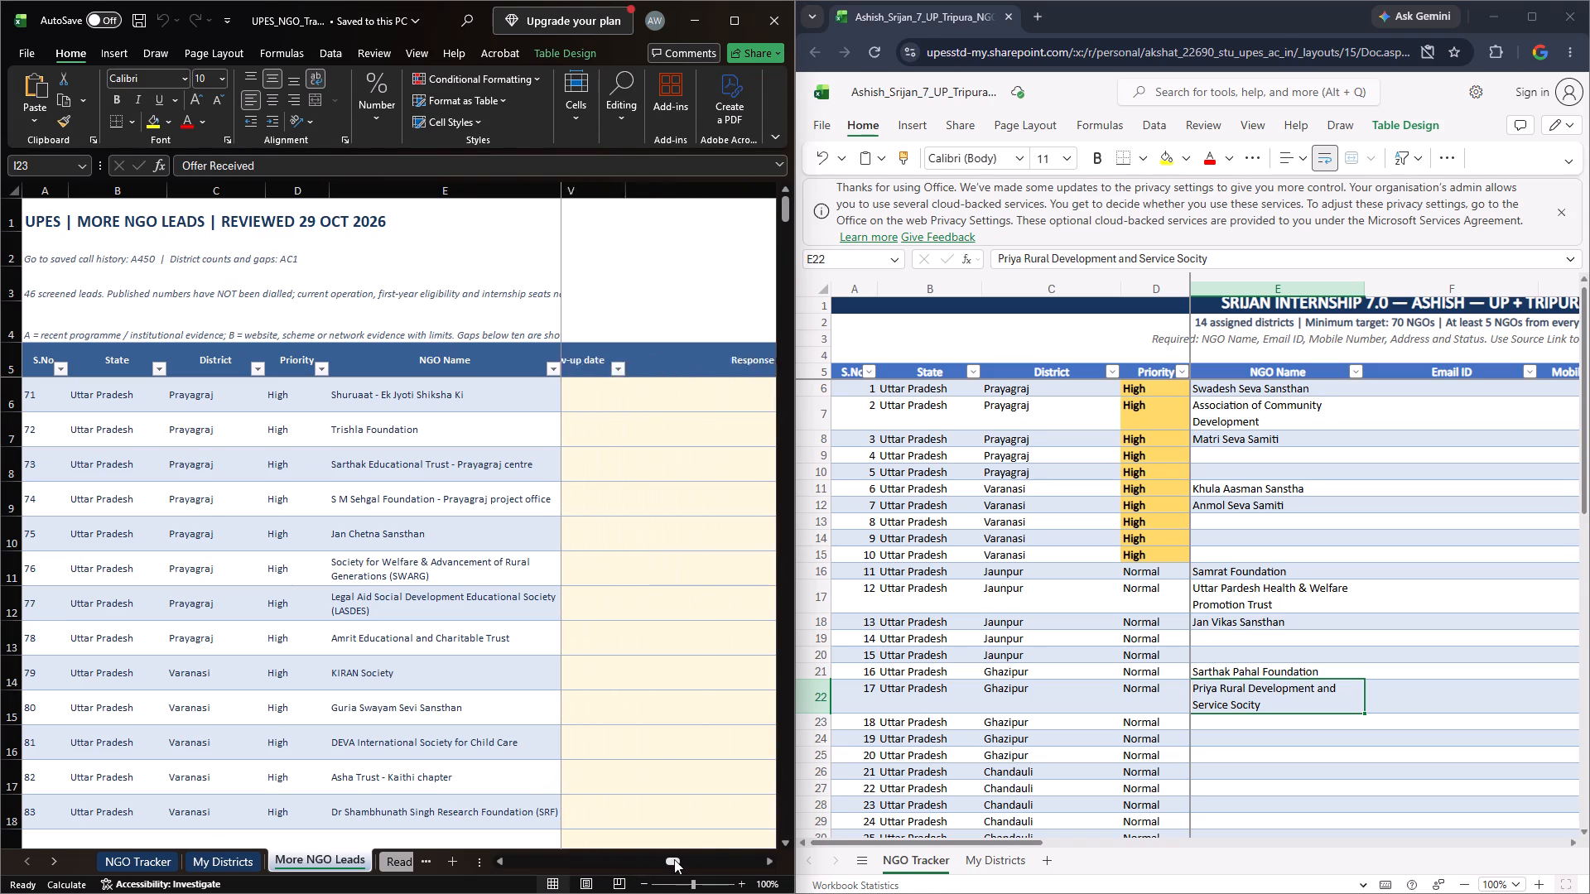
drag(674, 859, 773, 858)
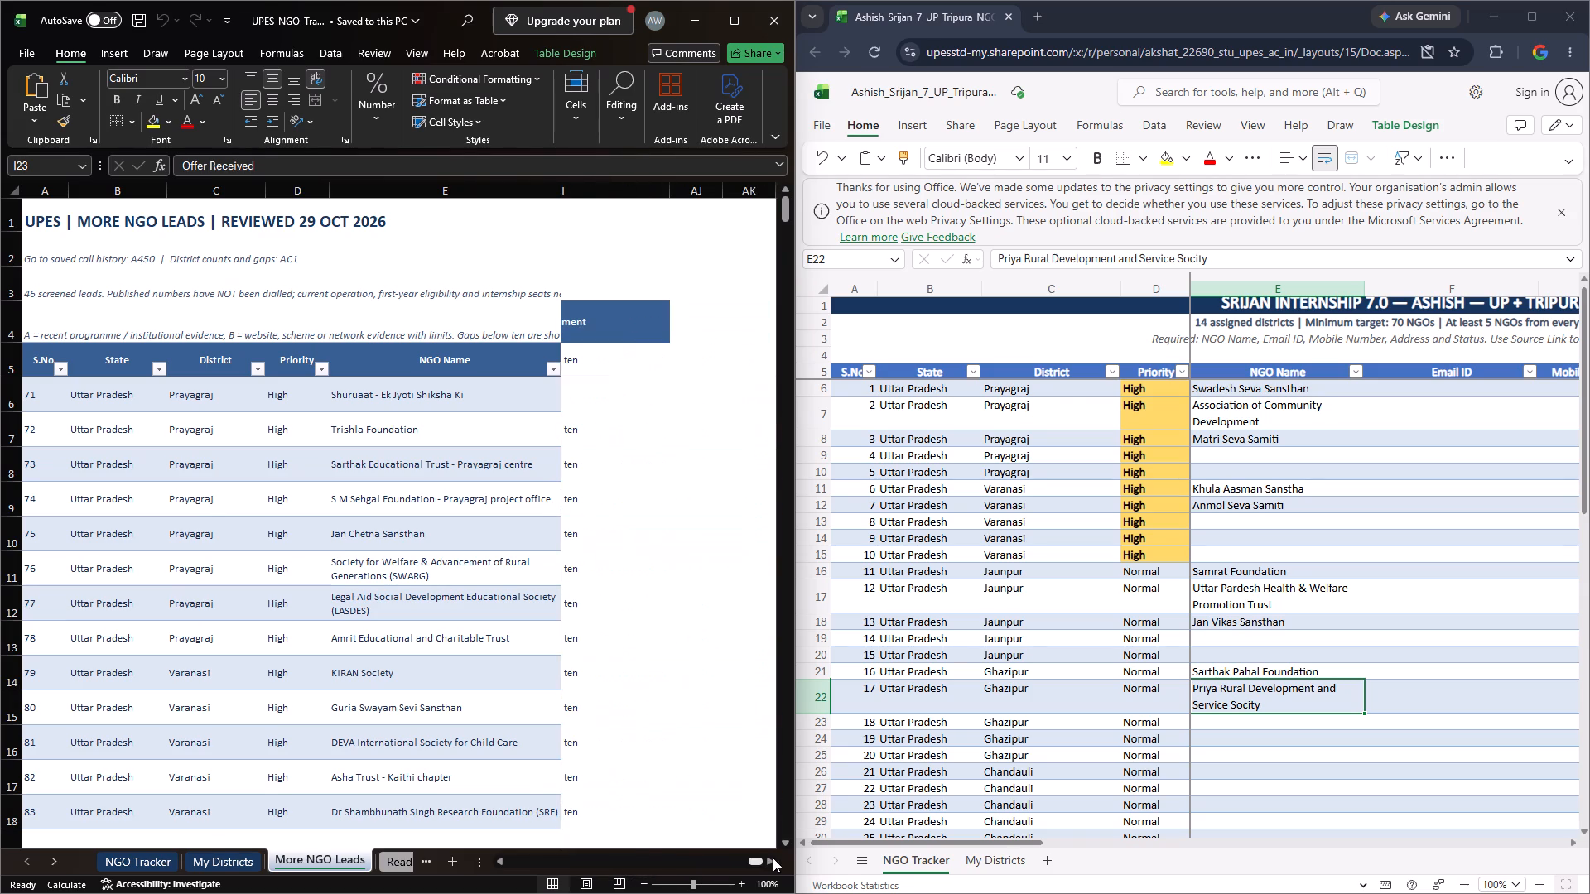
drag(773, 858, 637, 850)
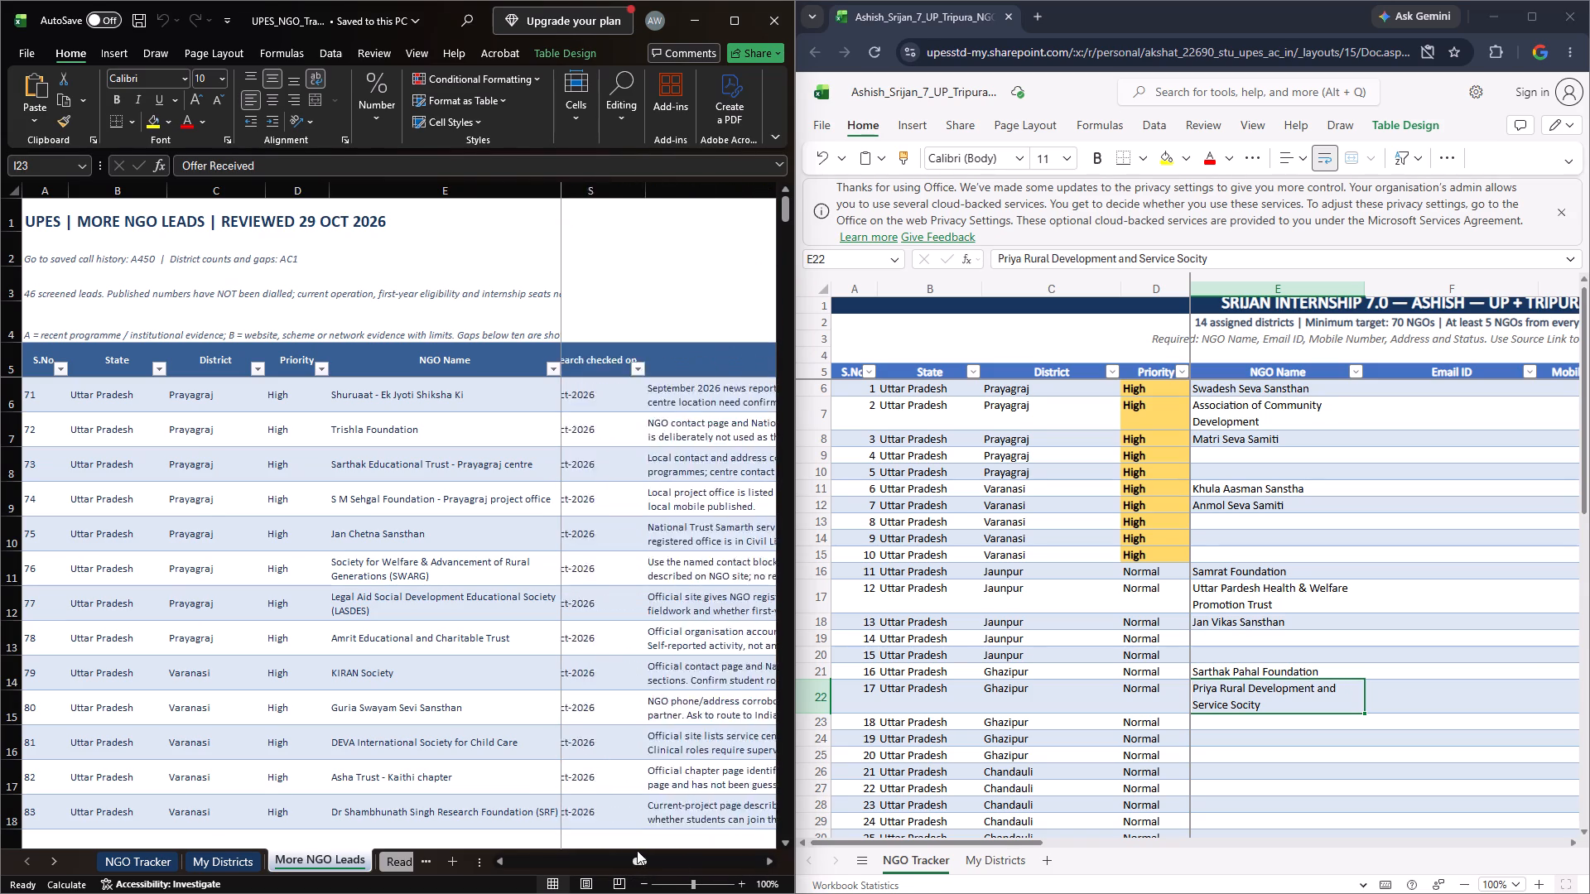
drag(637, 850, 563, 841)
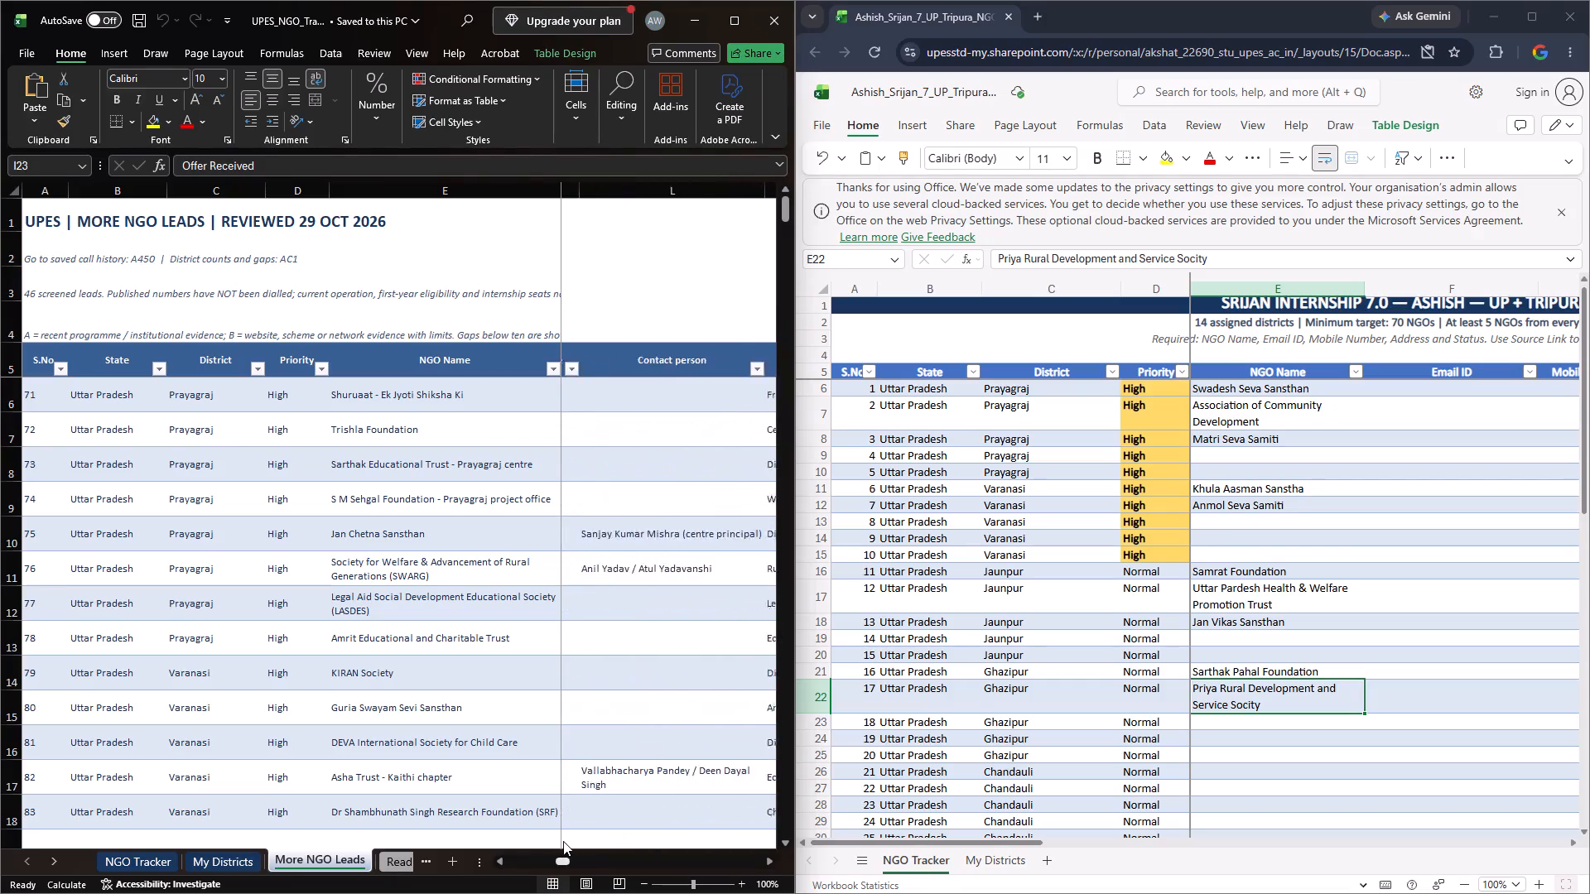
drag(563, 841, 489, 839)
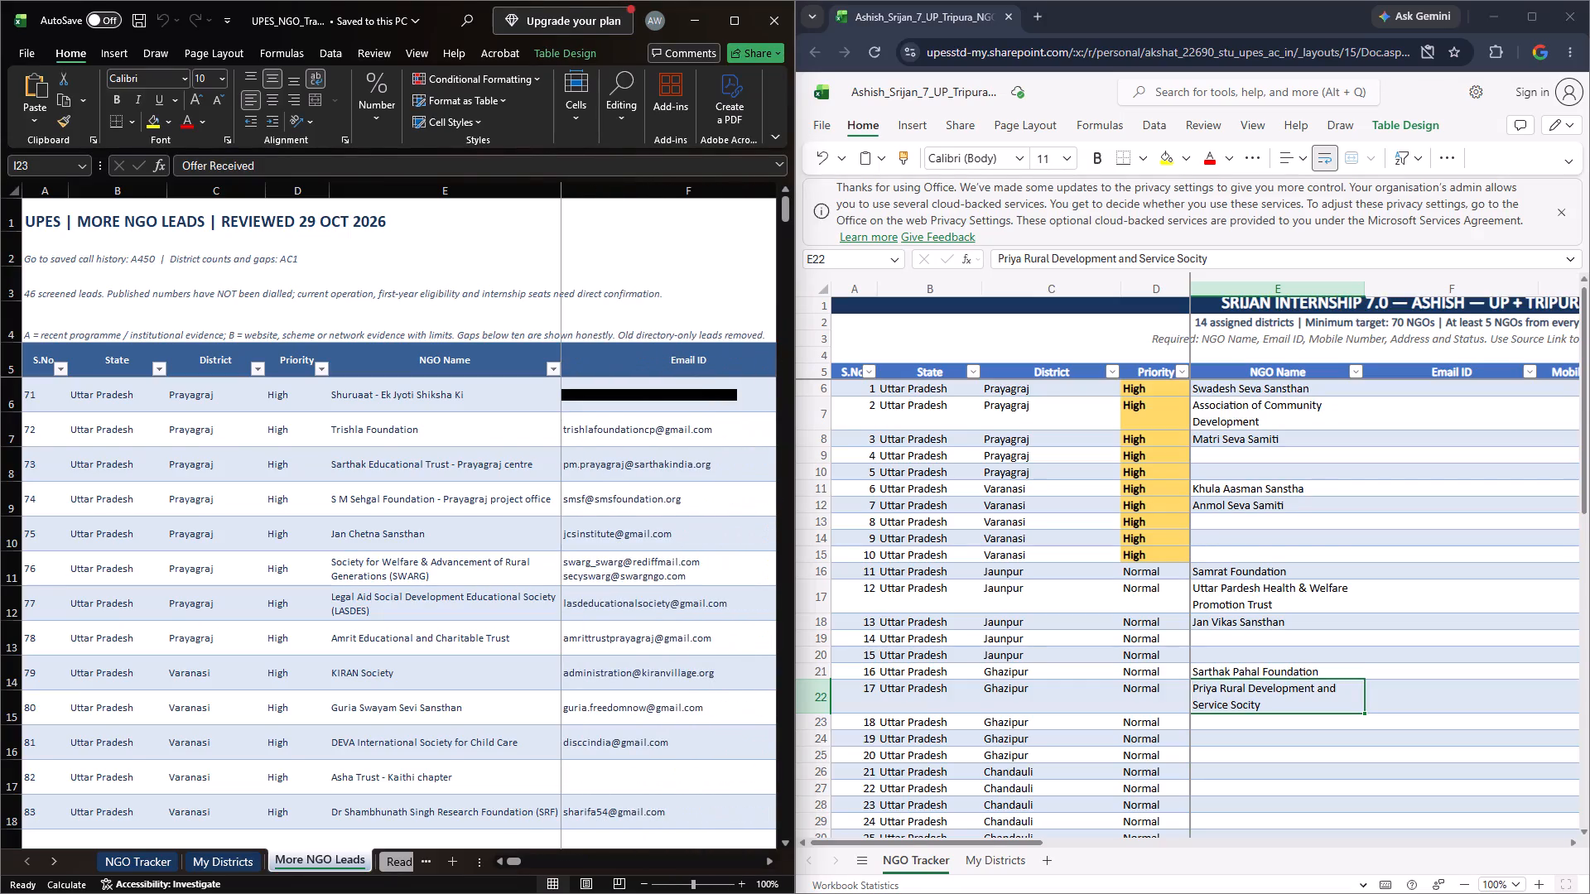
Examine the Prayagraj and Varanasi rows of the More NGO Leads sheet and their Status values for Offer Received entries.
scroll(542, 656, down, 6)
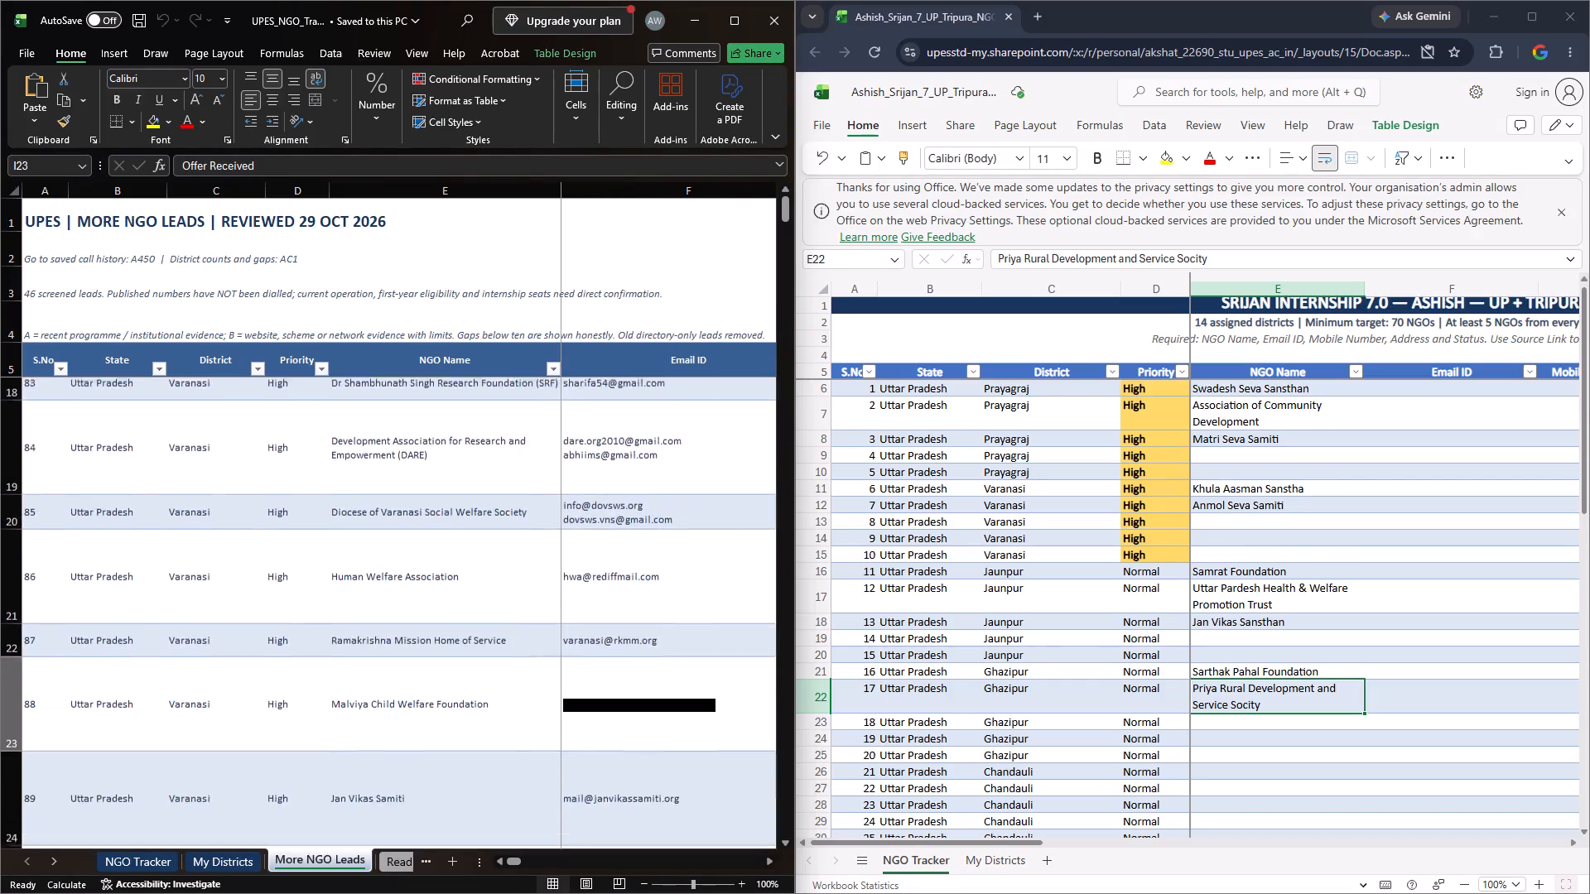
scroll(542, 656, down, 2)
scroll(542, 656, up, 1)
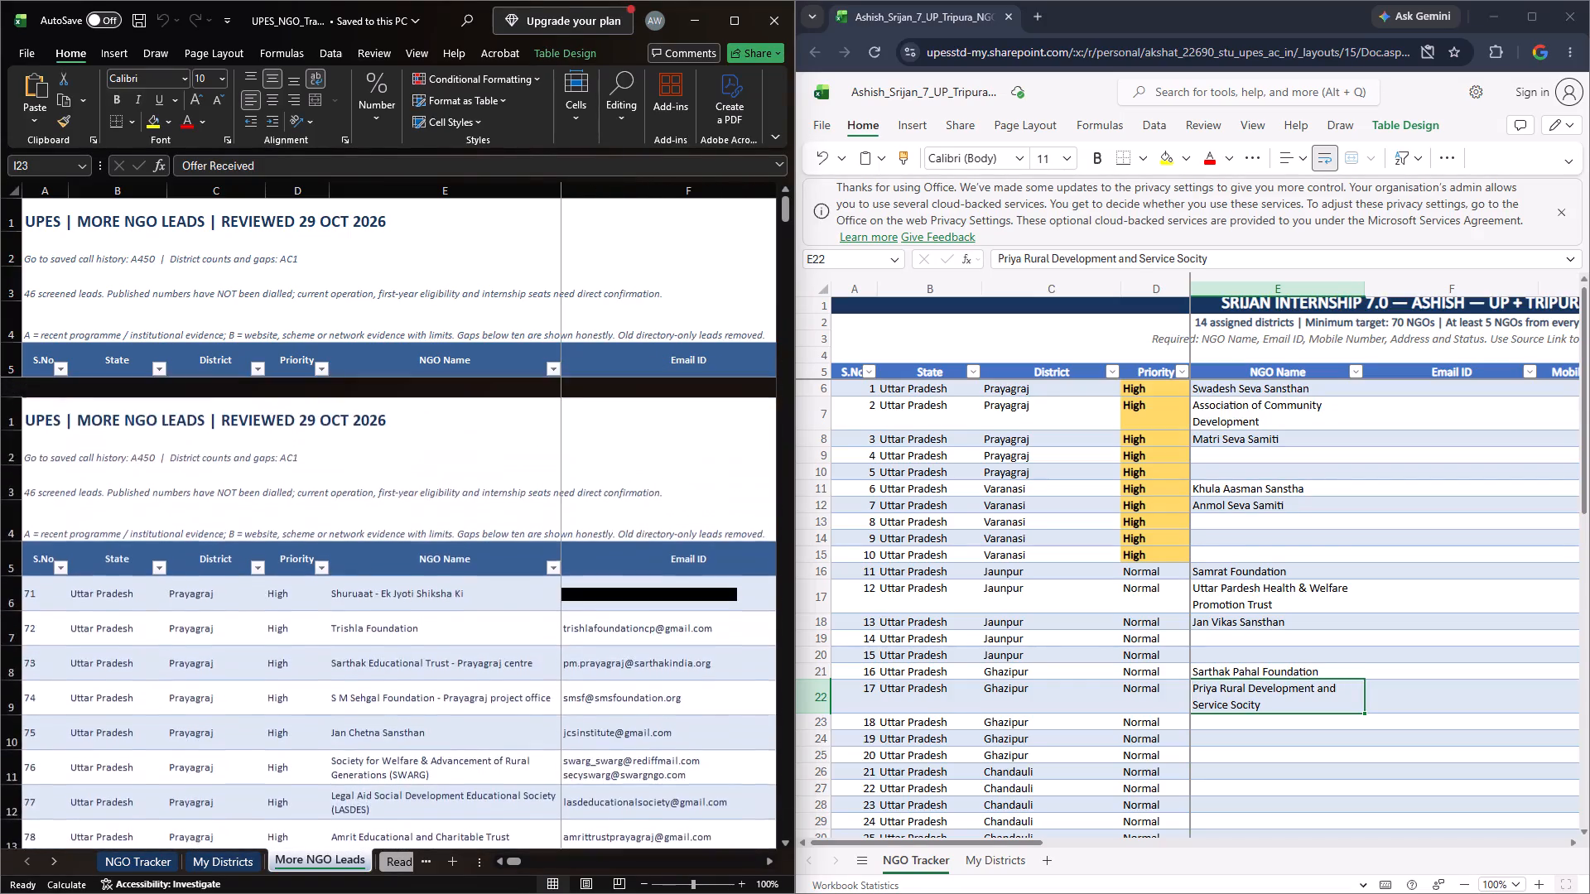
scroll(542, 656, down, 4)
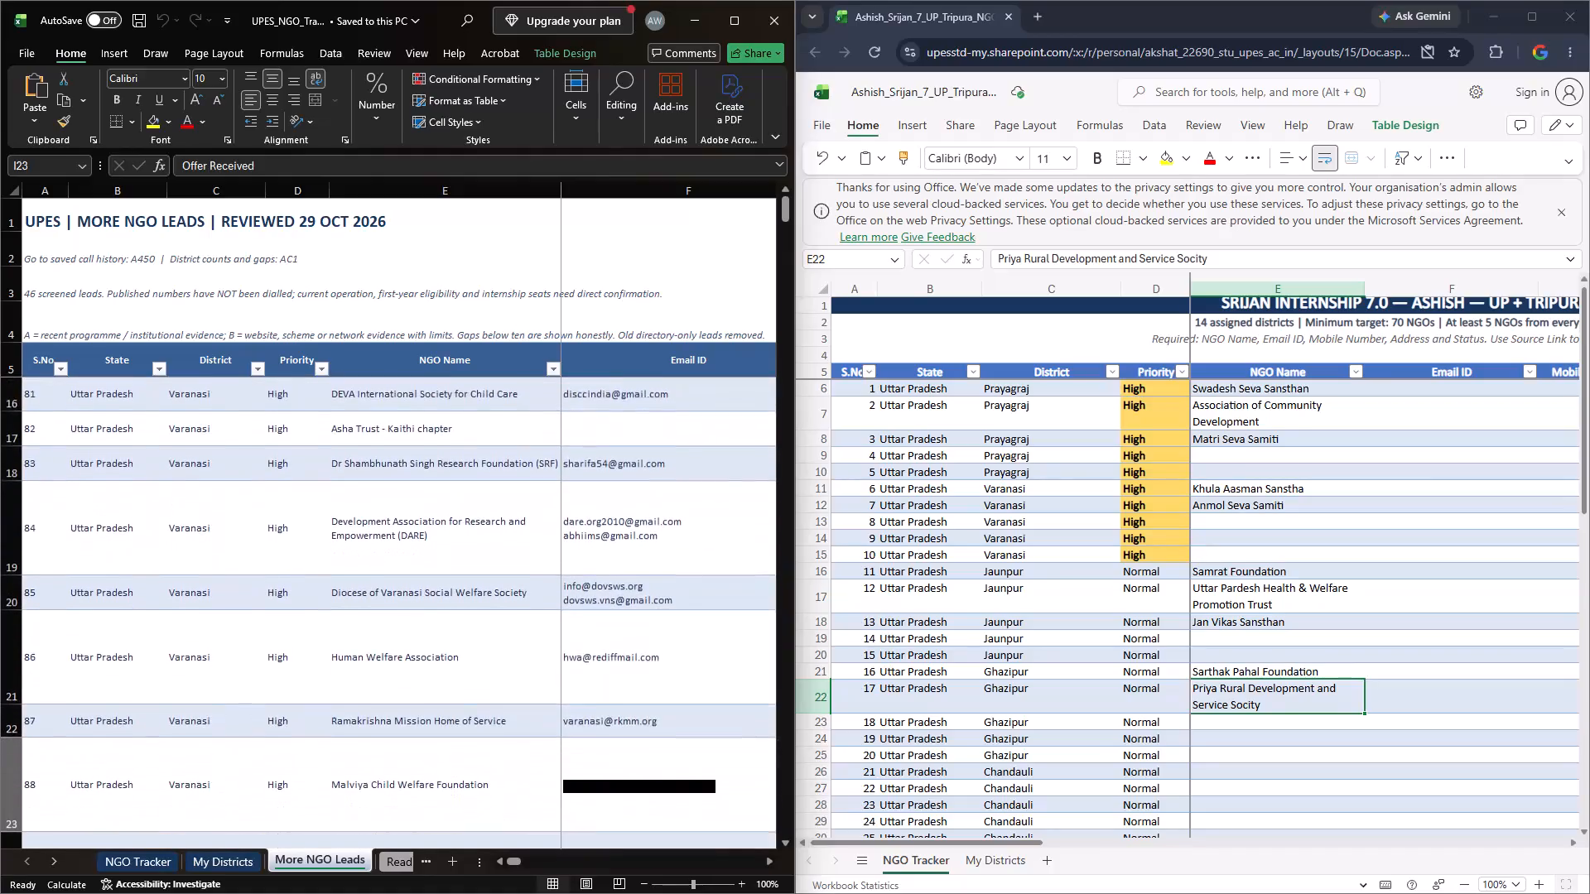
scroll(542, 656, down, 1)
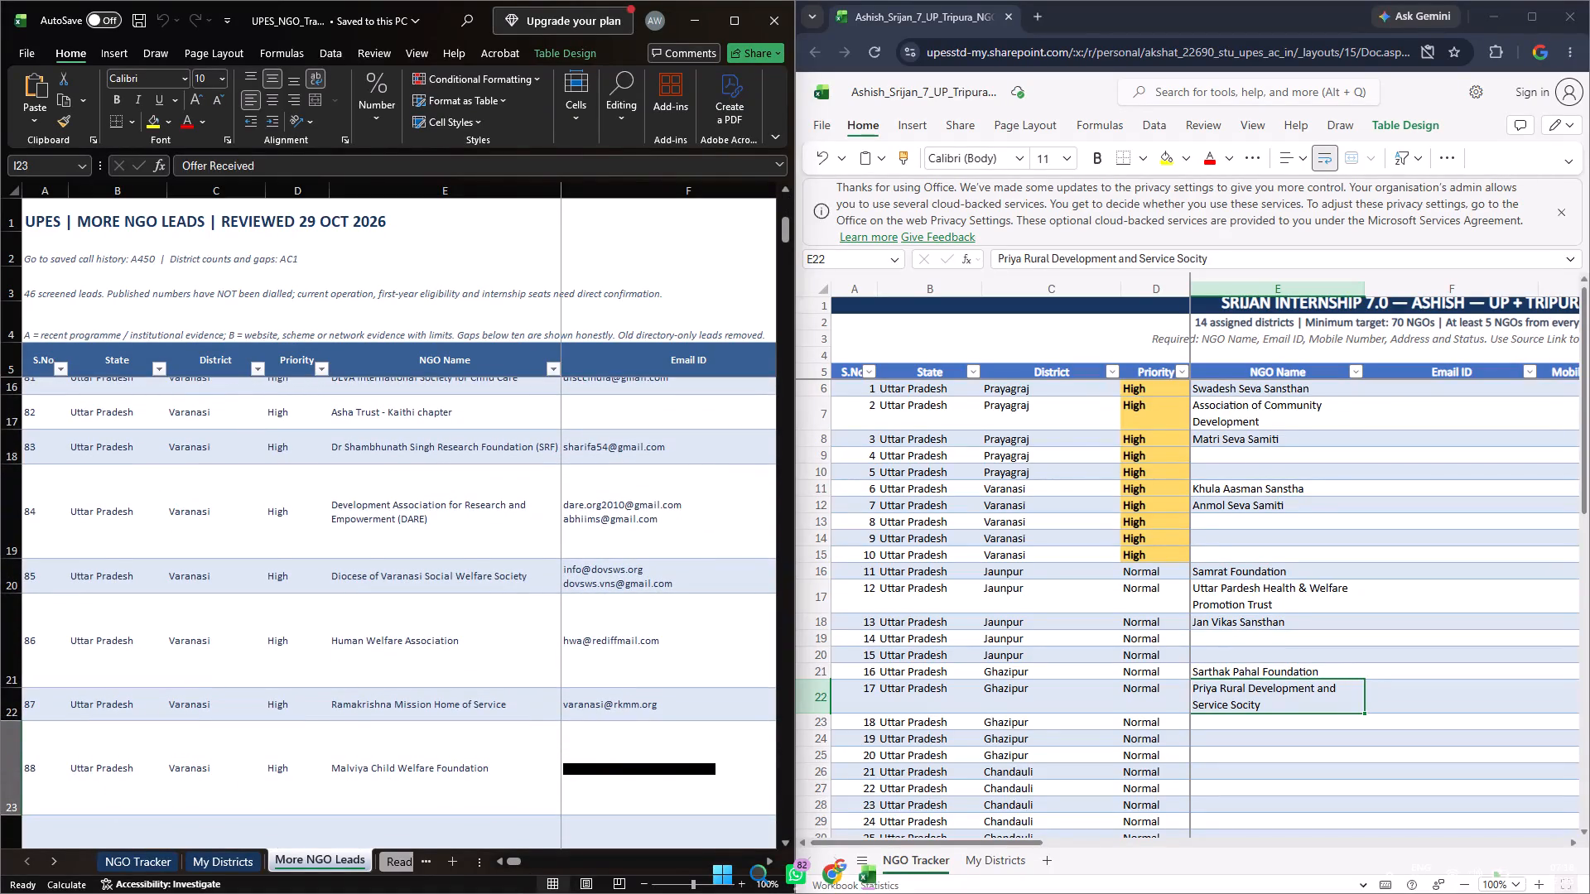
drag(514, 860, 534, 863)
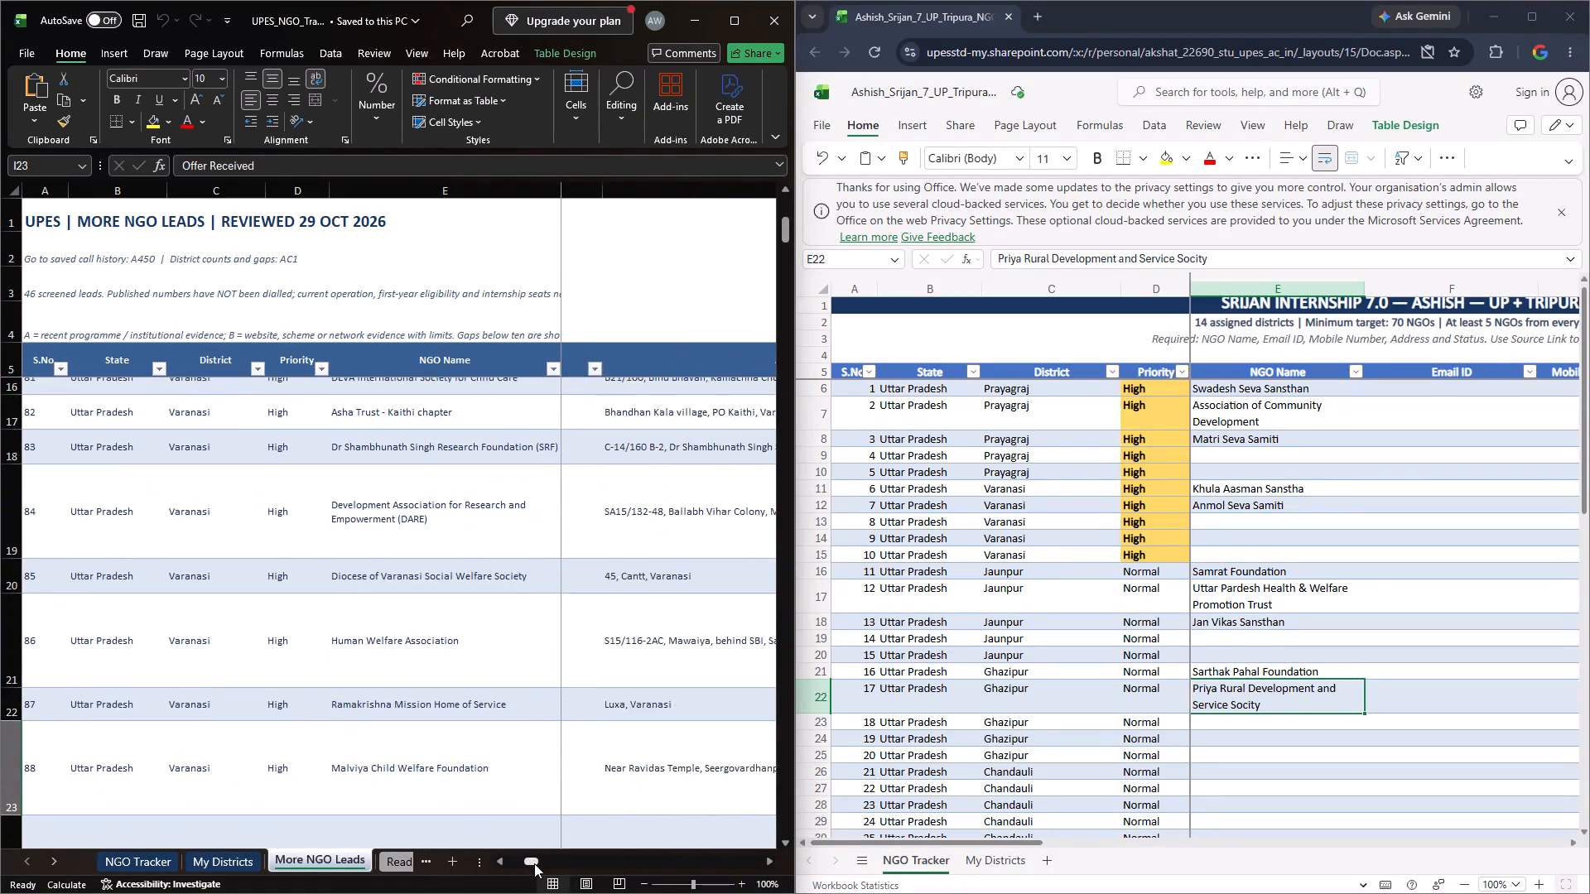
drag(534, 863, 549, 869)
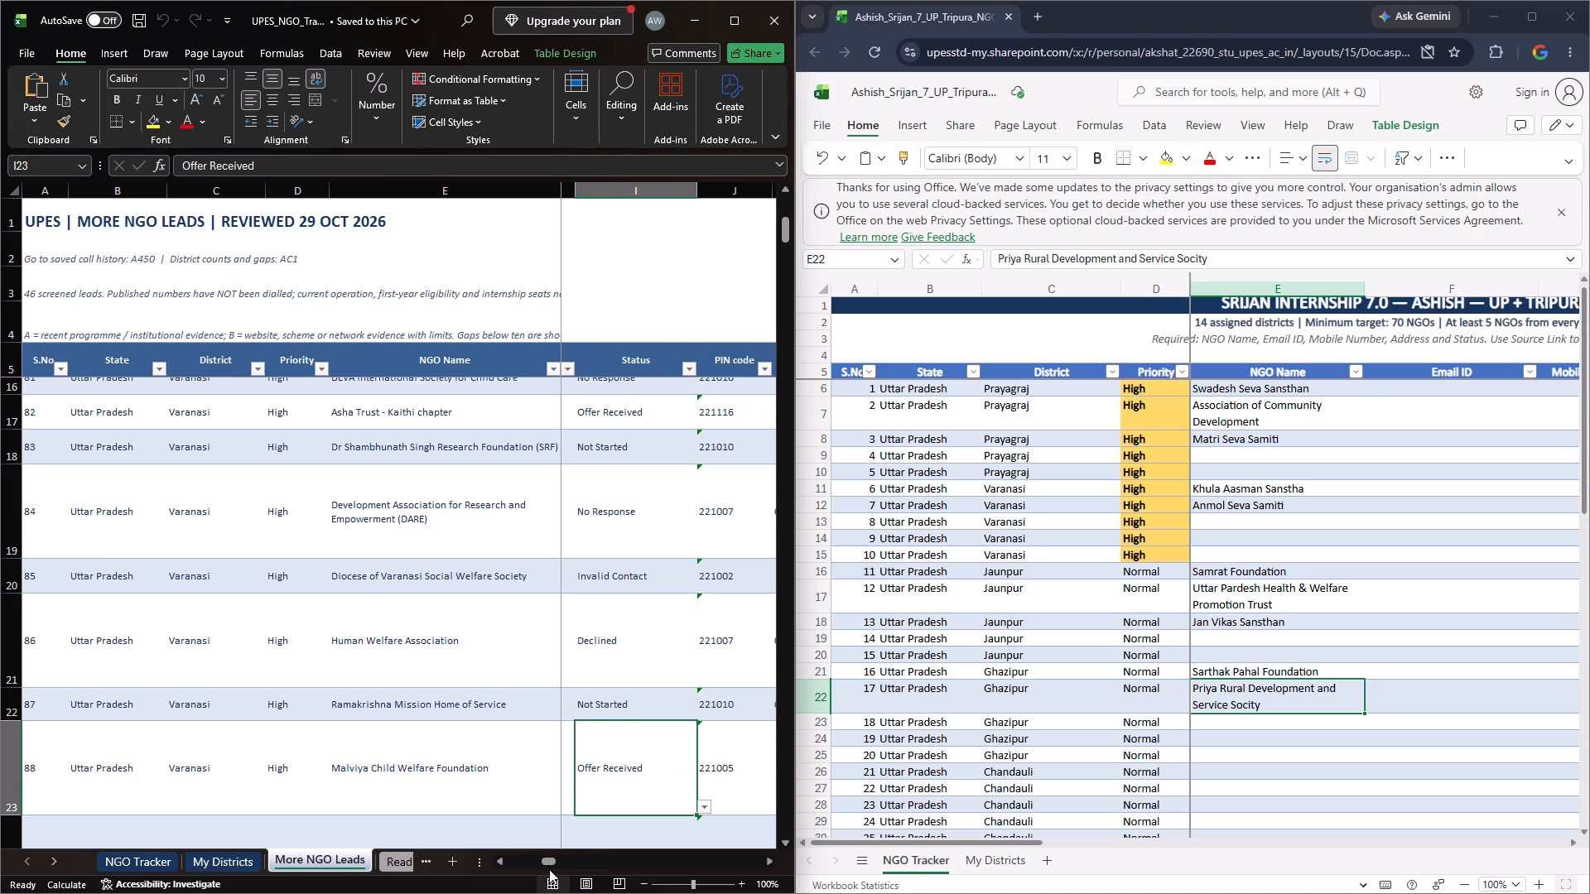
scroll(648, 650, up, 6)
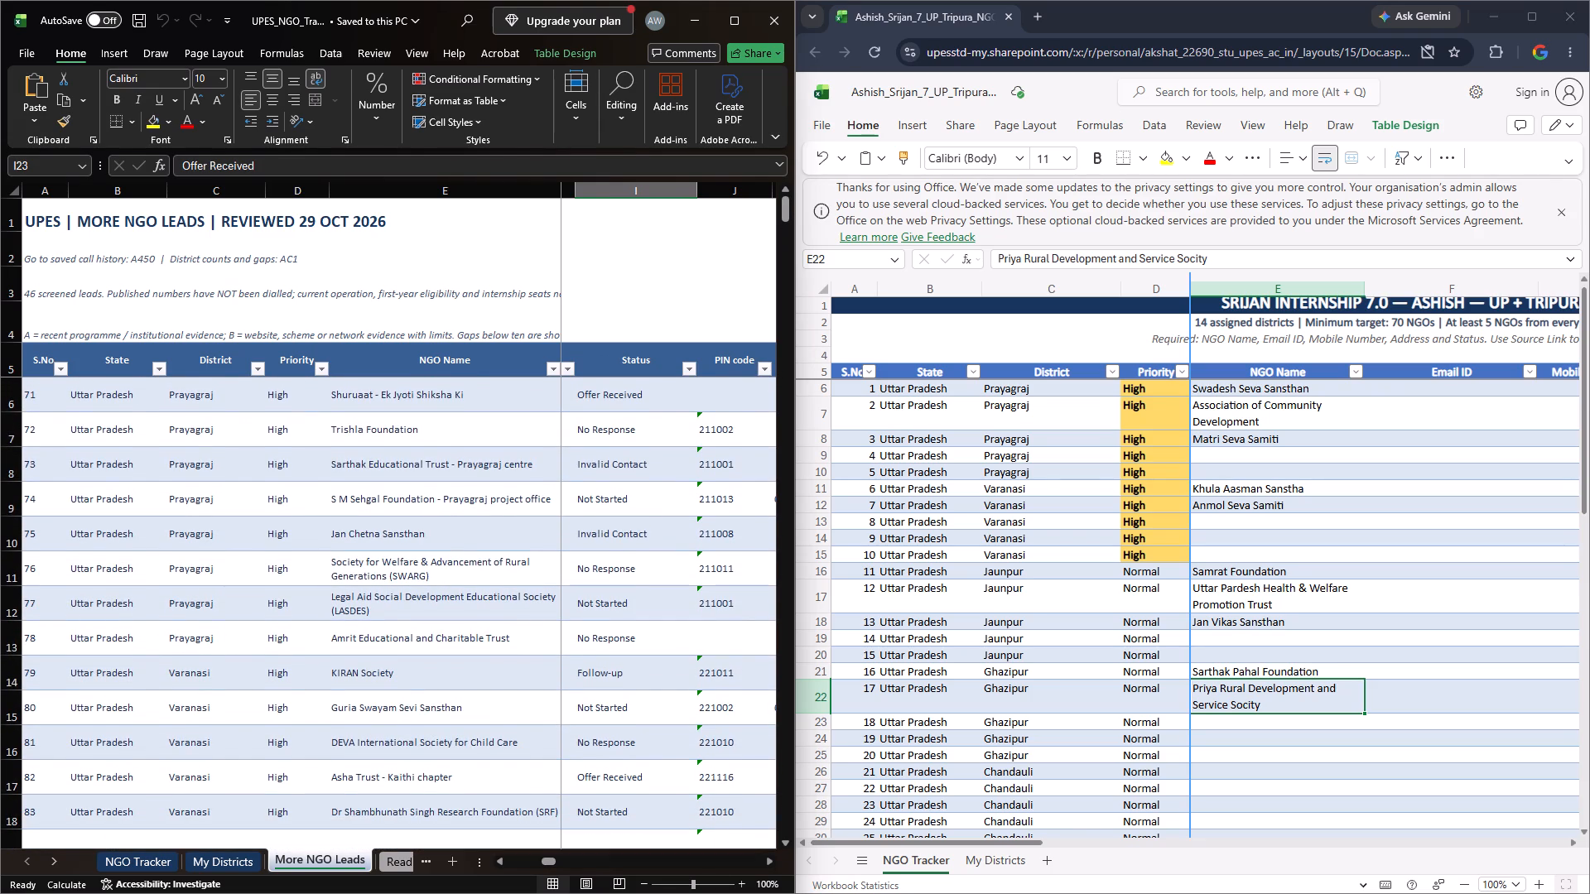
Enter Shuruaat - Ek Jyoti Shiksha Ki as the NGO name in the online tracker's first empty Prayagraj row, cell E9.
click(1246, 457)
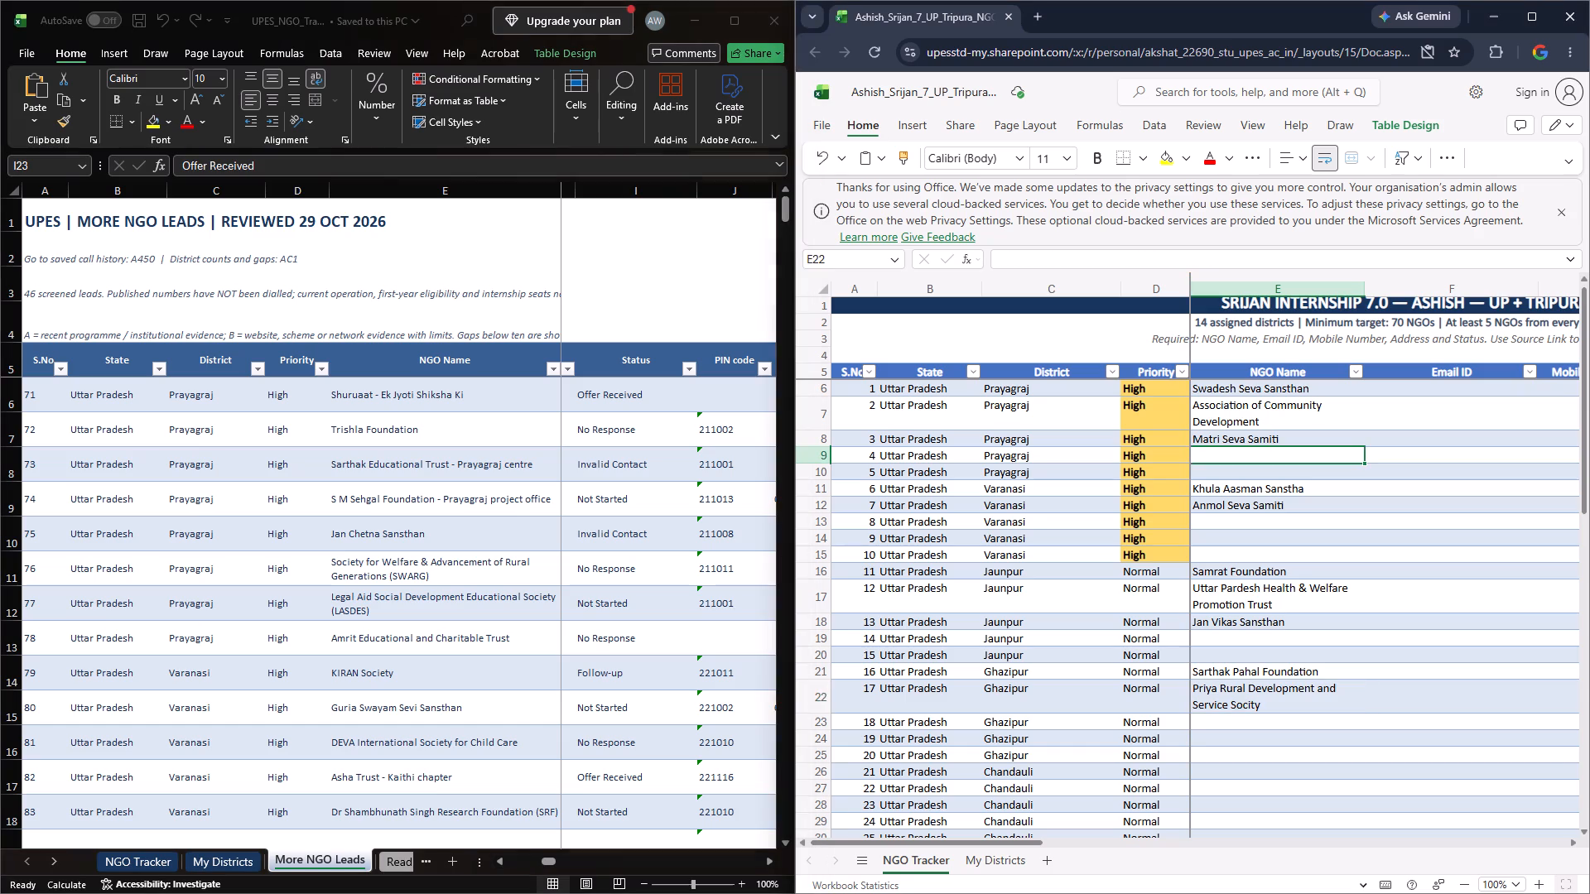
click(1051, 259)
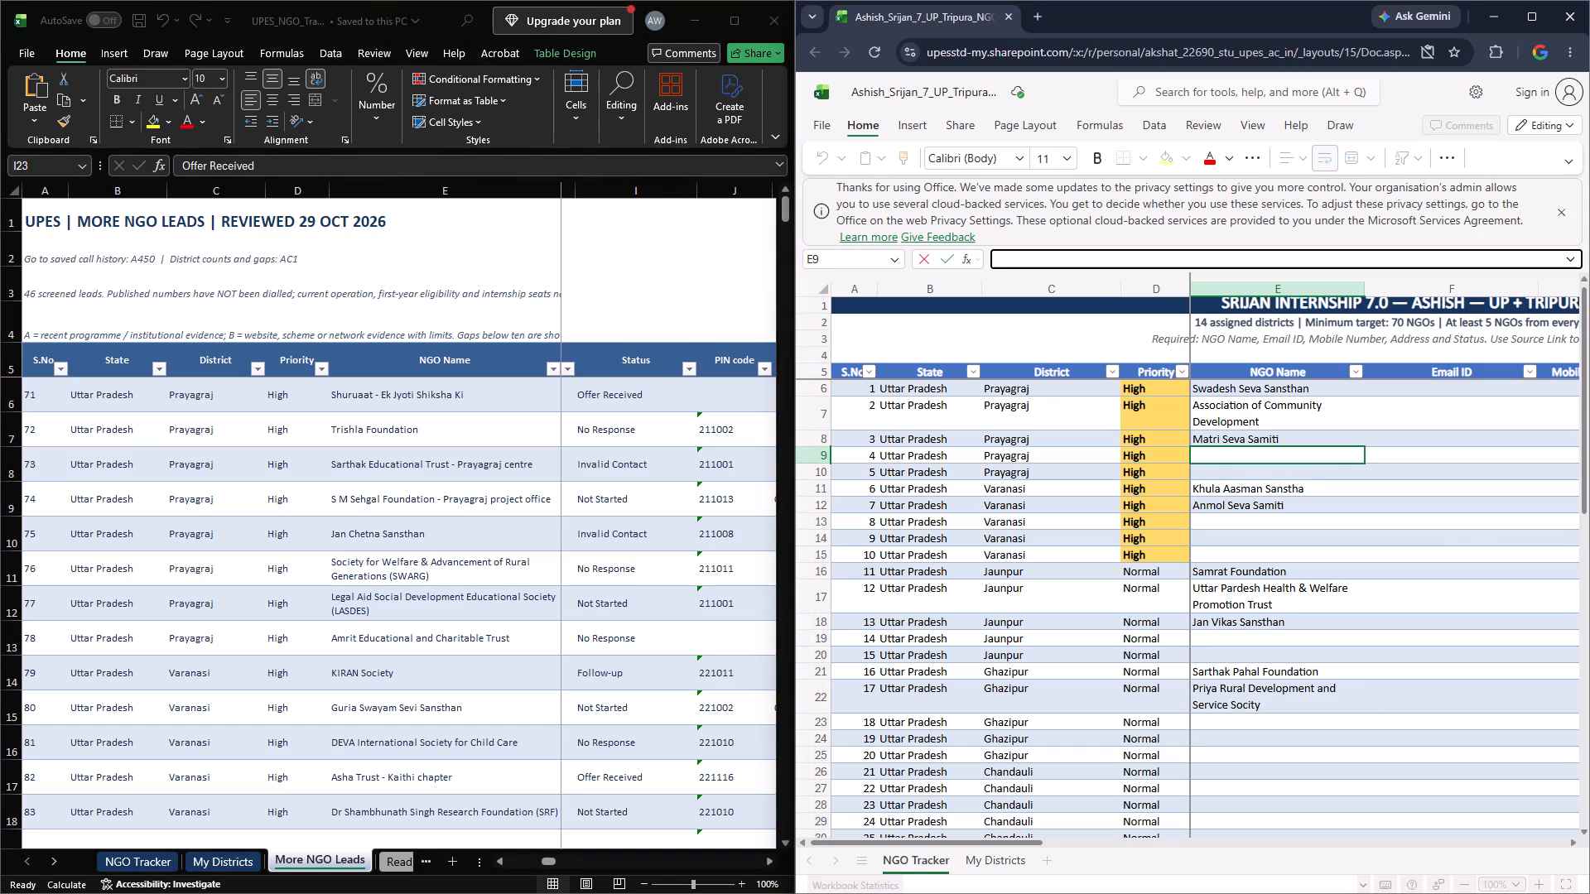
key(s)
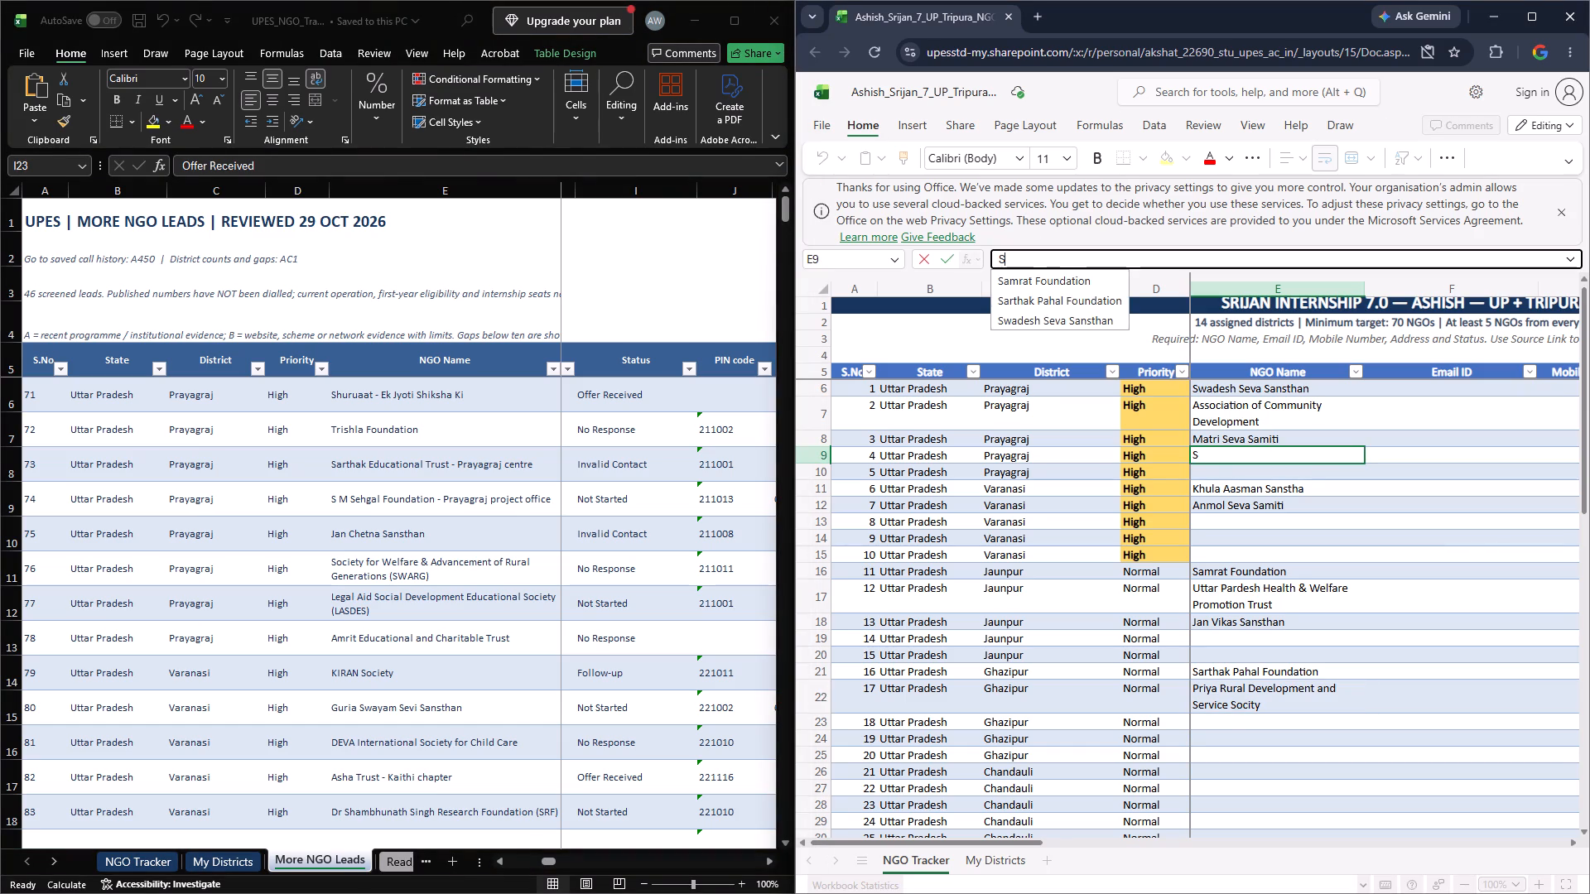
text(hu)
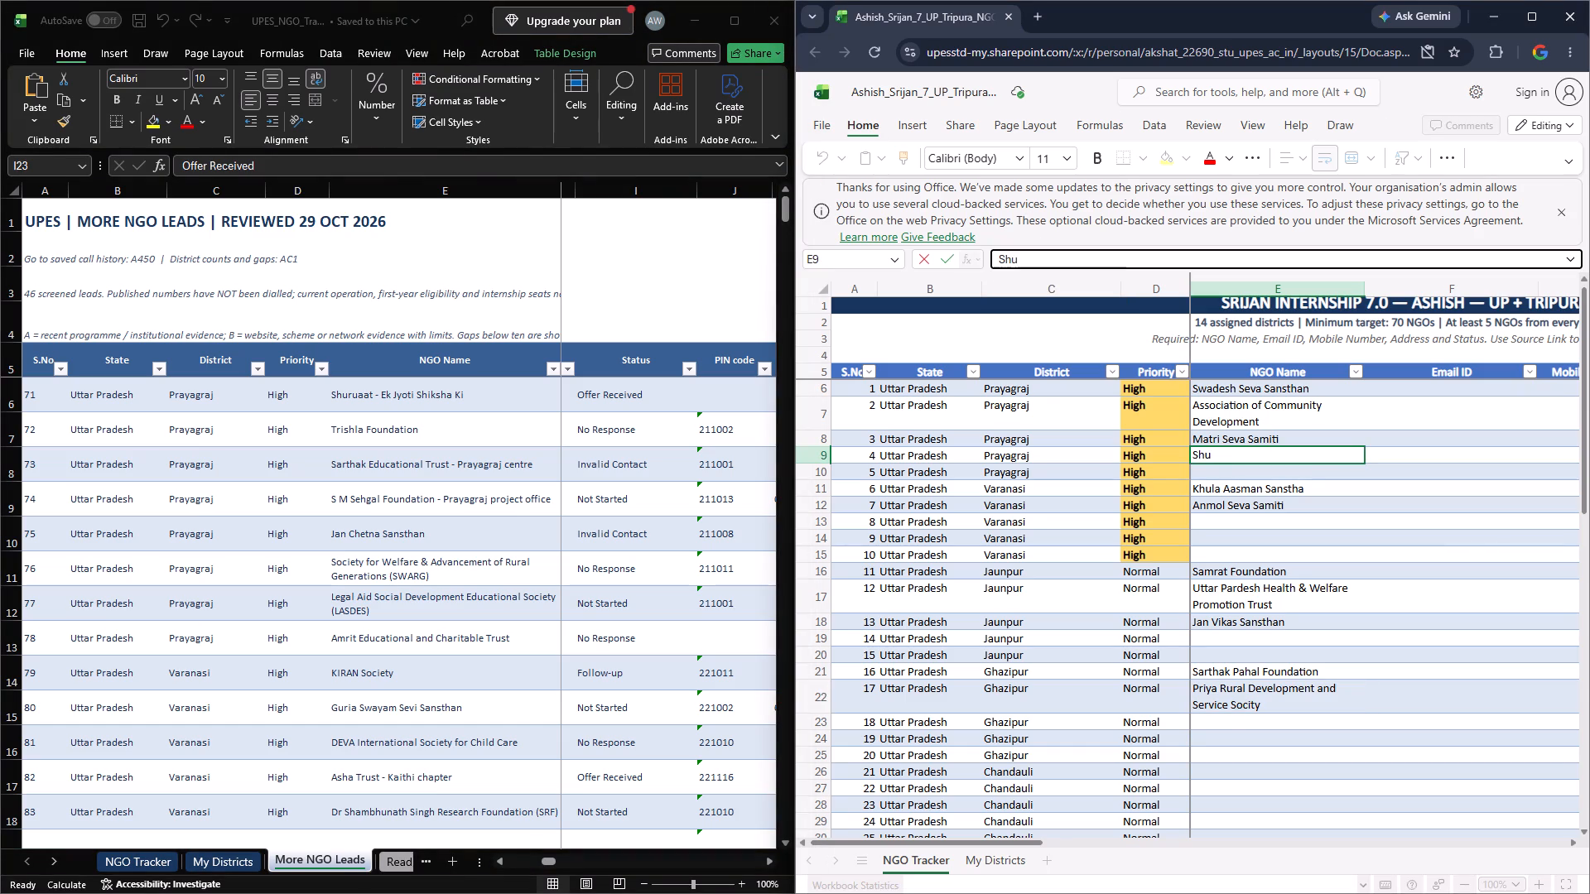
key(r)
key(u)
text(aat)
key(space)
text(-)
key(space)
key(e)
text(k)
key(space)
key(j)
text(yoti)
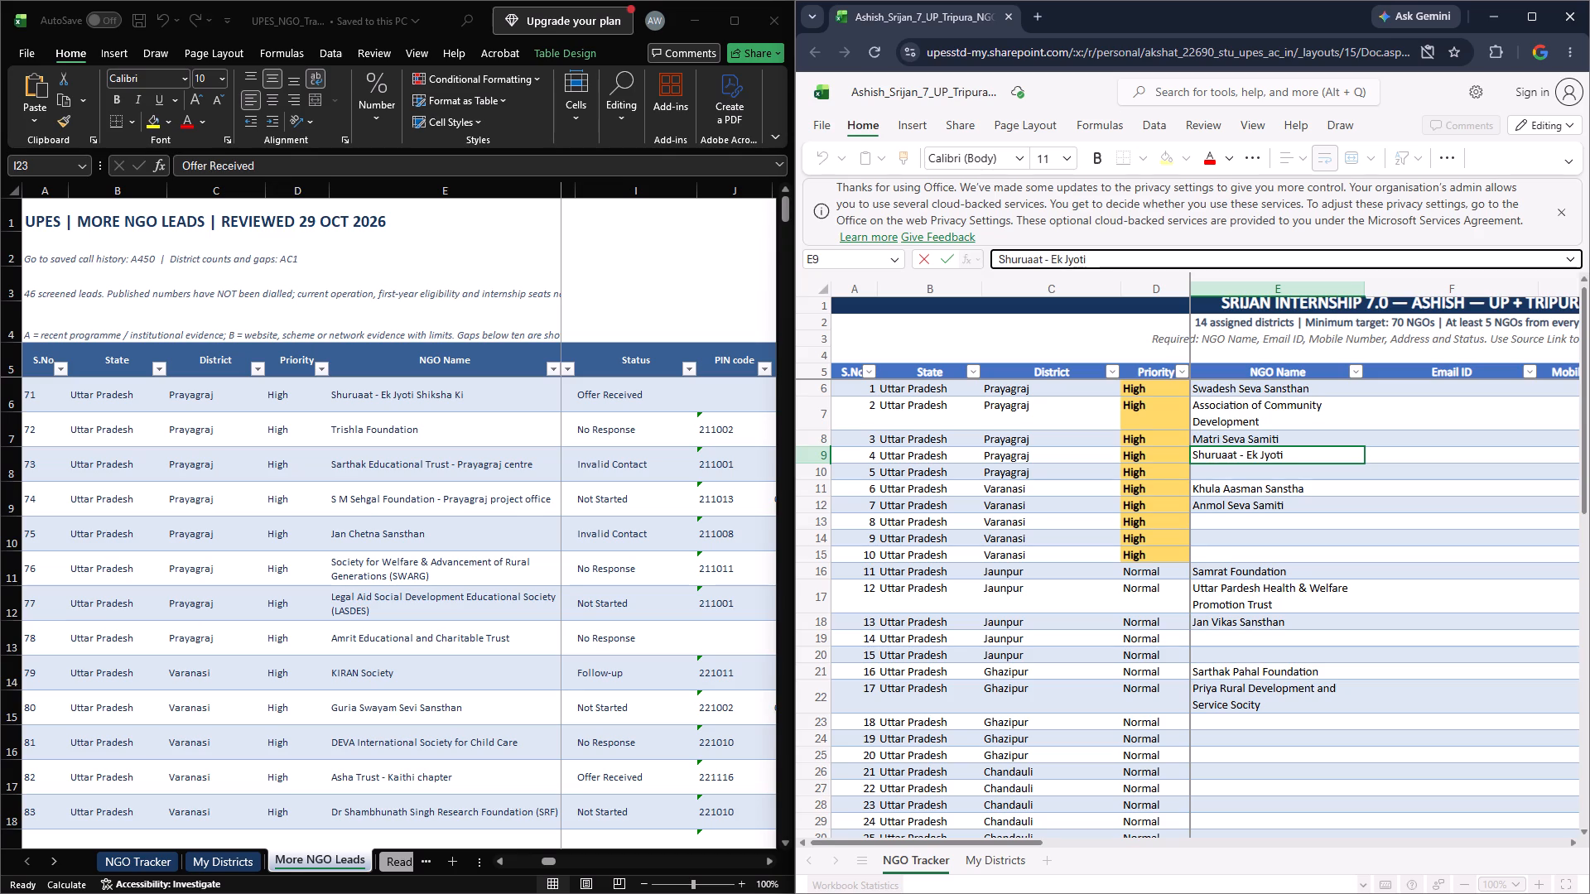
key(space)
key(s)
text(hi)
text(ksha)
key(space)
key(k)
key(i)
Enter Asha Trust - Kaithi Chapter as the NGO name in the online tracker's first empty Varanasi row, cell E13.
scroll(744, 590, down, 1)
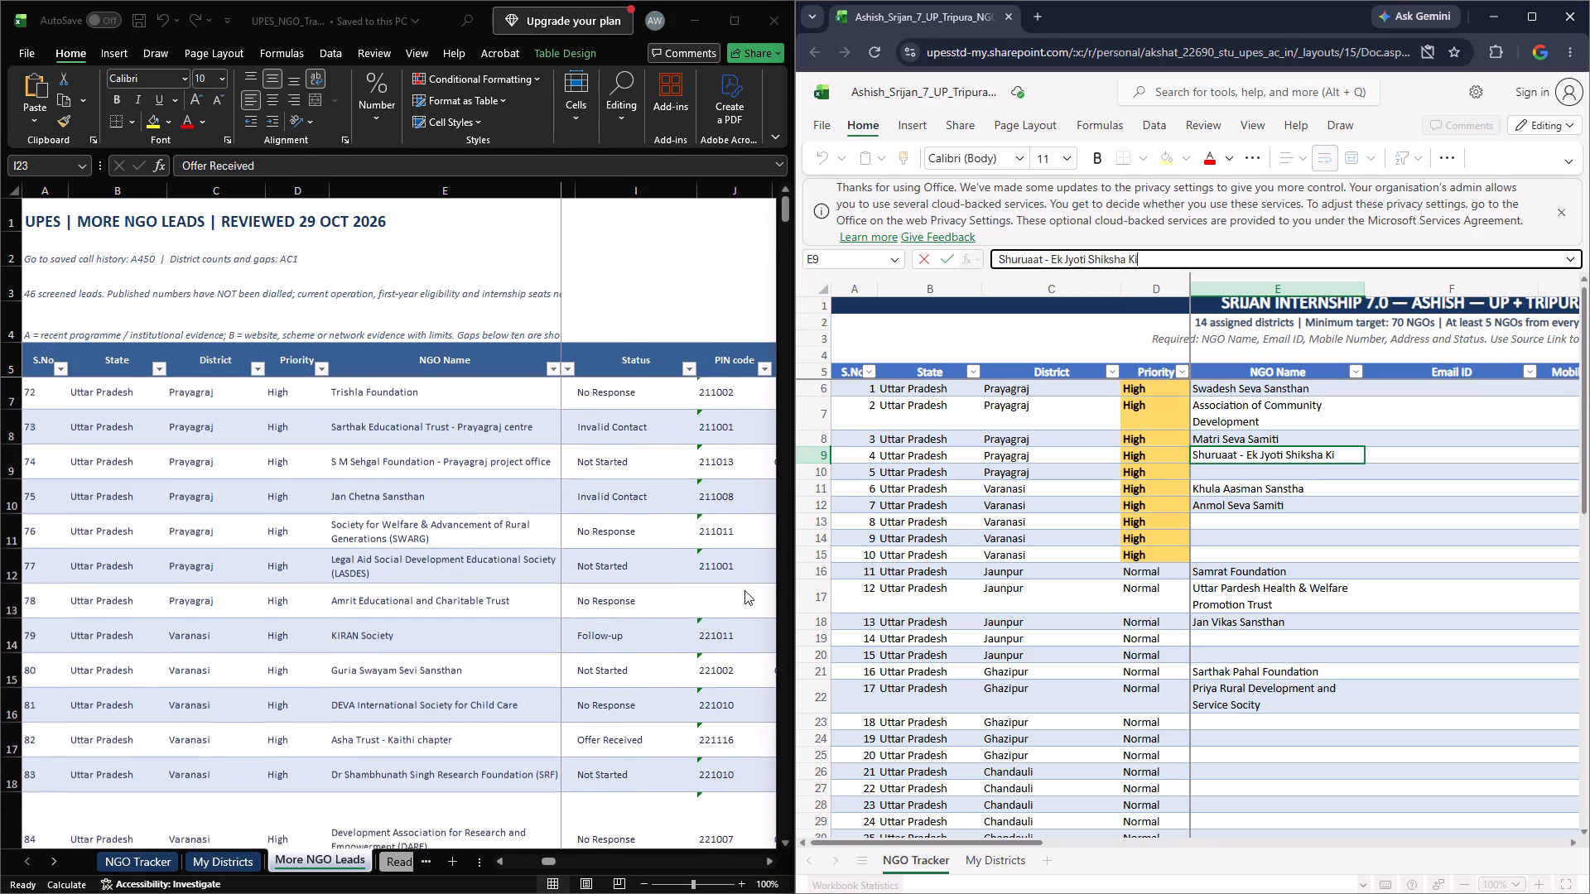
scroll(744, 590, down, 1)
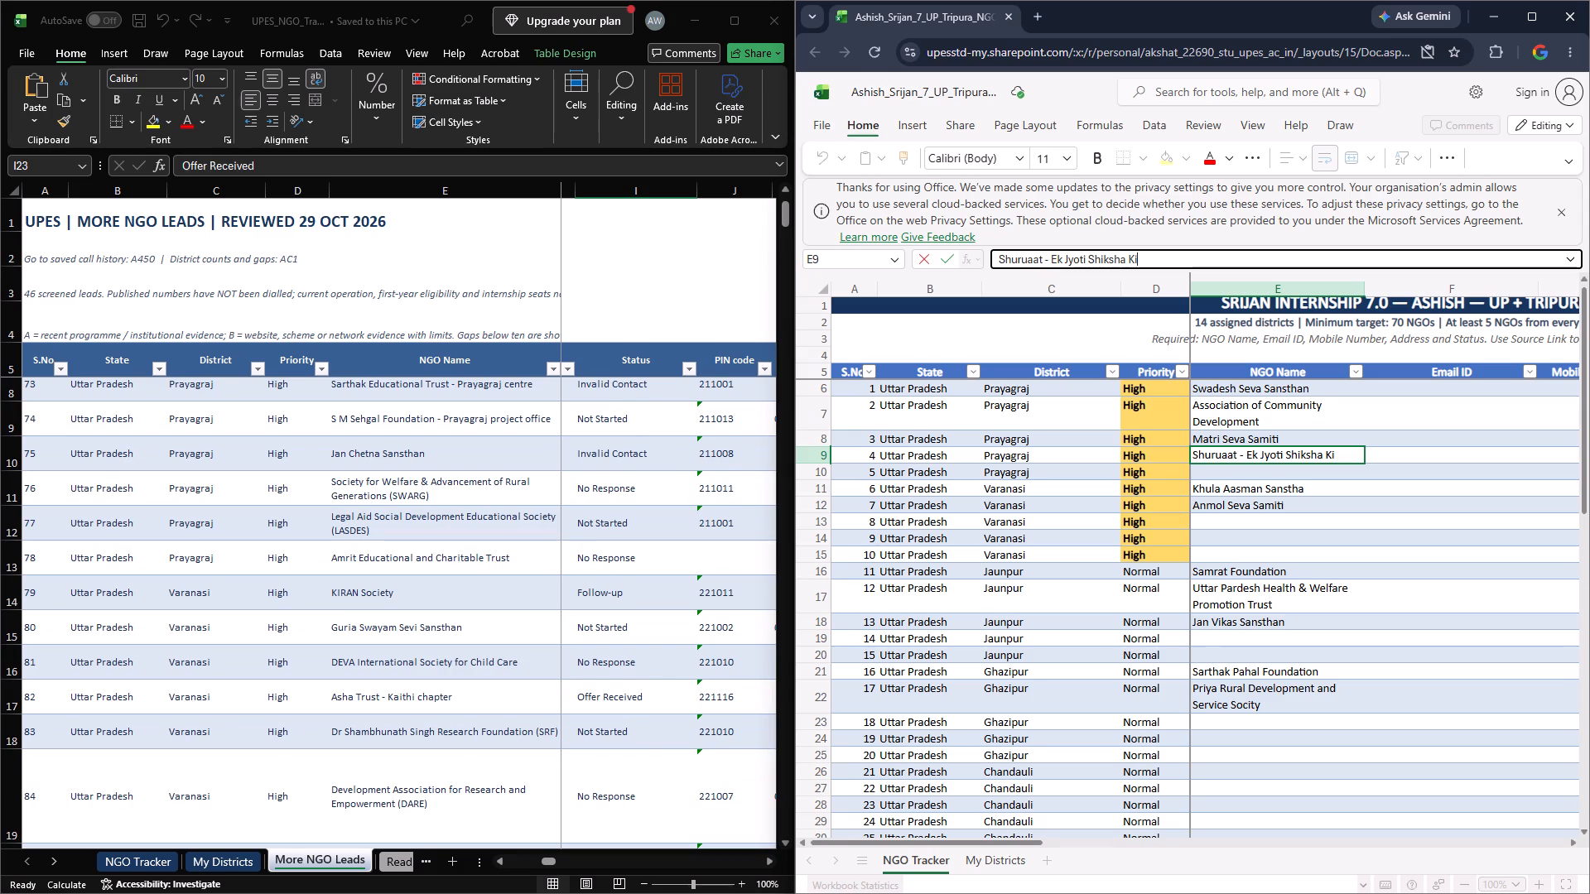
click(1237, 523)
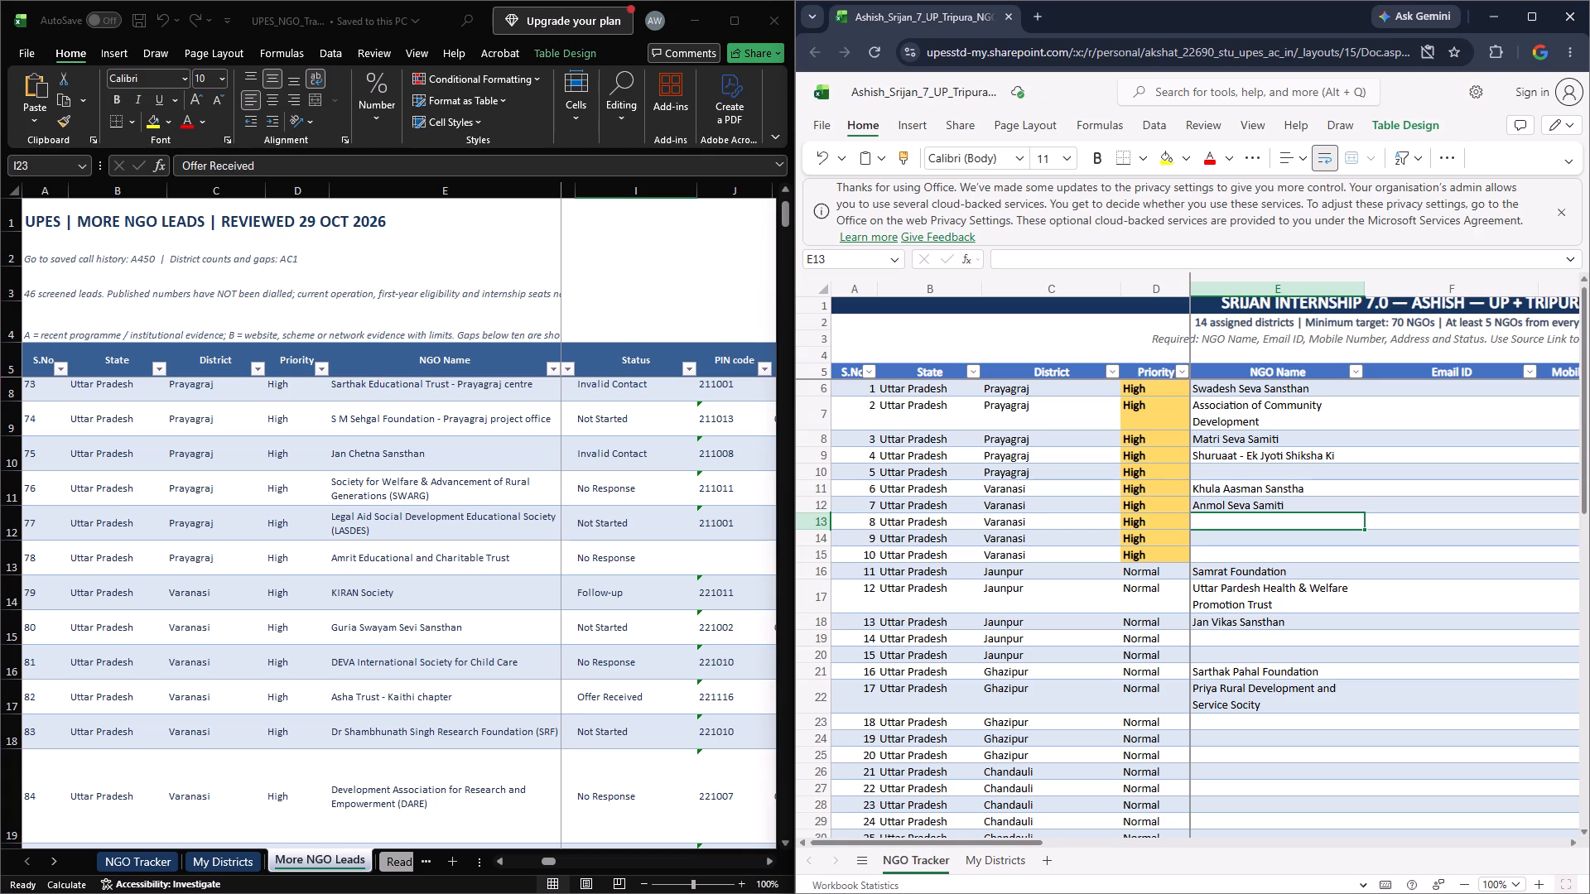
click(1172, 260)
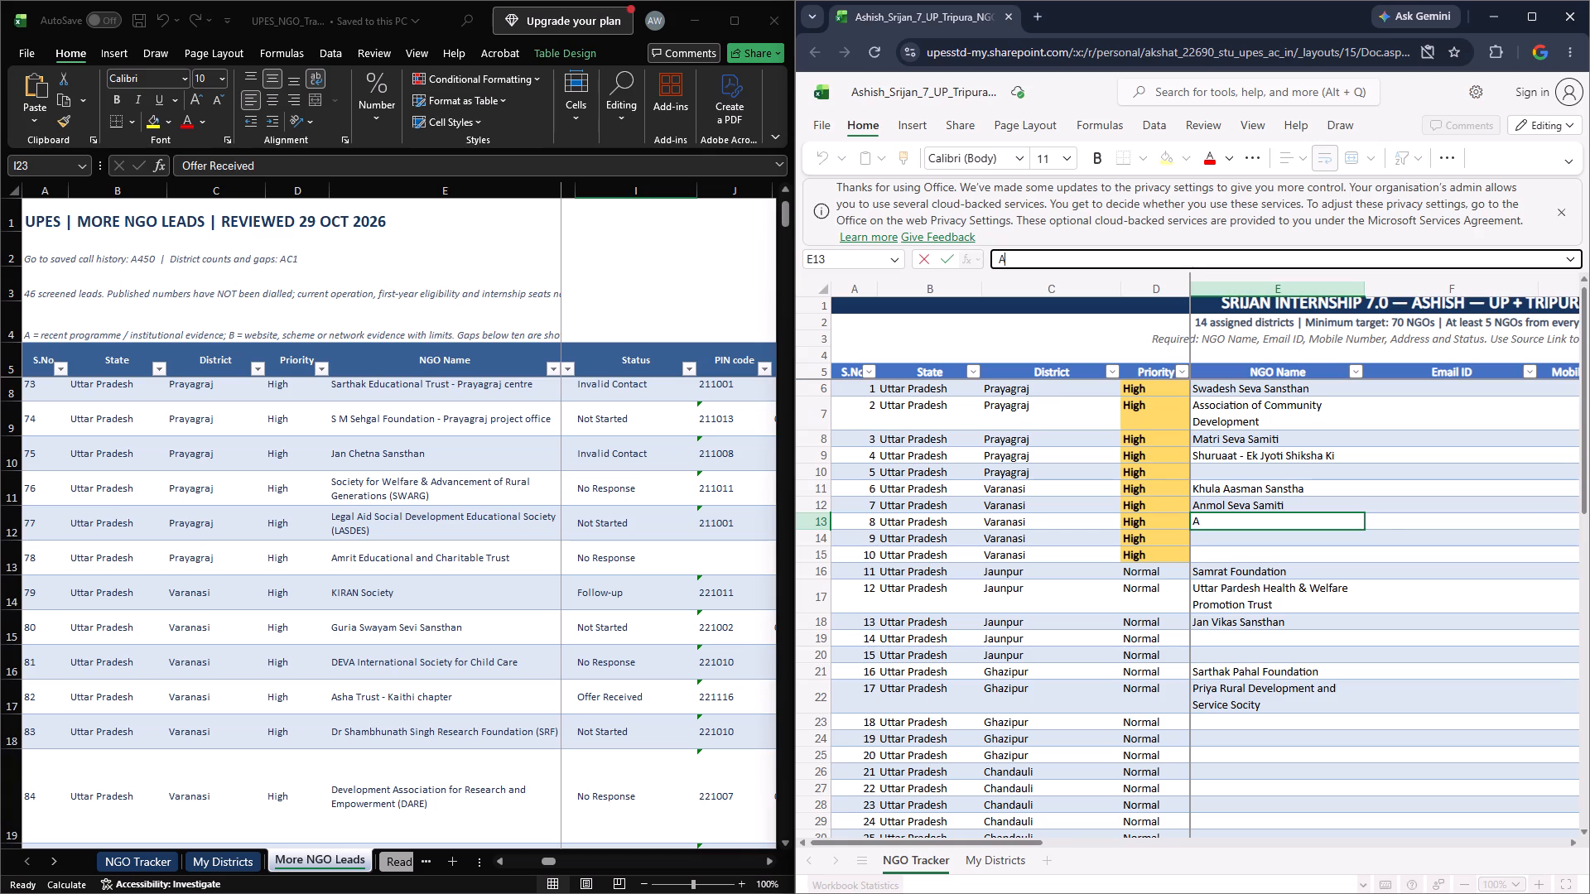
text(sha)
key(space)
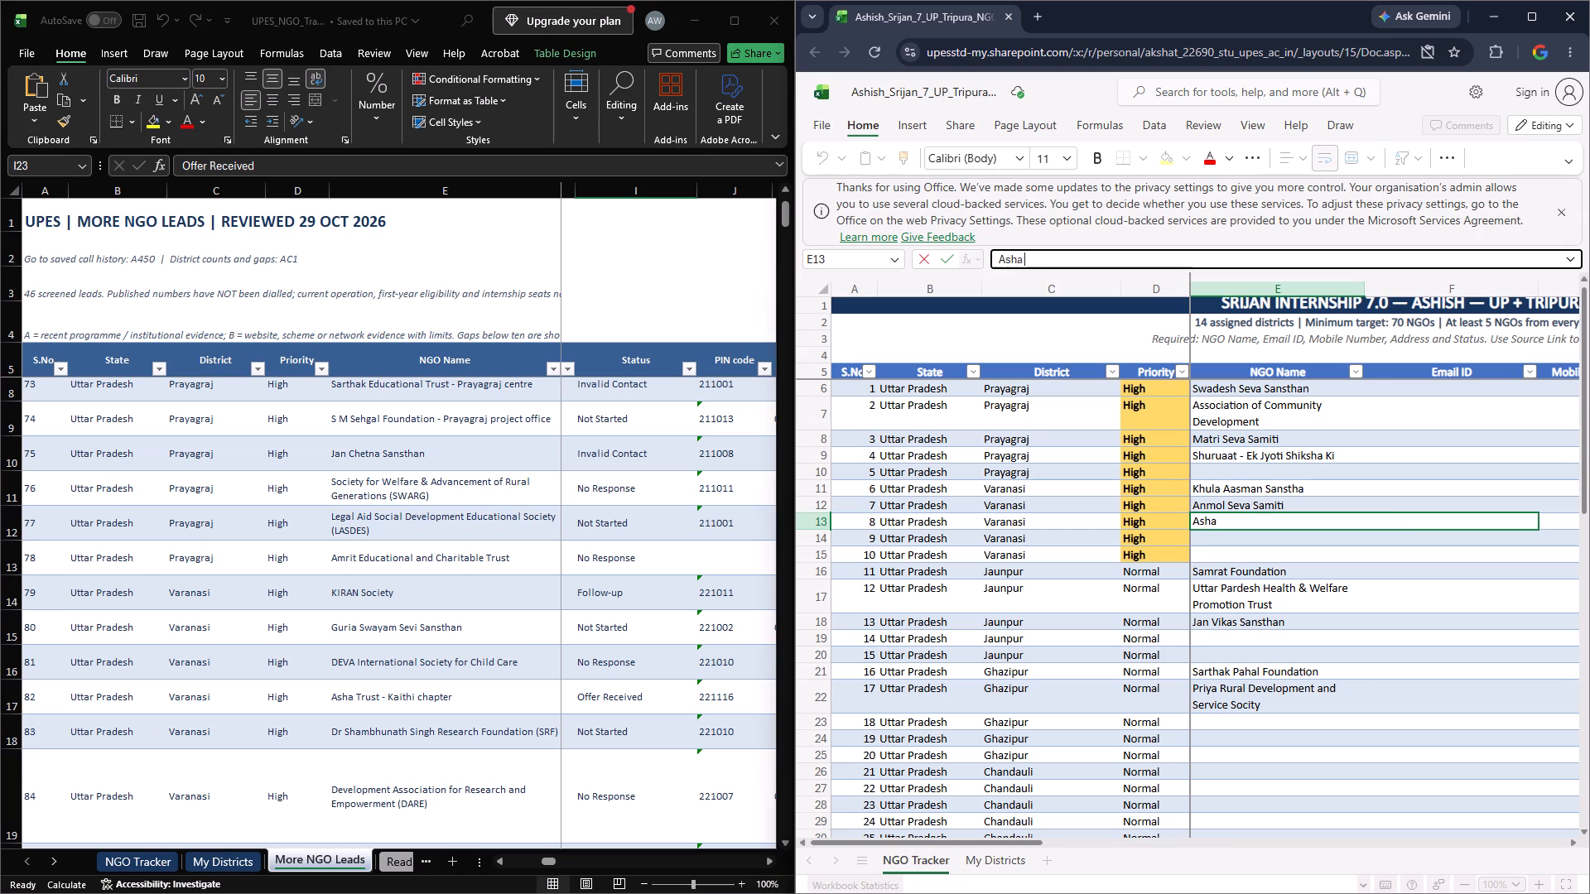
key(t)
key(BackSpace)
key(t)
key(space)
text(-)
key(space)
key(k)
key(a)
text(ithi)
key(space)
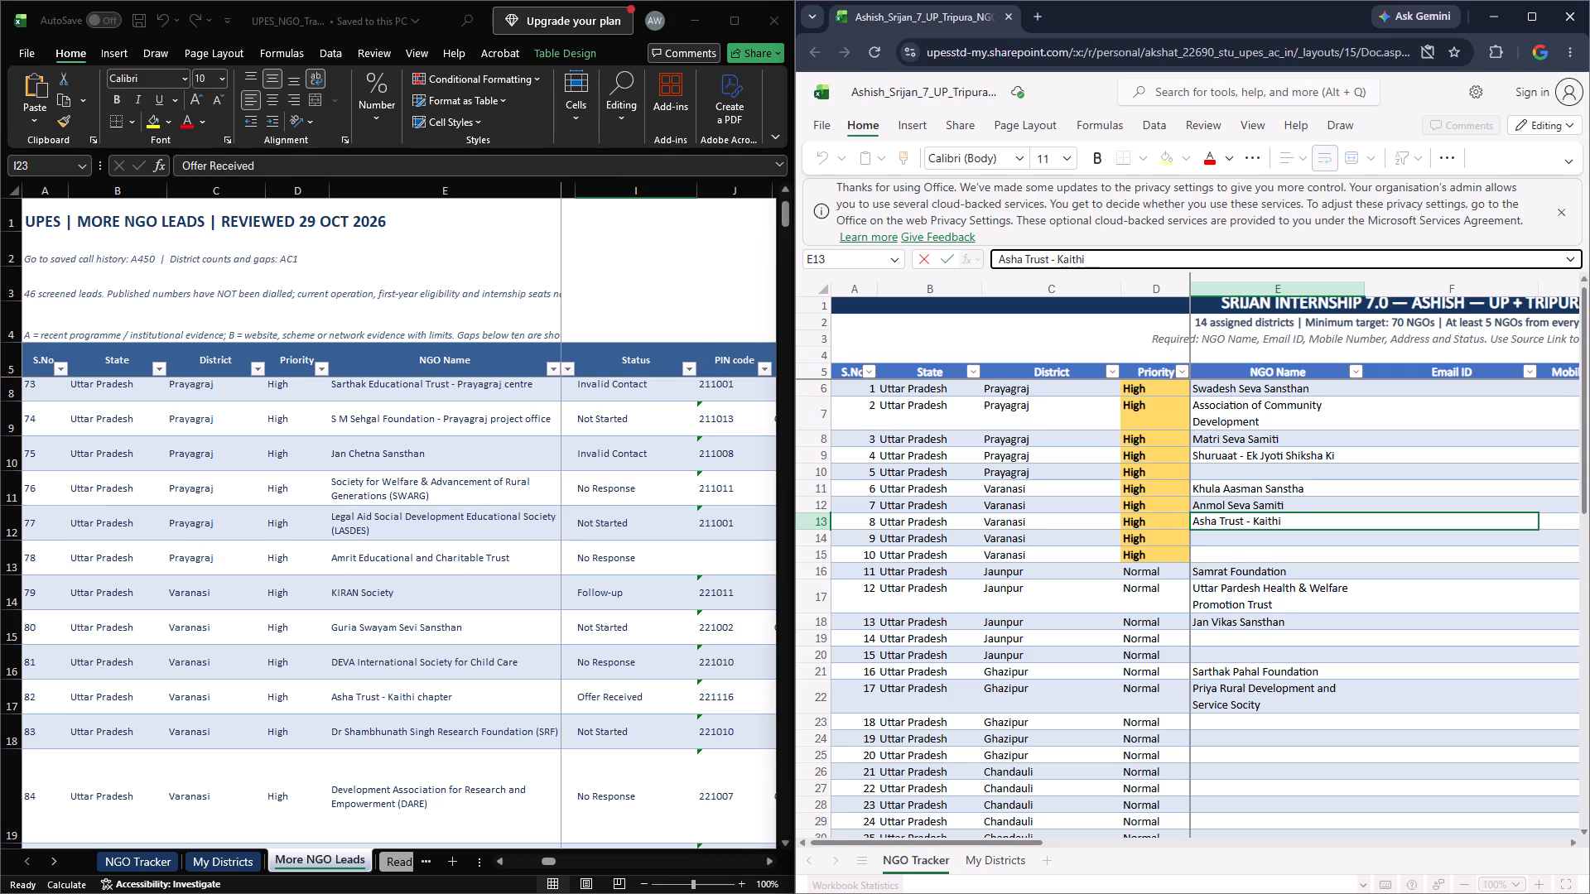
key(c)
text(hapter)
Enter Malviya Child Welfare Foundation as the NGO name in the online tracker's first empty Varanasi row, cell E14.
scroll(554, 671, right, 1)
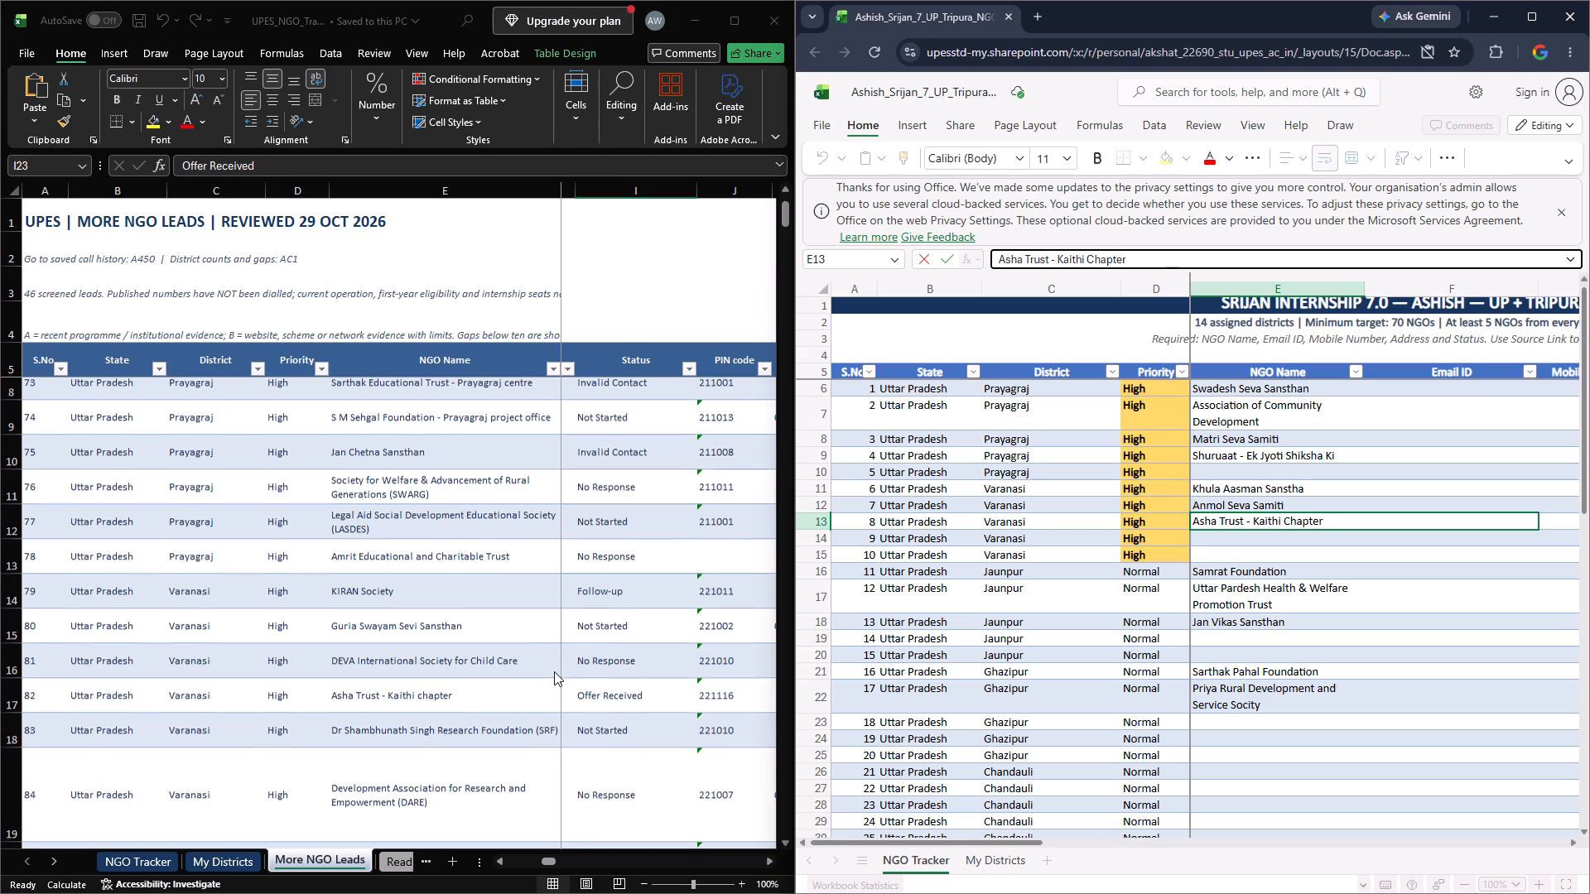
scroll(554, 671, right, 1)
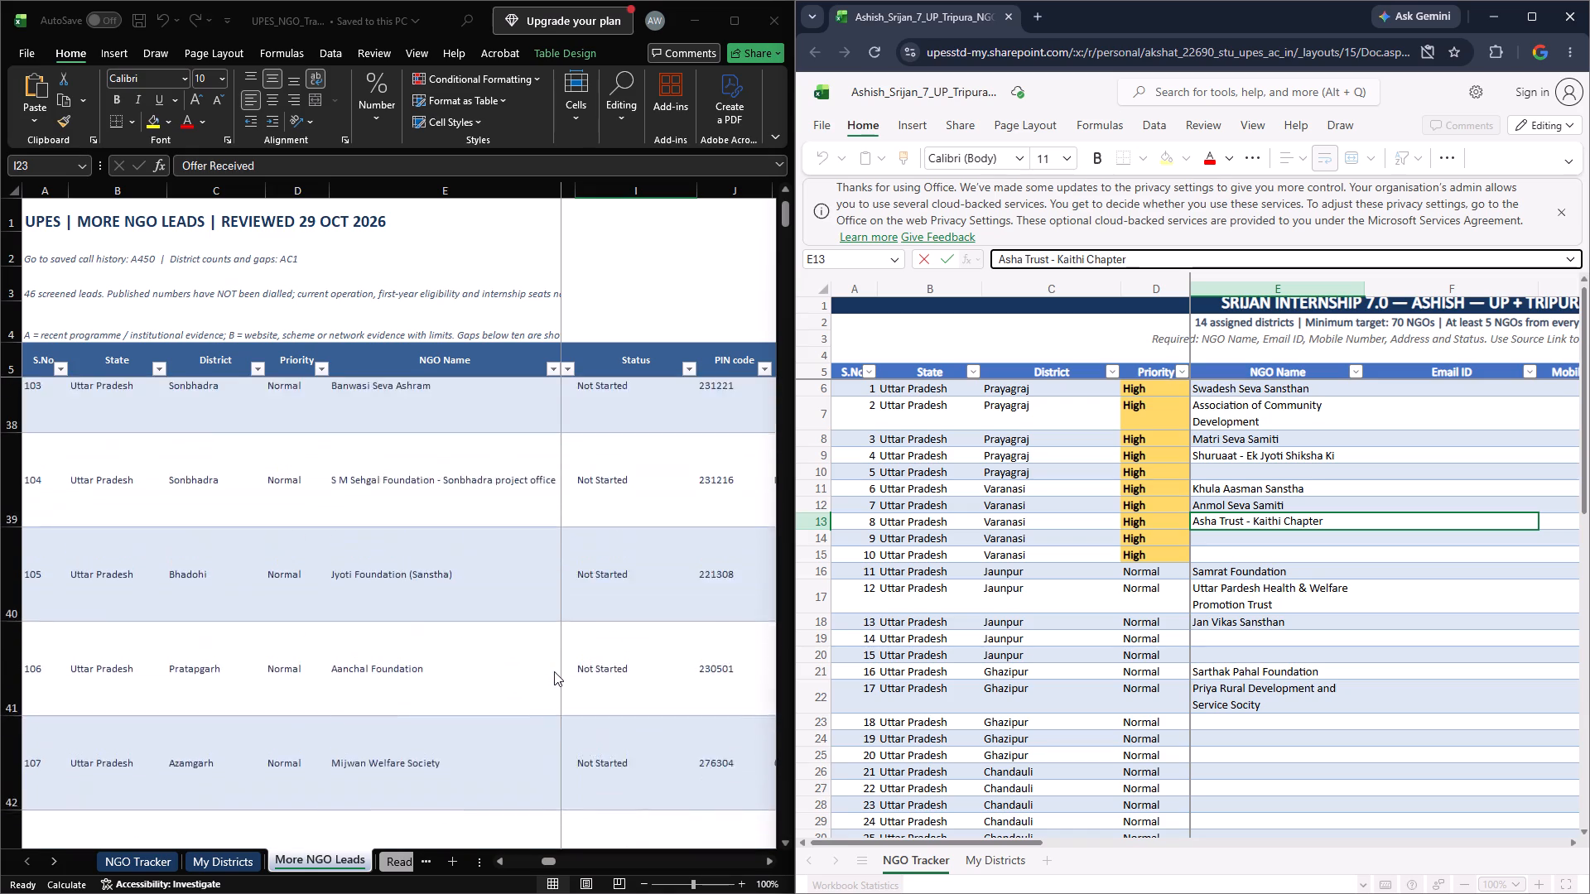
scroll(554, 671, right, 1)
scroll(554, 671, up, 8)
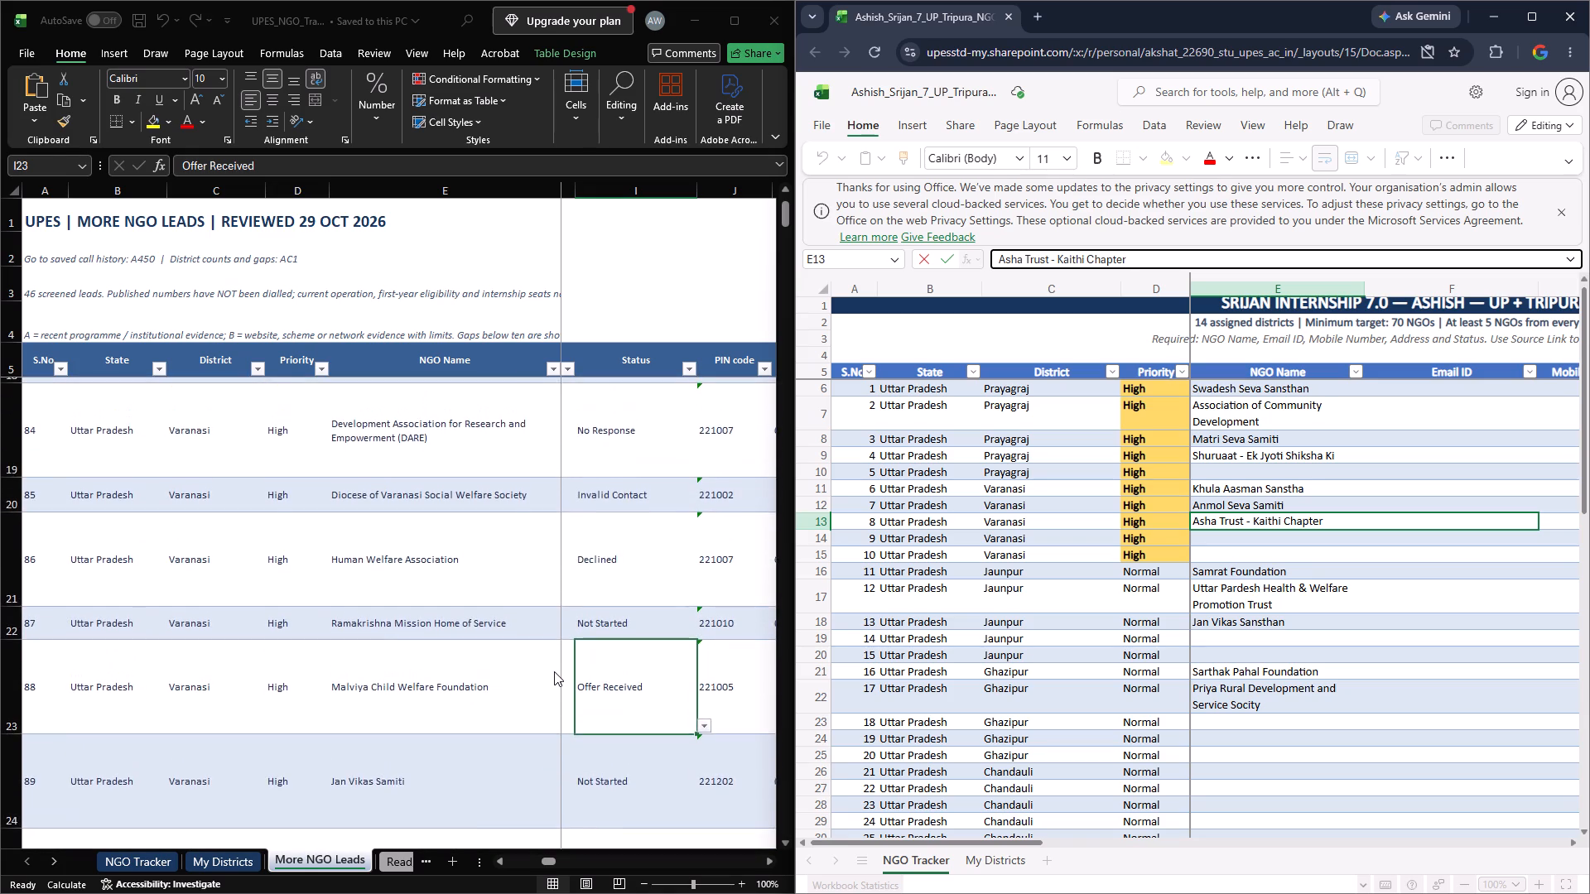
scroll(554, 671, left, 1)
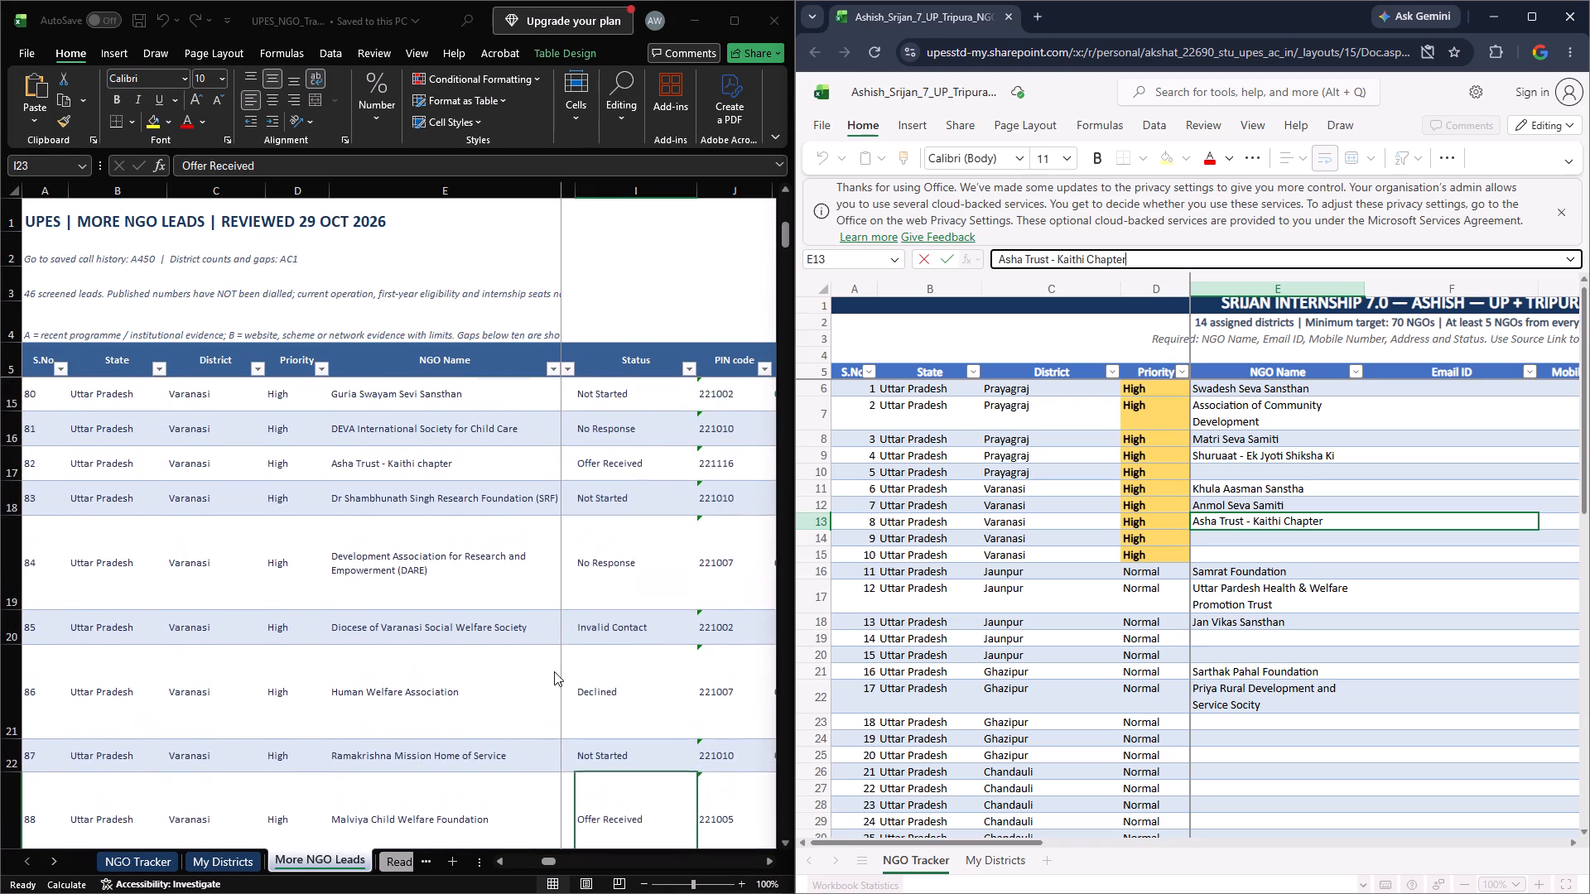
scroll(554, 671, left, 1)
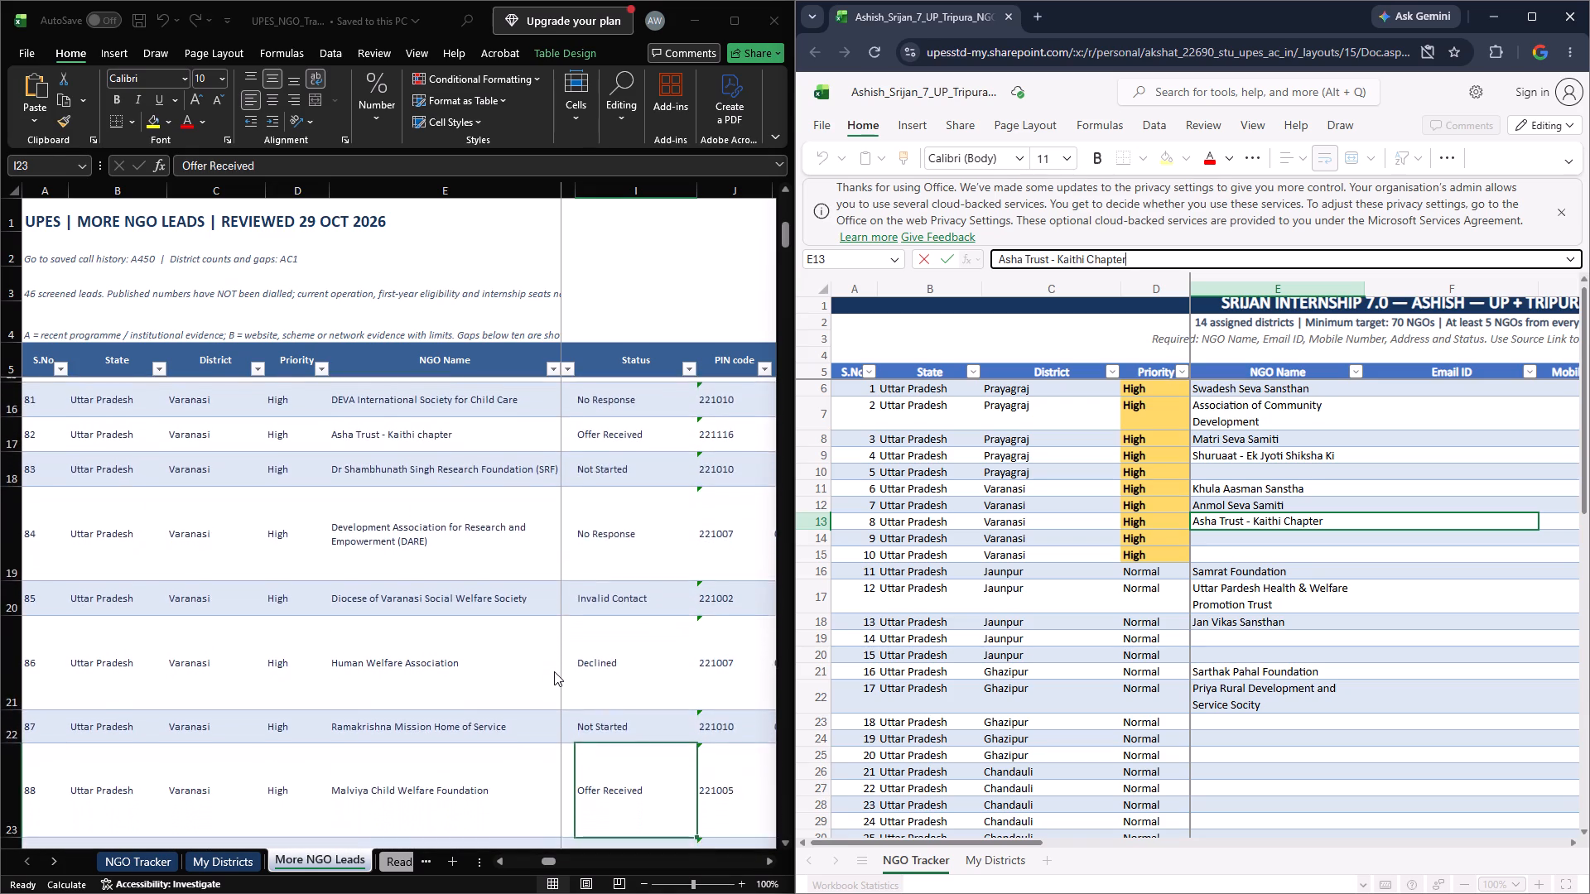
scroll(554, 671, left, 1)
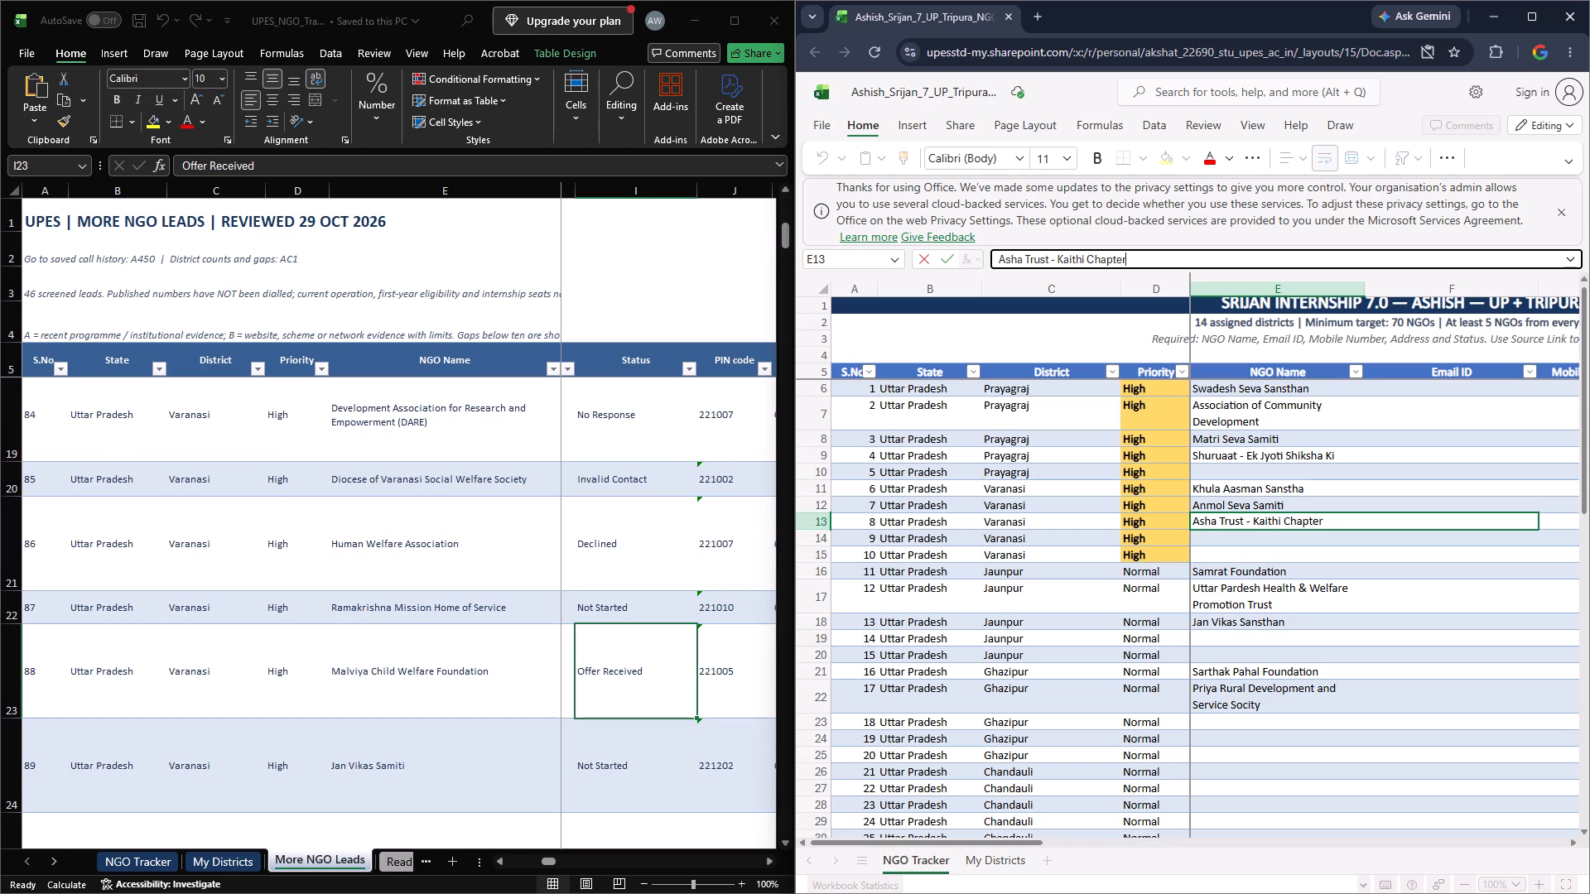
click(1250, 543)
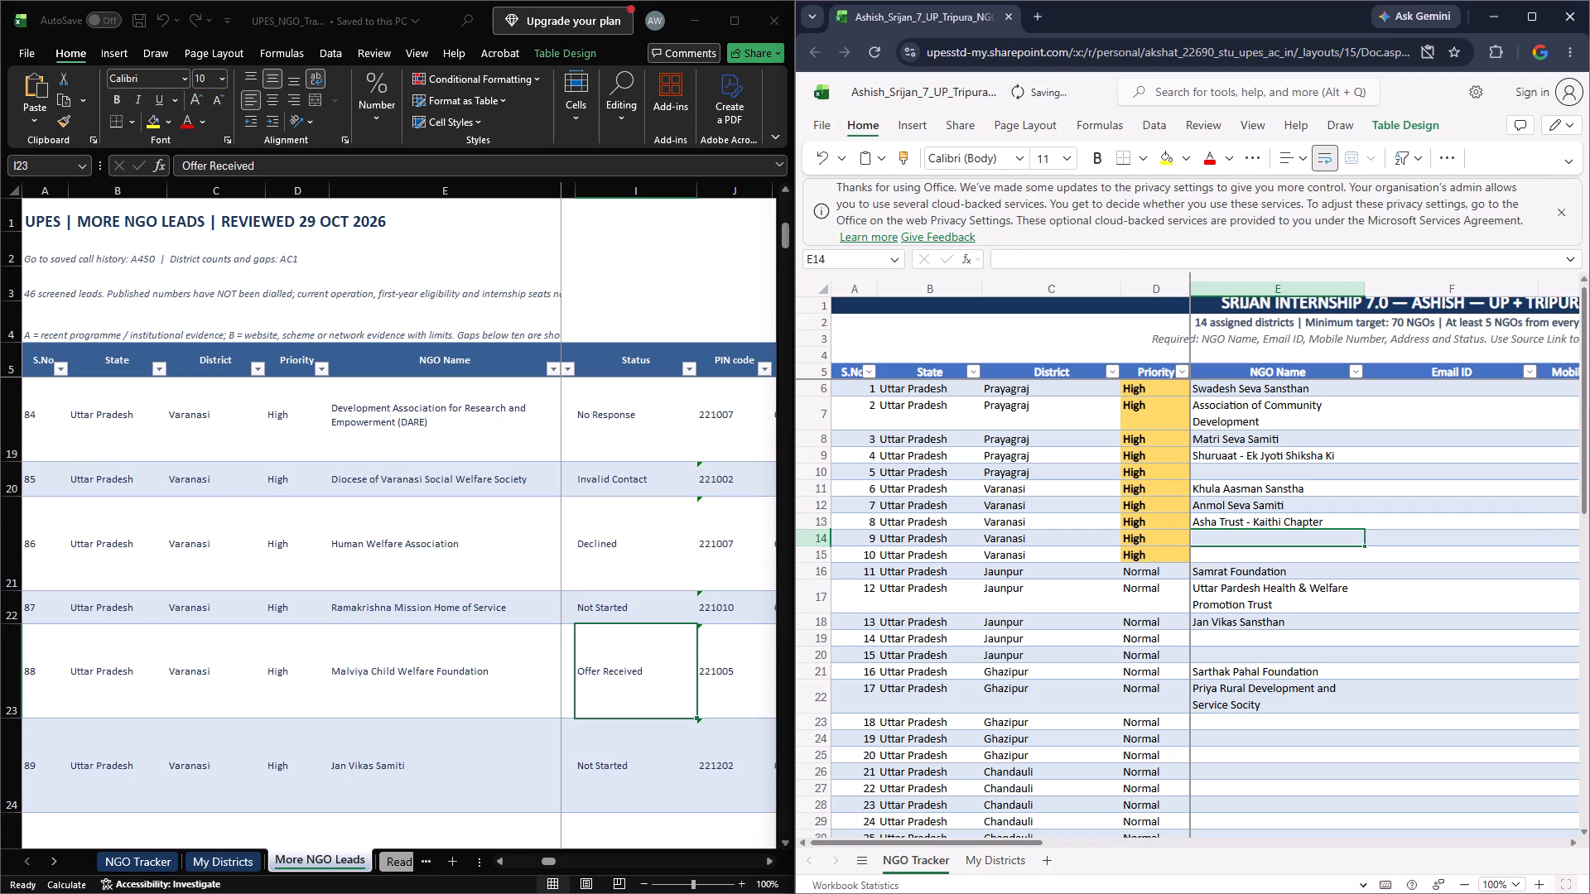
click(1101, 253)
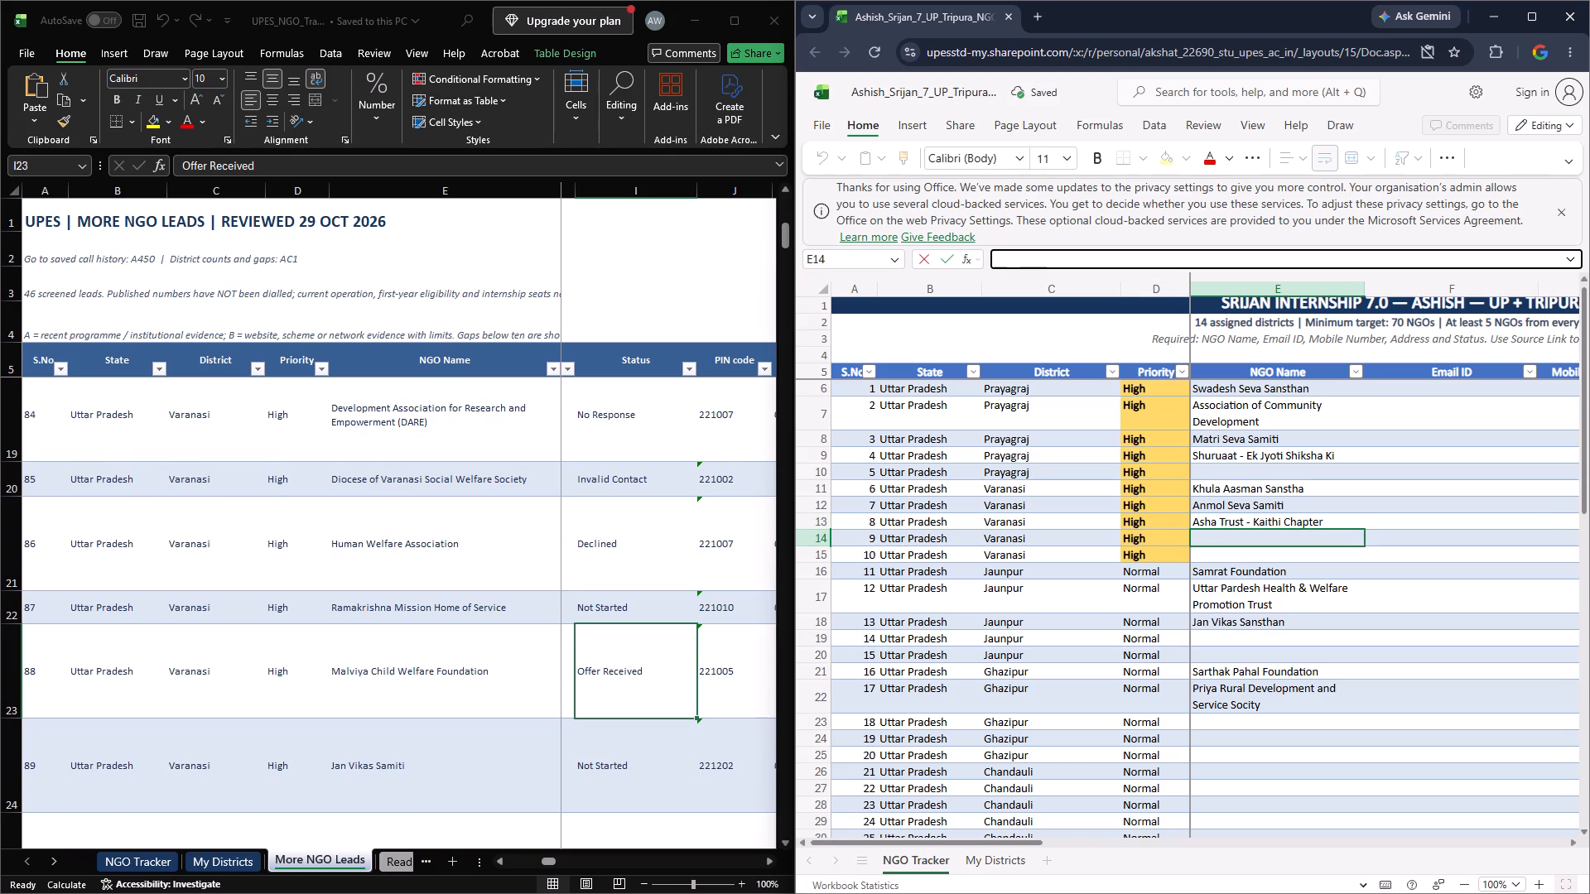
key(m)
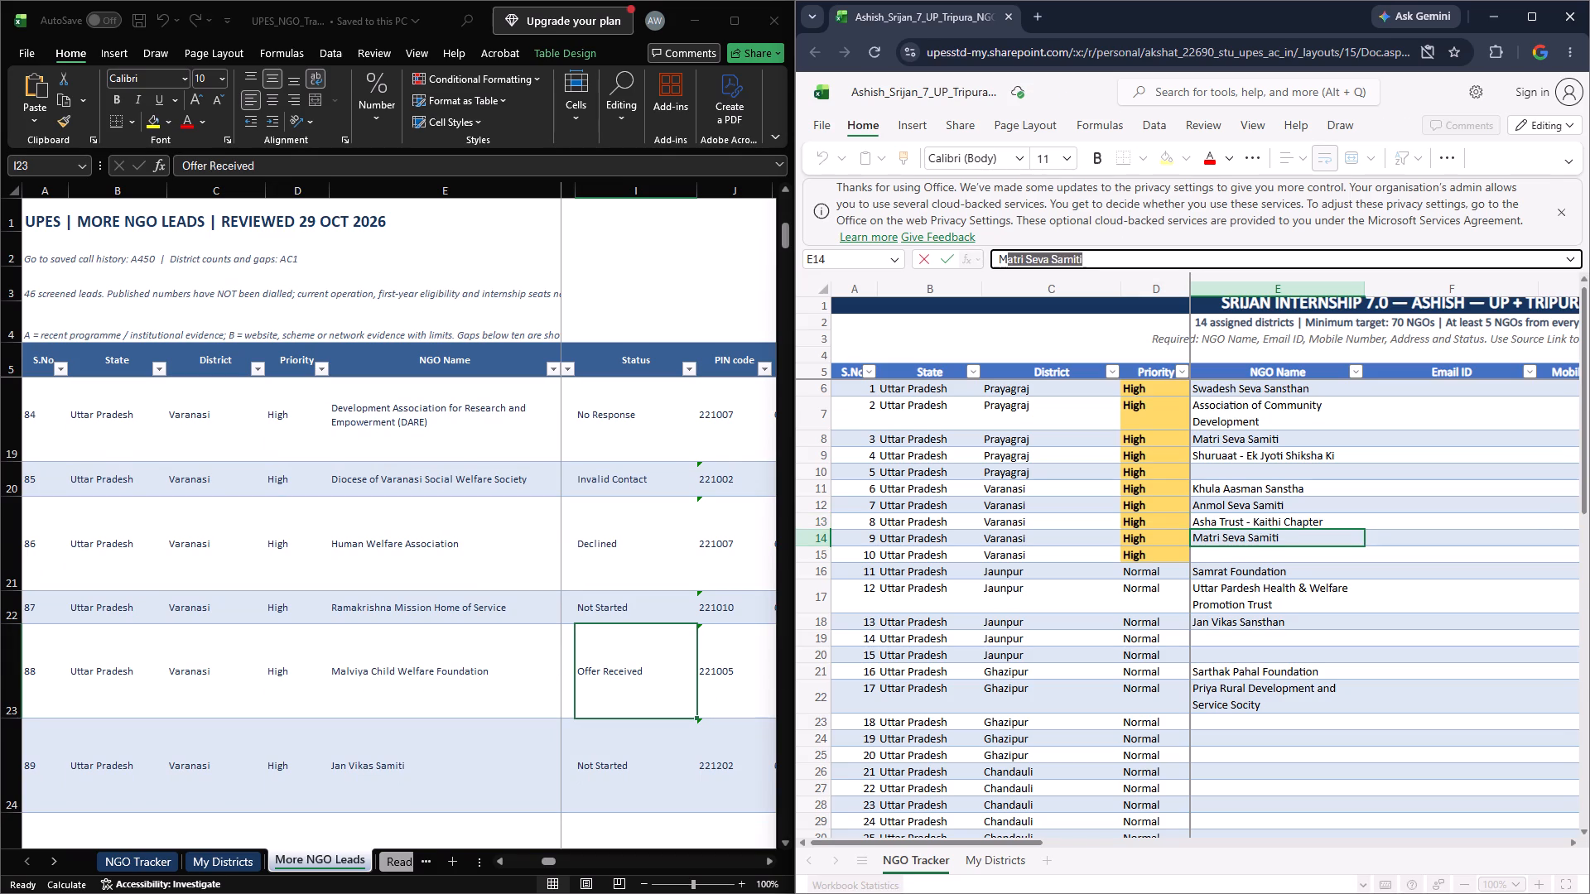
text(lviya)
key(space)
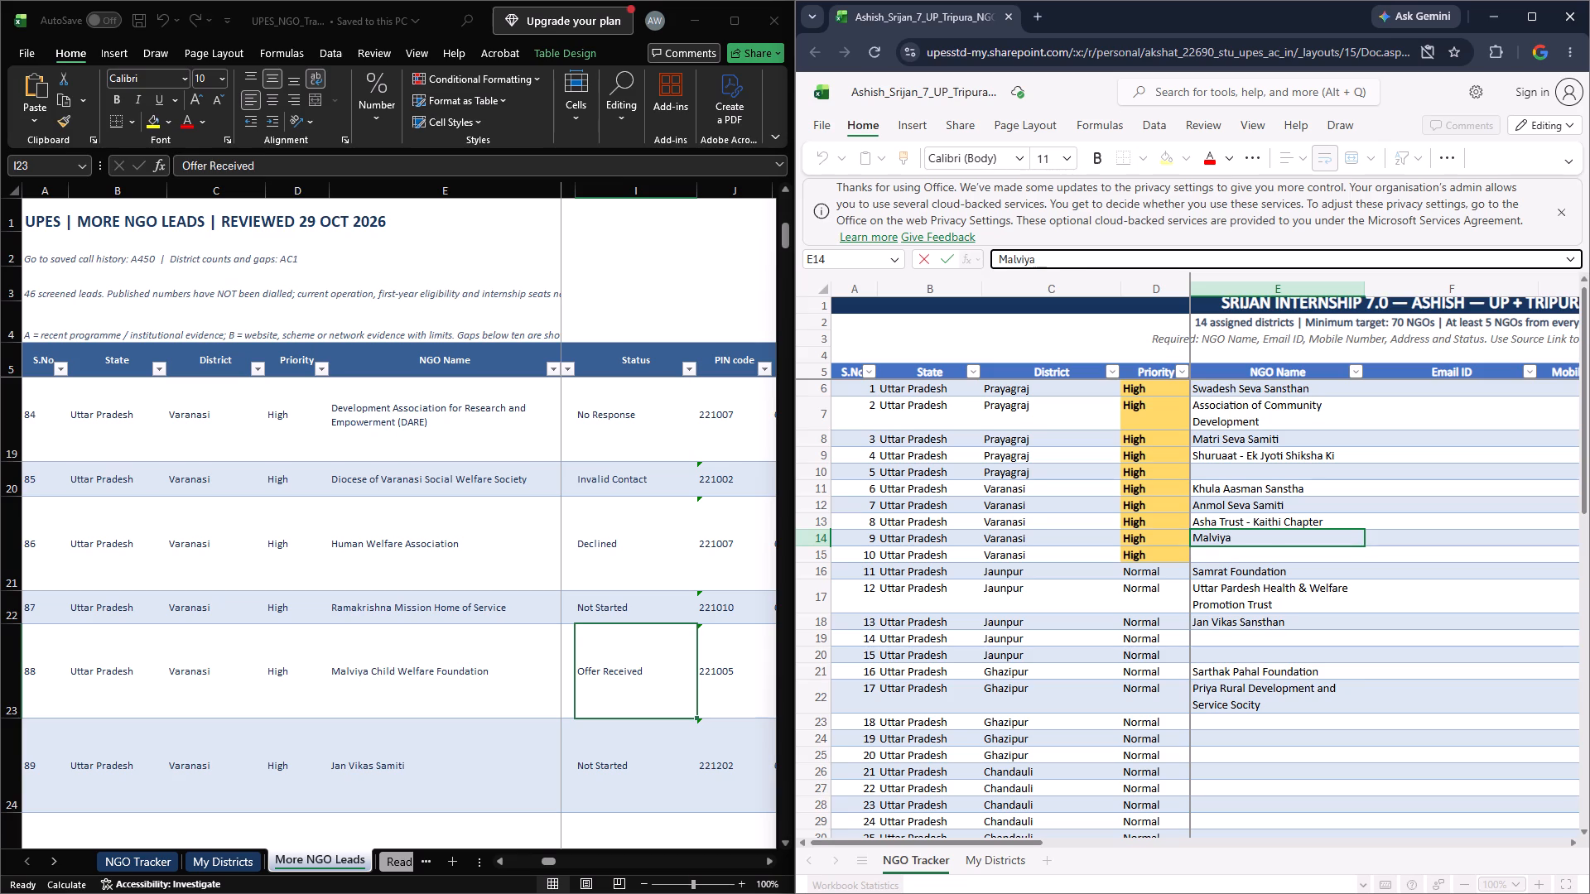
key(c)
text(hild)
key(space)
text(el)
text(fare)
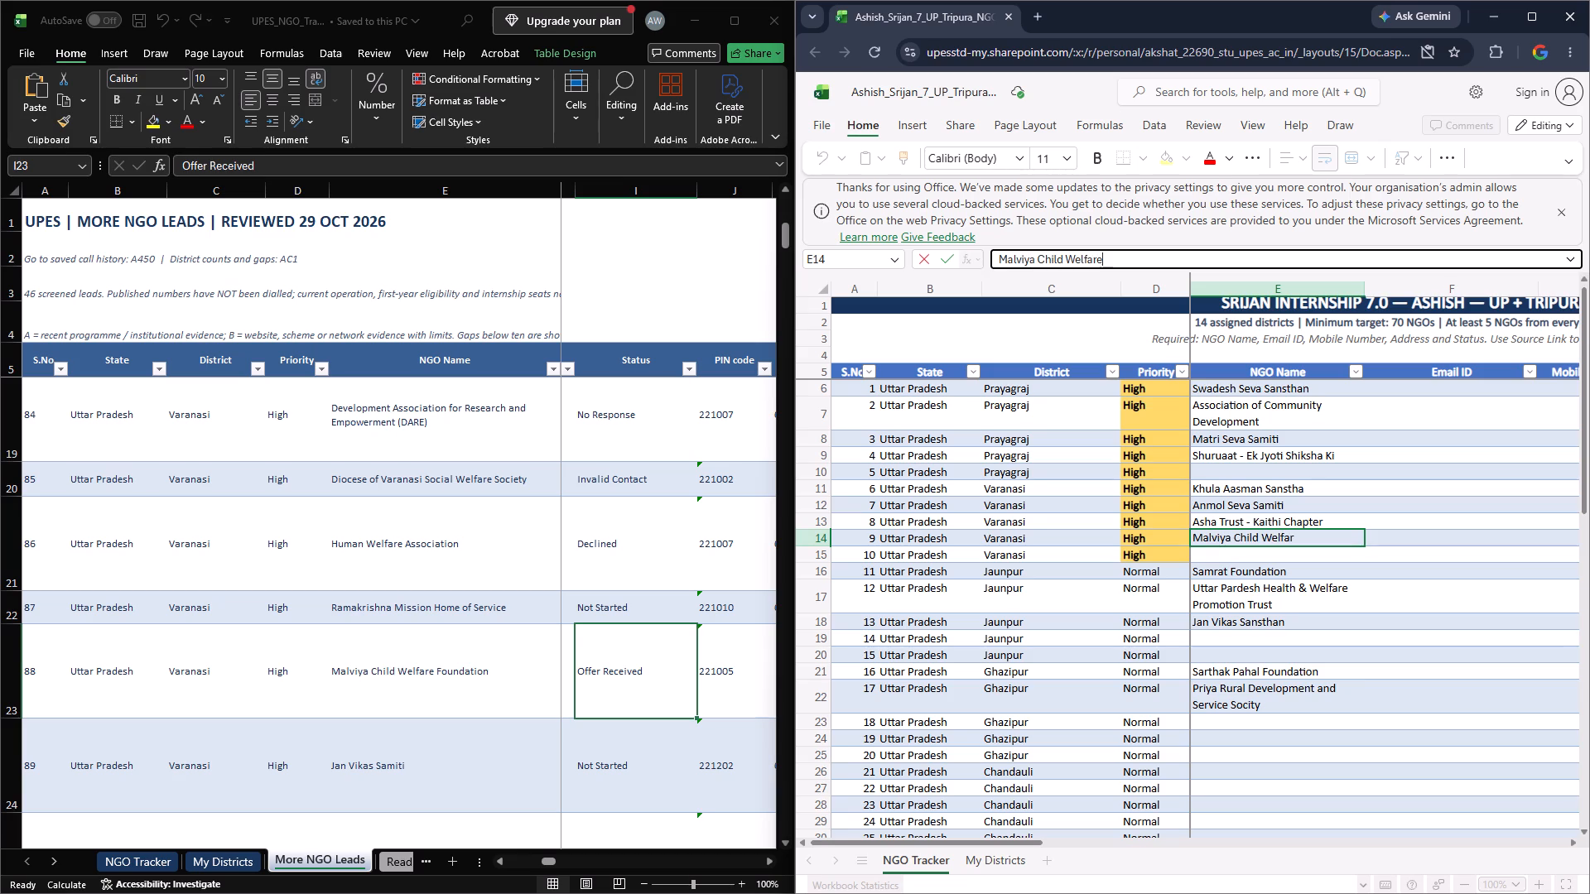
key(space)
key(f)
text(oundation)
scroll(611, 490, right, 1)
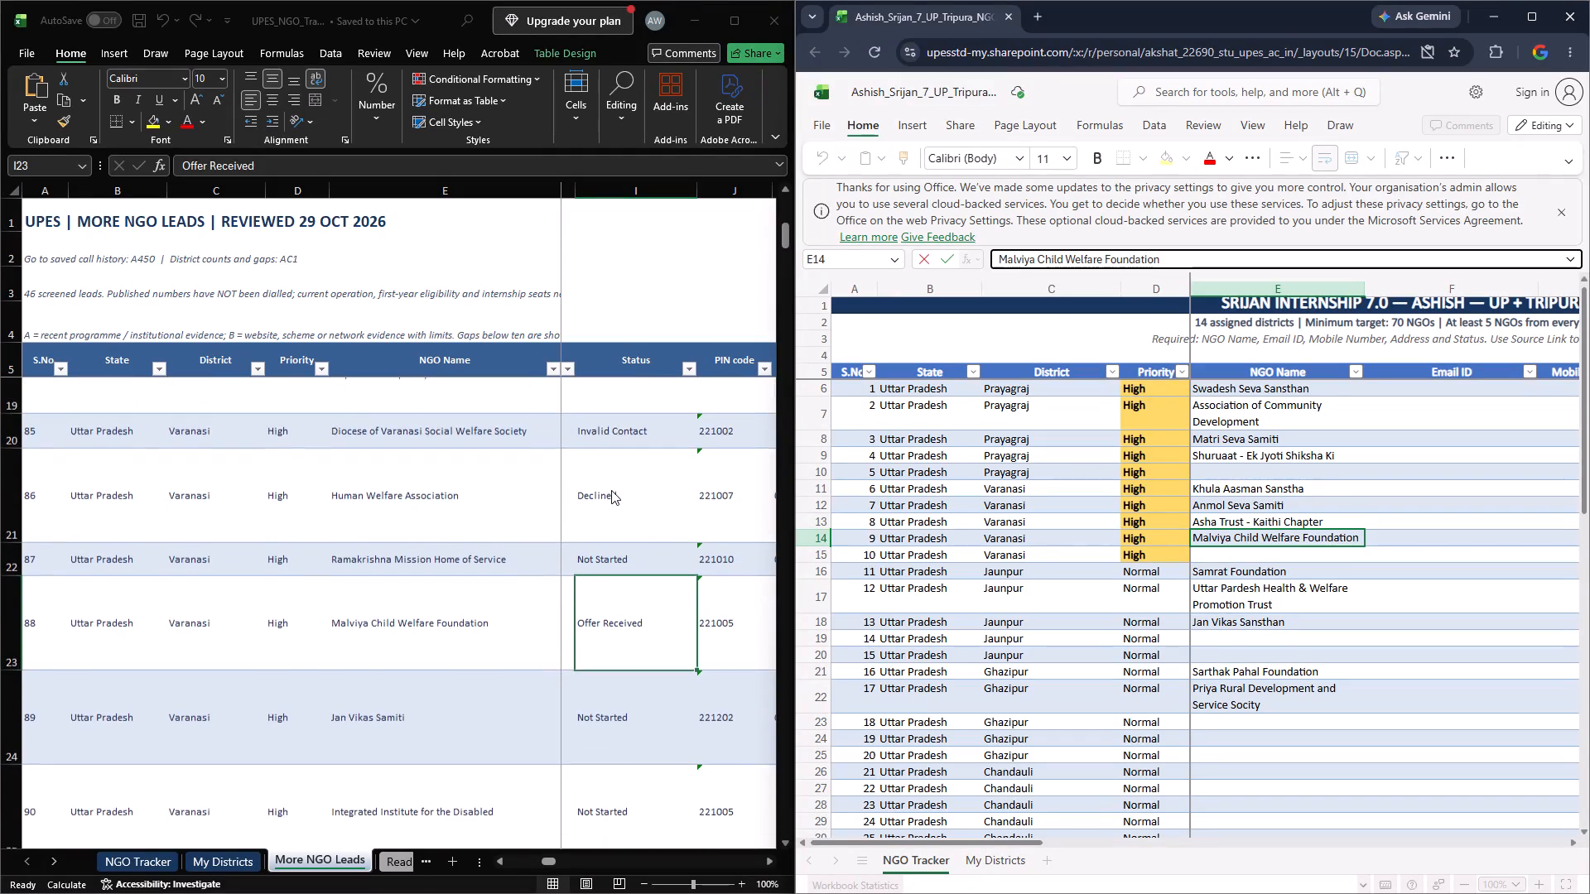
scroll(611, 490, right, 1)
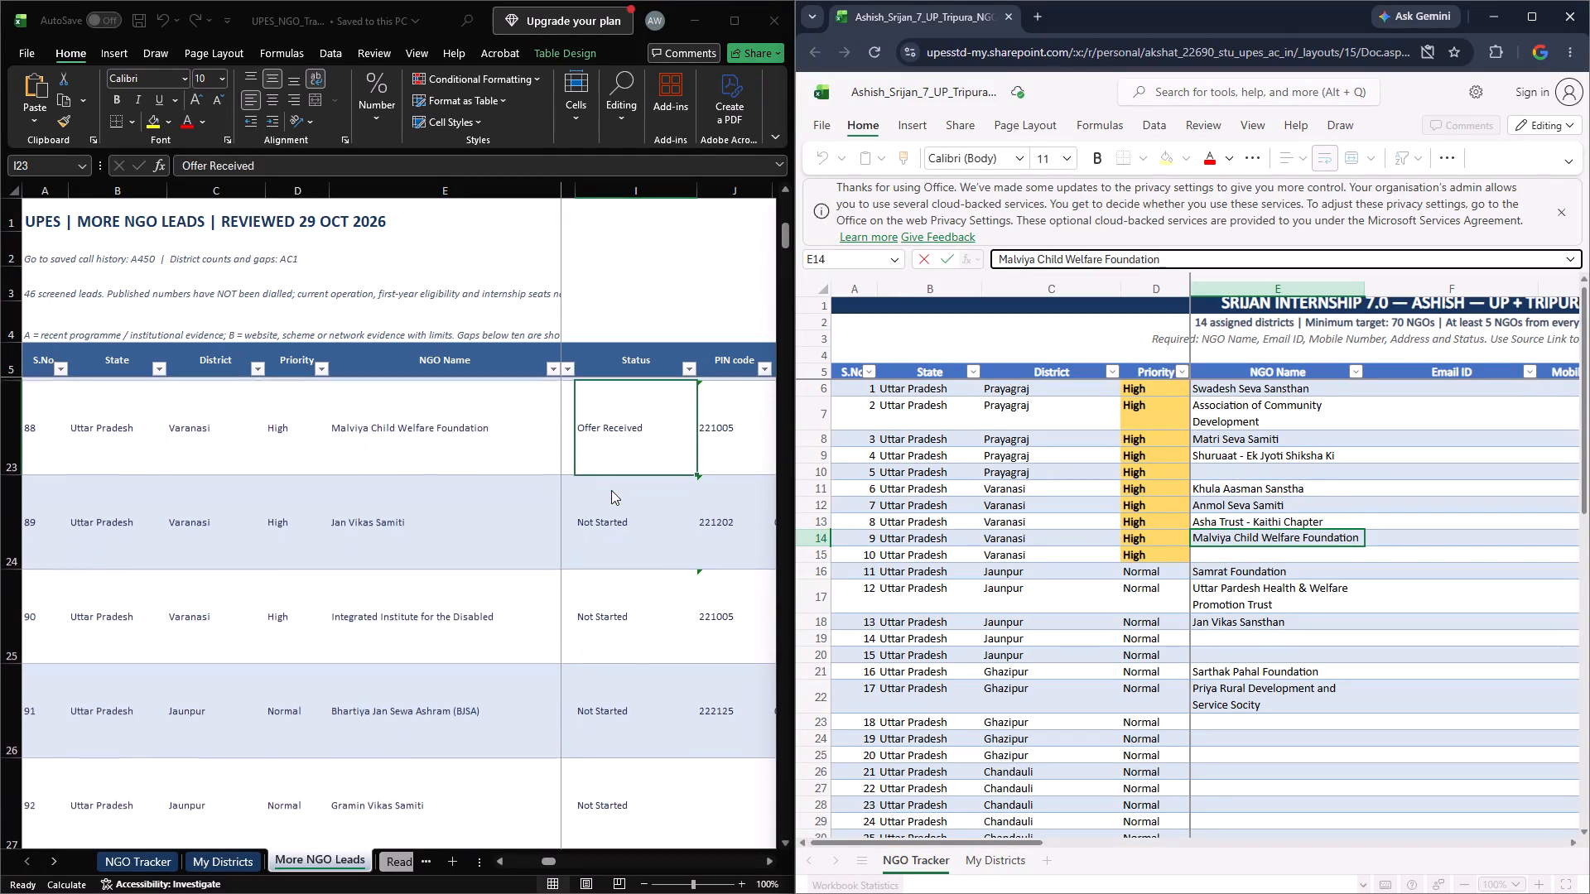
scroll(611, 490, right, 1)
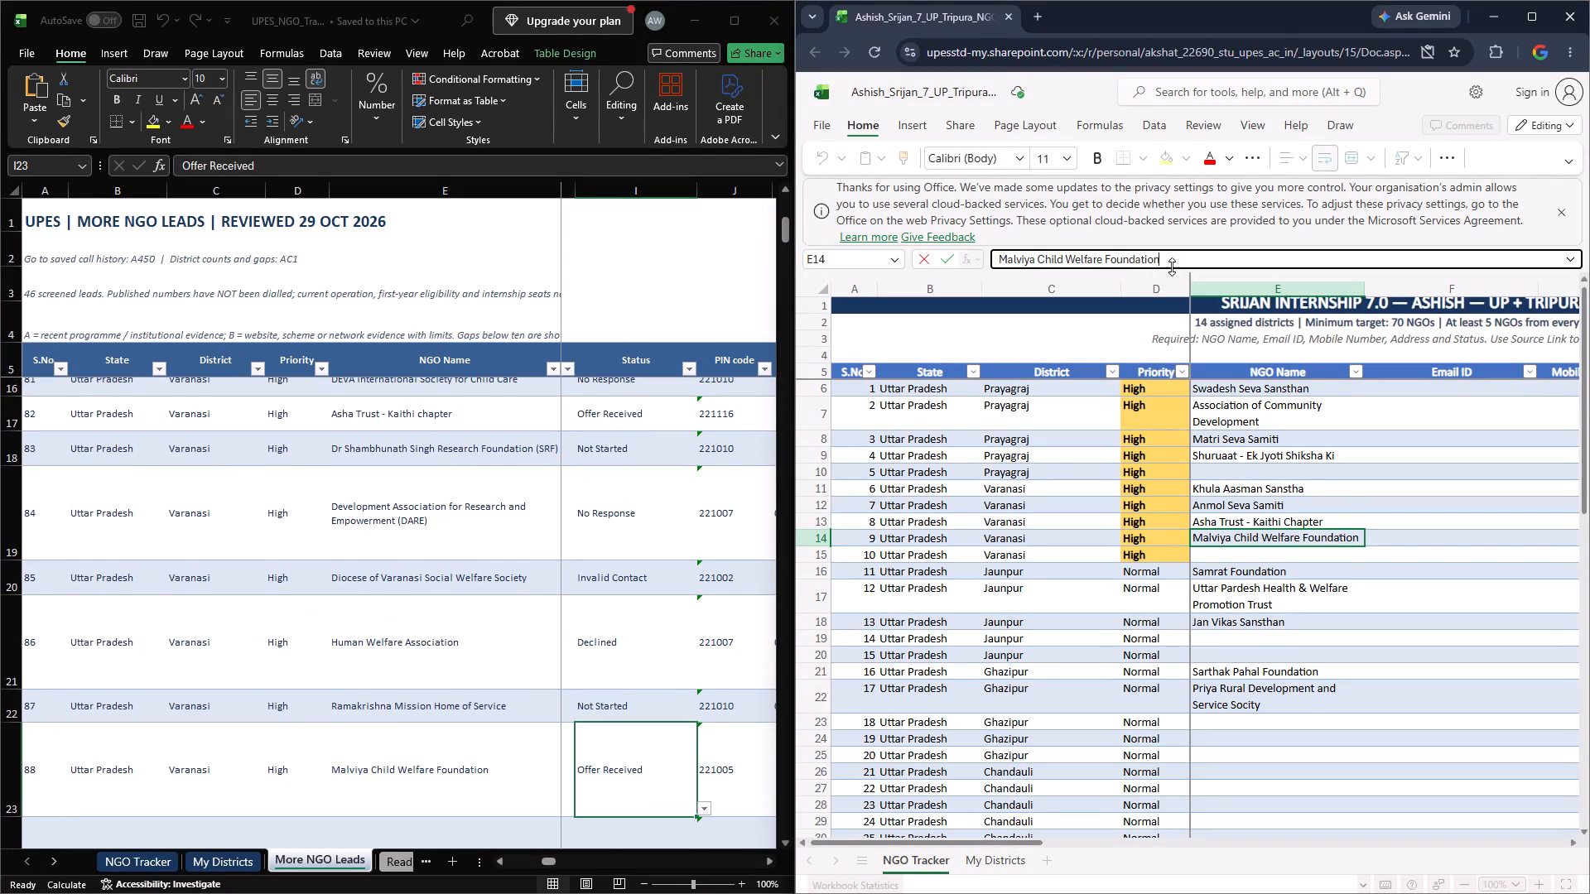
click(1263, 243)
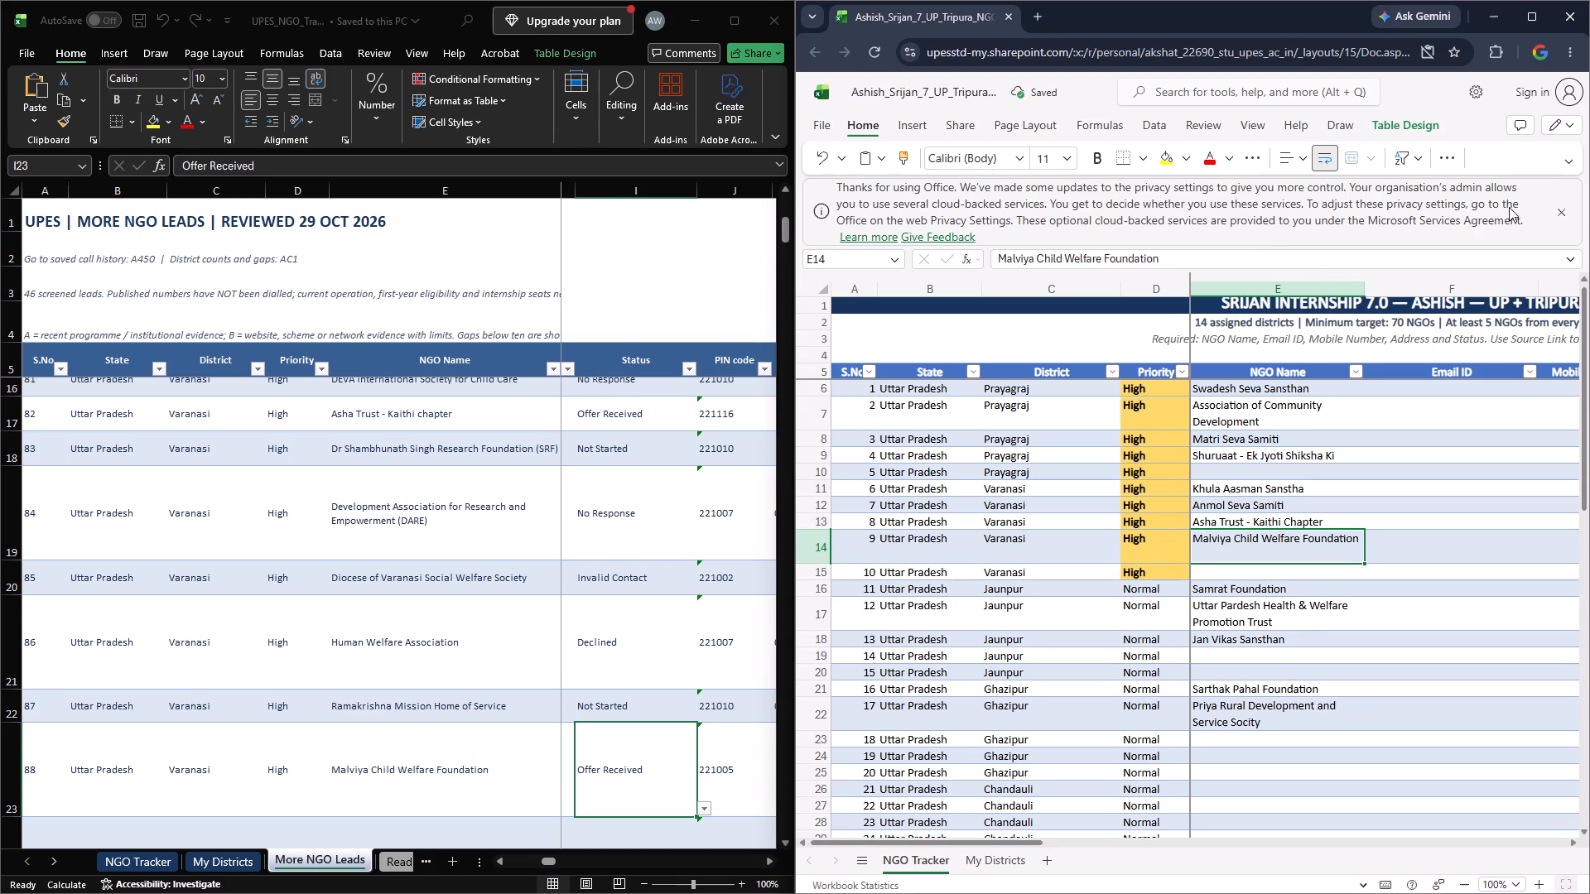
Dismiss the privacy settings notice above the online tracker.
click(1554, 205)
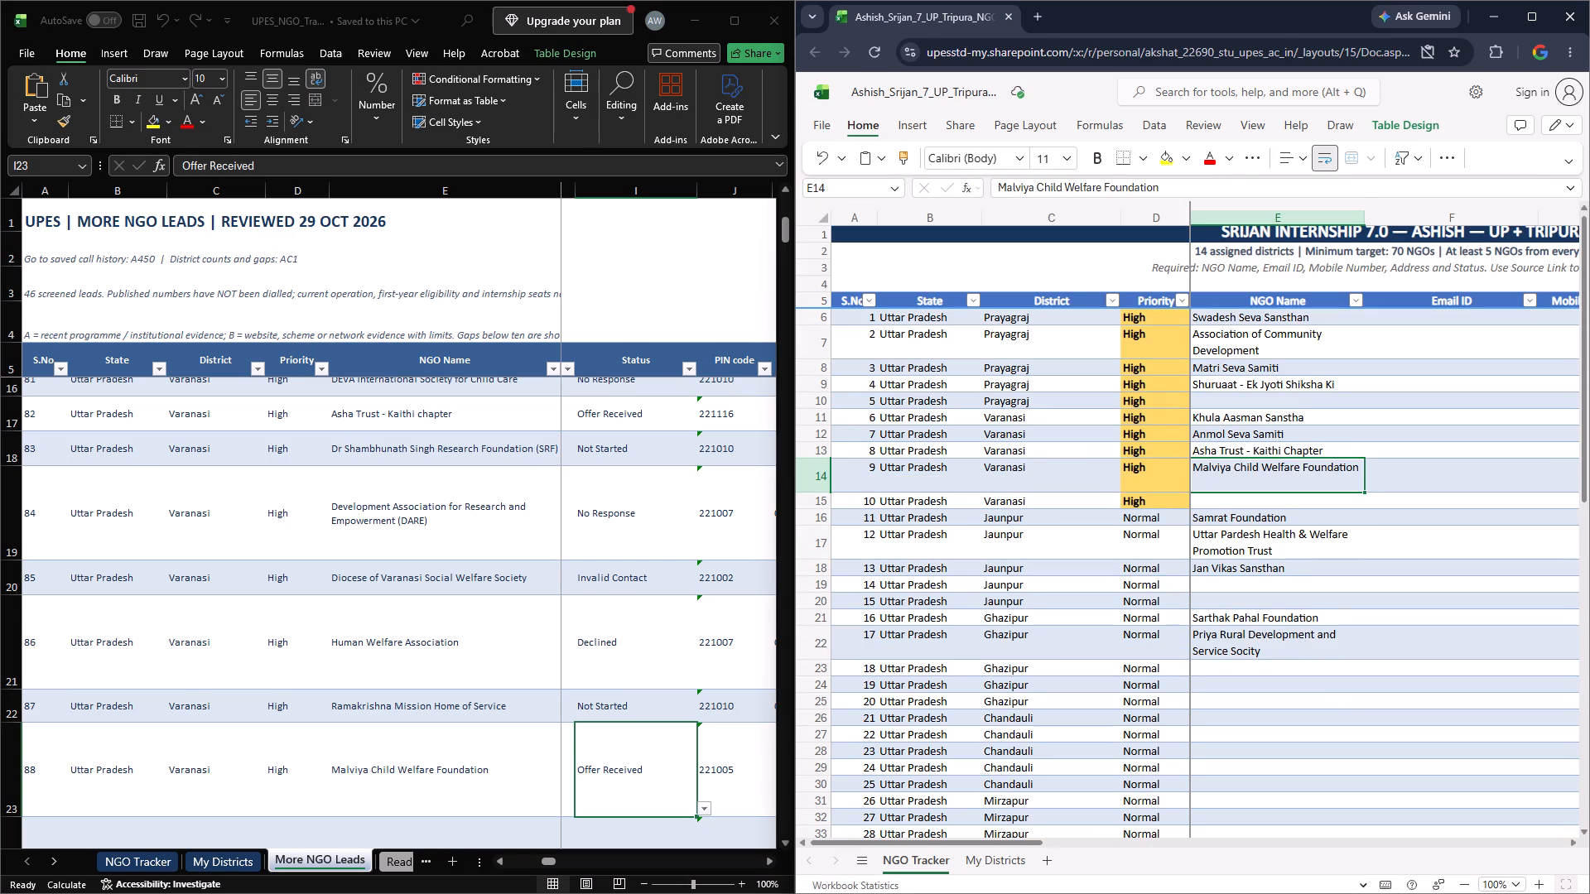
Save the online tracker.
key(ctrl+s)
key(ctrl+s)
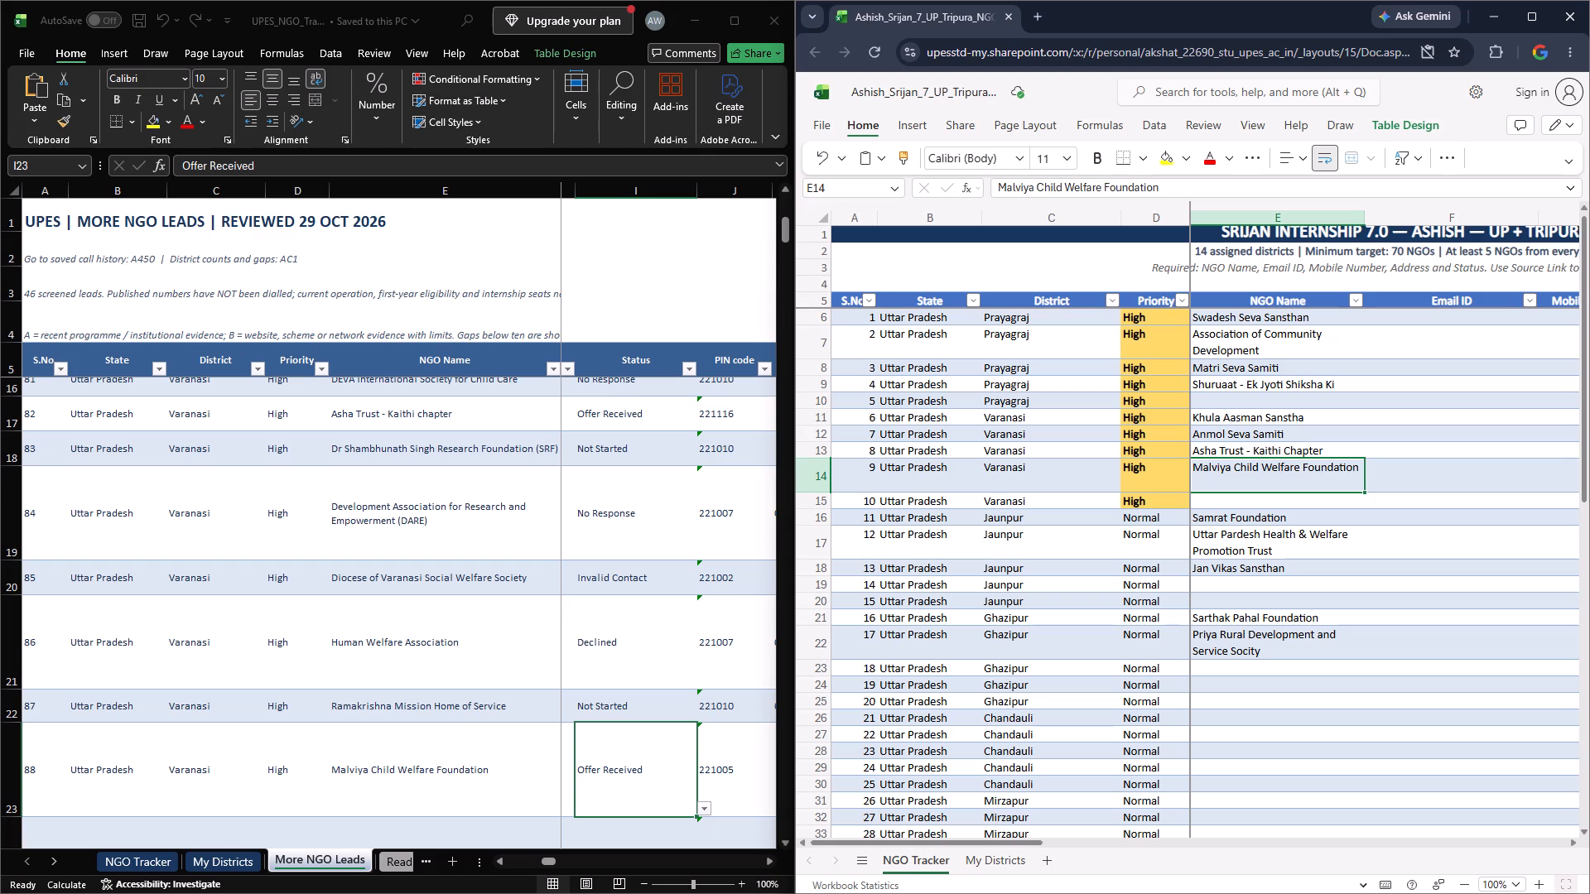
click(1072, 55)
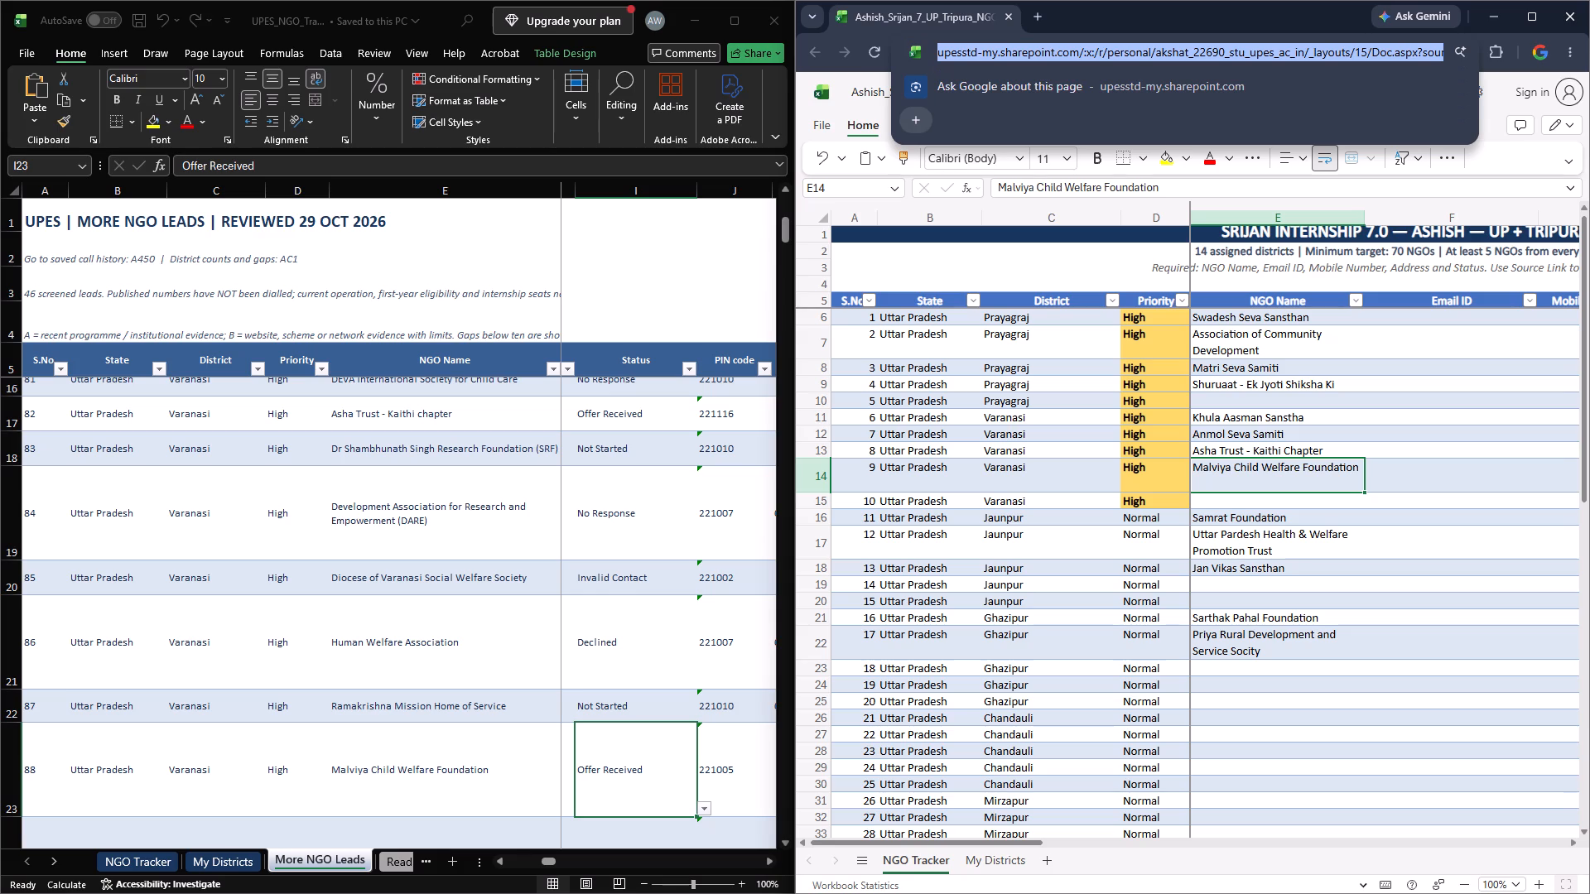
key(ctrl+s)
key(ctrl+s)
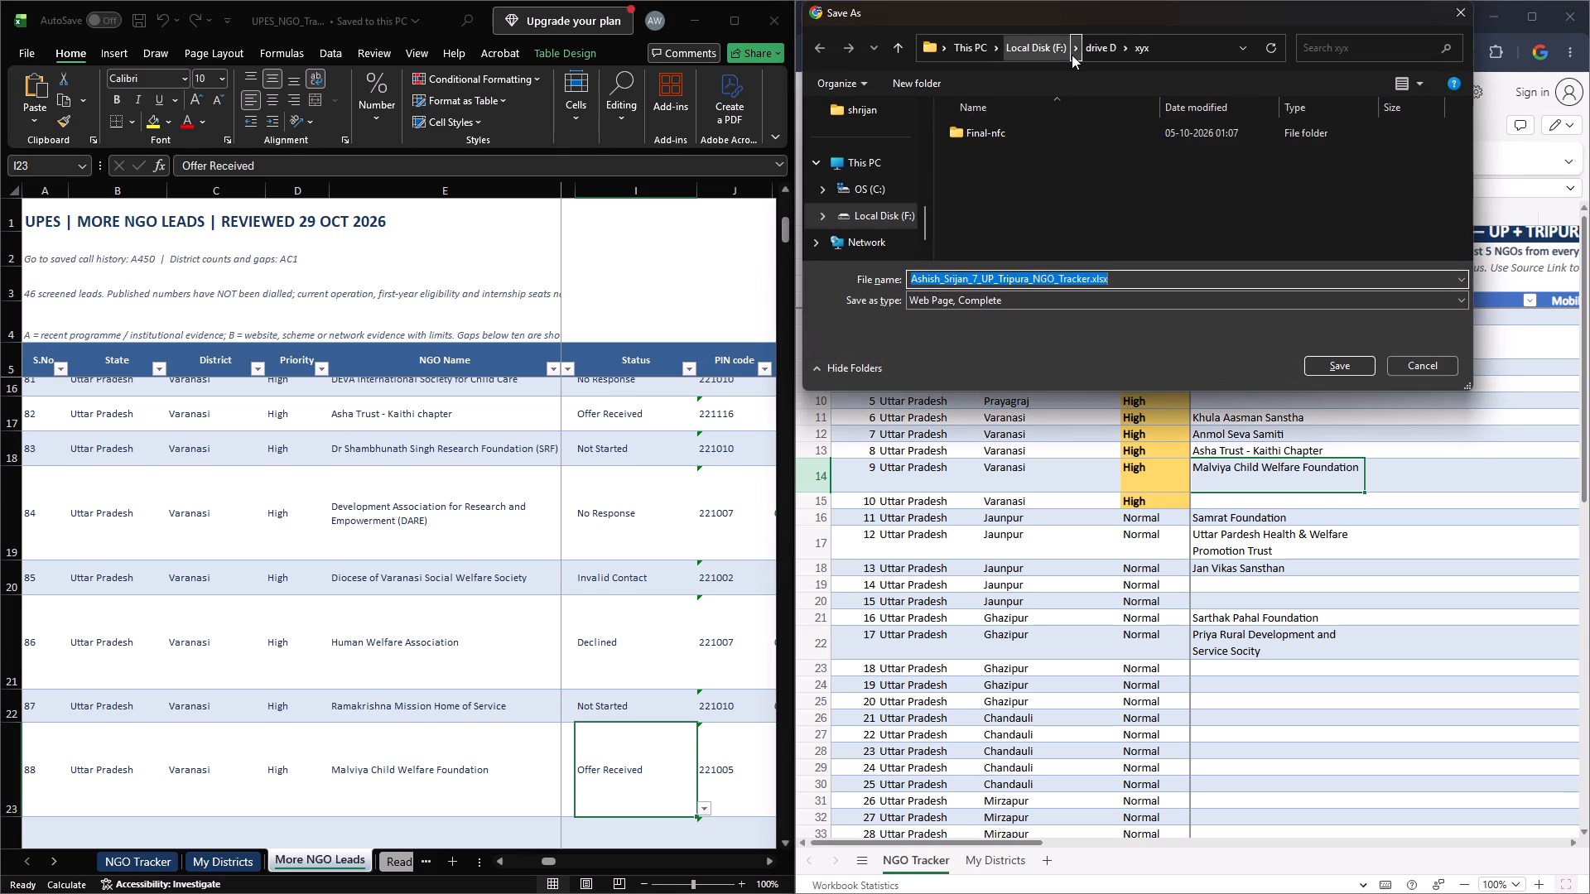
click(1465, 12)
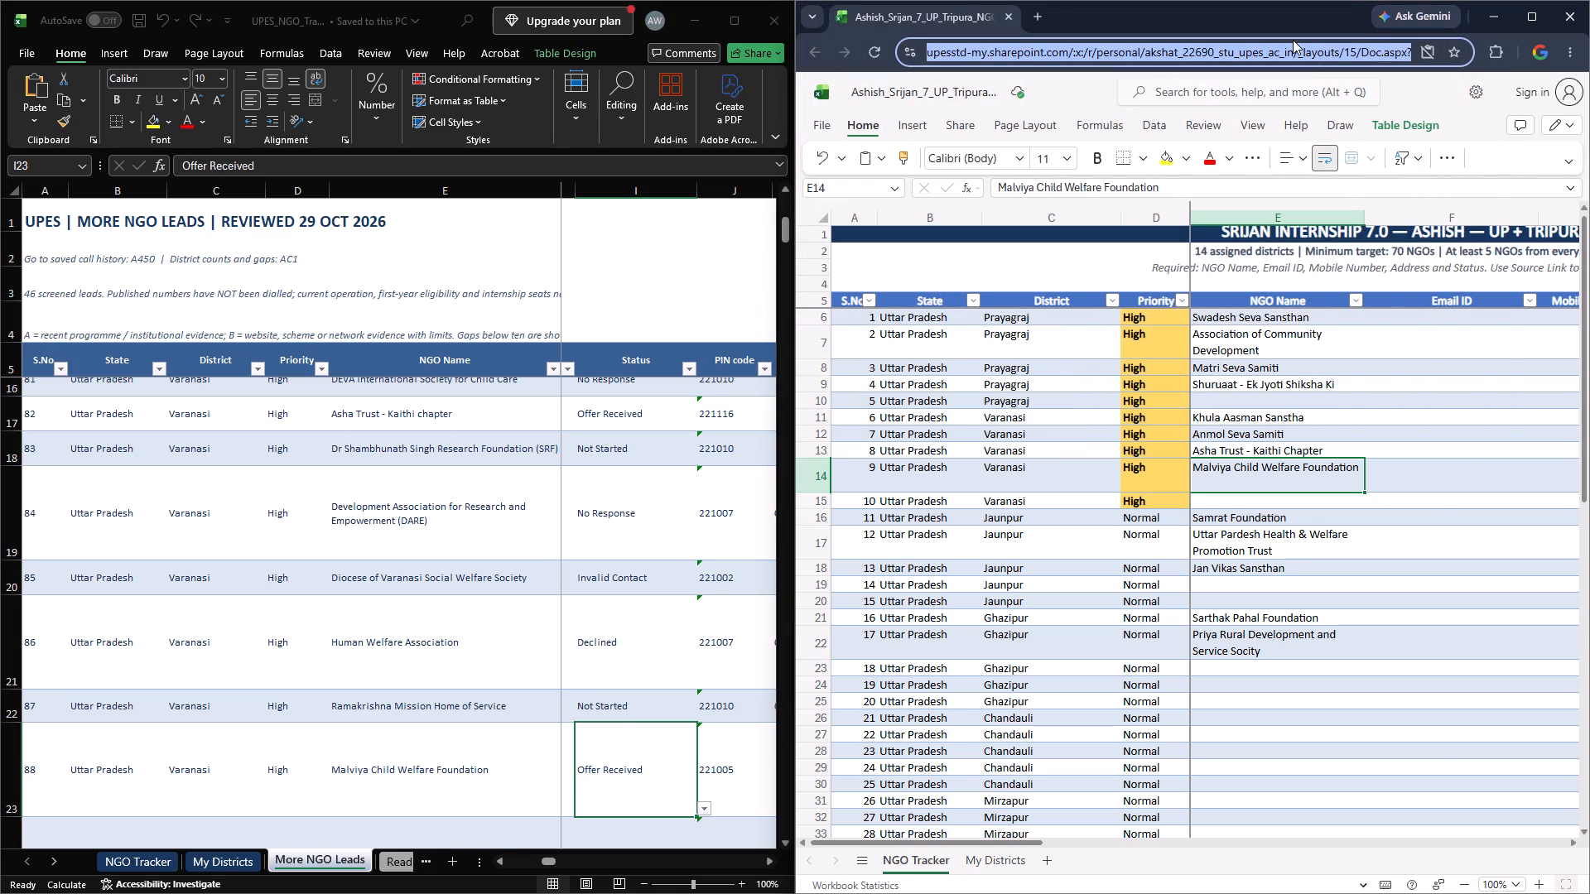
key(ctrl+c)
key(ctrl+c)
key(ctrl+c)
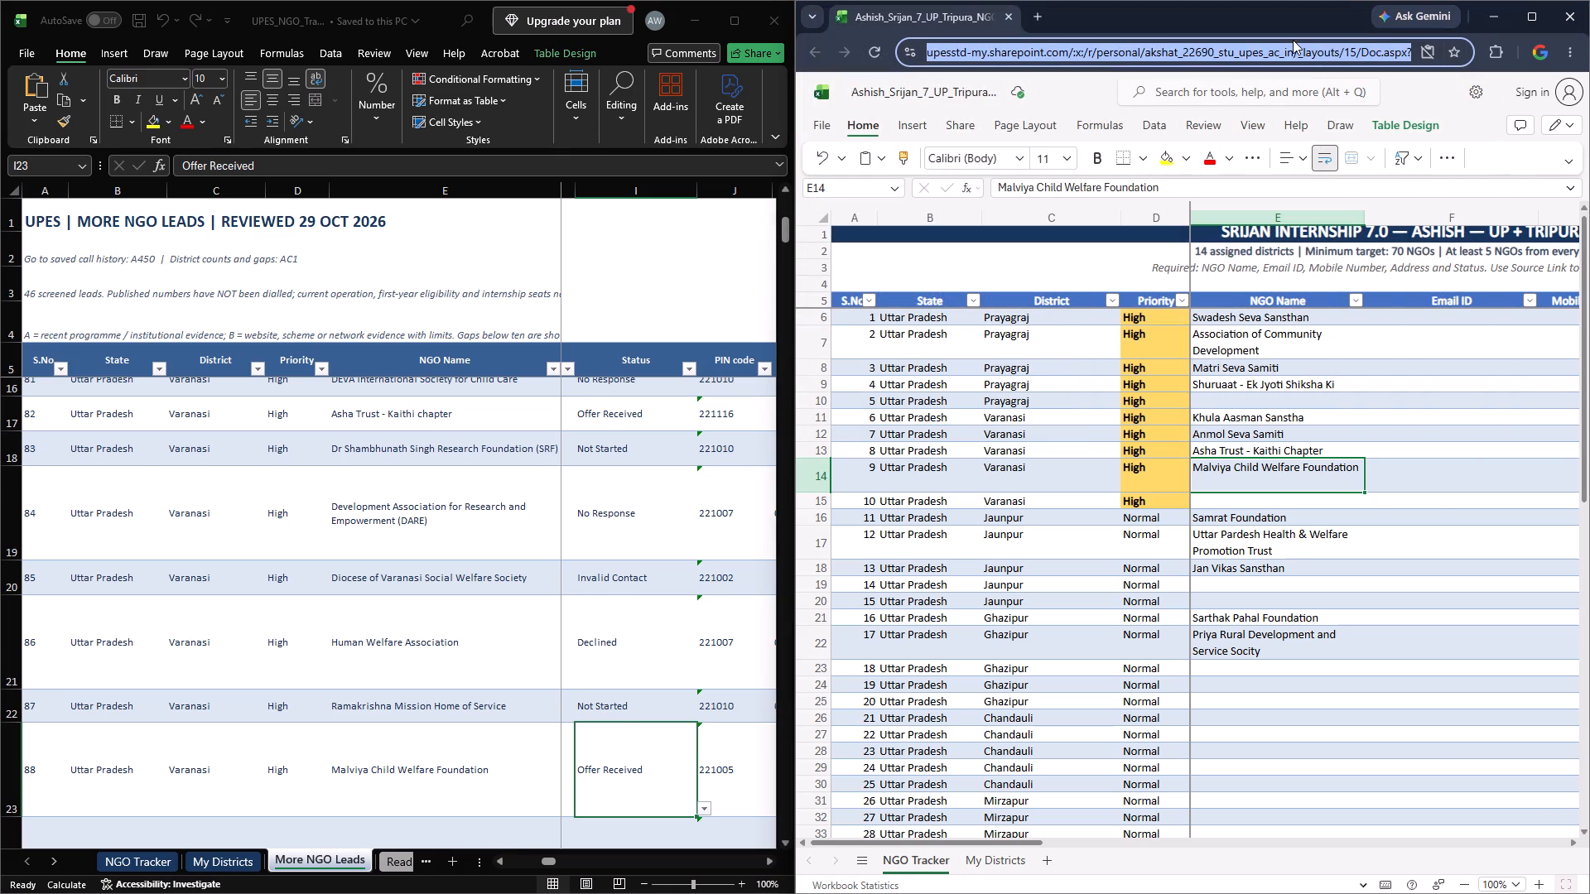
click(1287, 45)
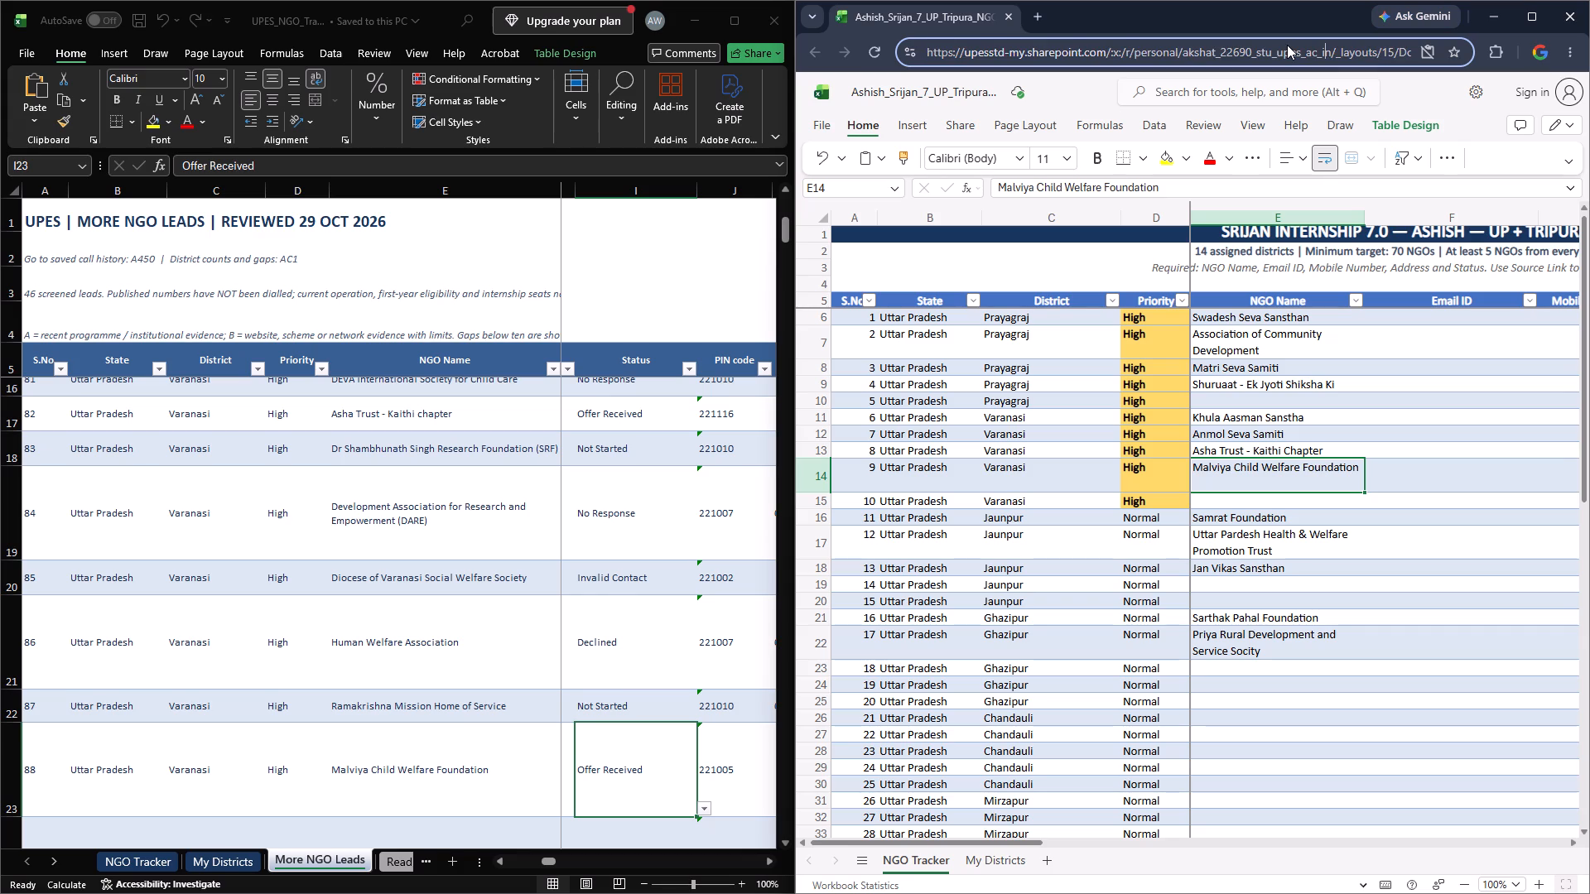
key(ctrl+a)
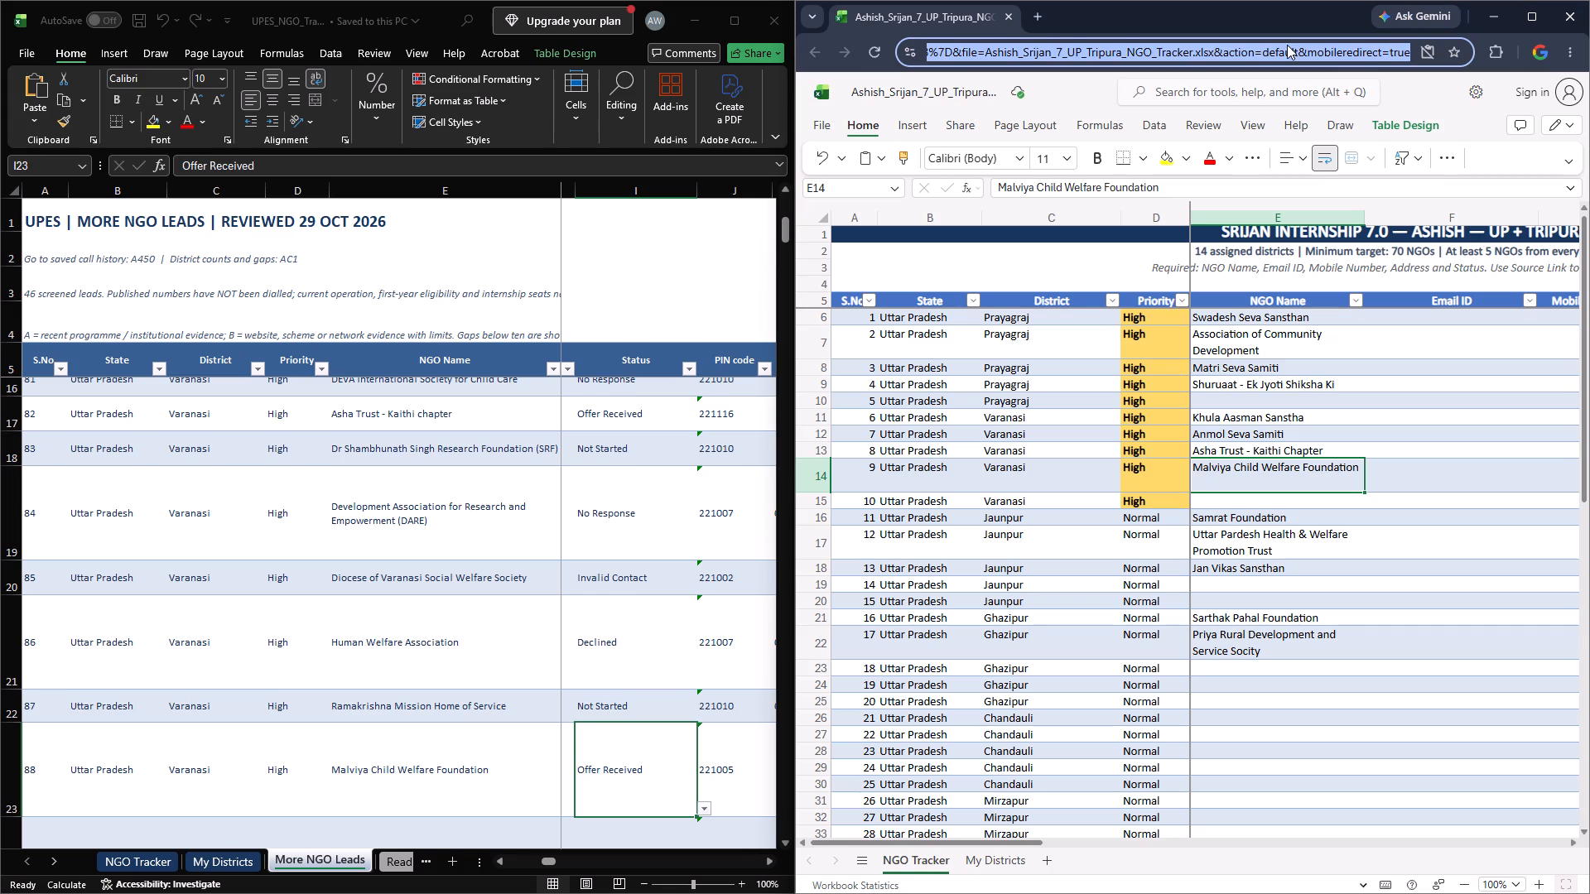
key(ctrl+c)
key(ctrl+c)
key(ctrl+c)
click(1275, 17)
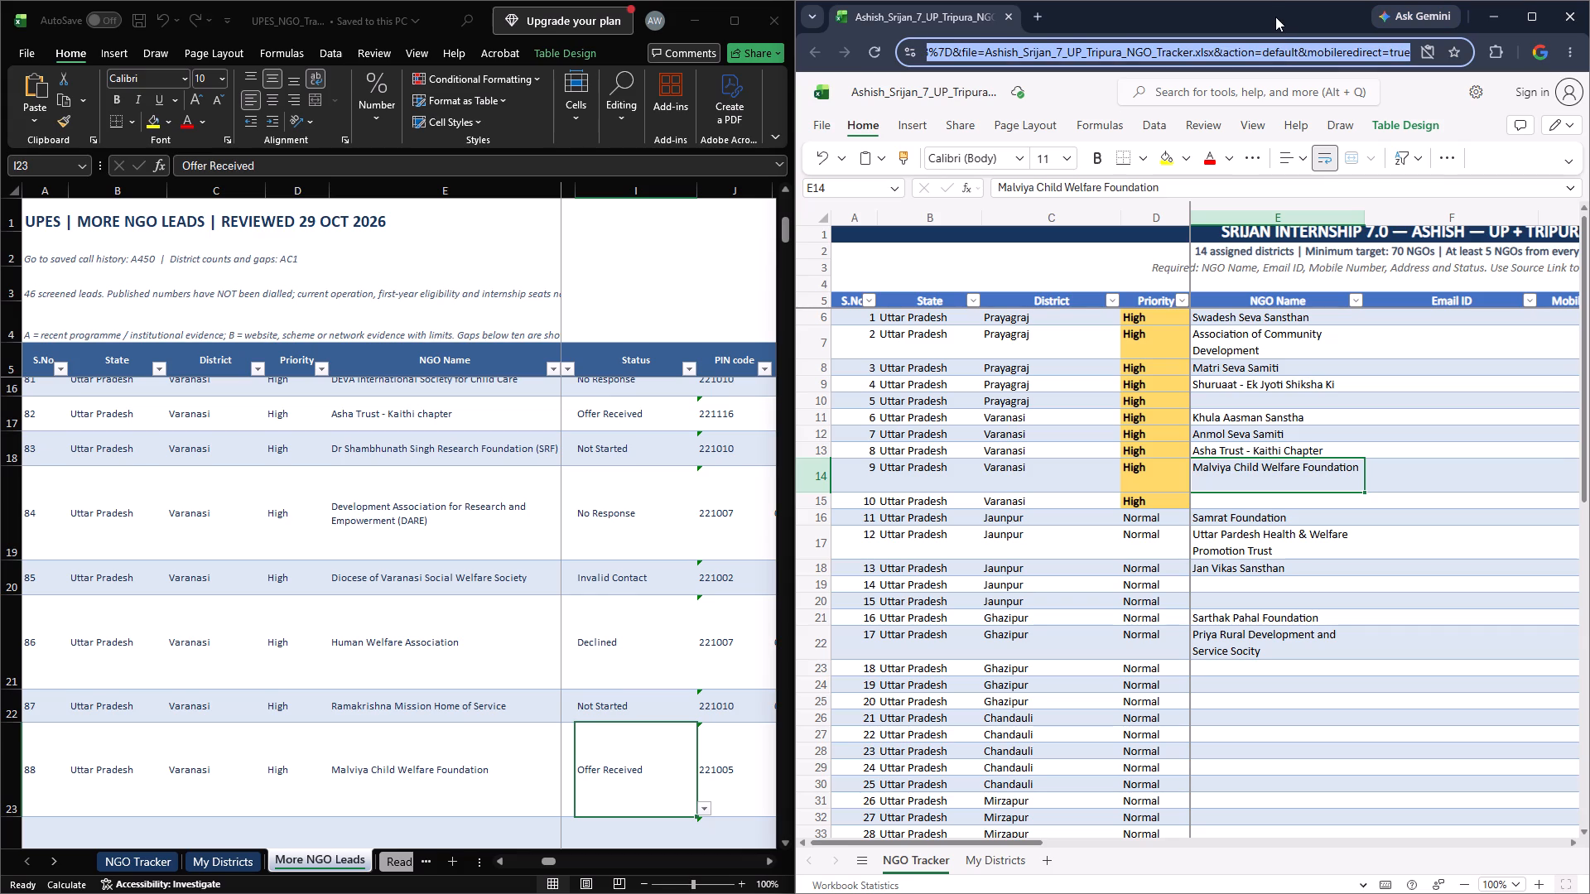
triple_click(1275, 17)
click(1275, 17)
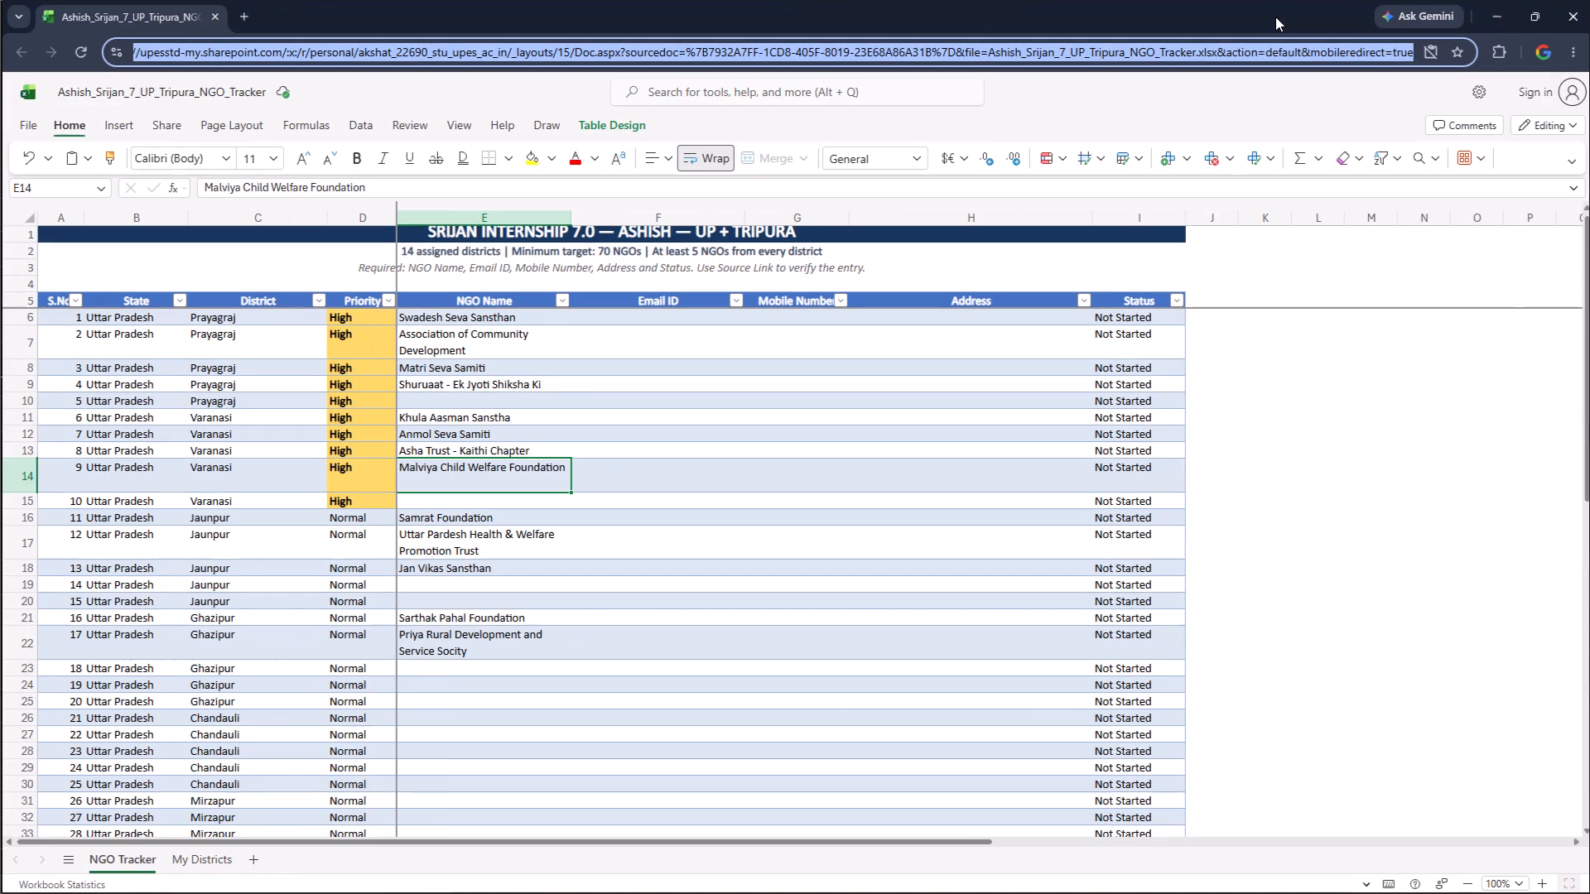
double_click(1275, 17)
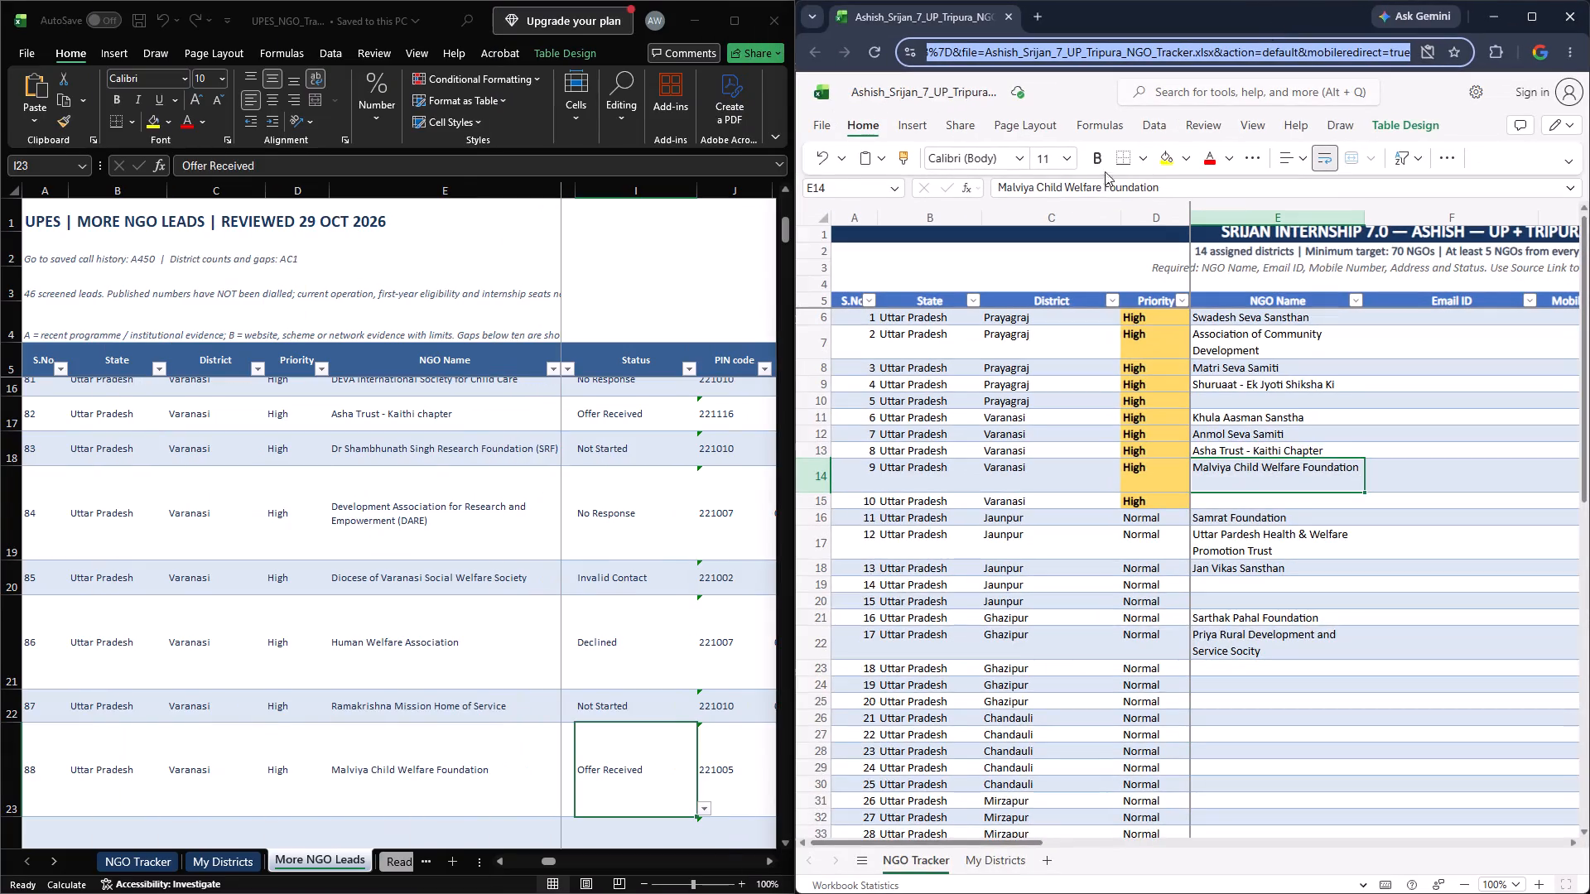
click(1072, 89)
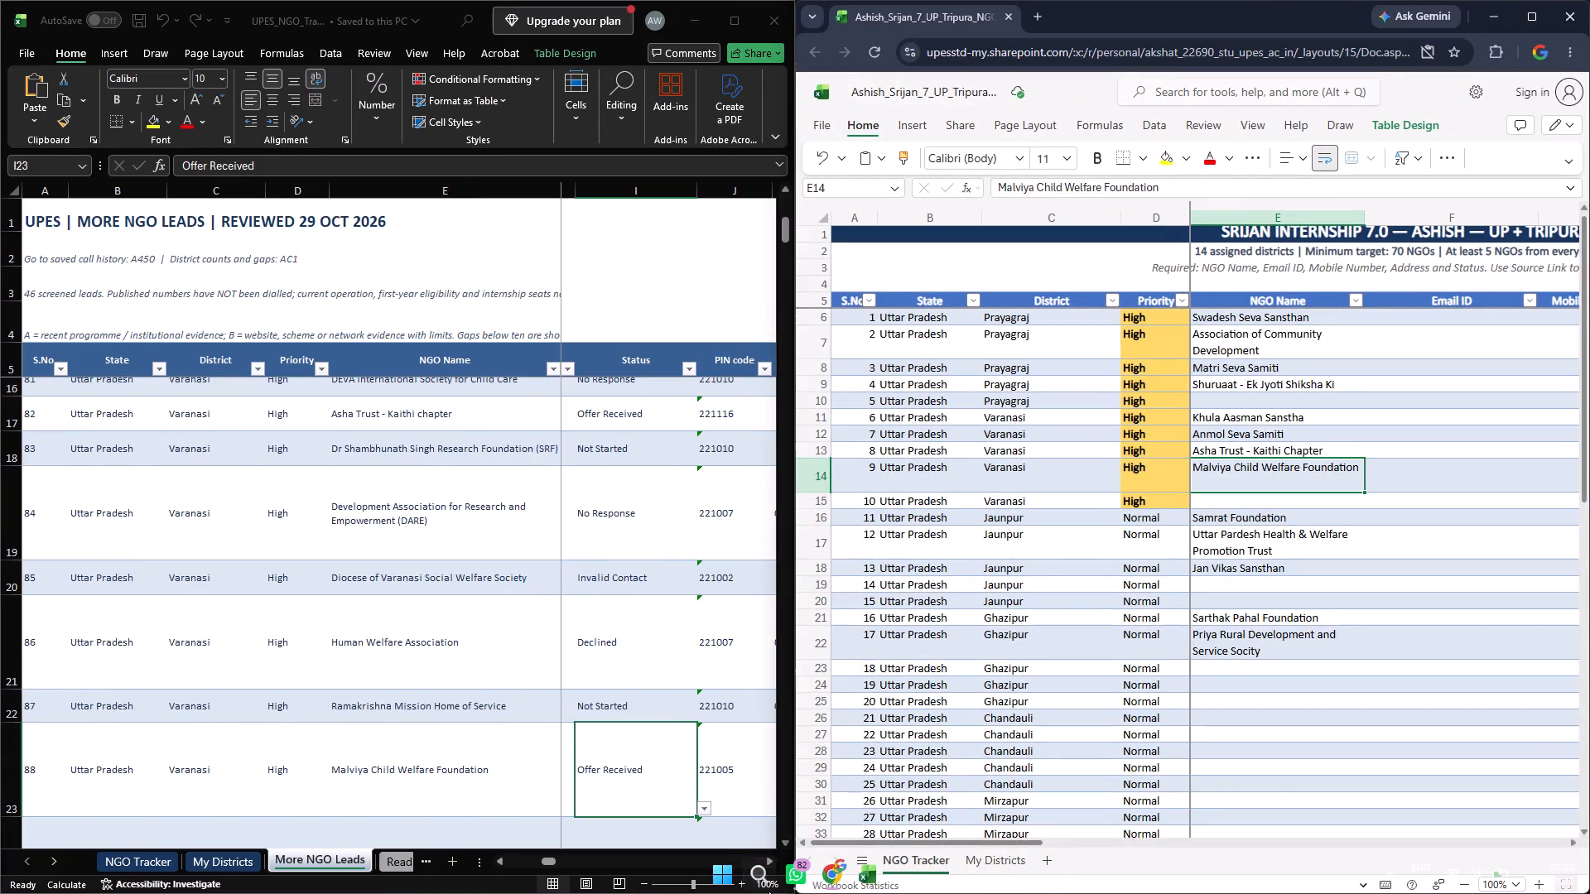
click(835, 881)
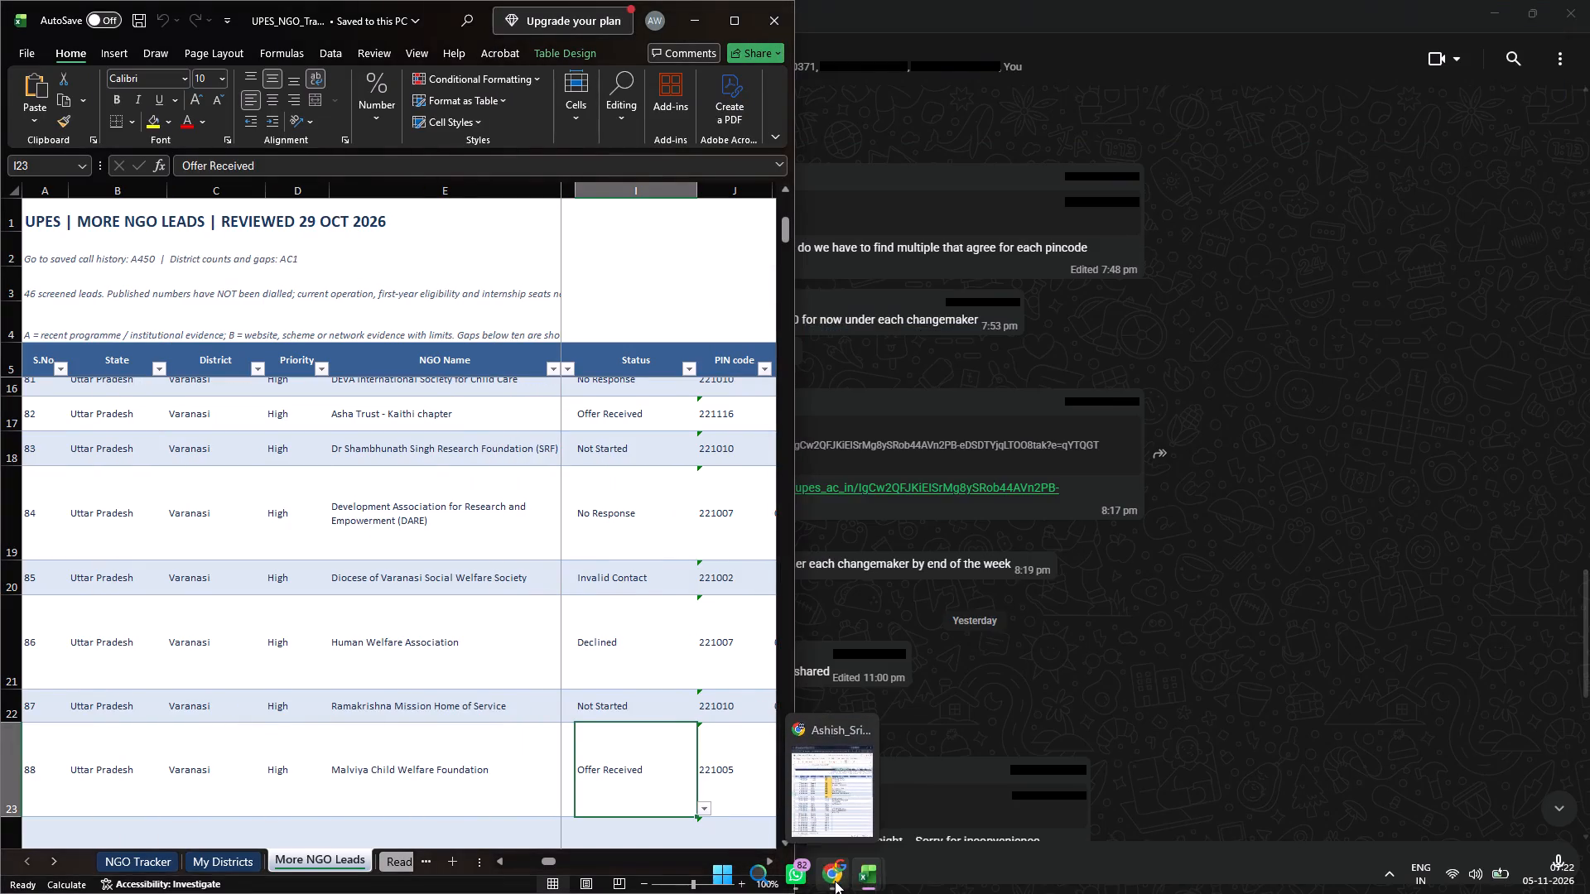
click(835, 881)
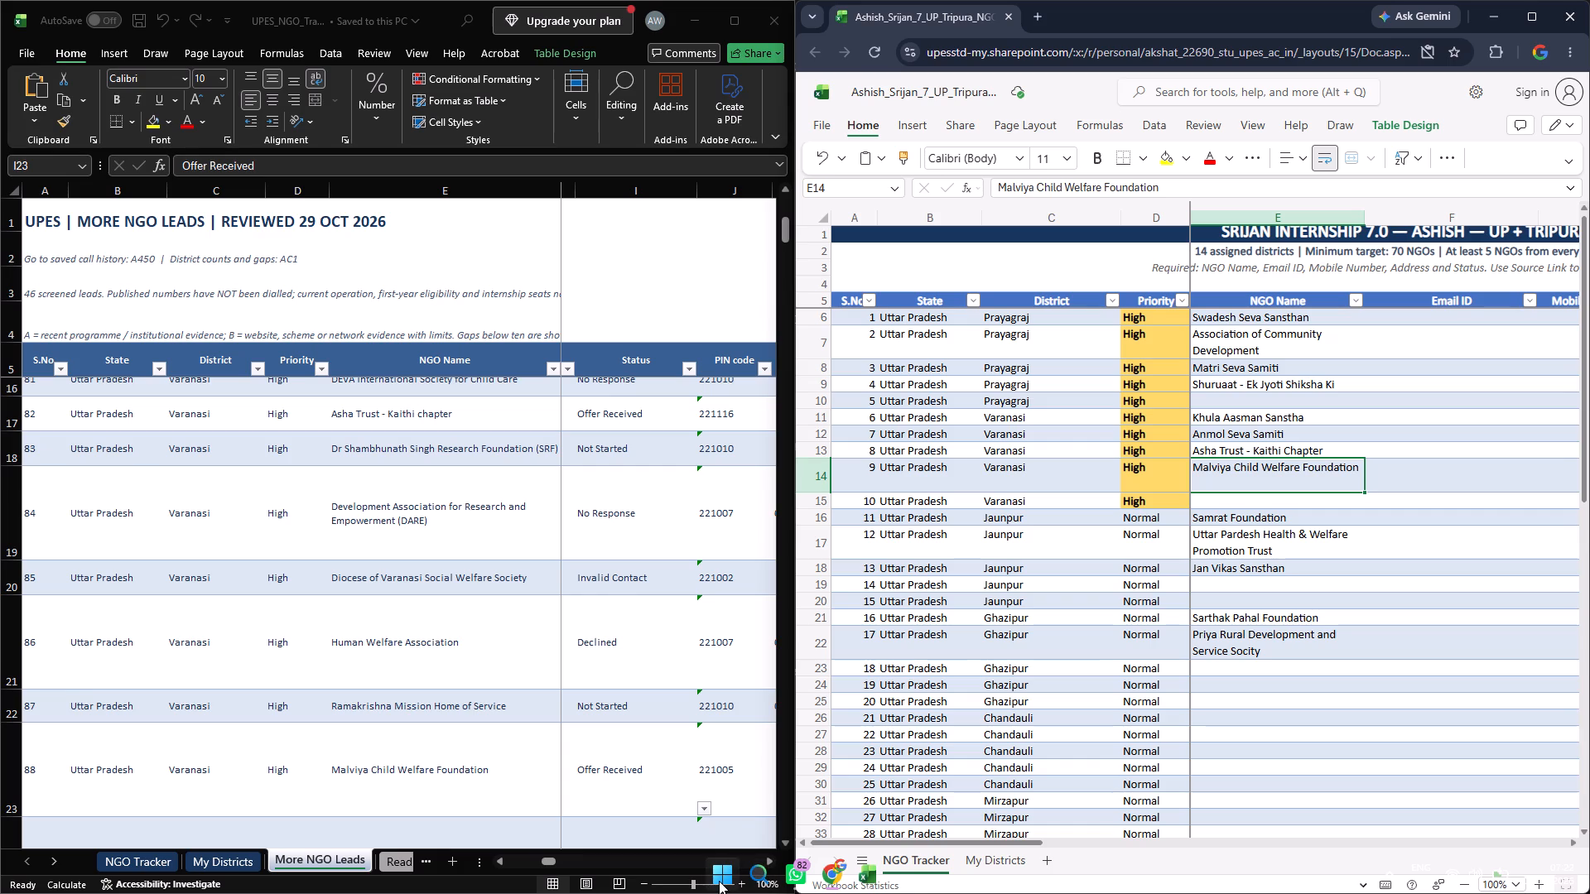
click(719, 882)
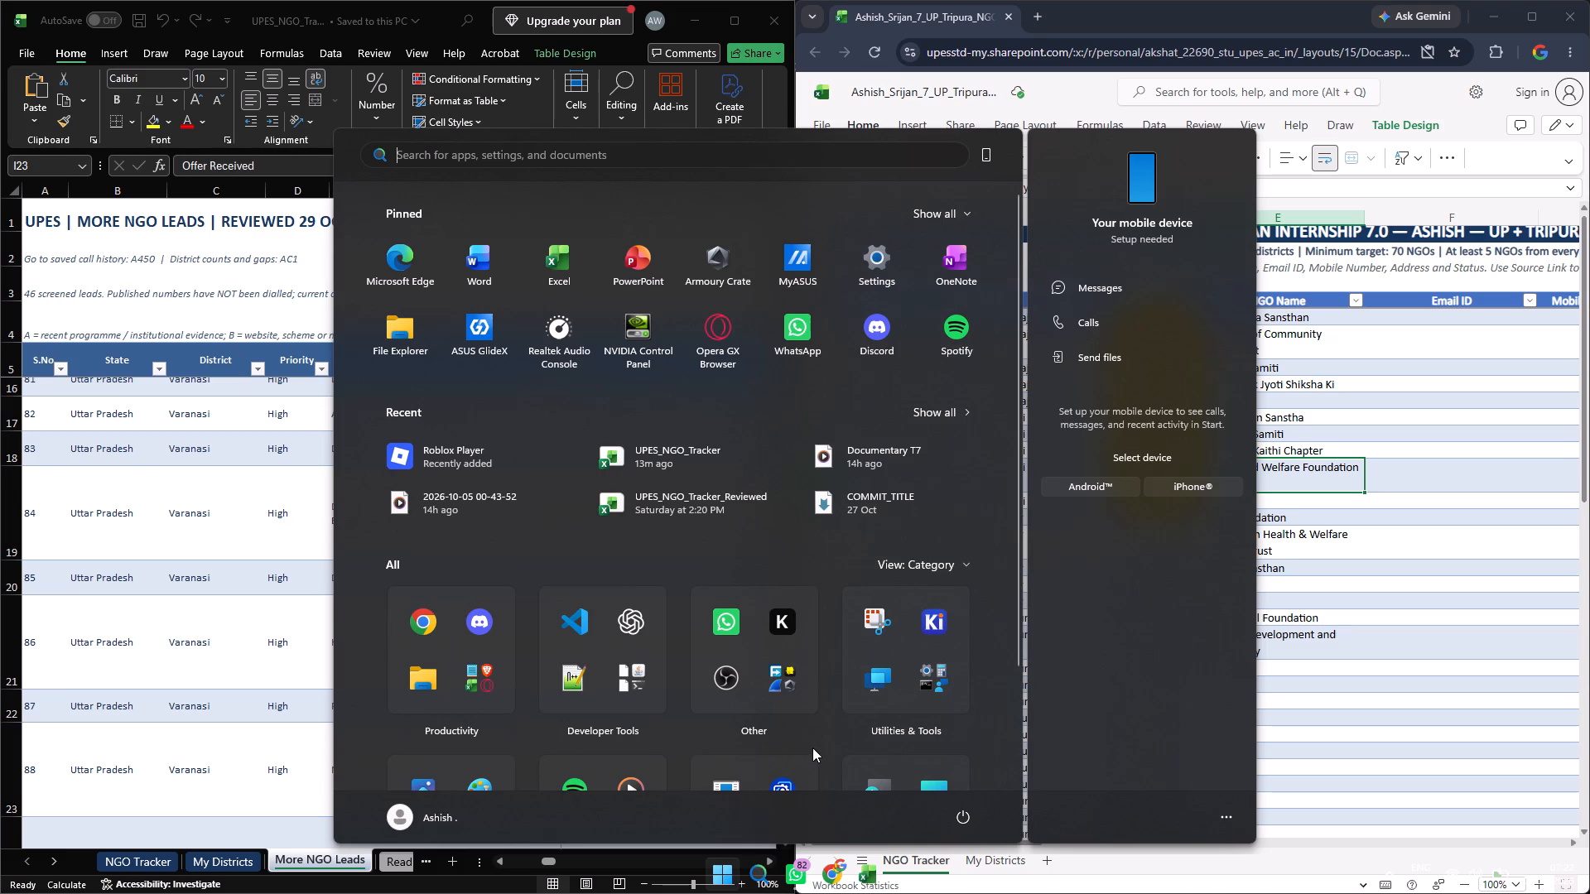
scroll(829, 748, down, 5)
scroll(829, 748, up, 4)
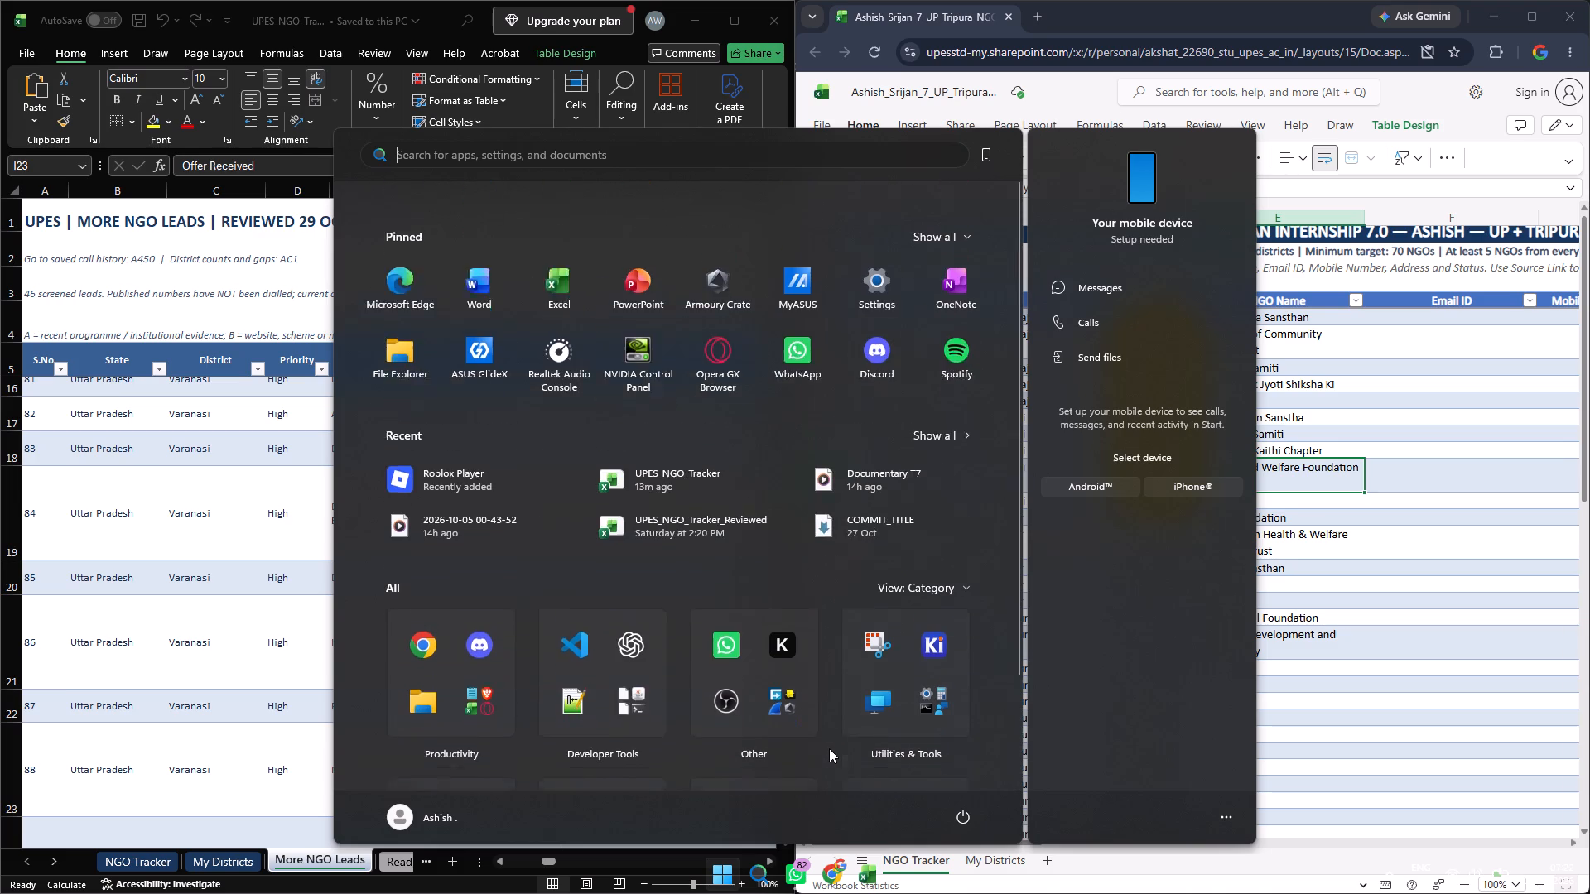
scroll(829, 748, up, 2)
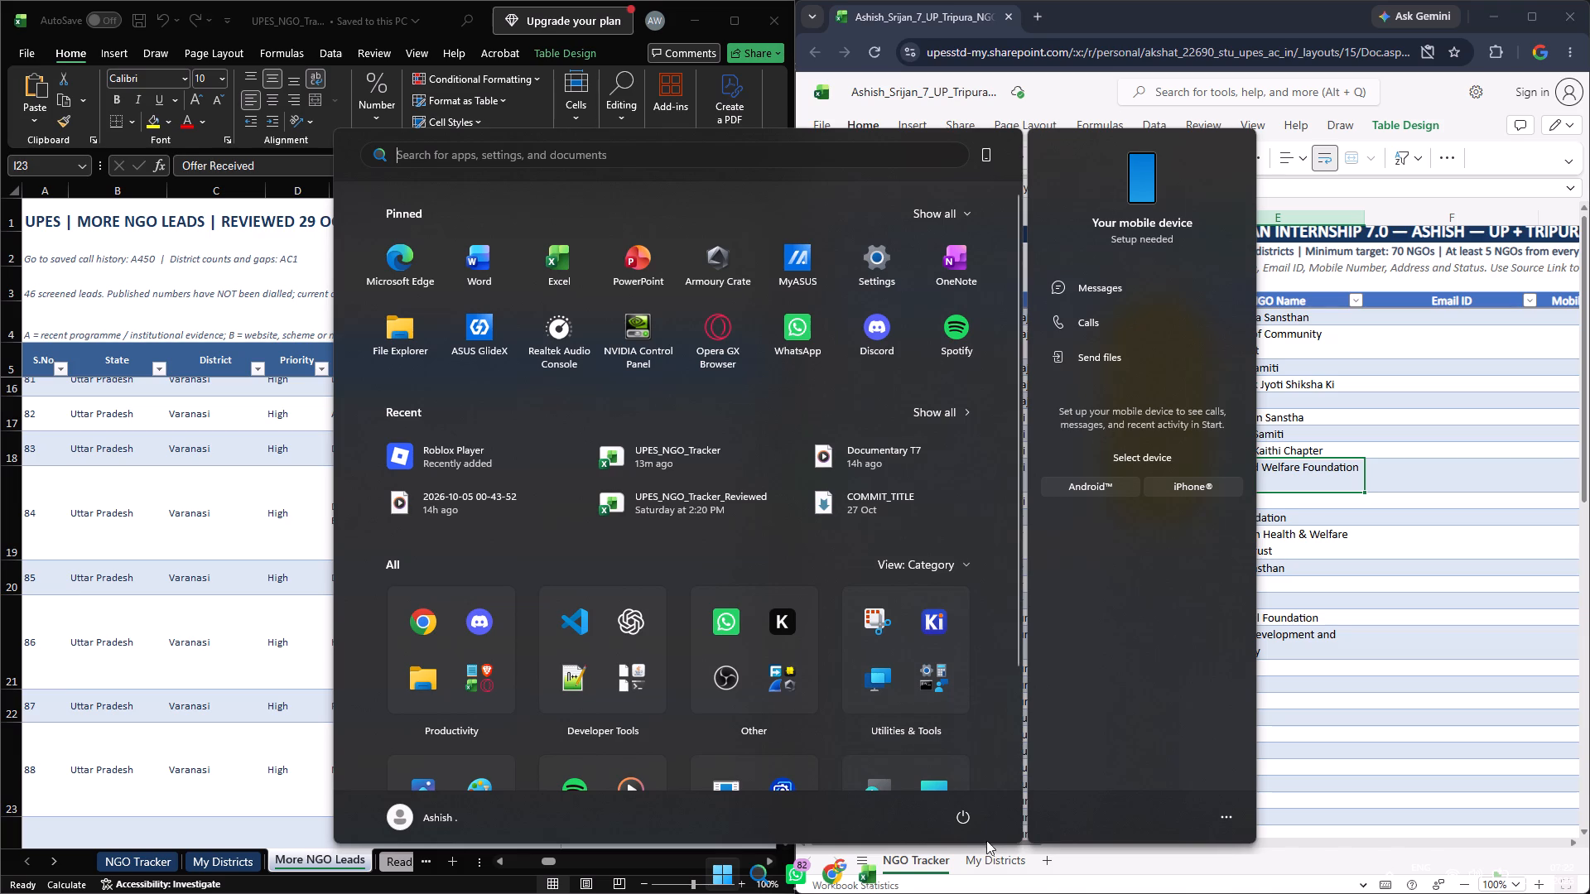
scroll(720, 603, down, 6)
scroll(720, 603, up, 2)
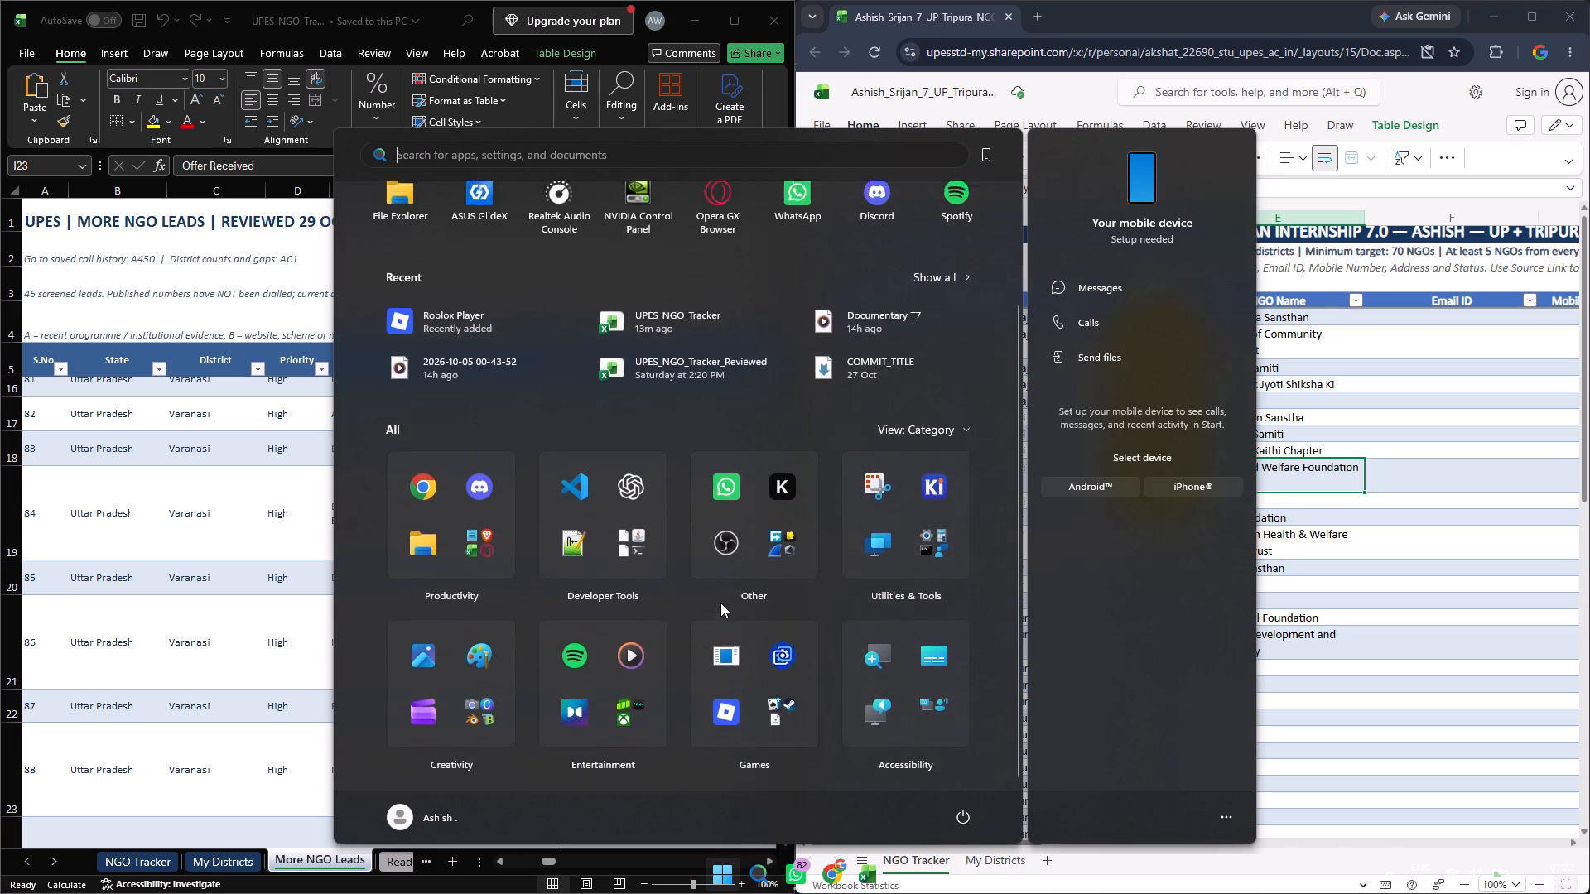
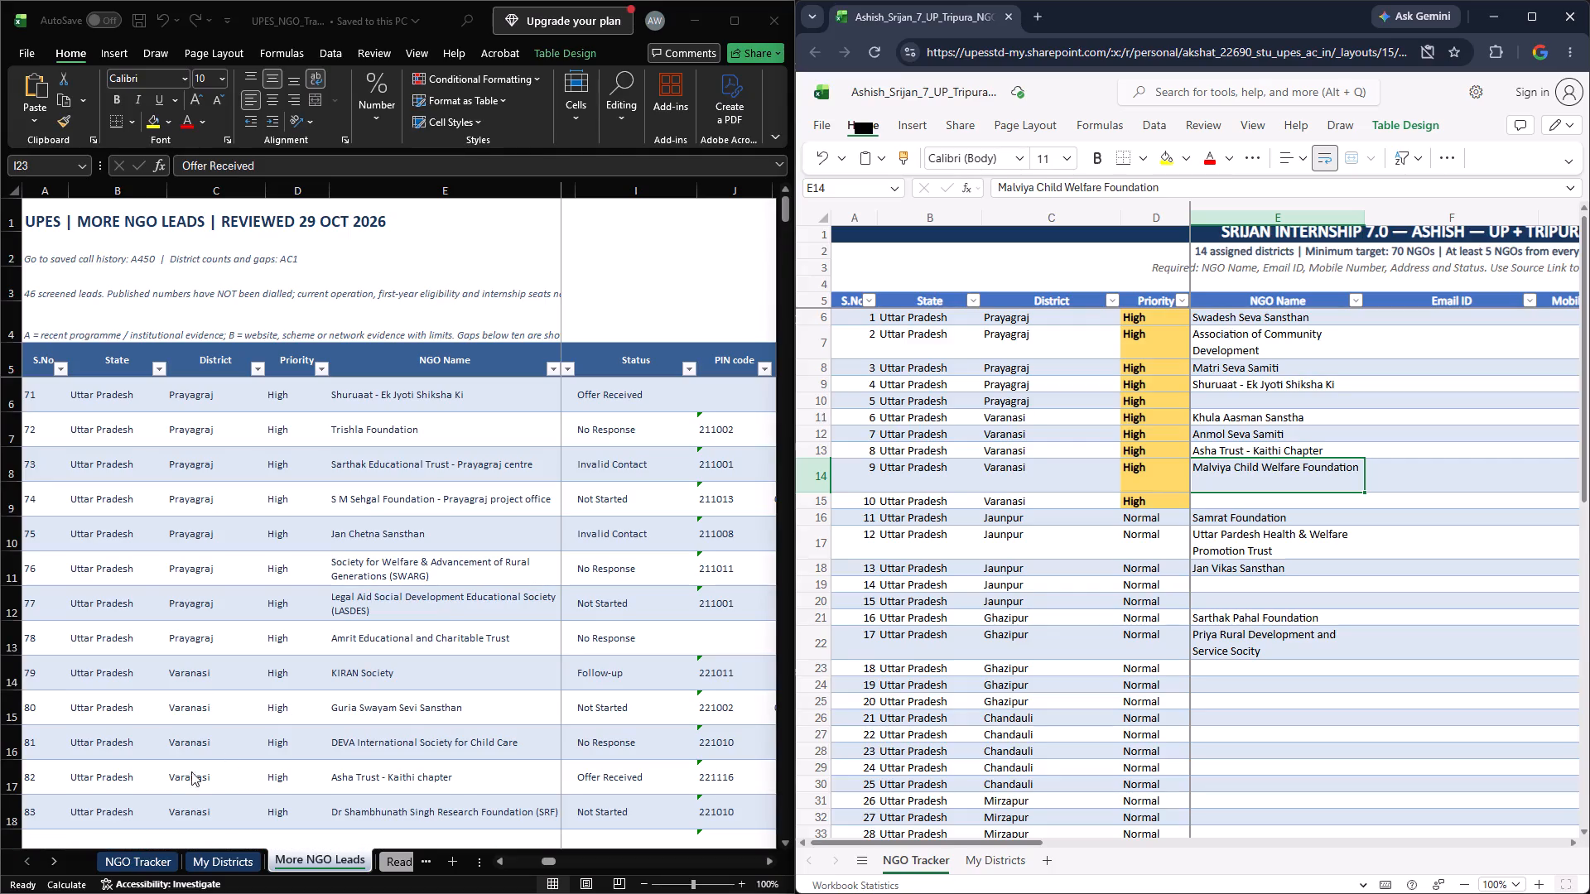
Switch to the NGO Tracker sheet of the UPES NGO workbook in desktop Excel.
click(123, 863)
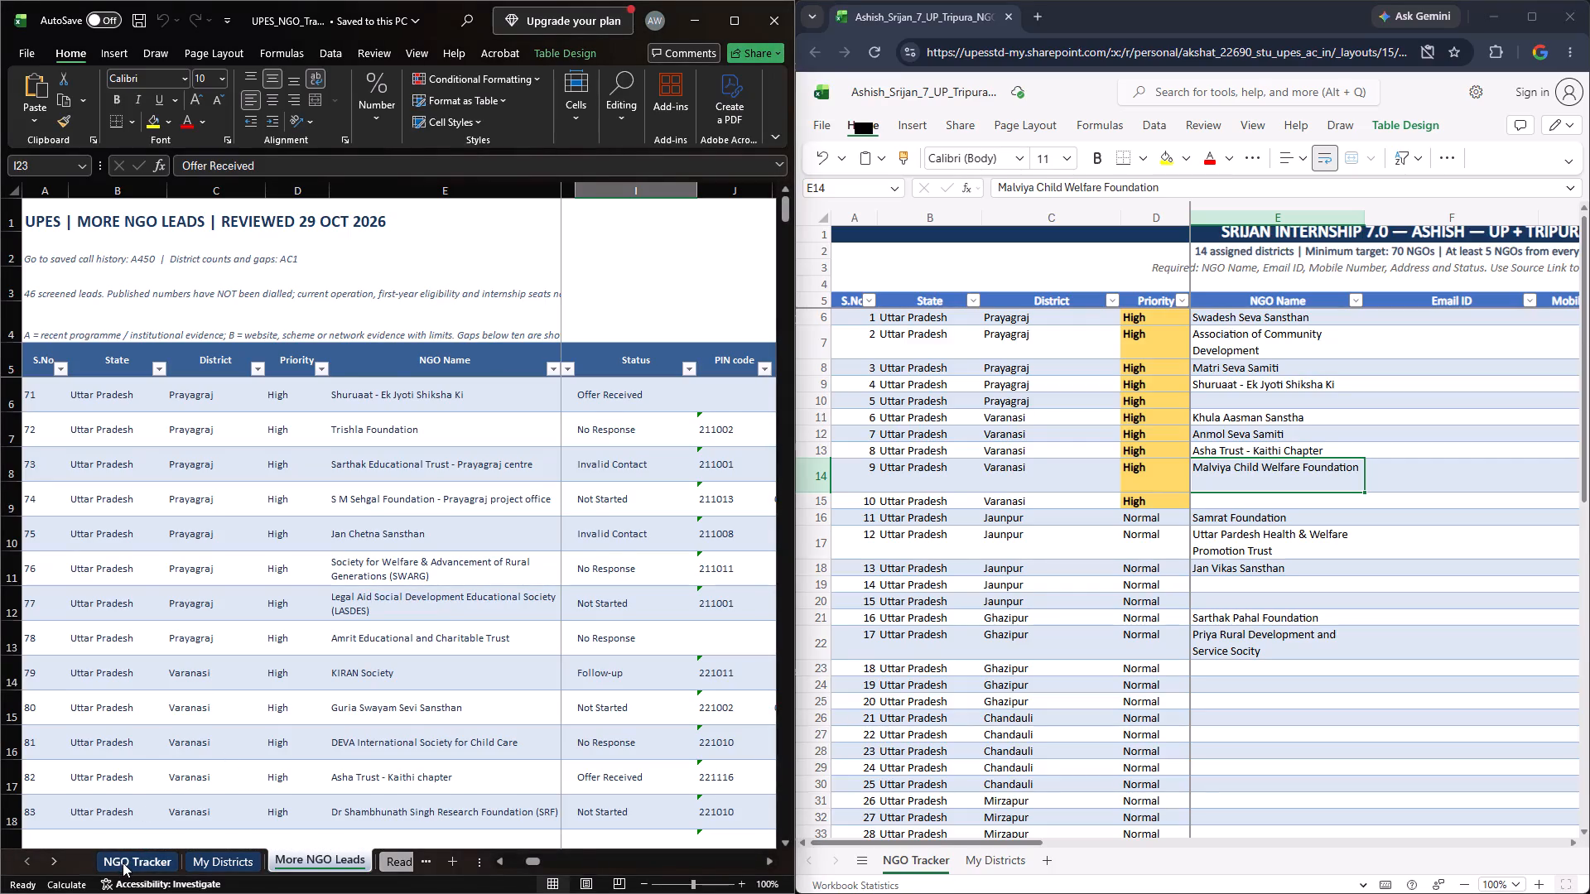
In the local Excel workbook, examine the NGO Tracker sheet's contact and Status columns for the Offer Received NGOs.
click(123, 863)
scroll(495, 647, up, 5)
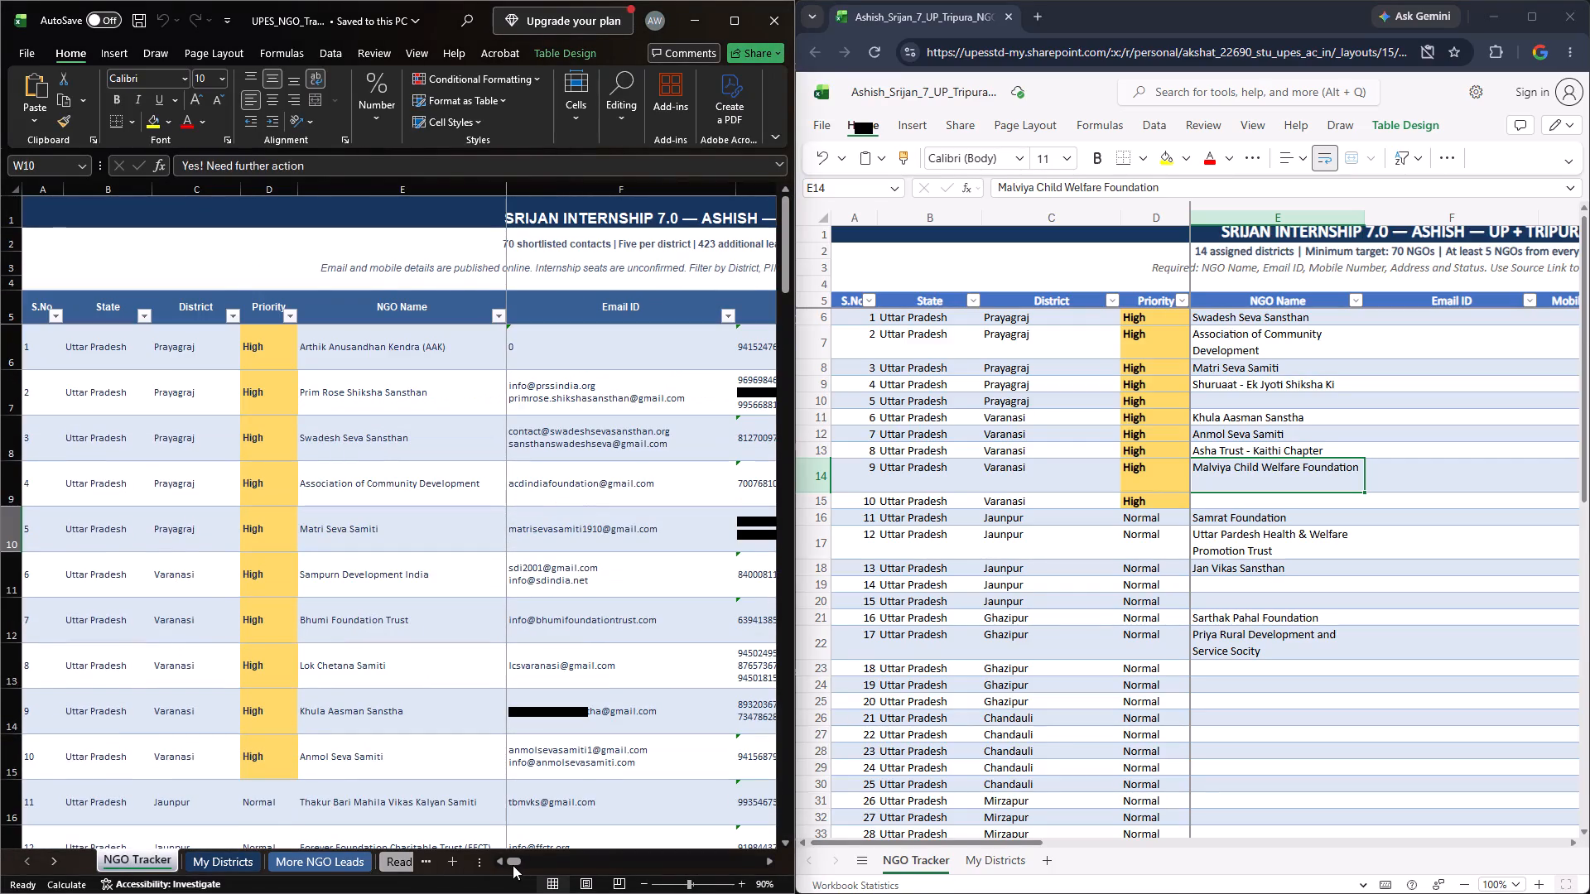
drag(513, 860, 529, 863)
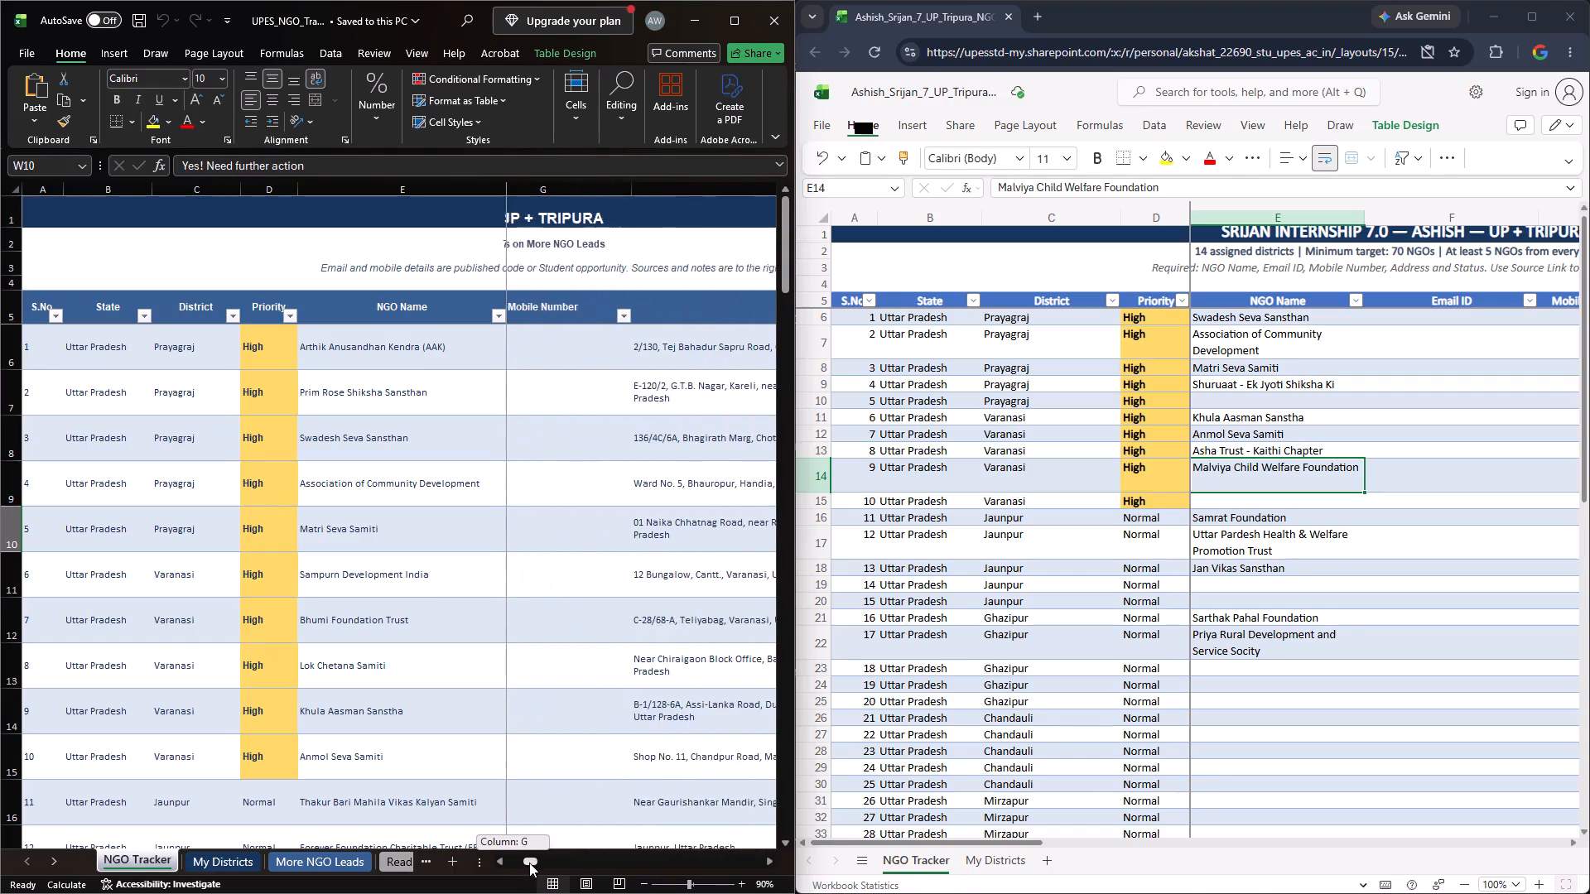
drag(529, 863, 553, 867)
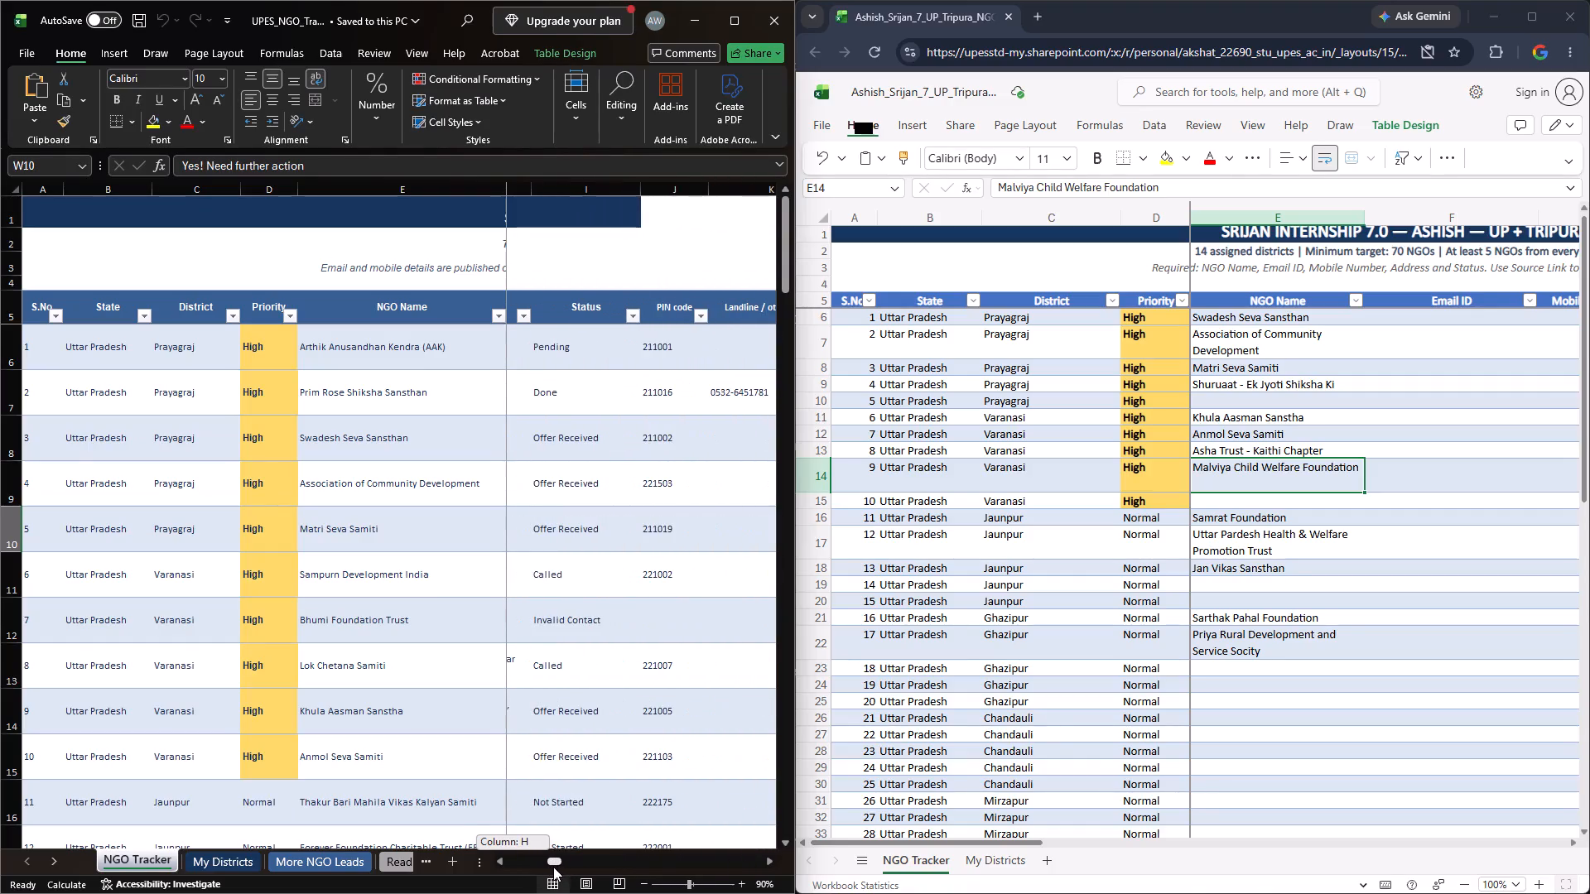
drag(553, 867, 527, 858)
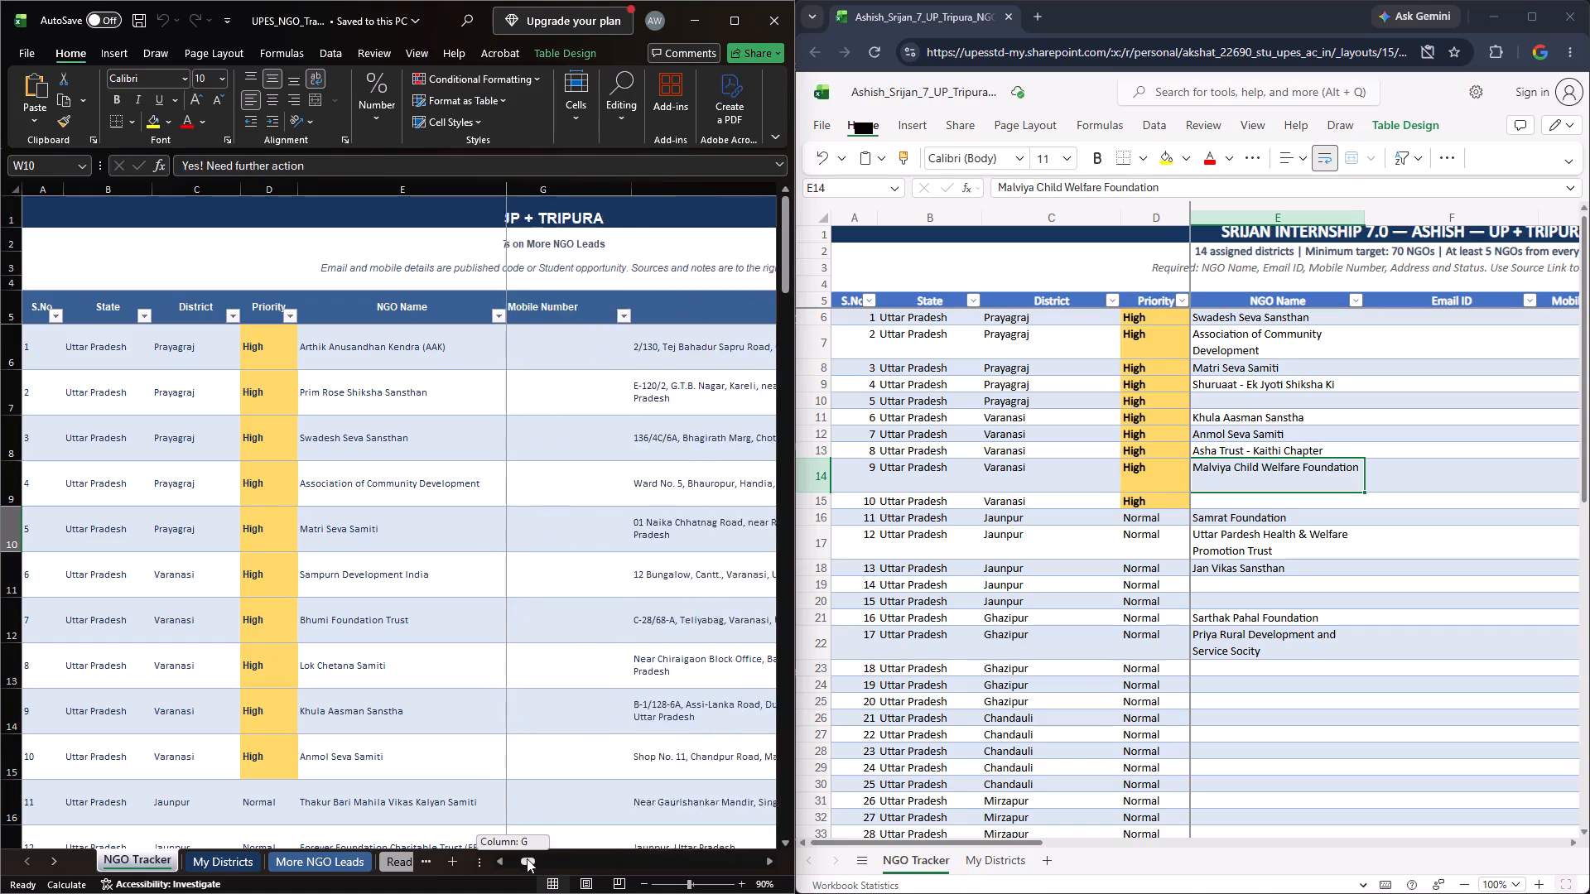
drag(527, 858, 487, 863)
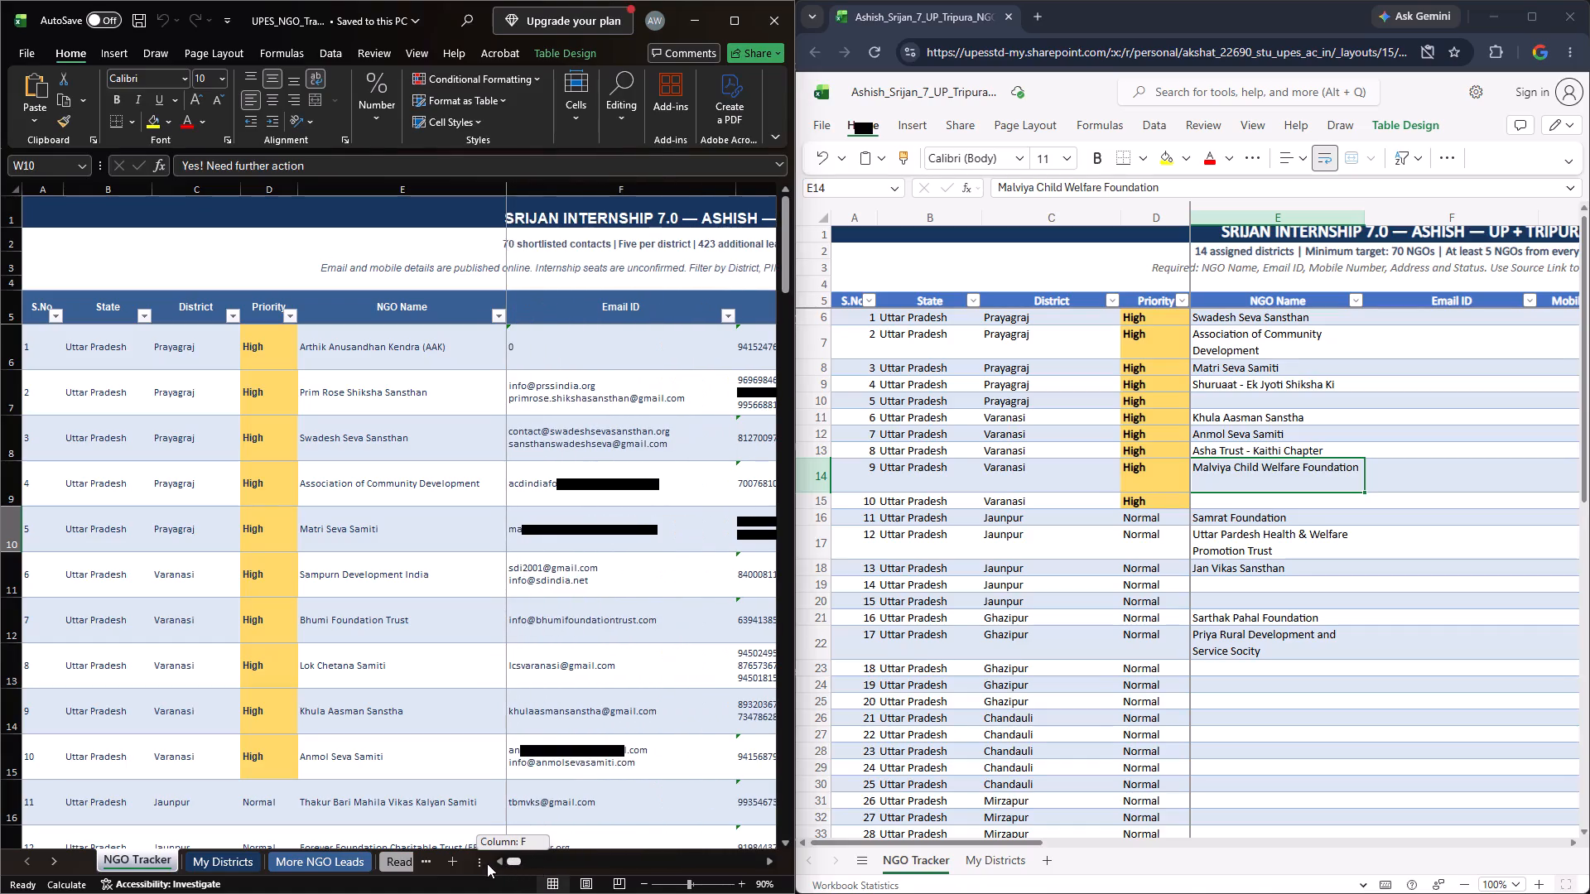
drag(487, 863, 489, 865)
Switch to the online tracker in Chrome and select the empty Email ID cell for Swadesh Seva Sansthan.
click(1447, 318)
click(1447, 318)
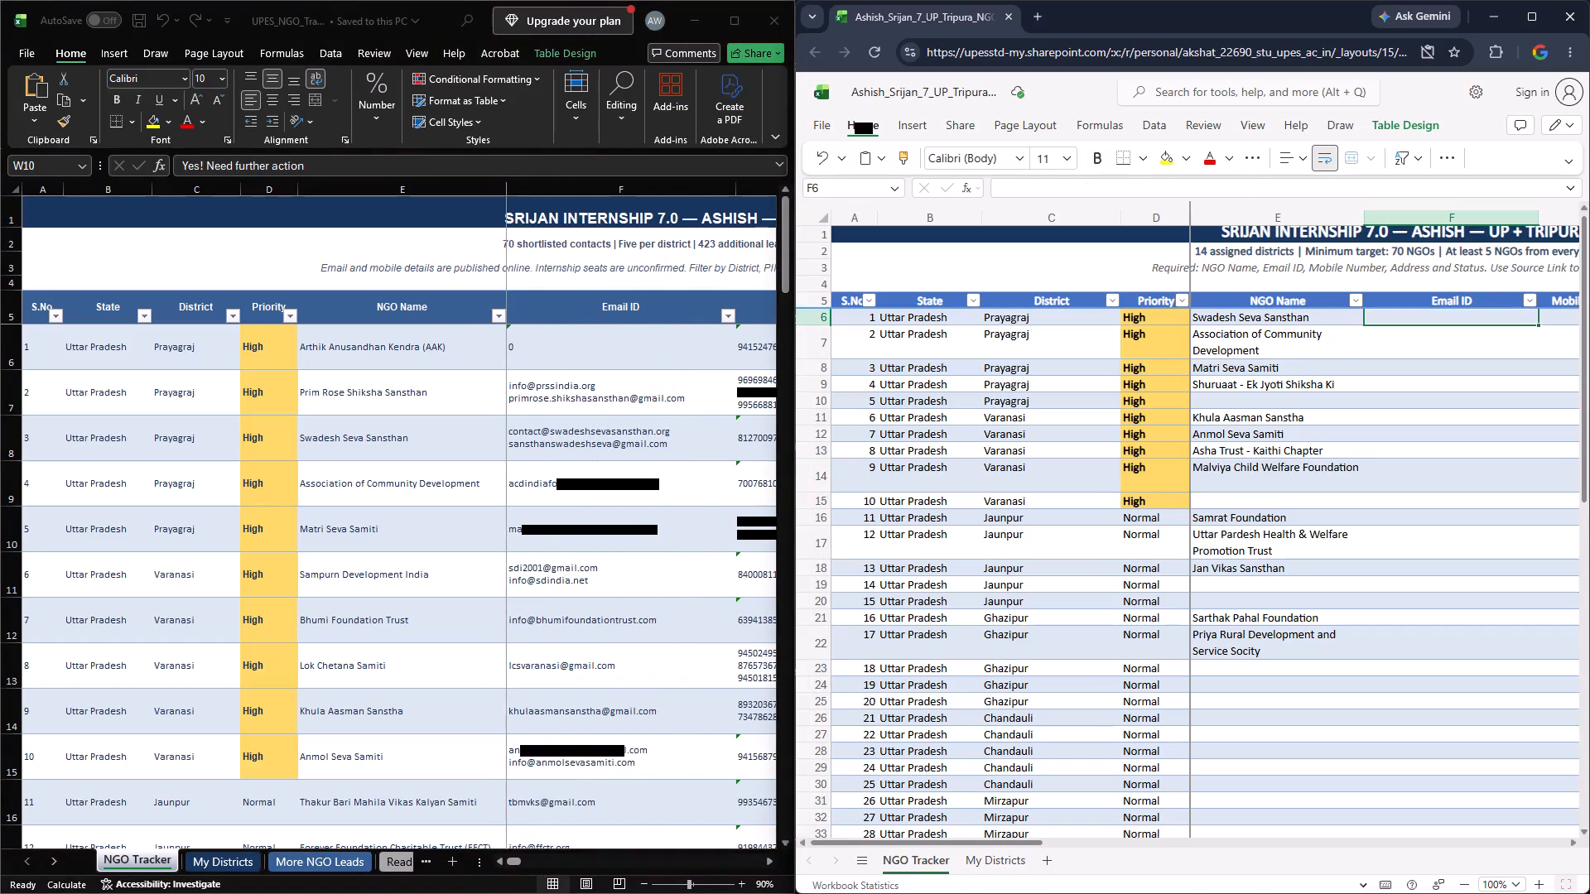
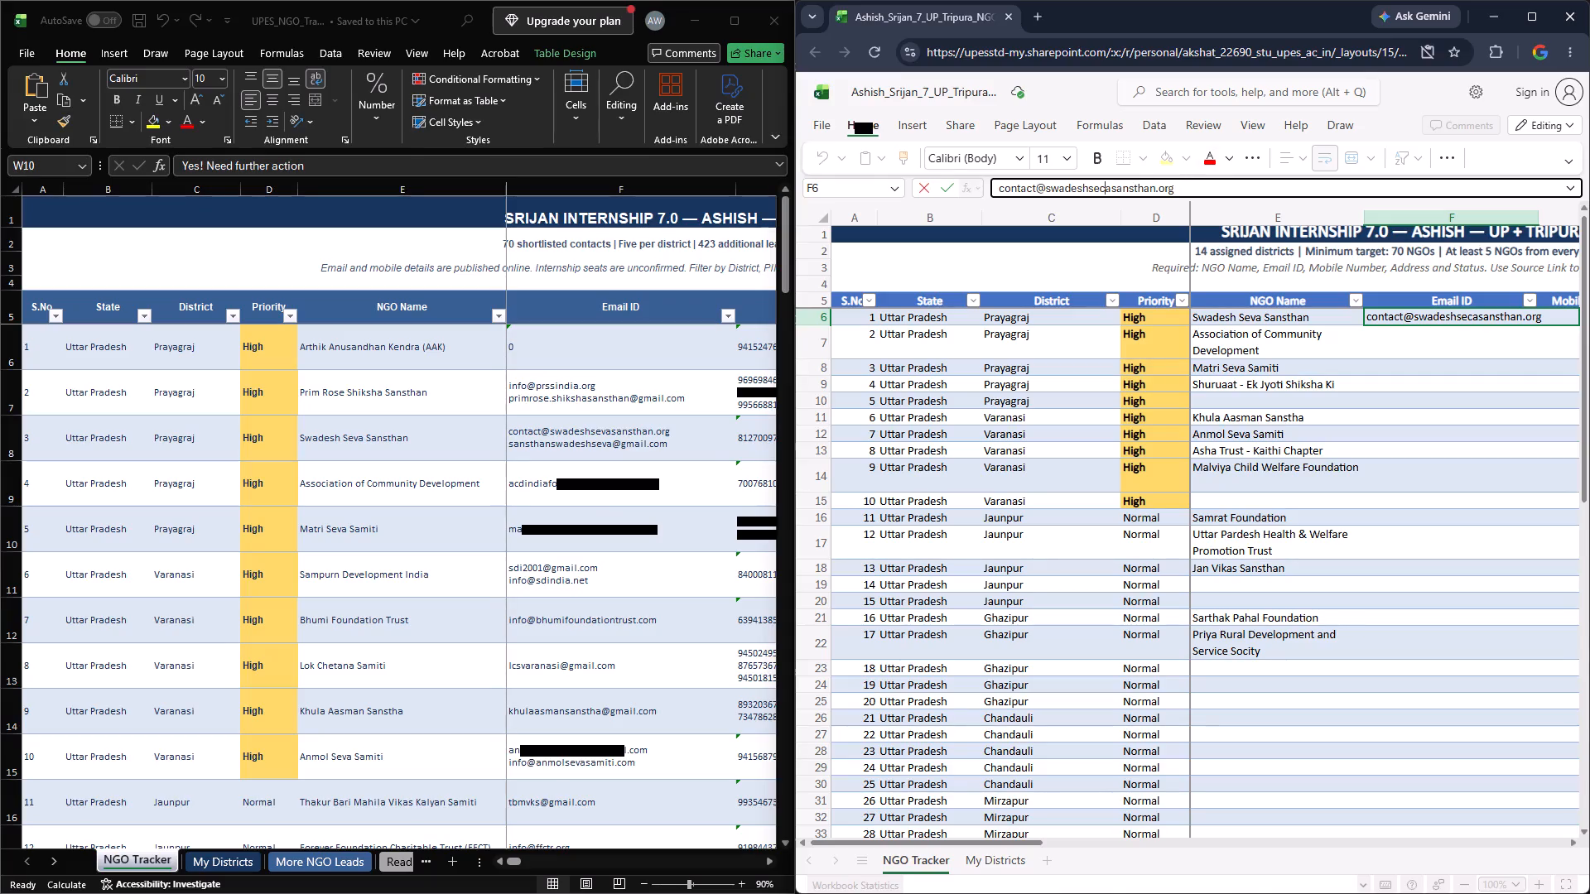
Correct the spelling of "seva" in Swadesh Seva Sansthan's Email ID entry in the online tracker.
key(BackSpace)
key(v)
click(1478, 341)
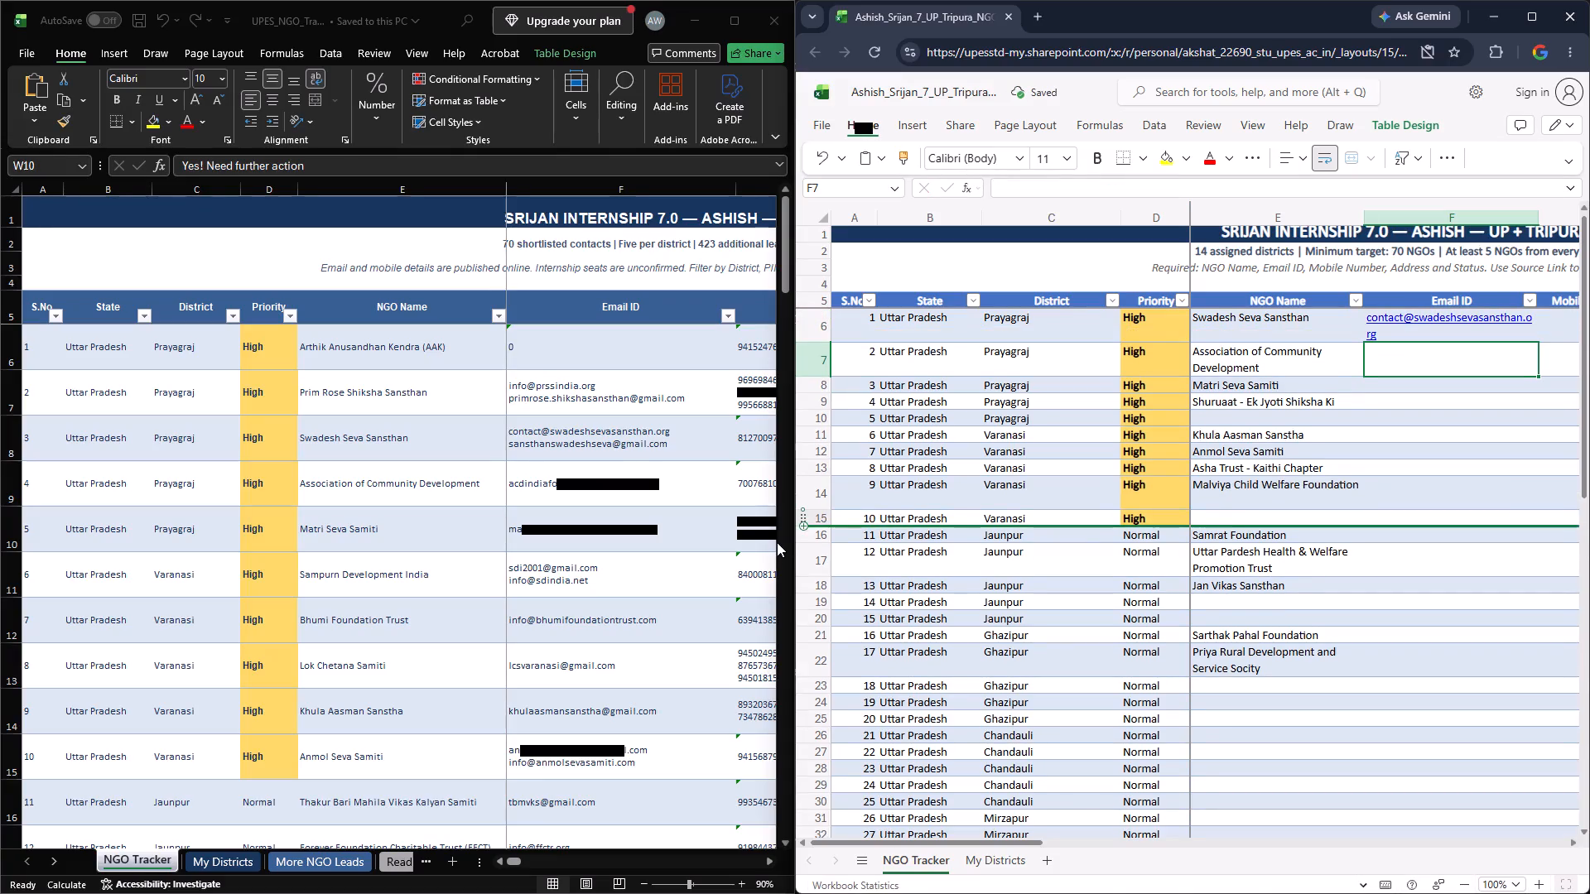
Switch to the local Excel workbook and select the Email ID cell for Association of Community Development.
click(599, 486)
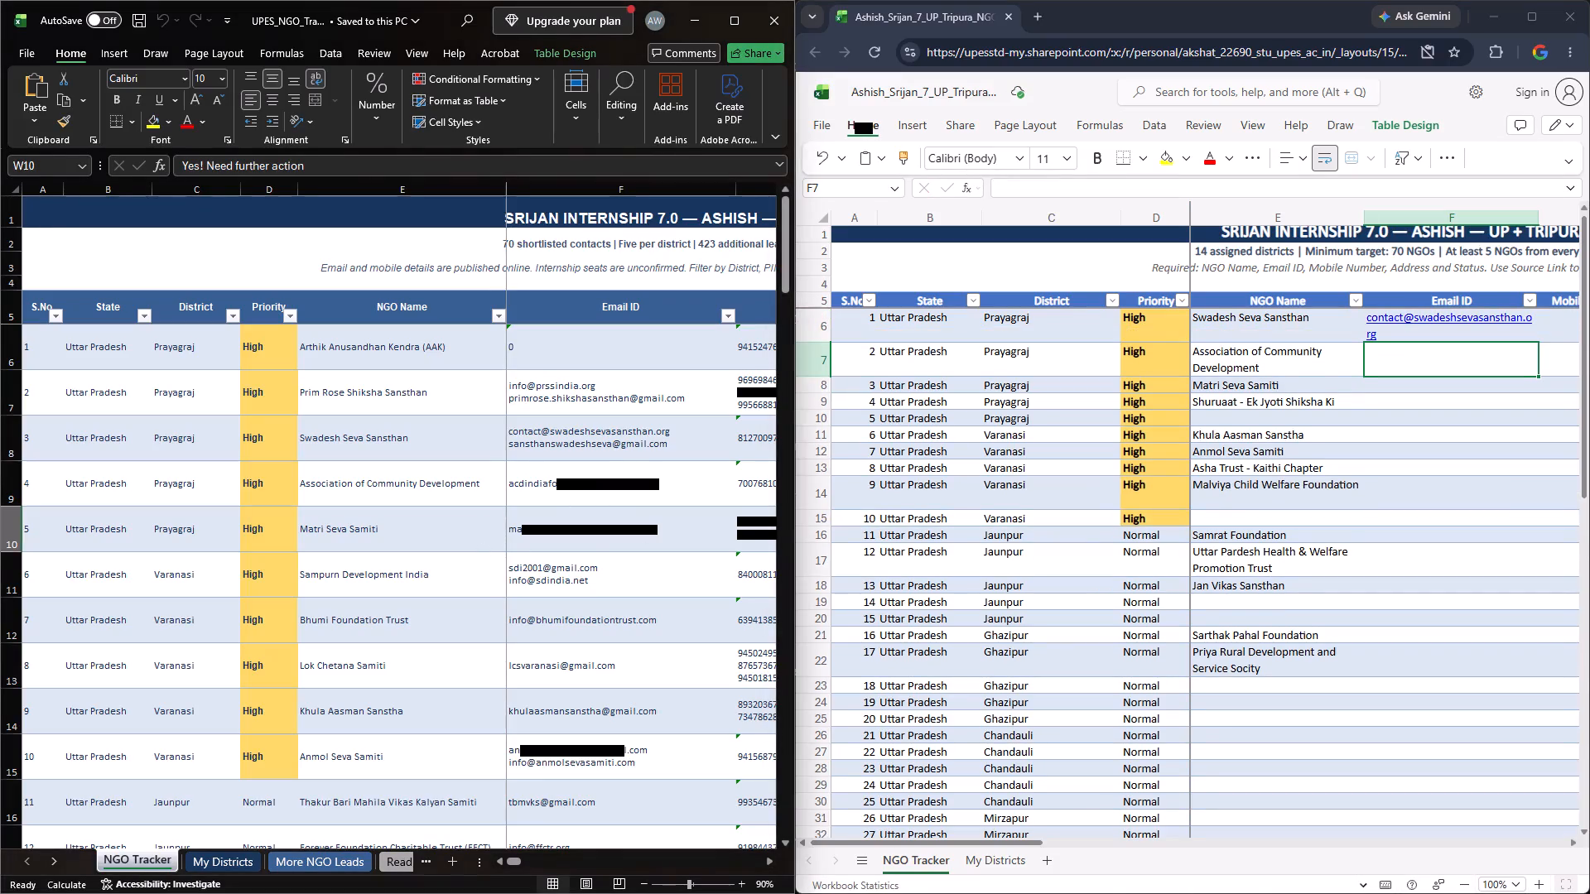
click(599, 486)
click(472, 167)
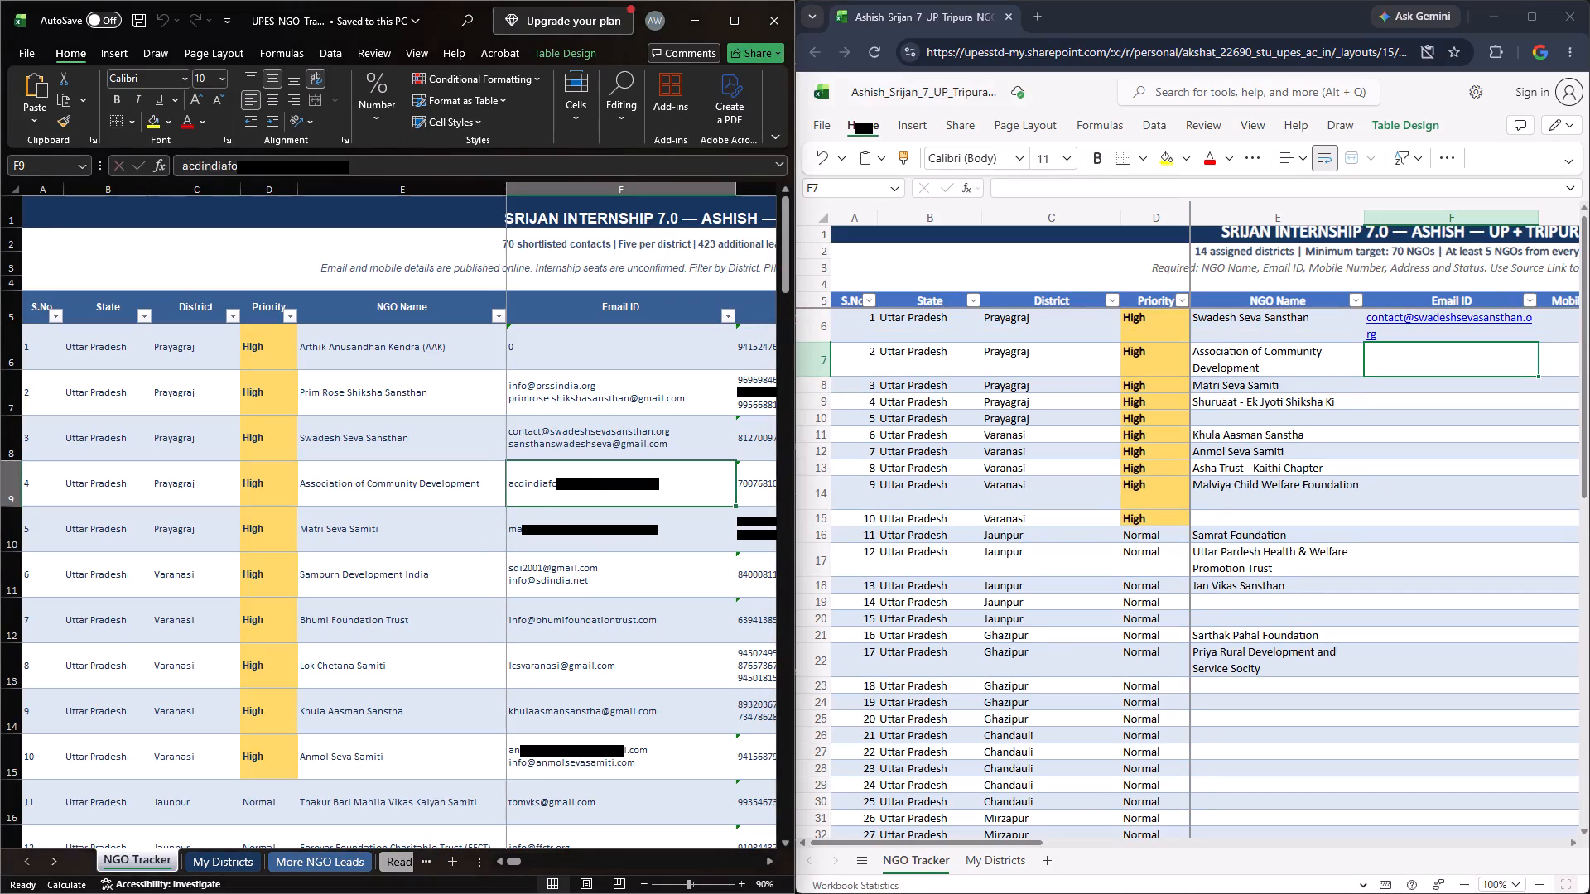
key(ctrl+a)
key(ctrl+c)
key(ctrl+c)
key(ctrl+c)
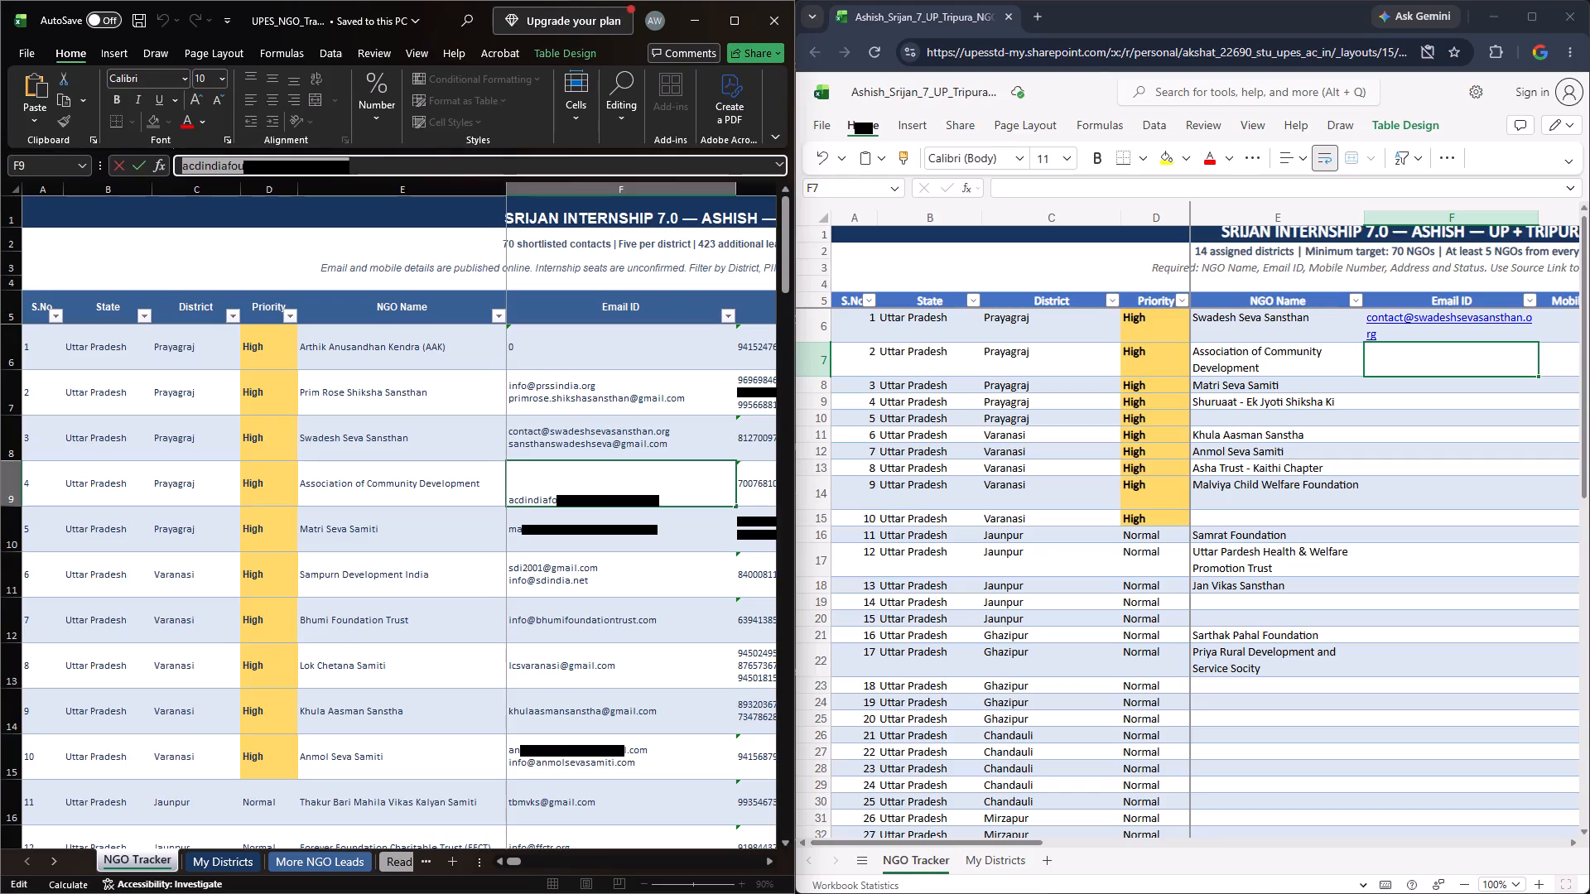
click(1421, 375)
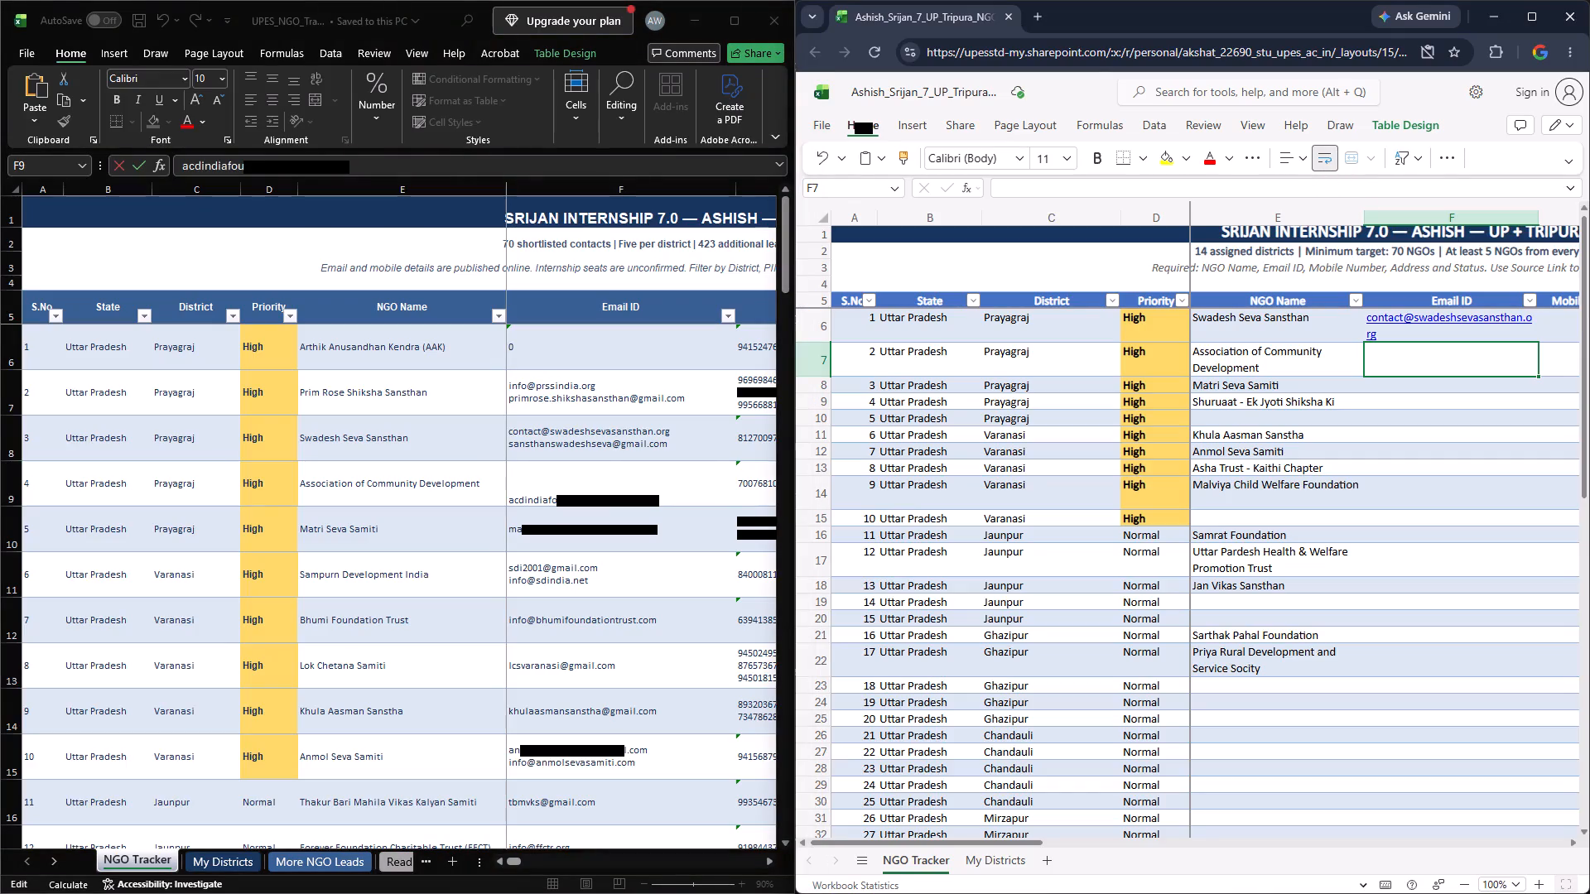
click(1304, 183)
key(ctrl+v)
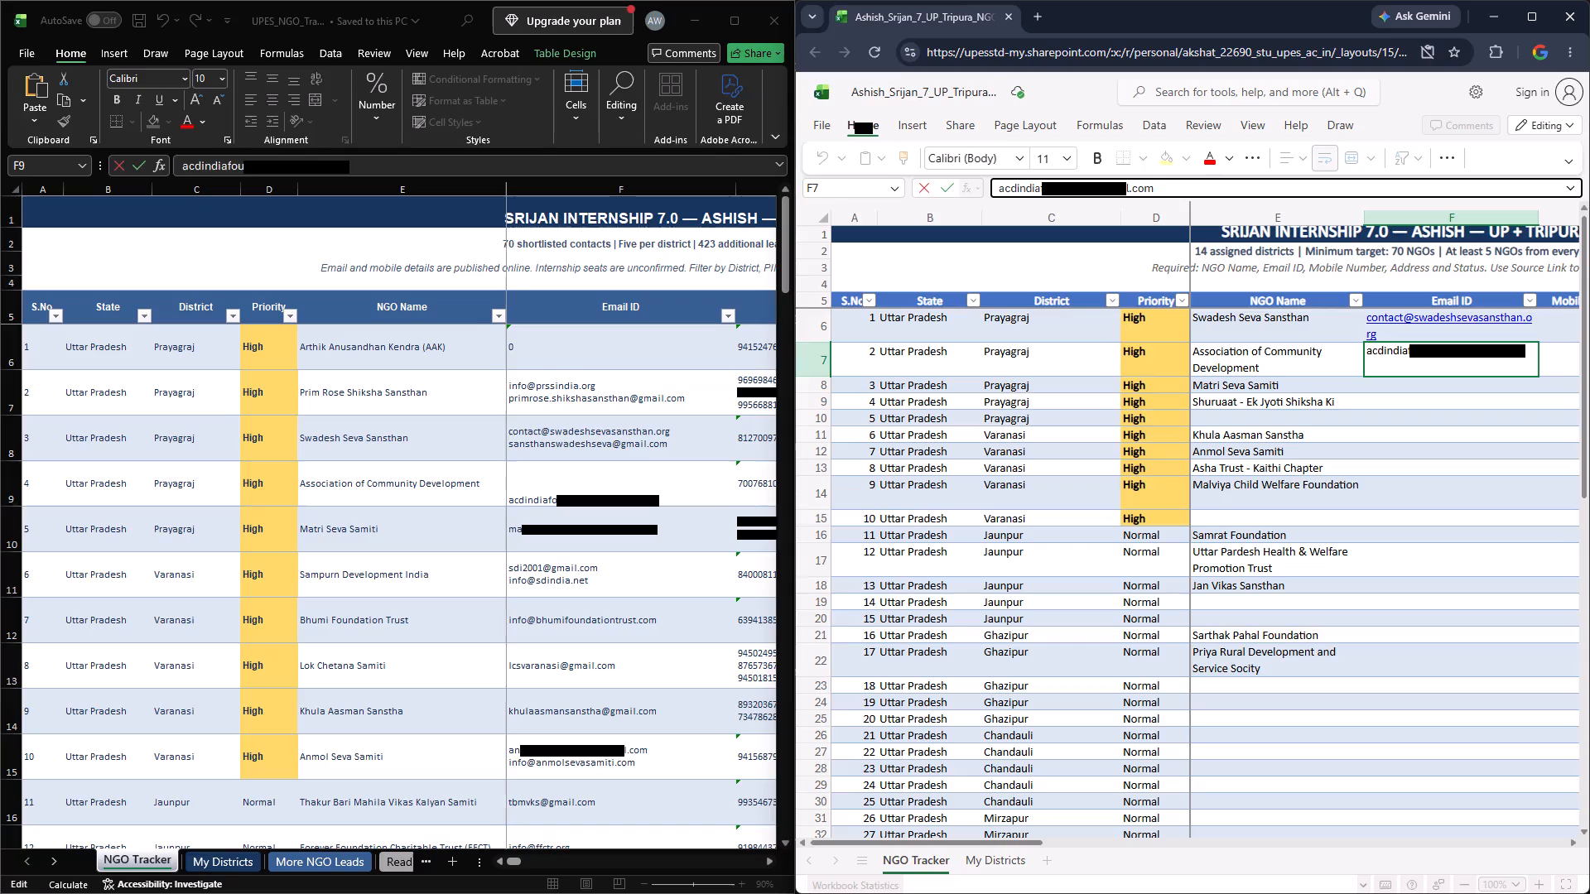
click(600, 531)
click(600, 531)
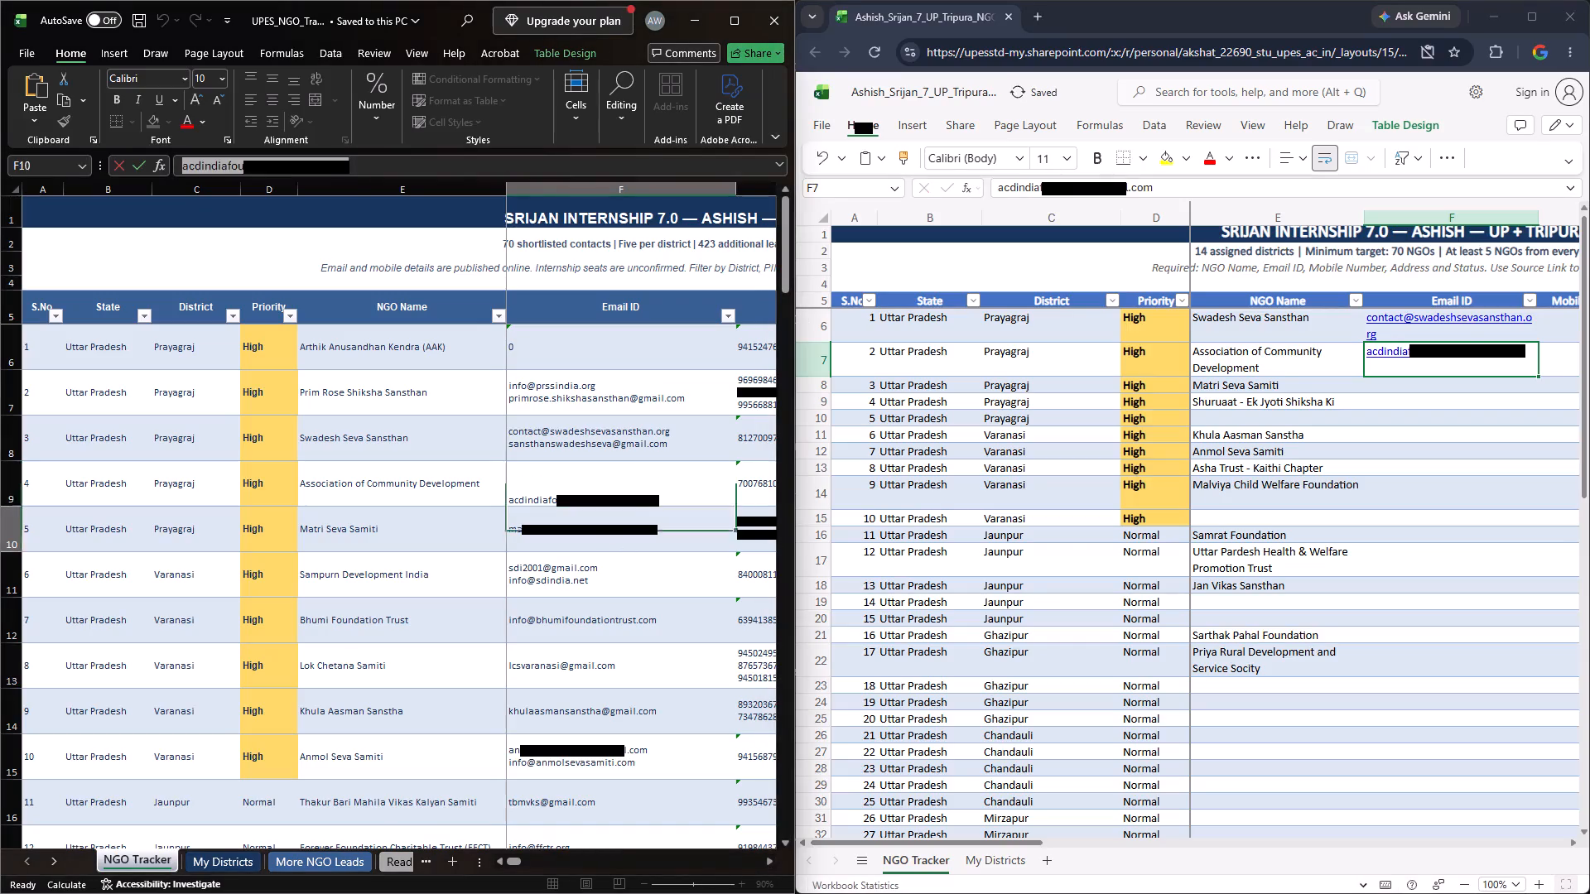
click(402, 170)
key(ctrl+a)
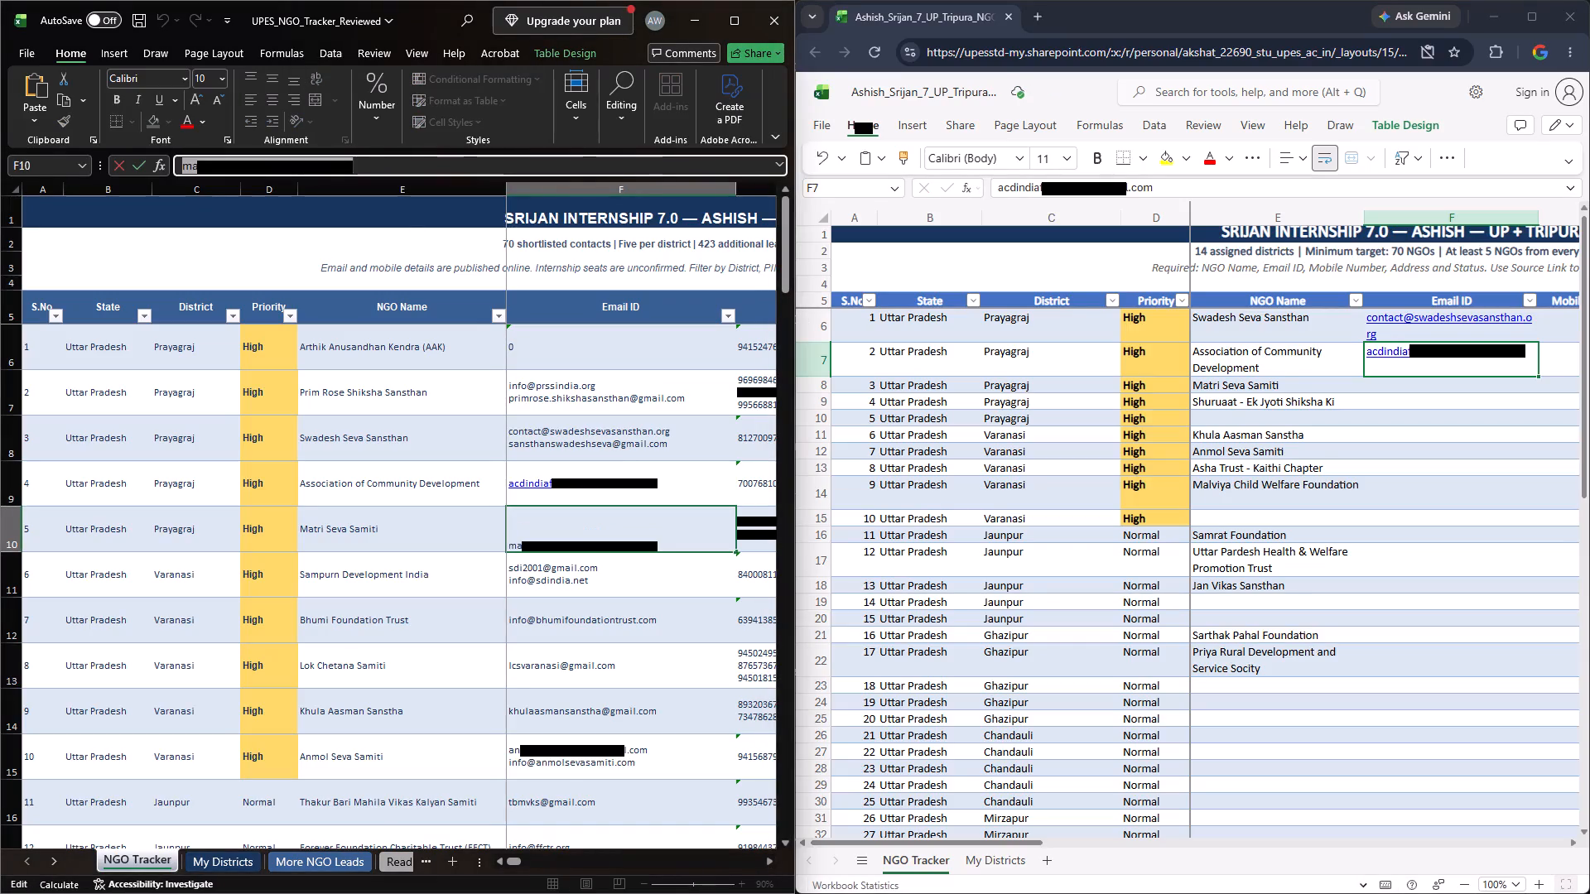
key(ctrl+c)
key(ctrl+c)
key(ctrl+c)
click(592, 570)
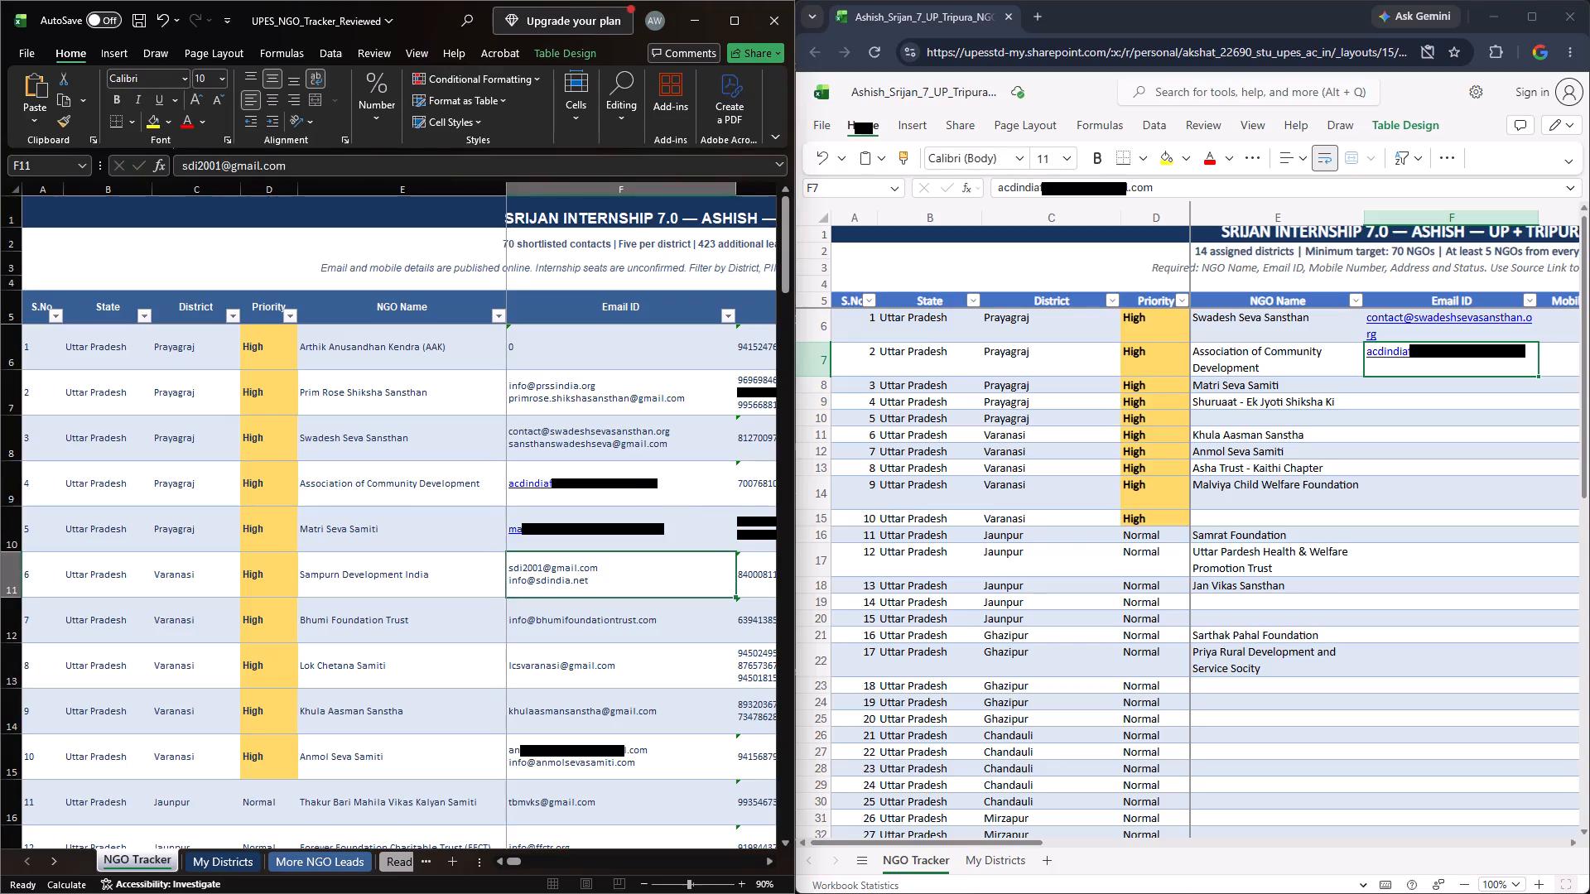
click(1419, 387)
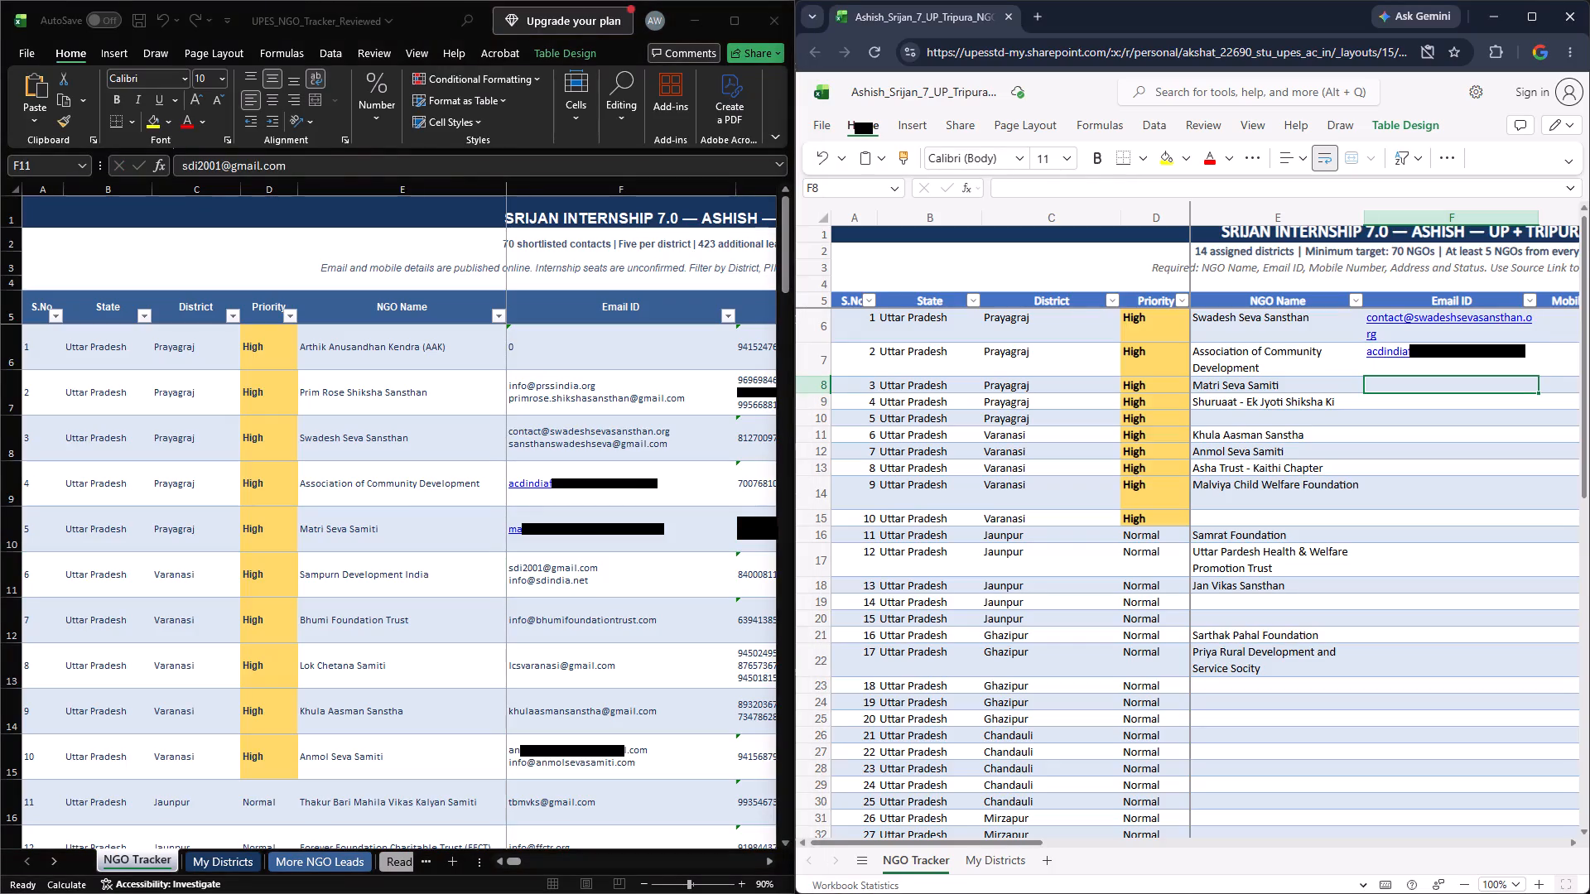
click(1239, 188)
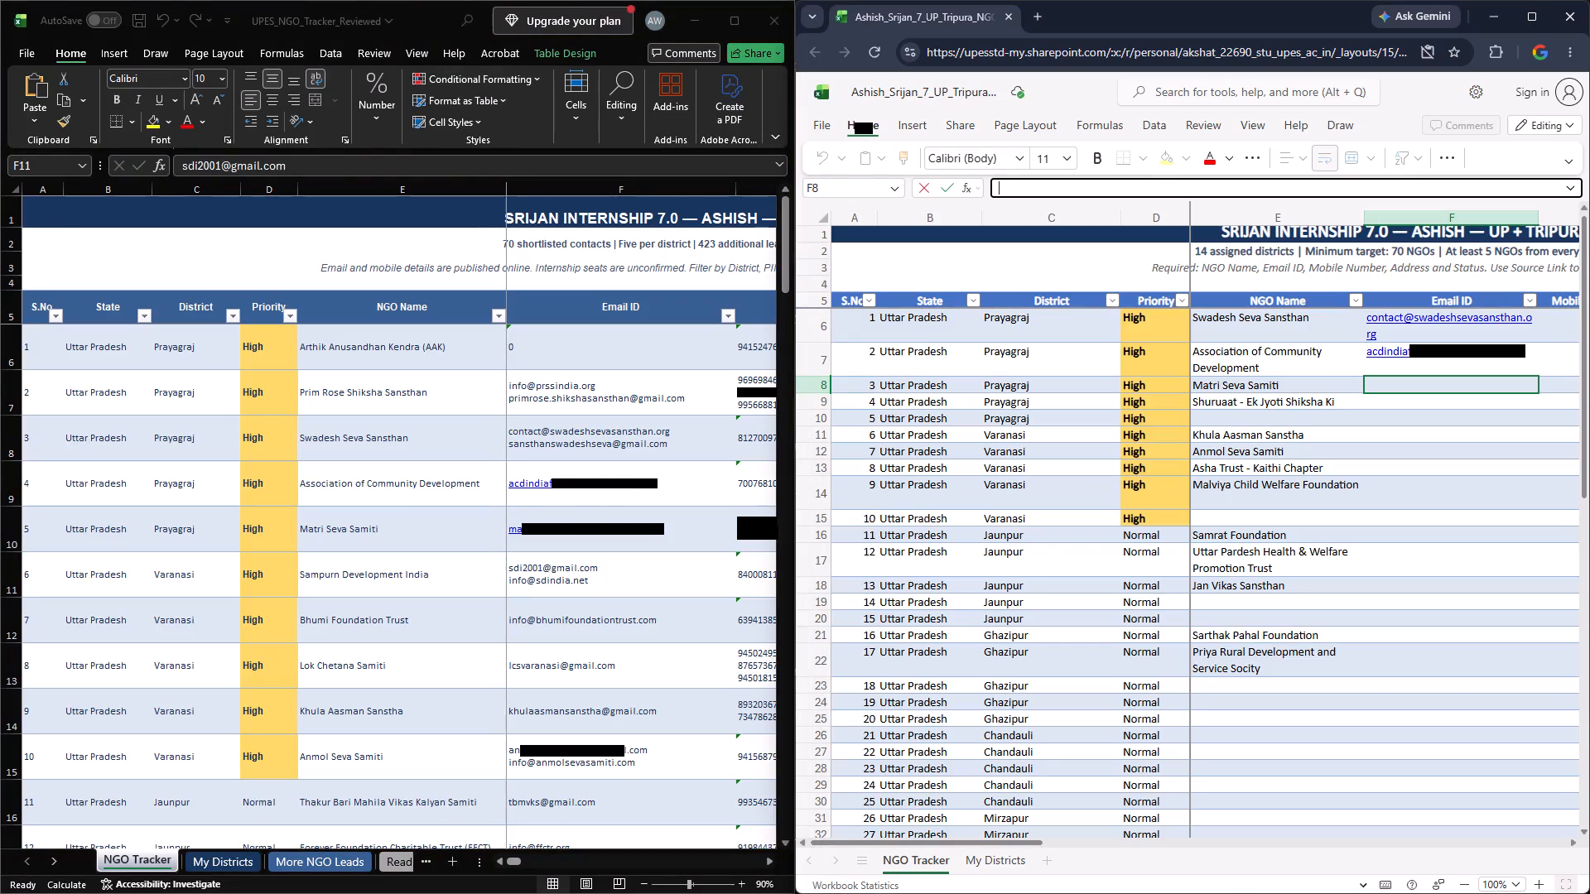
key(ctrl+v)
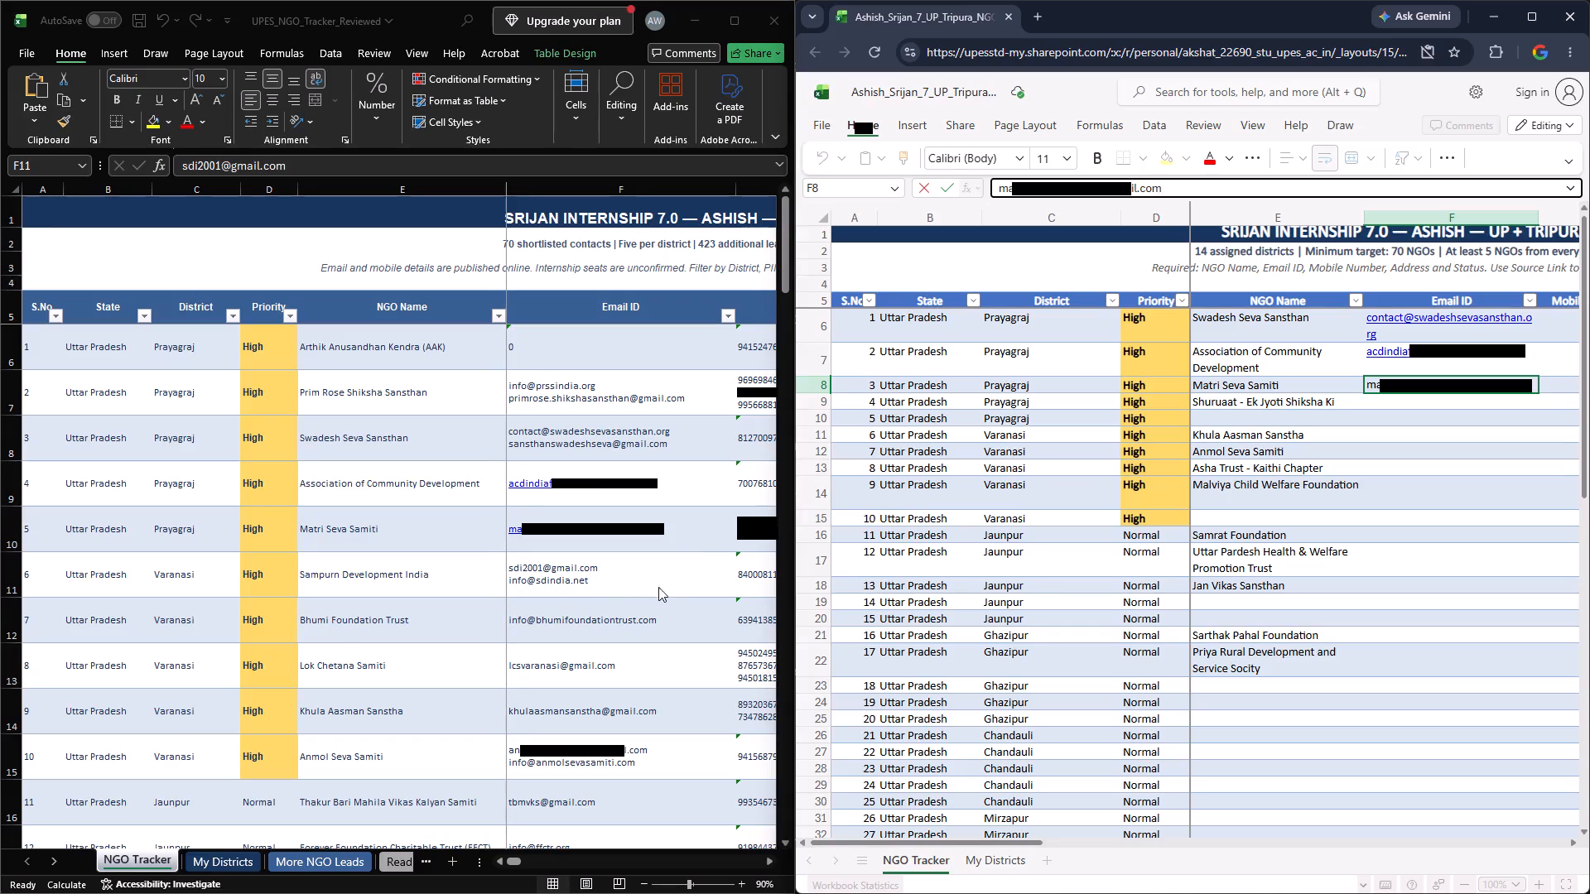
In the local Excel workbook, select the Email ID cell of Khula Aasman Sanstha.
scroll(650, 603, down, 1)
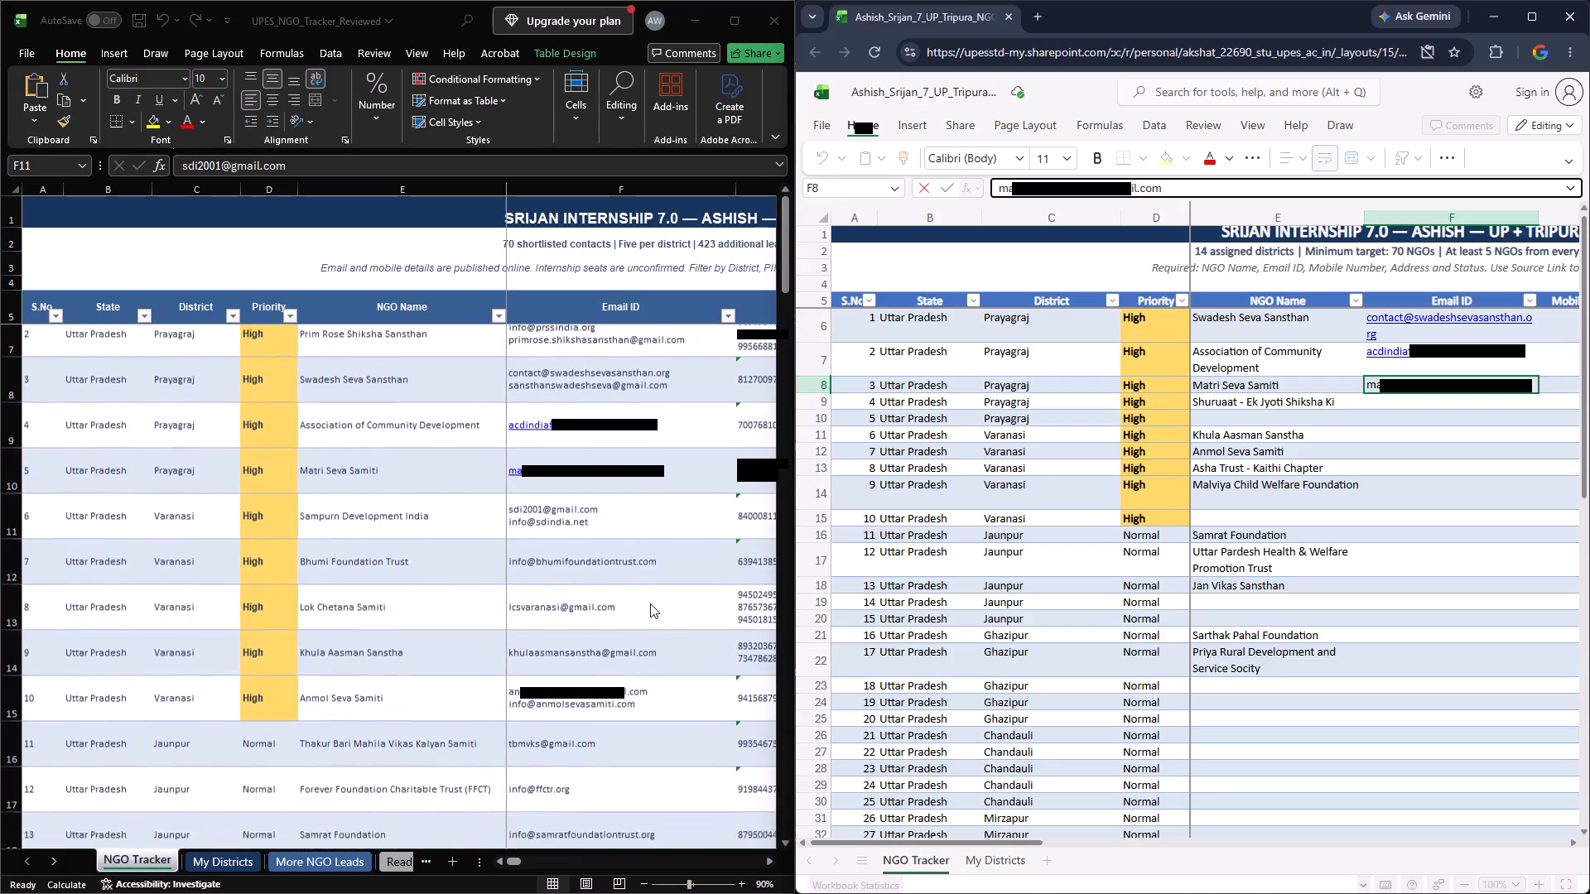
scroll(650, 603, down, 1)
click(650, 603)
click(650, 603)
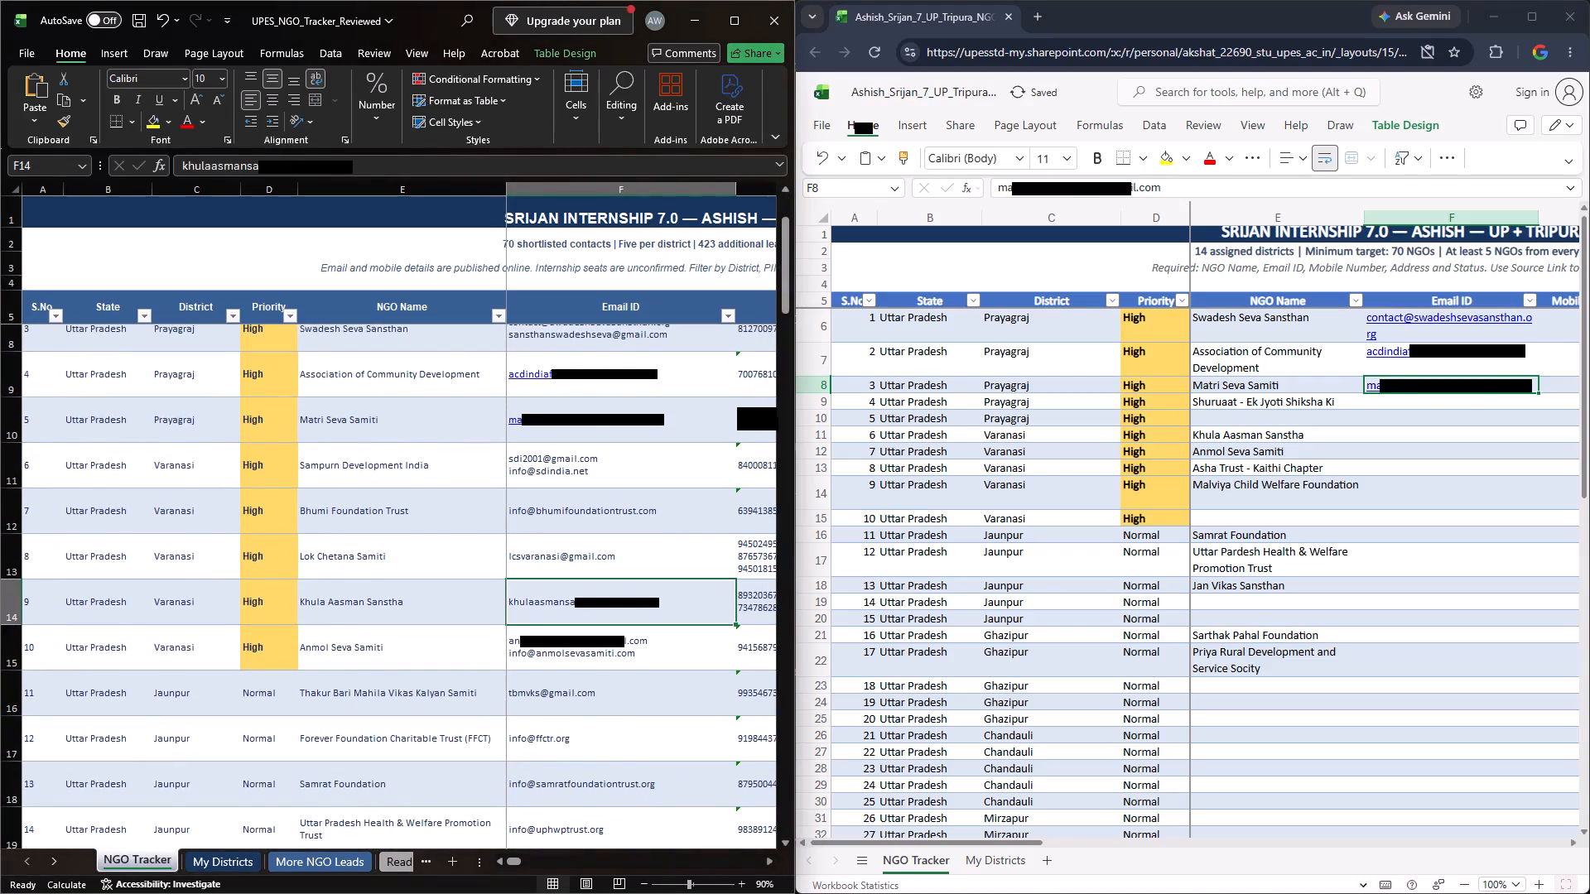
click(369, 162)
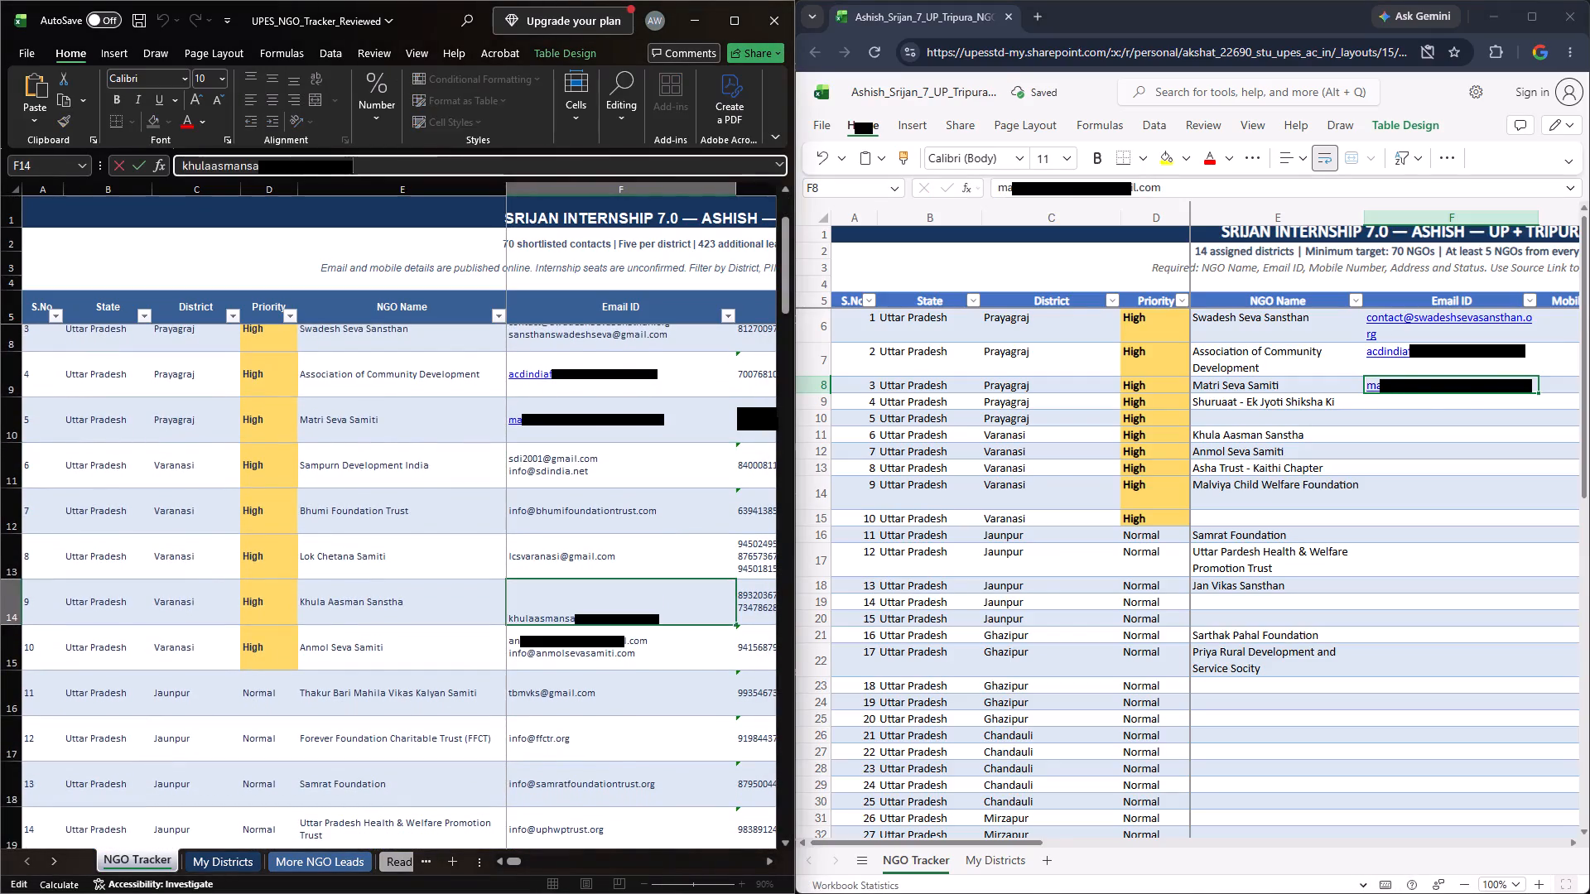
key(ctrl+a)
key(ctrl+c)
key(ctrl+c)
key(ctrl+c)
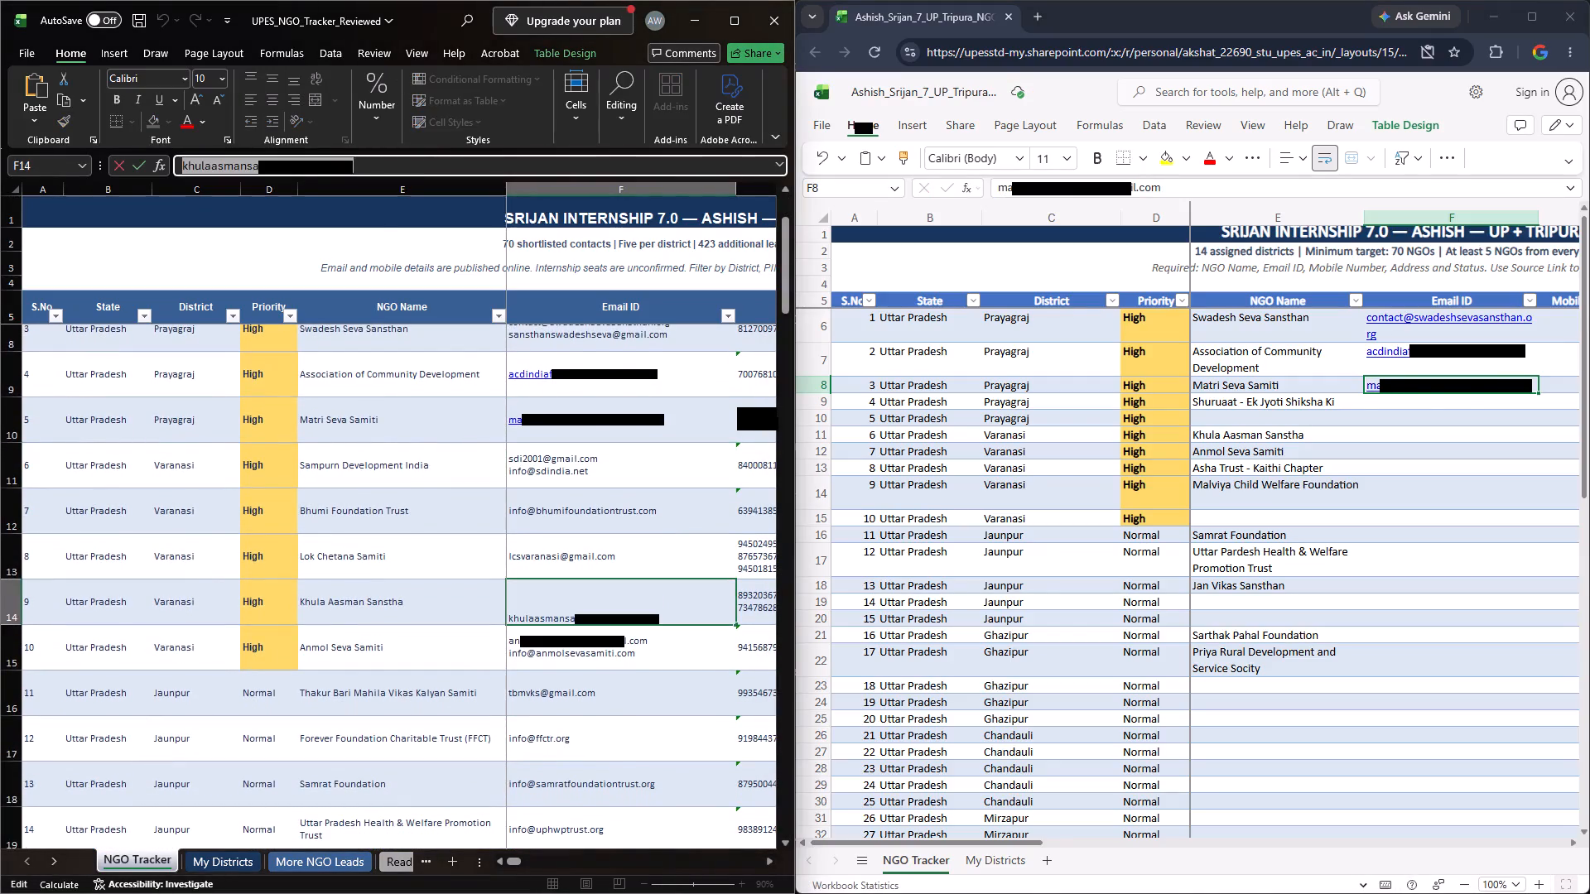
click(369, 162)
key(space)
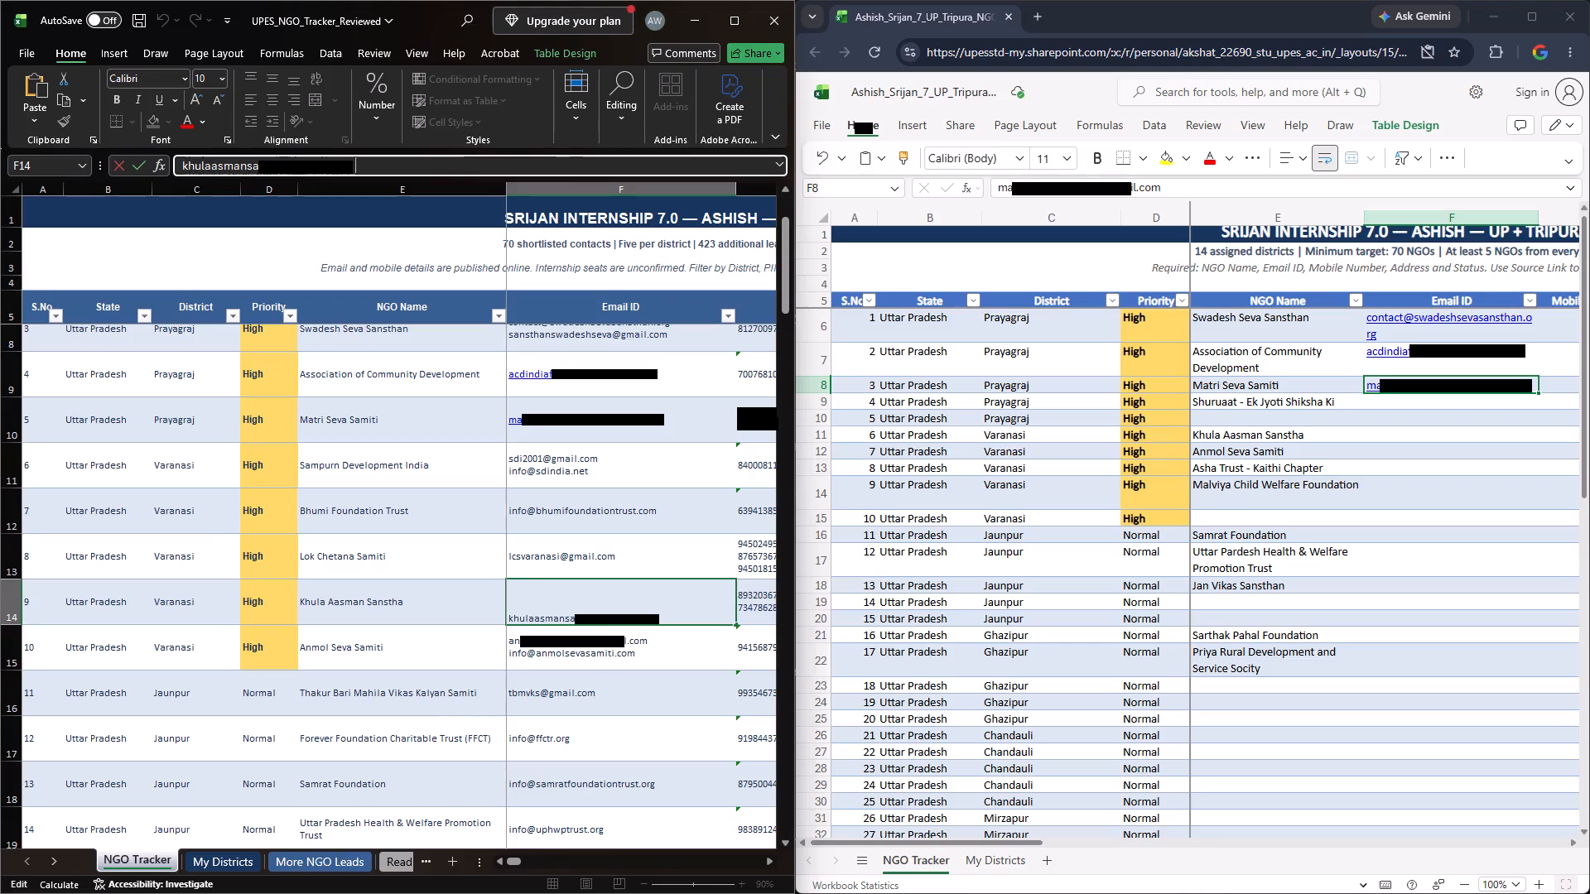
click(462, 409)
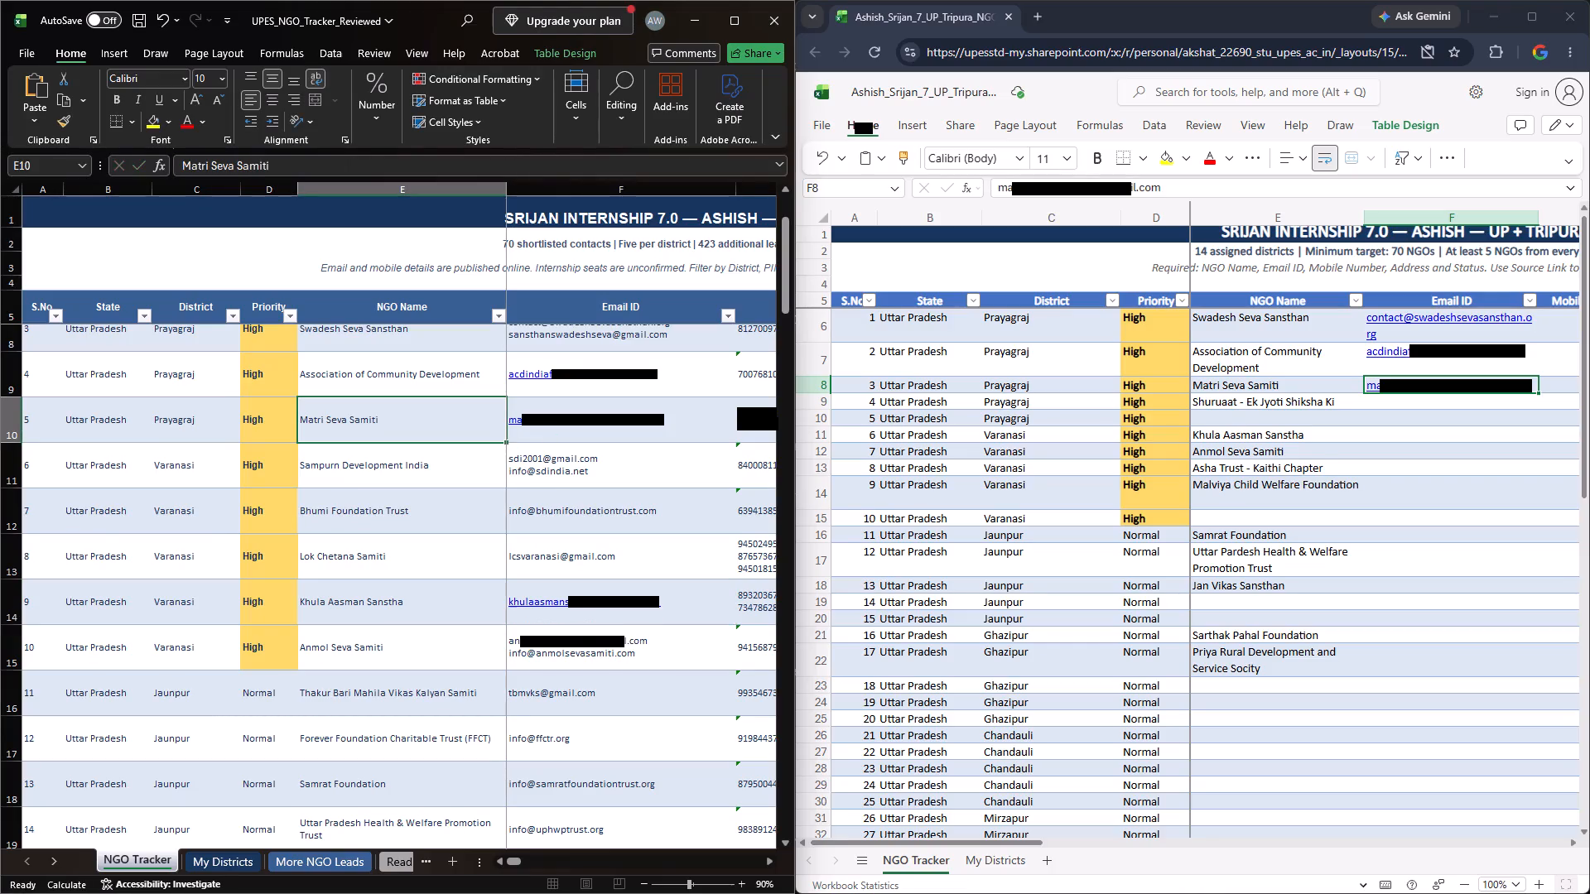
click(1402, 432)
click(1154, 185)
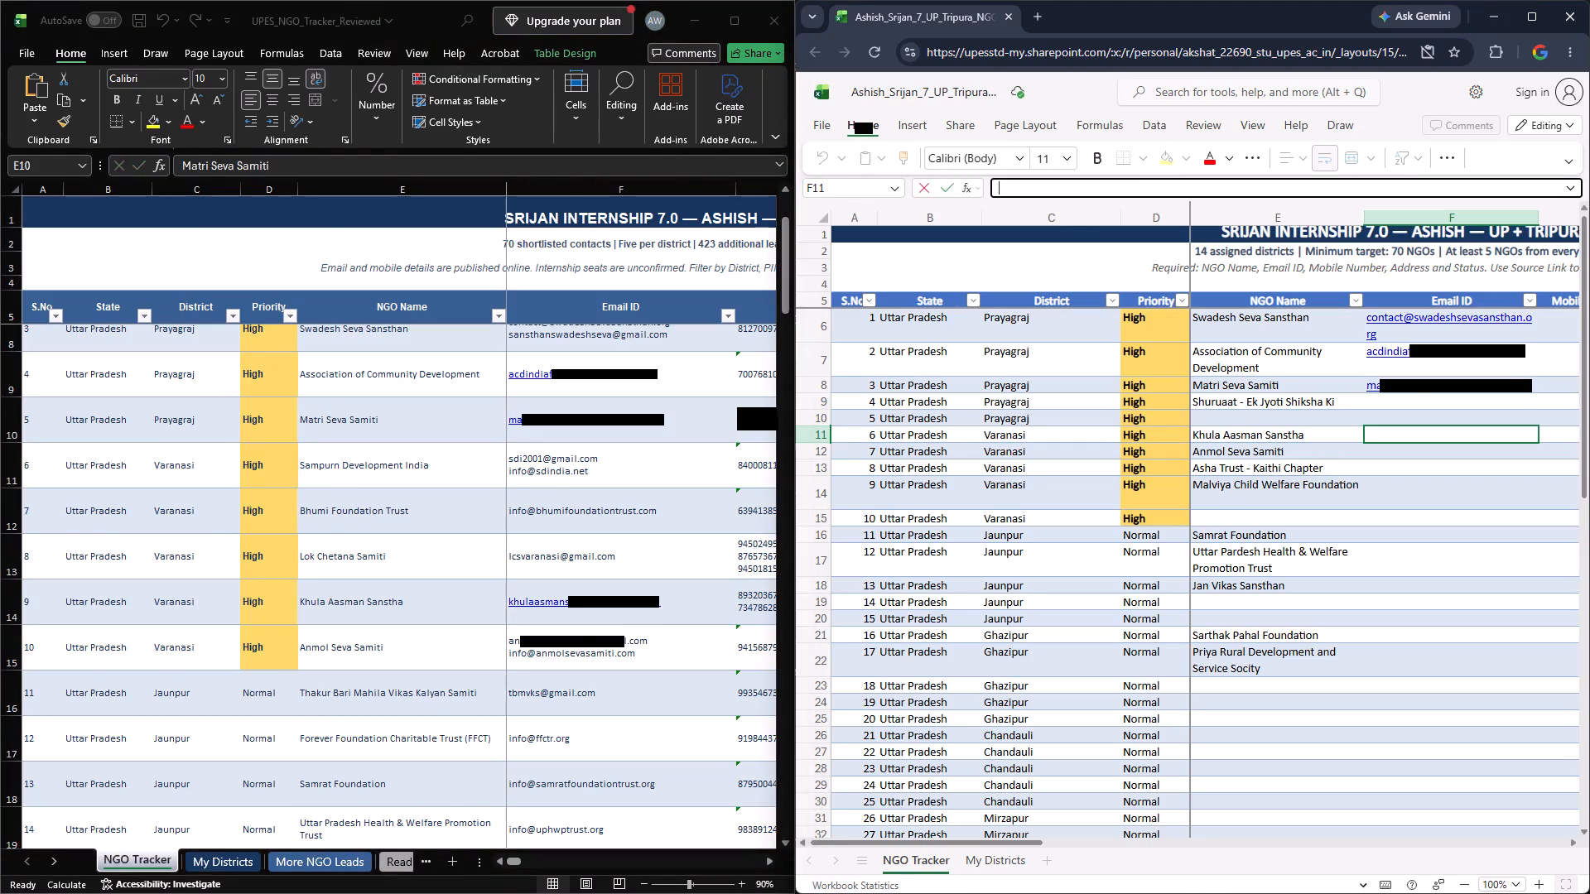
key(ctrl+v)
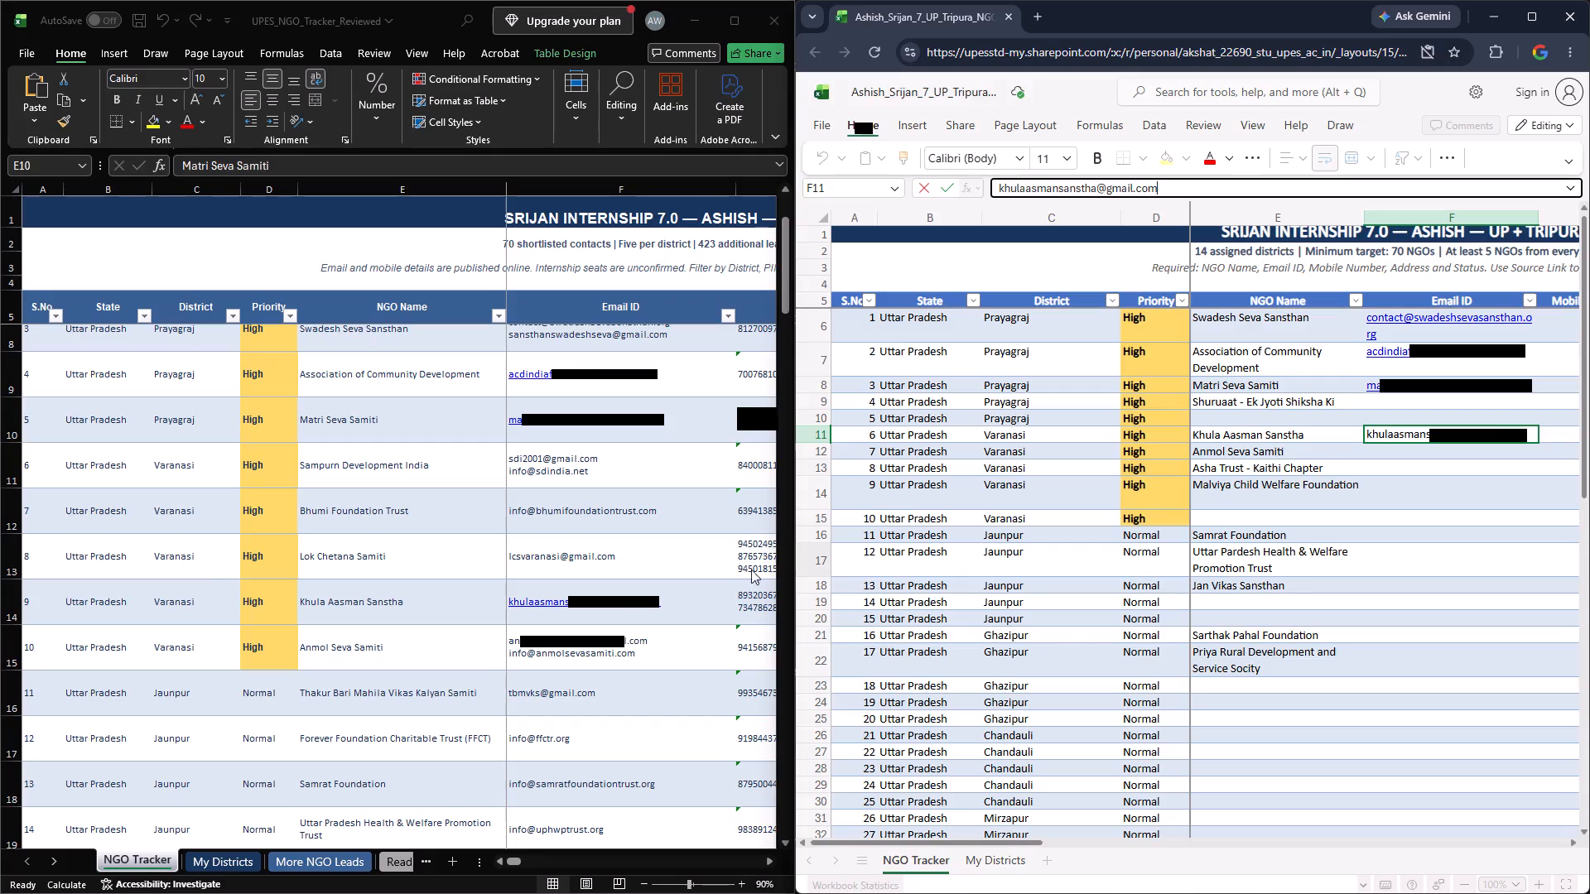
click(588, 642)
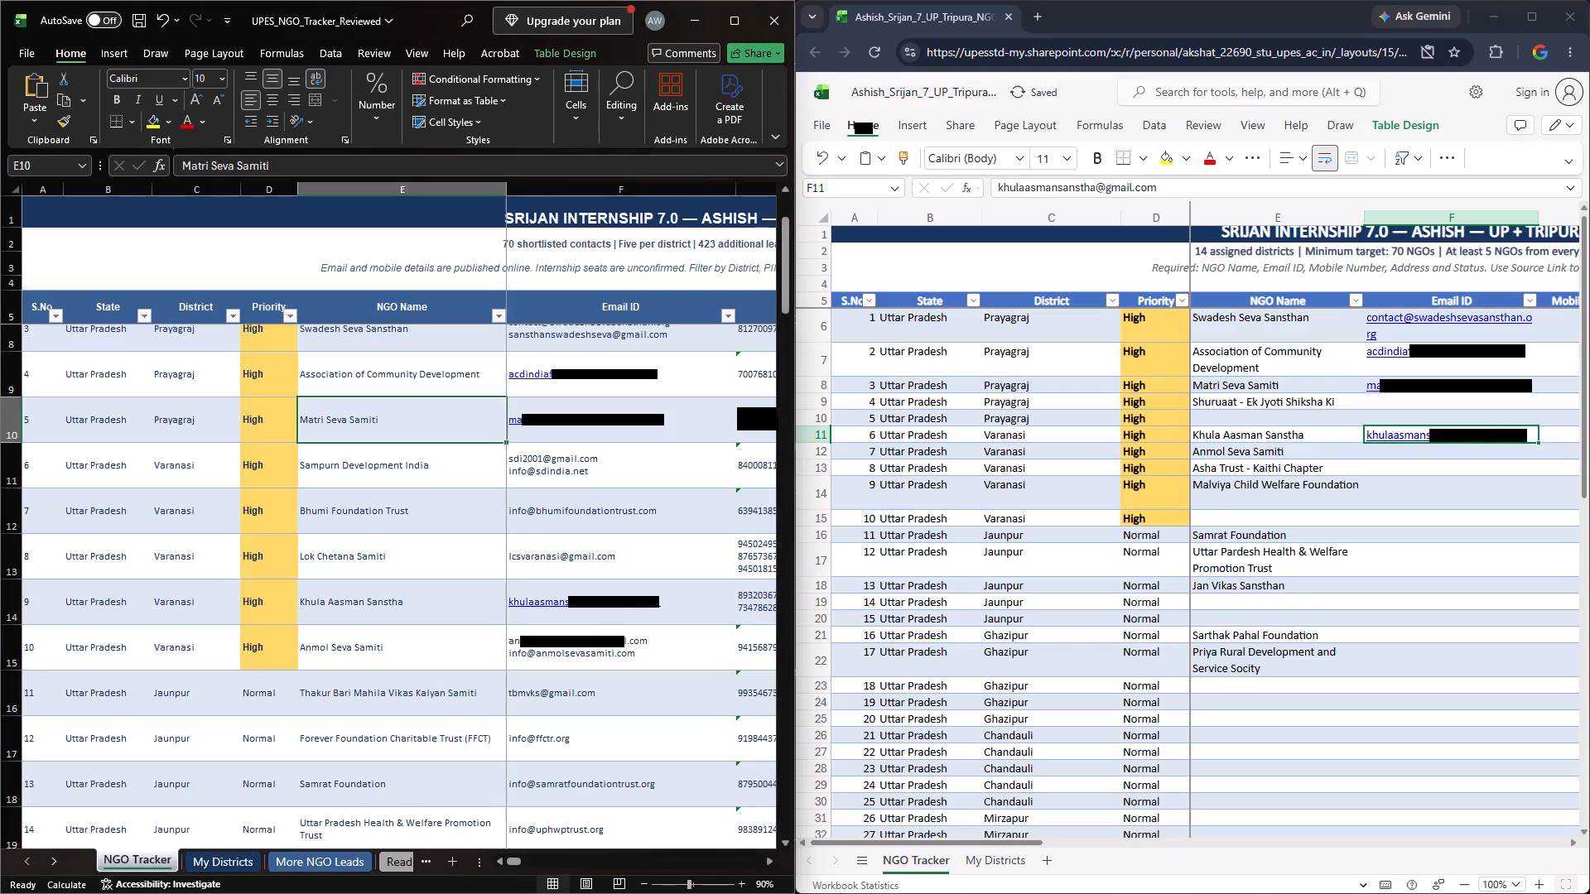
click(588, 642)
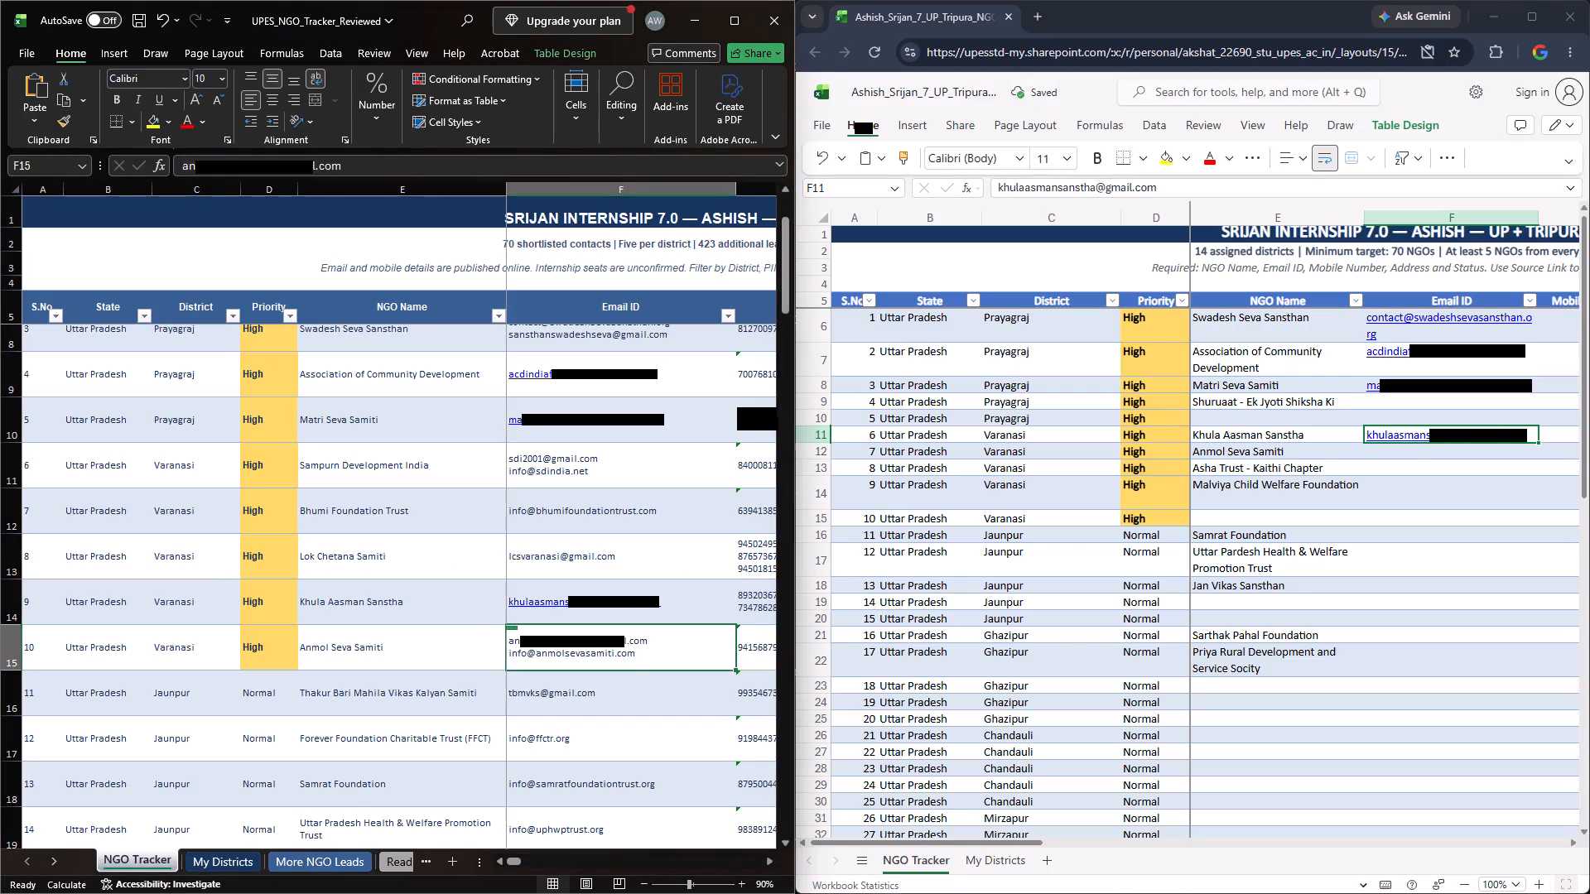
click(408, 162)
key(ctrl+a)
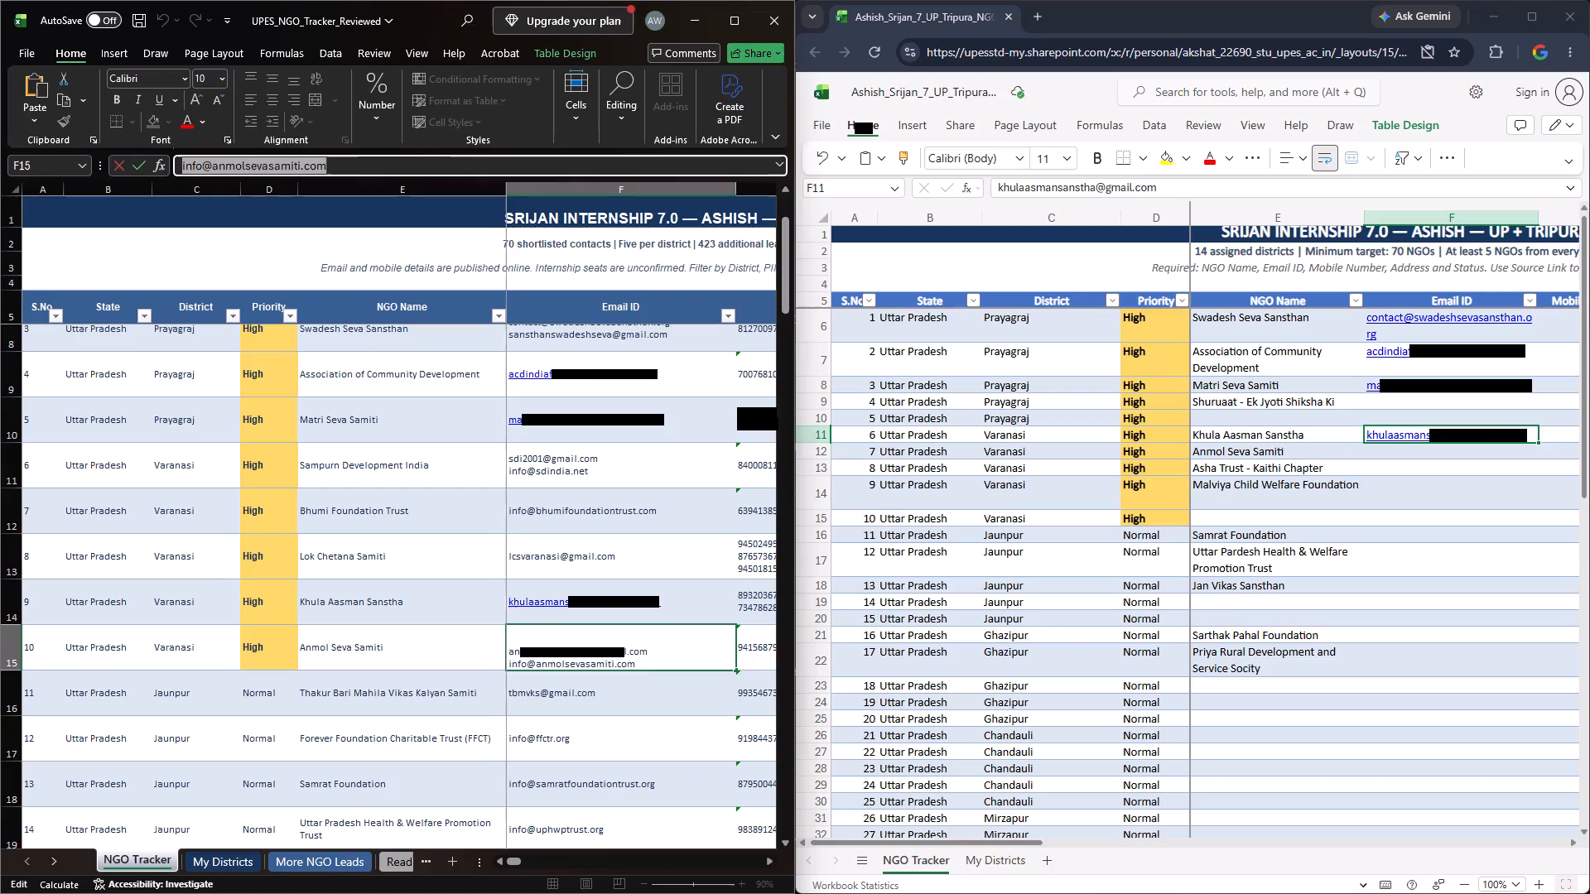
key(ctrl+c)
key(ctrl+c)
key(ctrl+c)
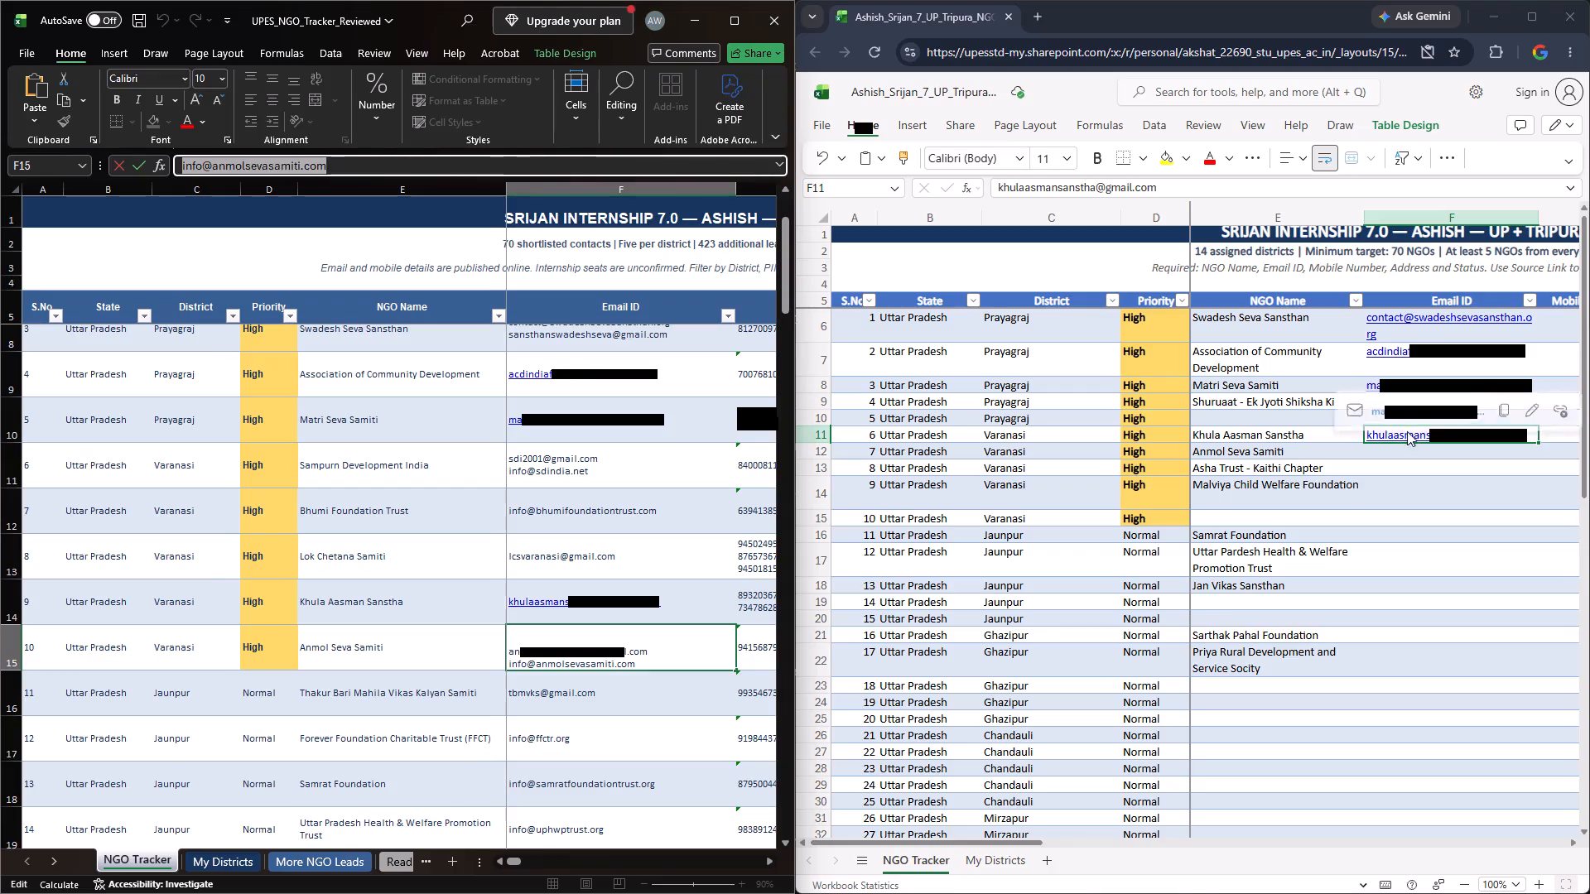
click(1433, 456)
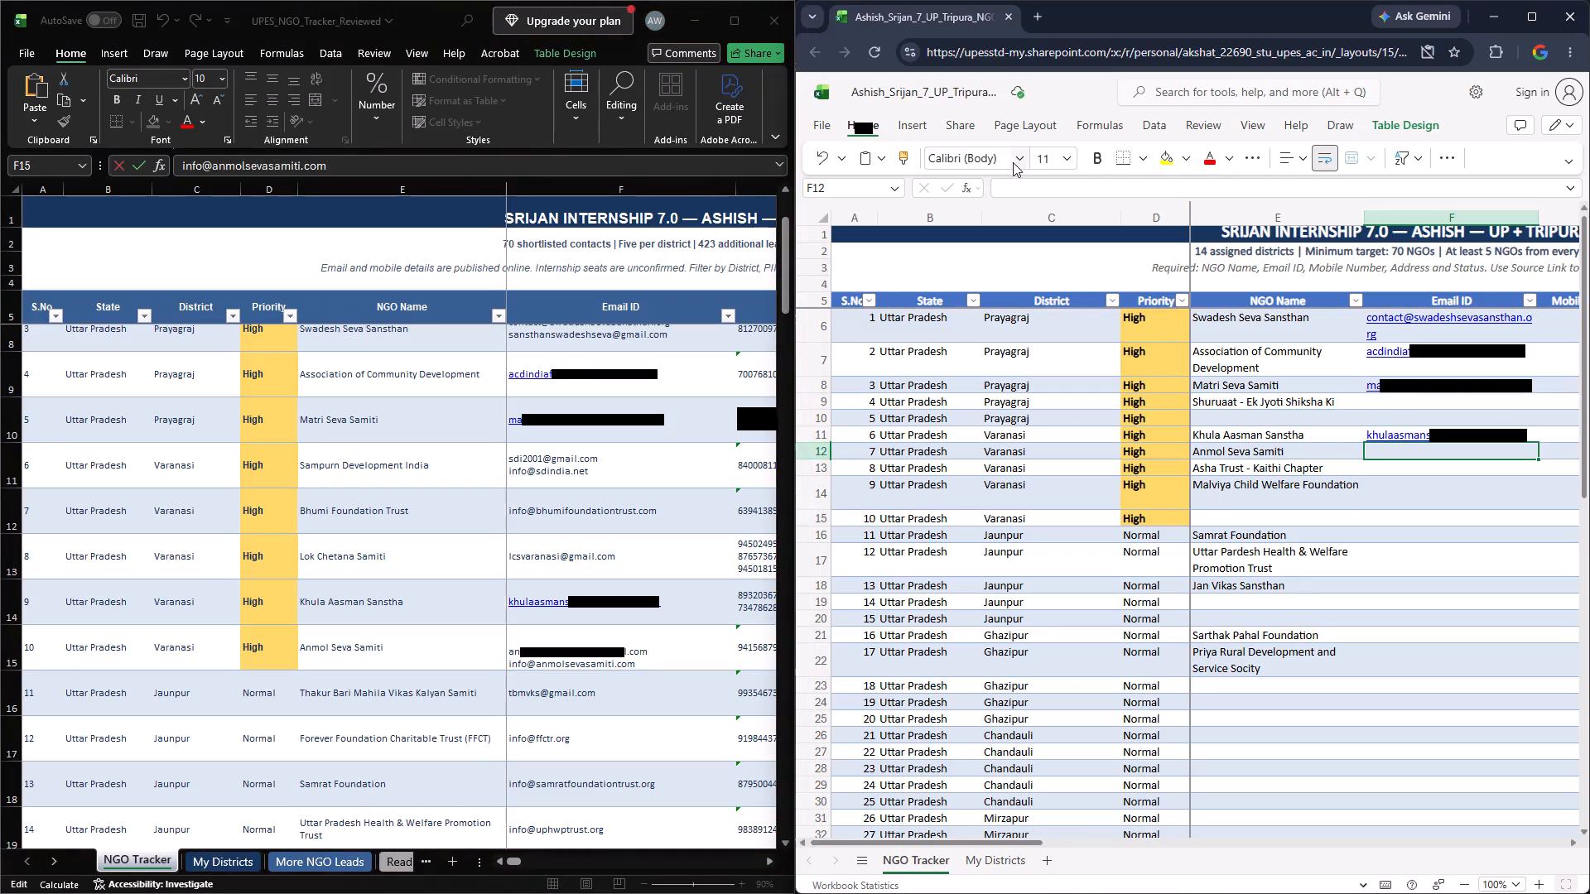
In the Chrome tracker, paste the copied email addresses into Anmol Seva Samiti's Email ID cell.
click(1038, 190)
key(ctrl+v)
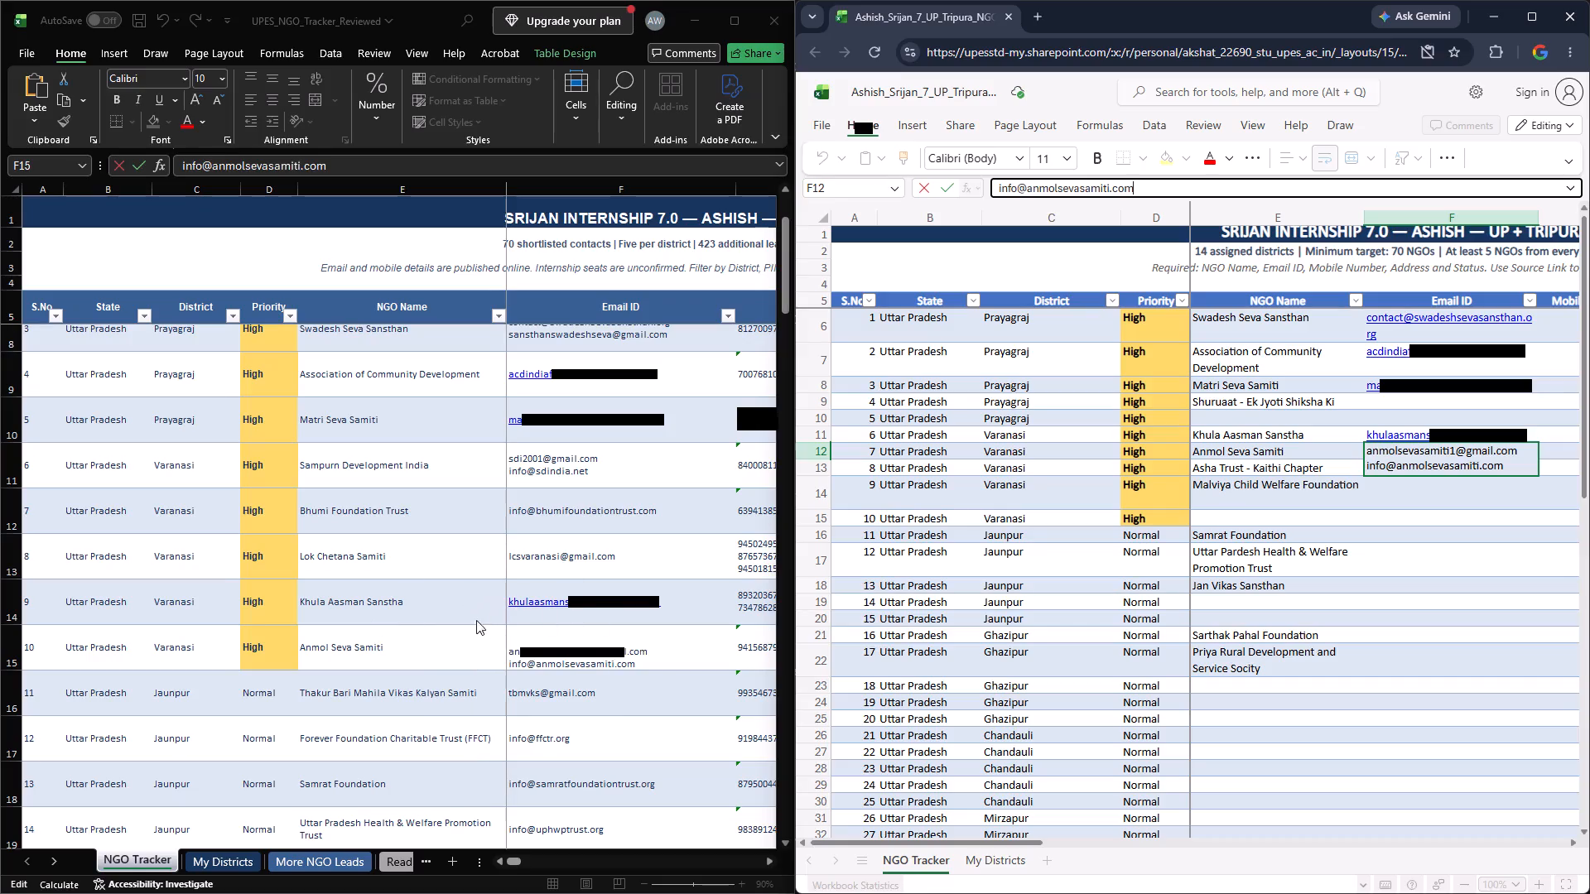
In the local Excel workbook's NGO Tracker sheet, find Samrat Foundation in Jaunpur and select its Email ID cell.
scroll(497, 615, up, 3)
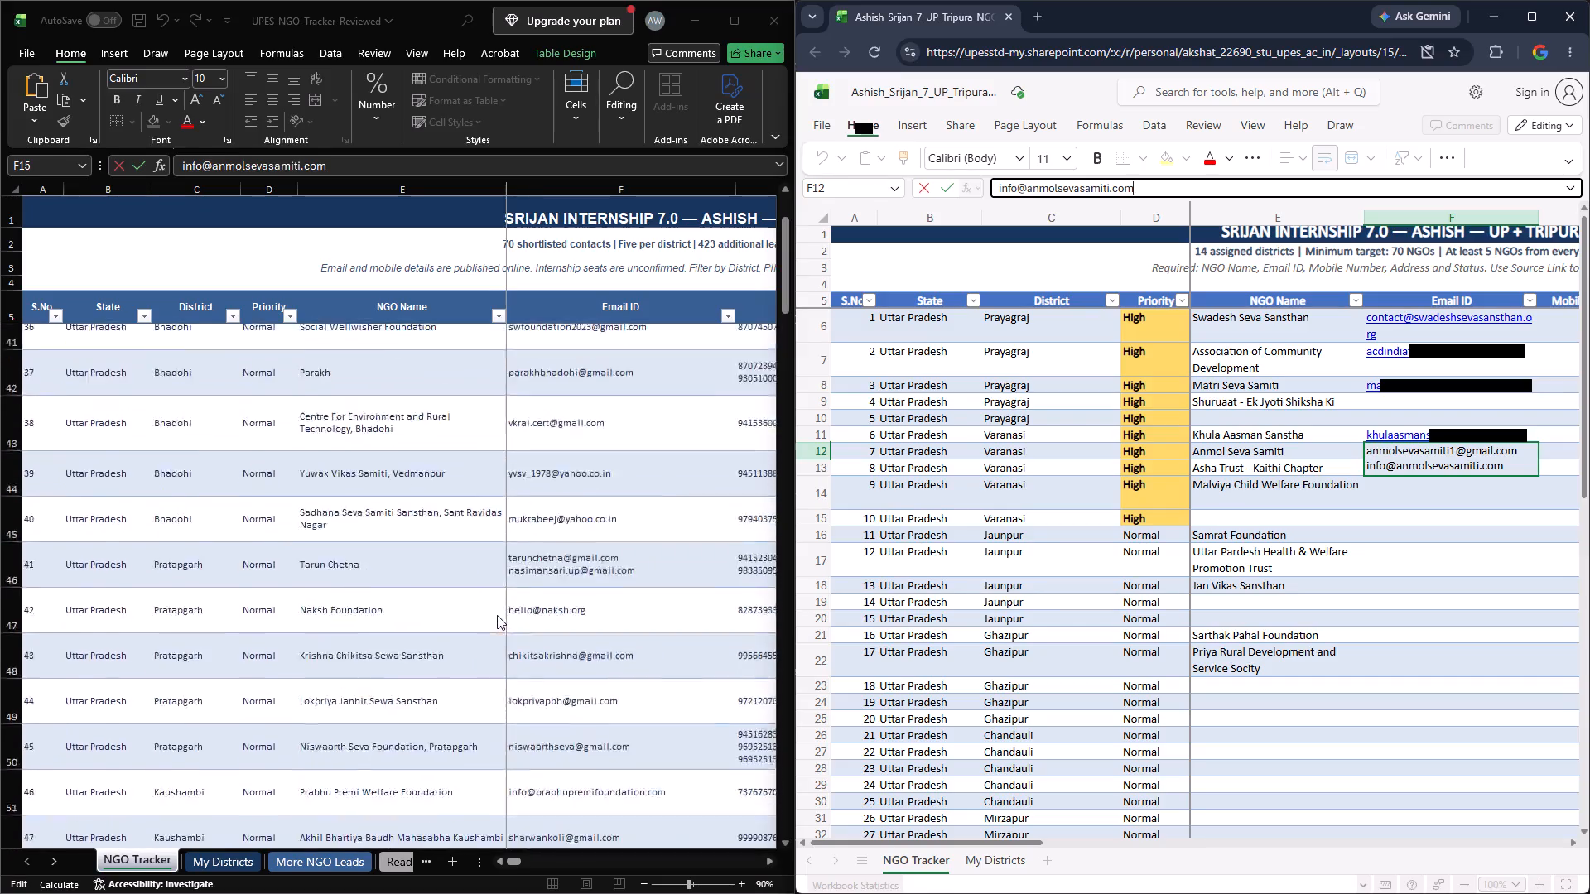
scroll(497, 615, up, 5)
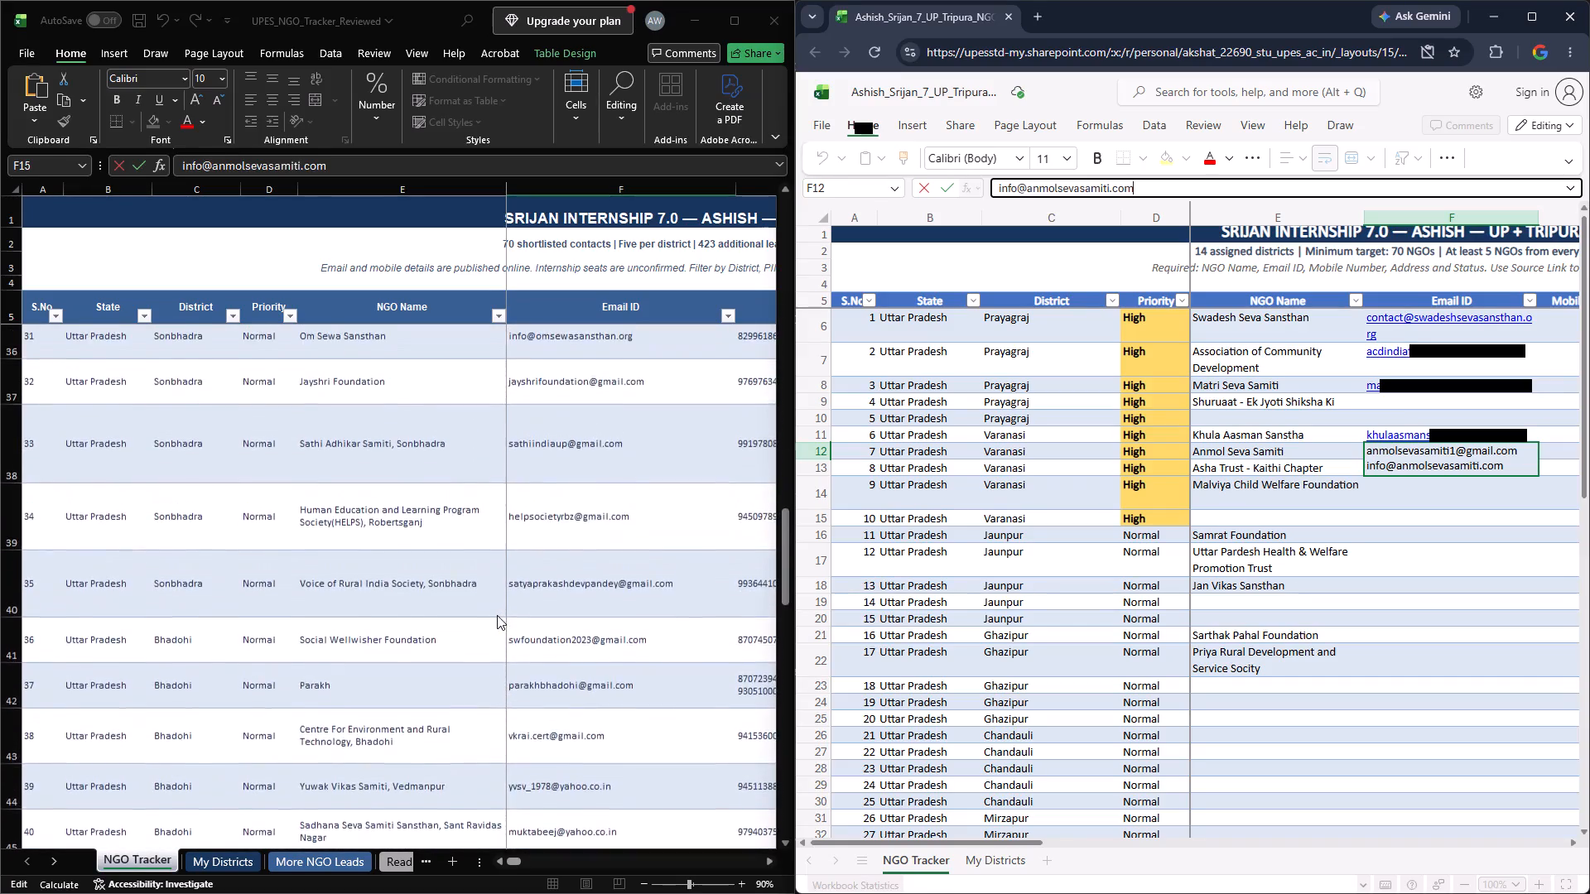
scroll(497, 615, up, 5)
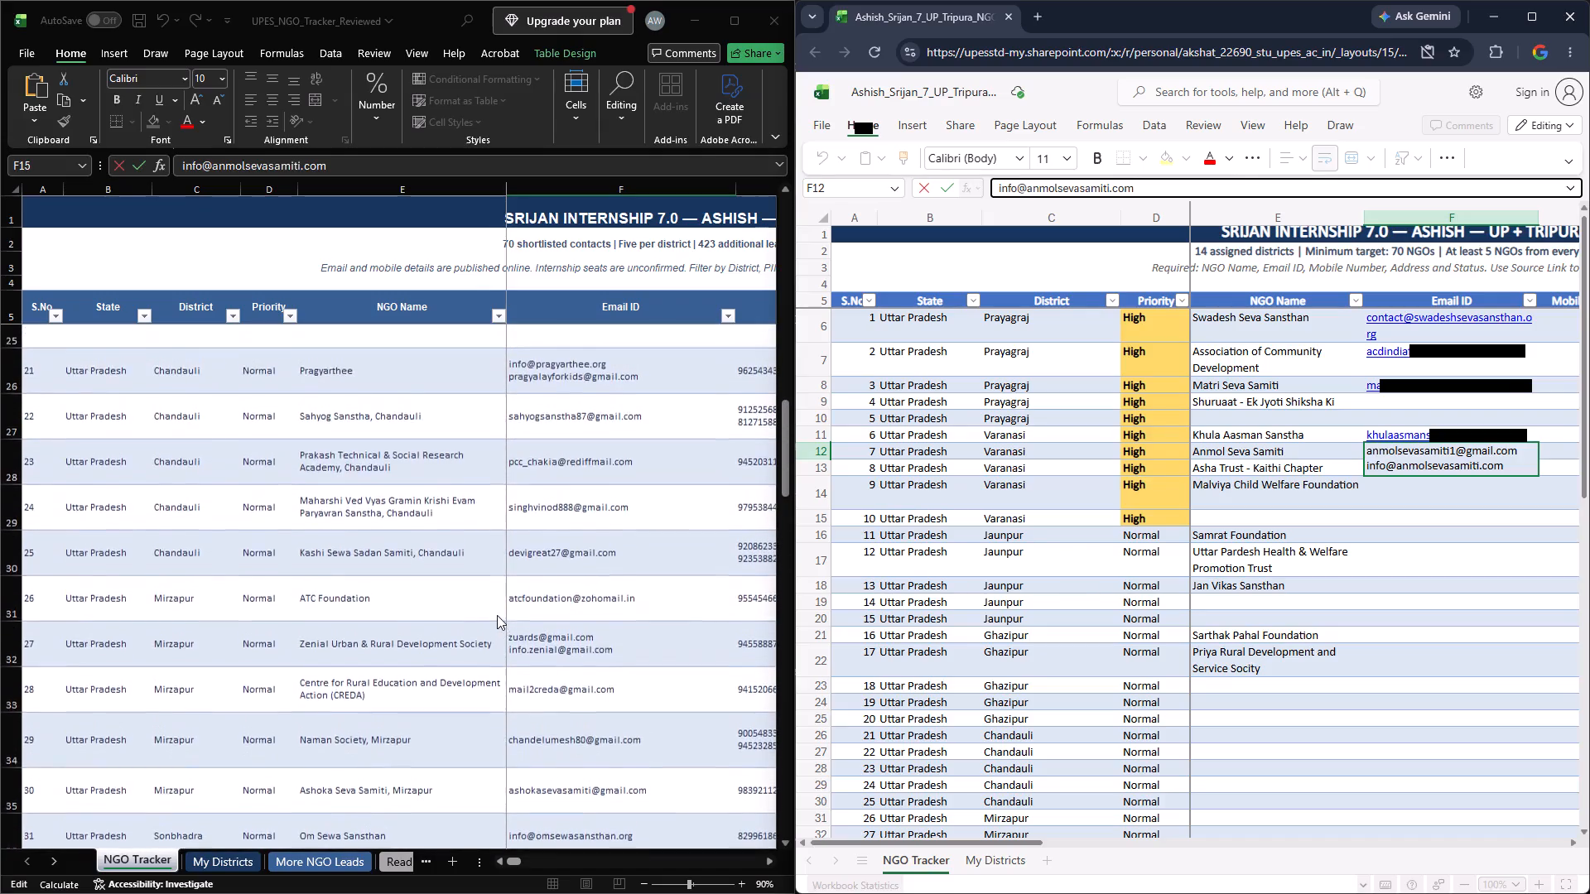
scroll(497, 615, up, 5)
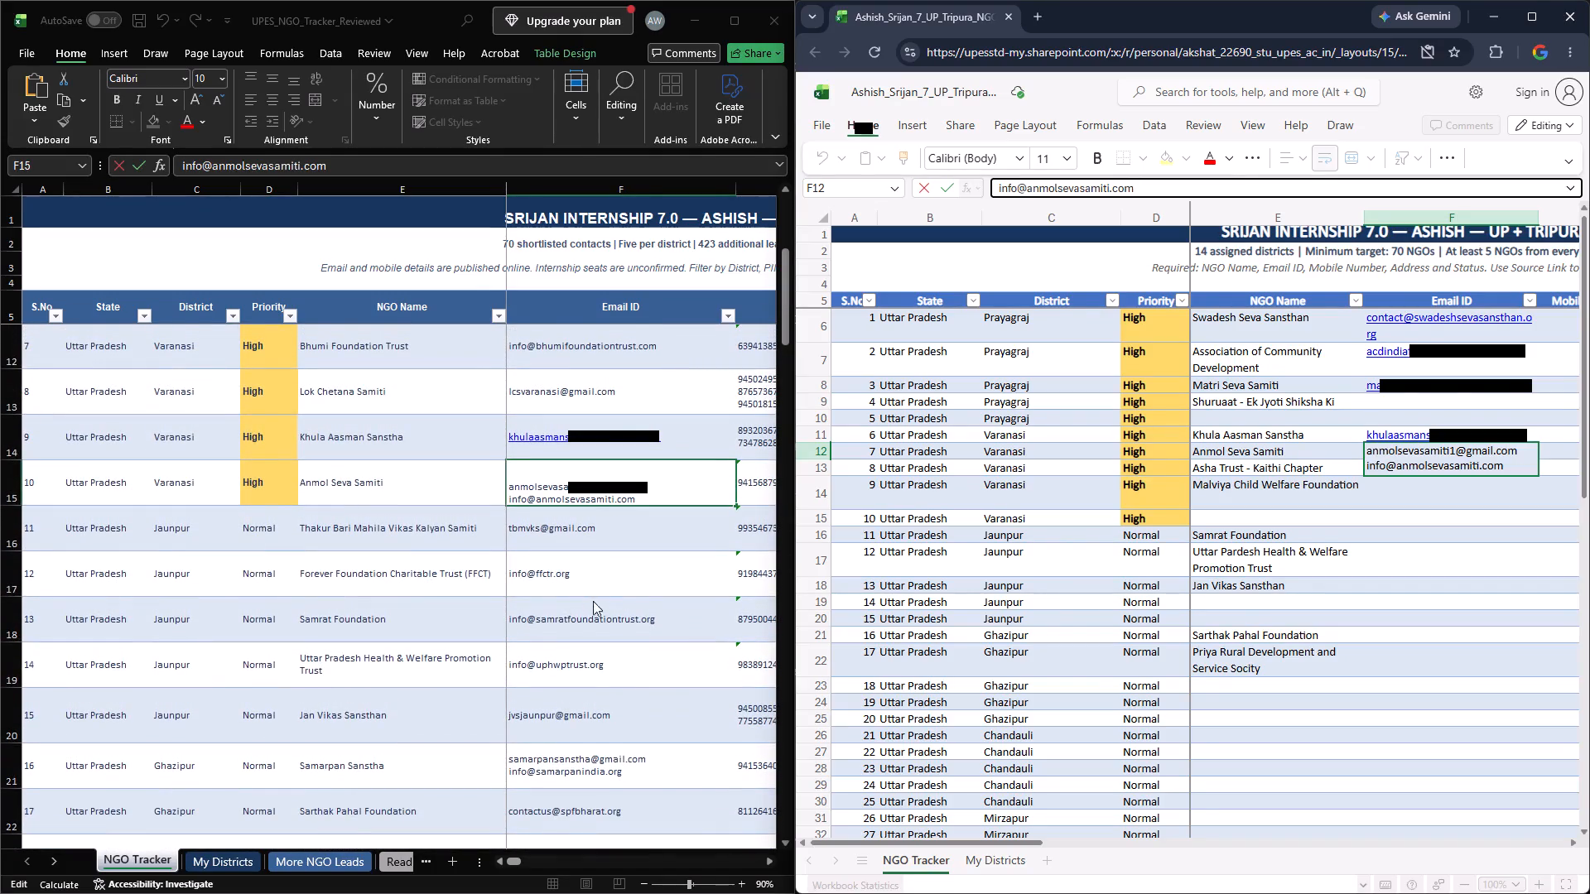
click(611, 611)
click(611, 611)
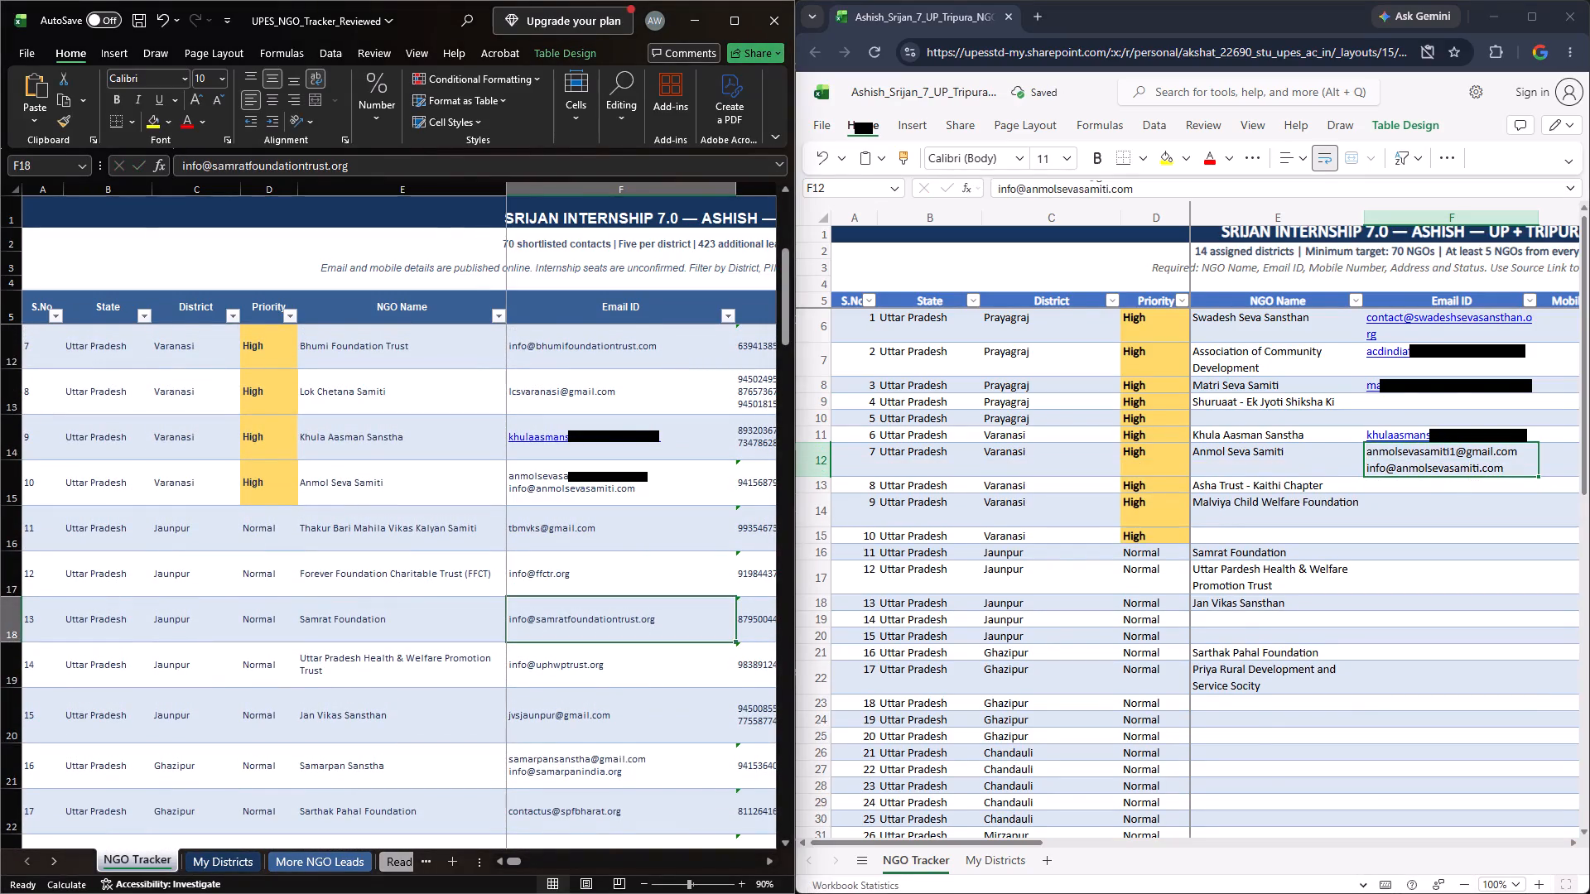
click(376, 167)
key(ctrl+a)
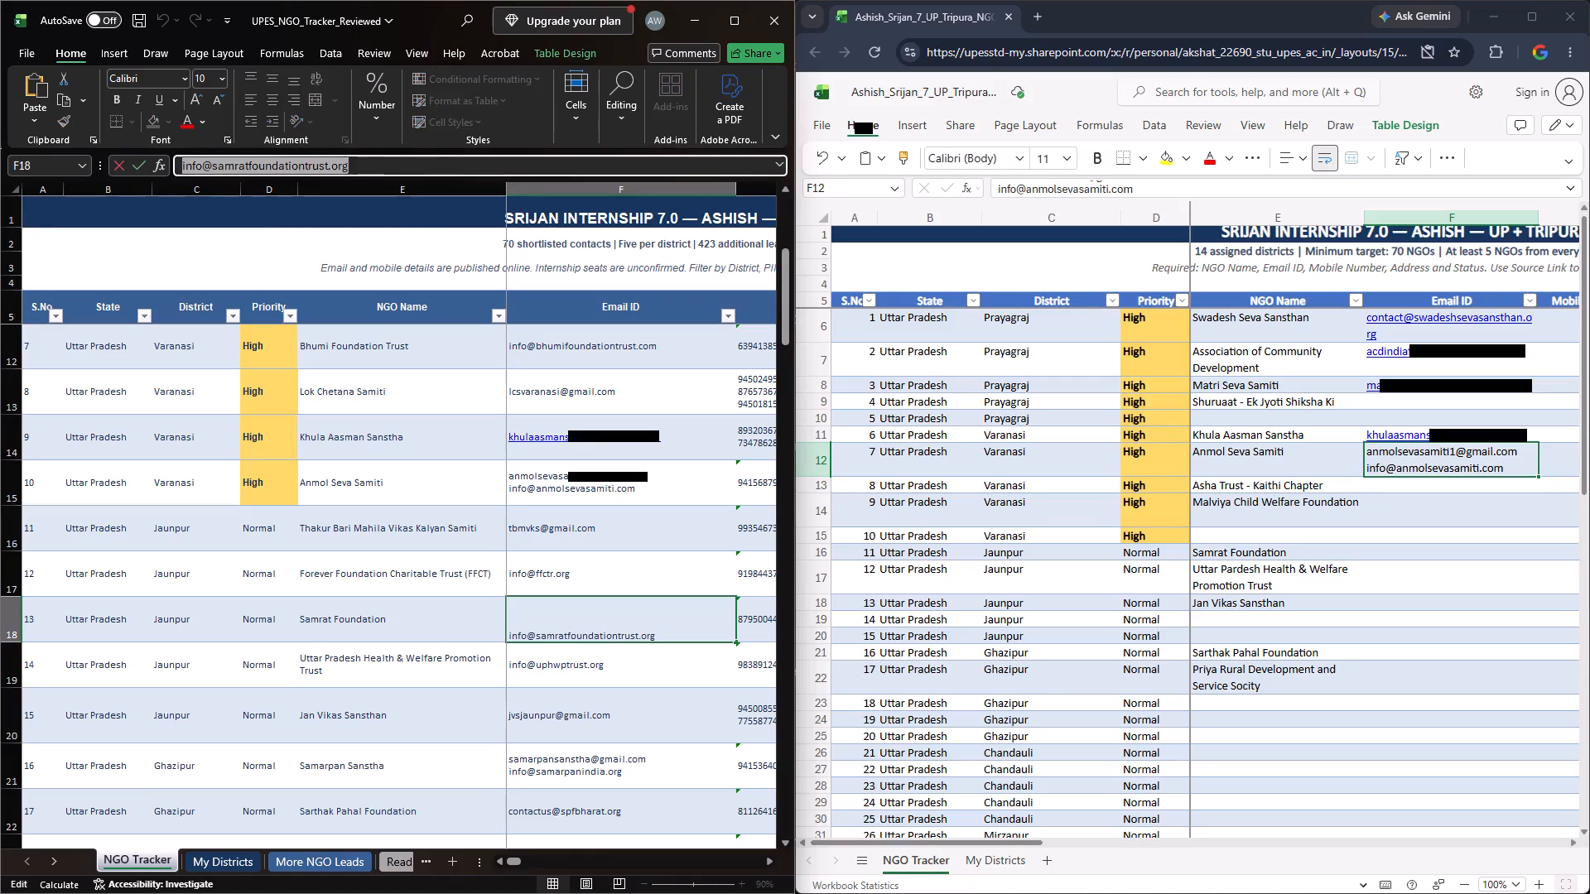
key(ctrl+c)
click(1455, 552)
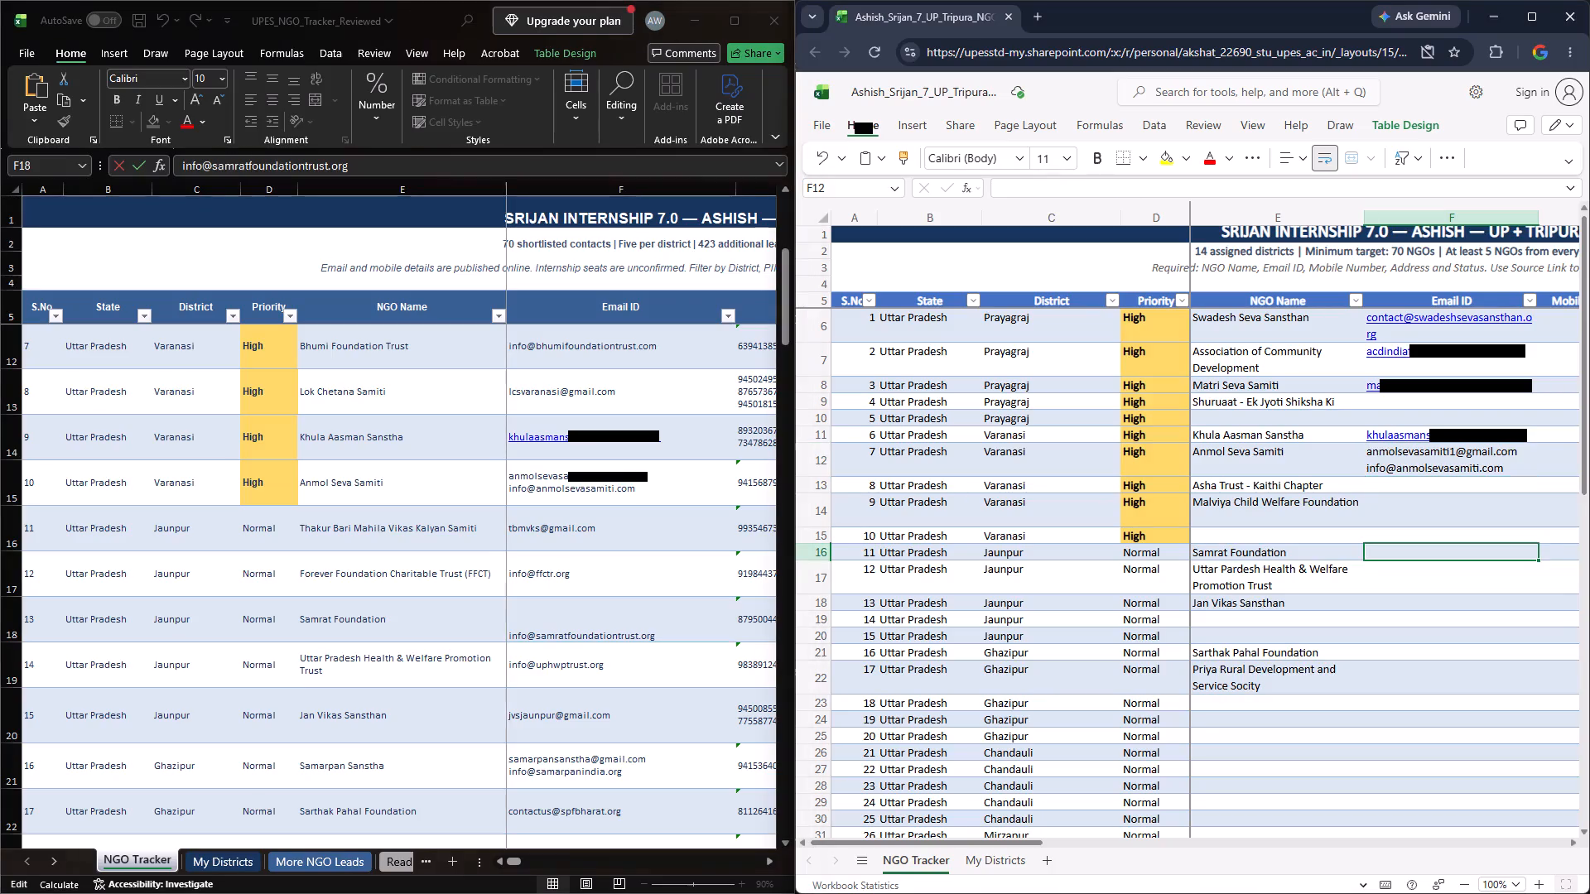
click(1125, 189)
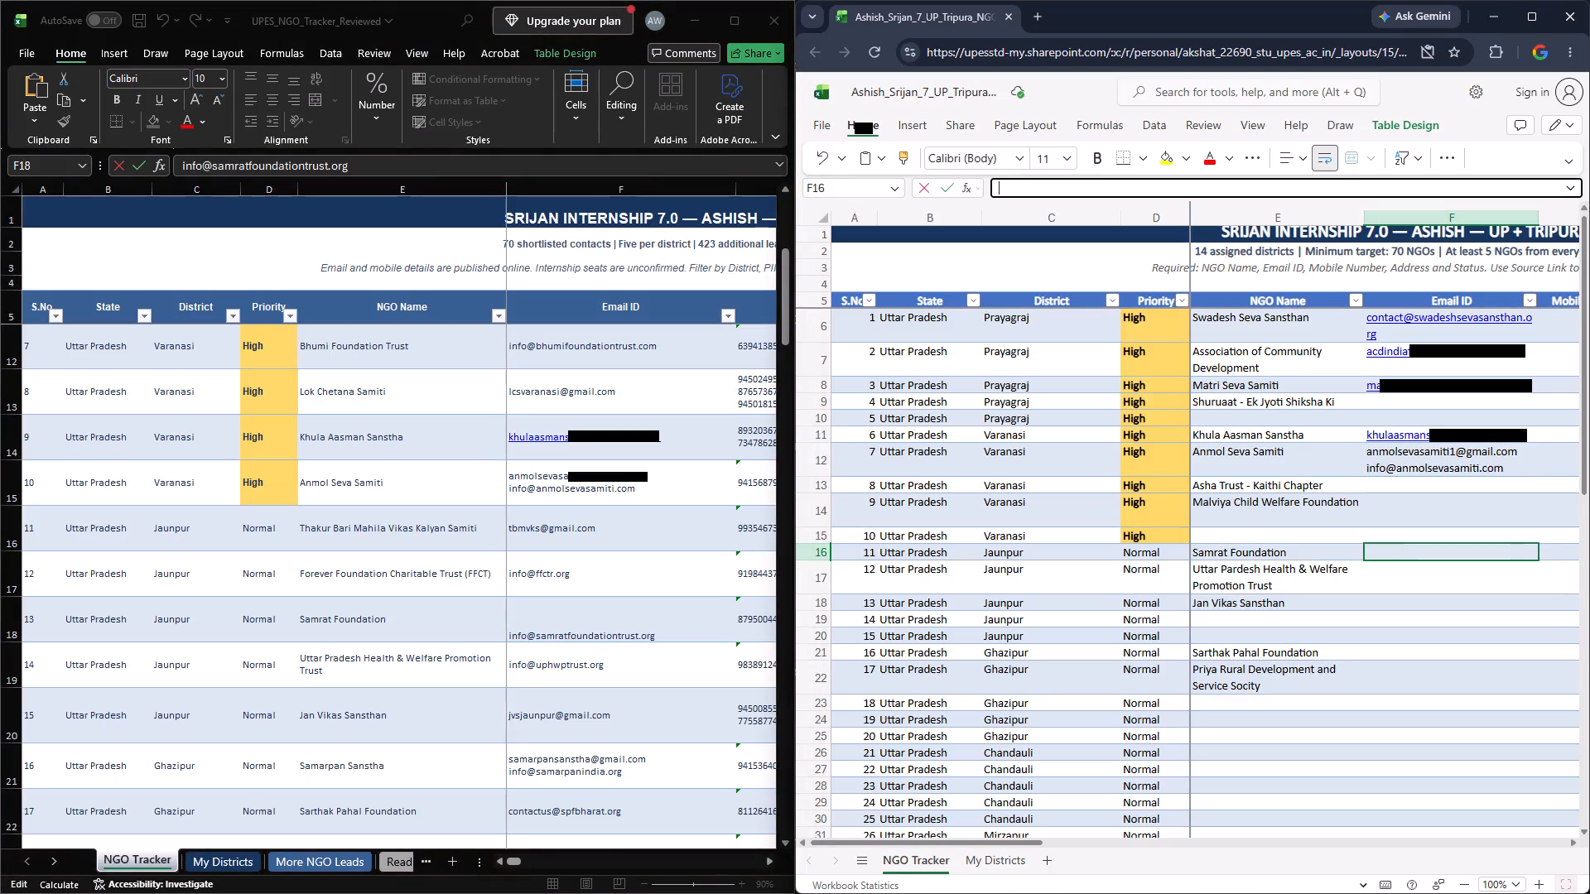
key(ctrl+v)
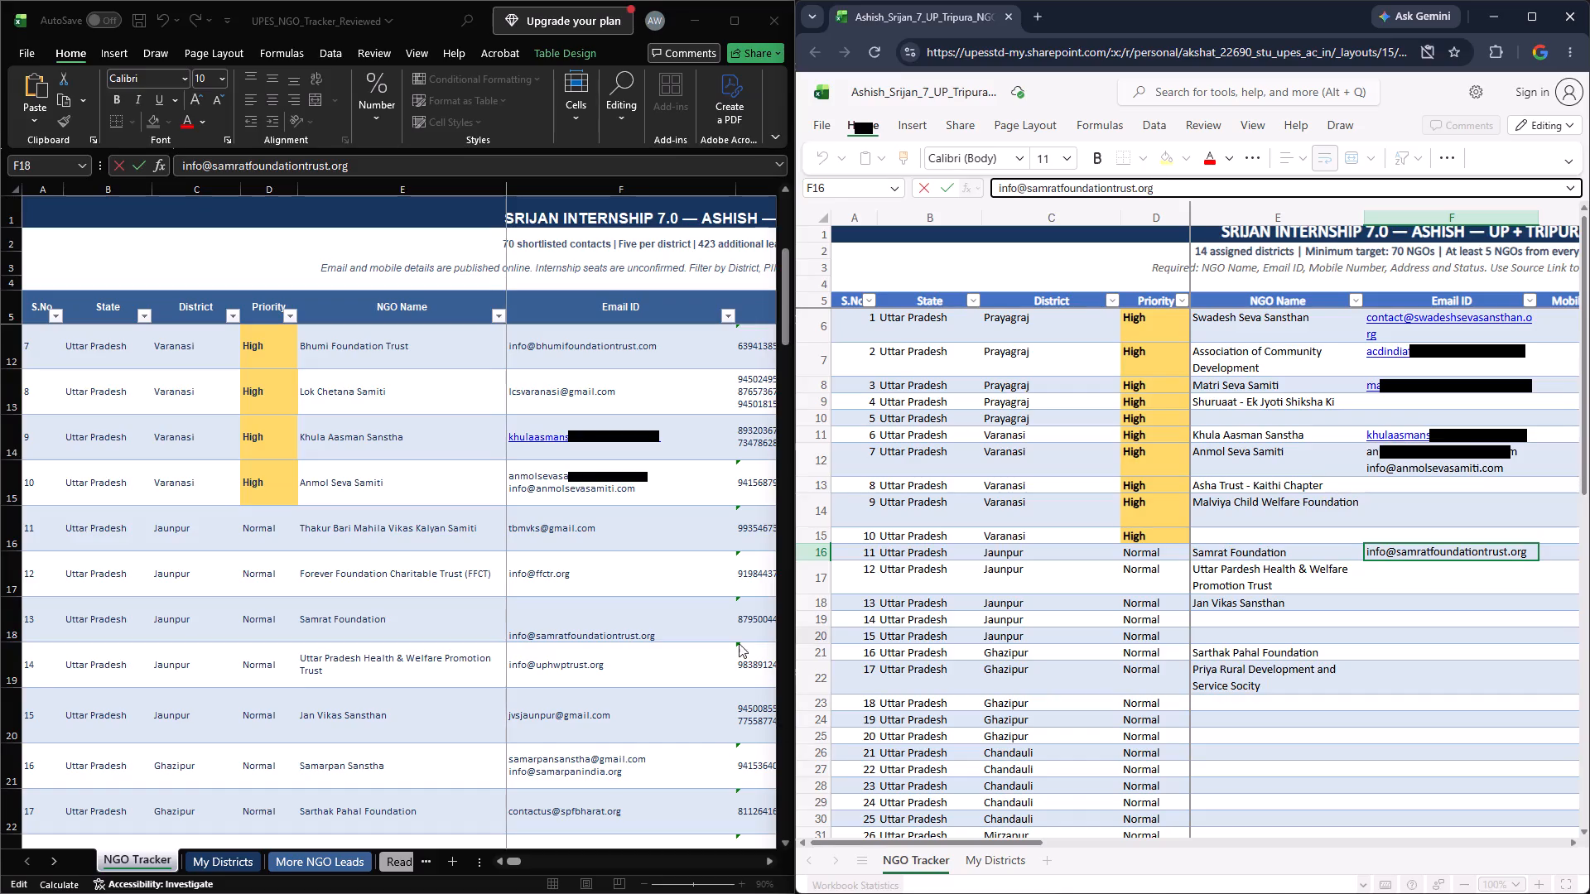
double_click(575, 681)
click(575, 681)
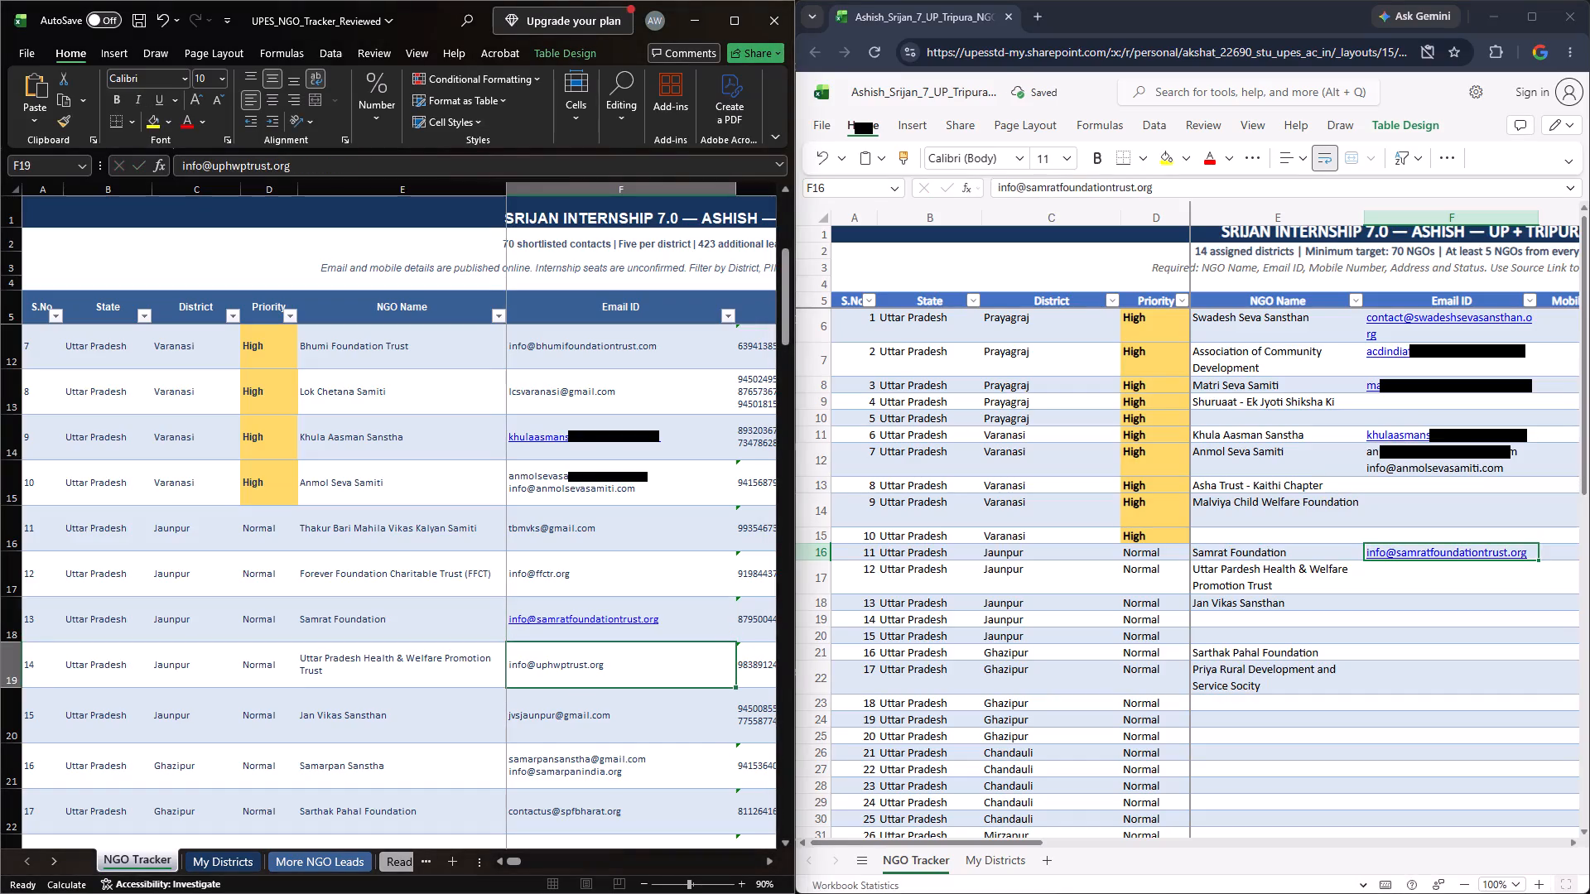
click(467, 164)
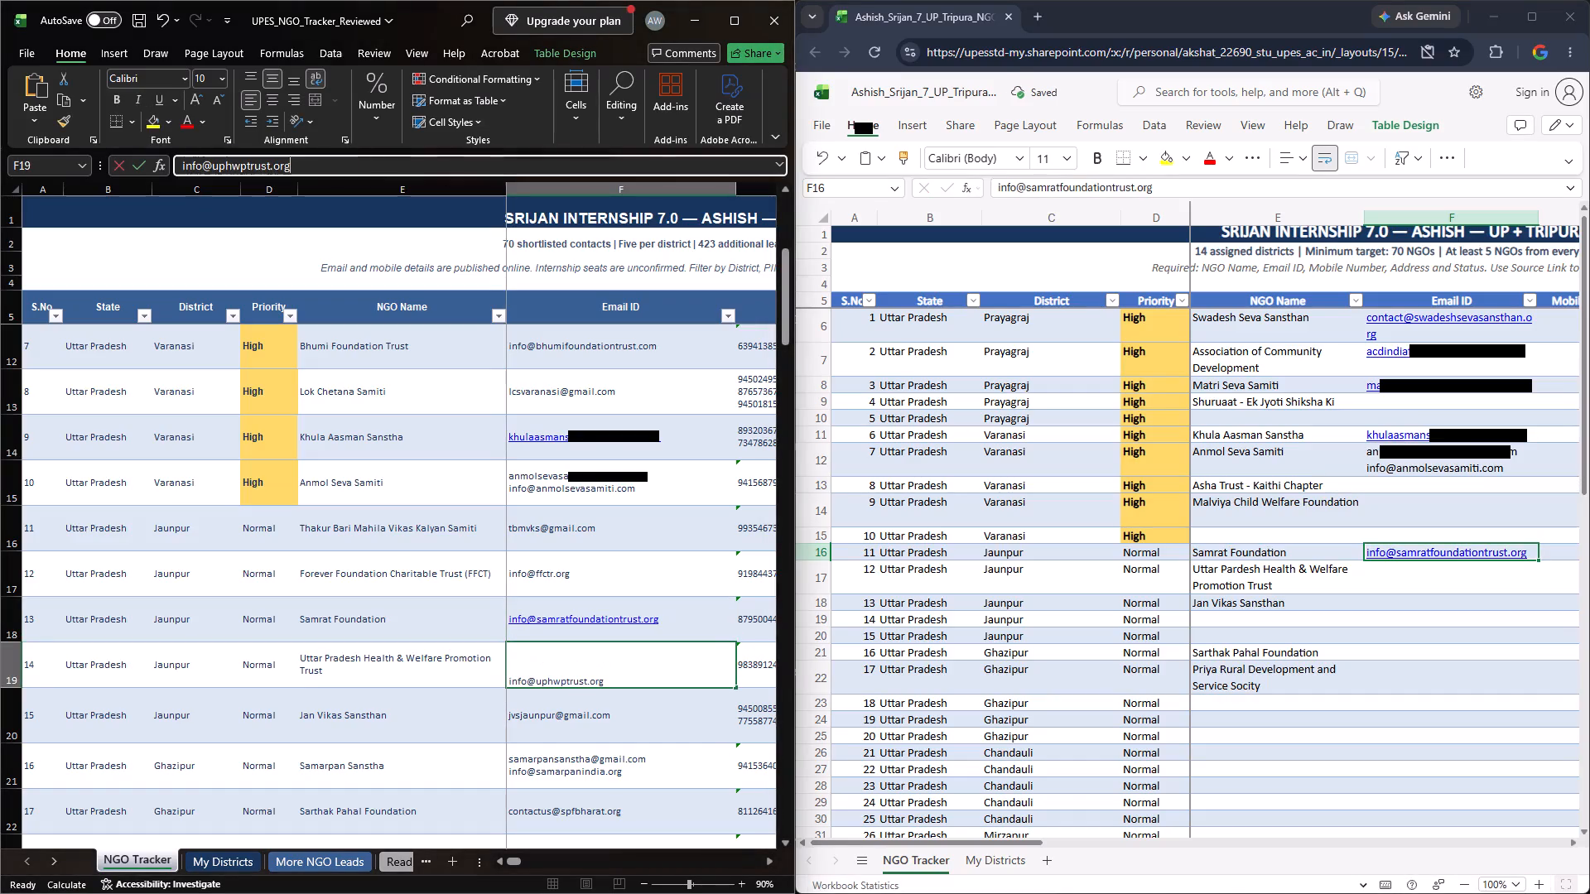
key(ctrl+a)
key(ctrl+c)
key(ctrl+c)
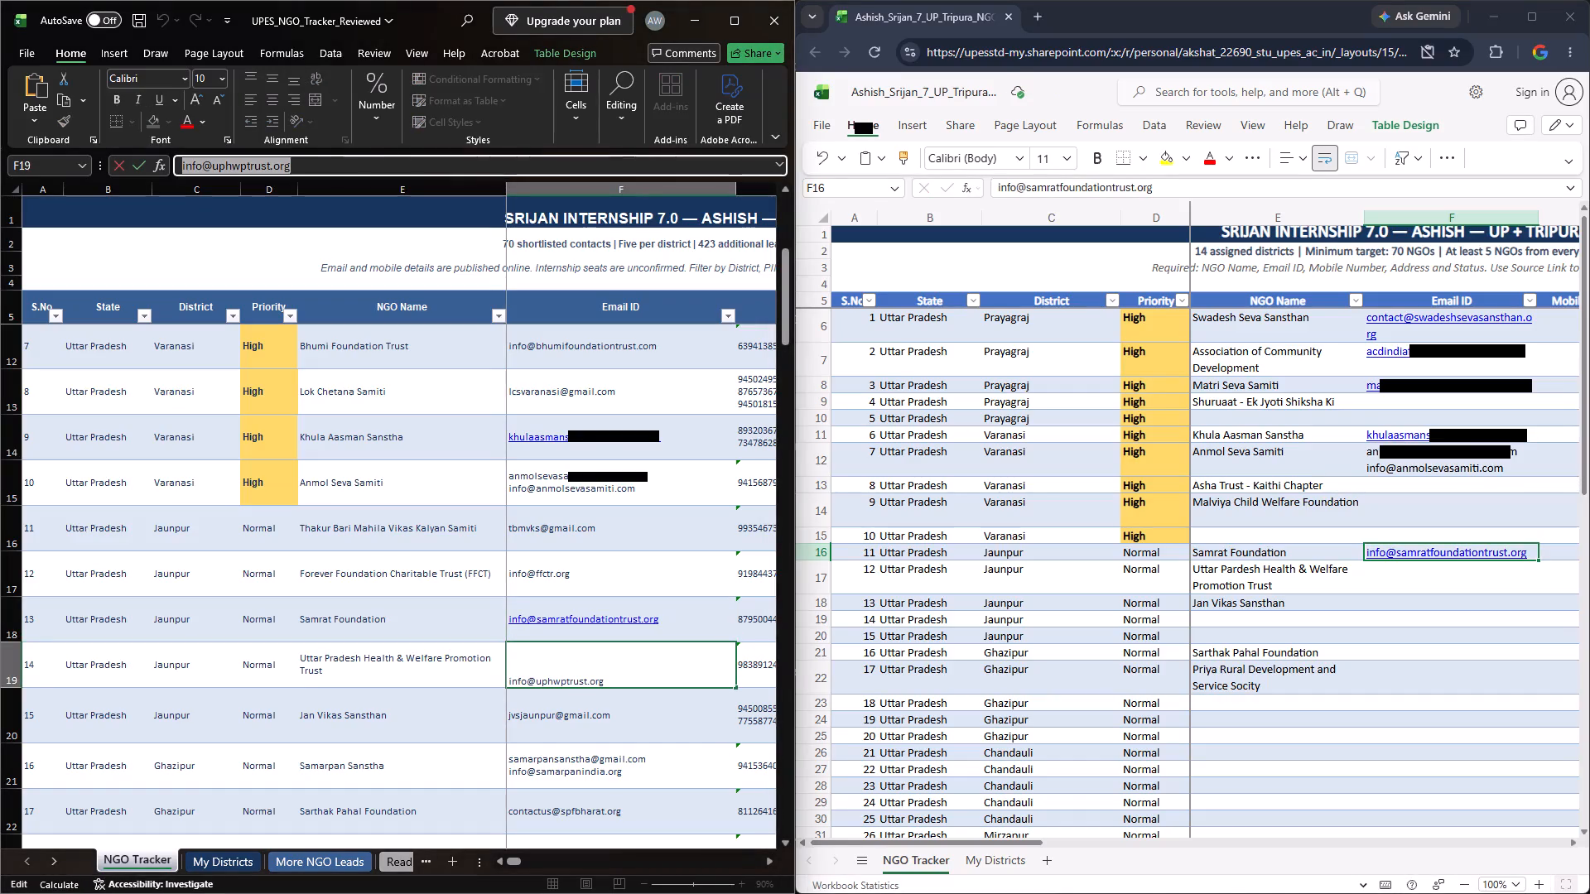
click(1446, 579)
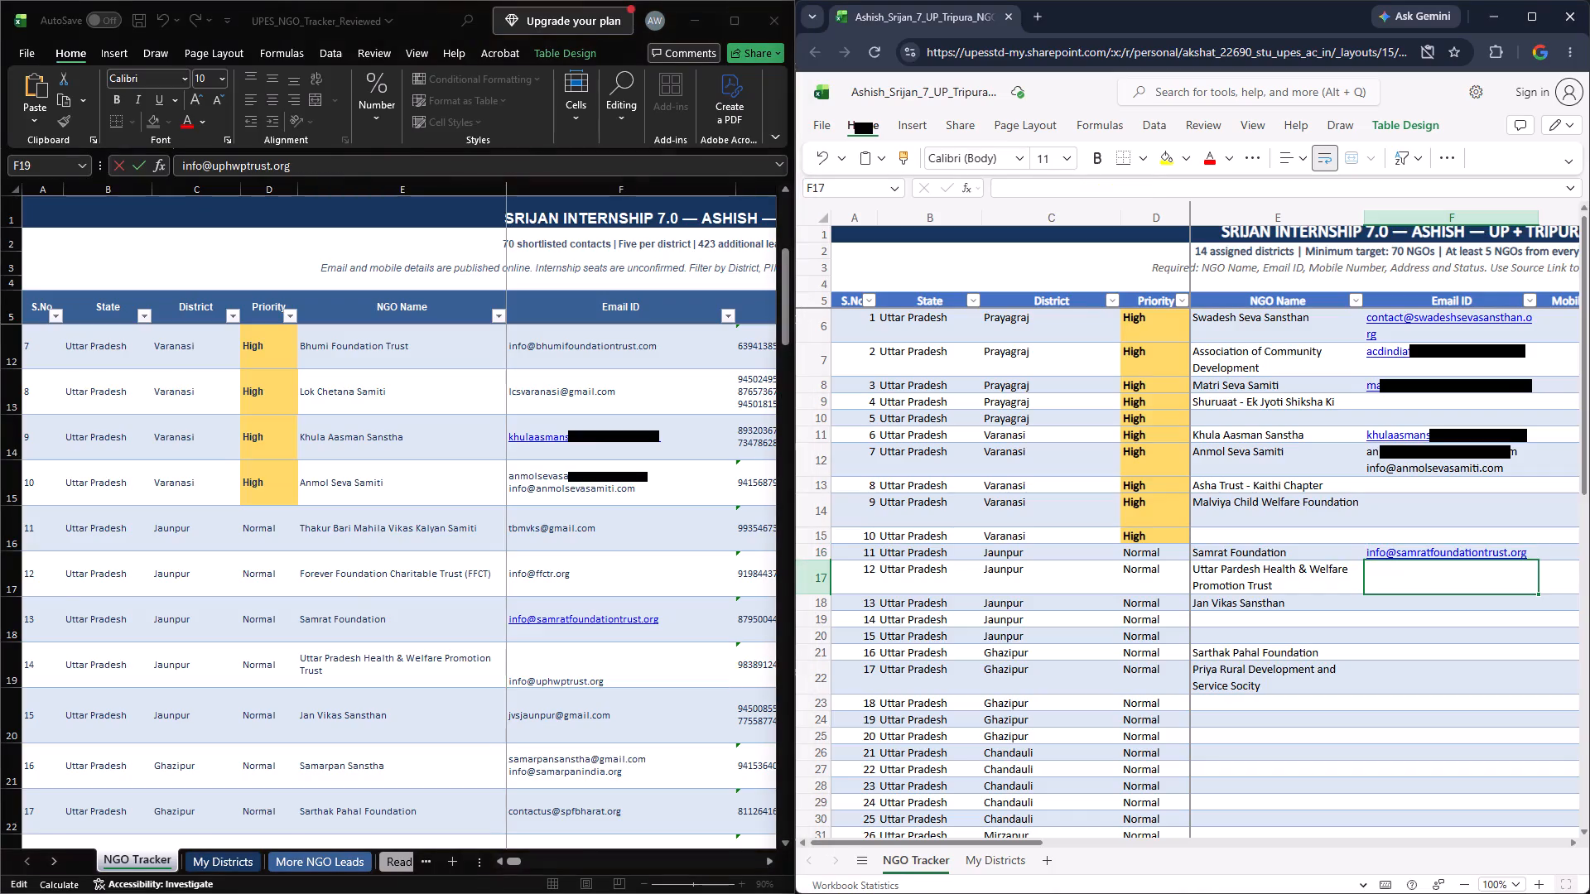
click(1125, 192)
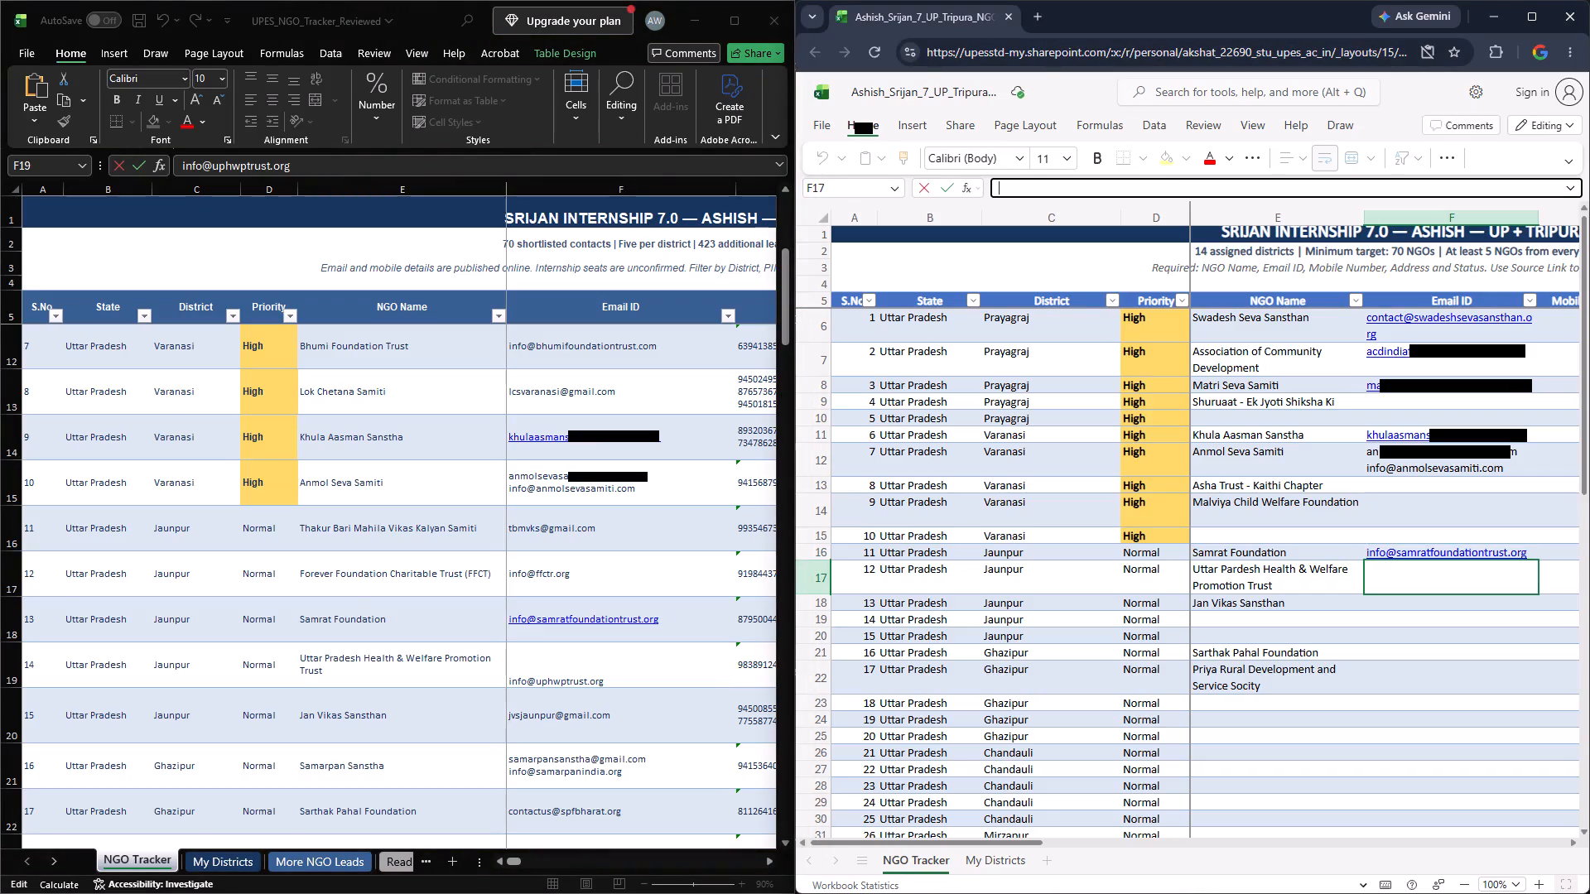
key(ctrl+v)
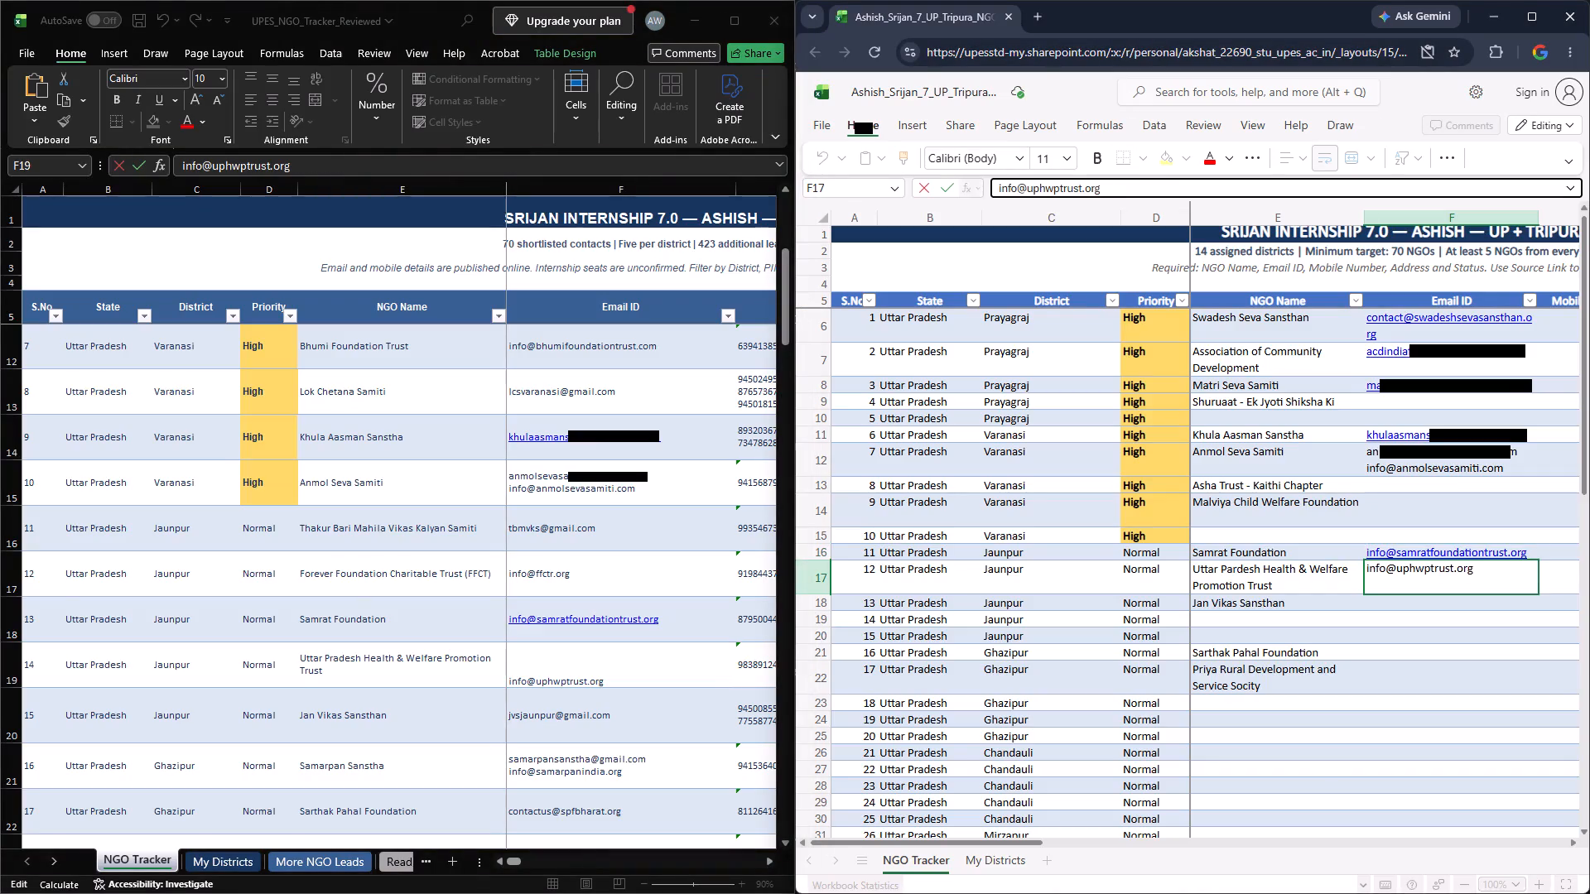
click(523, 709)
click(523, 709)
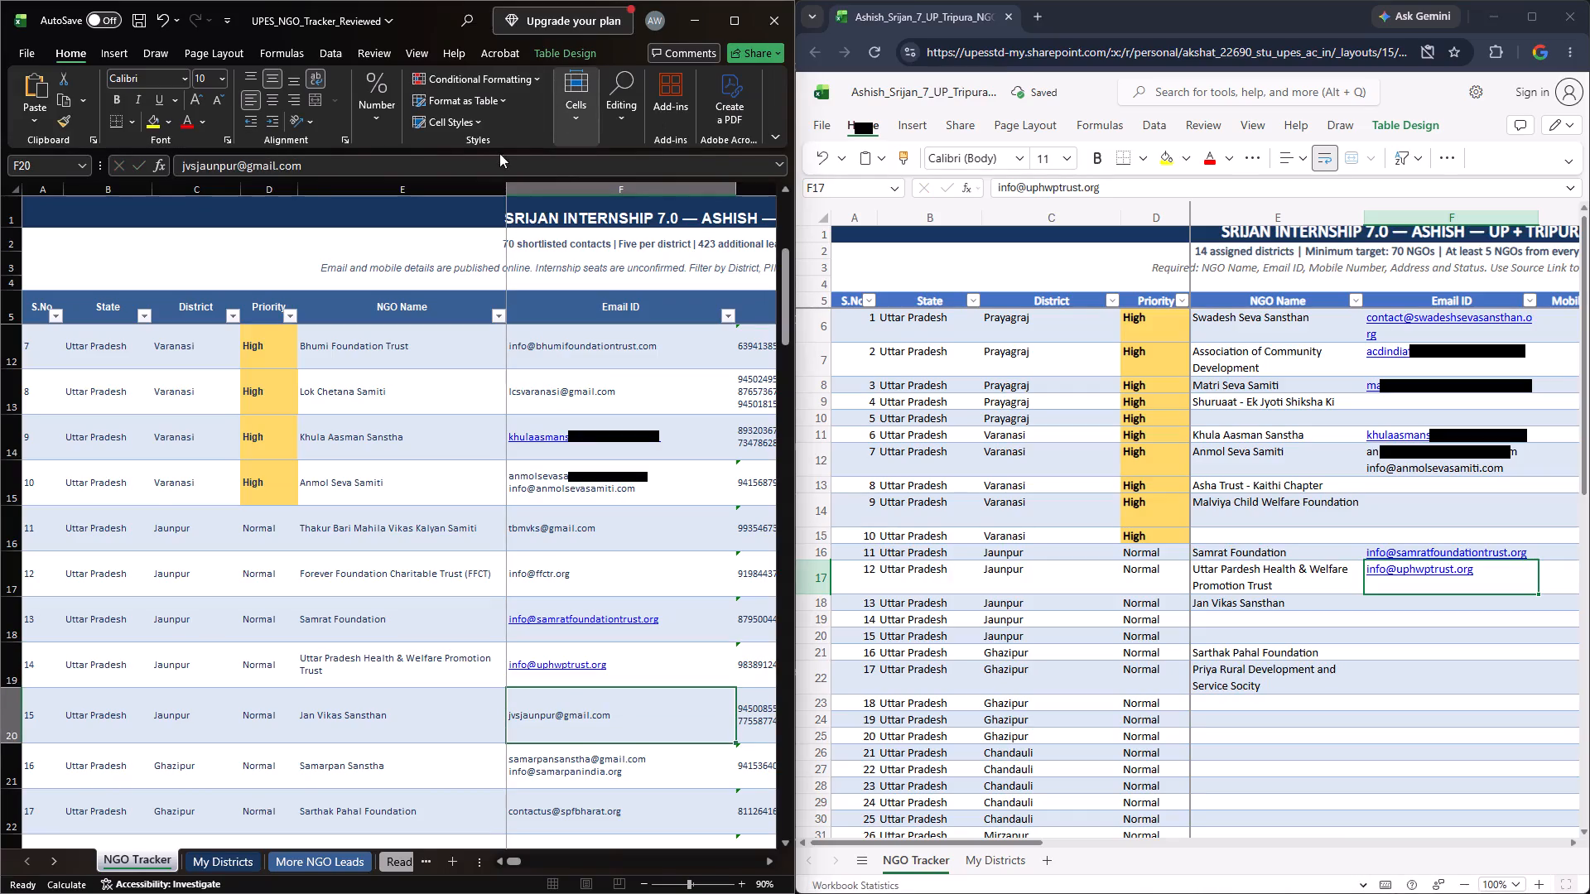
click(492, 162)
key(ctrl+a)
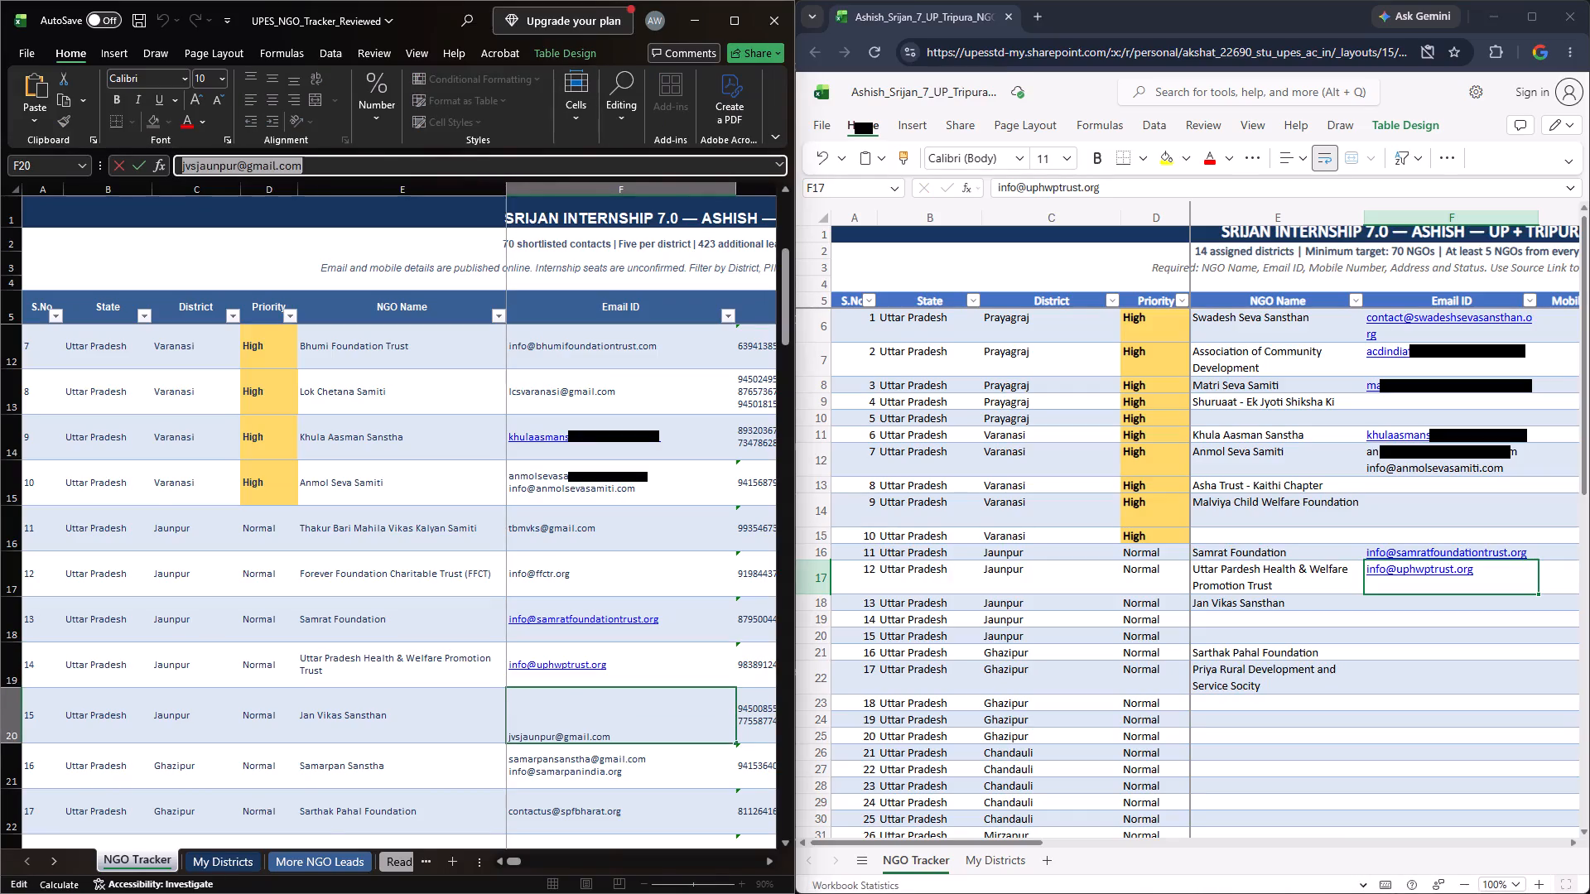
key(ctrl+c)
key(ctrl+c)
click(1468, 607)
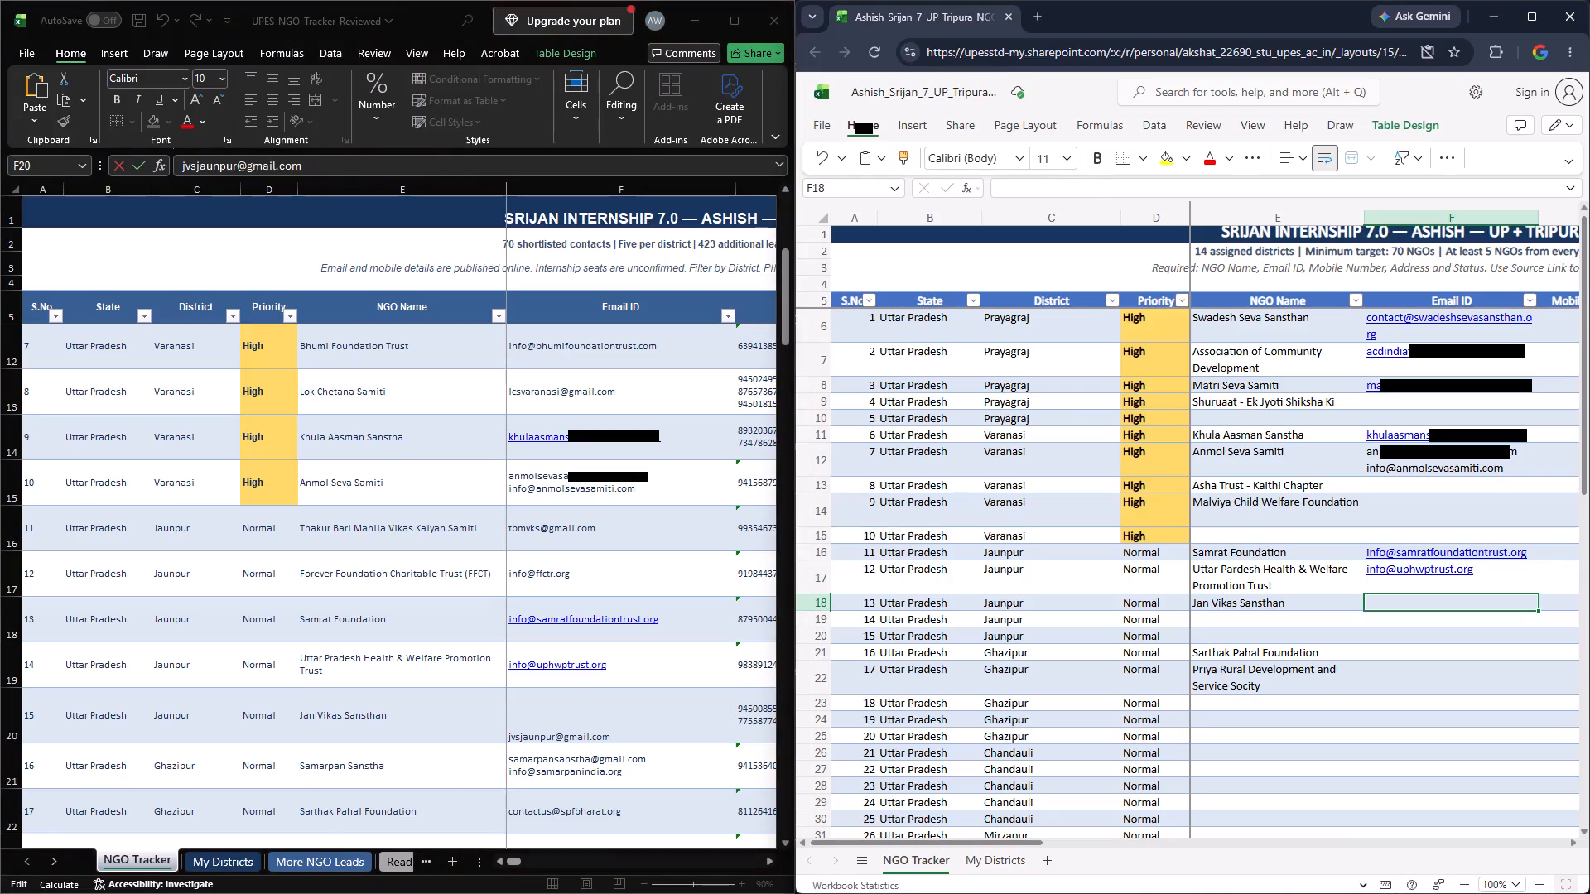
click(1231, 185)
key(ctrl+v)
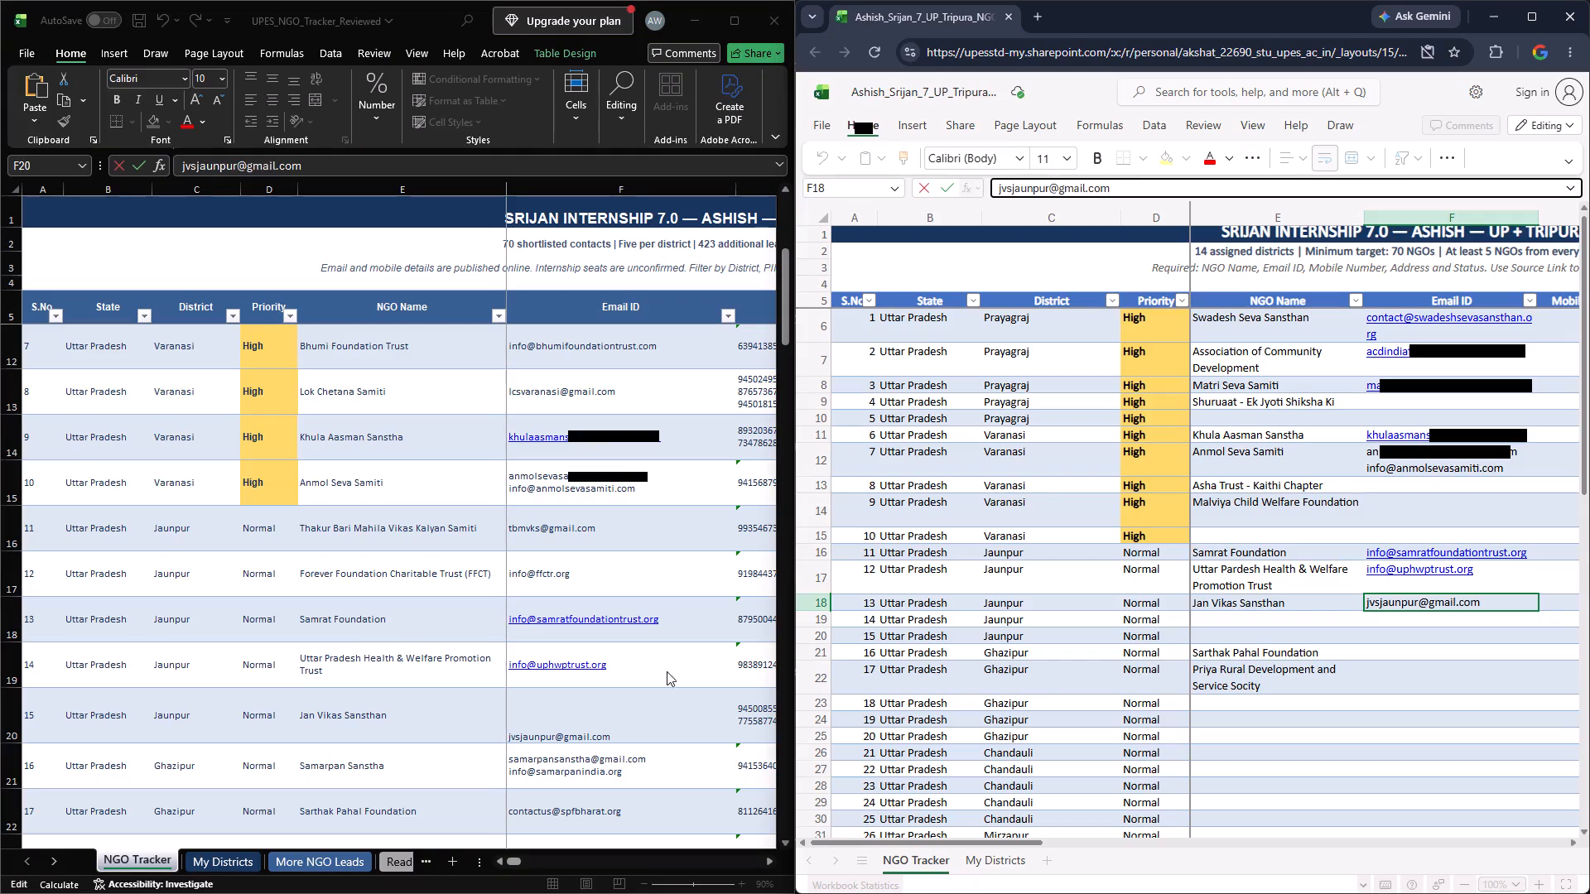
Find Sarthak Pahal Foundation in the local Excel workbook and copy its email address into its Email ID cell in the Chrome tracker.
scroll(636, 687, up, 2)
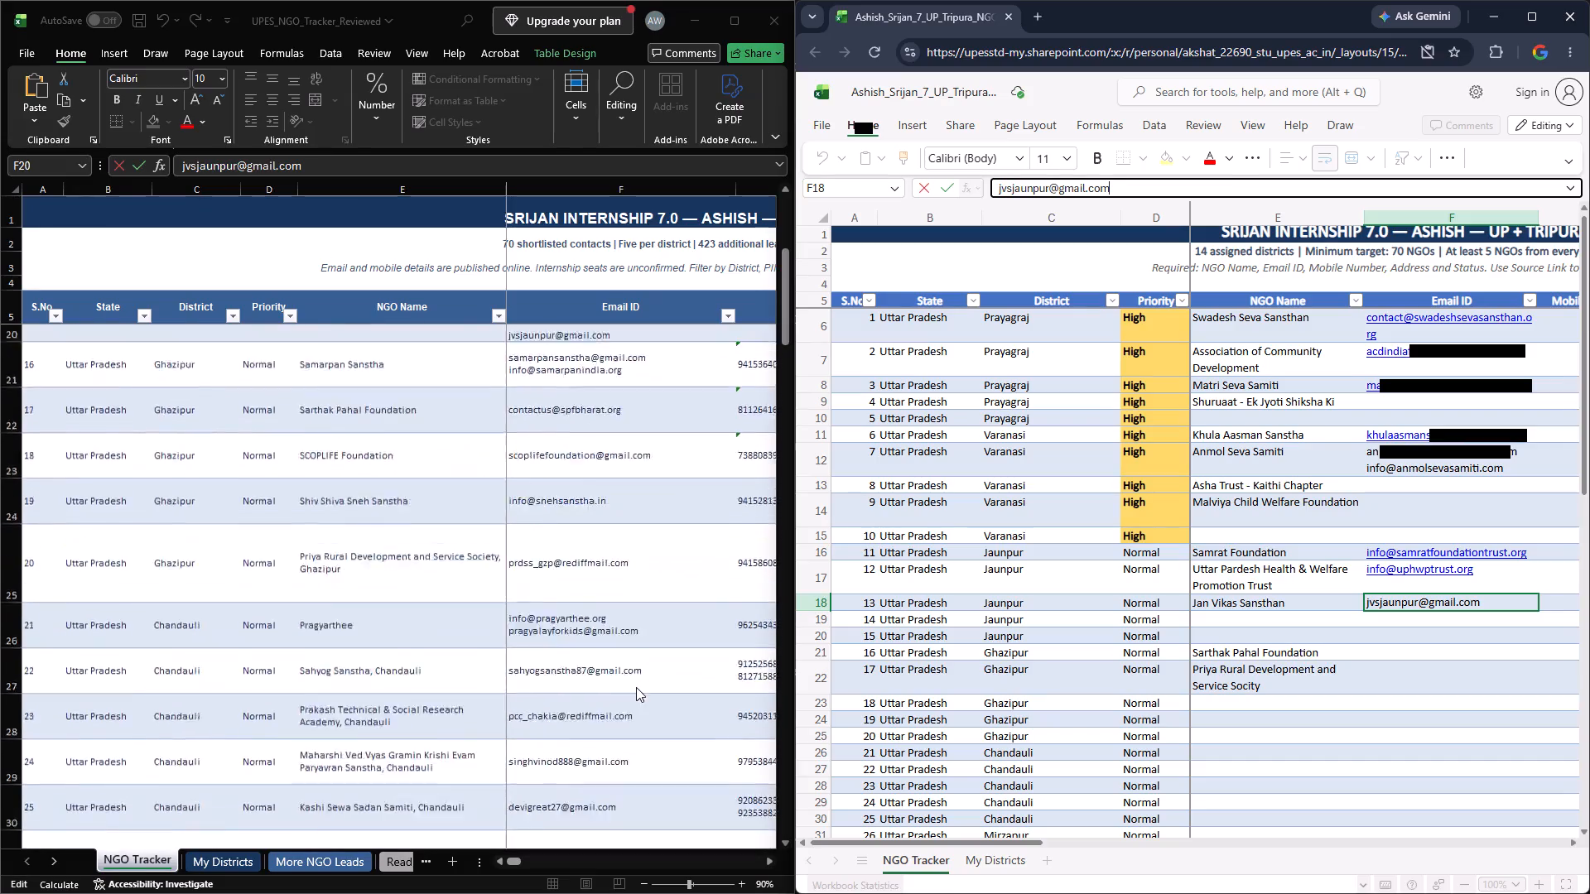
scroll(636, 687, up, 2)
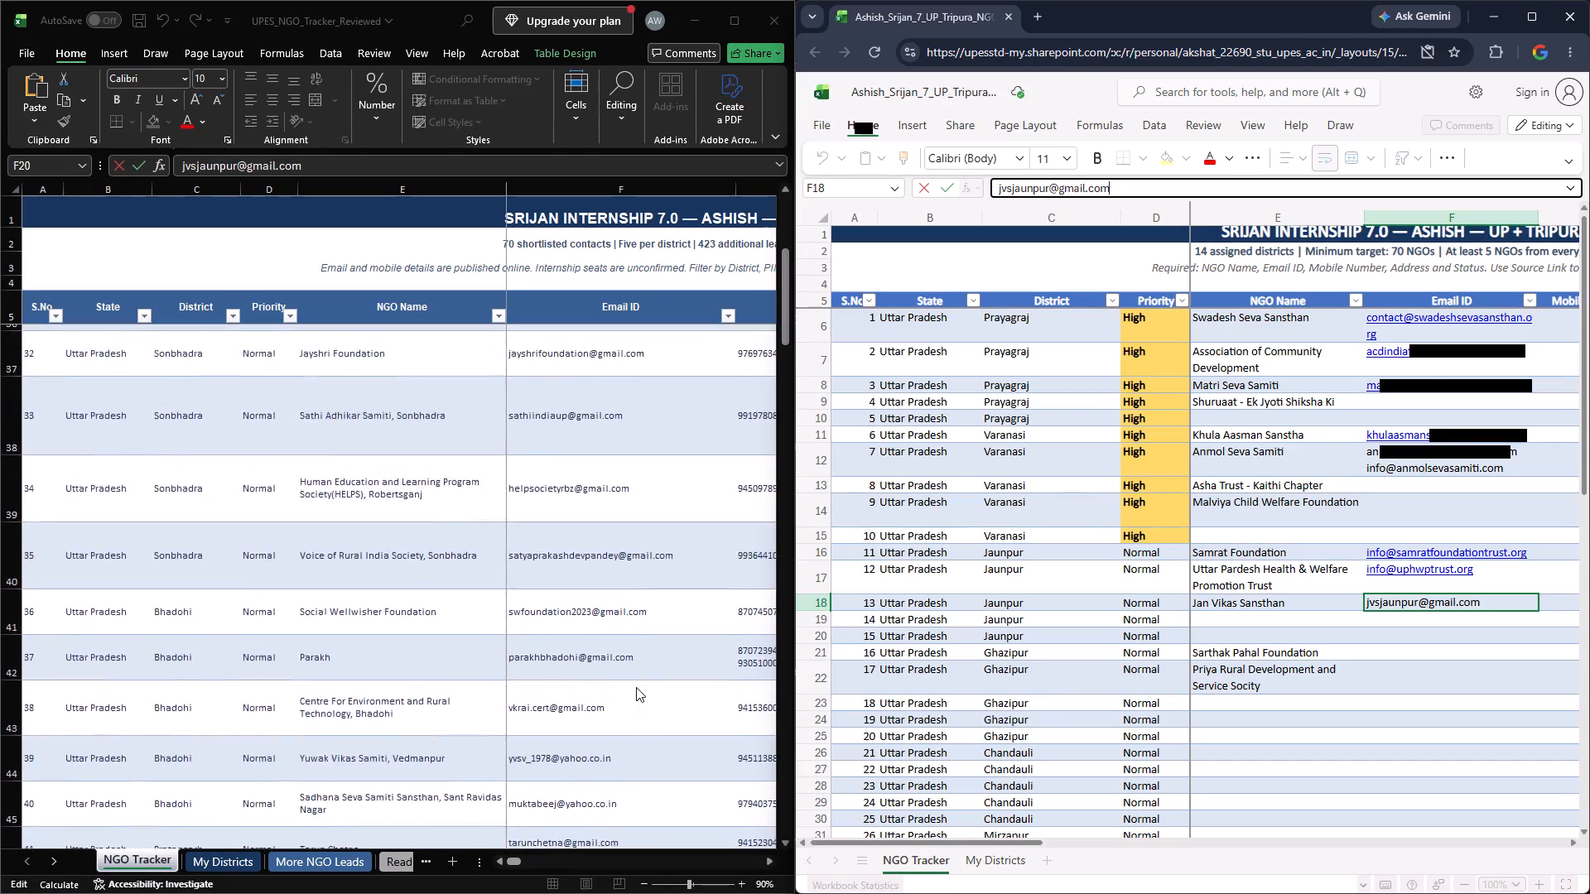
scroll(636, 687, up, 4)
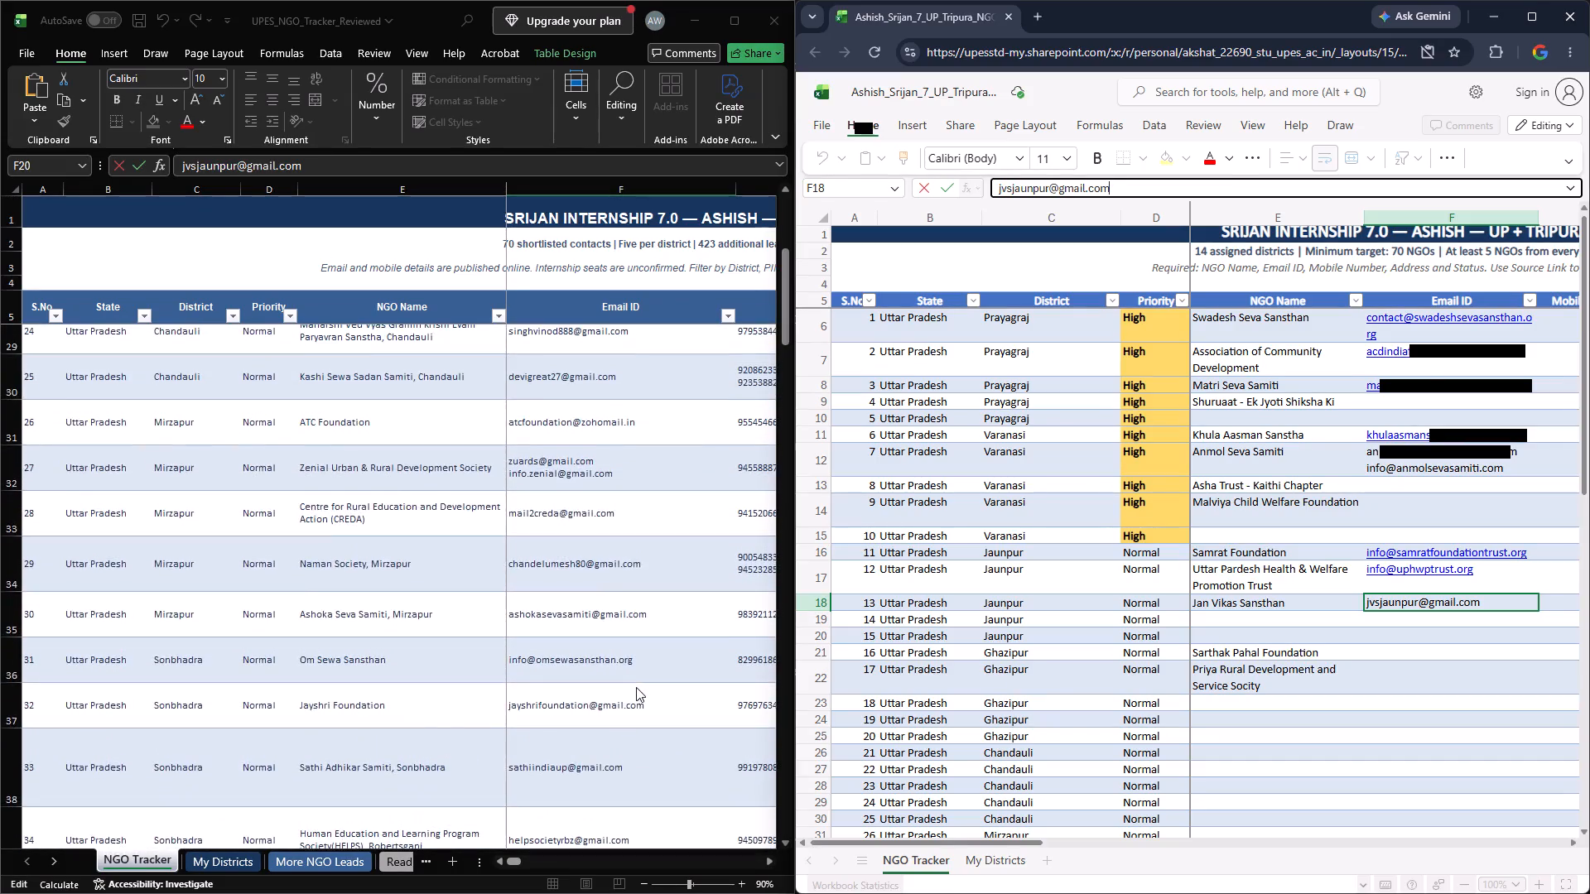
scroll(636, 687, up, 7)
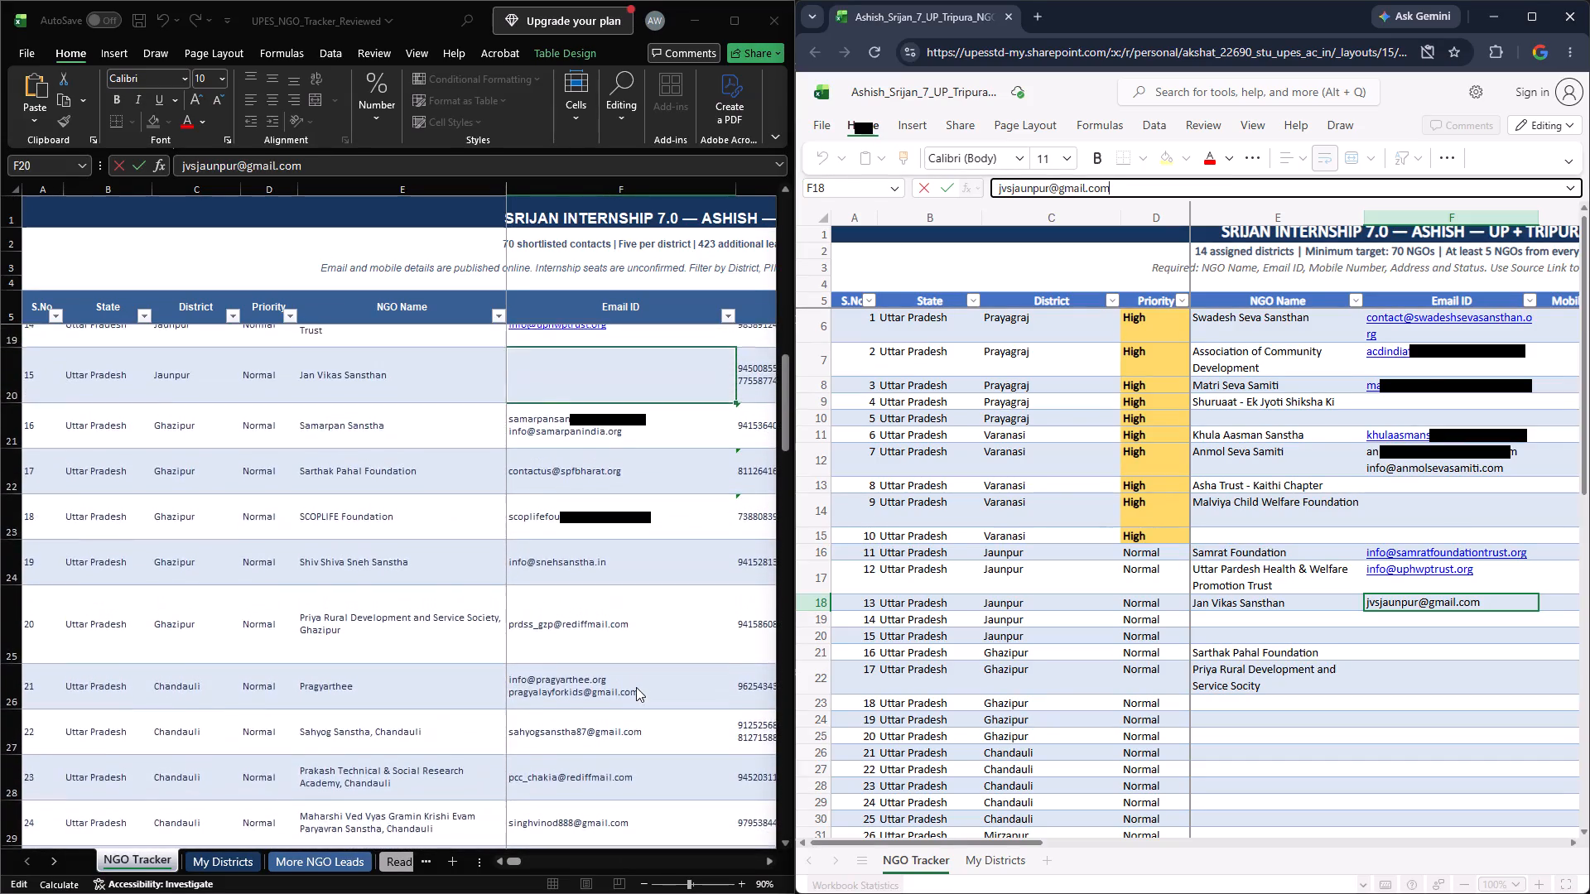
scroll(636, 687, up, 1)
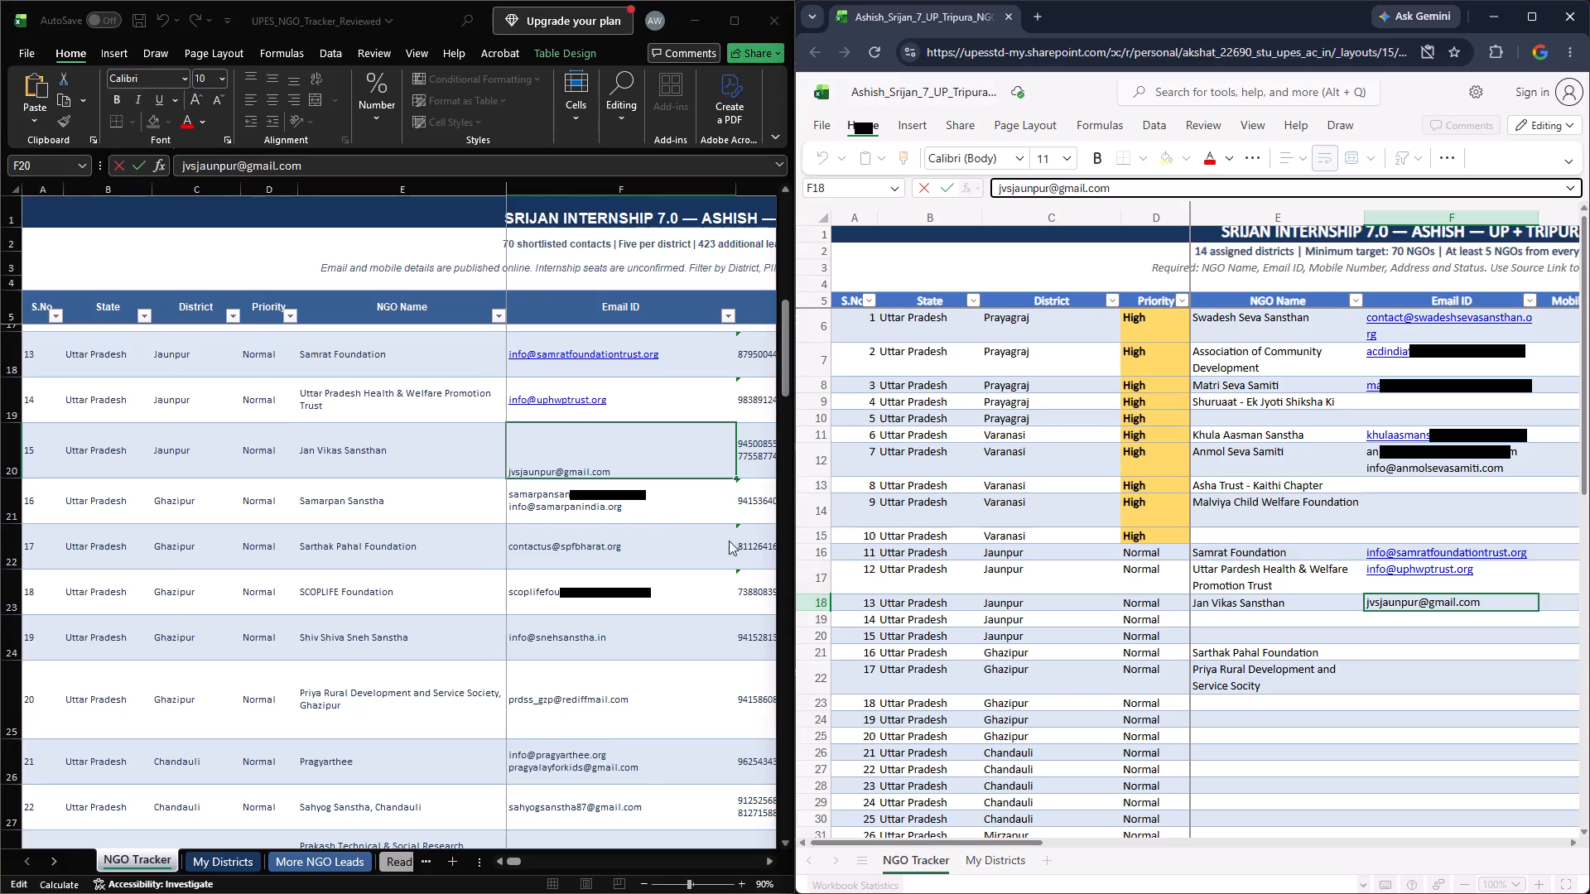
click(649, 502)
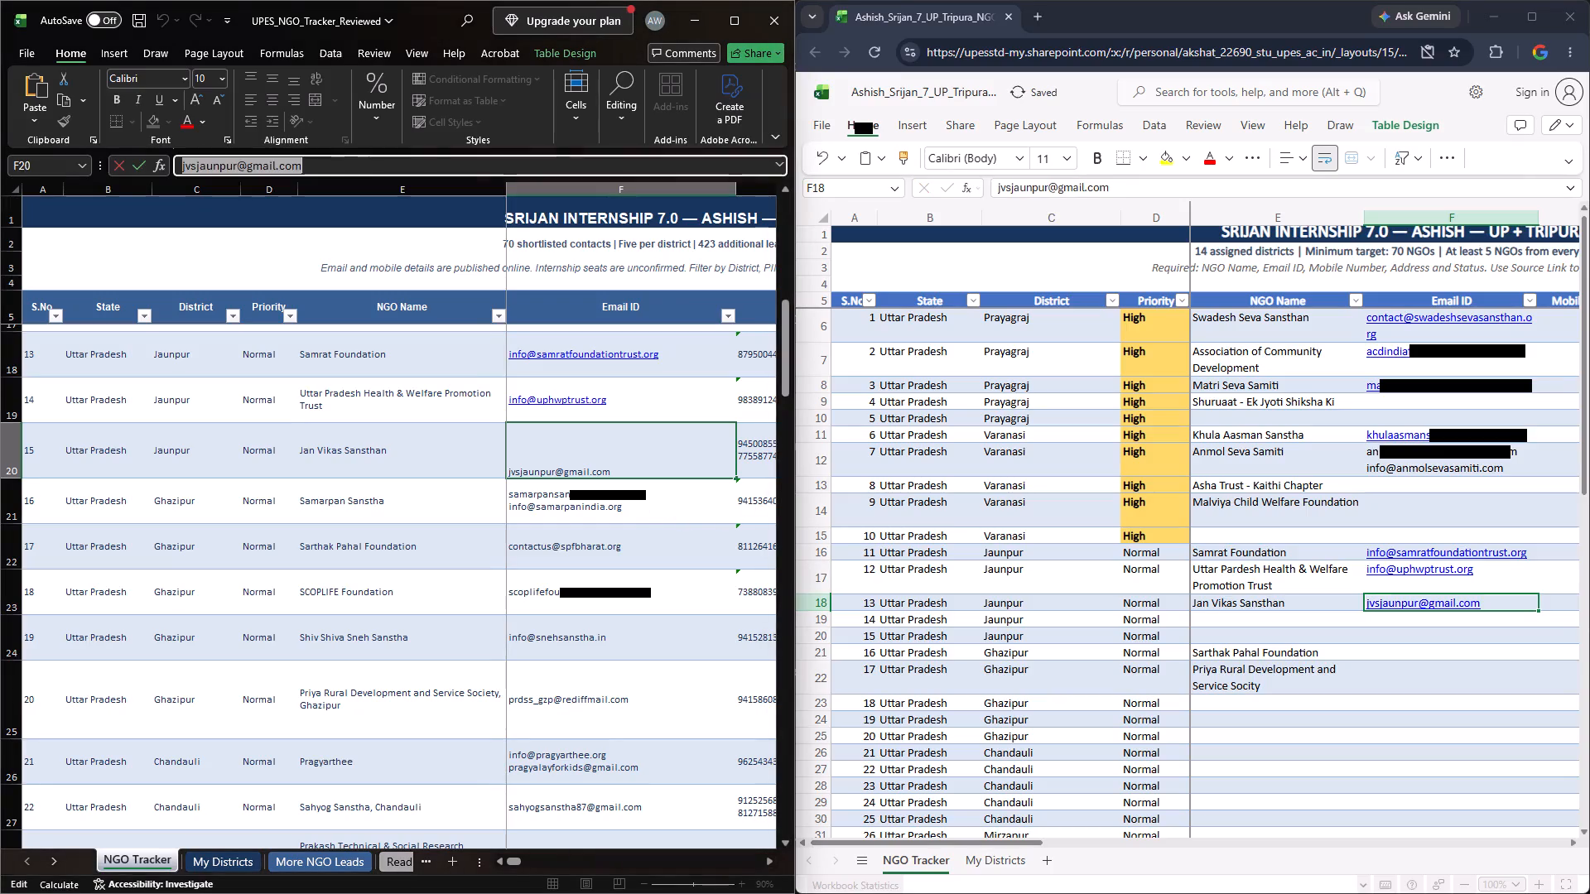
click(649, 502)
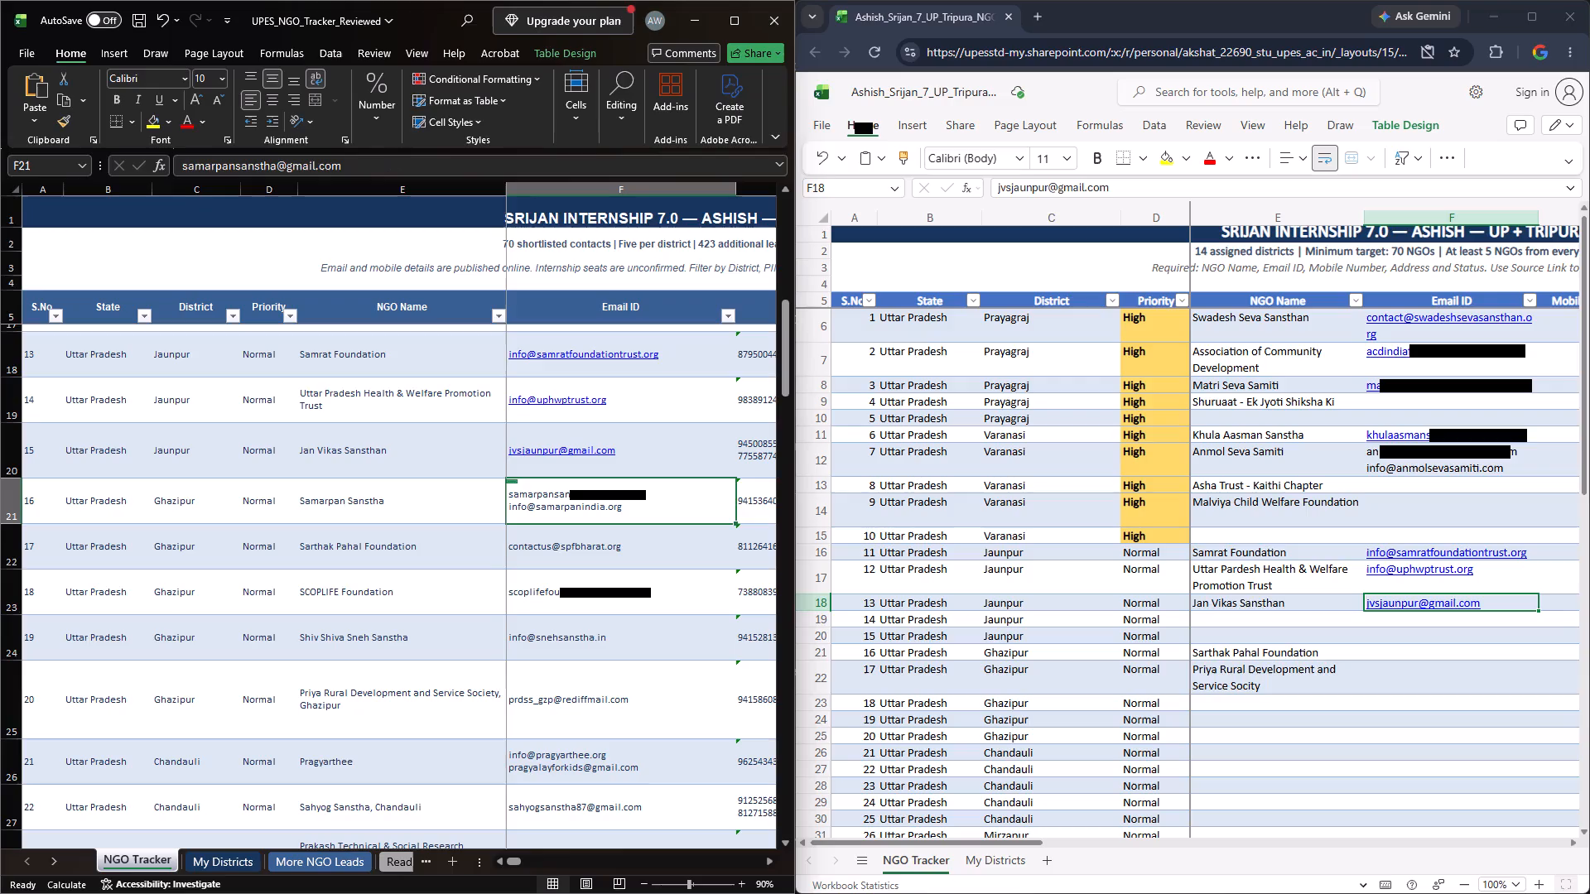
click(629, 537)
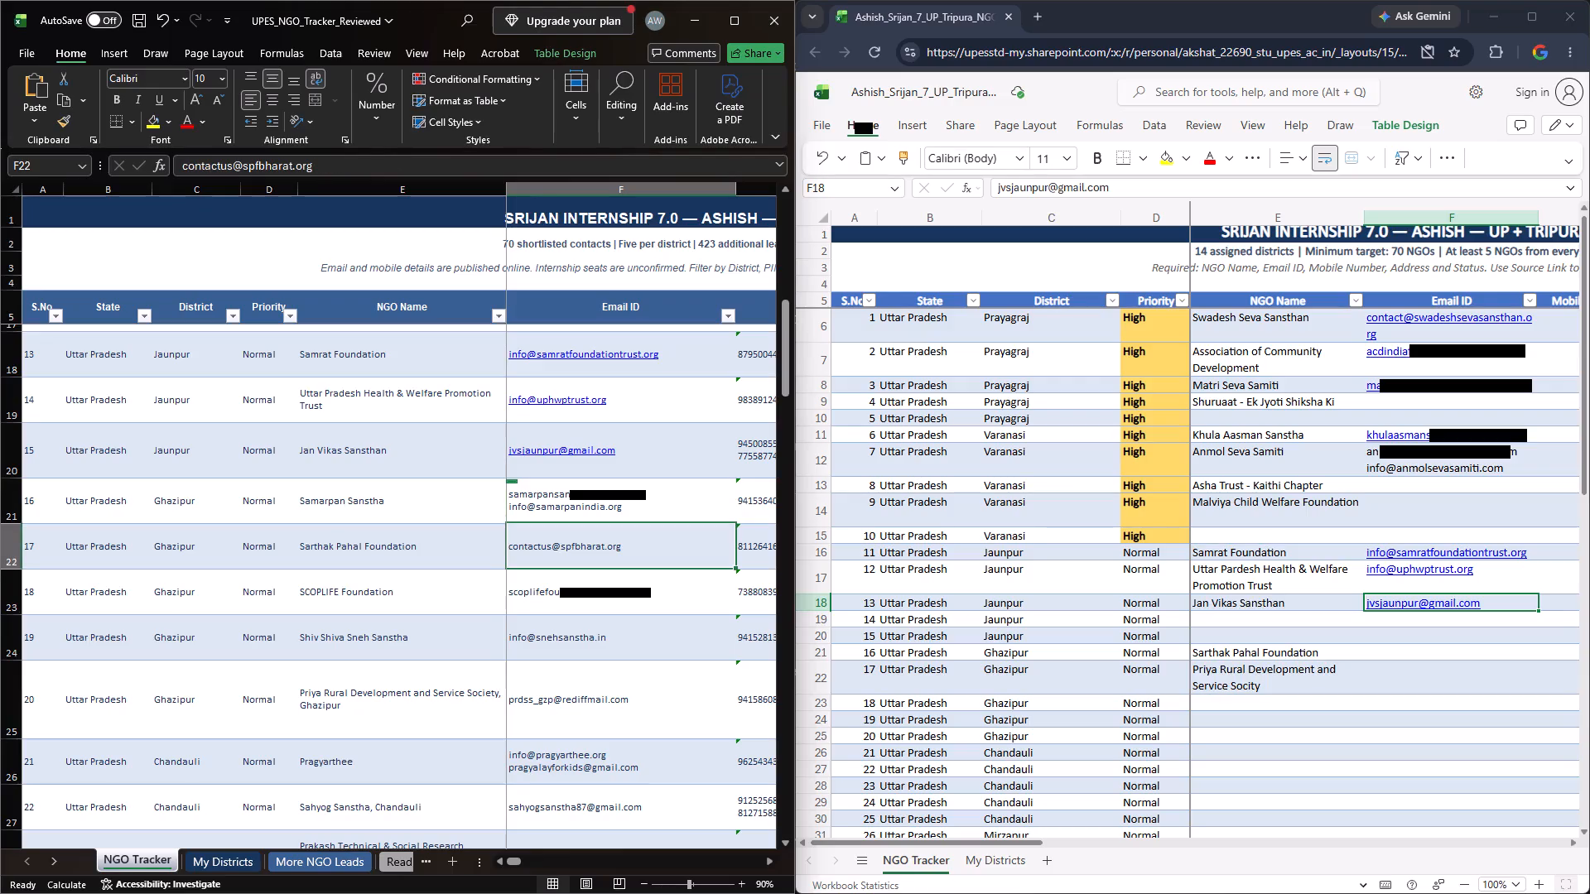
click(419, 165)
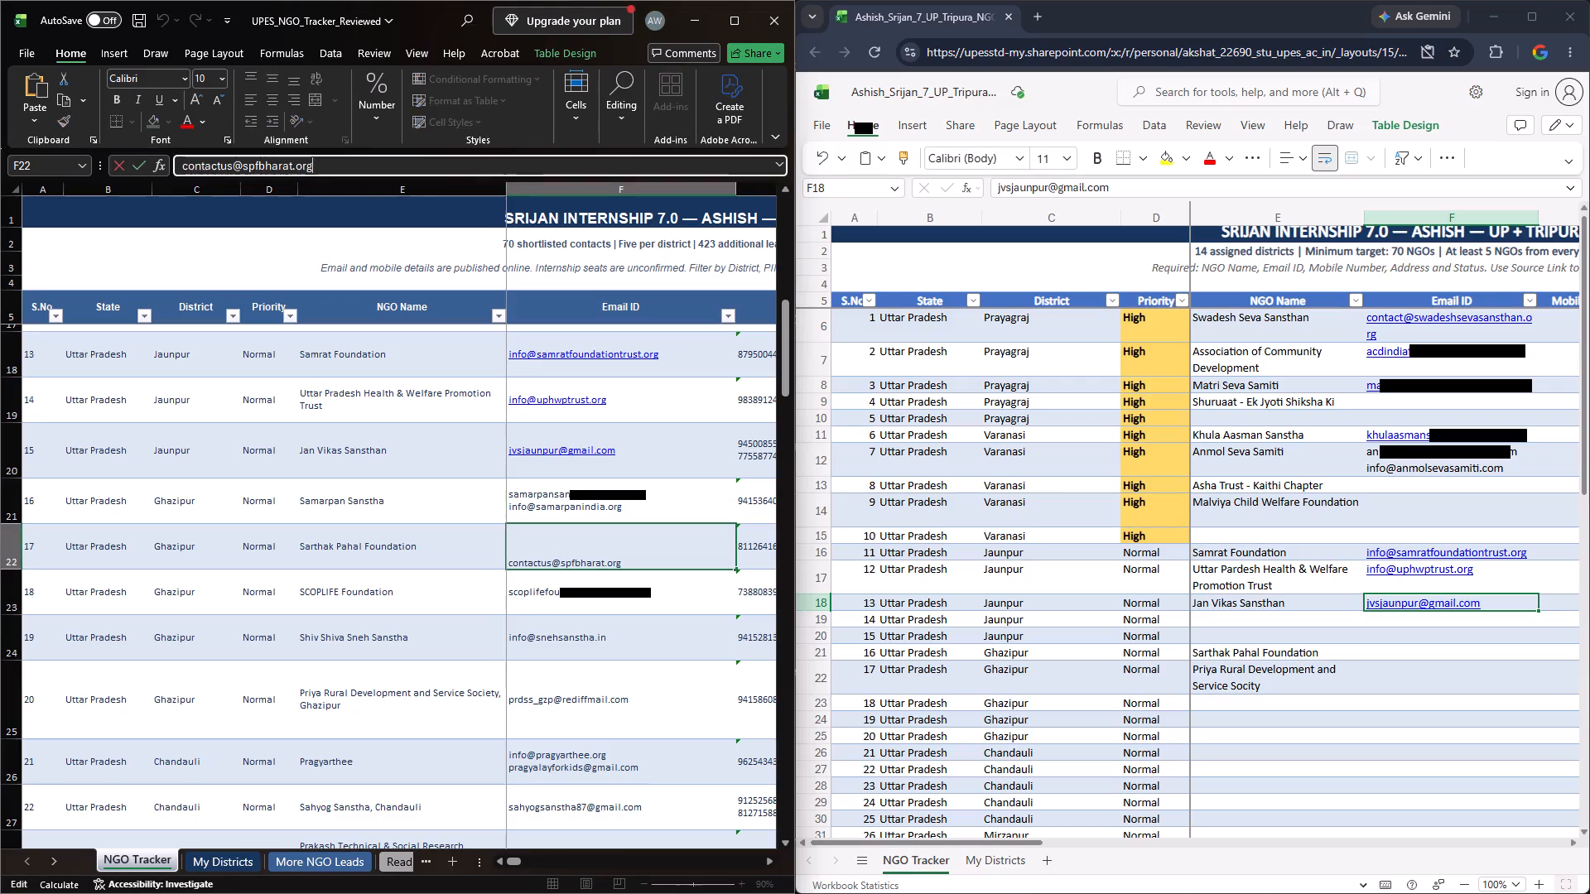
key(ctrl+a)
key(ctrl+c)
key(ctrl+c)
key(ctrl+c)
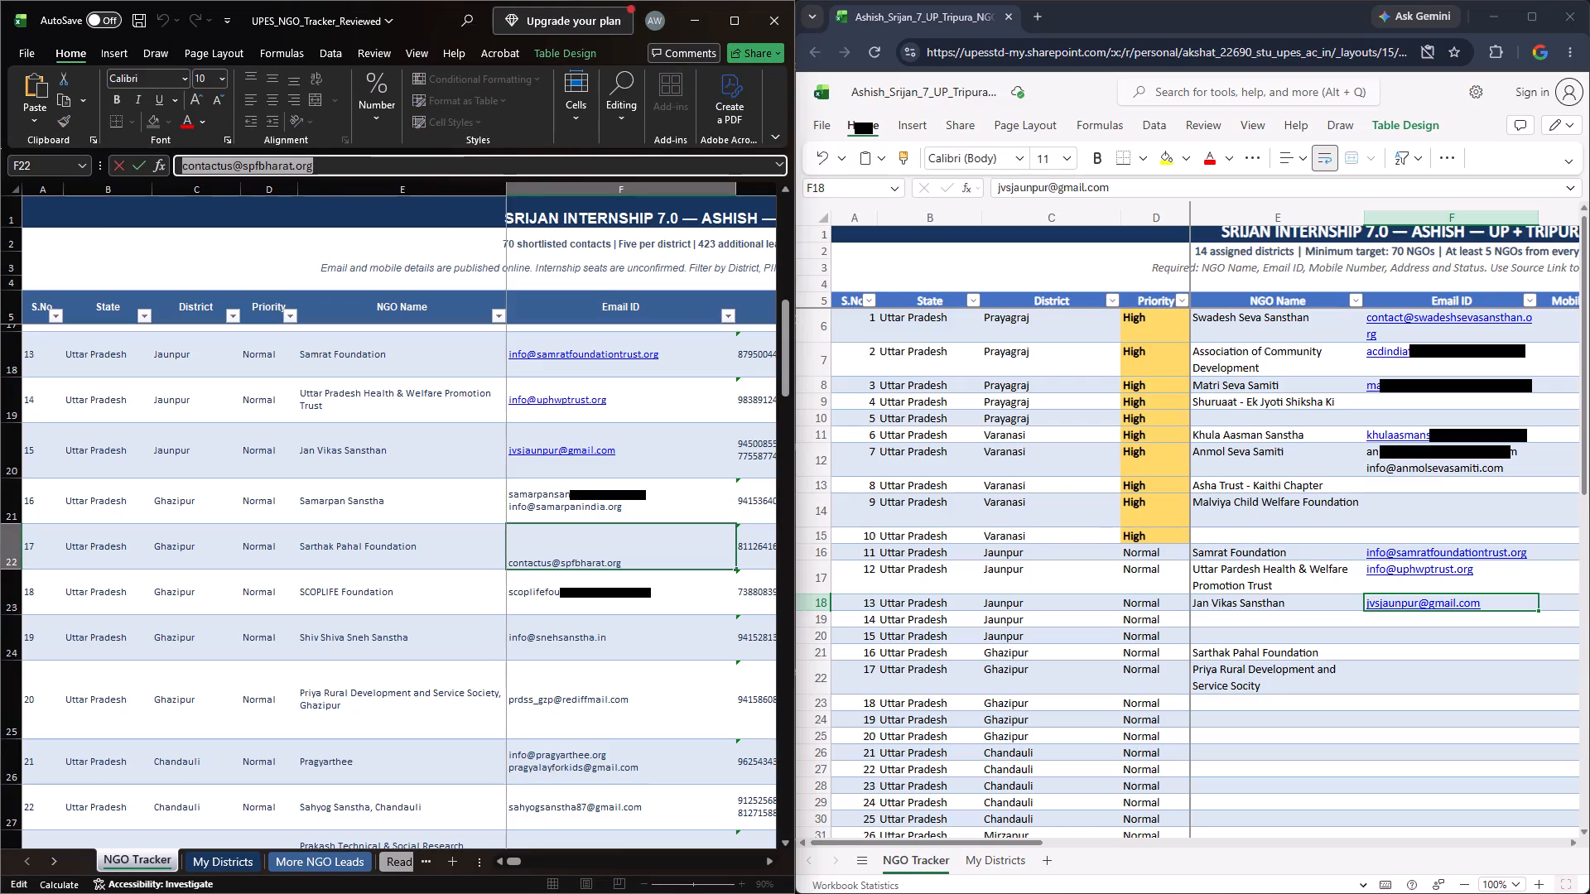
click(1469, 655)
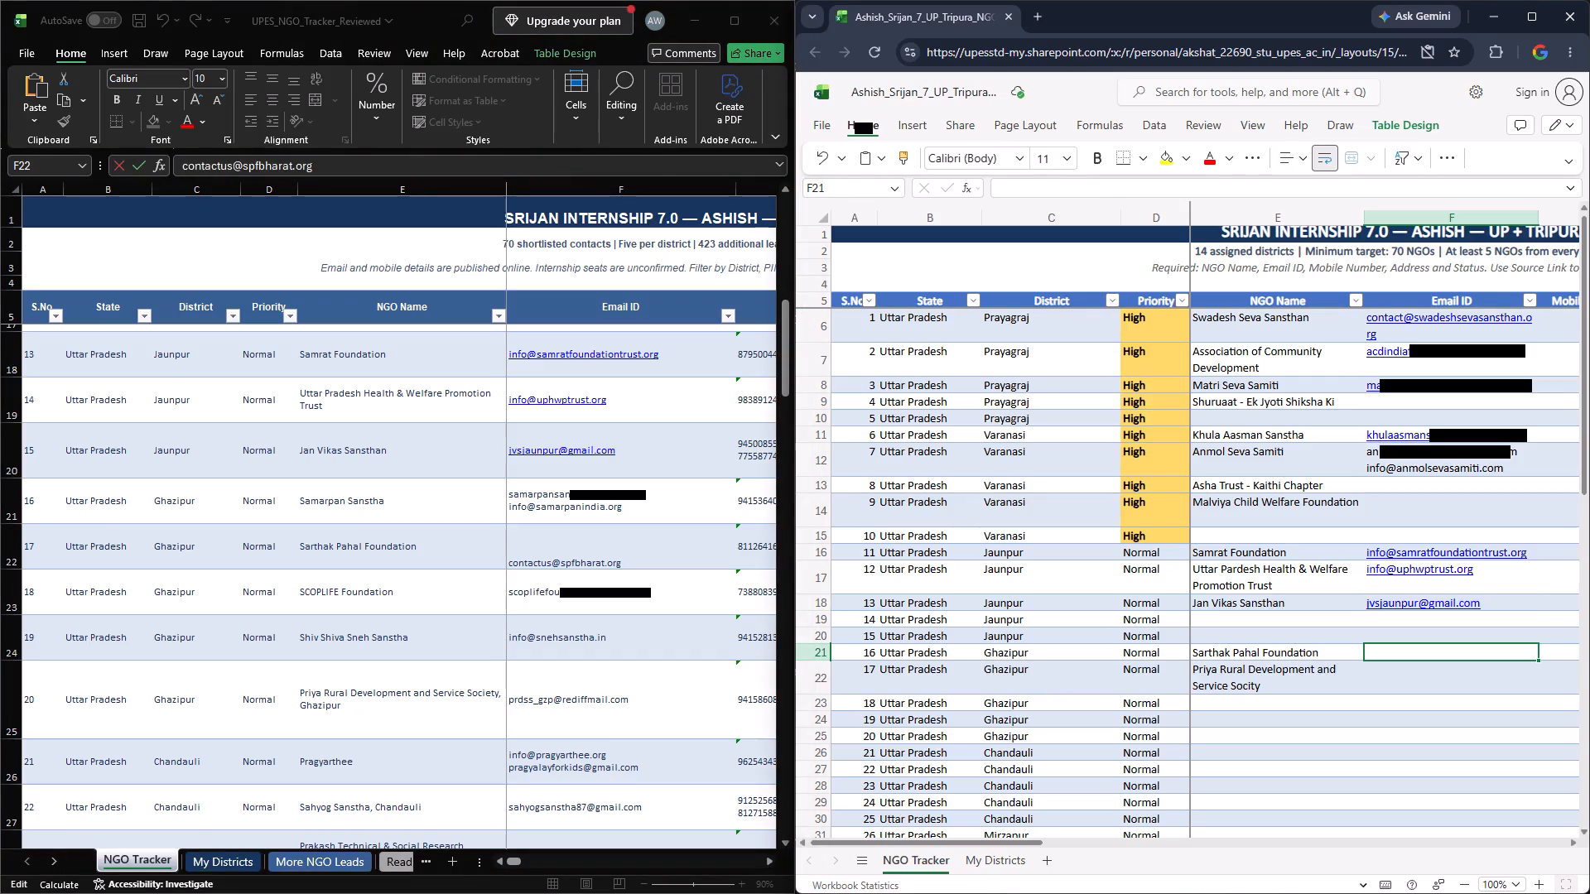
click(1240, 186)
key(ctrl+v)
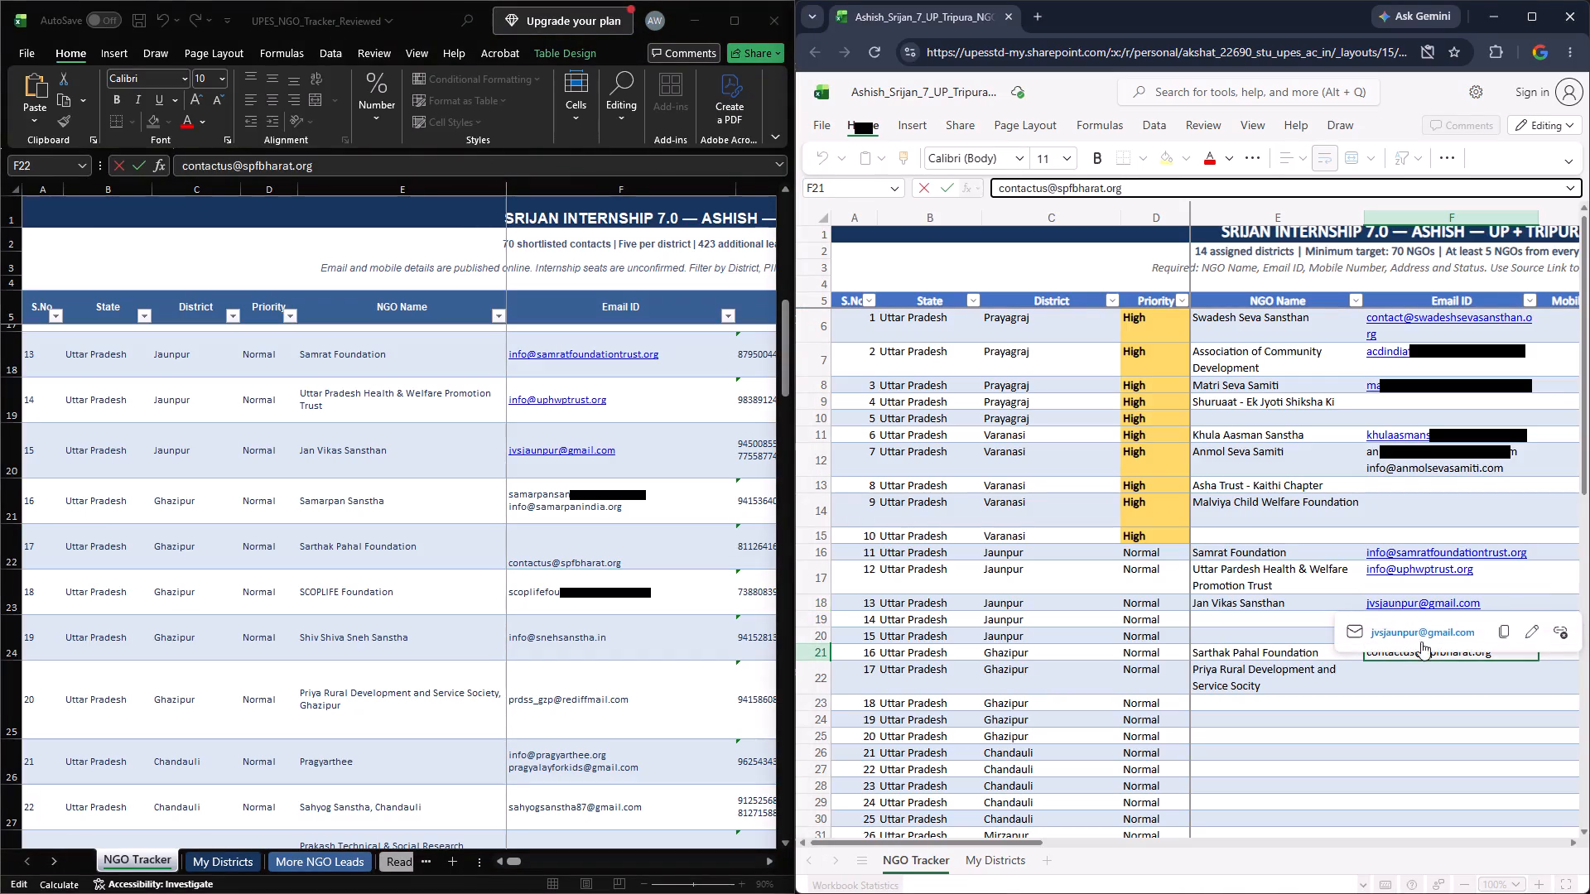
click(1444, 688)
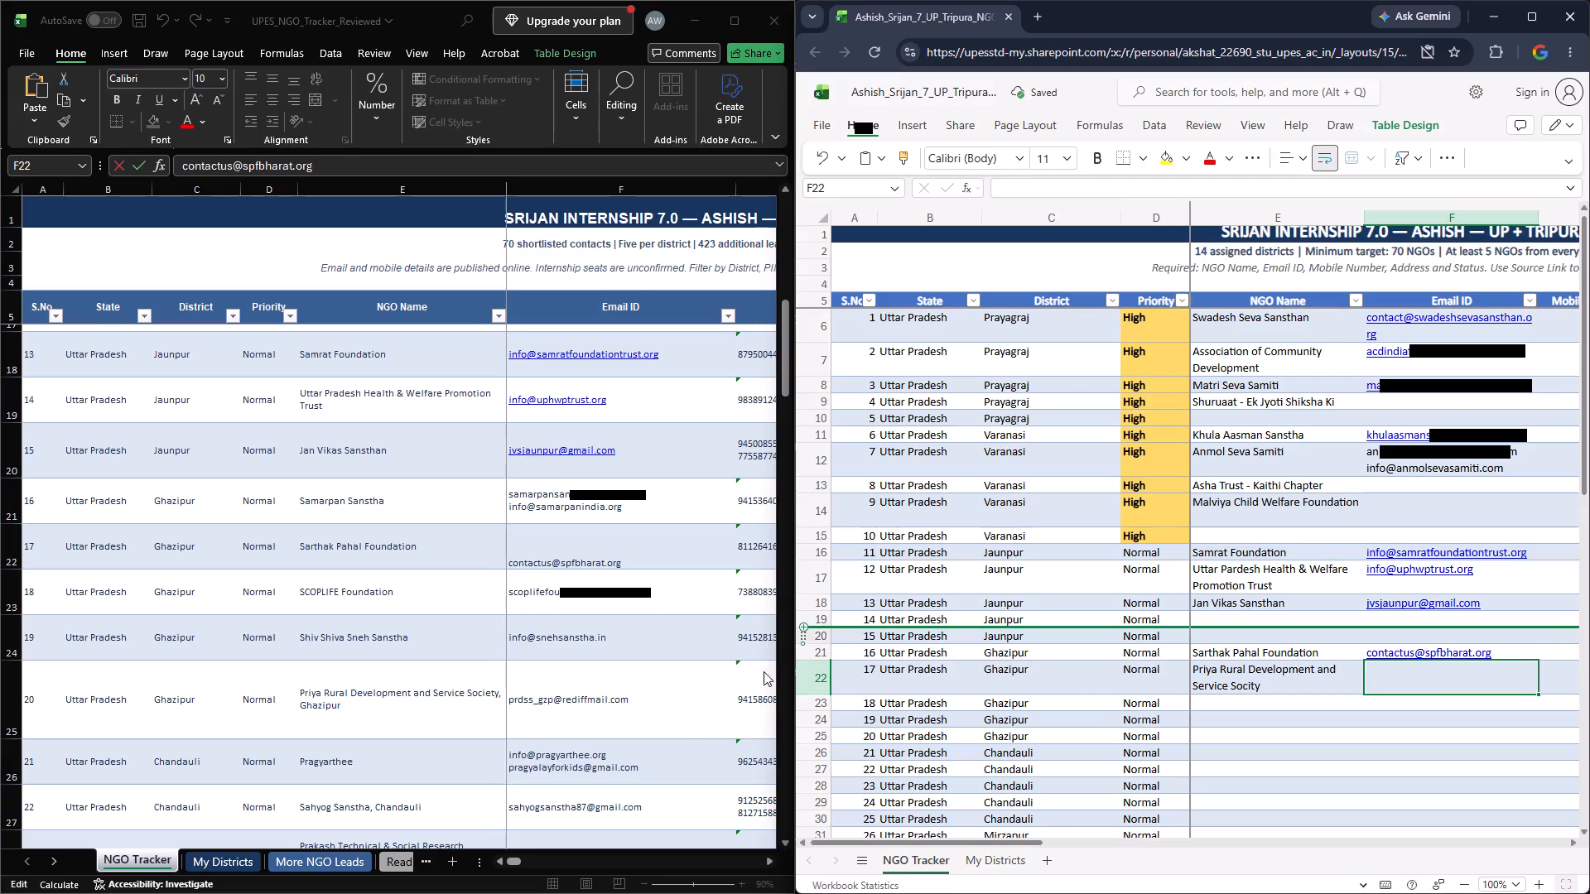
click(621, 721)
click(621, 721)
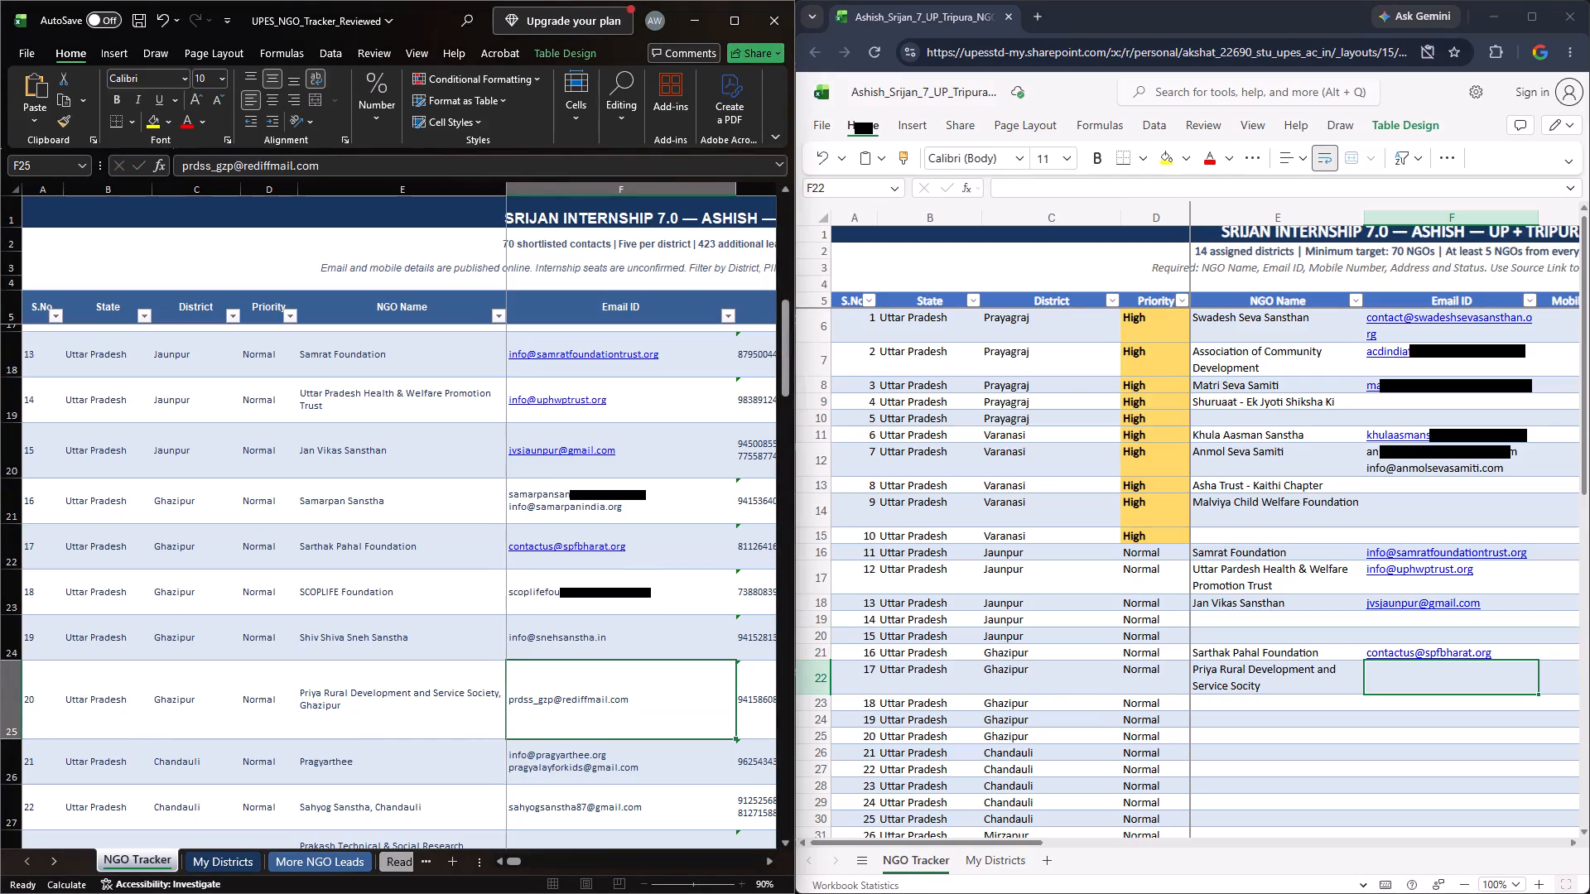
click(329, 172)
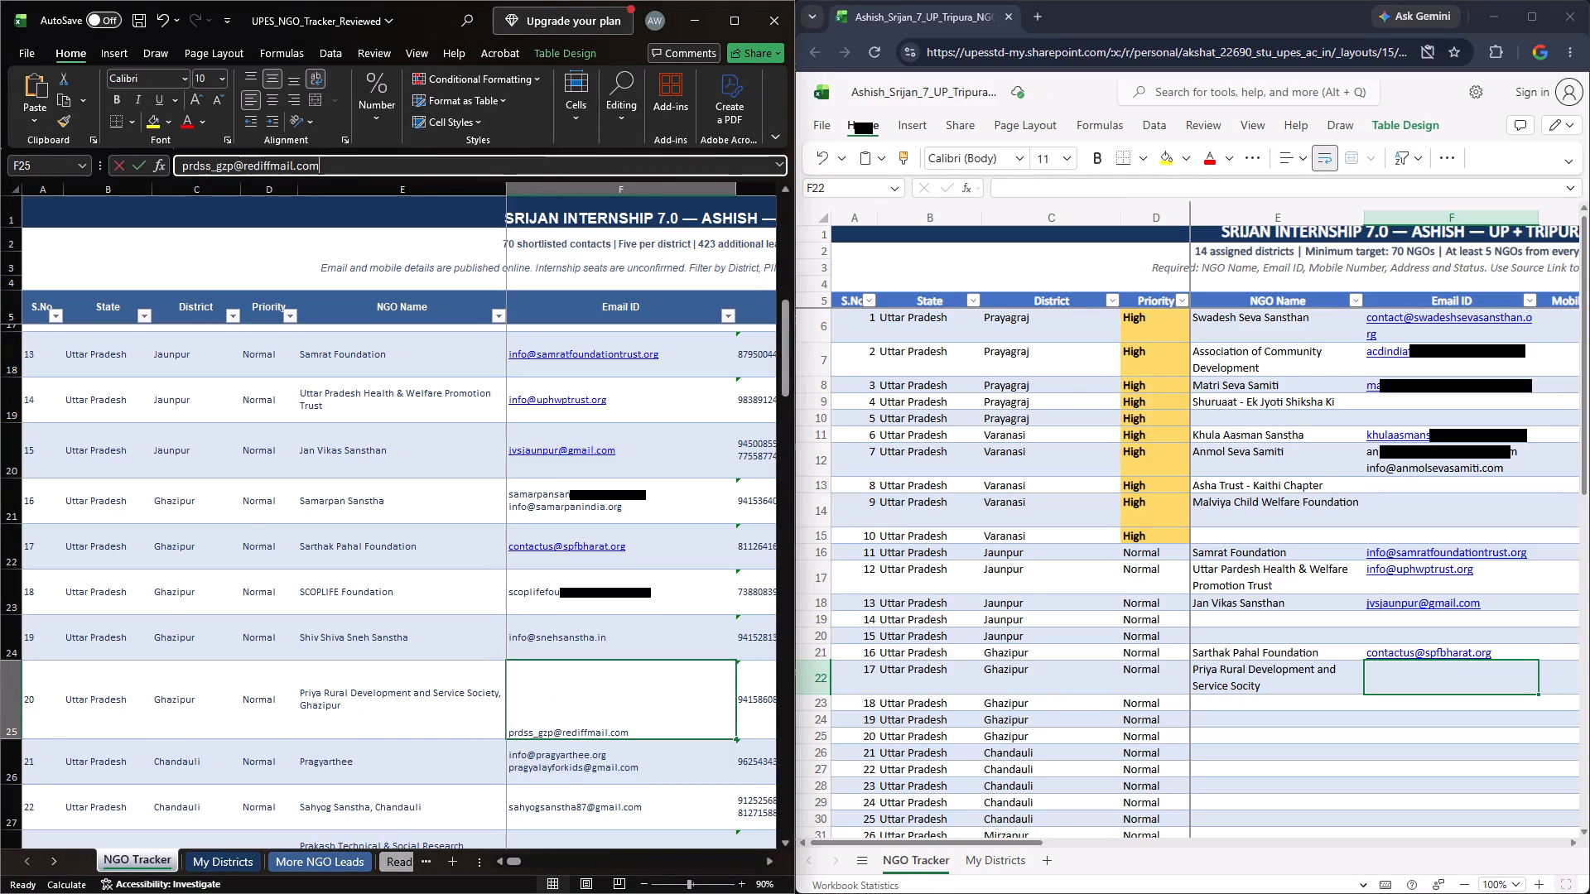
key(ctrl+a)
key(ctrl+c)
key(ctrl+c)
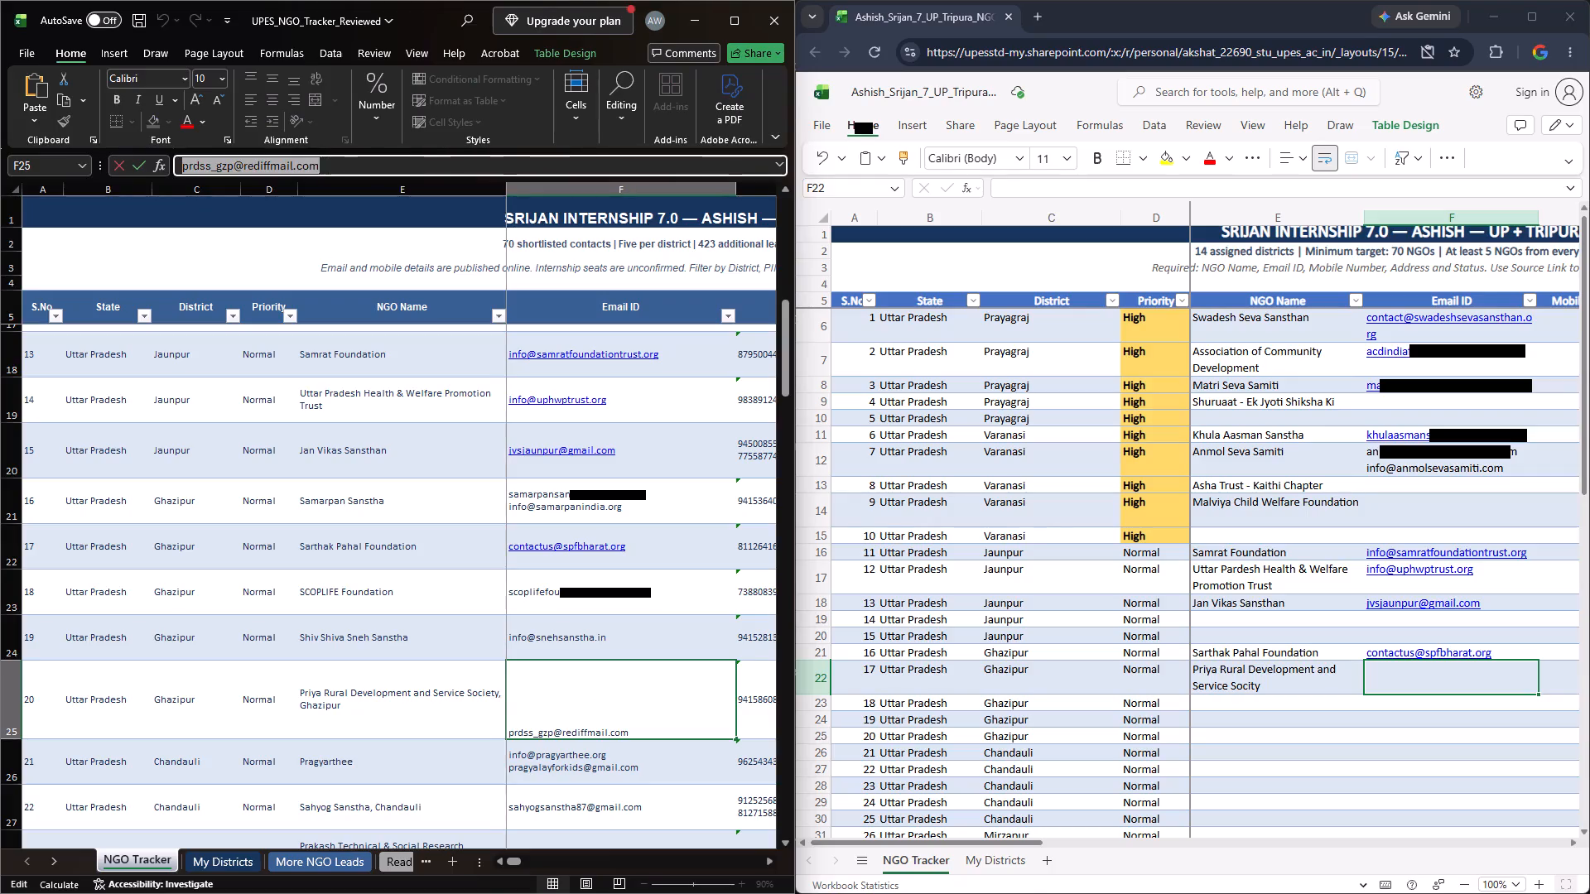
click(1435, 697)
click(1424, 688)
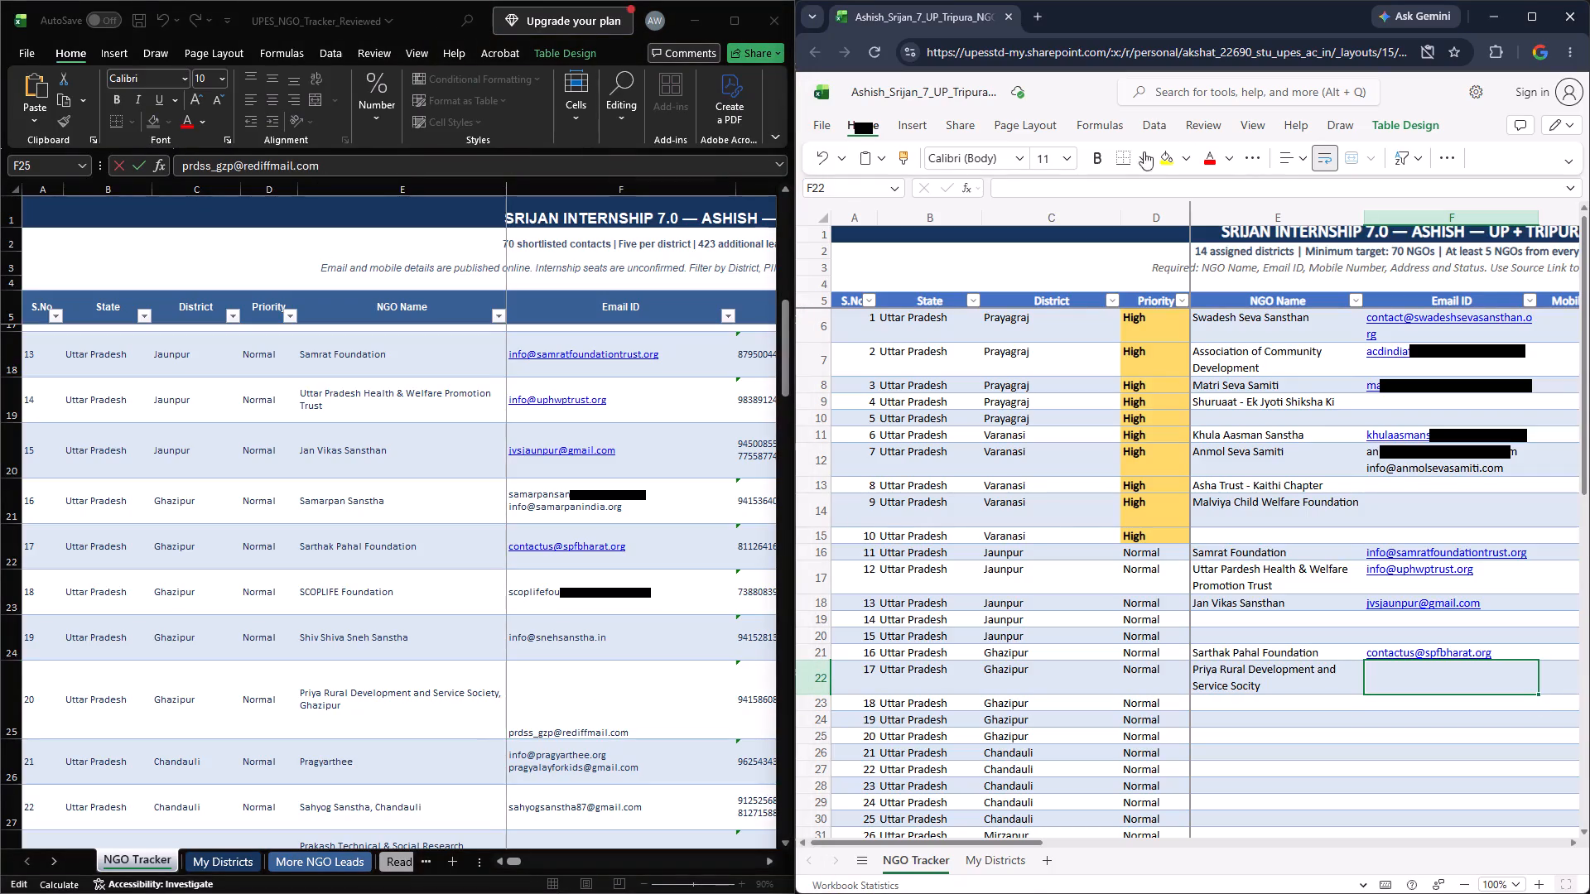
click(1105, 190)
key(ctrl+v)
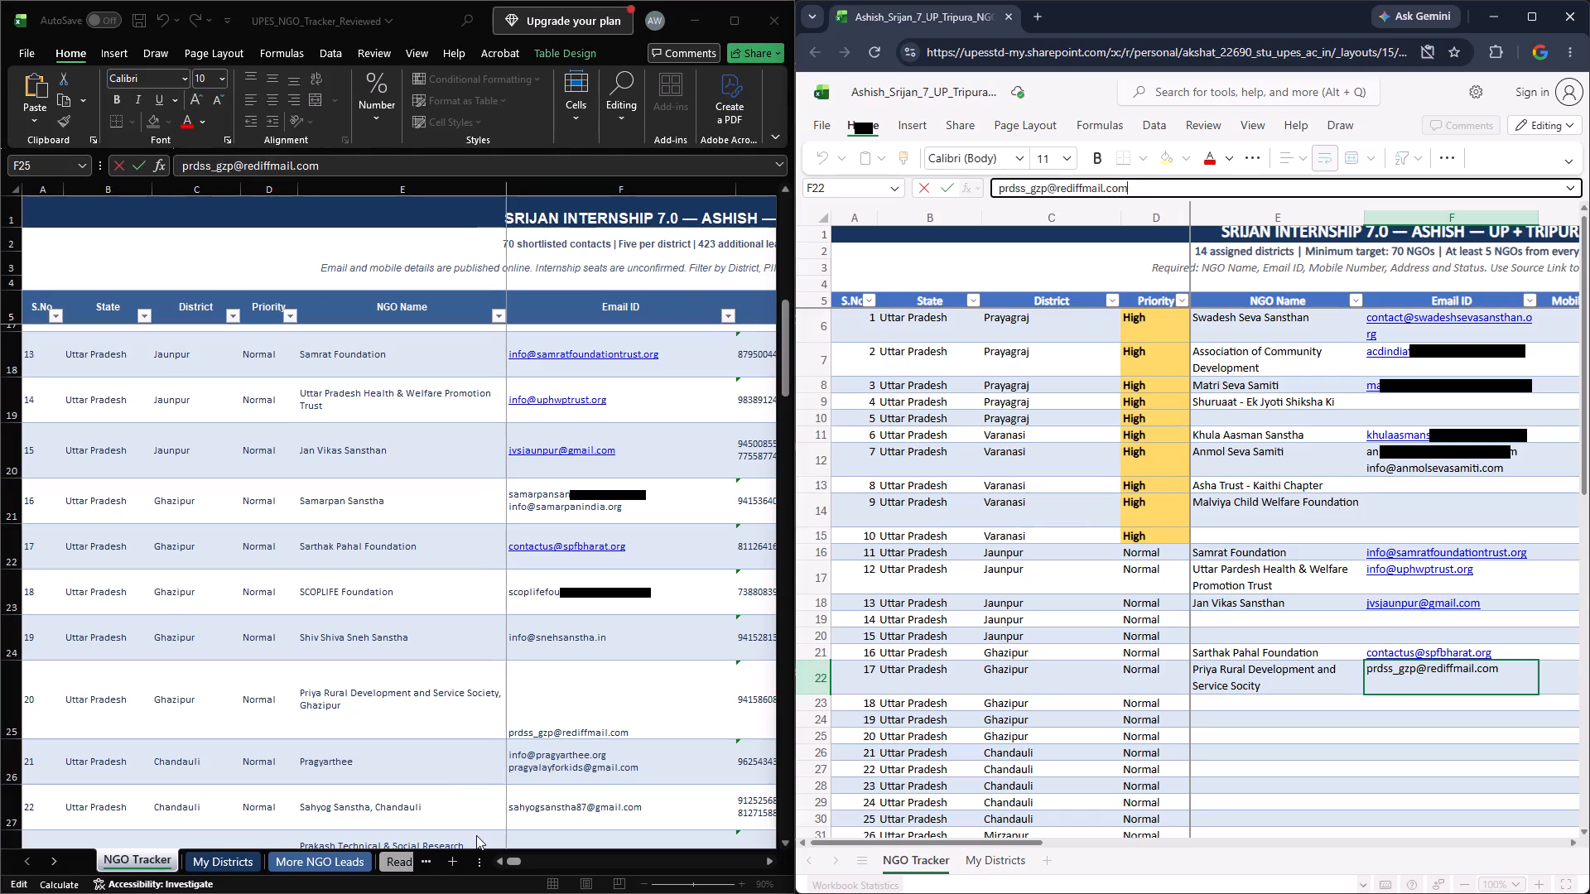
Switch to the local Excel workbook and locate the Mobile Number column in the NGO Tracker sheet.
click(508, 858)
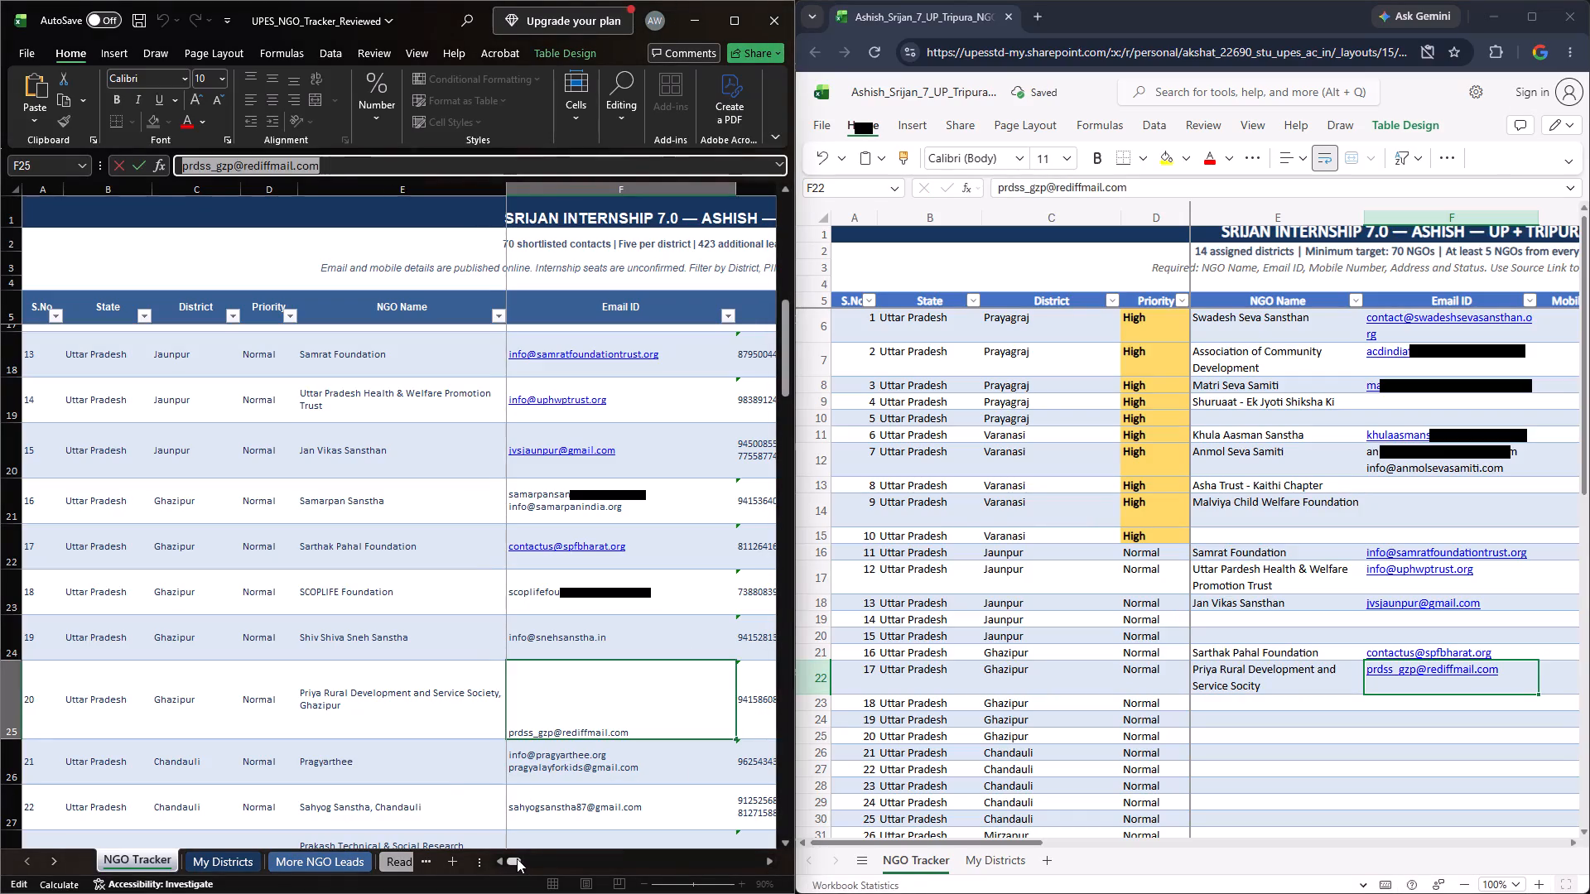
drag(513, 858, 525, 862)
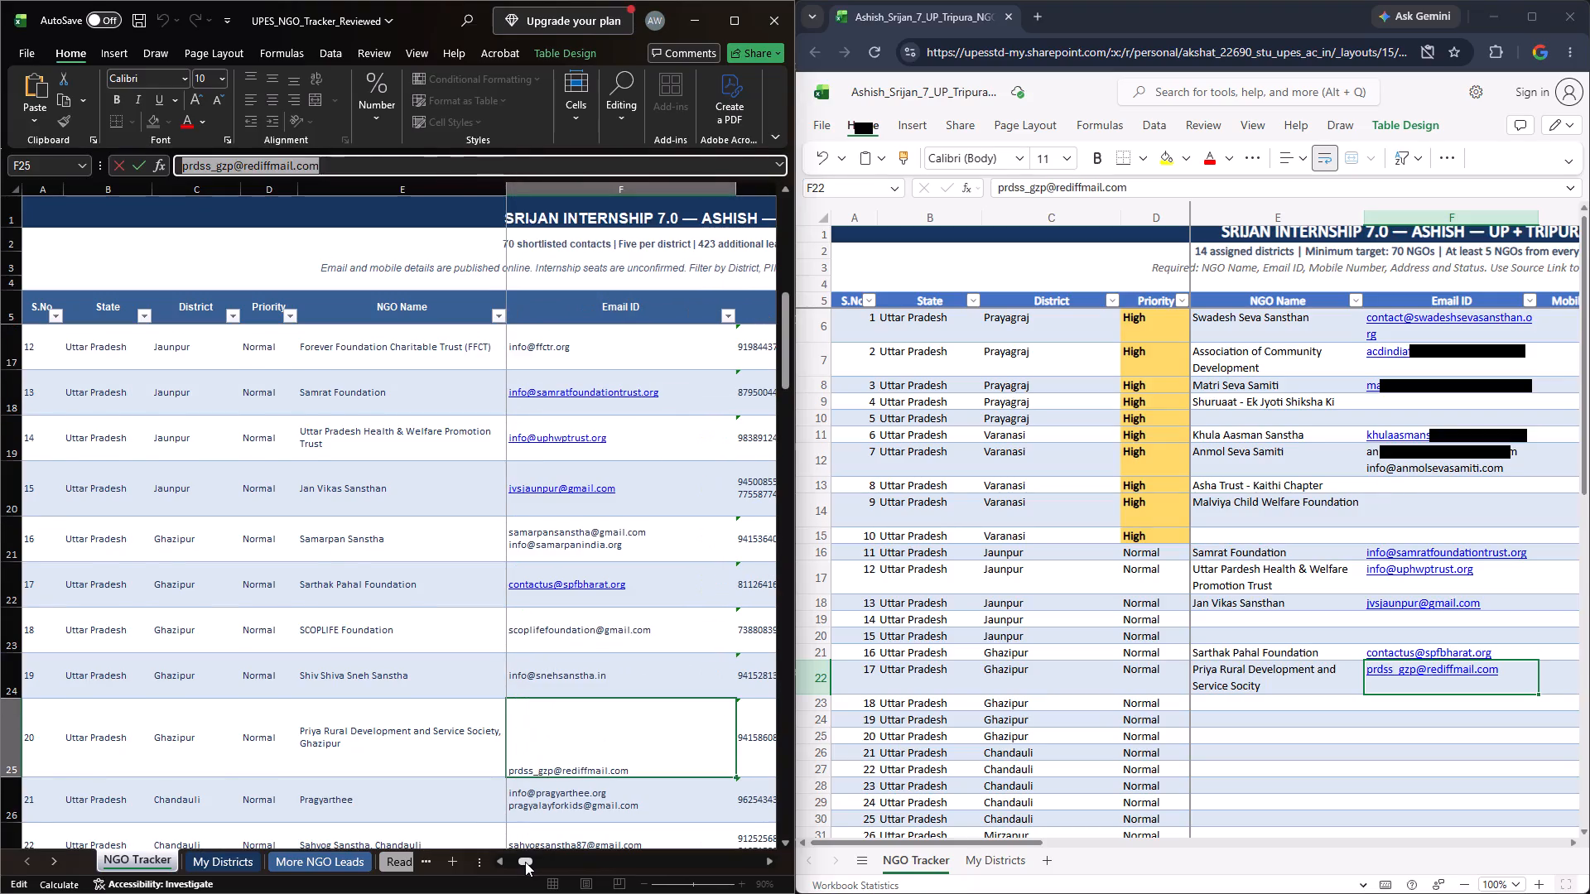
click(525, 862)
click(526, 862)
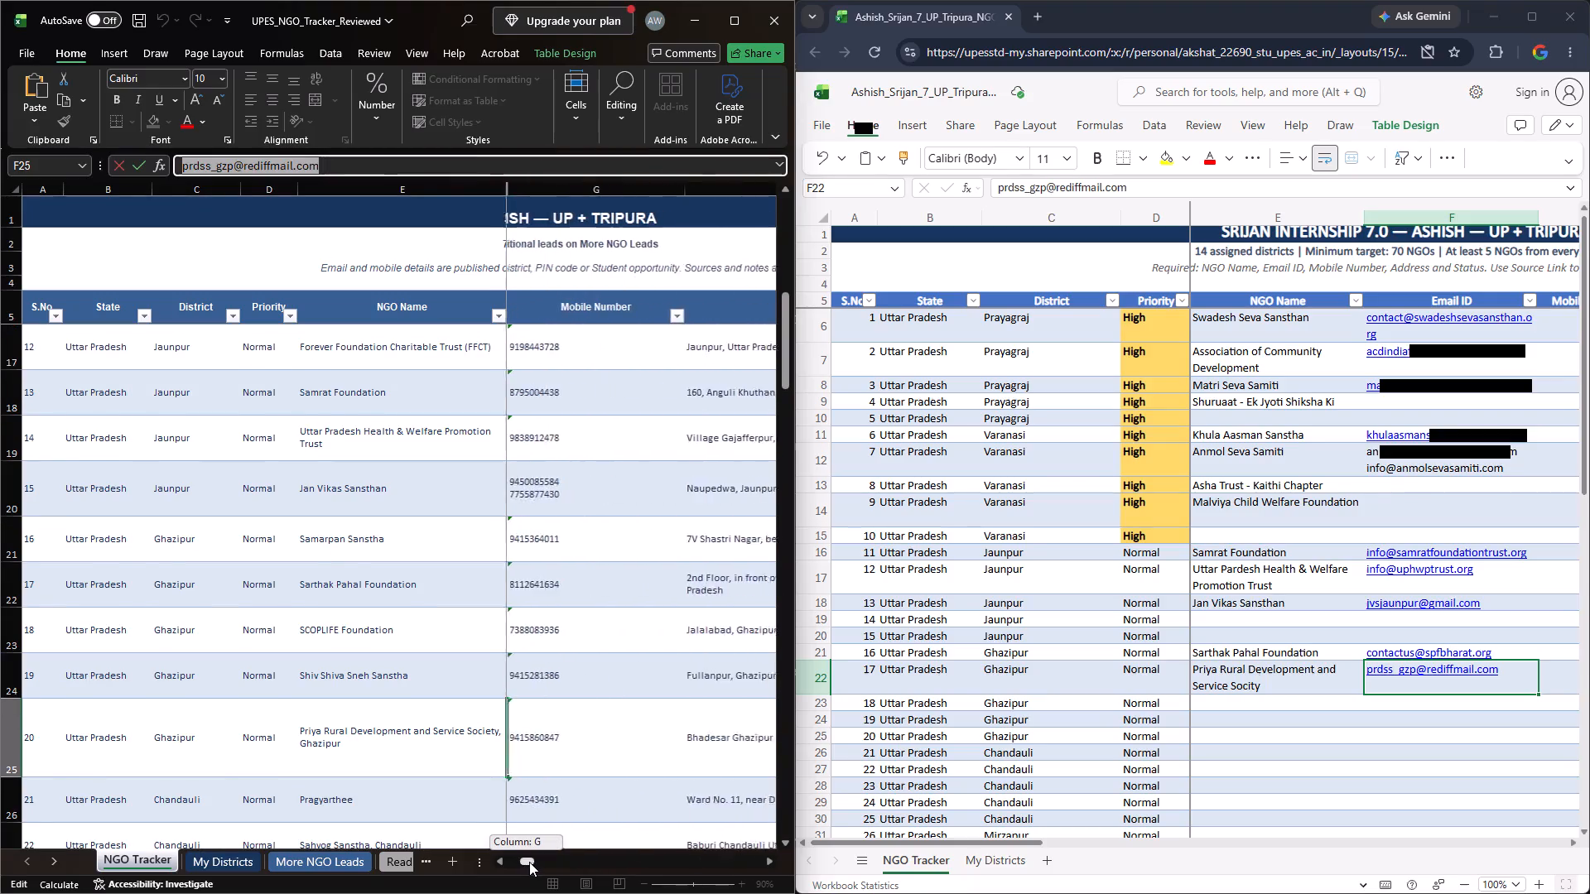
click(525, 860)
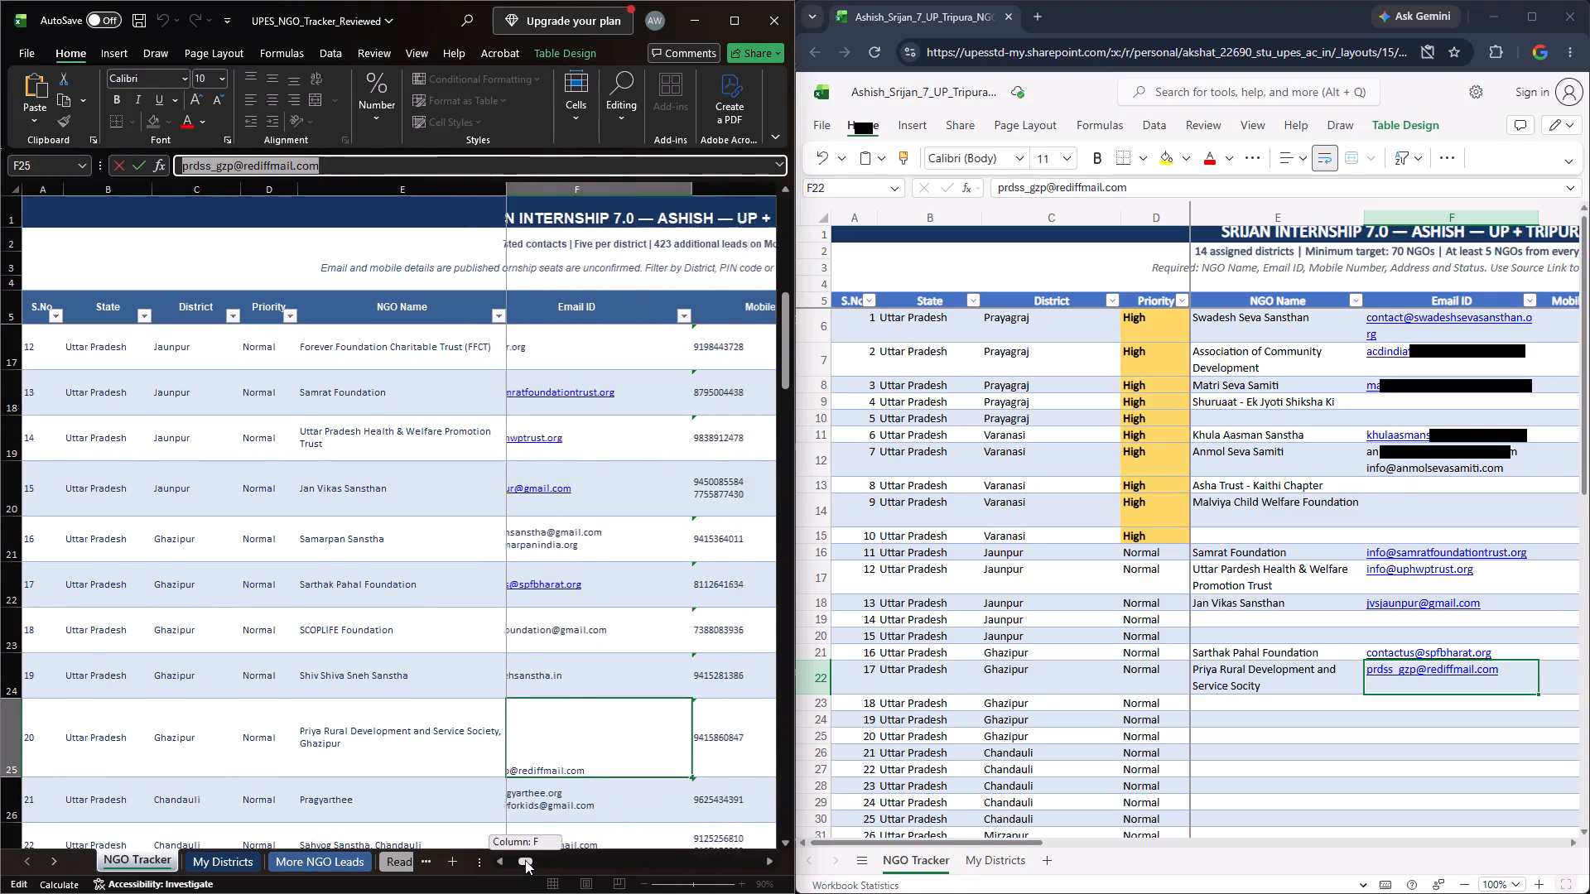
click(525, 860)
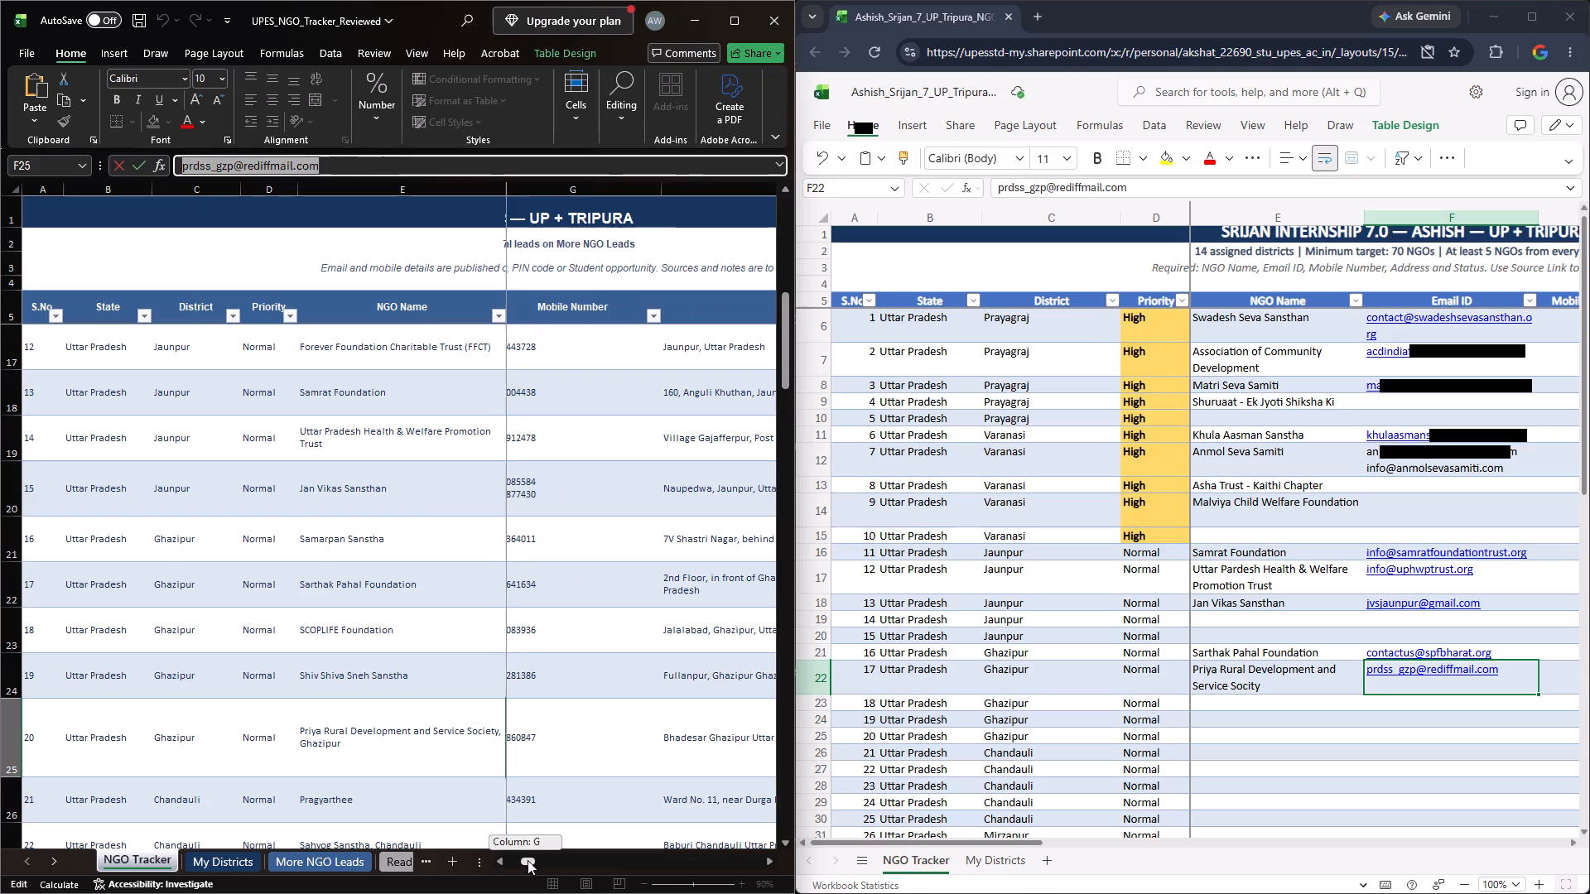
click(528, 860)
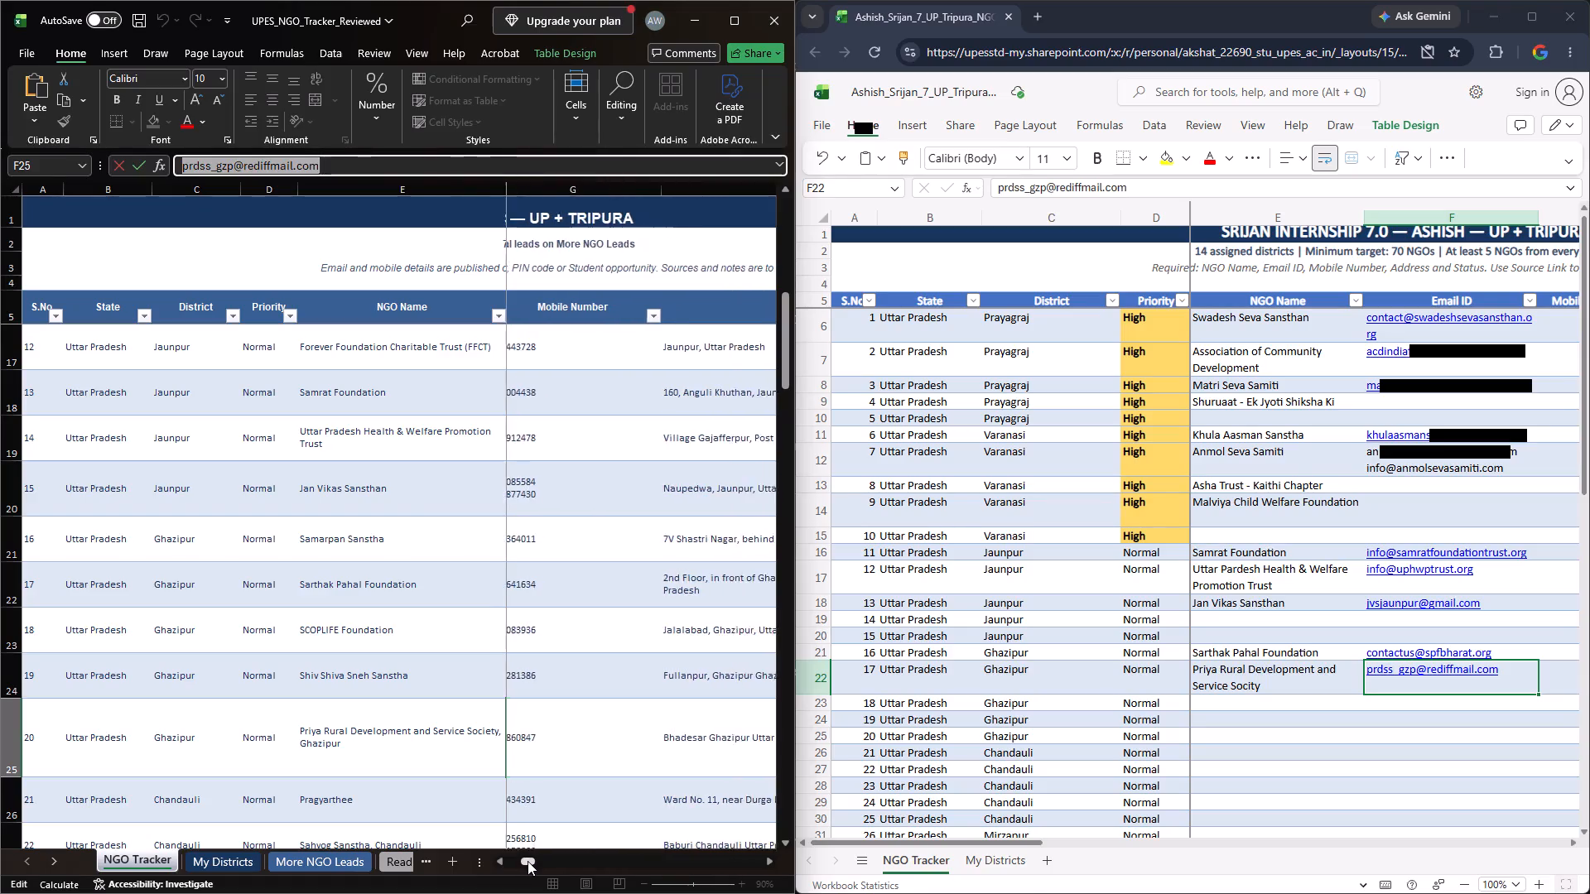
click(528, 861)
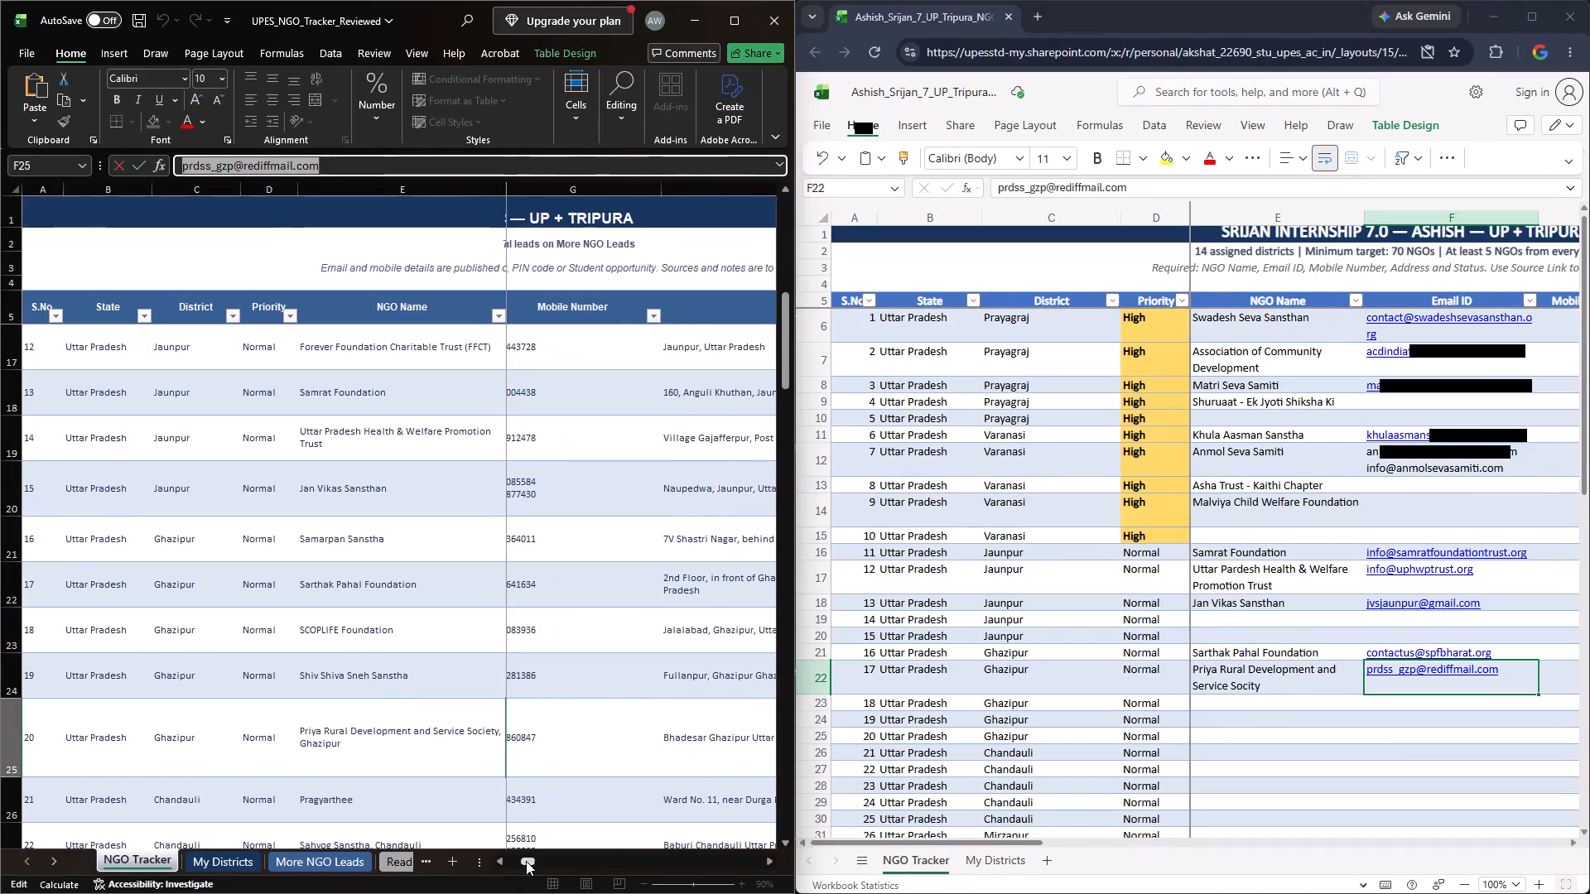
Copy the mobile number of Priya Rural Development and Service Society from the local Excel workbook into its Mobile Number cell in the Chrome tracker.
click(528, 864)
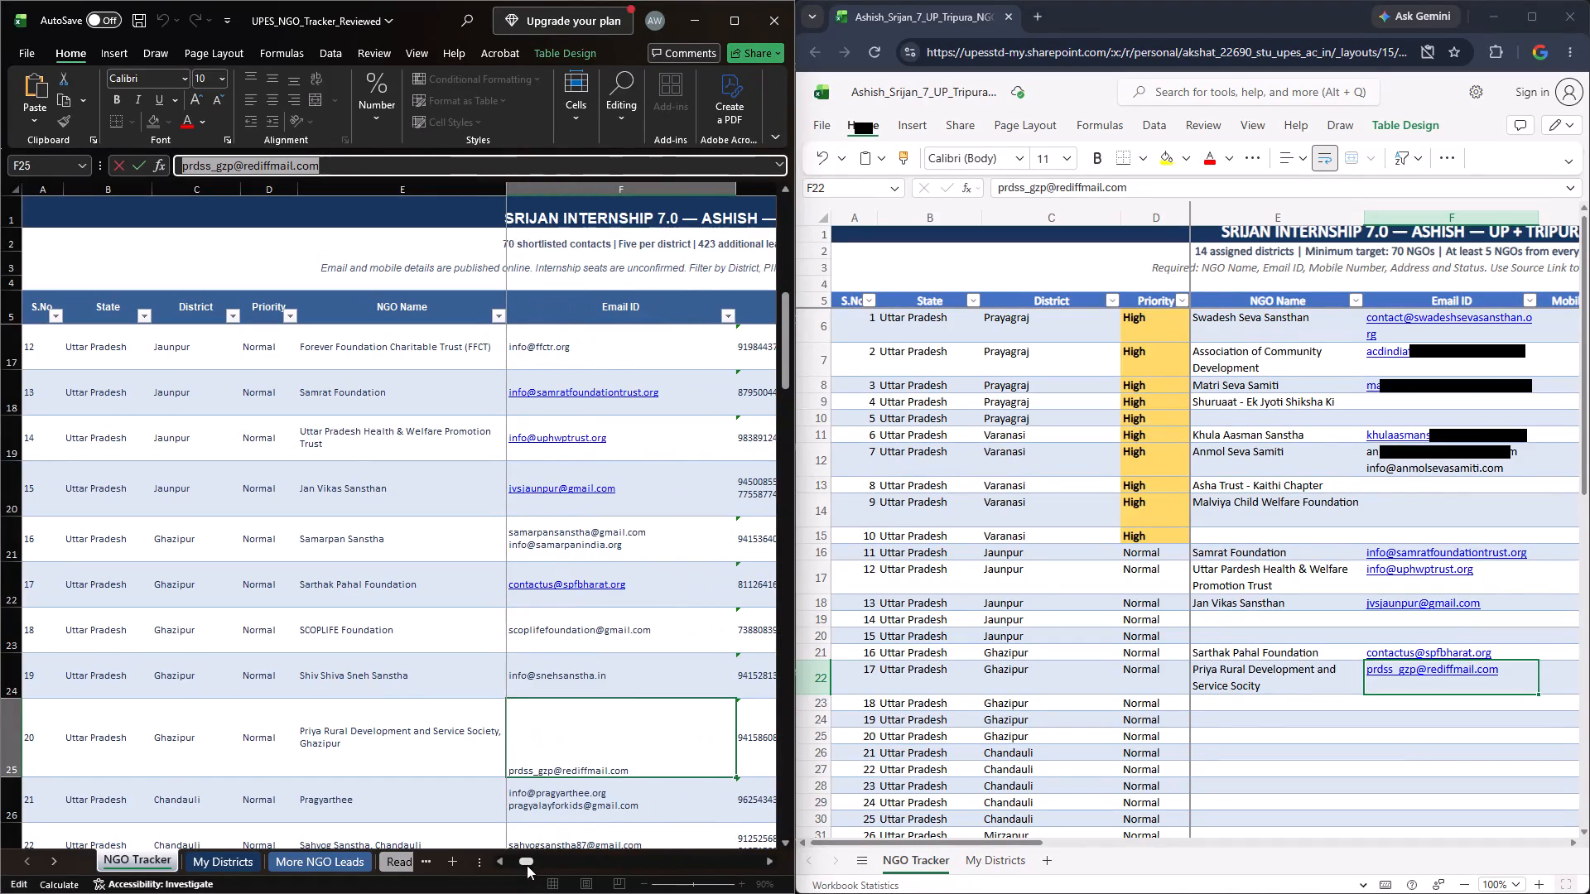
click(527, 865)
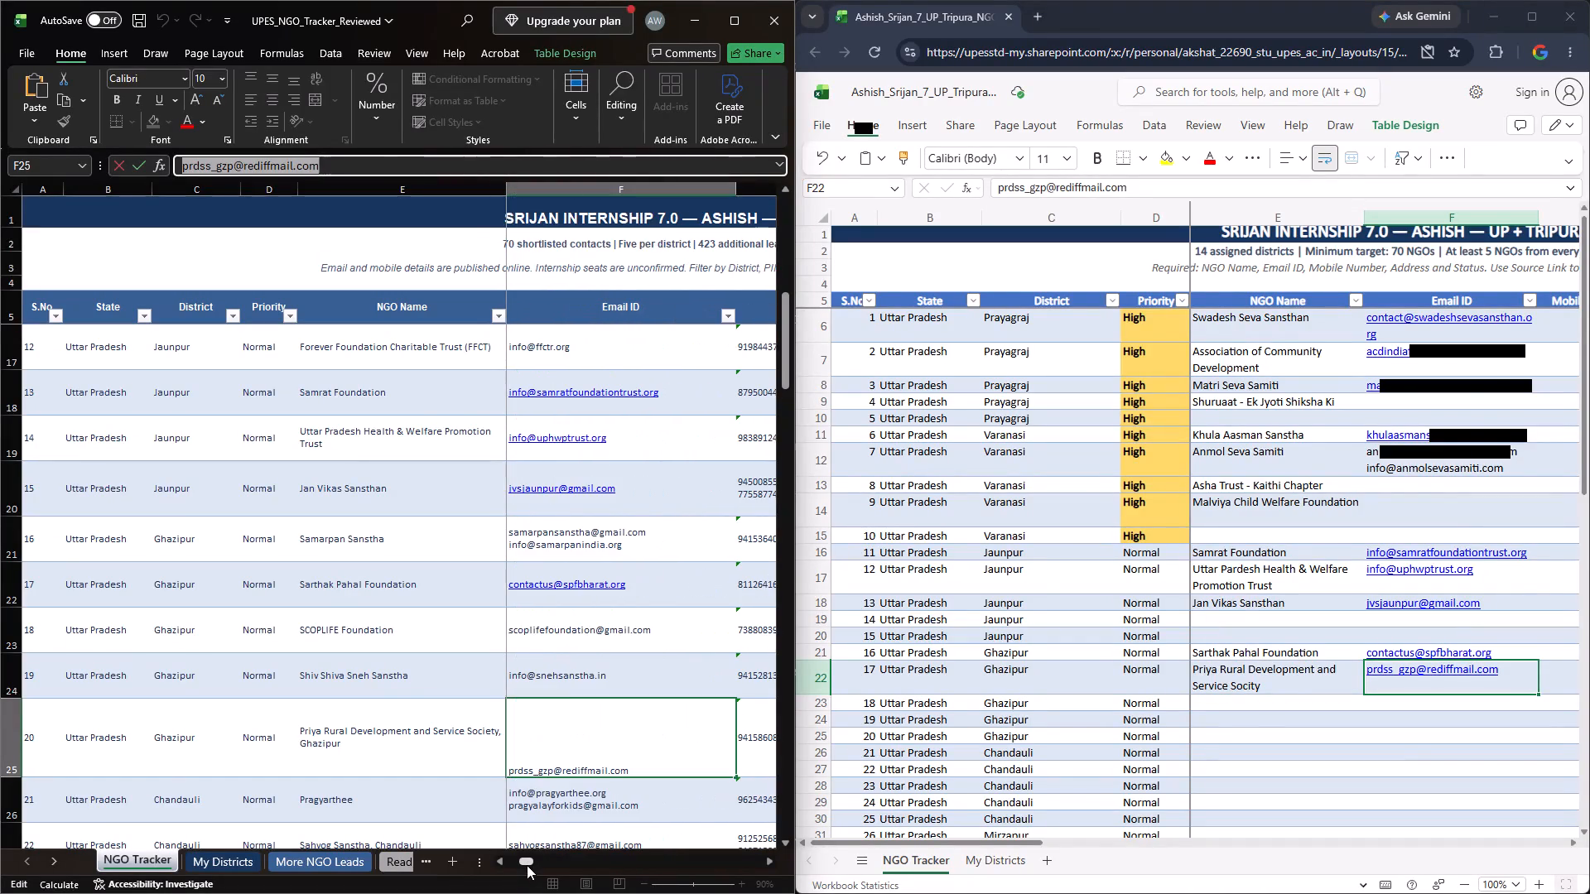
double_click(527, 865)
click(527, 865)
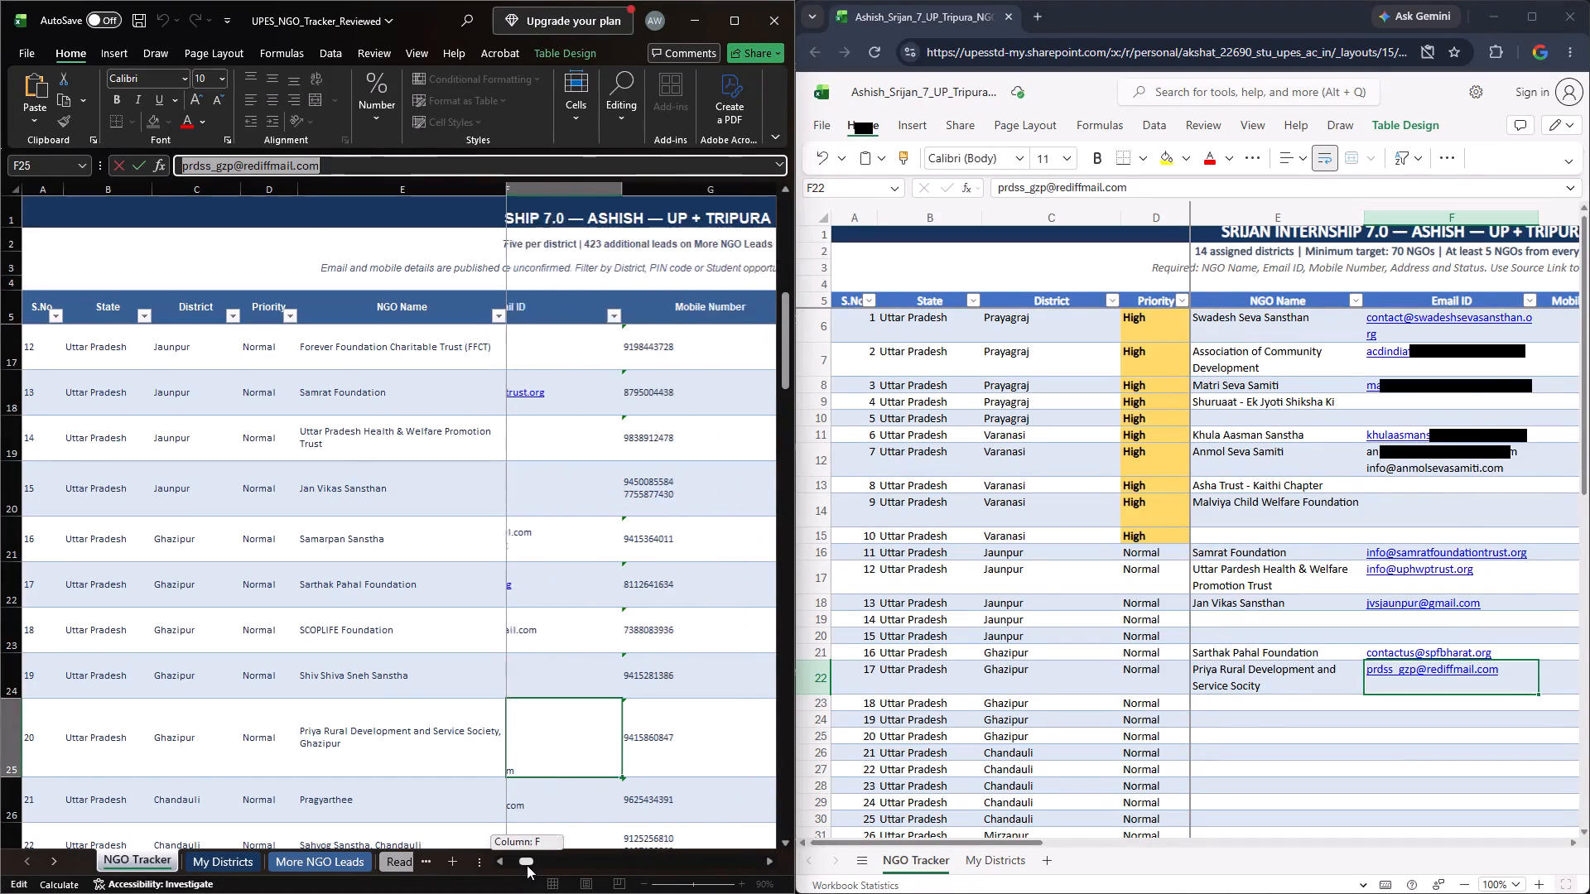
click(527, 865)
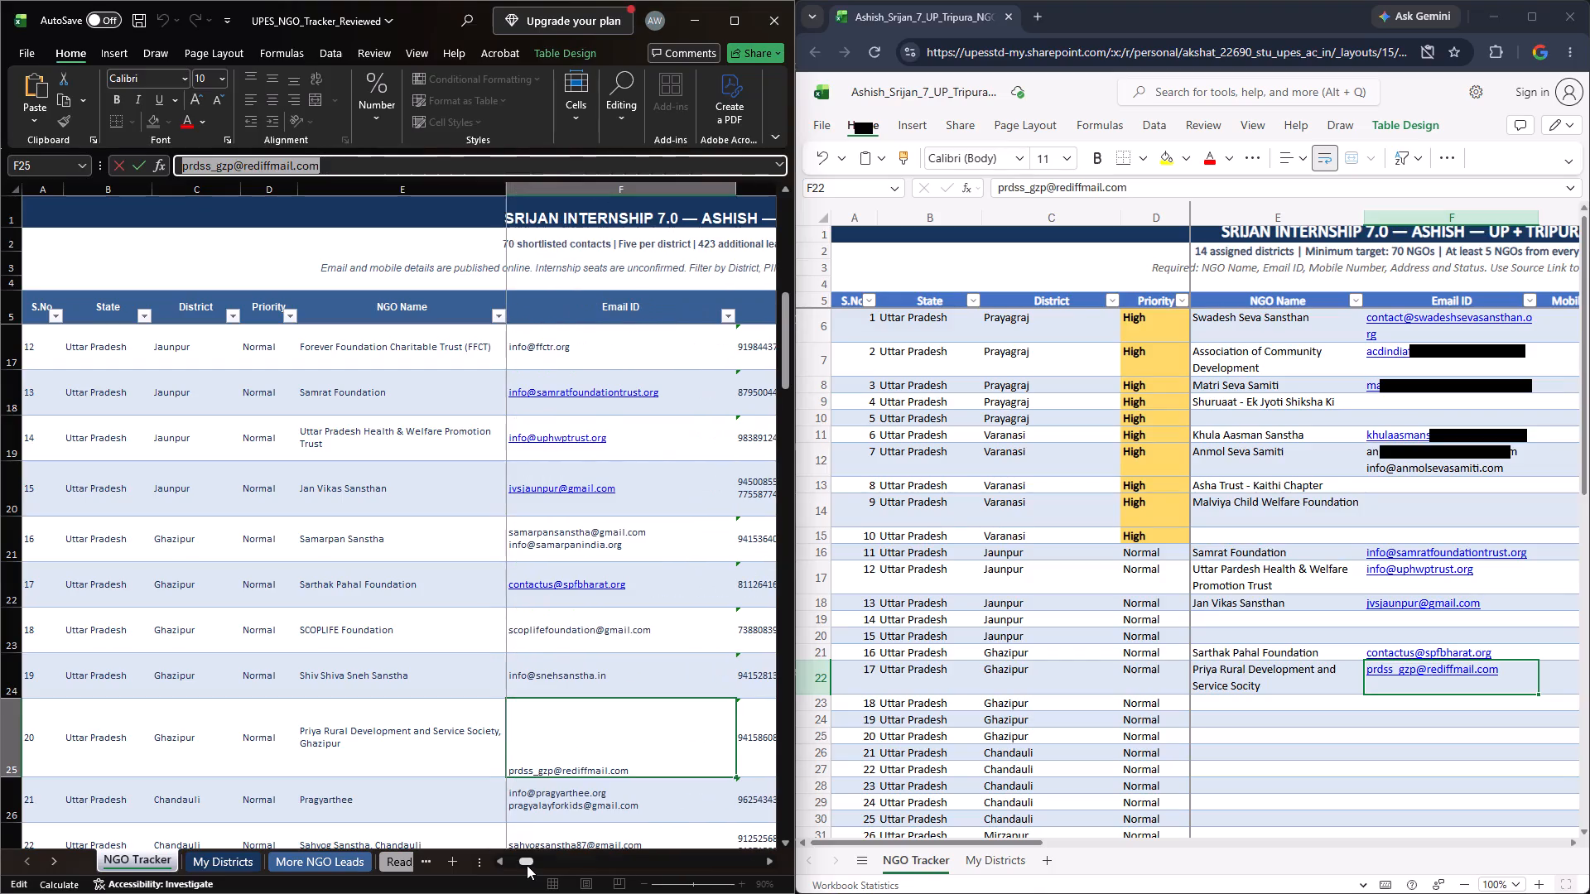
click(759, 736)
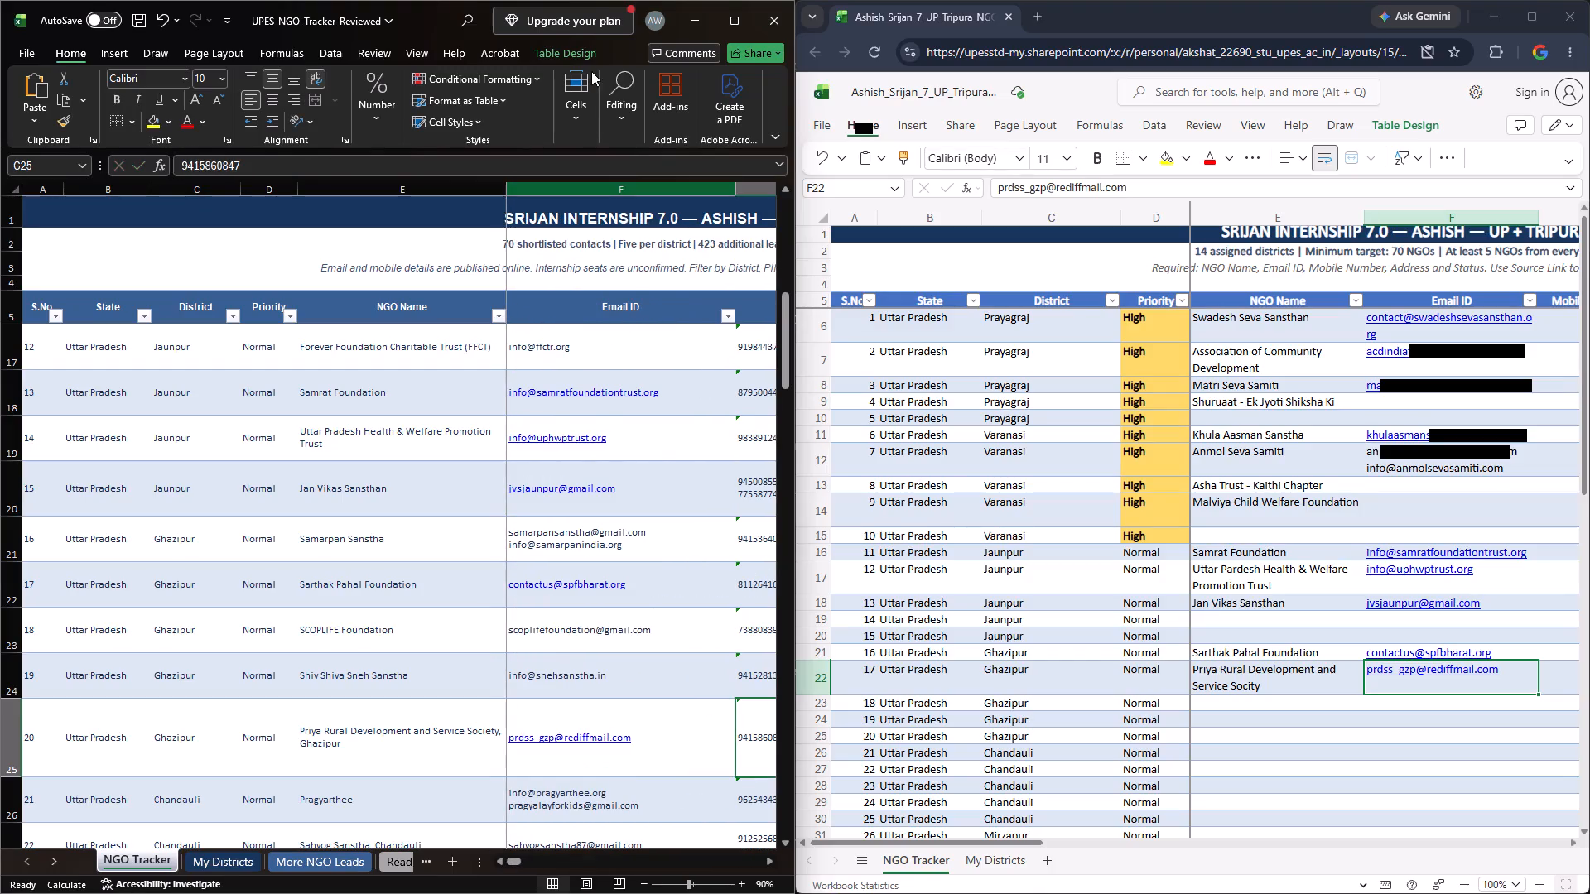
click(491, 158)
key(ctrl+a)
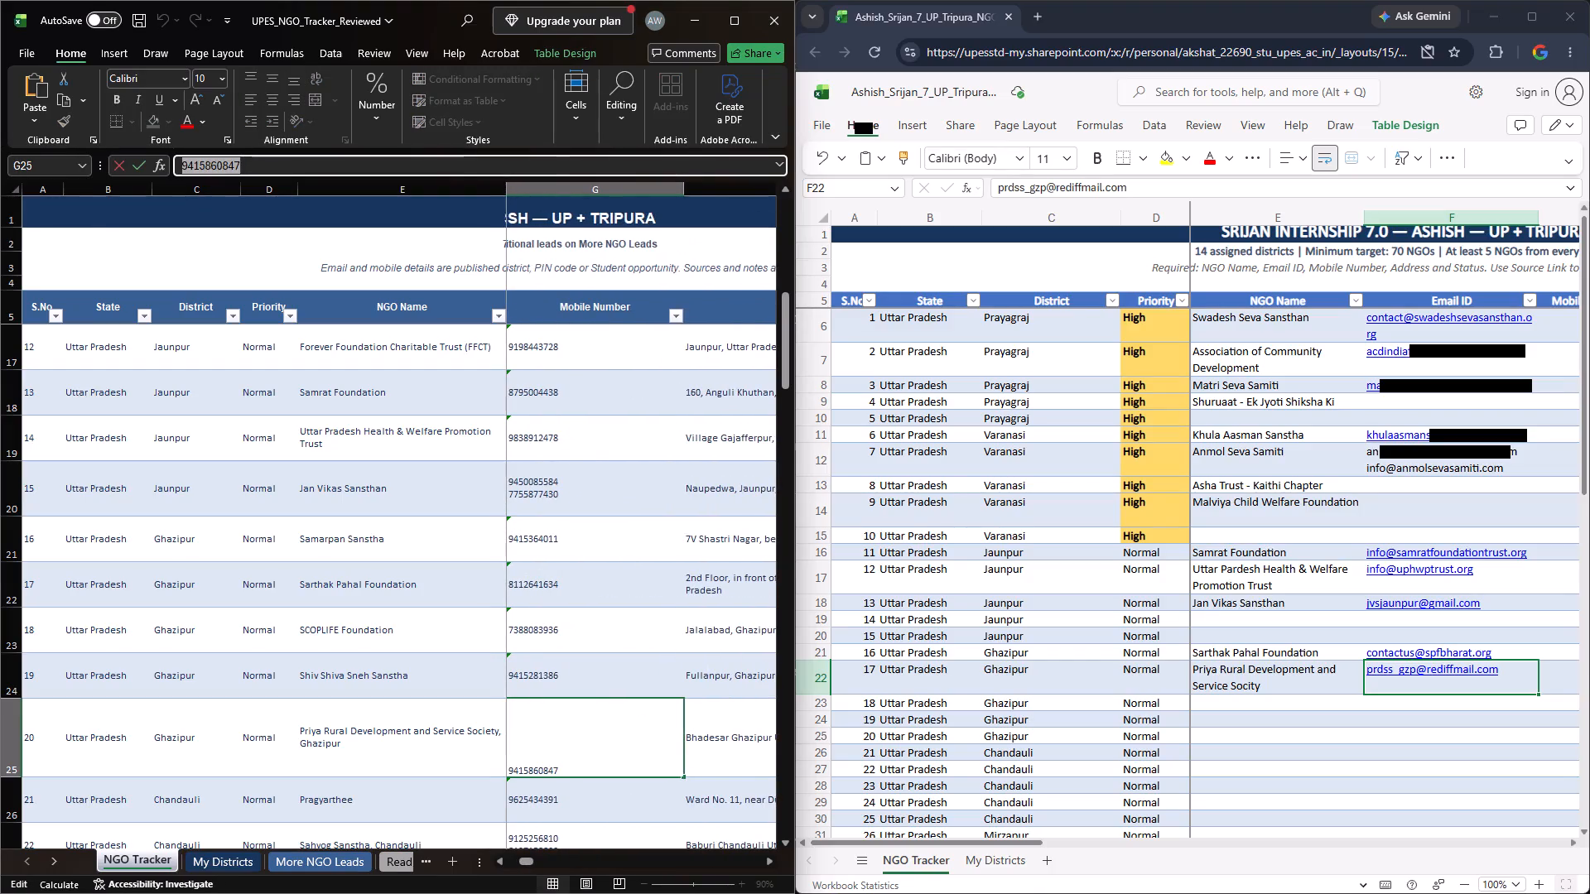
key(ctrl+c)
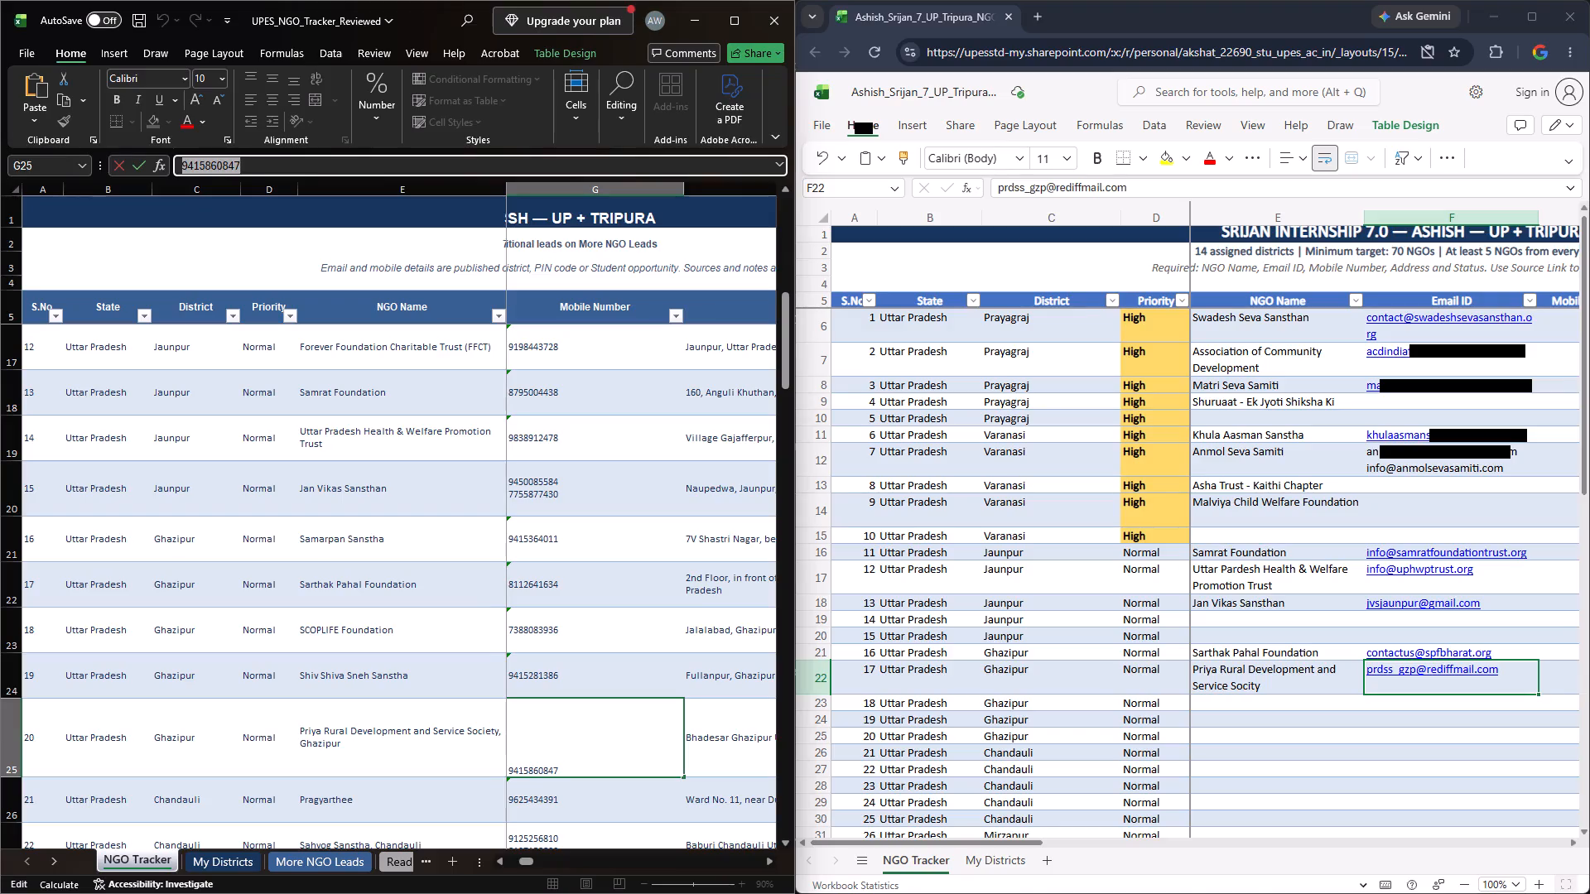
key(ctrl+c)
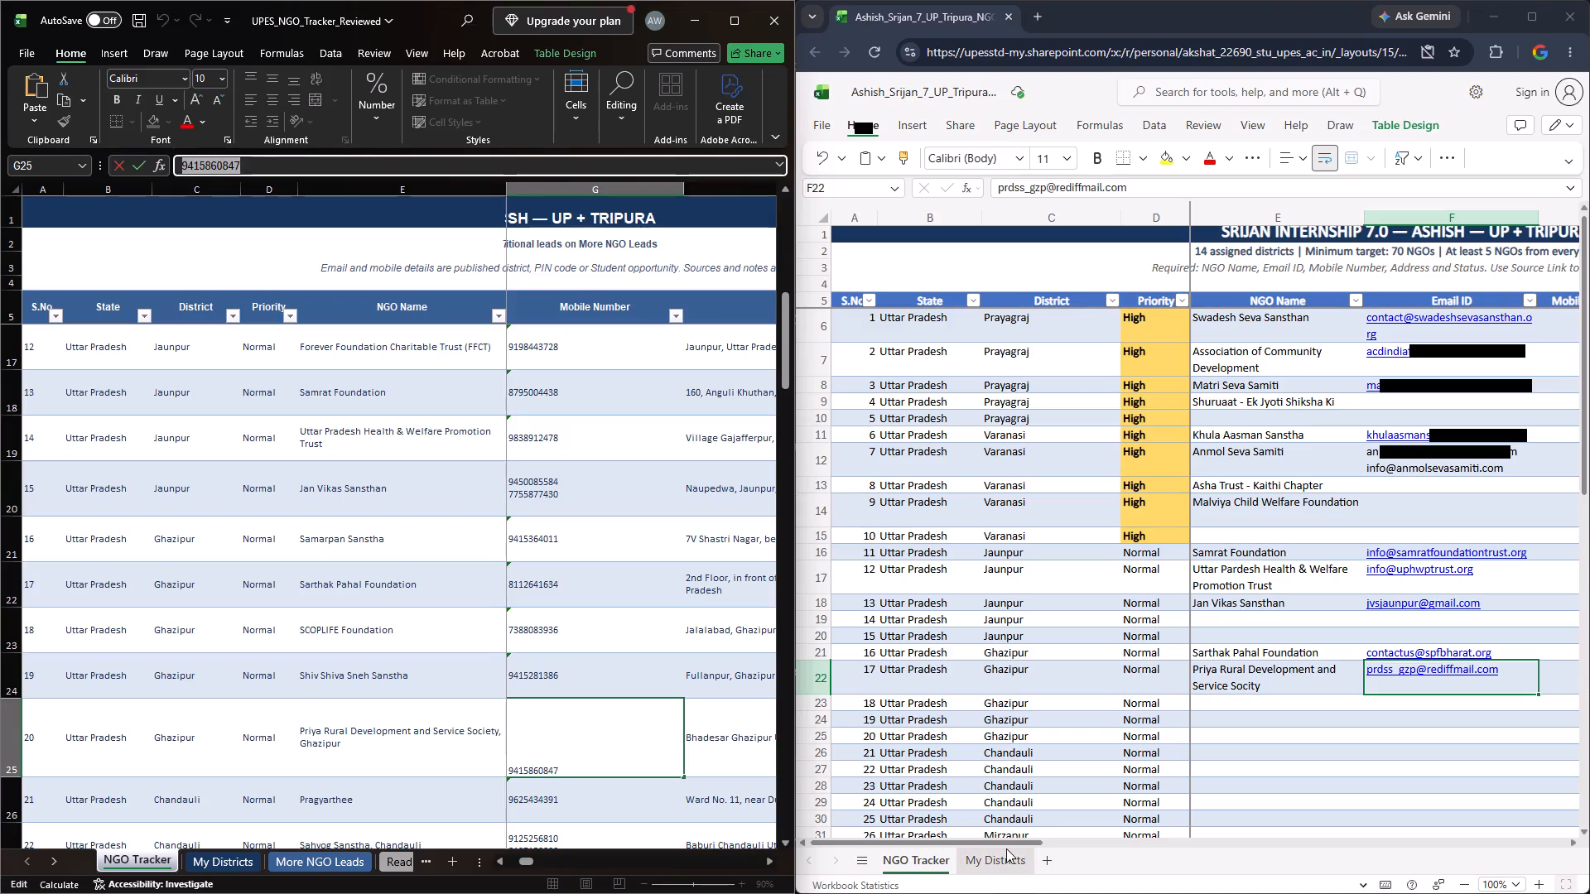
click(1005, 845)
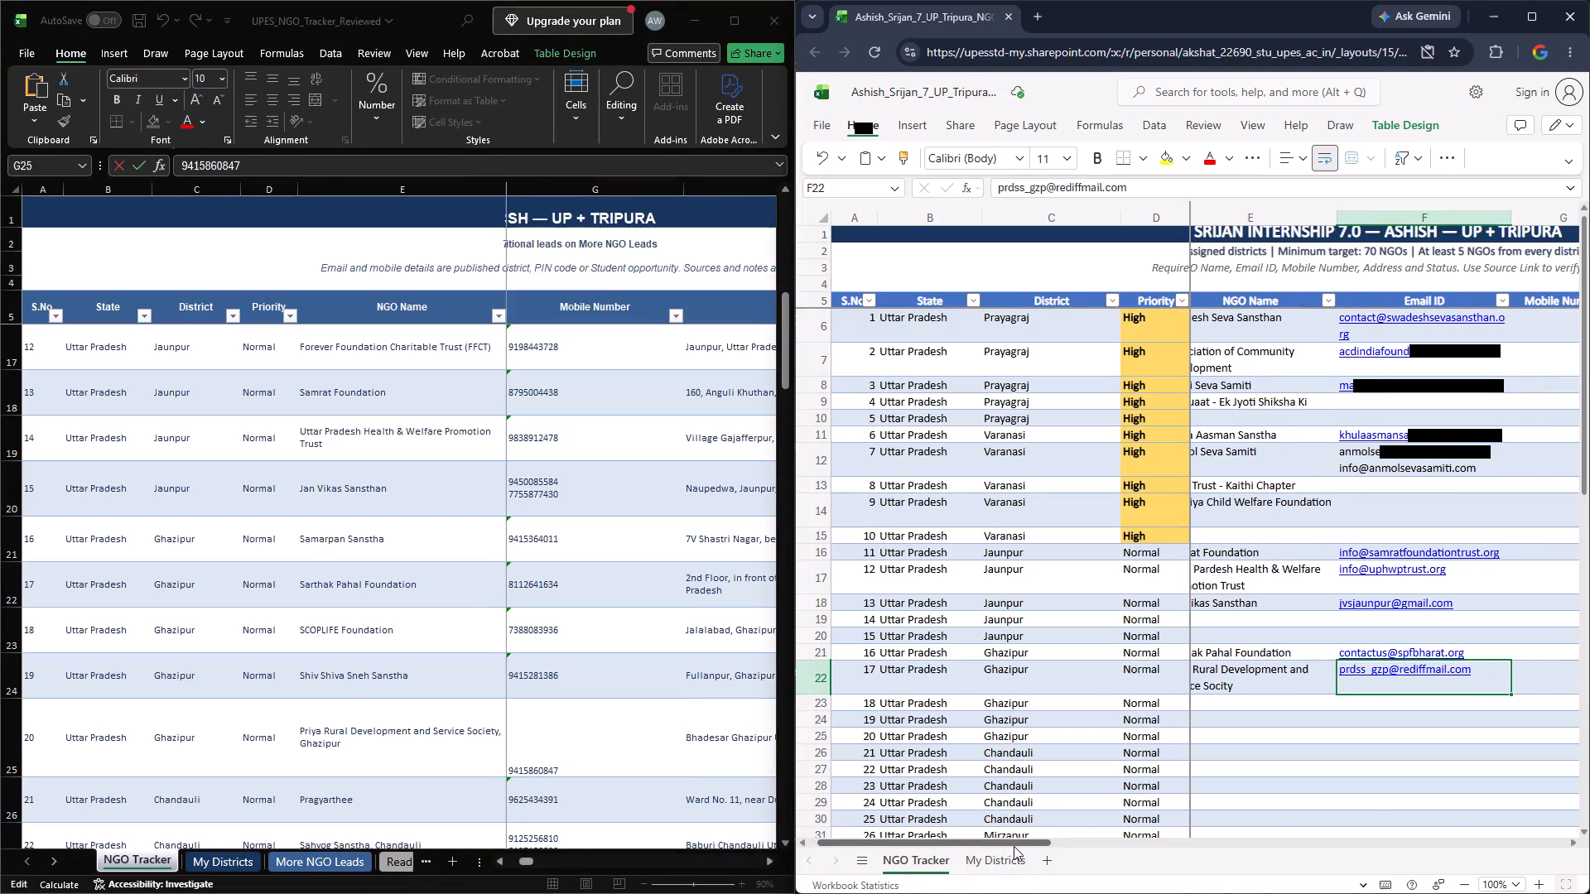
click(1557, 676)
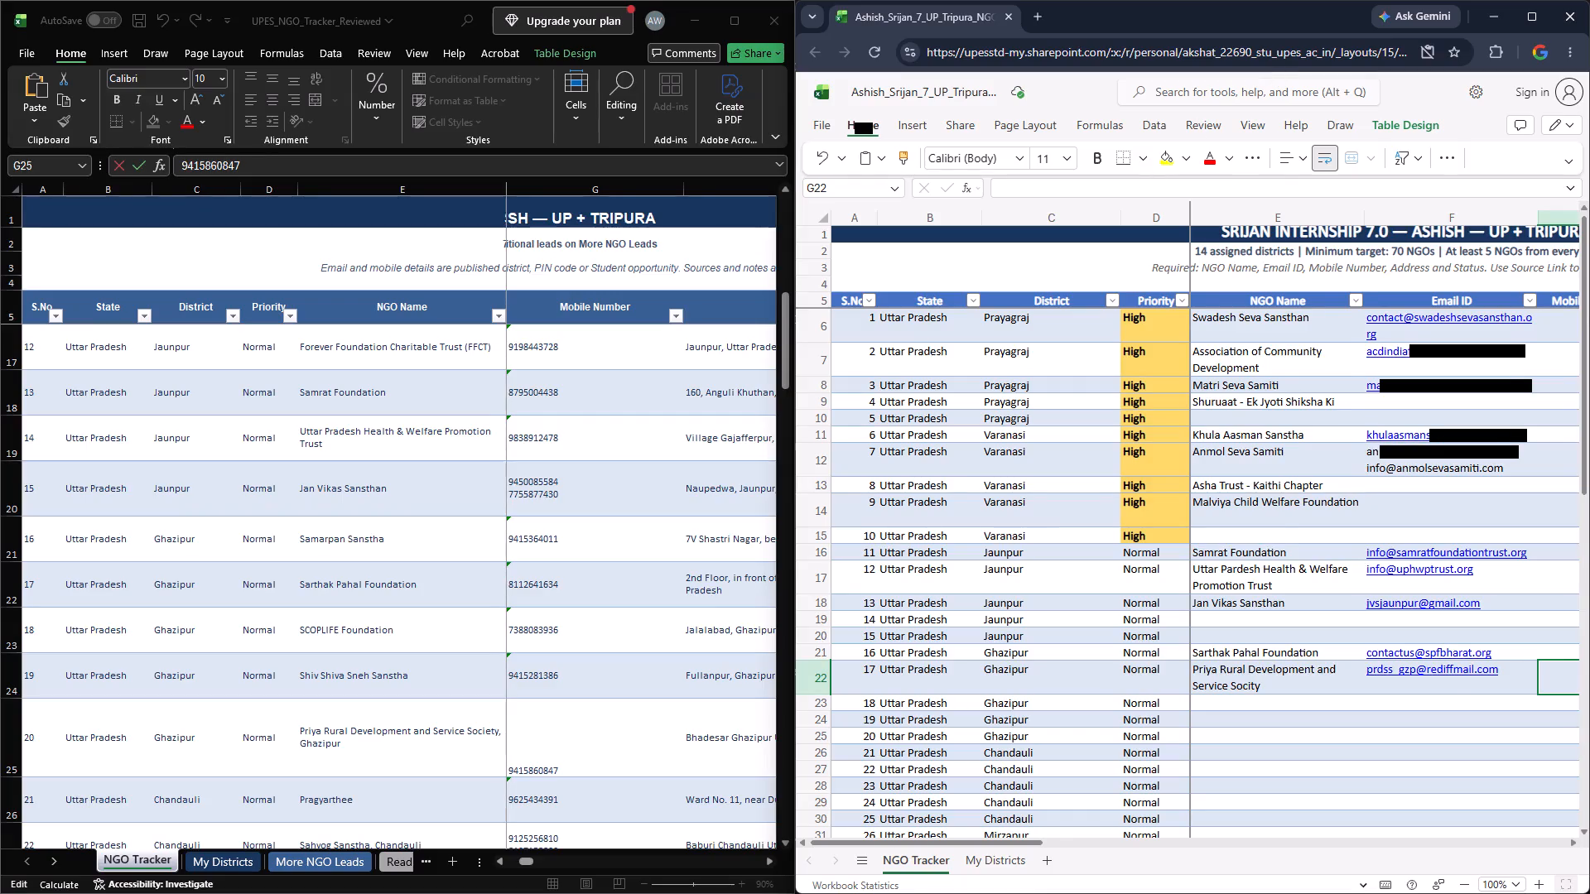
click(1128, 186)
key(ctrl+v)
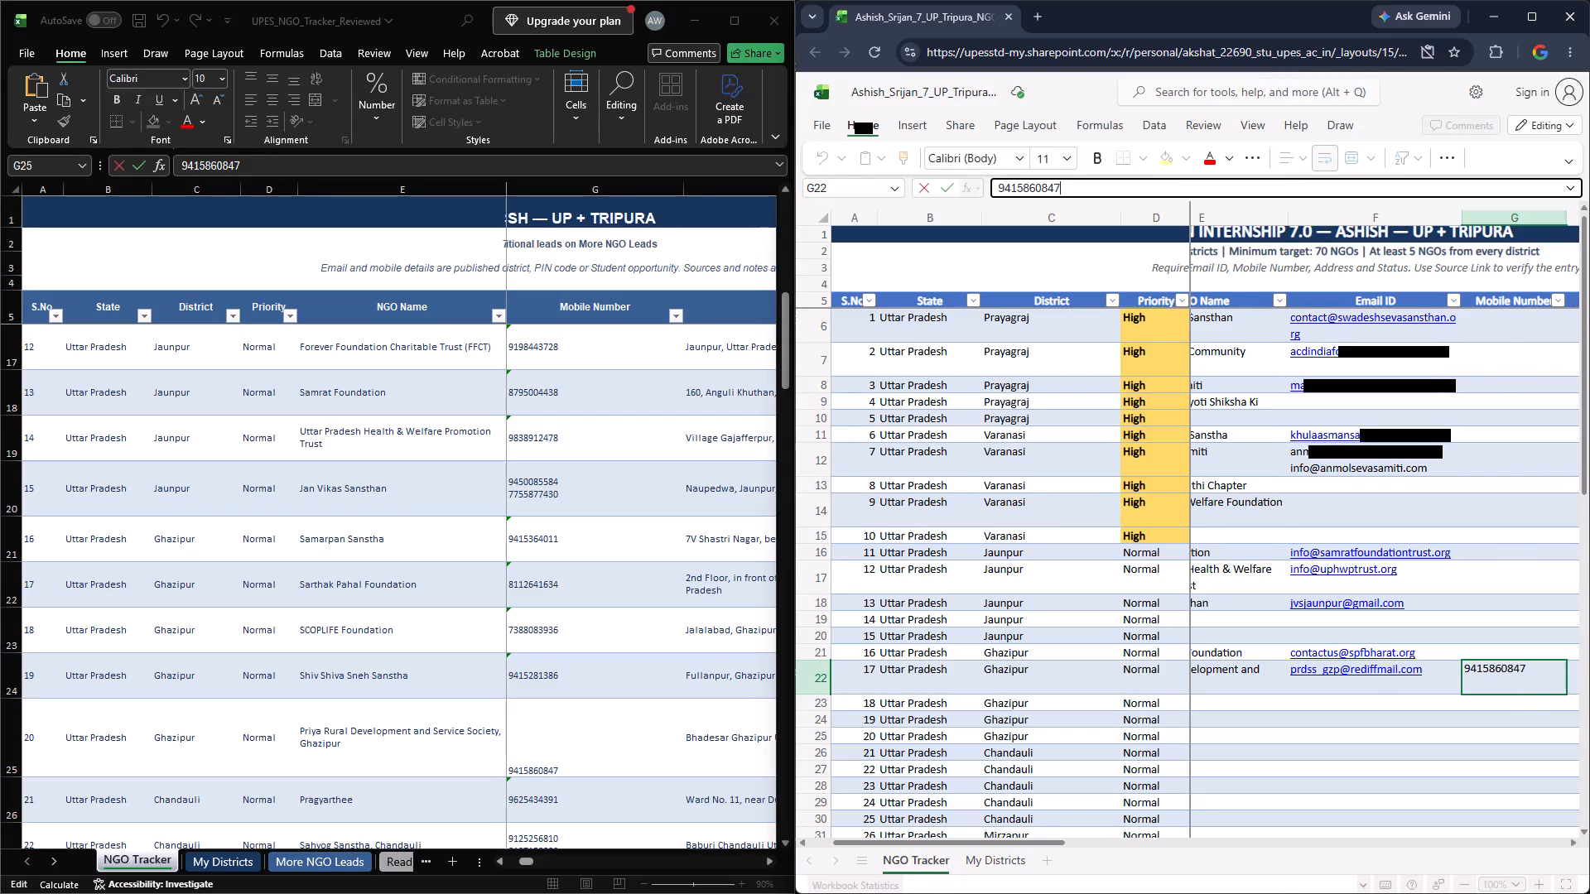
Copy Sarthak Pahal Foundation's mobile number from the local Excel workbook into its Mobile Number cell in the Chrome tracker.
click(1511, 654)
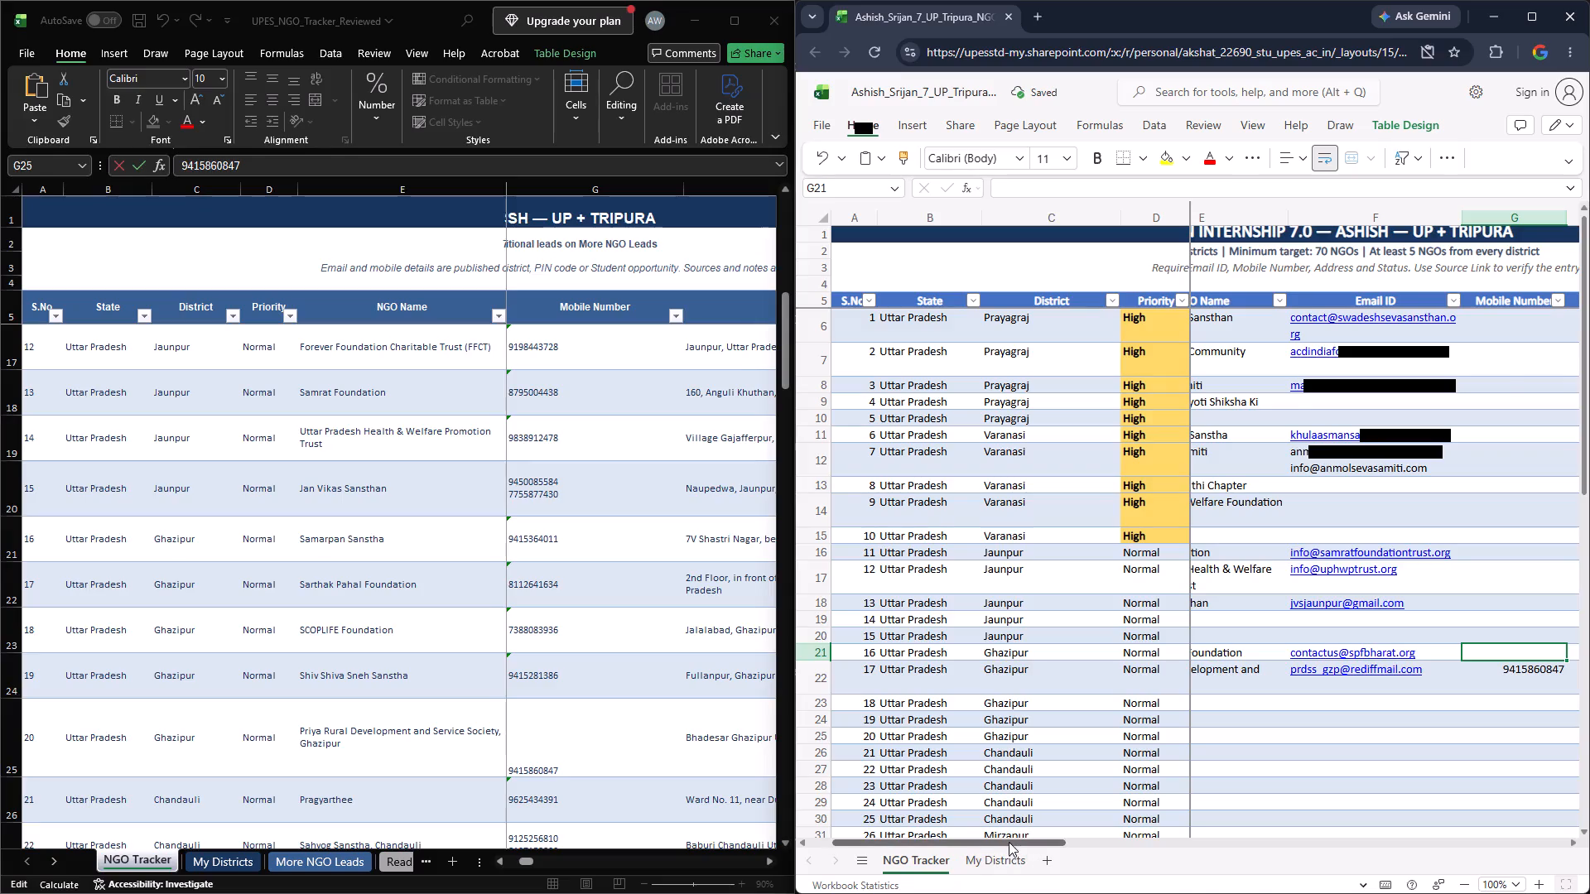
drag(1009, 842, 975, 838)
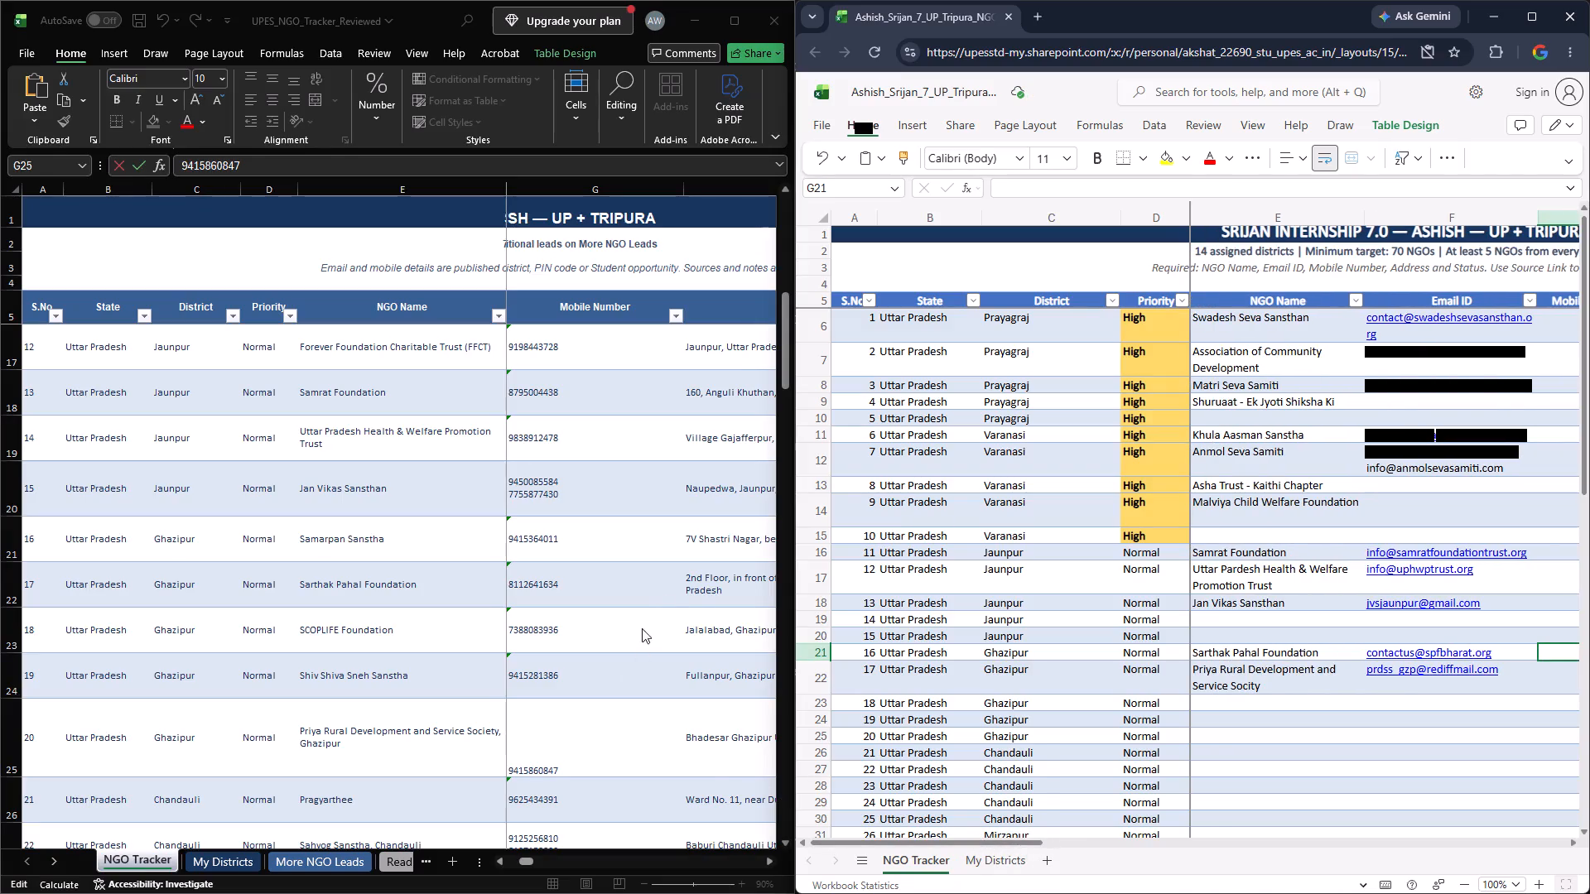
click(572, 588)
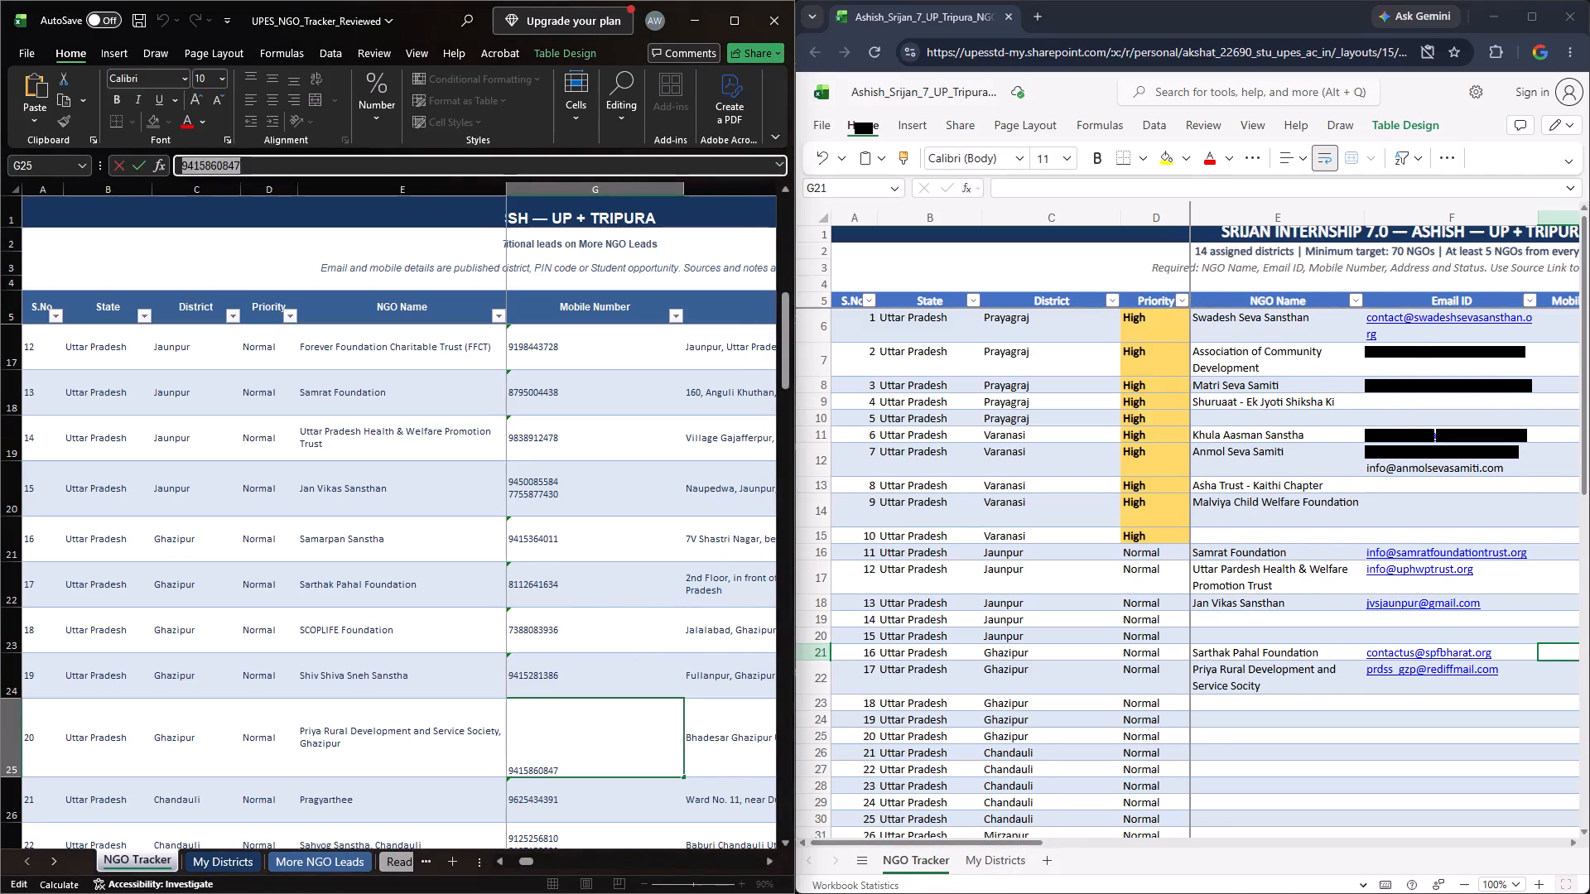
click(572, 588)
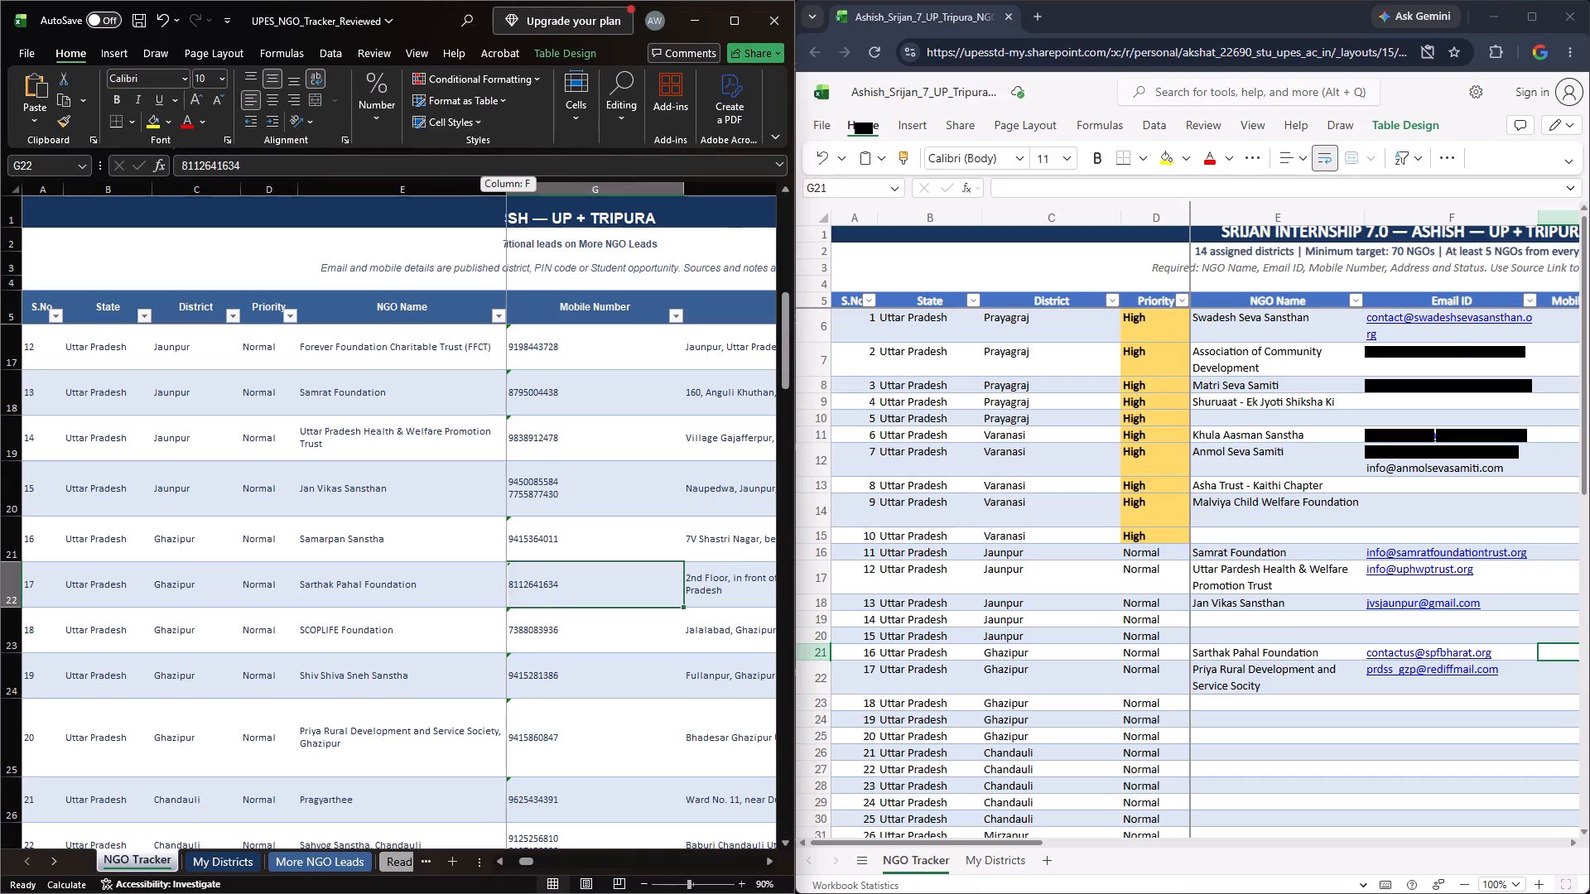
click(488, 163)
key(ctrl+a)
key(ctrl+c)
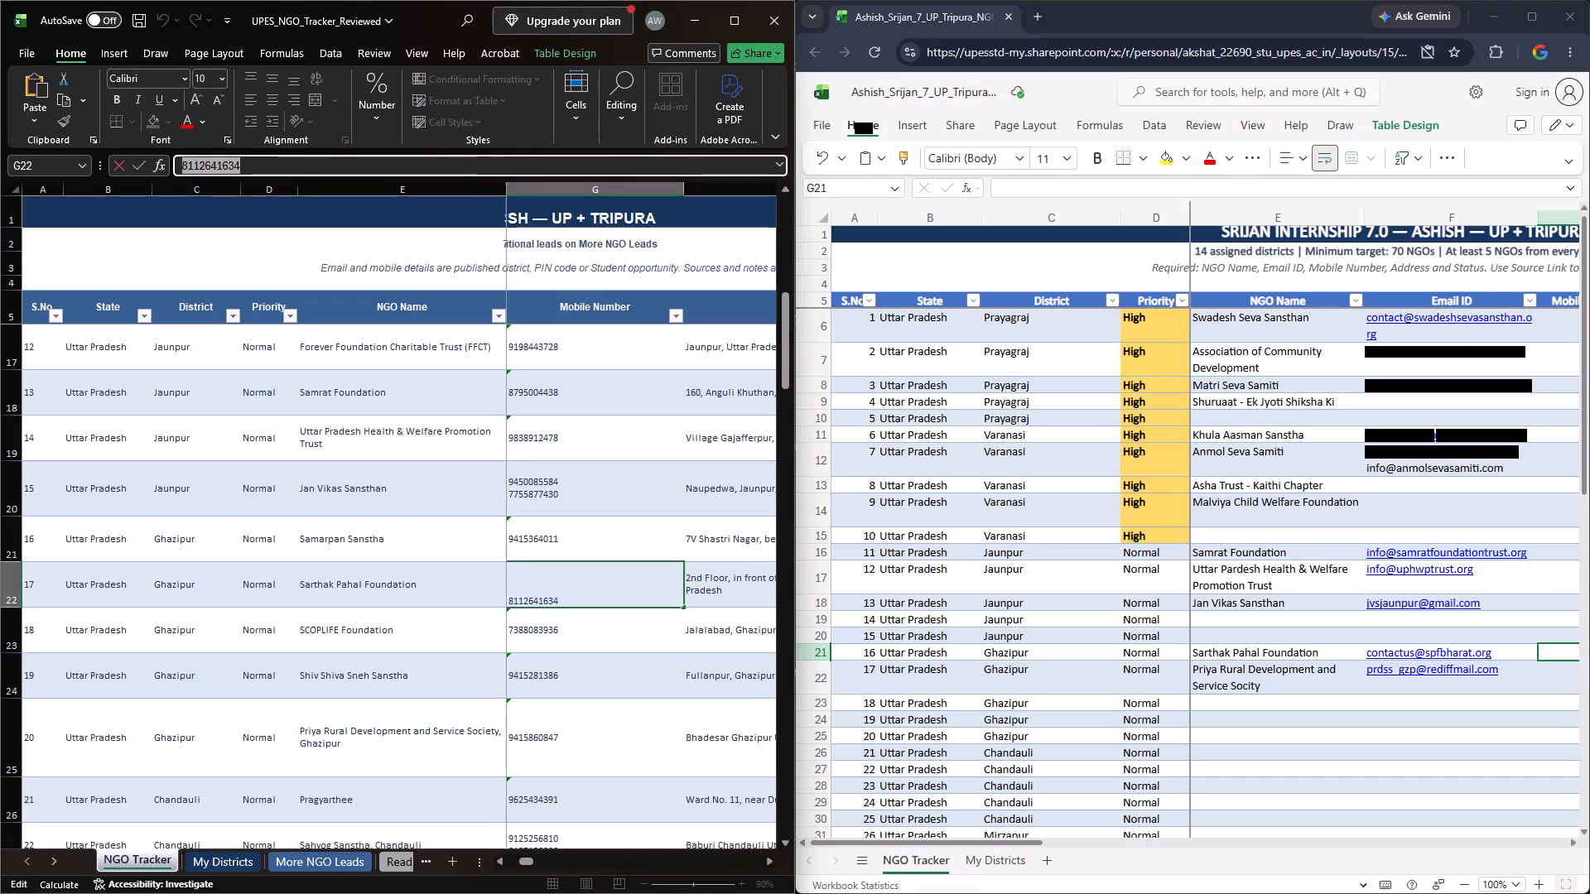
key(ctrl+c)
click(1250, 192)
key(ctrl+v)
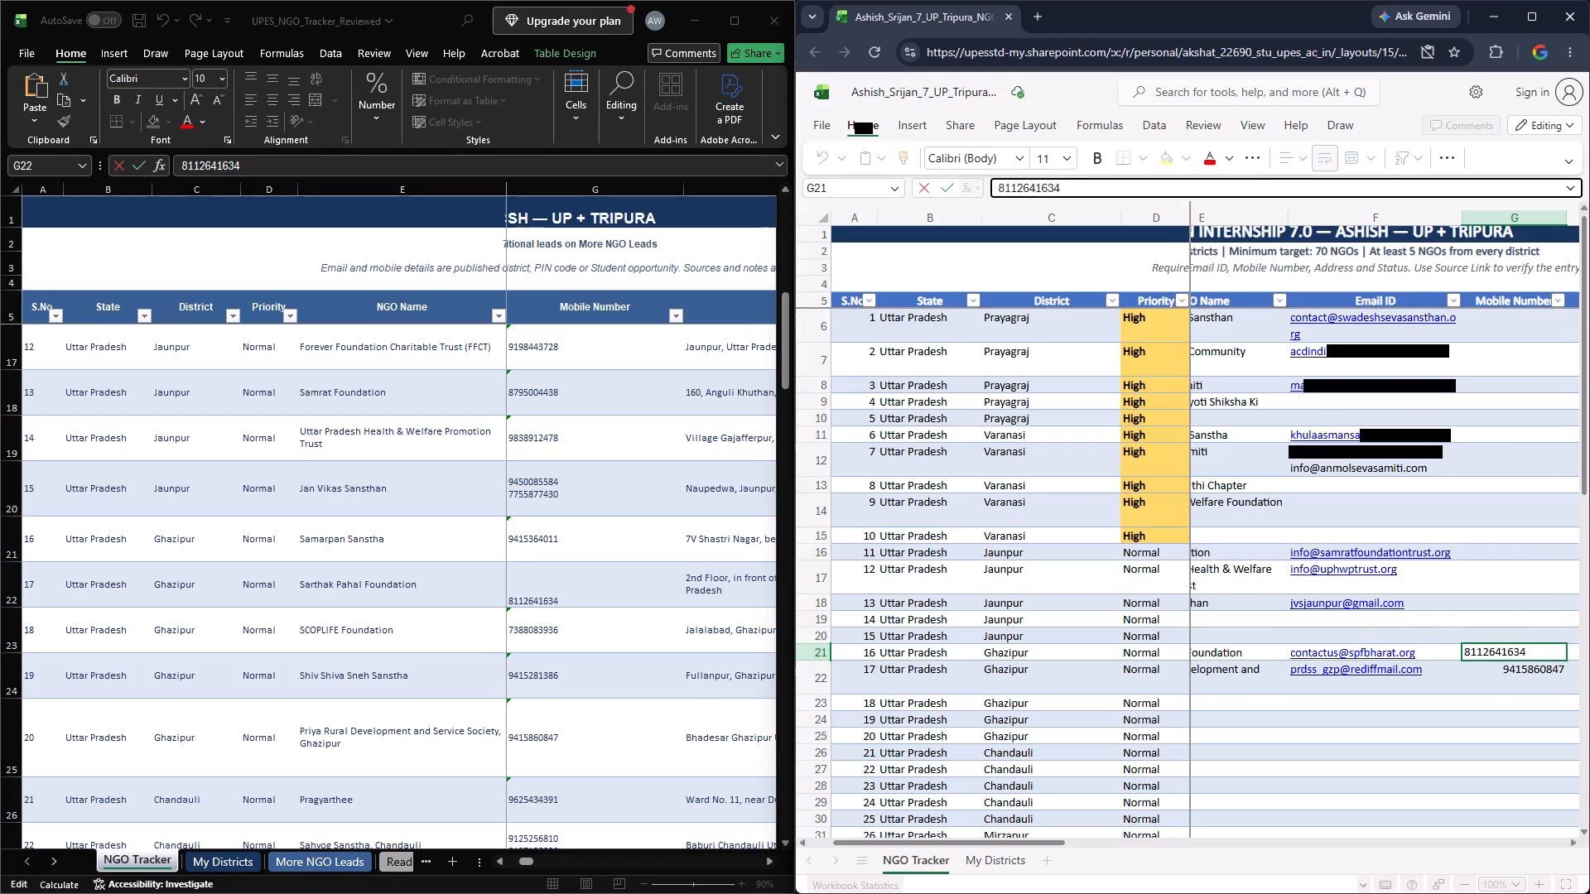
Copy both mobile numbers of Jan Vikas Sansthan from the local Excel workbook into its Mobile Number cell in the Chrome tracker.
click(1524, 600)
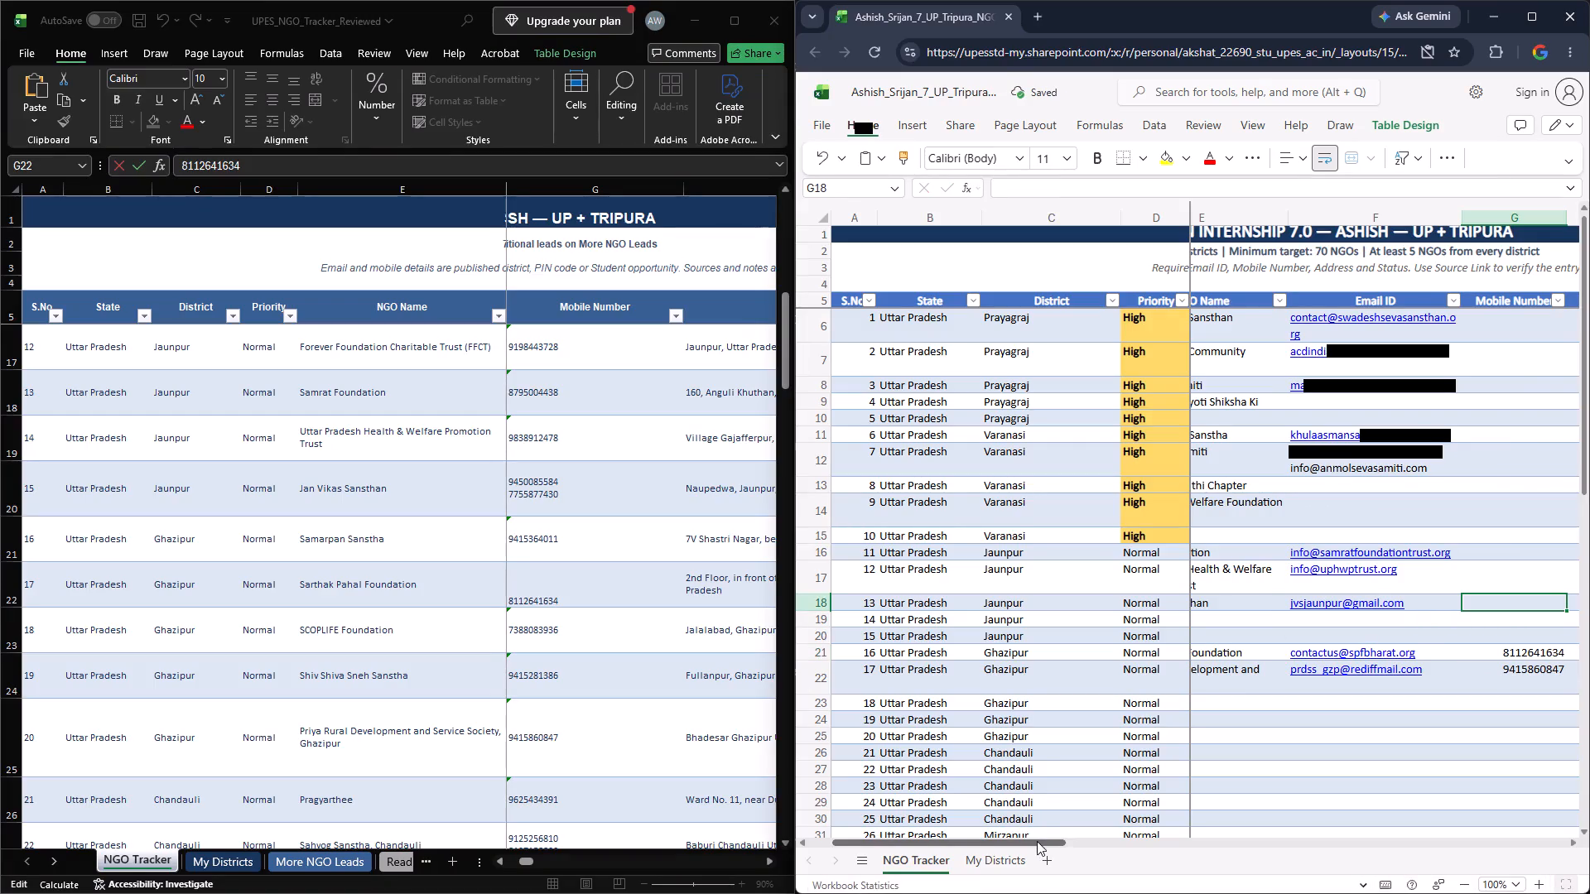
drag(1039, 841, 1019, 846)
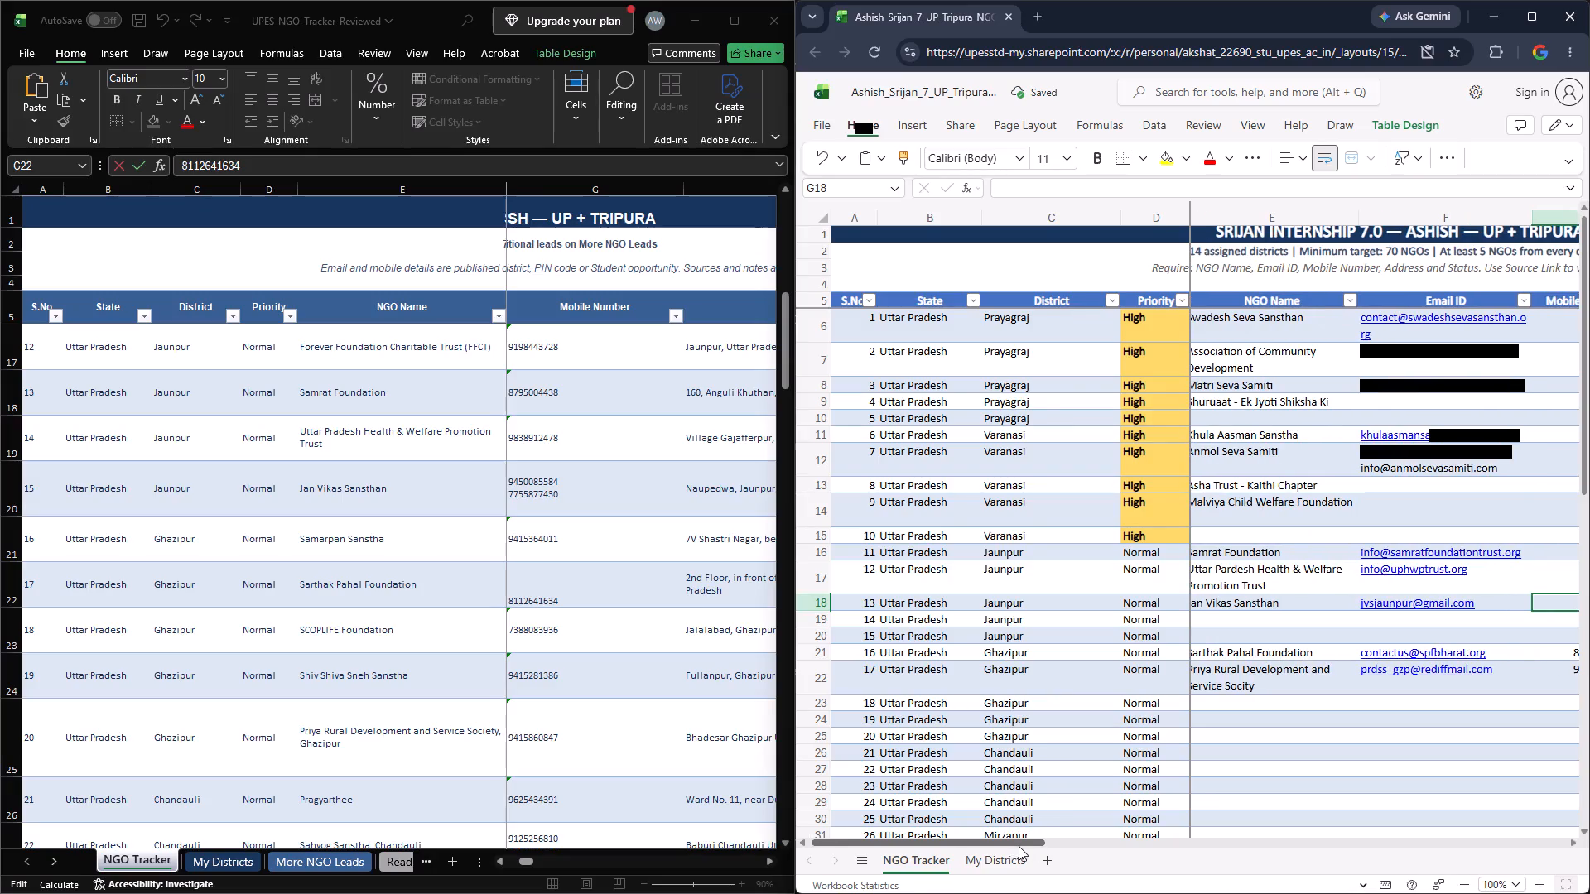
click(600, 485)
click(600, 485)
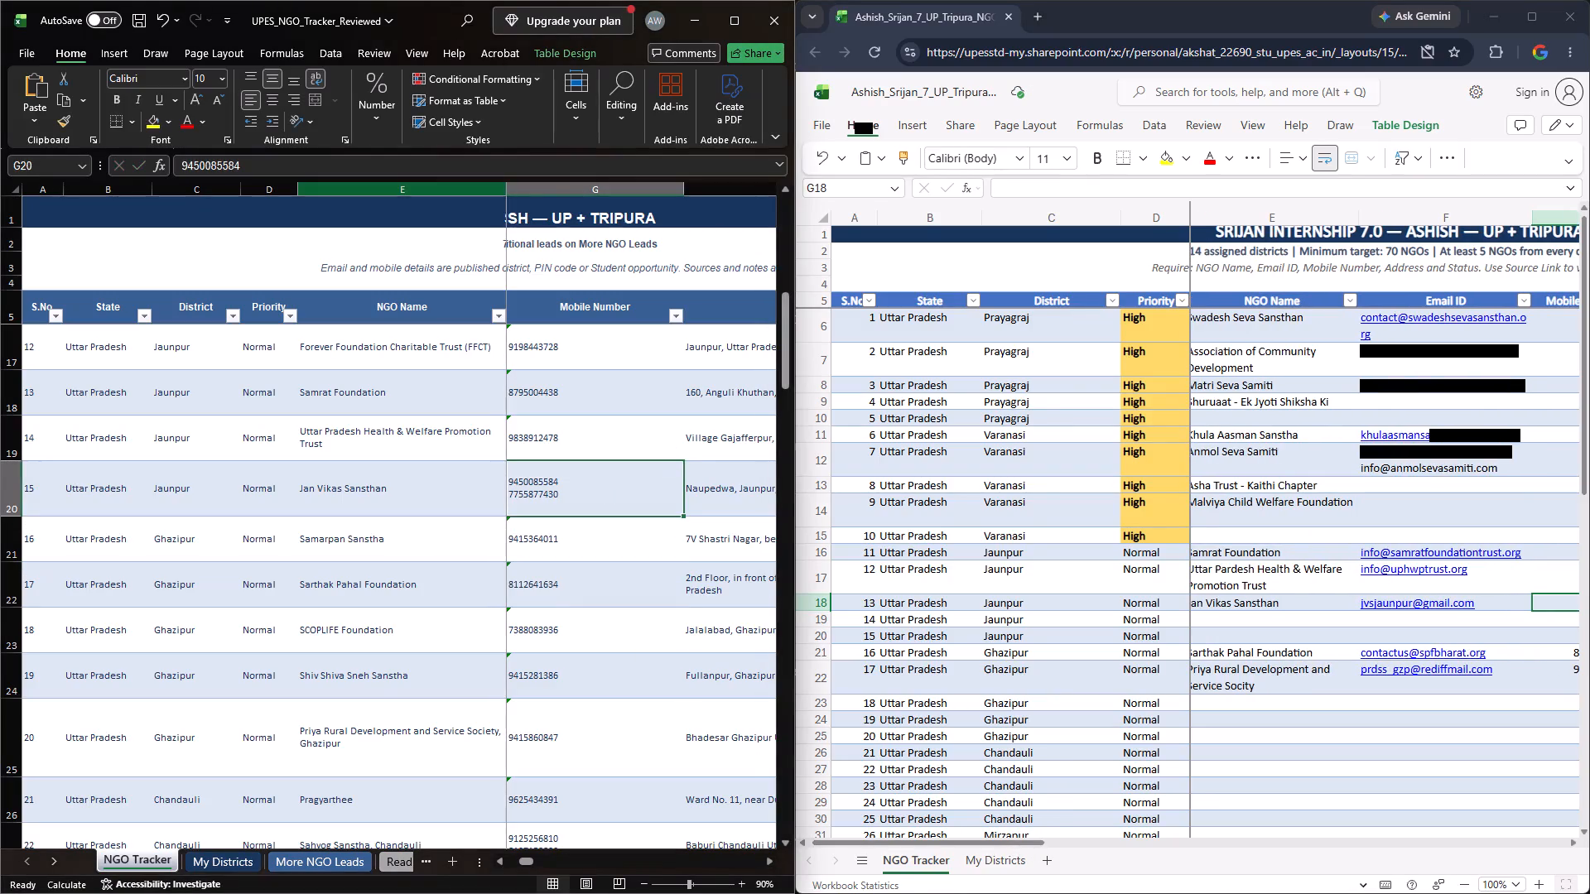
click(449, 174)
key(ctrl+a)
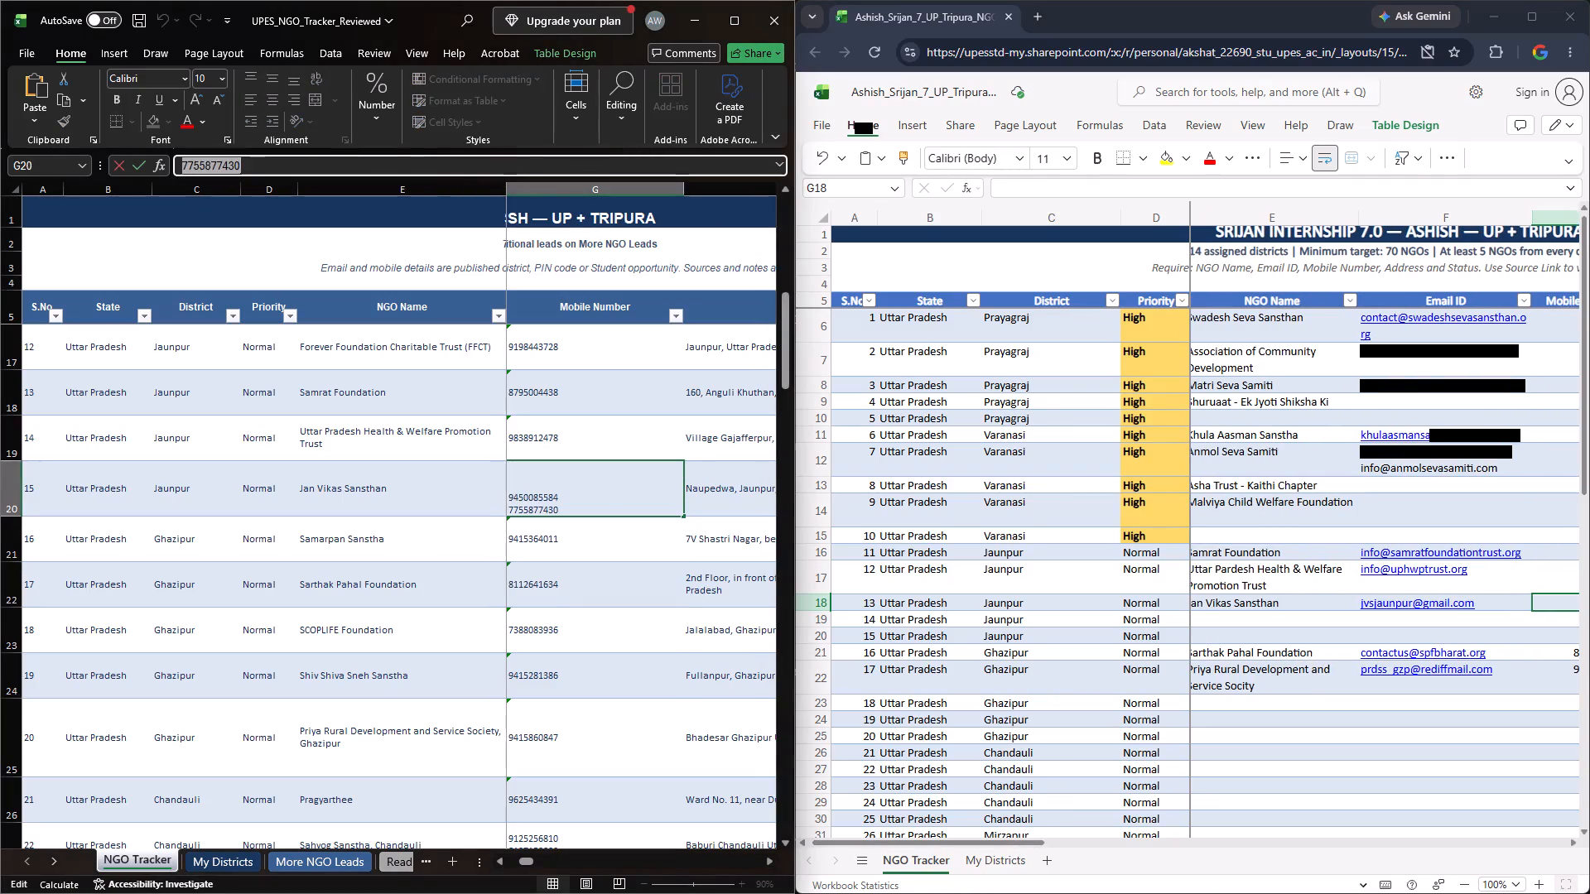
key(ctrl+c)
key(ctrl+c)
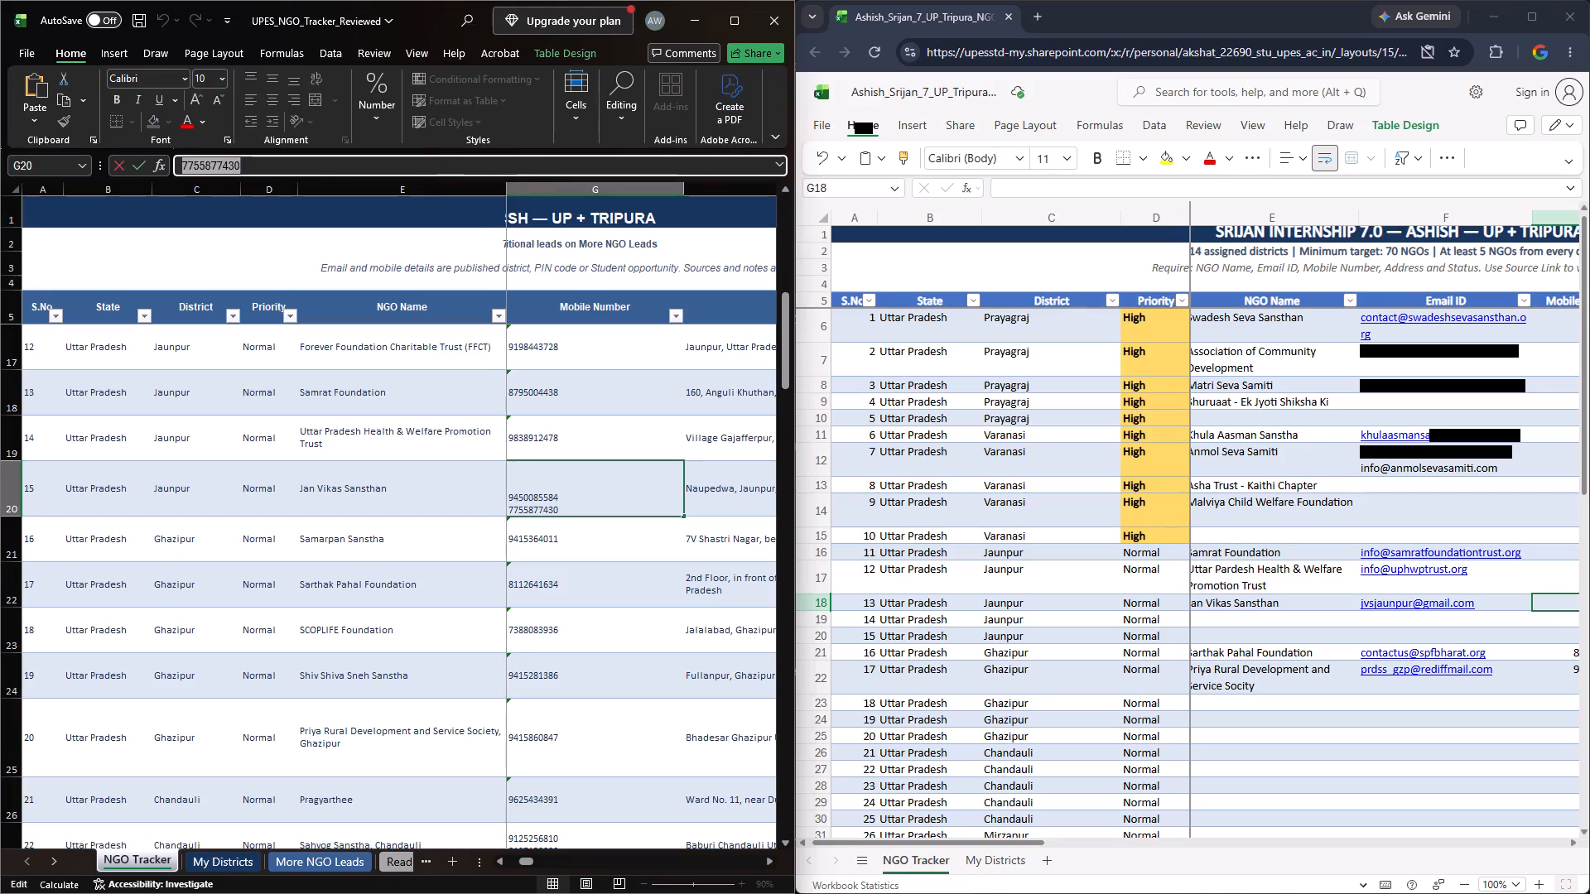
click(1146, 182)
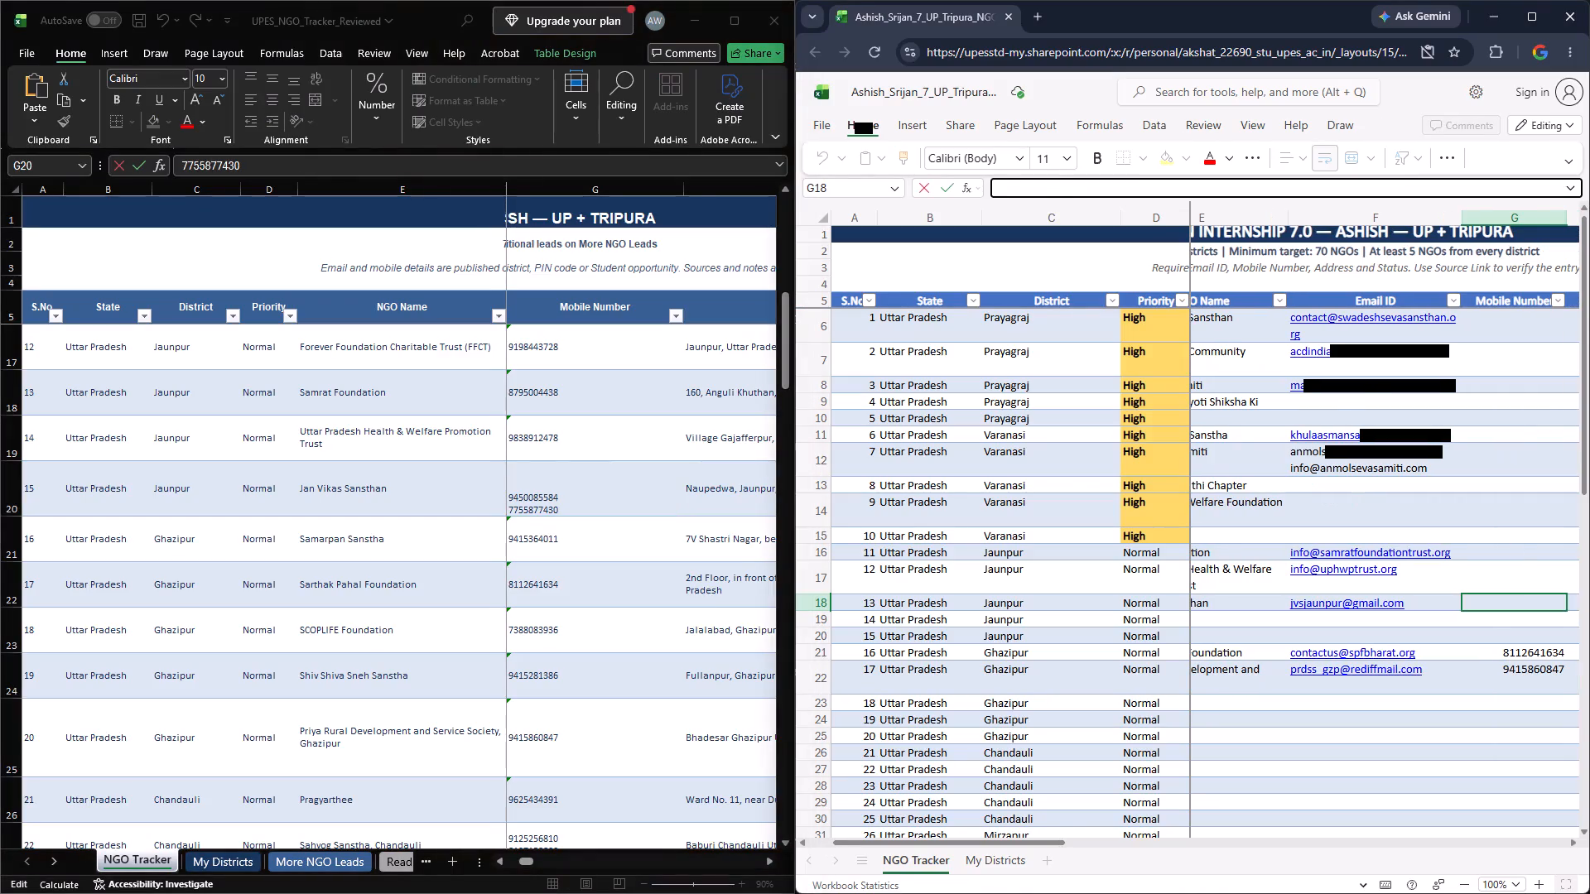
key(ctrl+v)
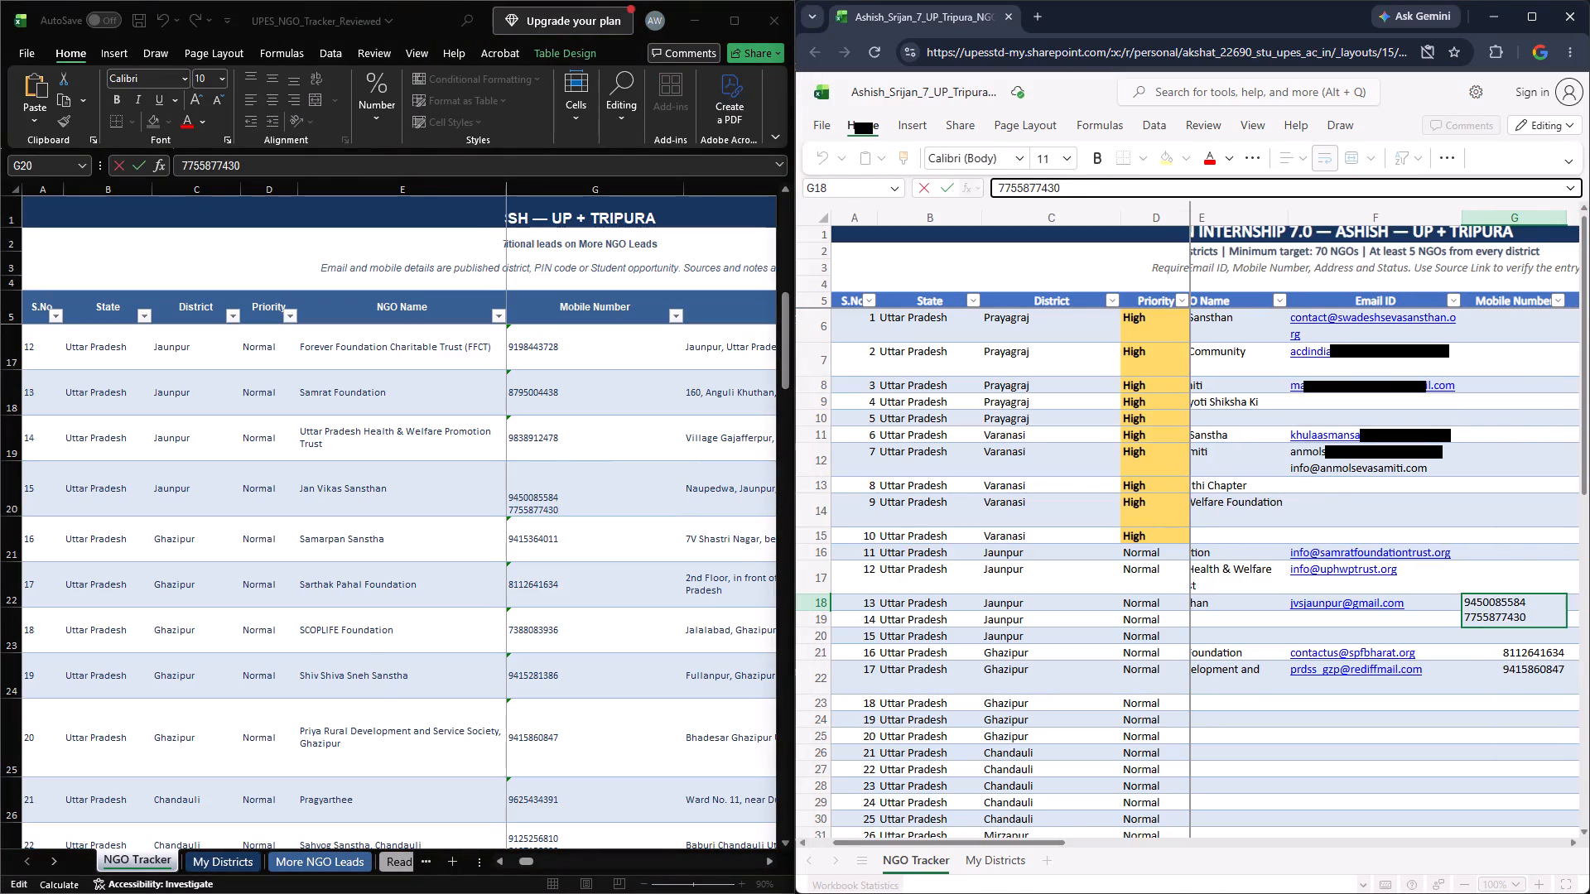
Copy Uttar Pradesh Health & Welfare Promotion Trust's mobile number from the local Excel workbook into its Mobile Number cell in the Chrome tracker.
click(1491, 568)
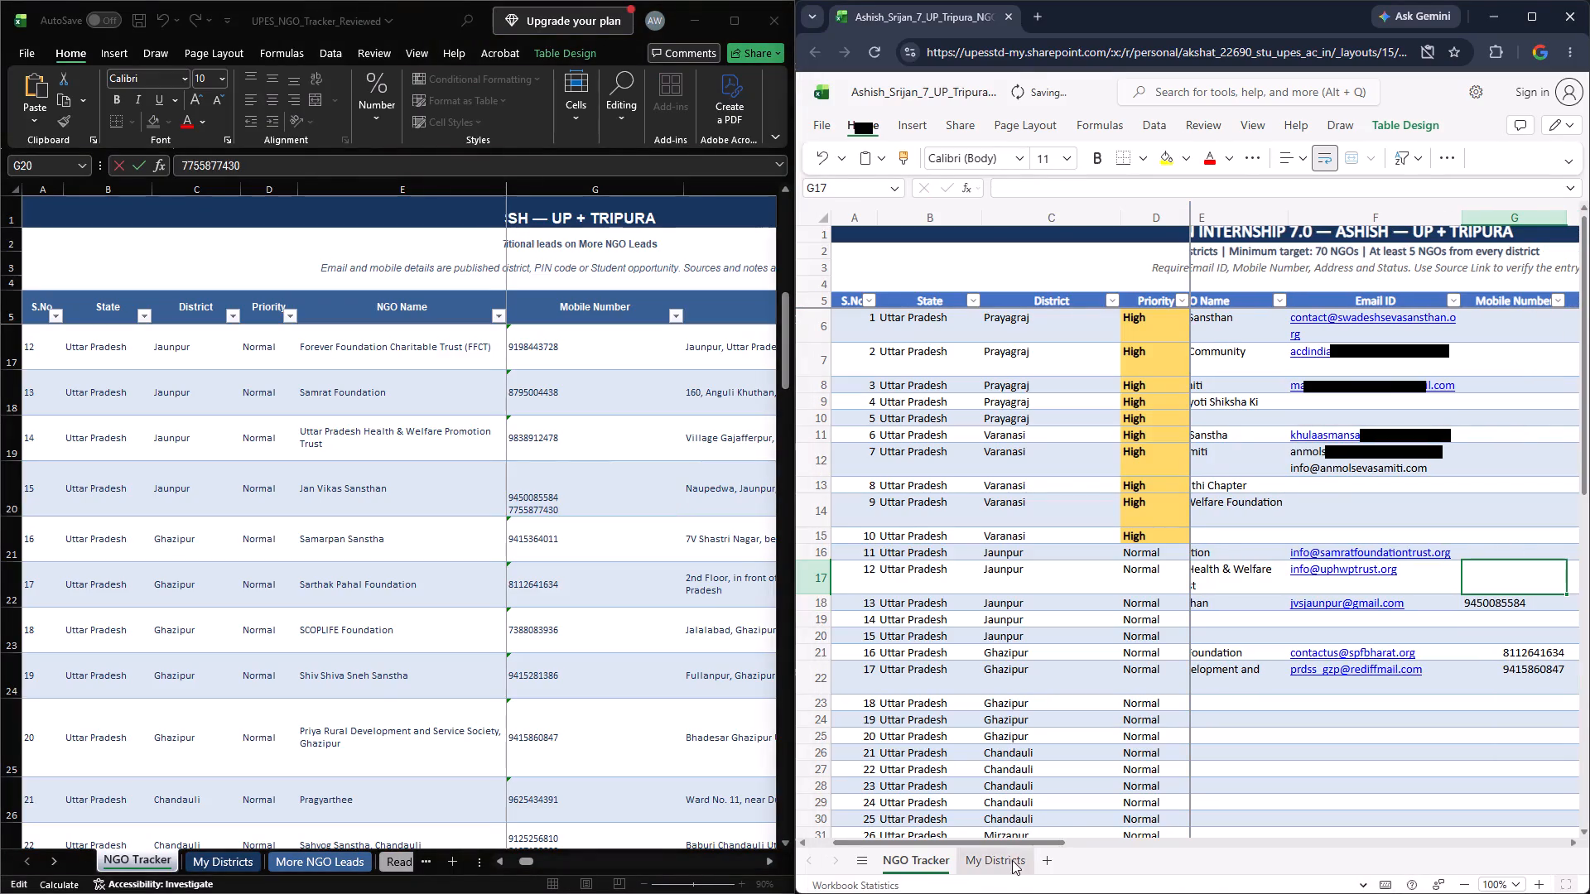
drag(1037, 844, 1019, 840)
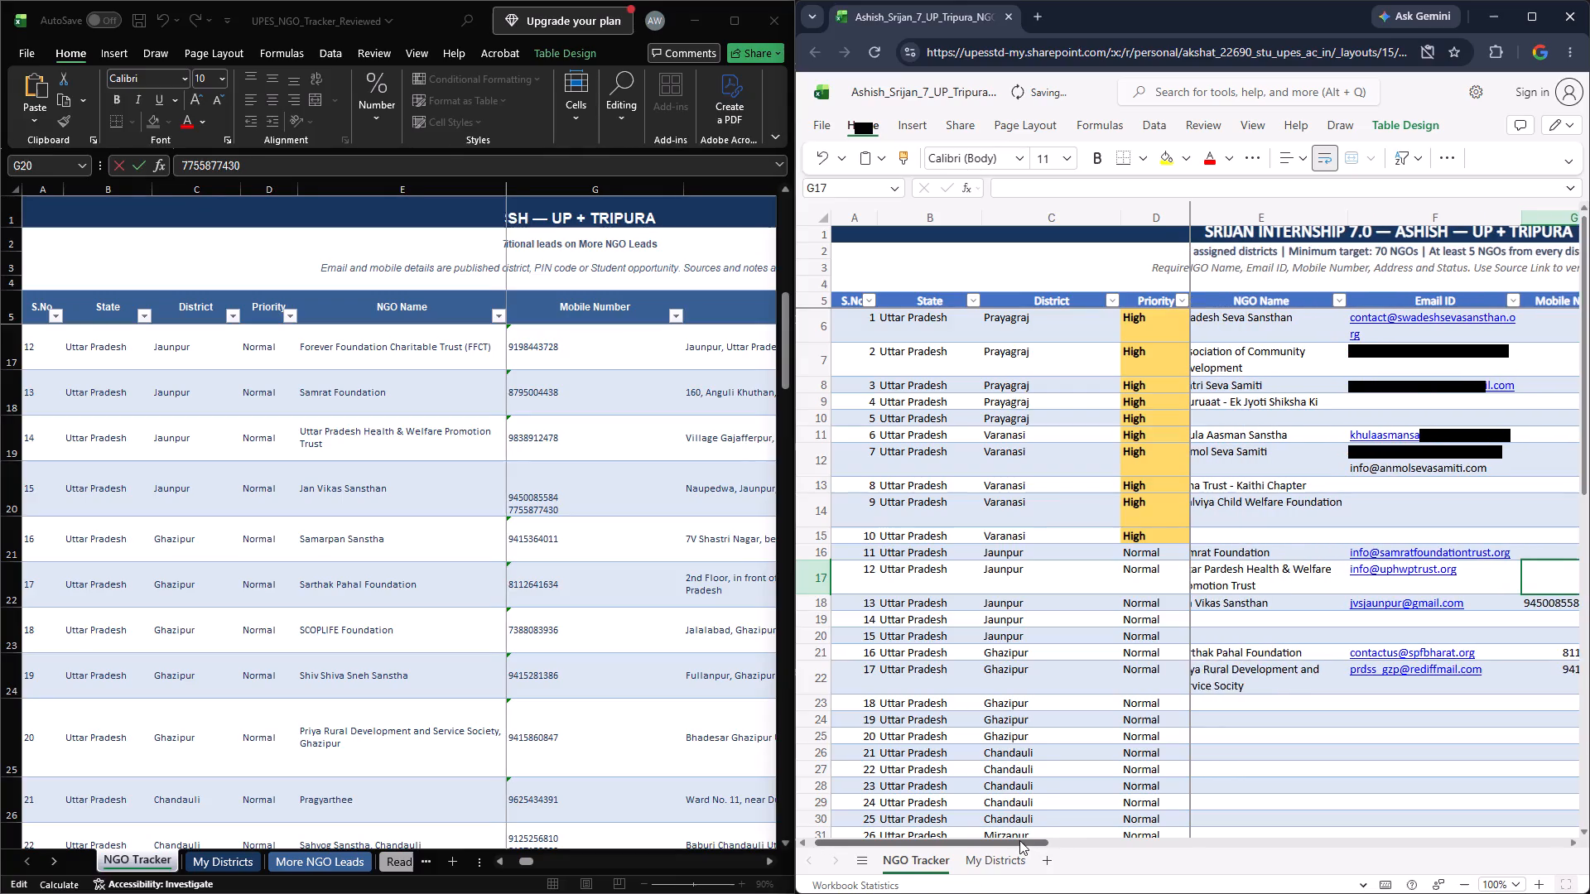
drag(1019, 840, 1014, 841)
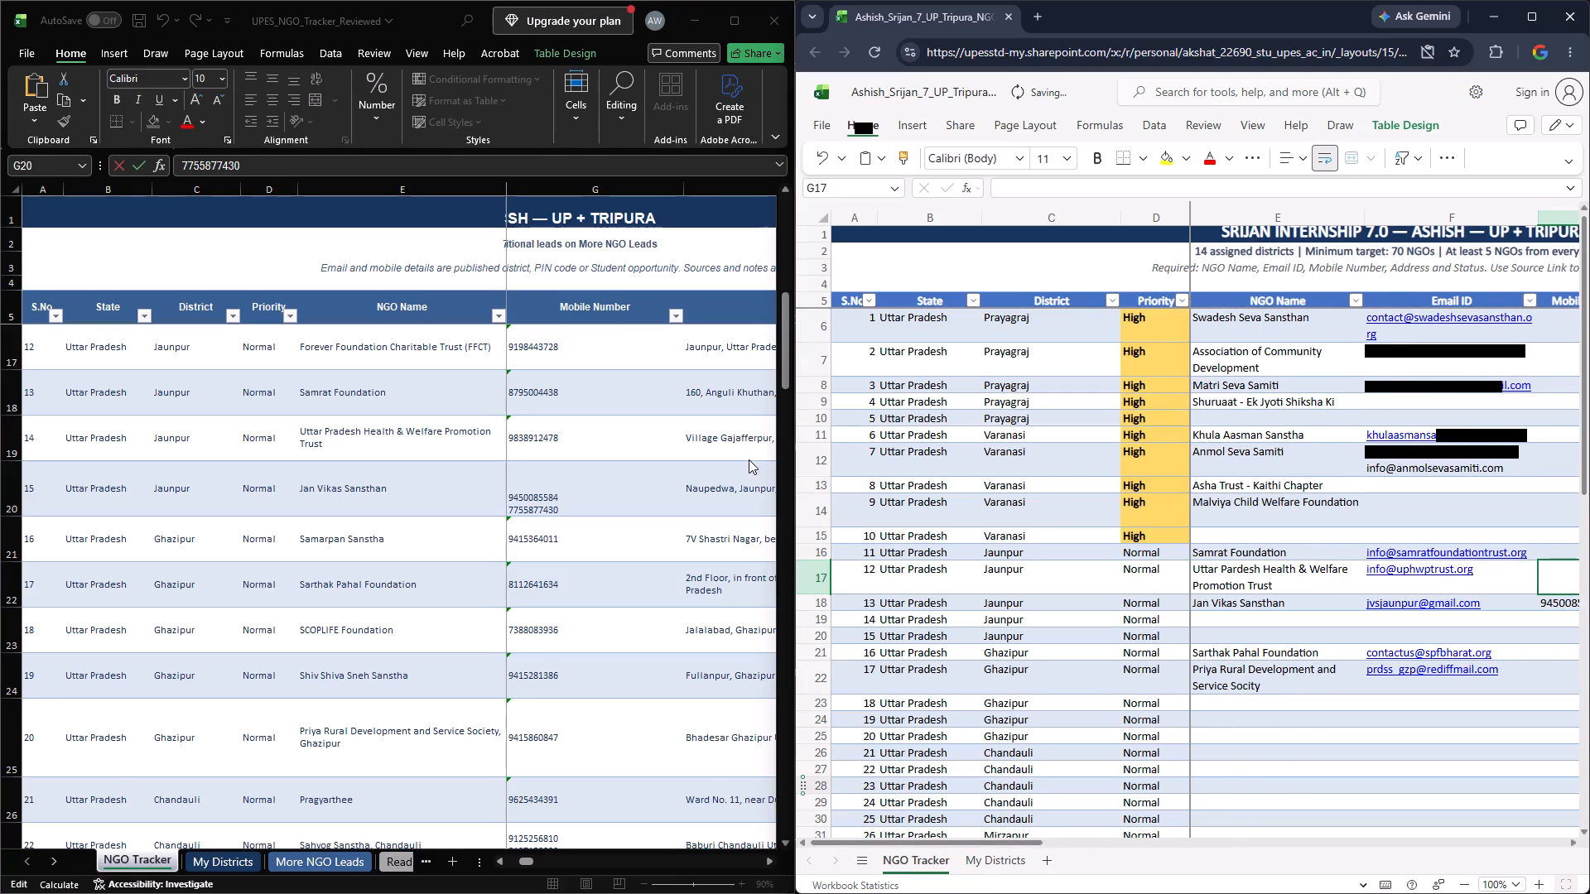
click(591, 430)
click(591, 430)
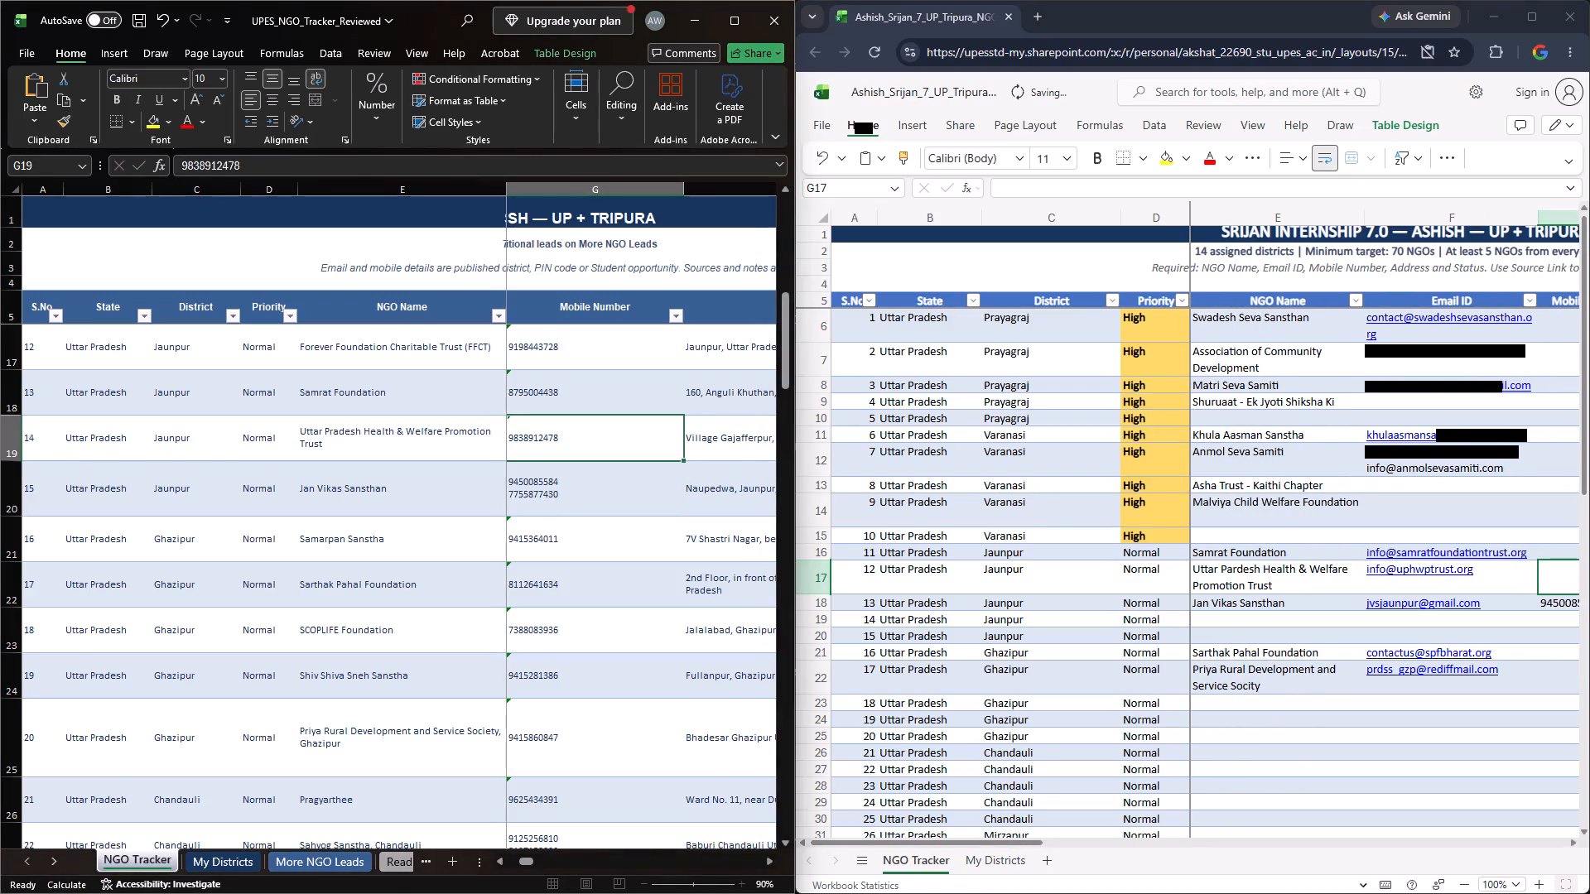
click(374, 168)
key(ctrl+a)
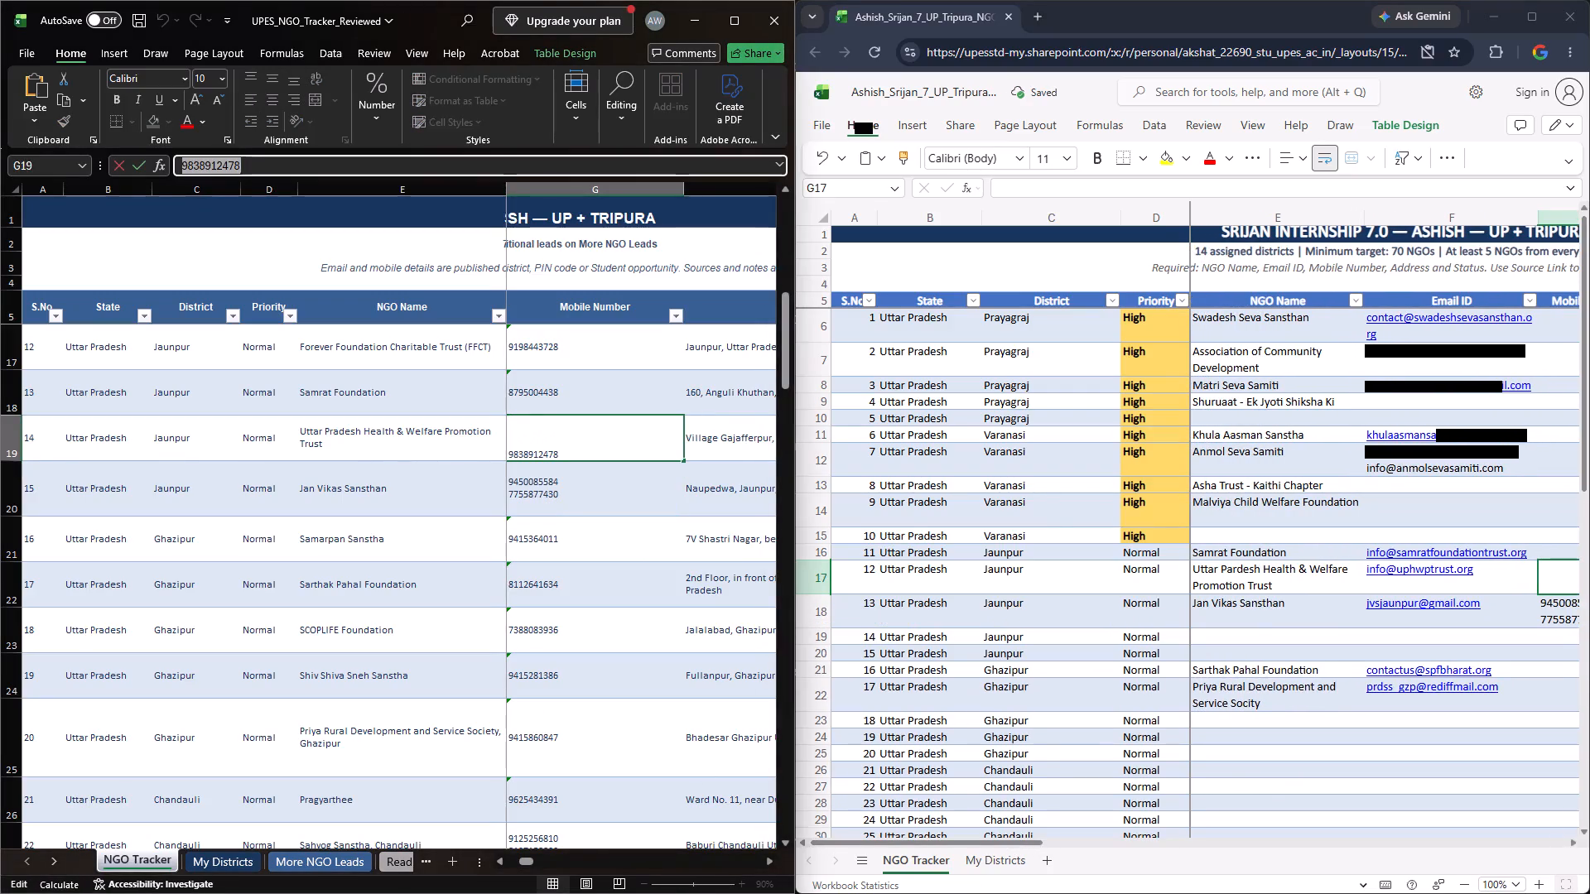
key(ctrl+c)
key(ctrl+c)
key(ctrl+c)
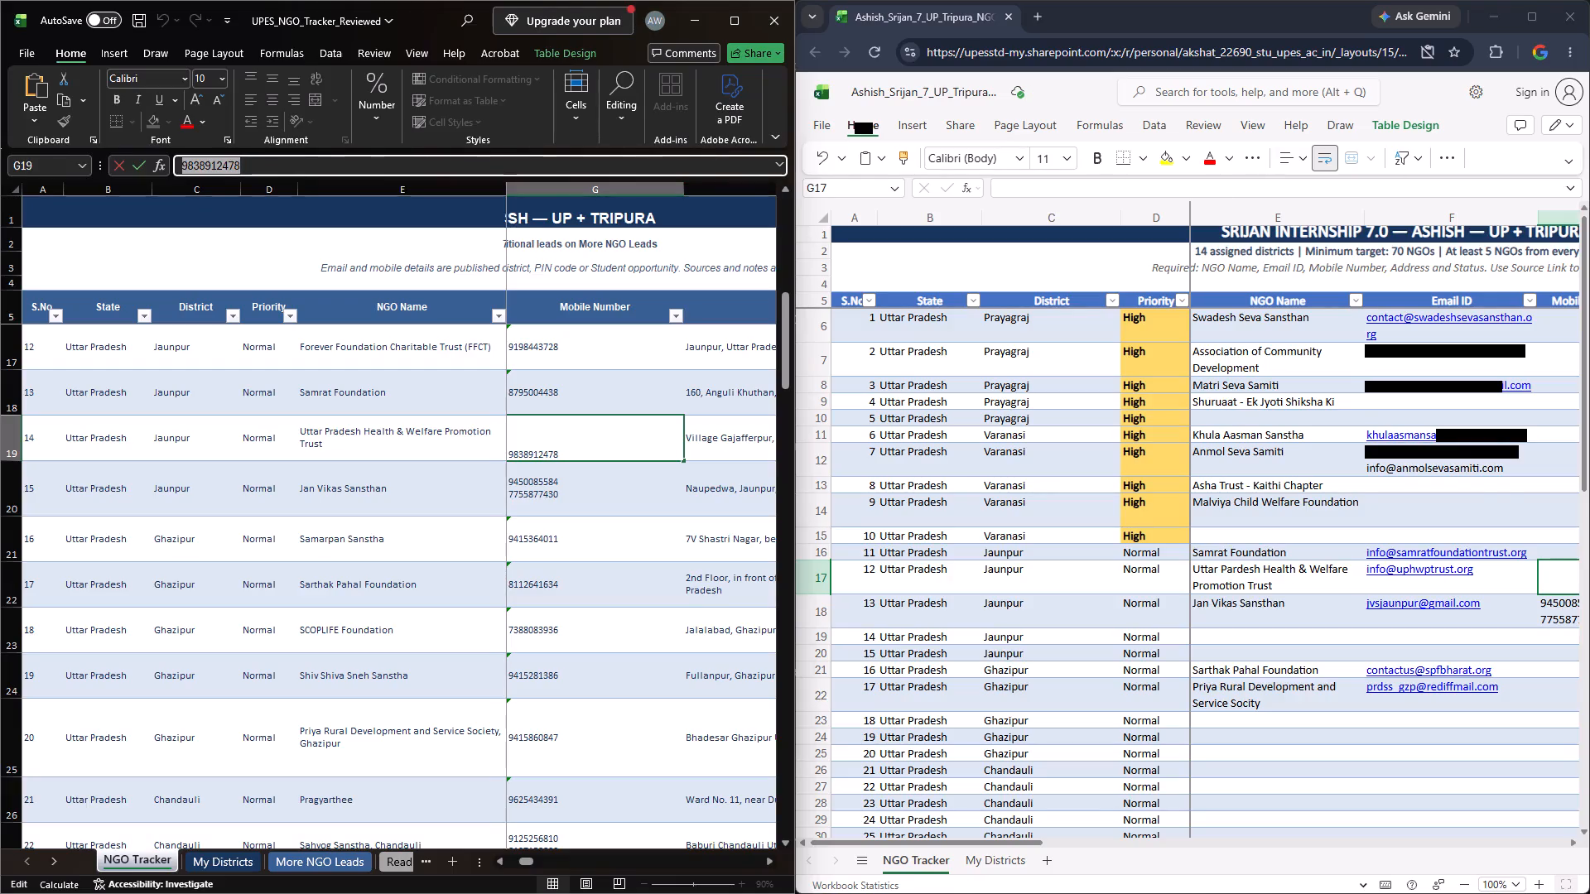
click(1260, 188)
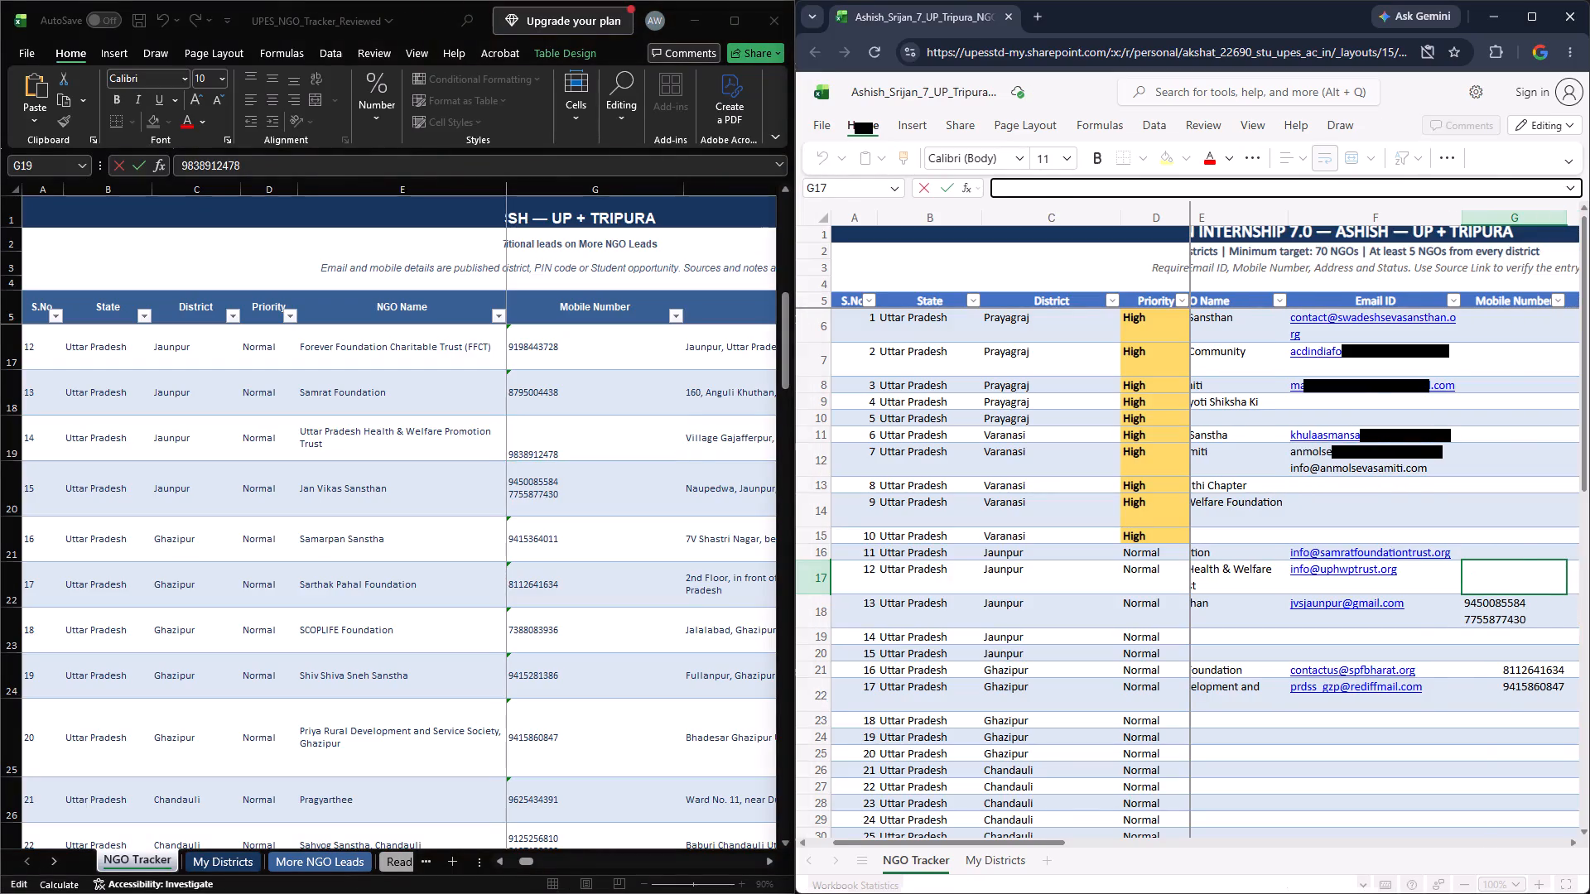
key(ctrl+v)
Copy Samrat Foundation's mobile number from the local Excel workbook into its Mobile Number cell in the Chrome tracker.
click(561, 392)
click(561, 392)
click(561, 392)
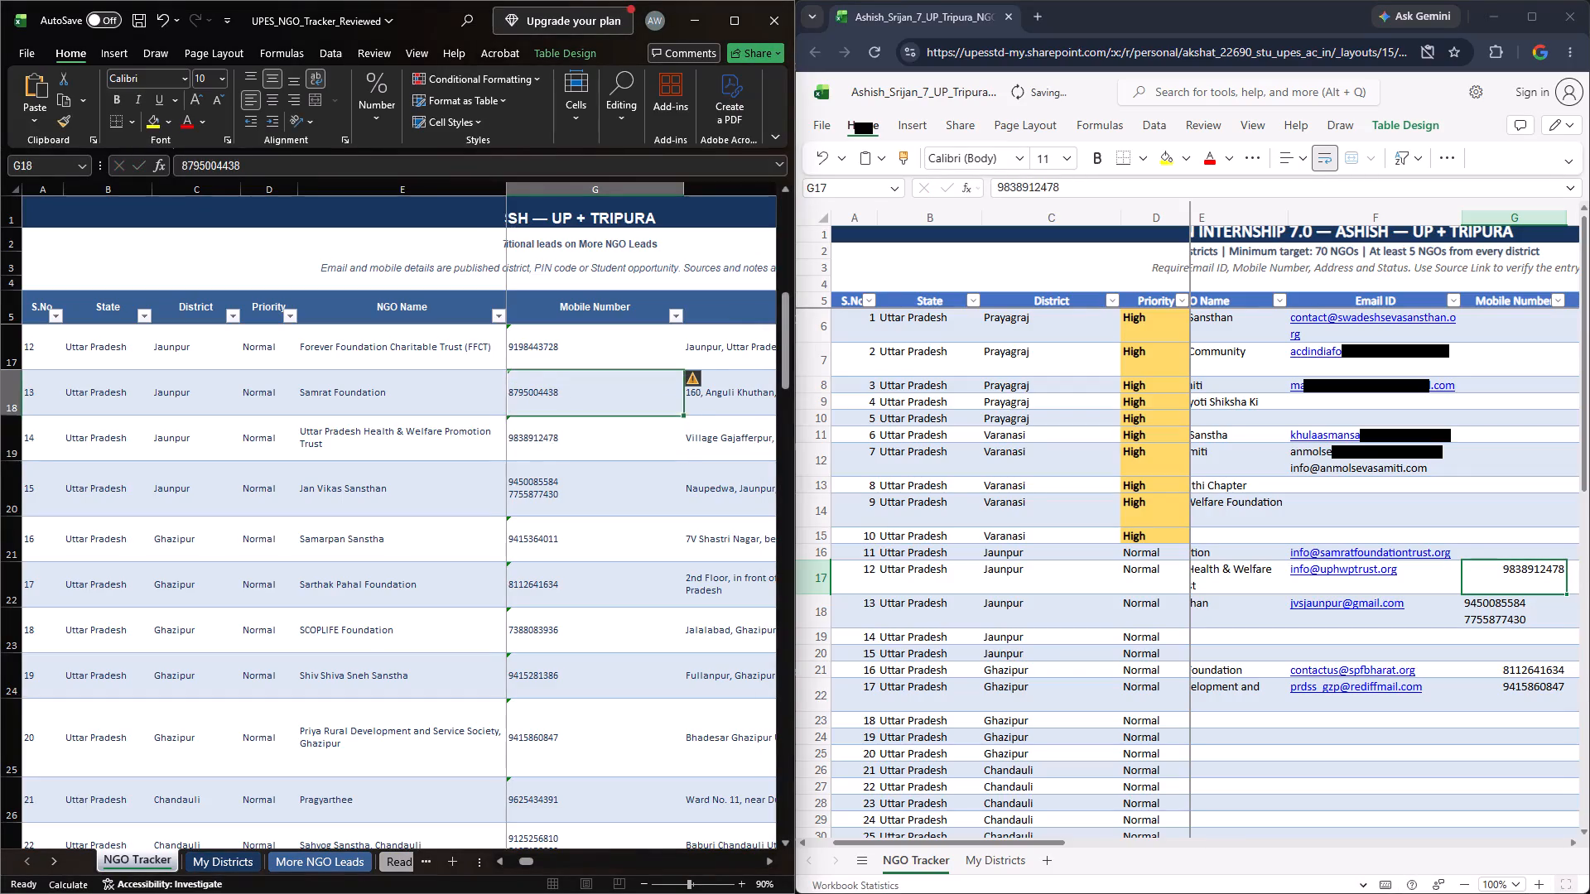
click(454, 168)
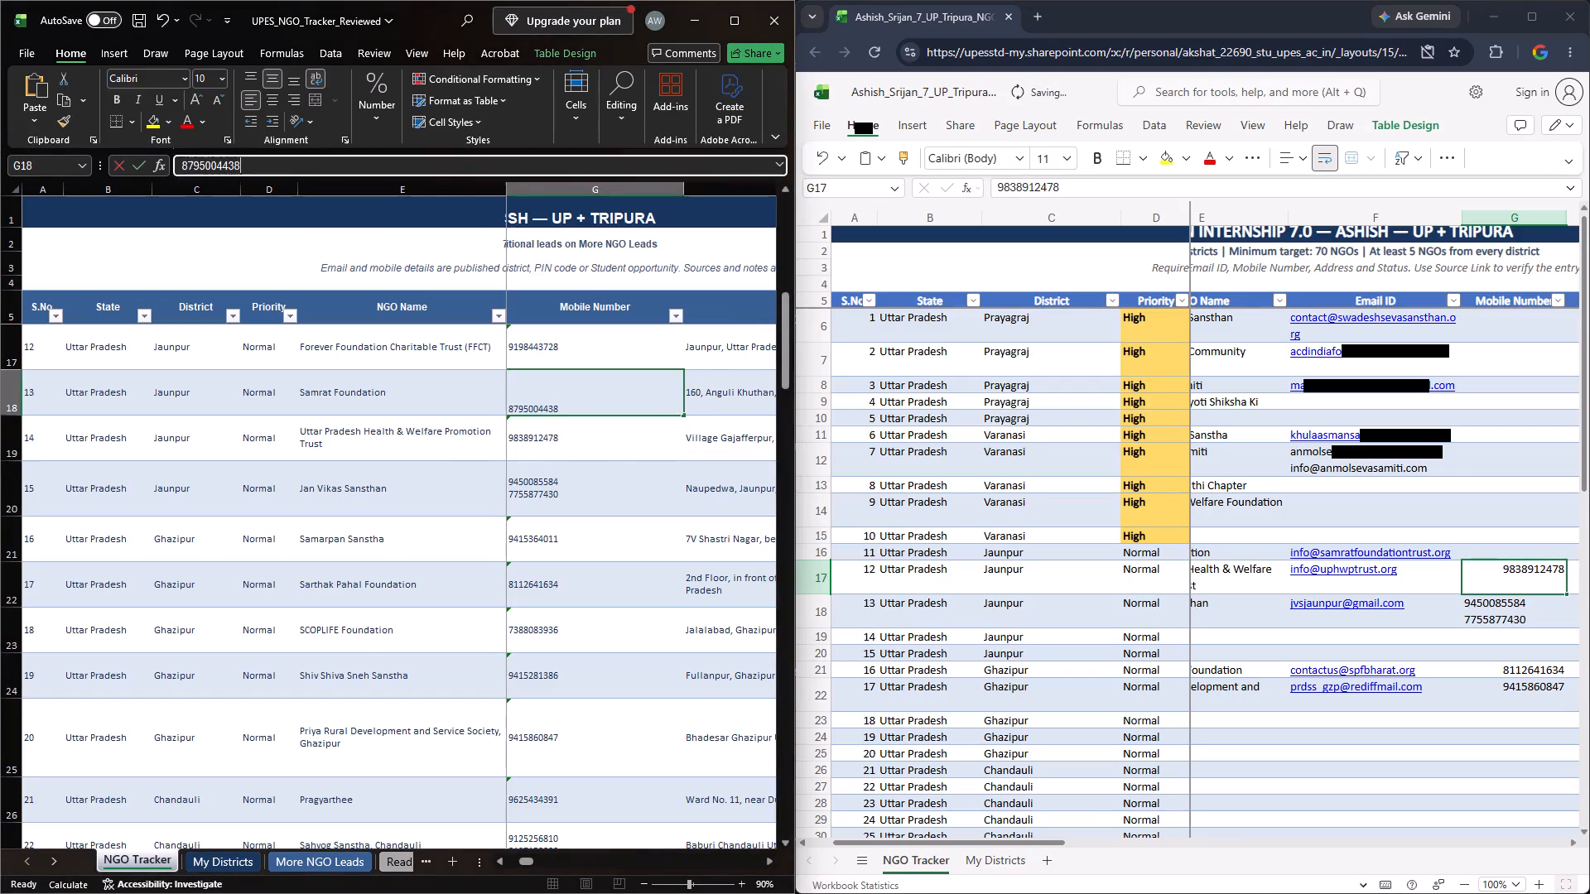
key(ctrl+a)
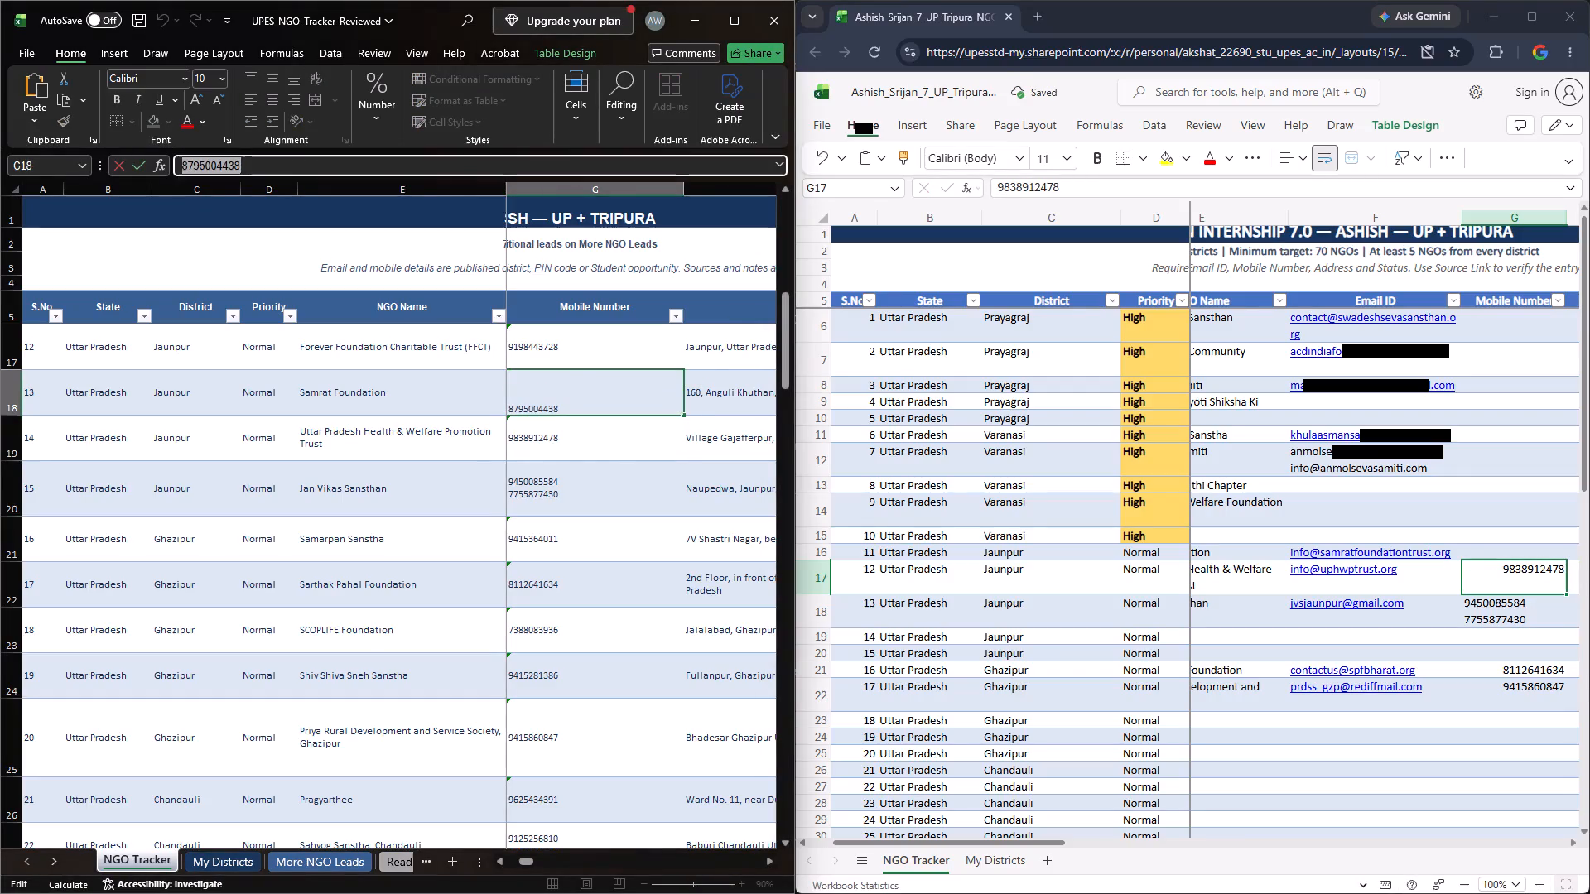
key(ctrl+c)
key(ctrl+c)
key(ctrl+c)
click(1516, 552)
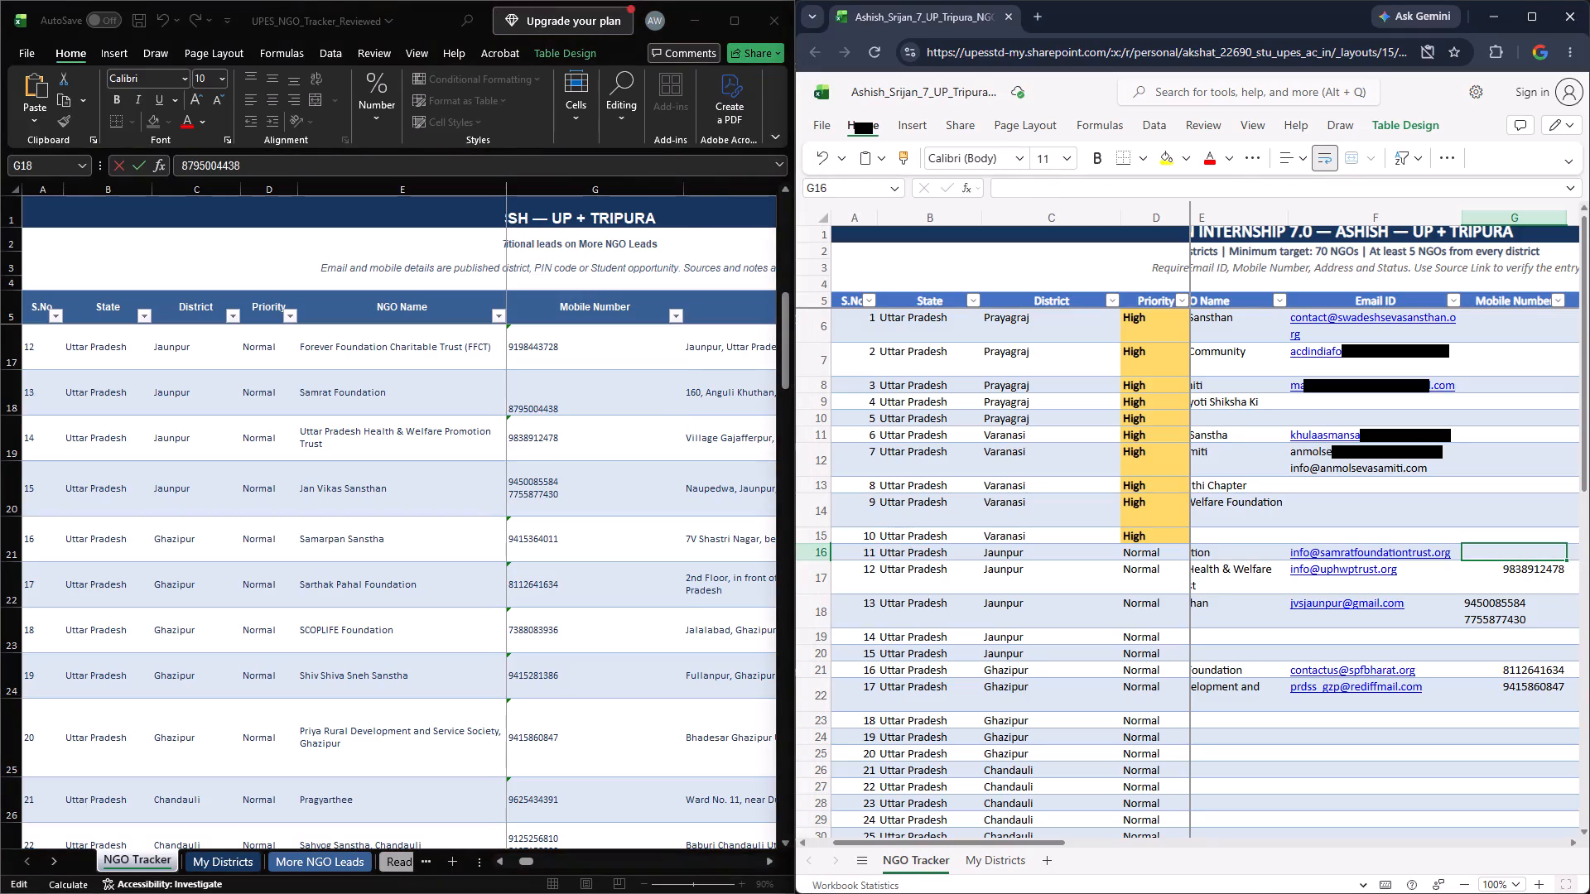
click(1253, 181)
key(ctrl+v)
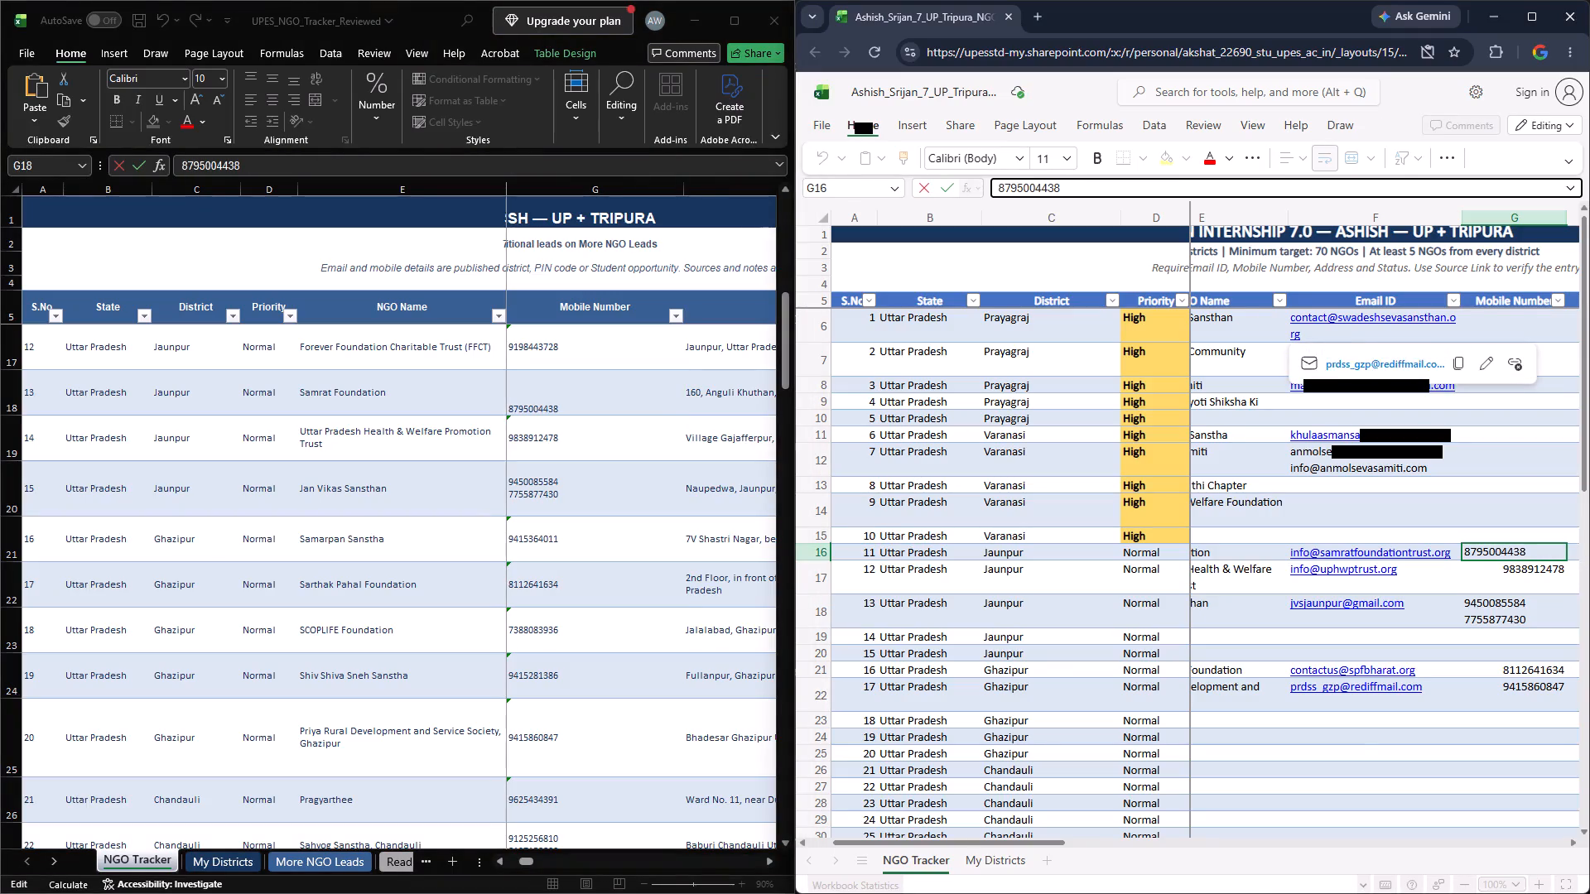
Copy Anmol Seva Samiti's mobile number from the local Excel workbook into its Mobile Number cell in the Chrome tracker.
drag(1053, 840, 1019, 843)
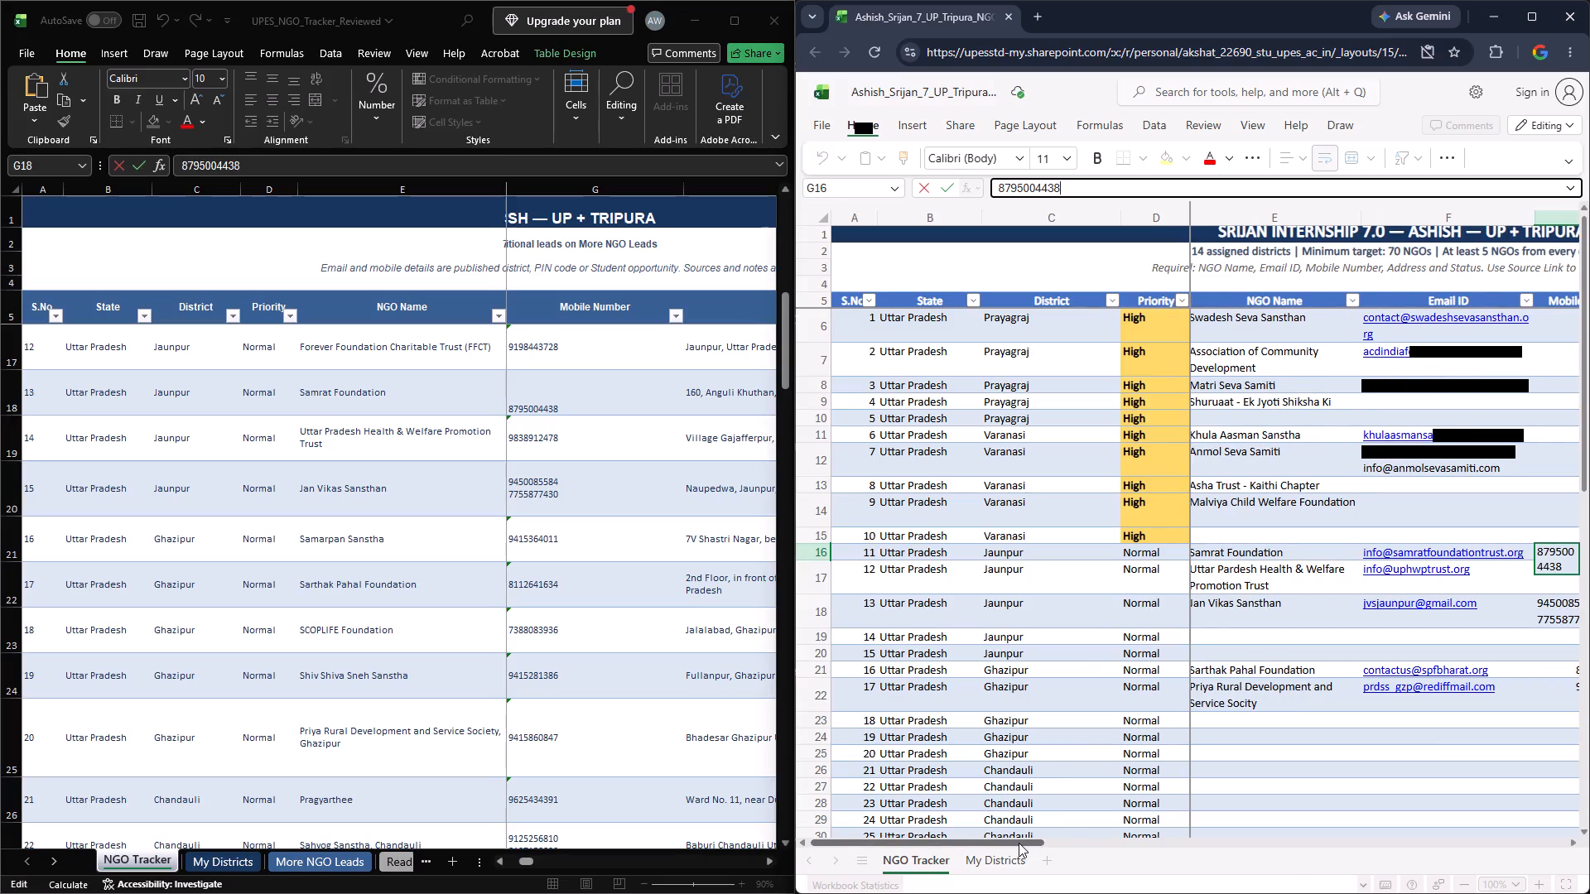
drag(1019, 843, 1028, 844)
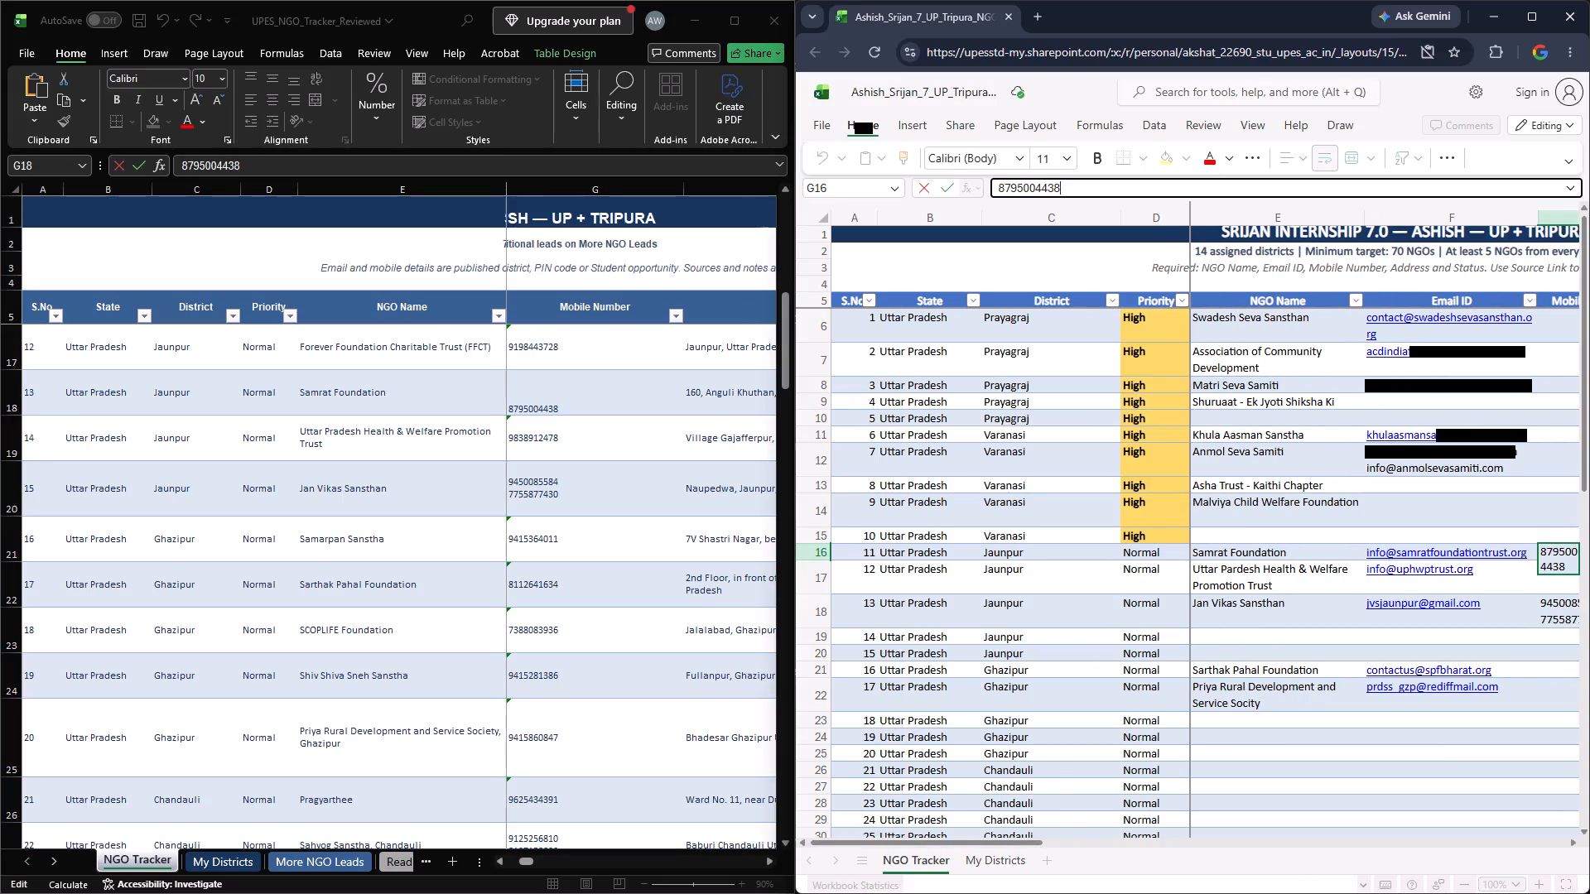
scroll(518, 540, up, 5)
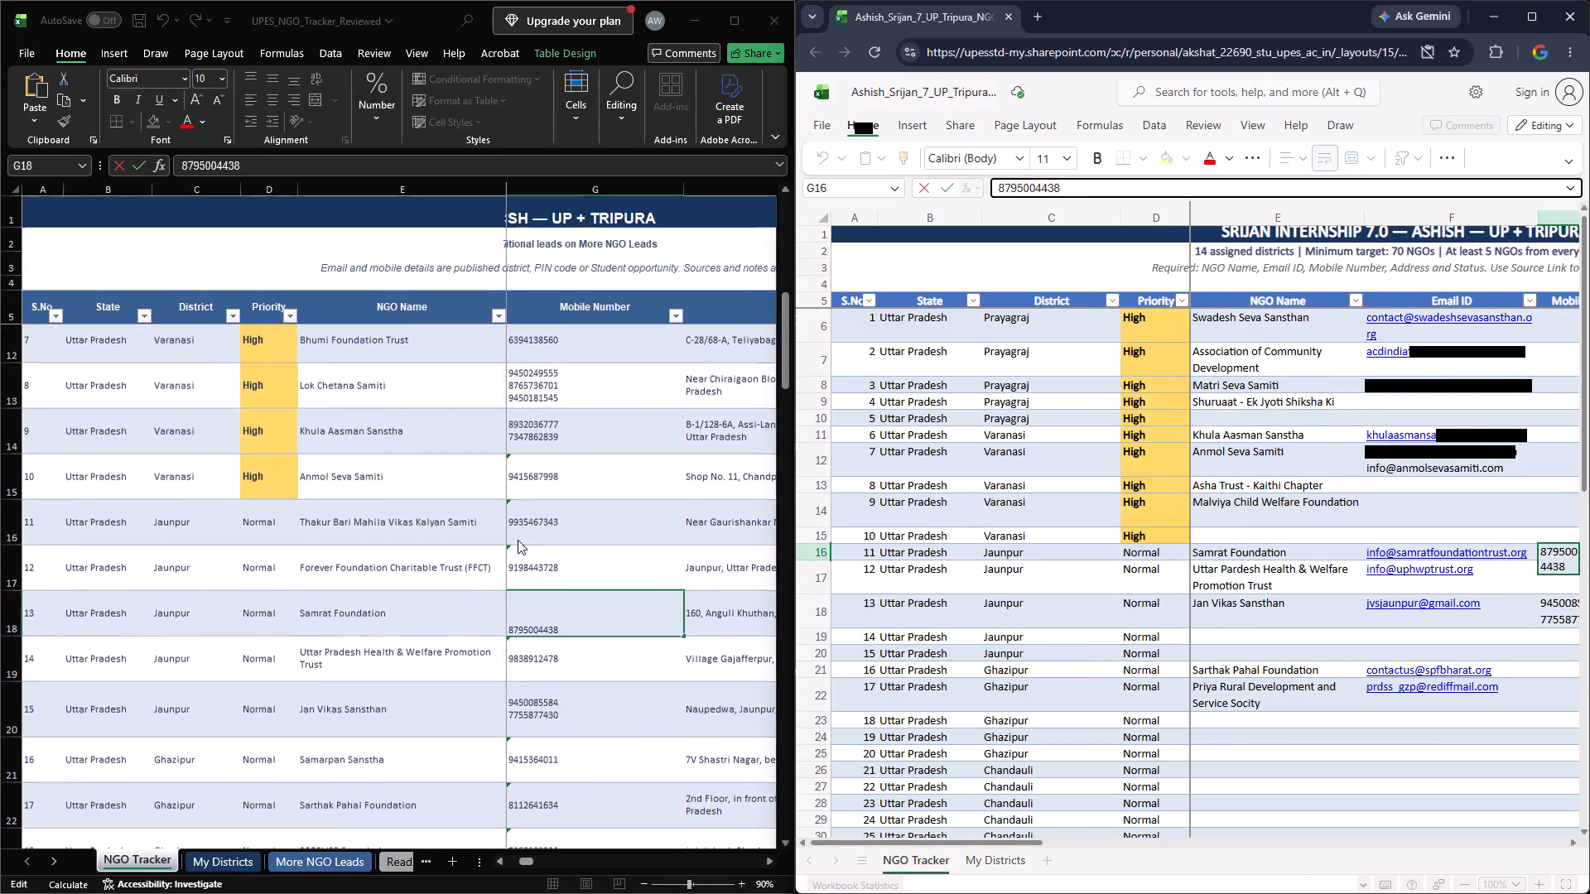
click(564, 482)
click(564, 482)
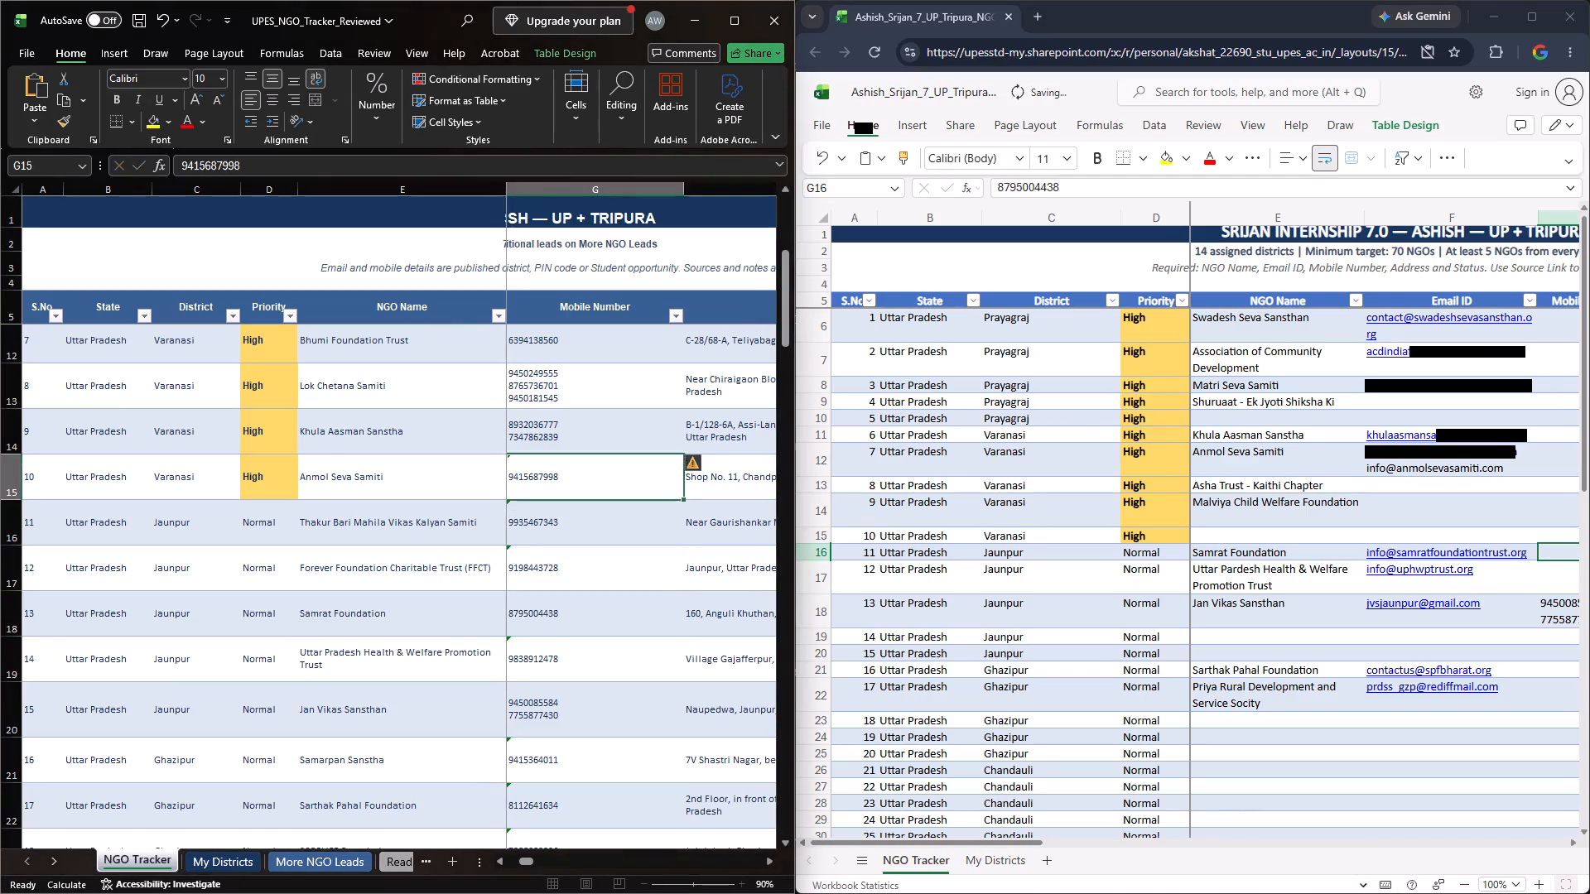
click(429, 174)
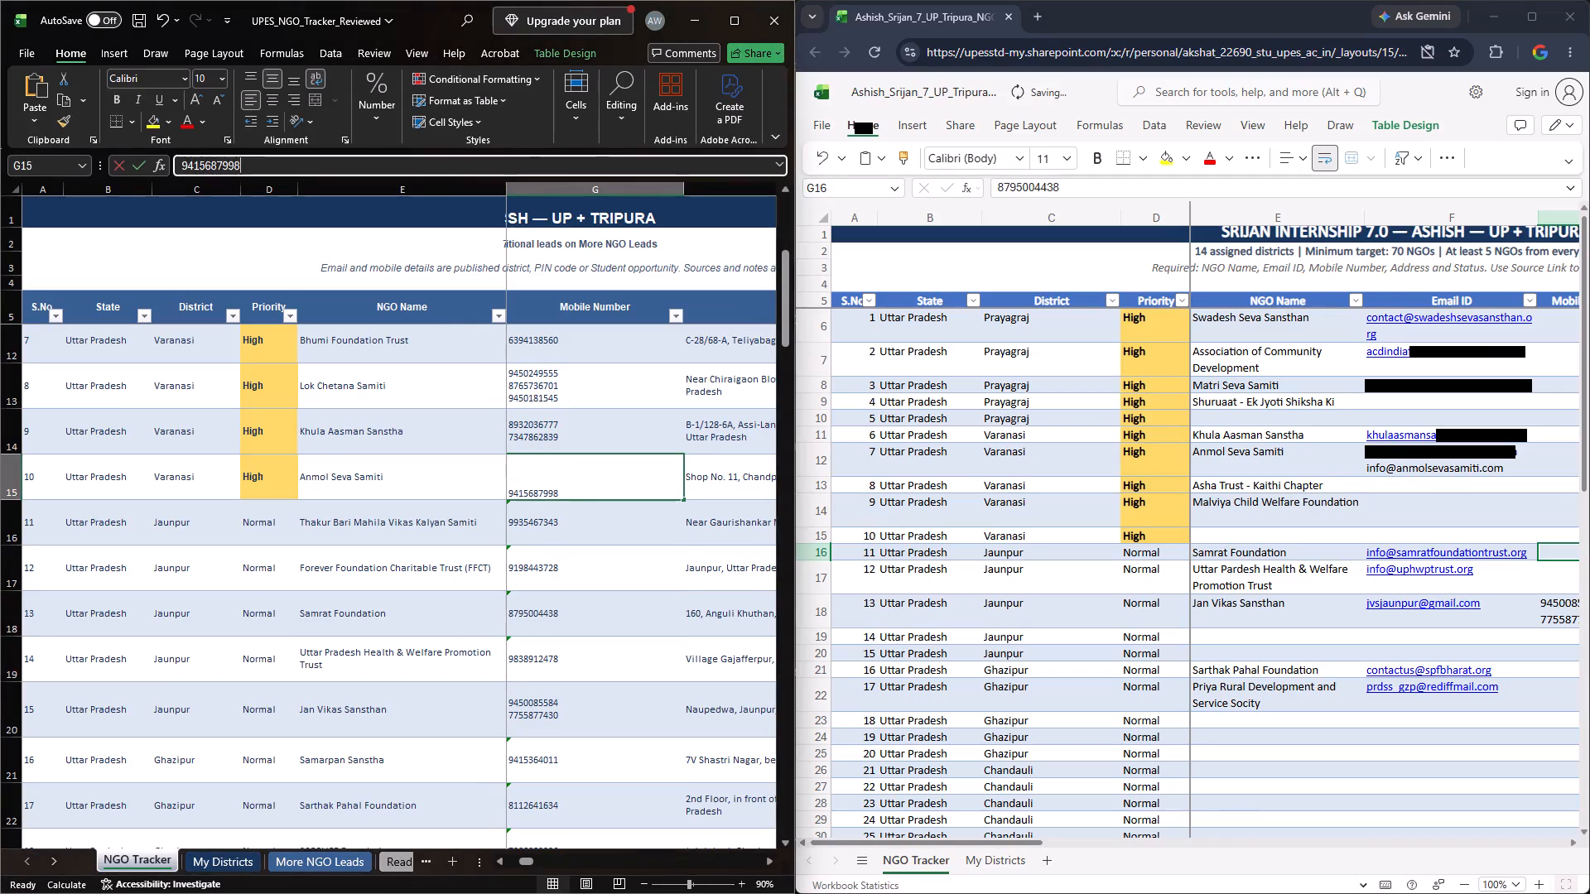
key(ctrl+a)
key(ctrl+c)
key(ctrl+c)
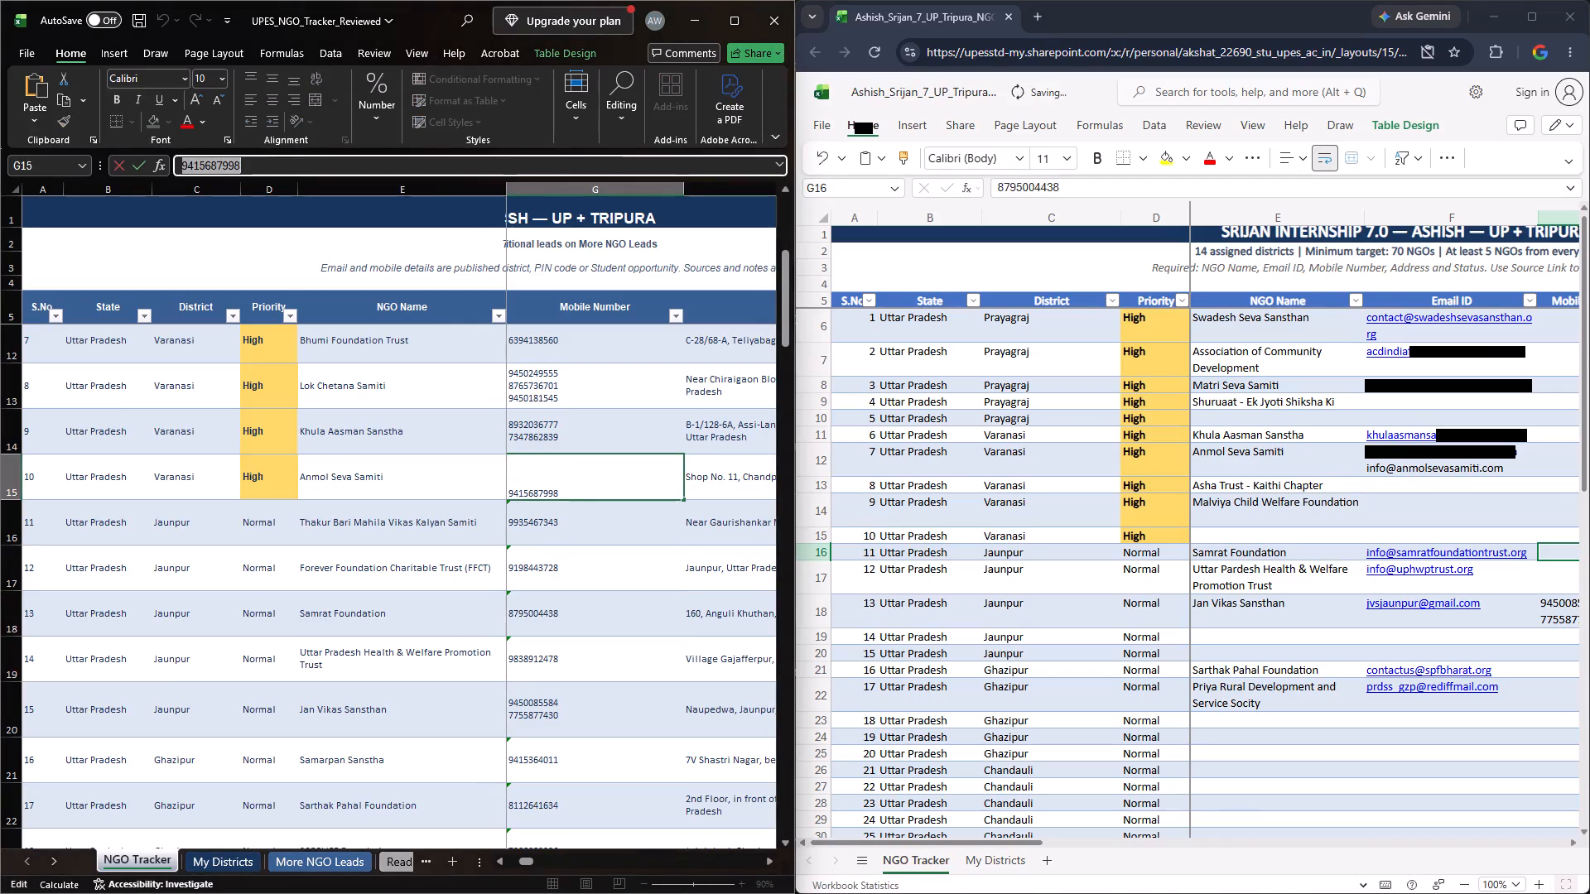
key(ctrl+c)
click(1559, 455)
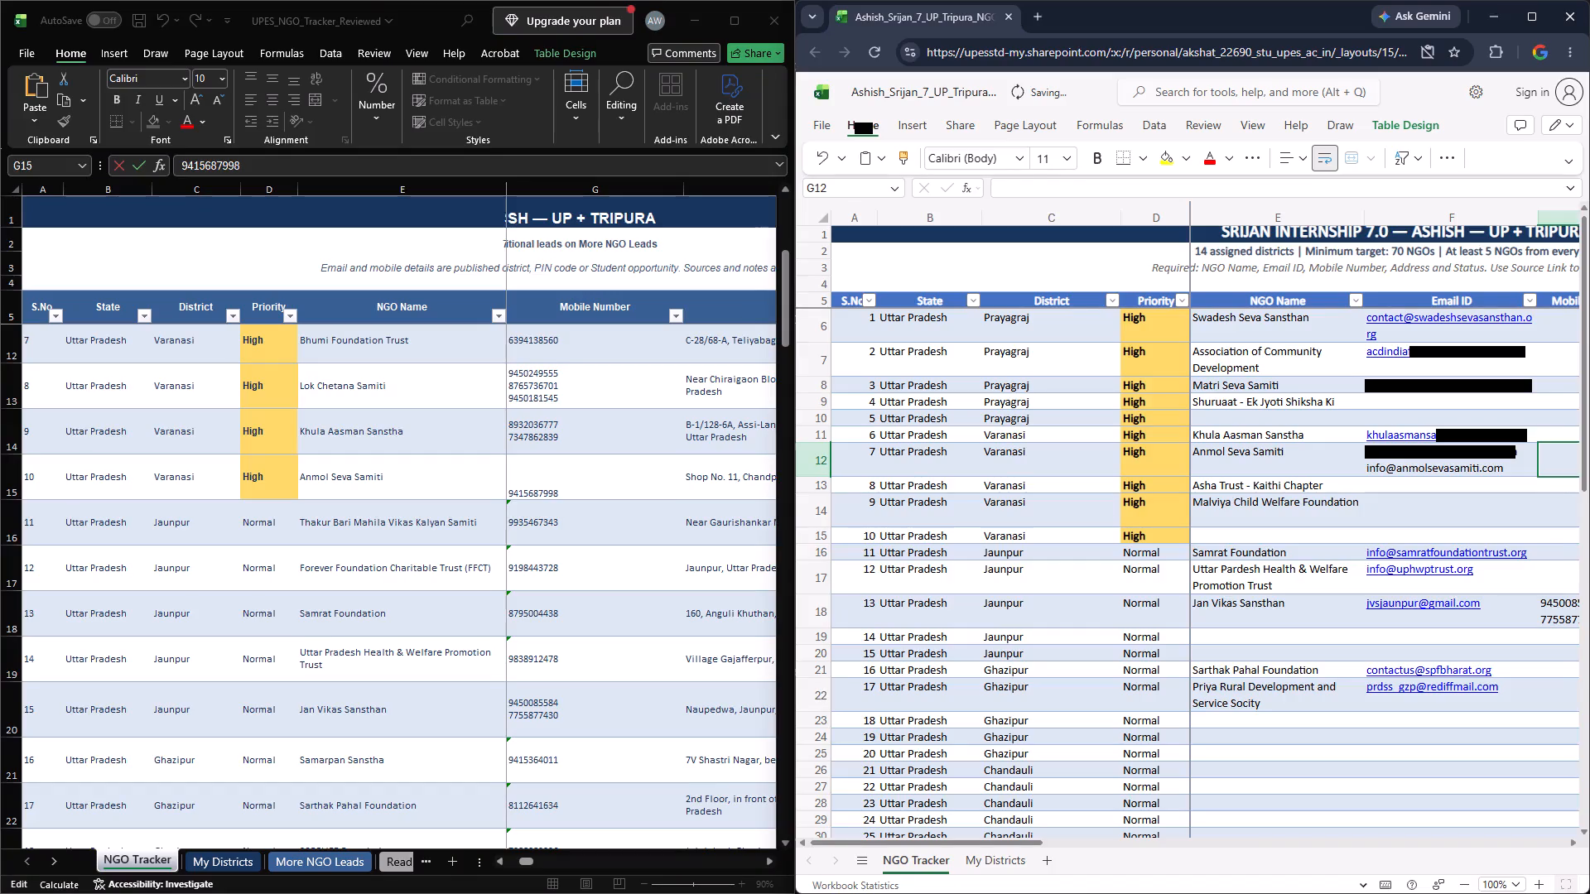
click(1248, 188)
key(ctrl+v)
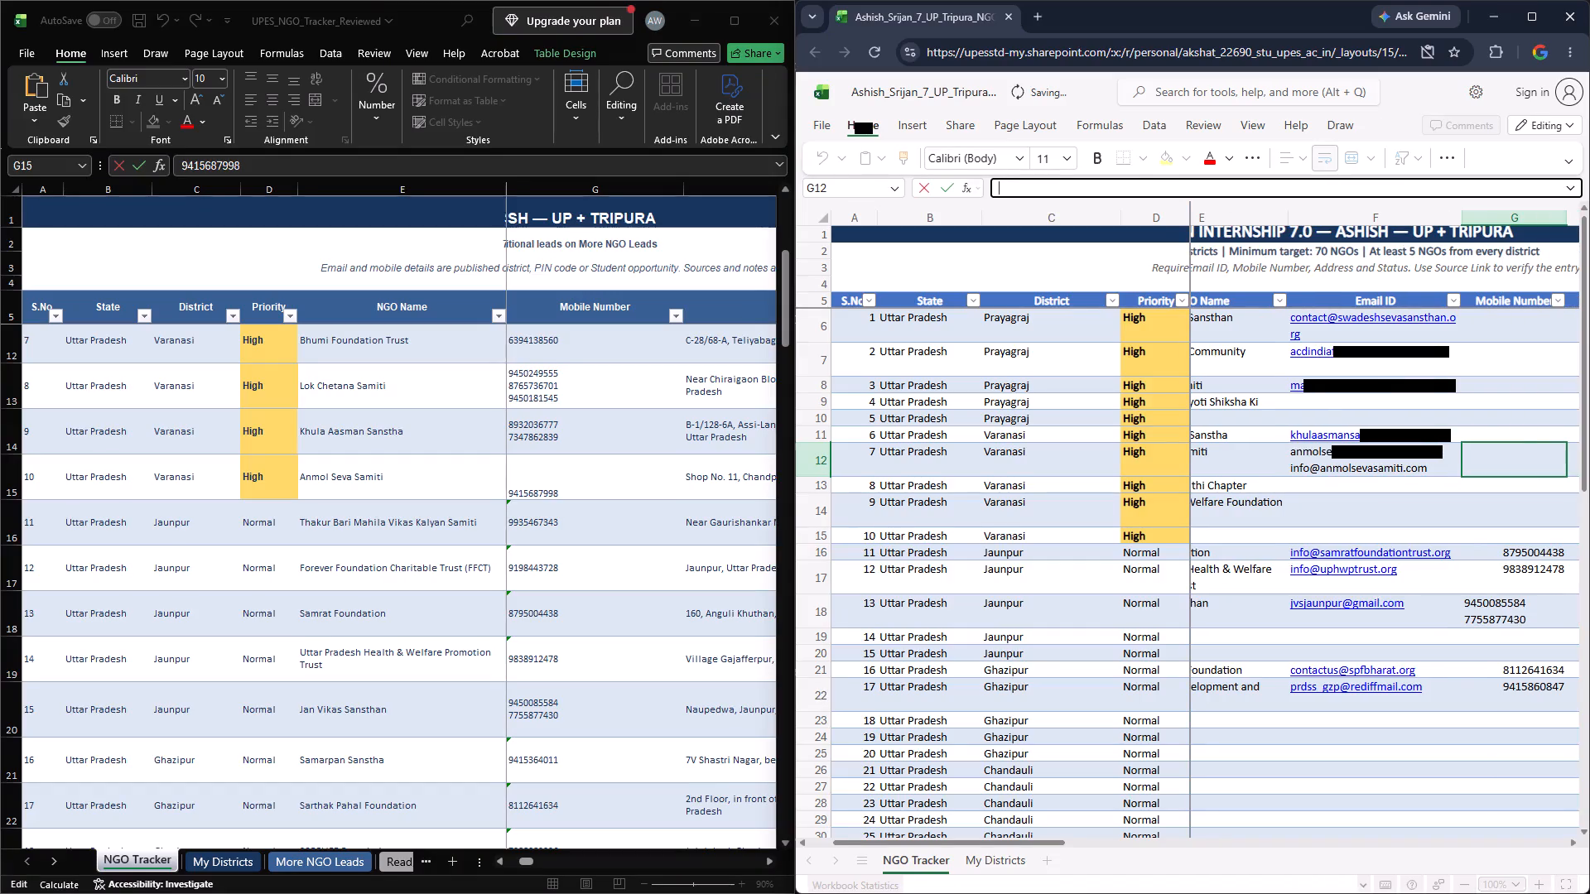
Copy both mobile numbers of Khula Aasman Sanstha from the local Excel workbook into its Mobile Number cell in the Chrome tracker.
click(537, 424)
click(537, 424)
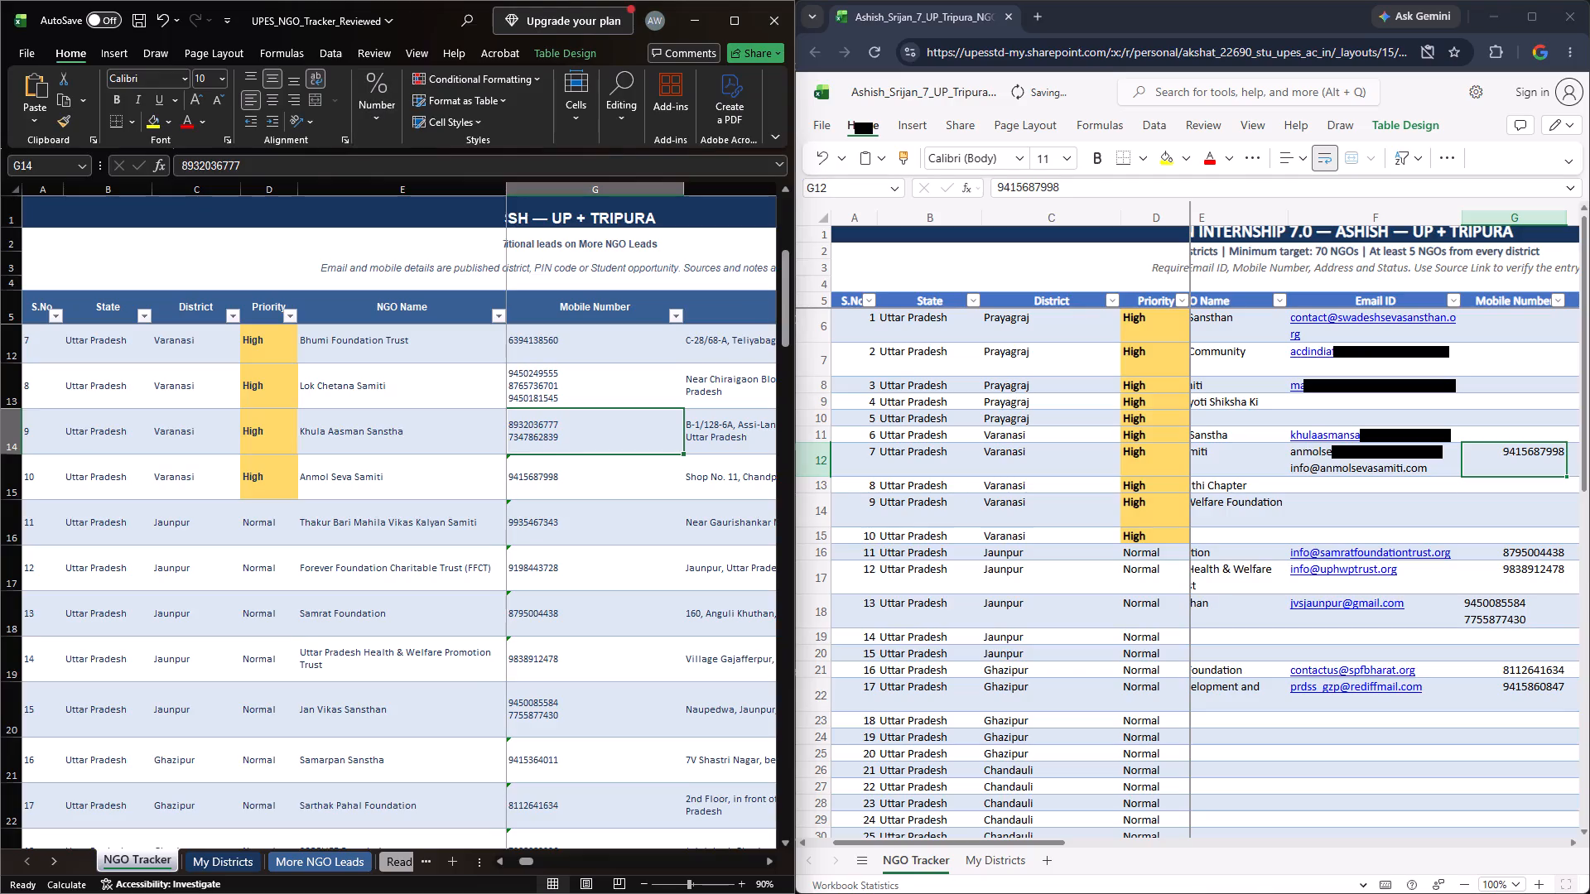
click(383, 158)
key(ctrl+a)
key(ctrl+c)
key(ctrl+c)
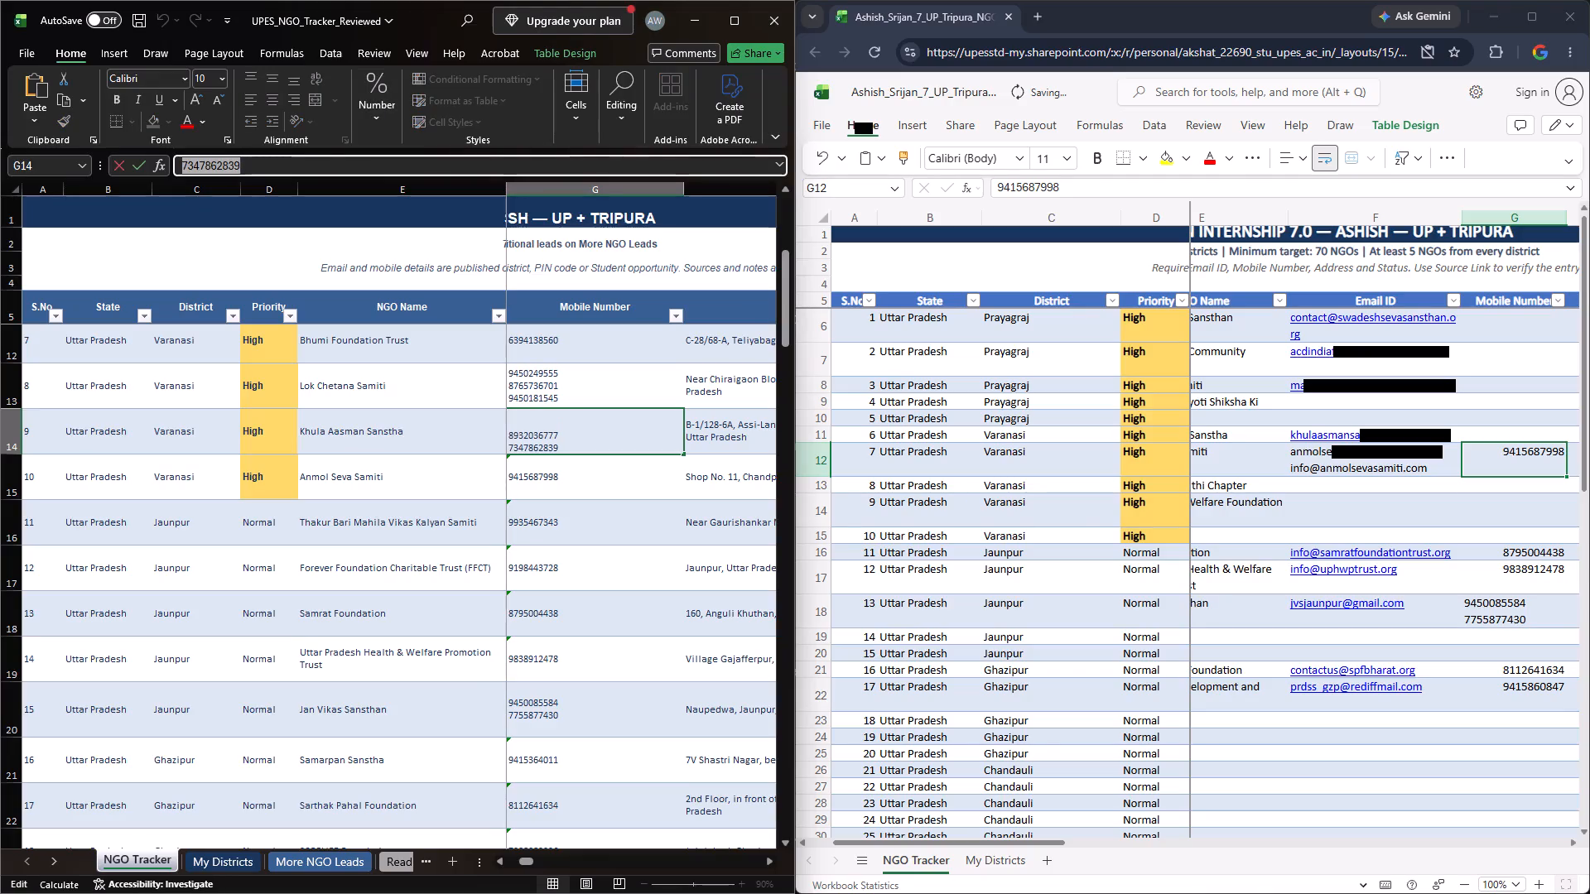
click(1531, 434)
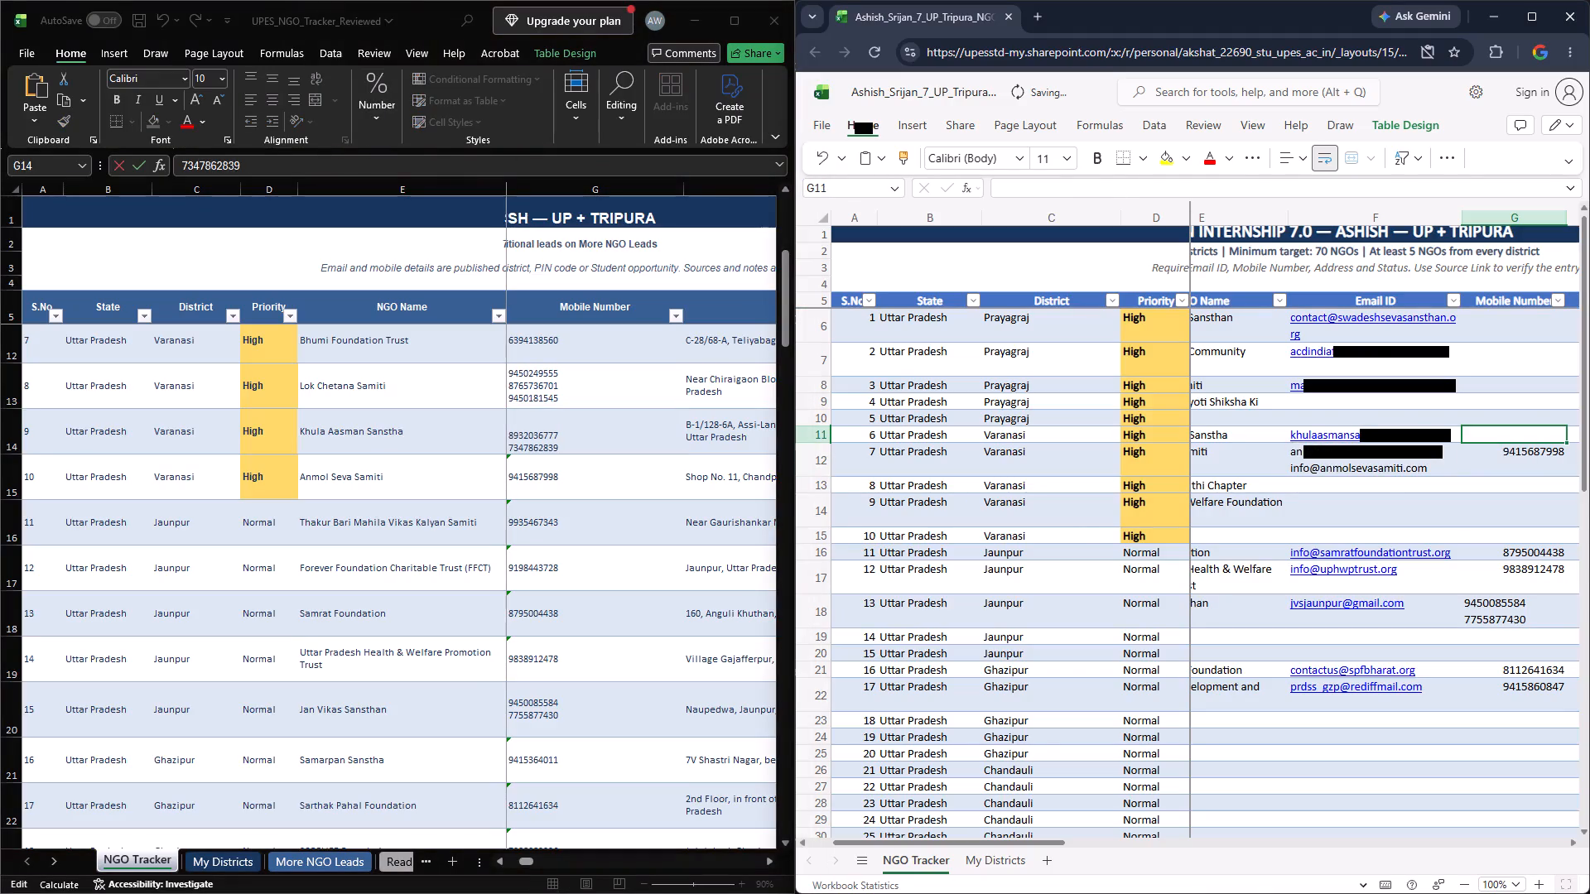
click(1110, 187)
key(ctrl+v)
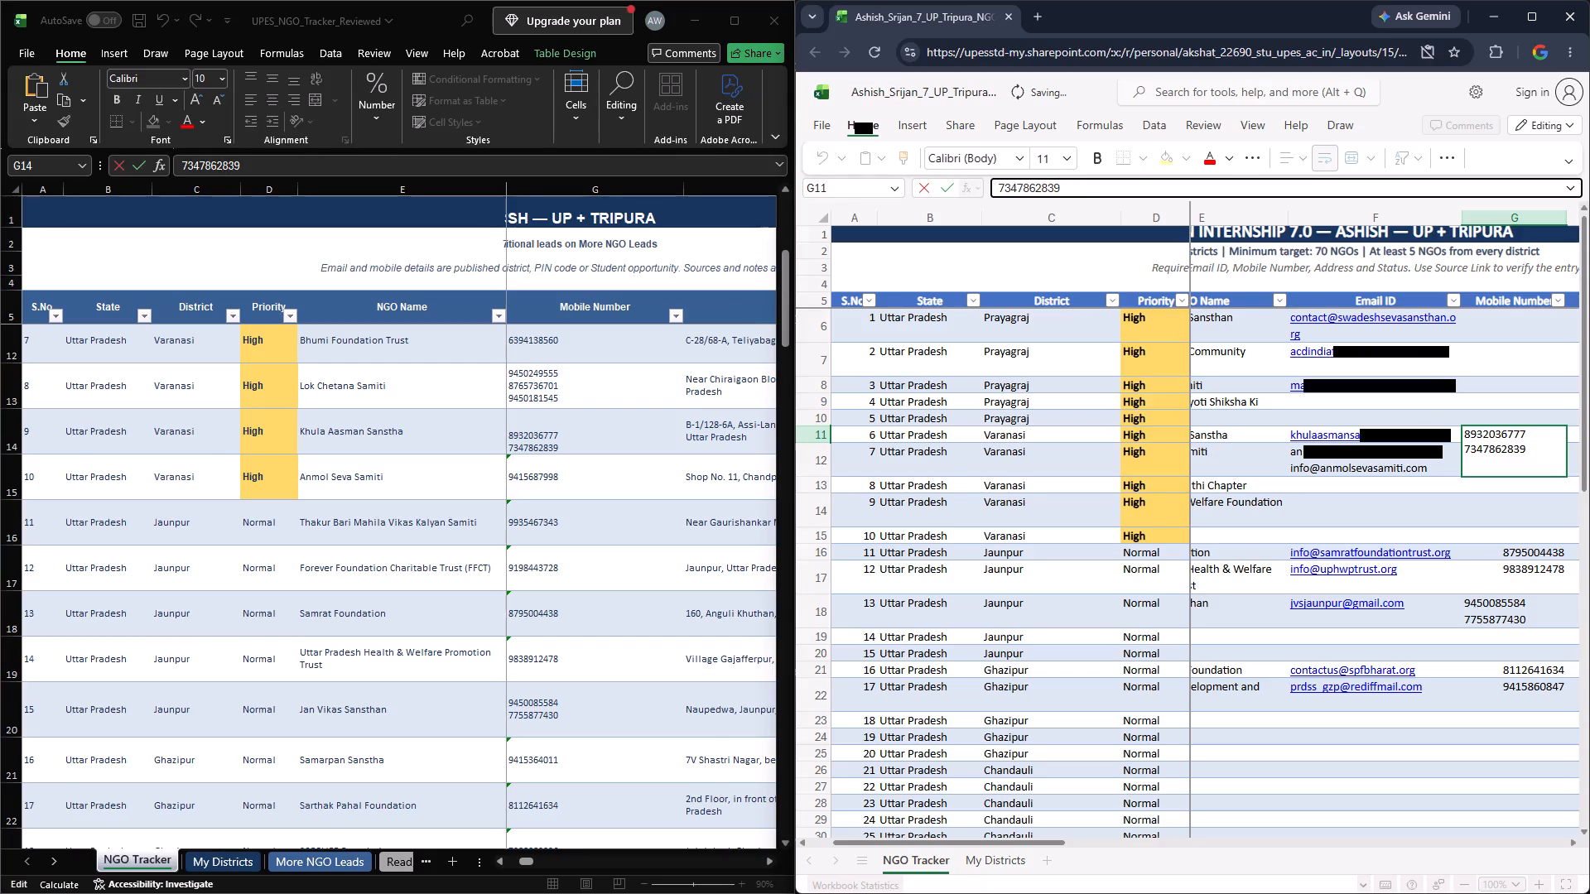
drag(935, 842, 854, 848)
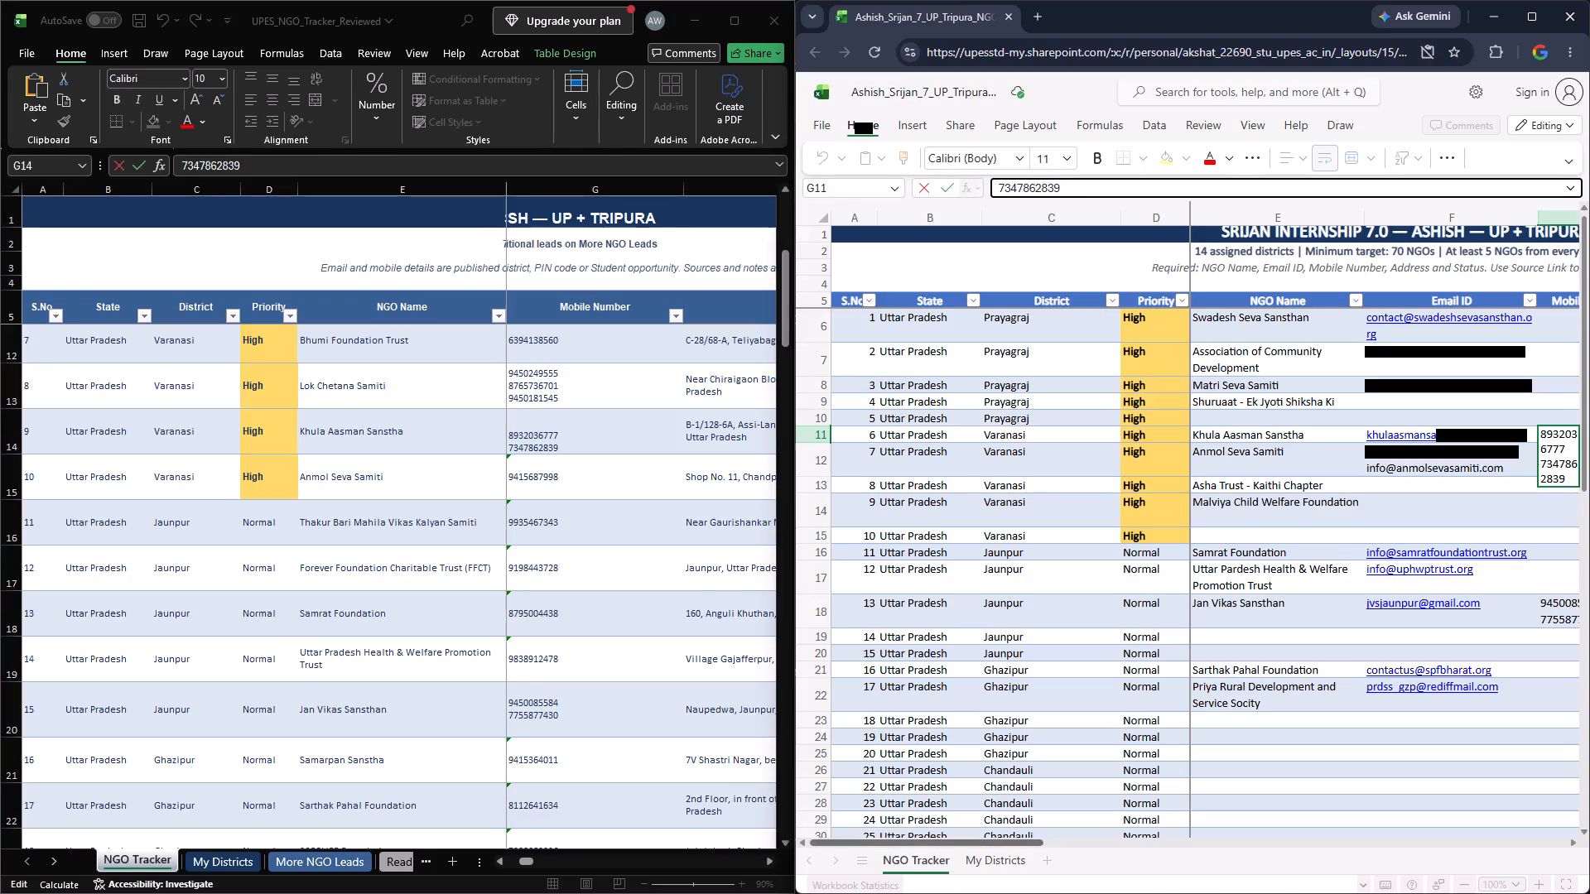
click(1429, 493)
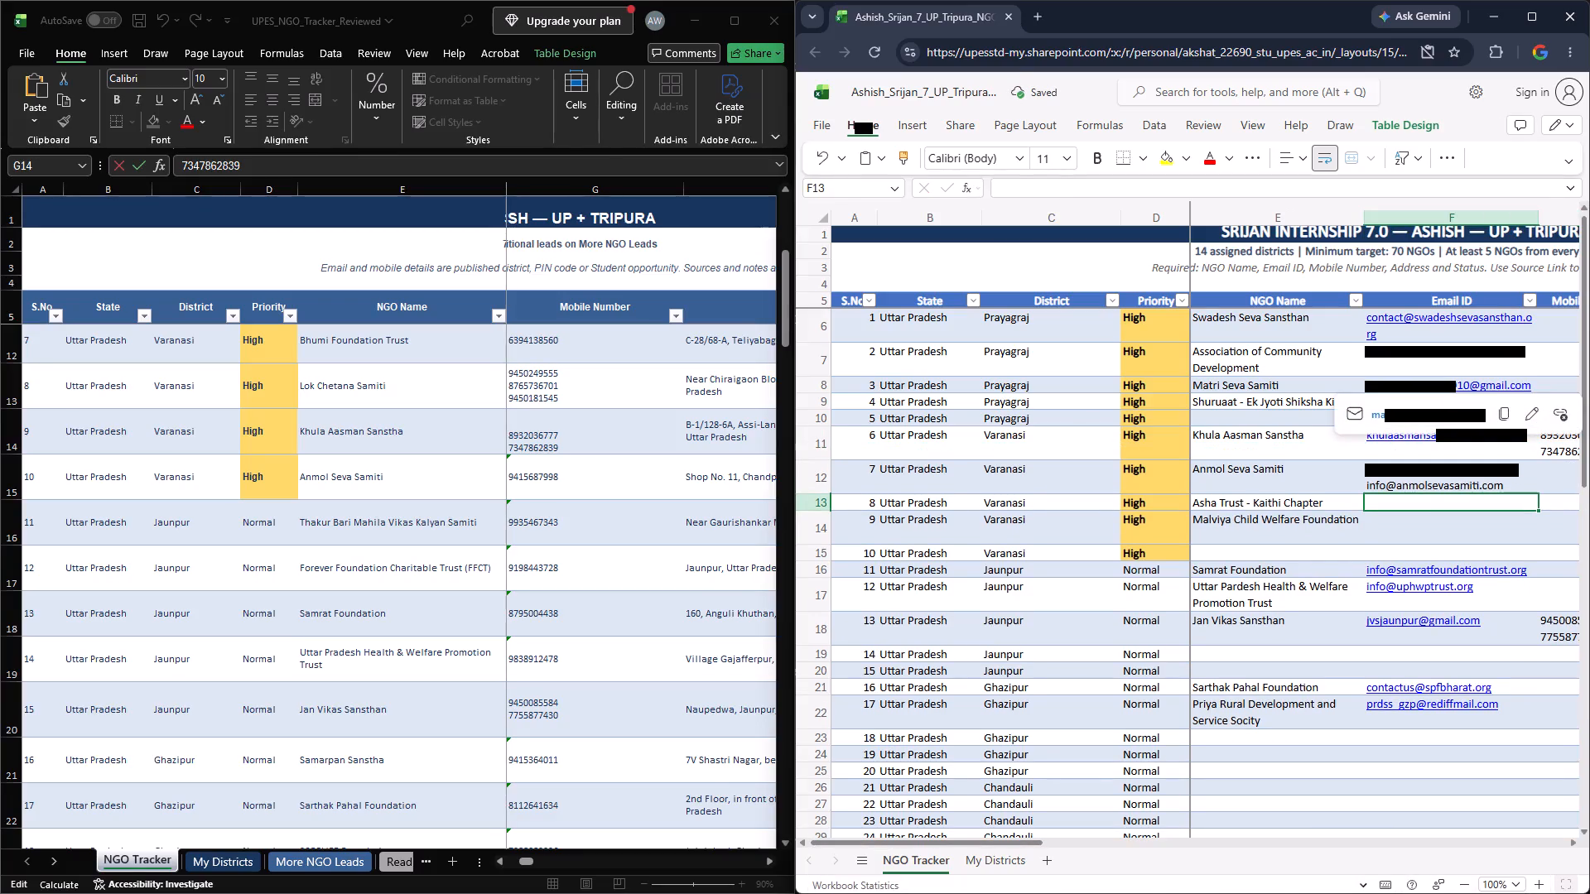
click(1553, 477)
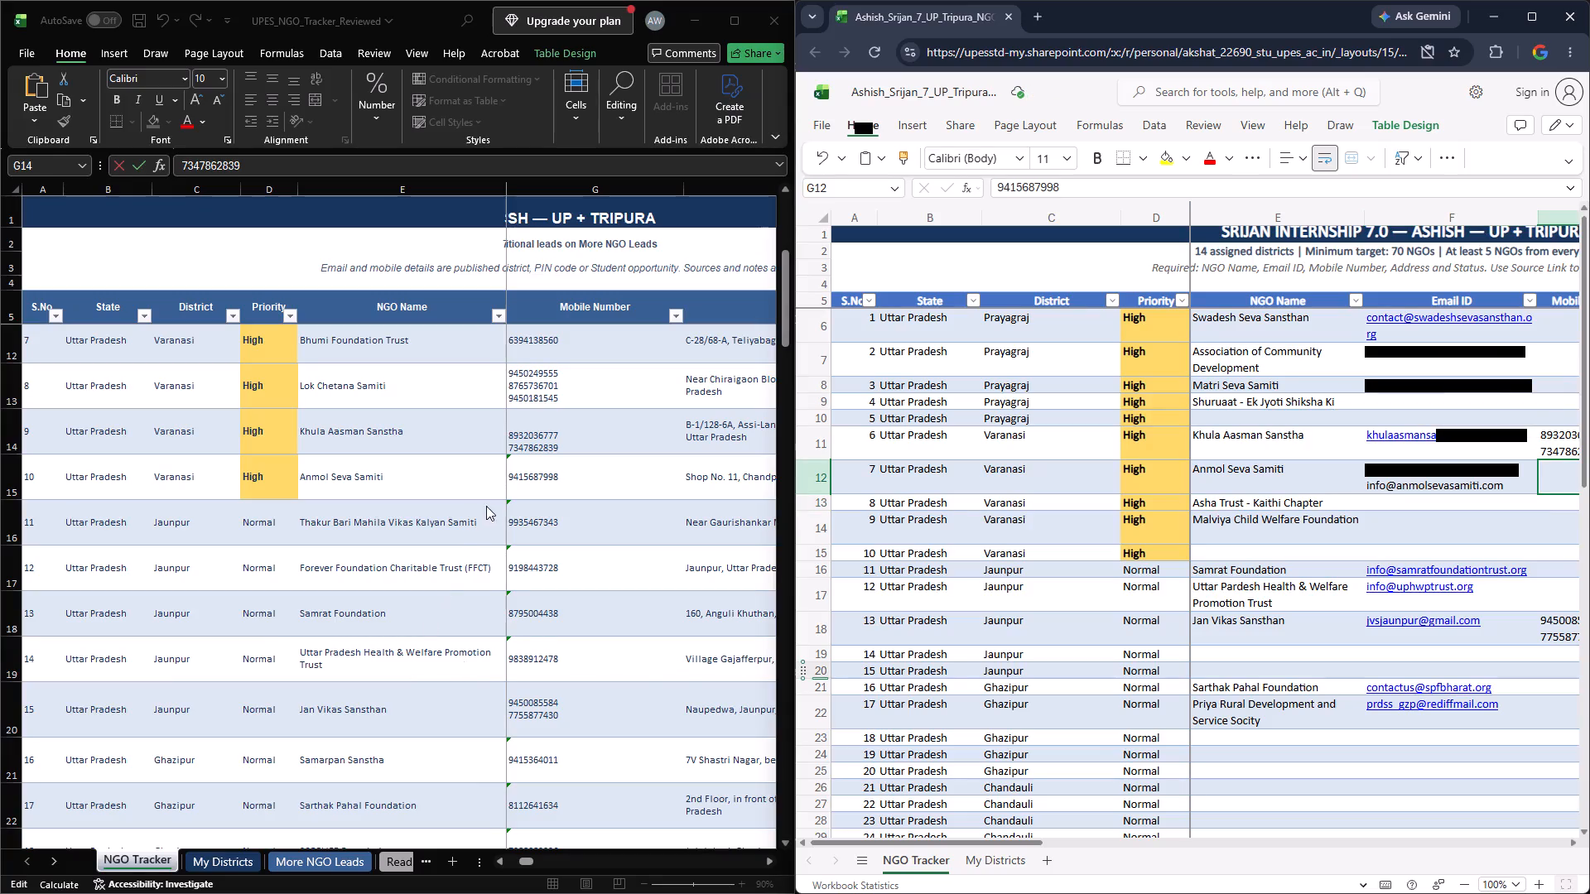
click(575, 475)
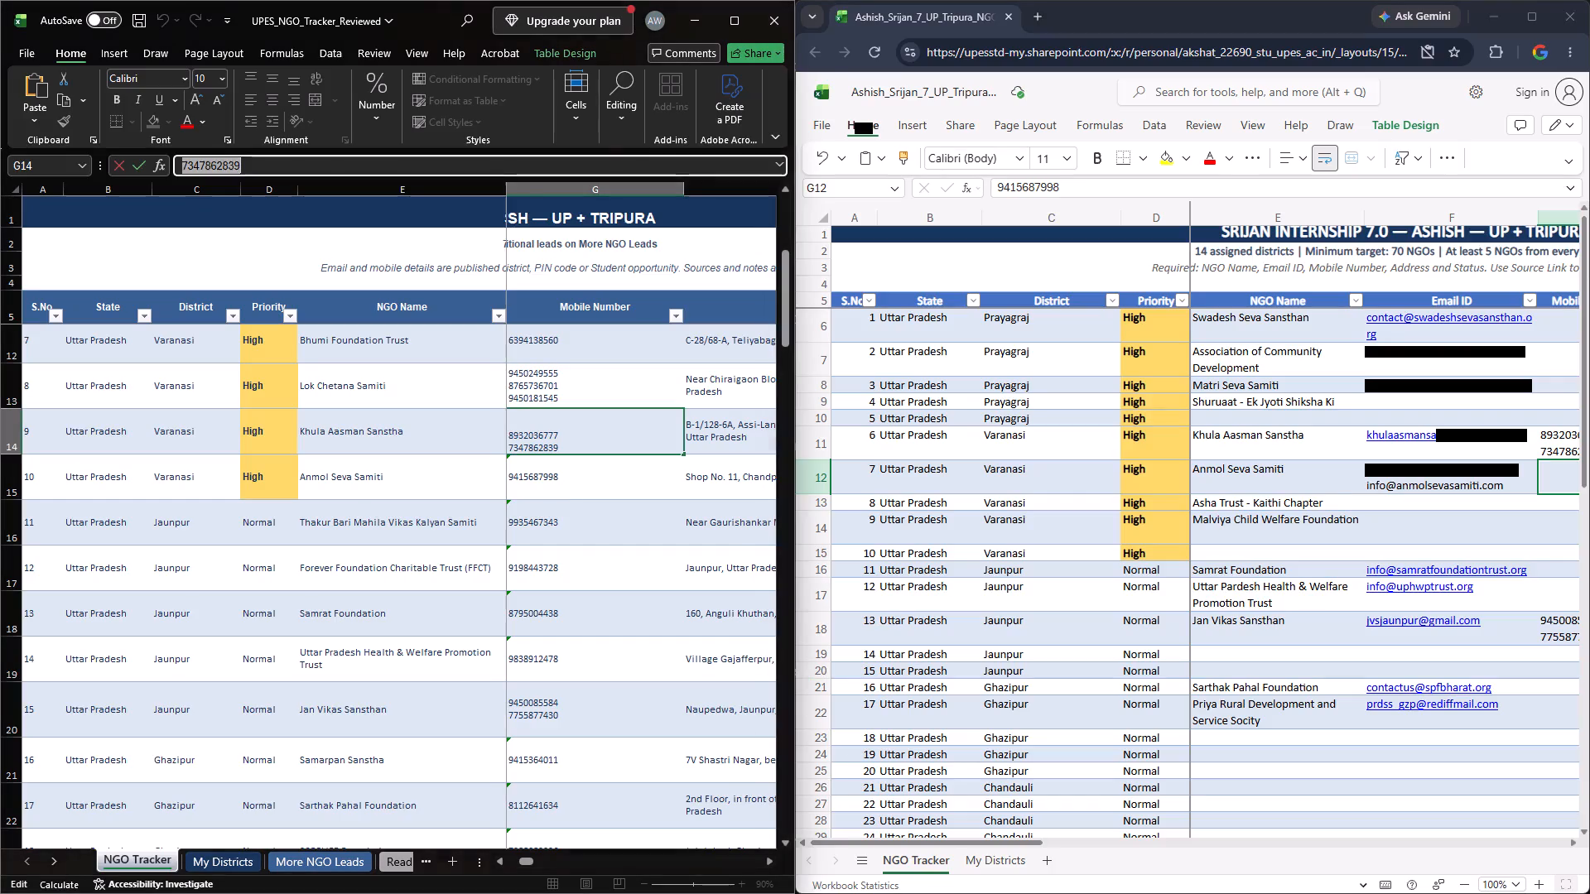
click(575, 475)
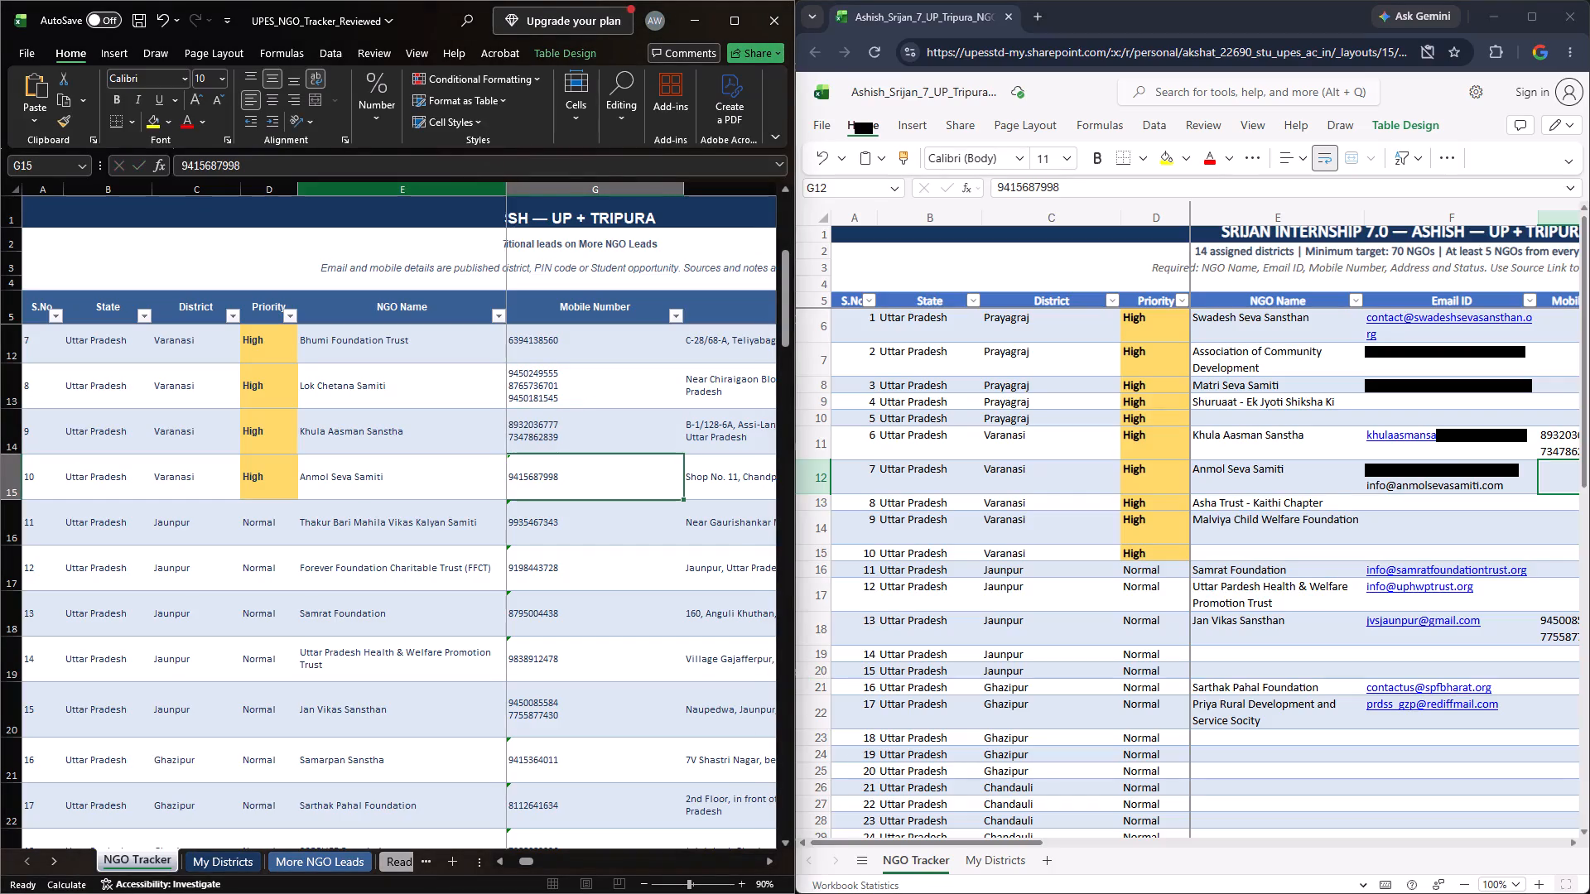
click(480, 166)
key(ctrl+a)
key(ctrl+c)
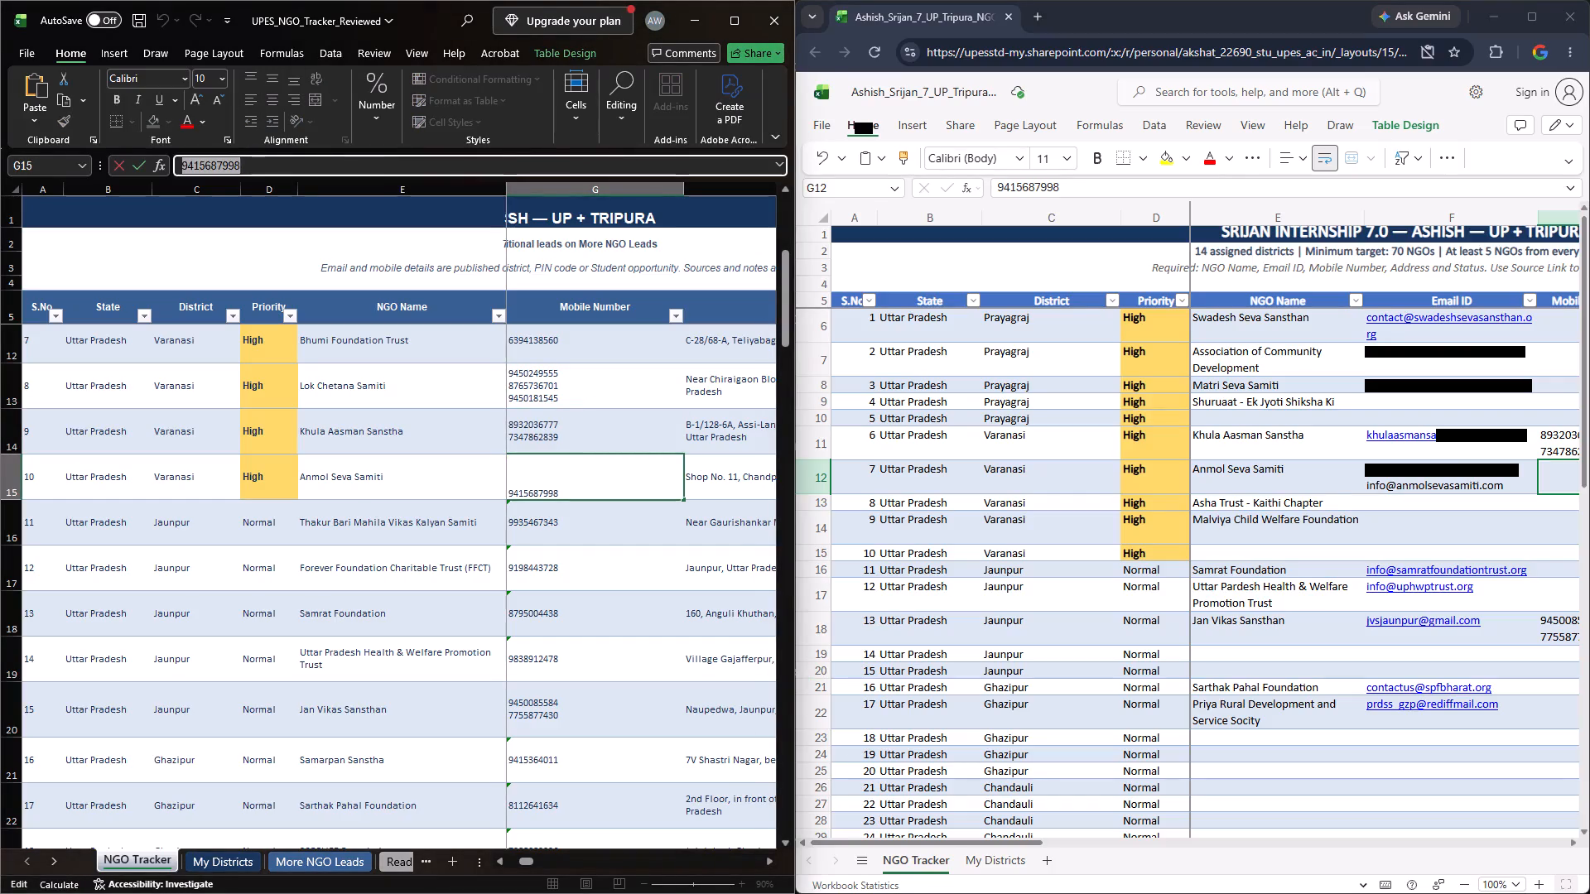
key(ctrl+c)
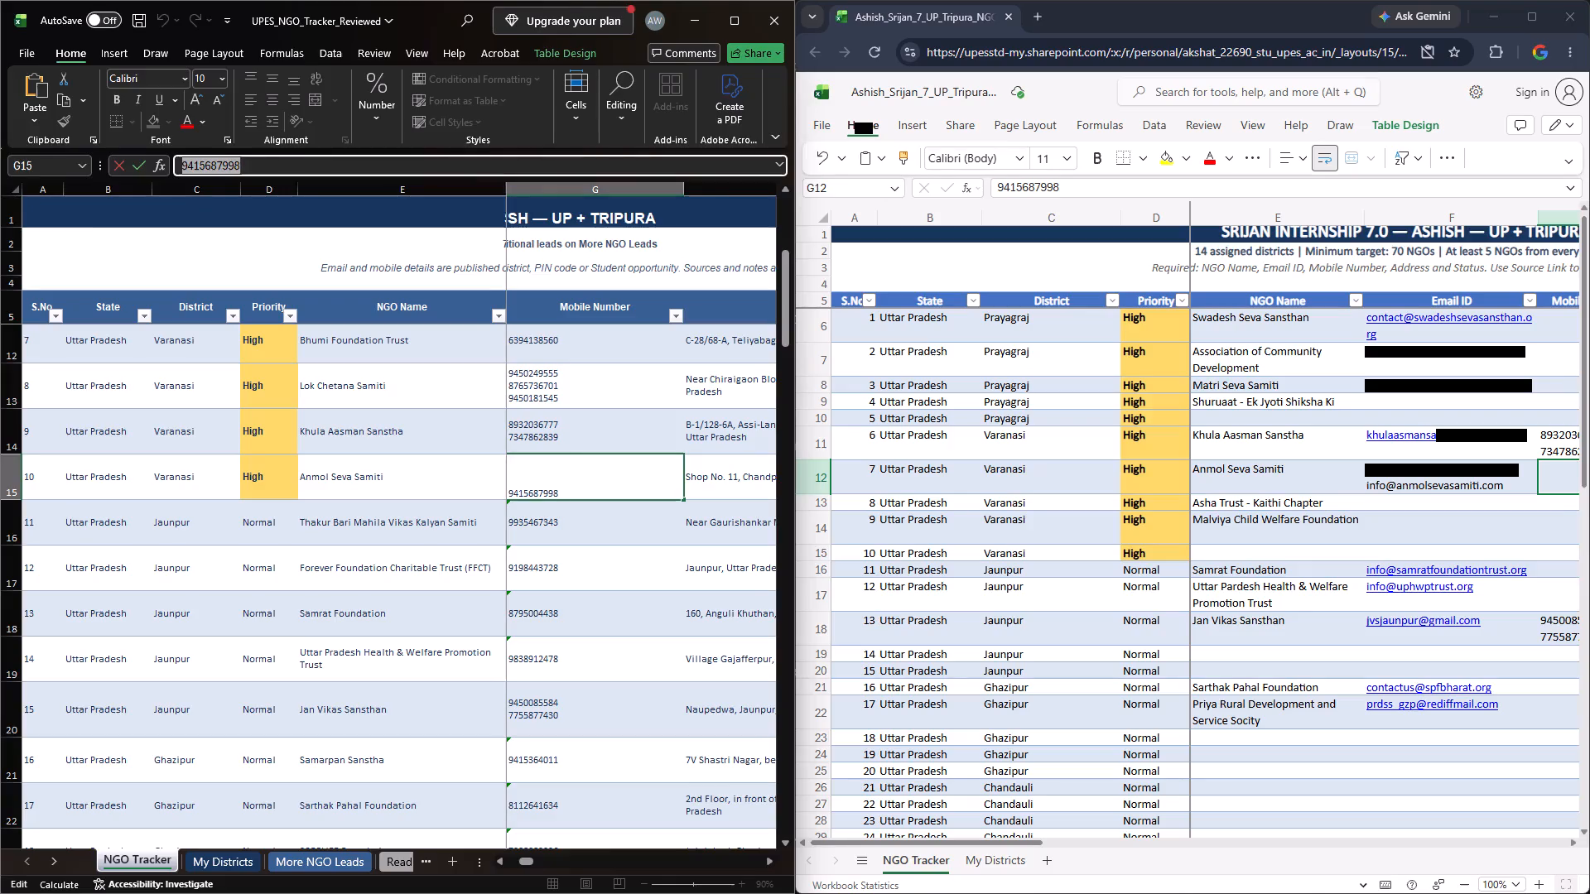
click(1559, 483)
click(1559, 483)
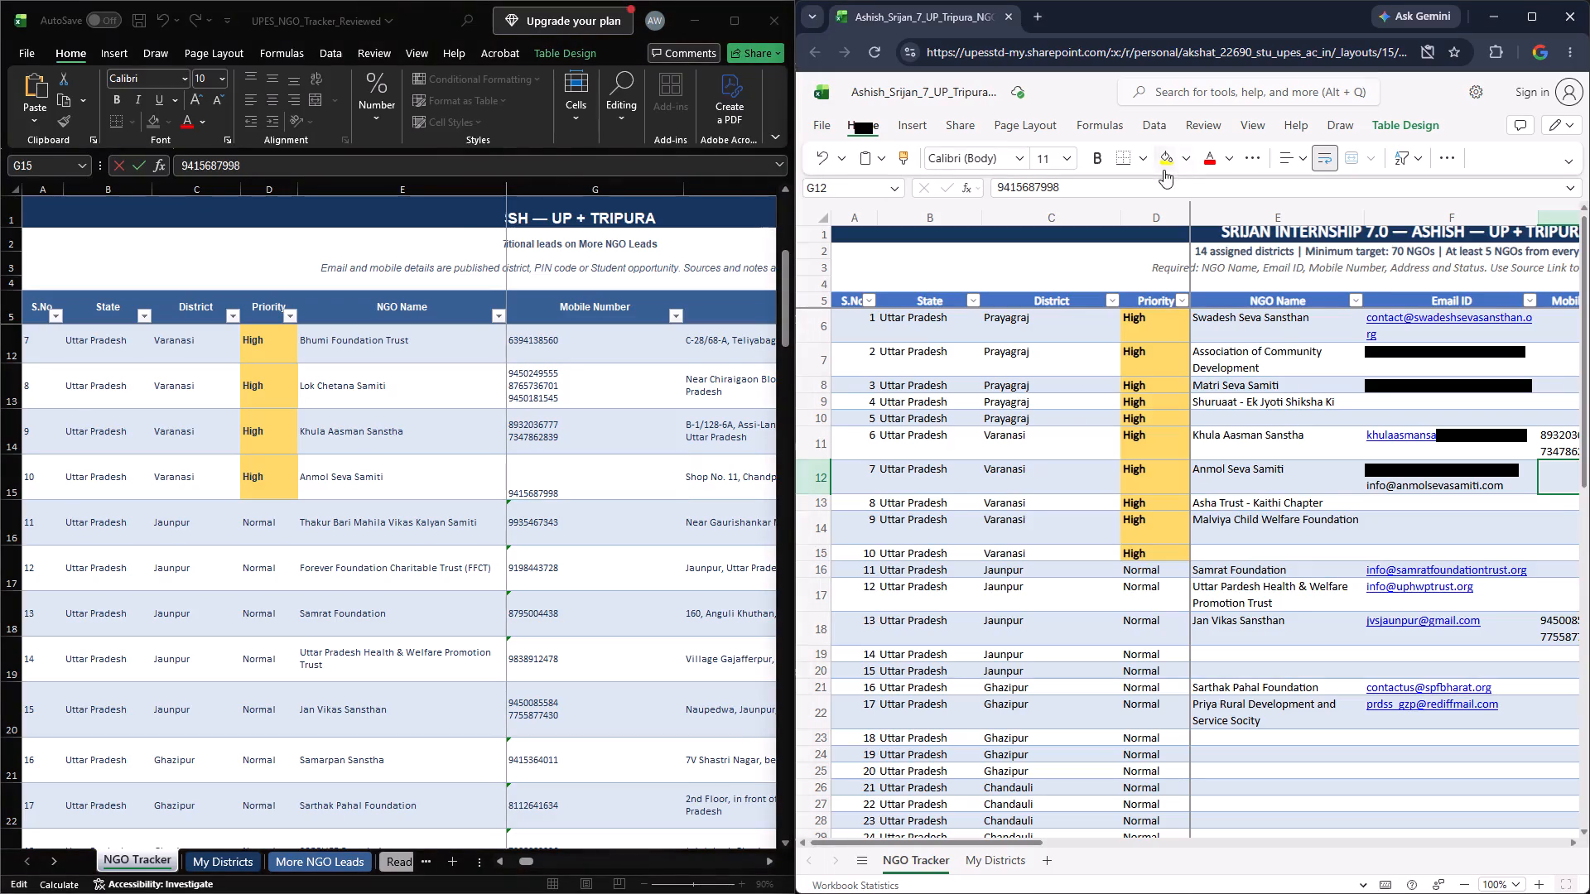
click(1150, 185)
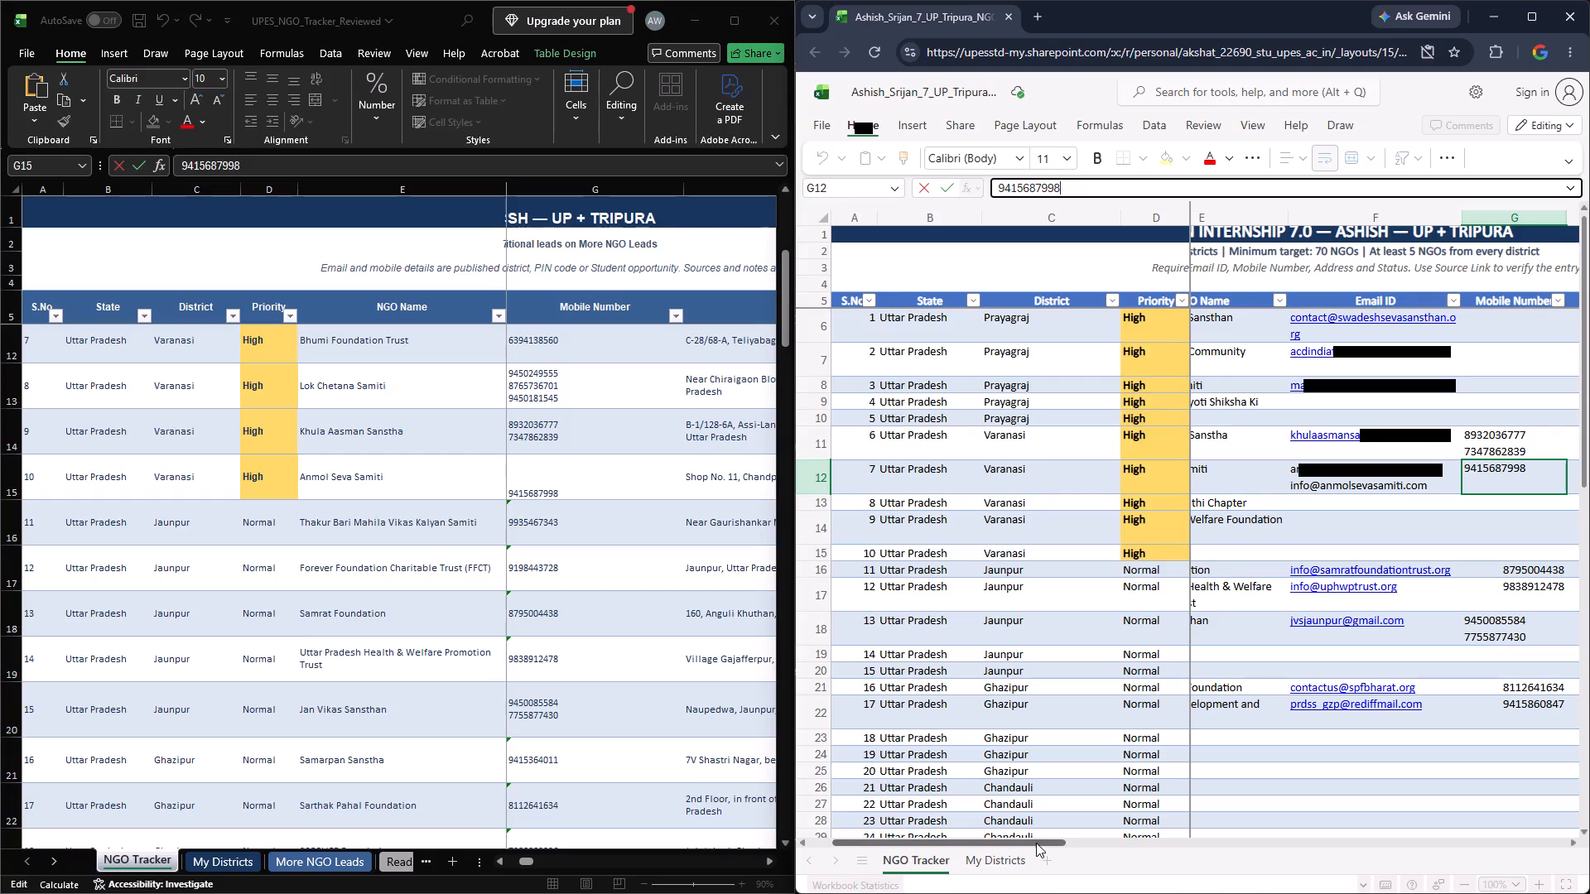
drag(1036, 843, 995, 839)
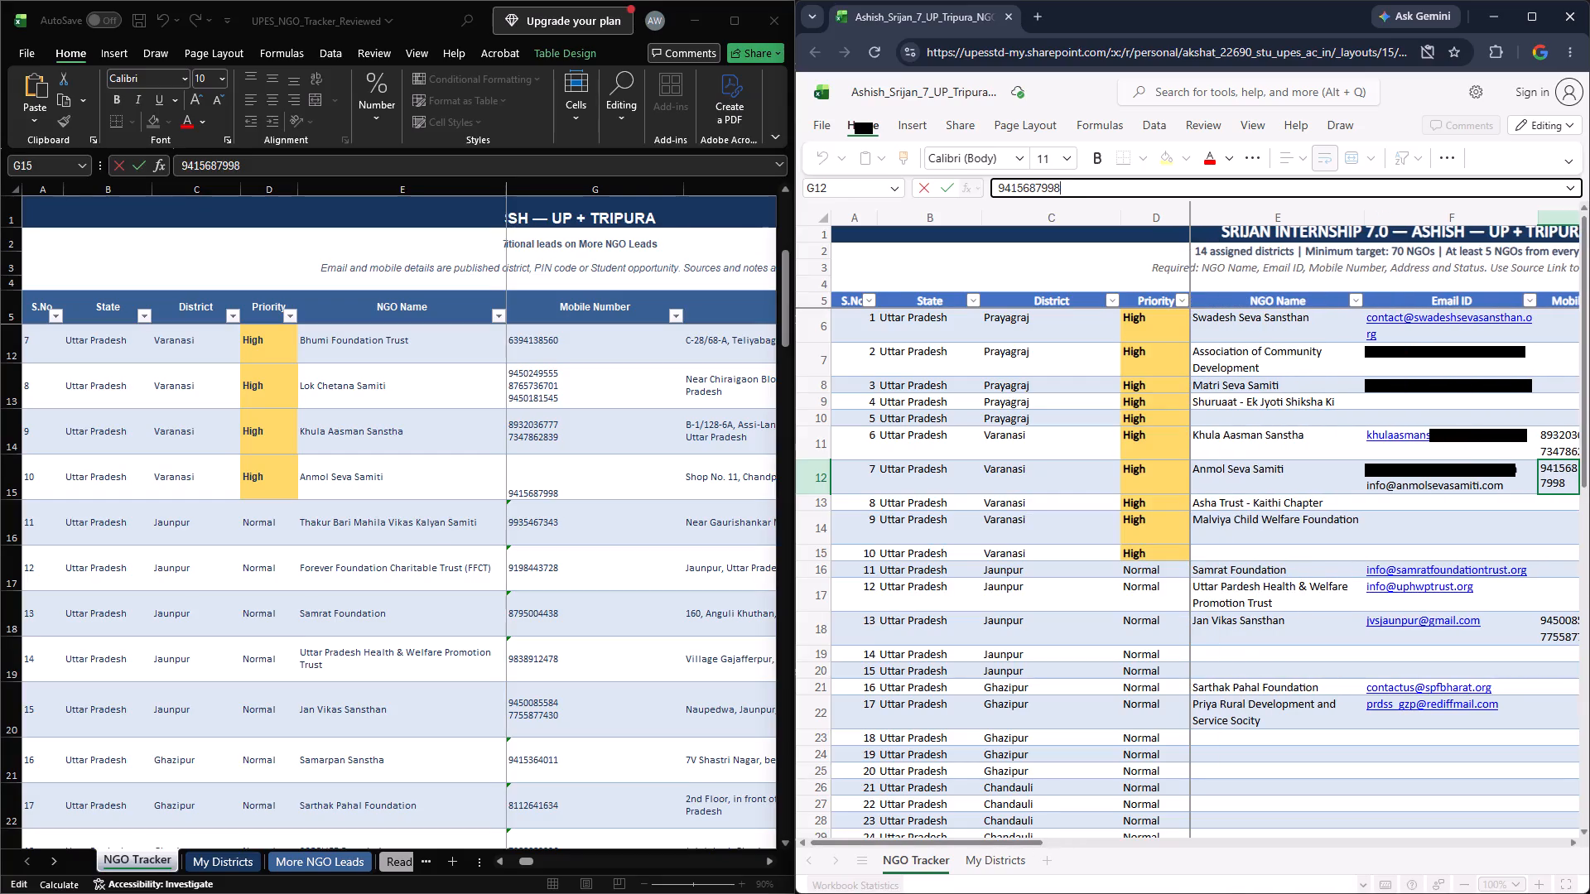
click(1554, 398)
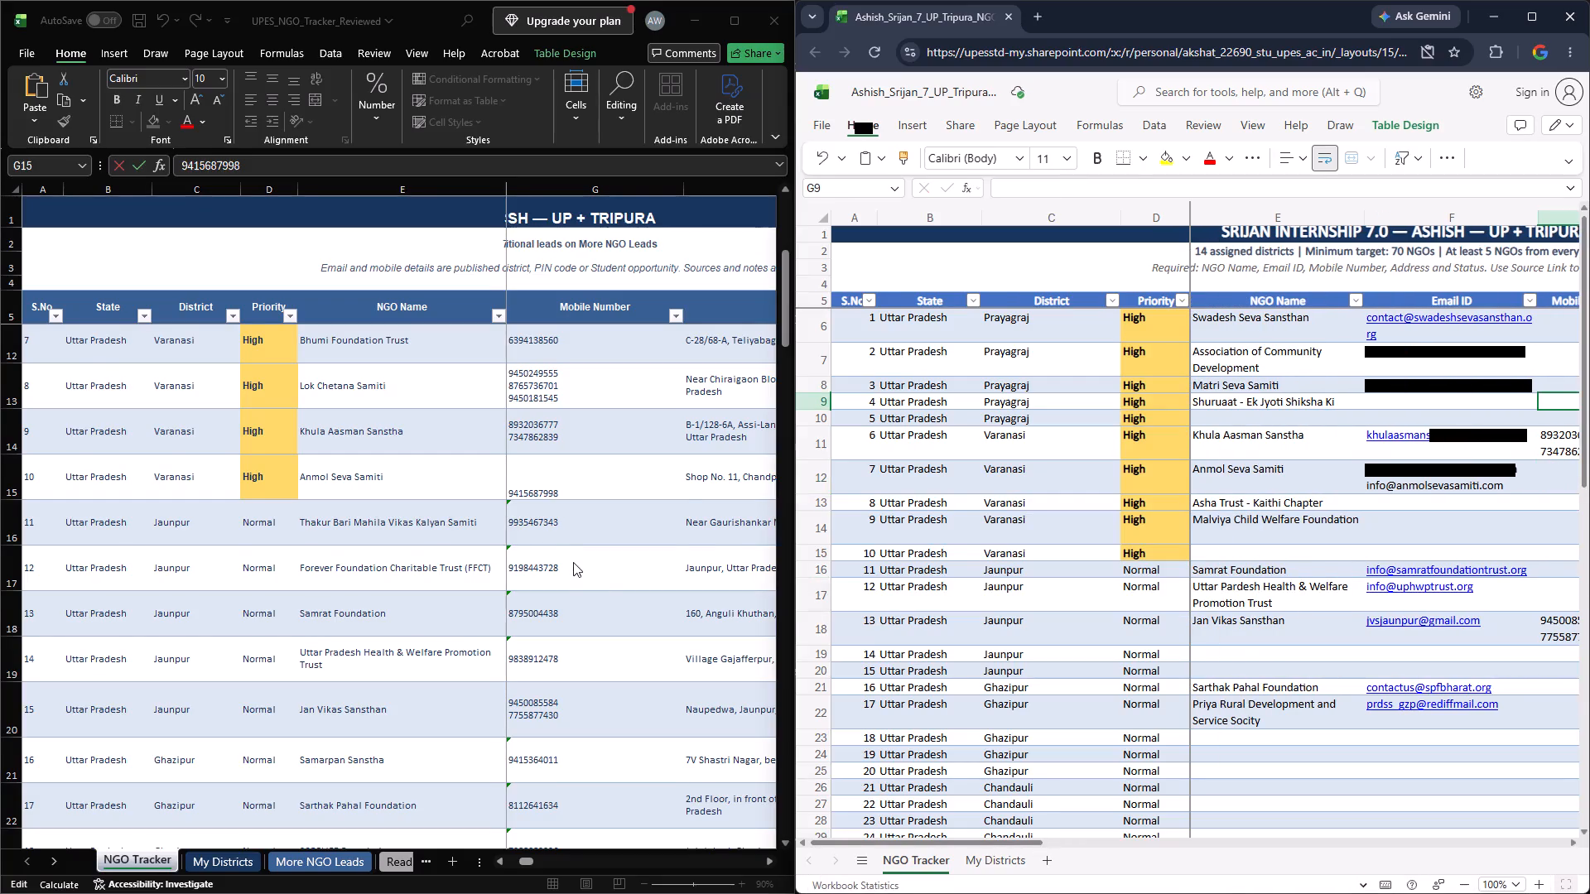
Copy both mobile numbers of Matri Seva Samiti from the local Excel workbook into its Mobile Number cell in the Chrome tracker.
scroll(573, 562, up, 2)
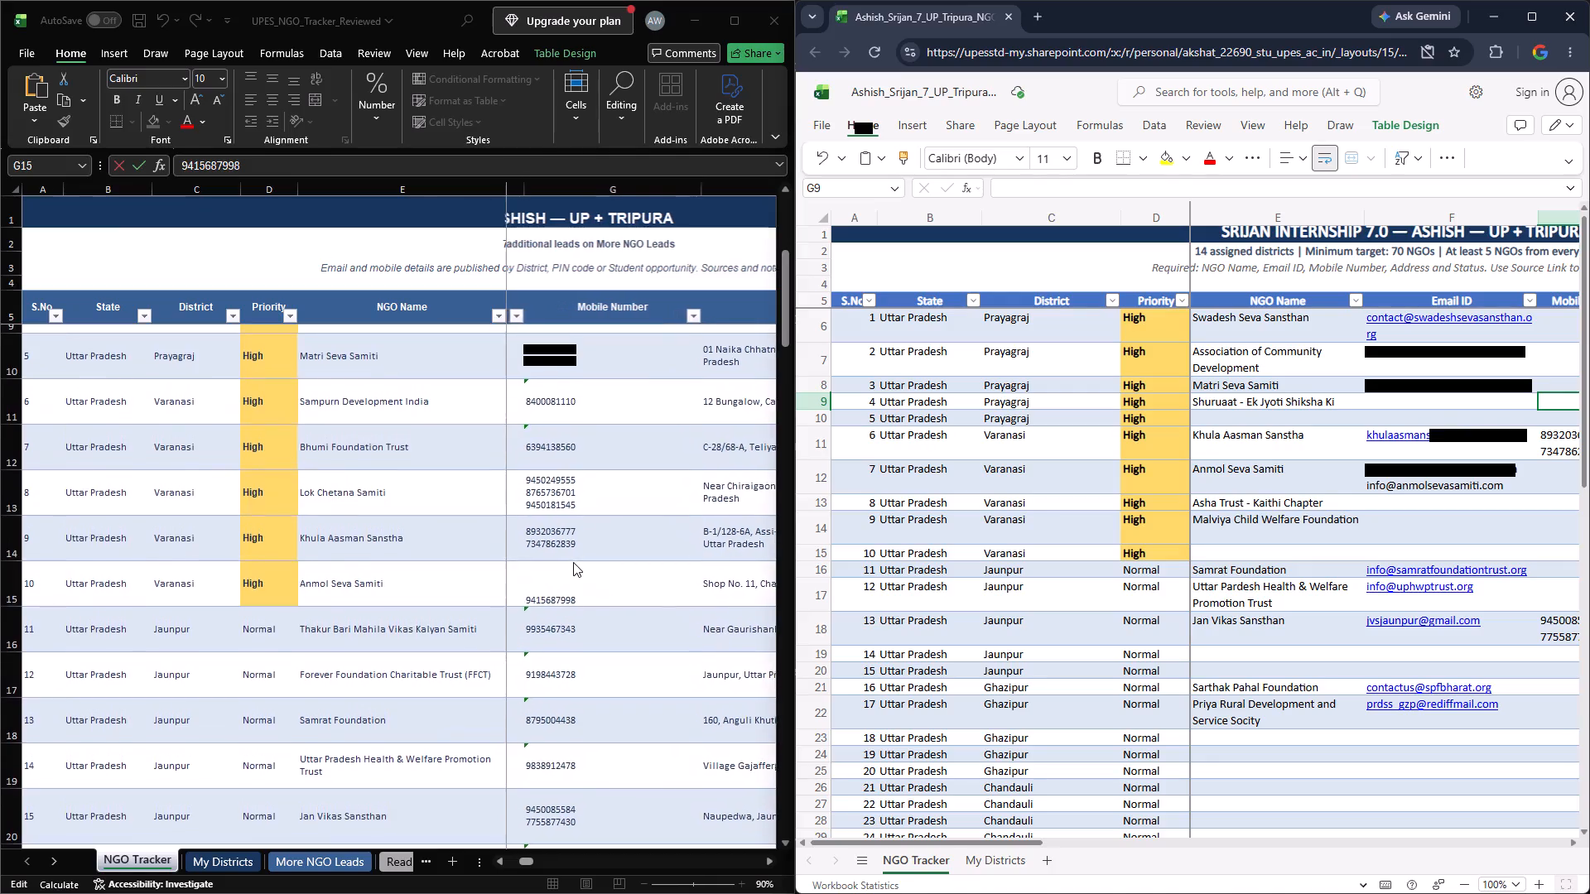
scroll(573, 562, up, 2)
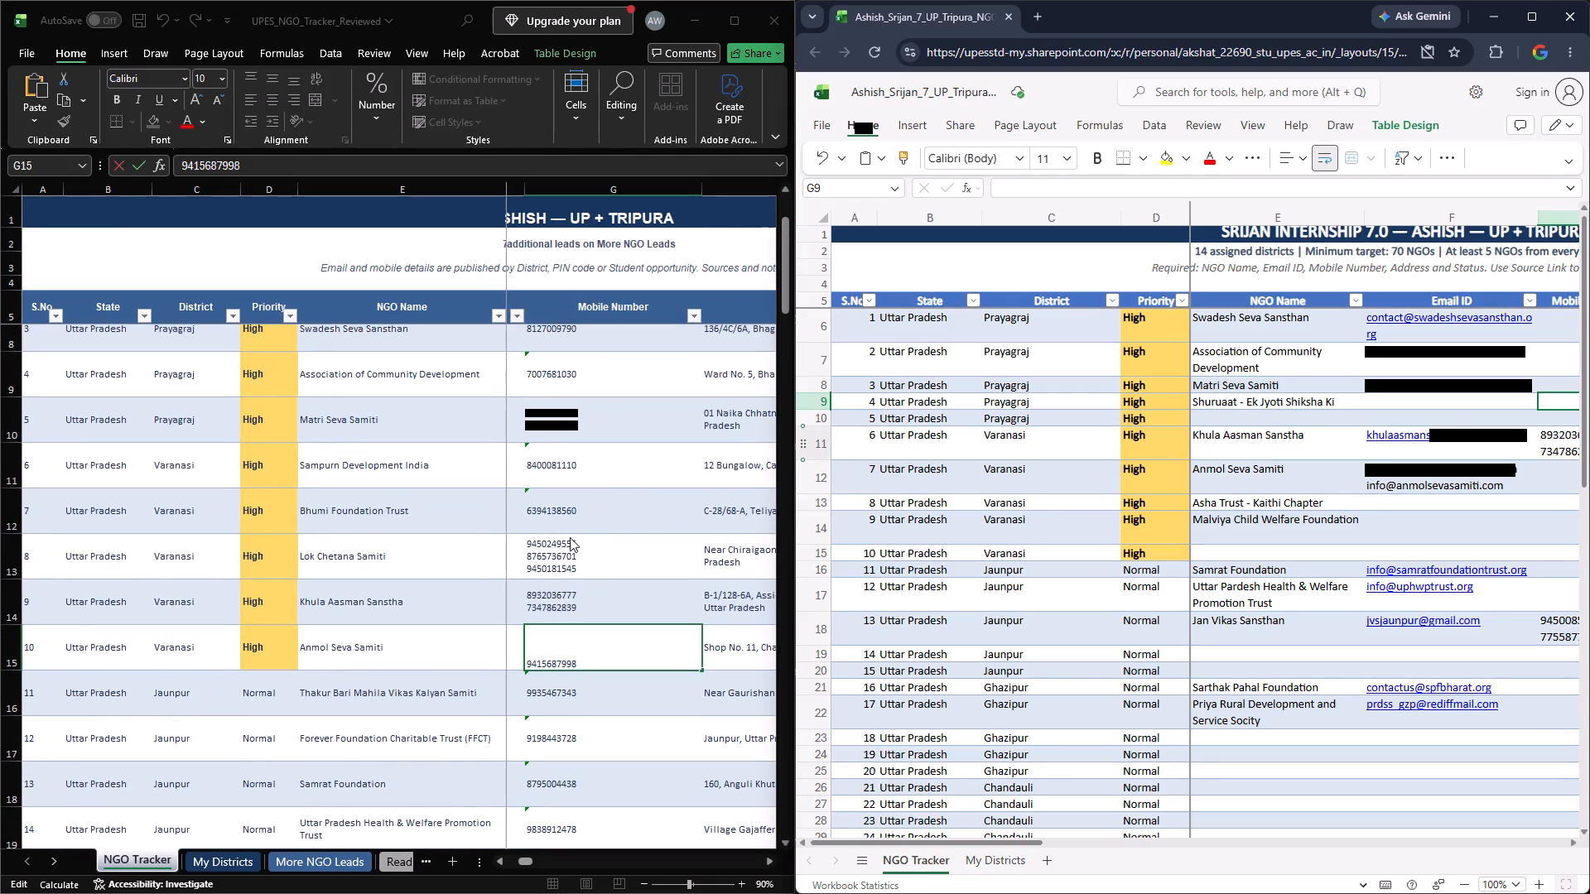
scroll(587, 419, up, 1)
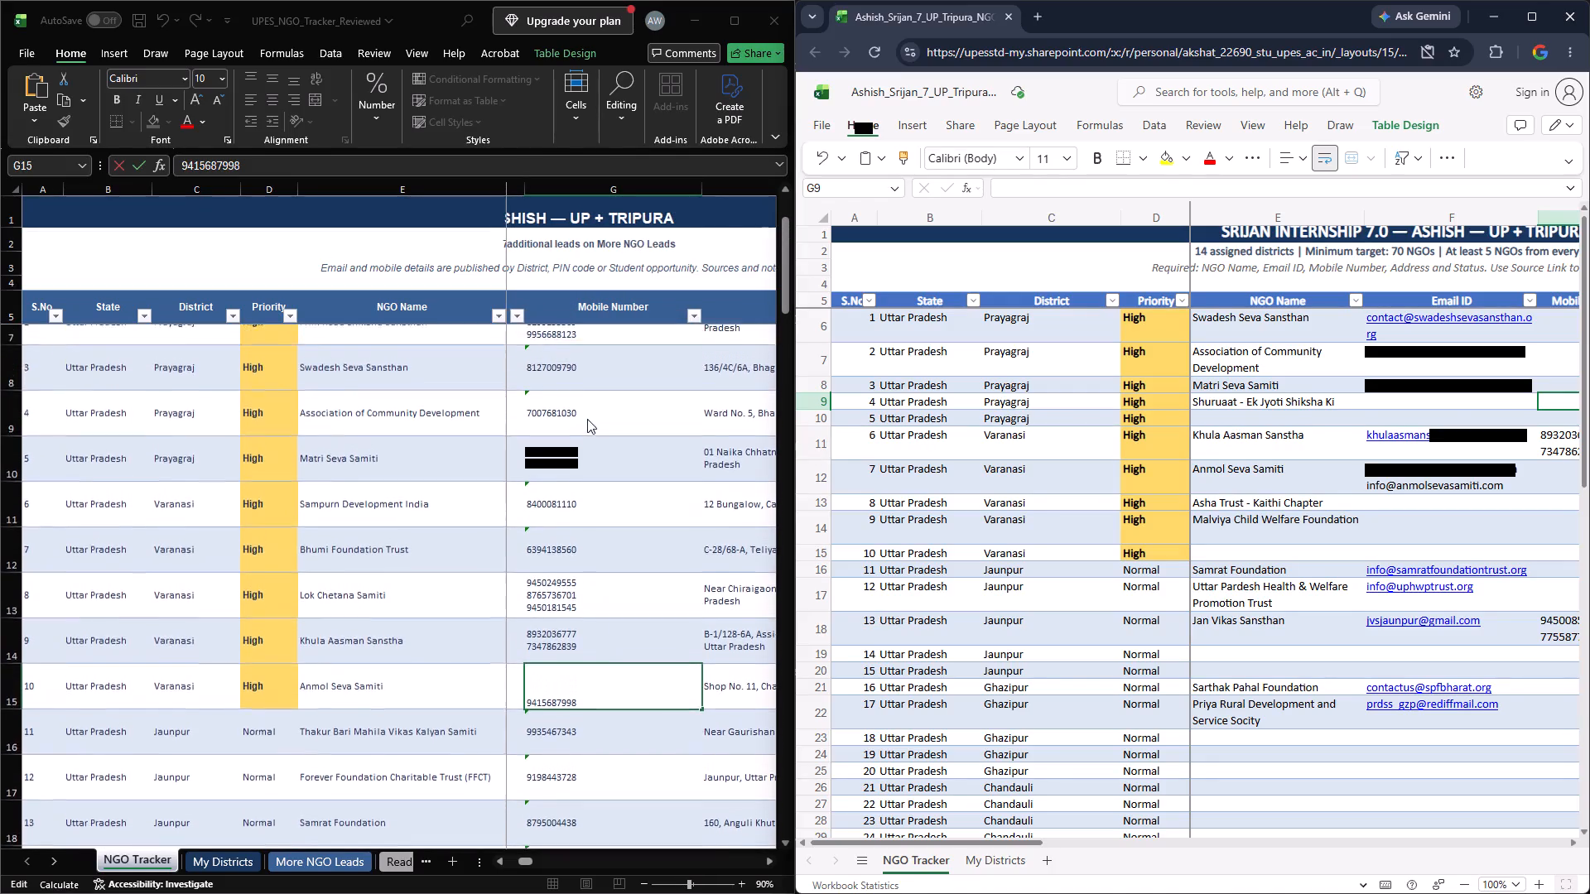
scroll(587, 419, up, 1)
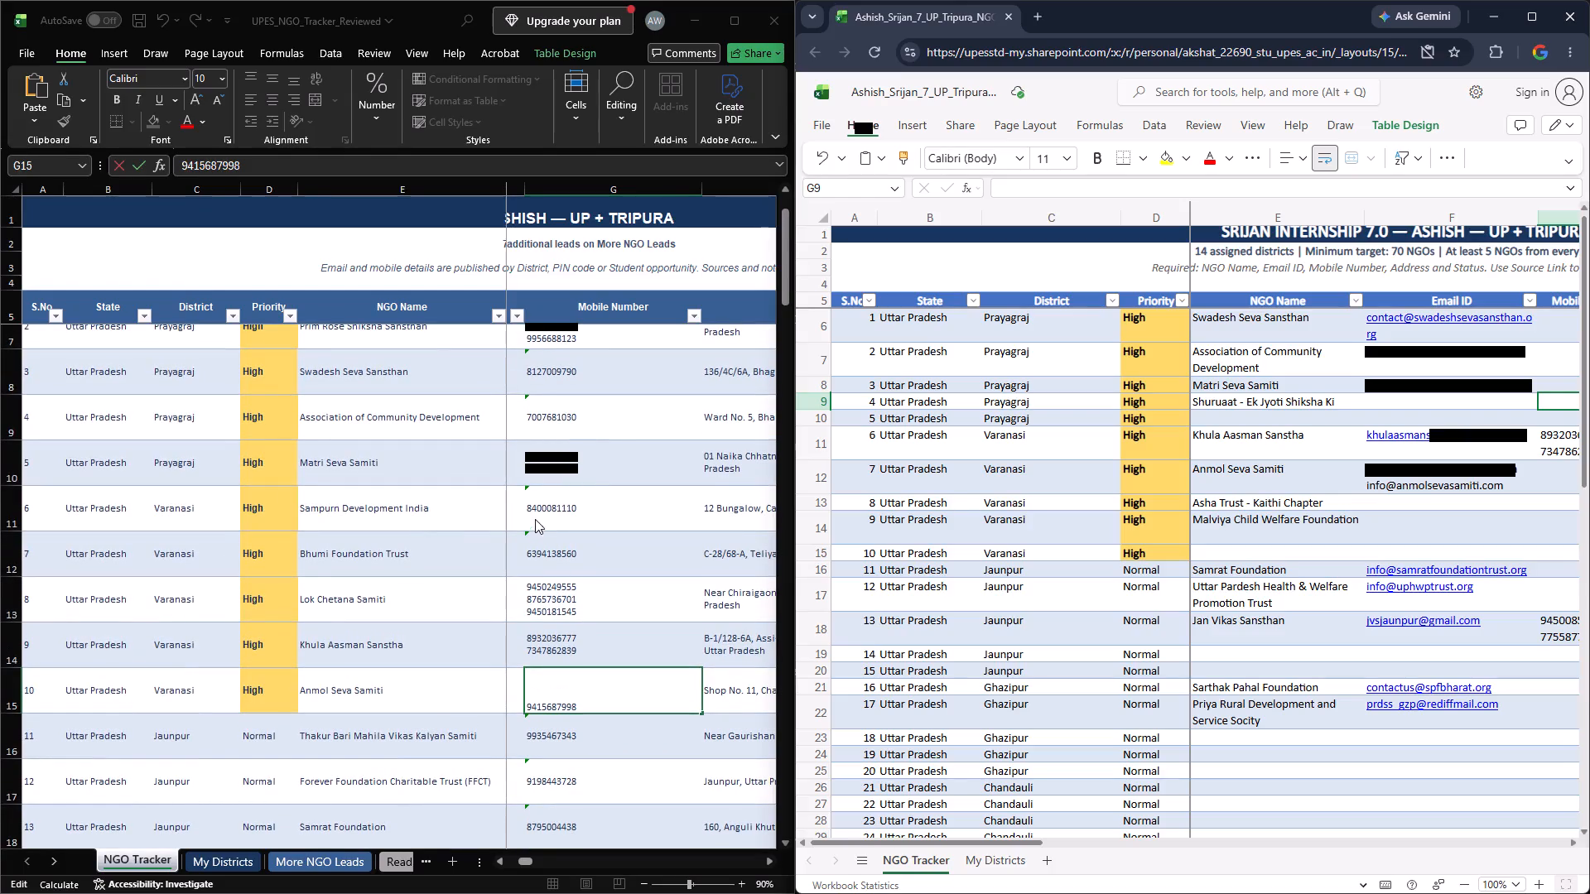
click(595, 461)
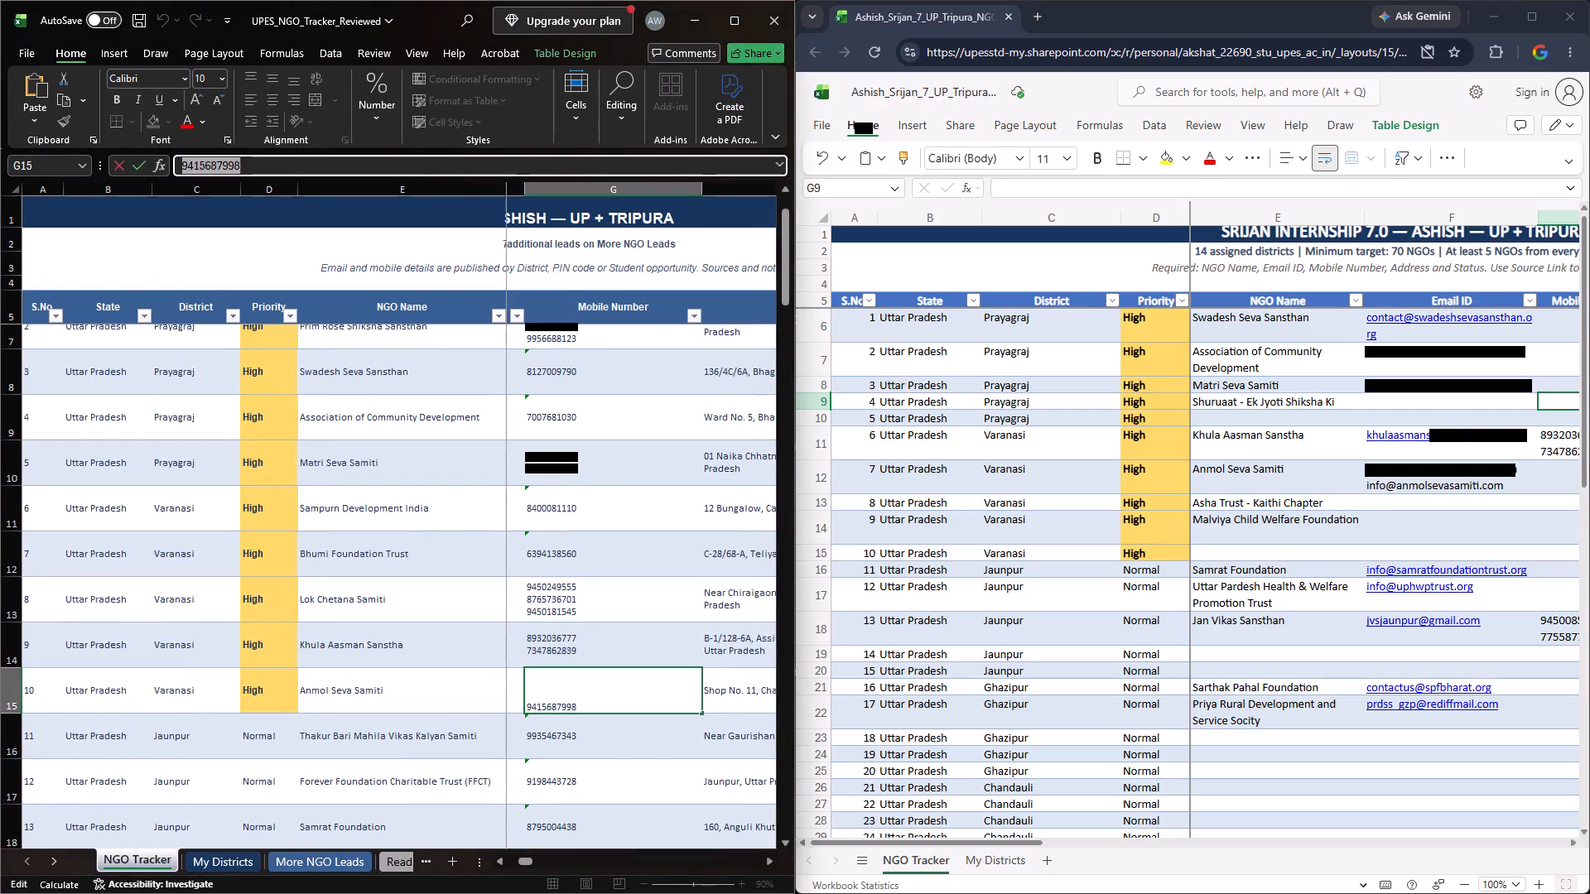
click(595, 461)
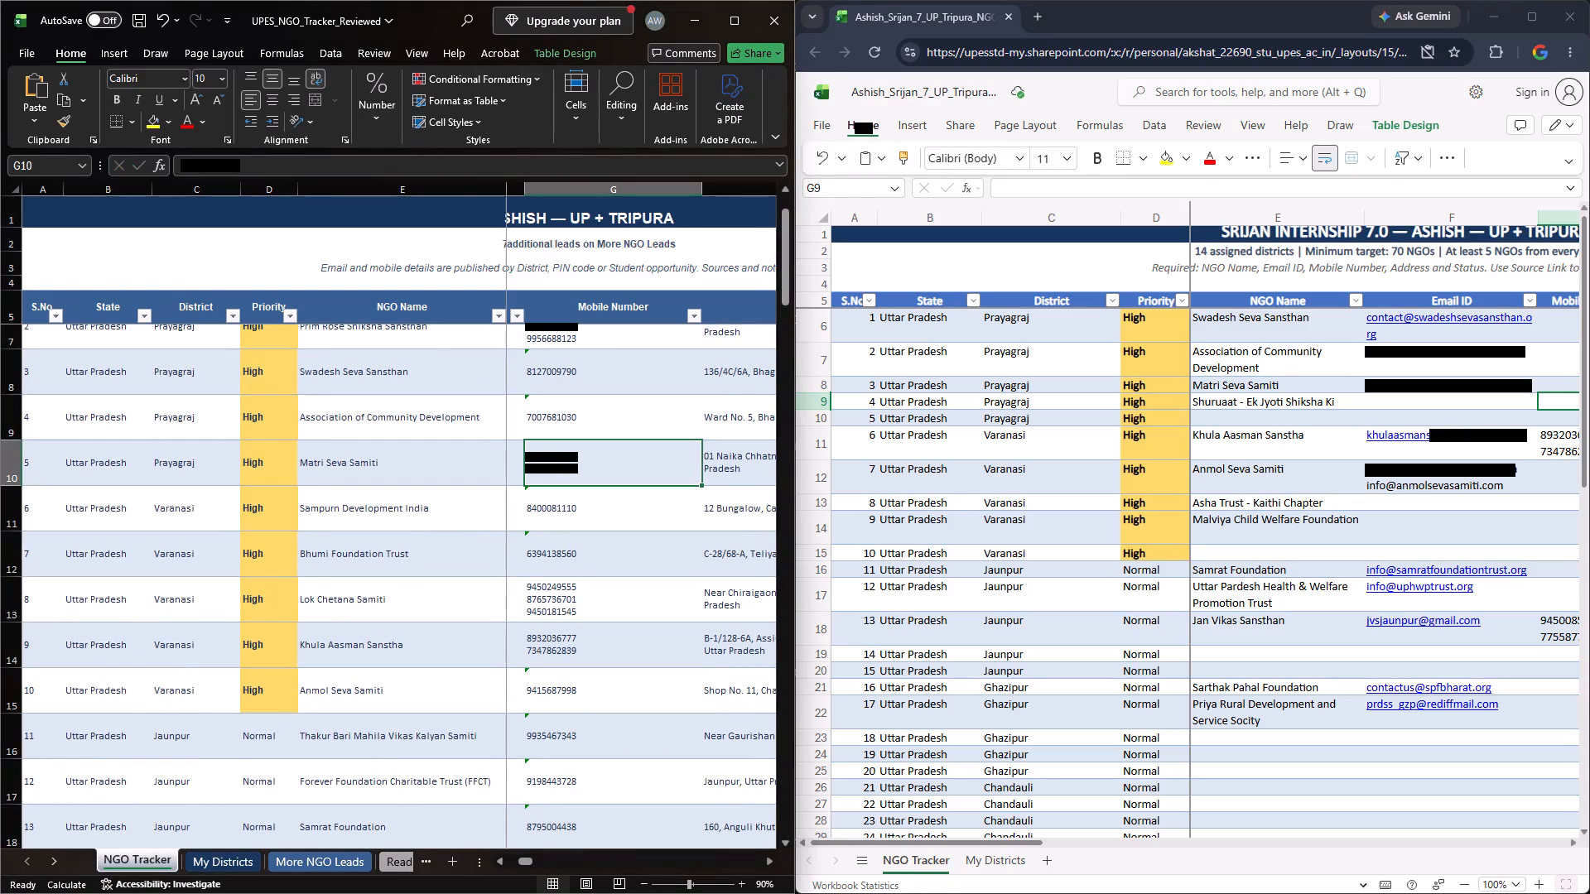
click(417, 160)
key(ctrl+a)
key(ctrl+c)
key(ctrl+c)
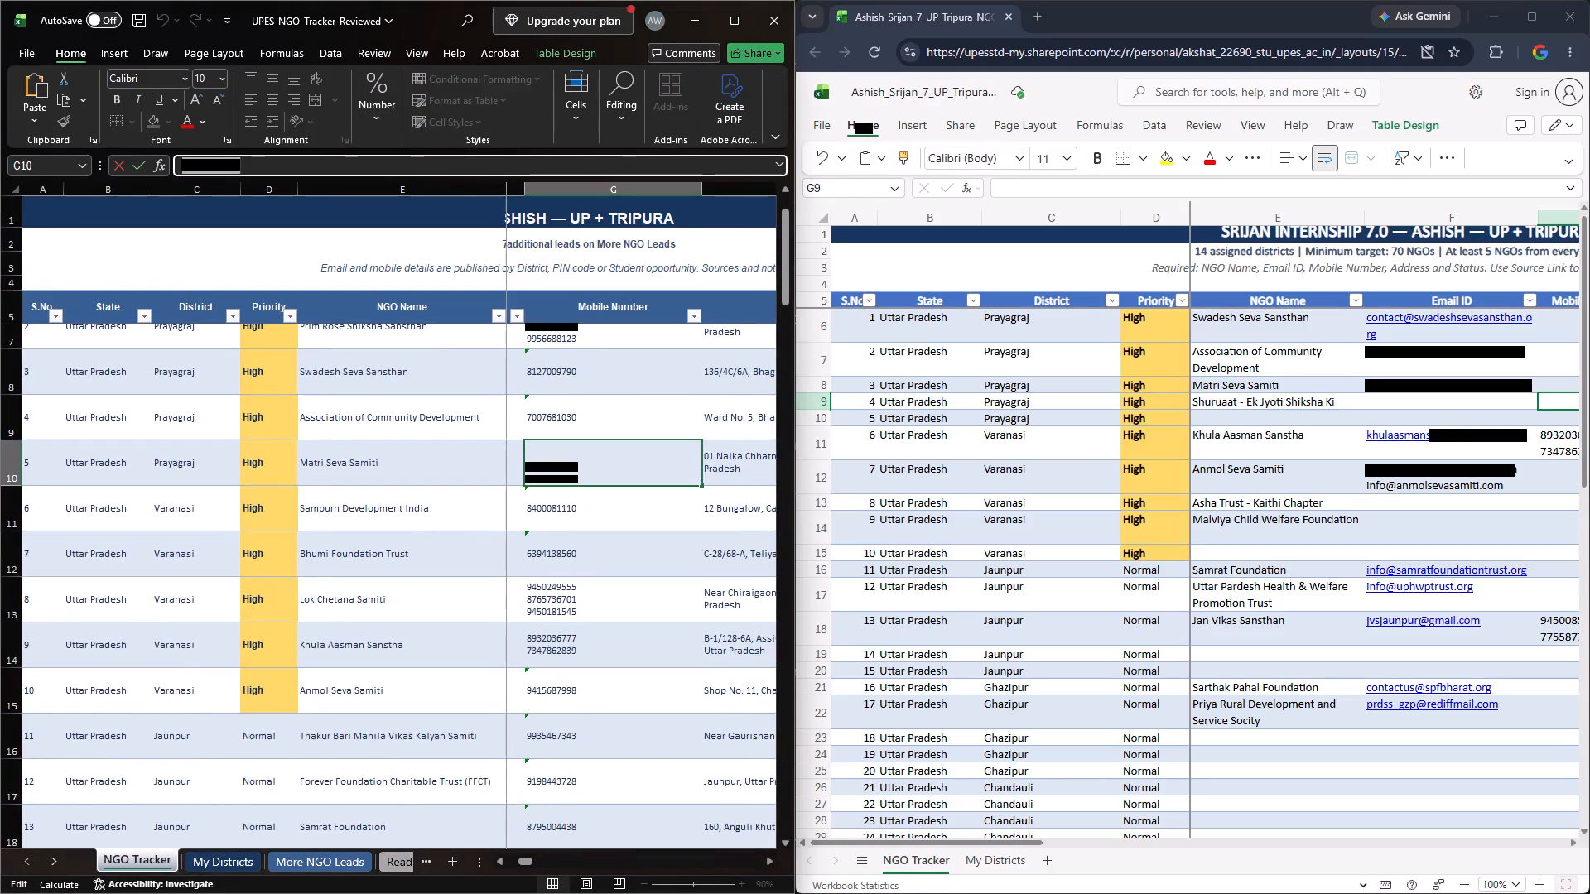
click(1560, 388)
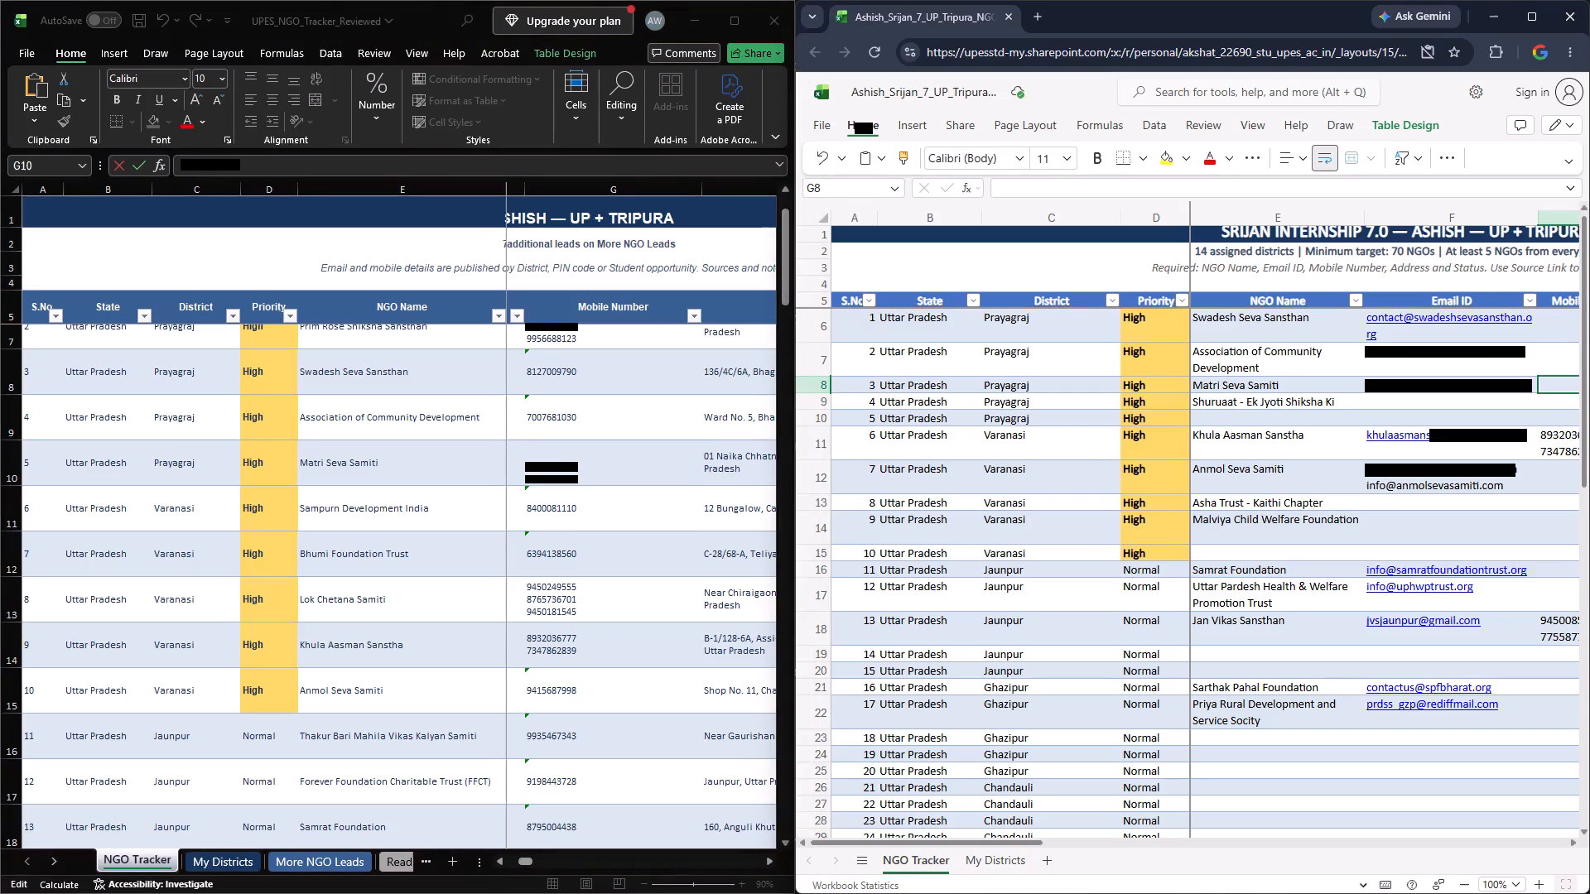
click(1144, 185)
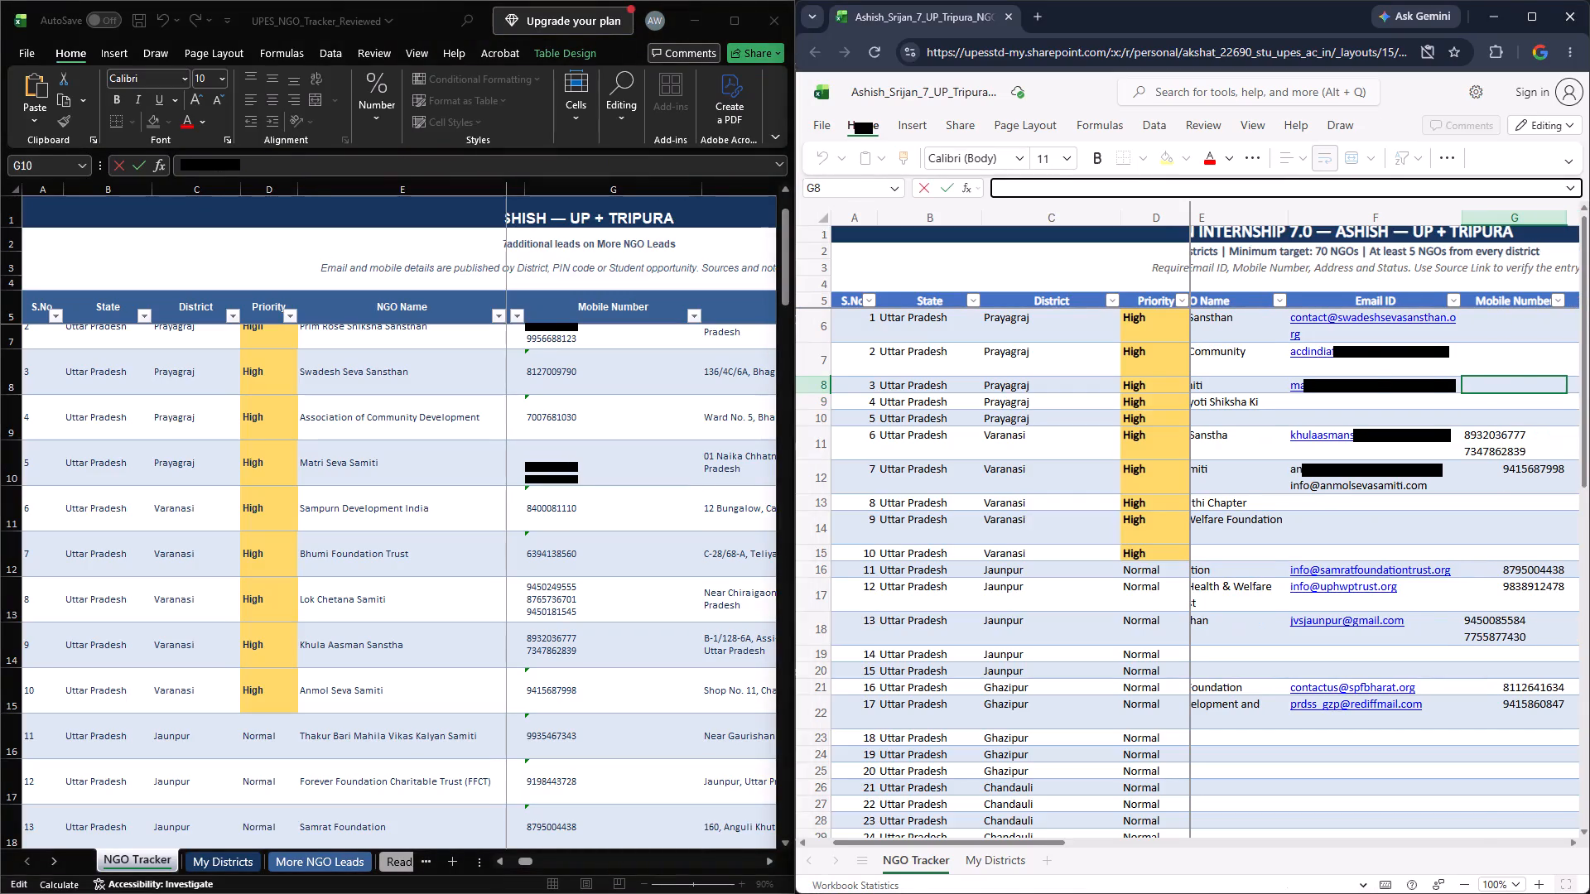
key(ctrl+v)
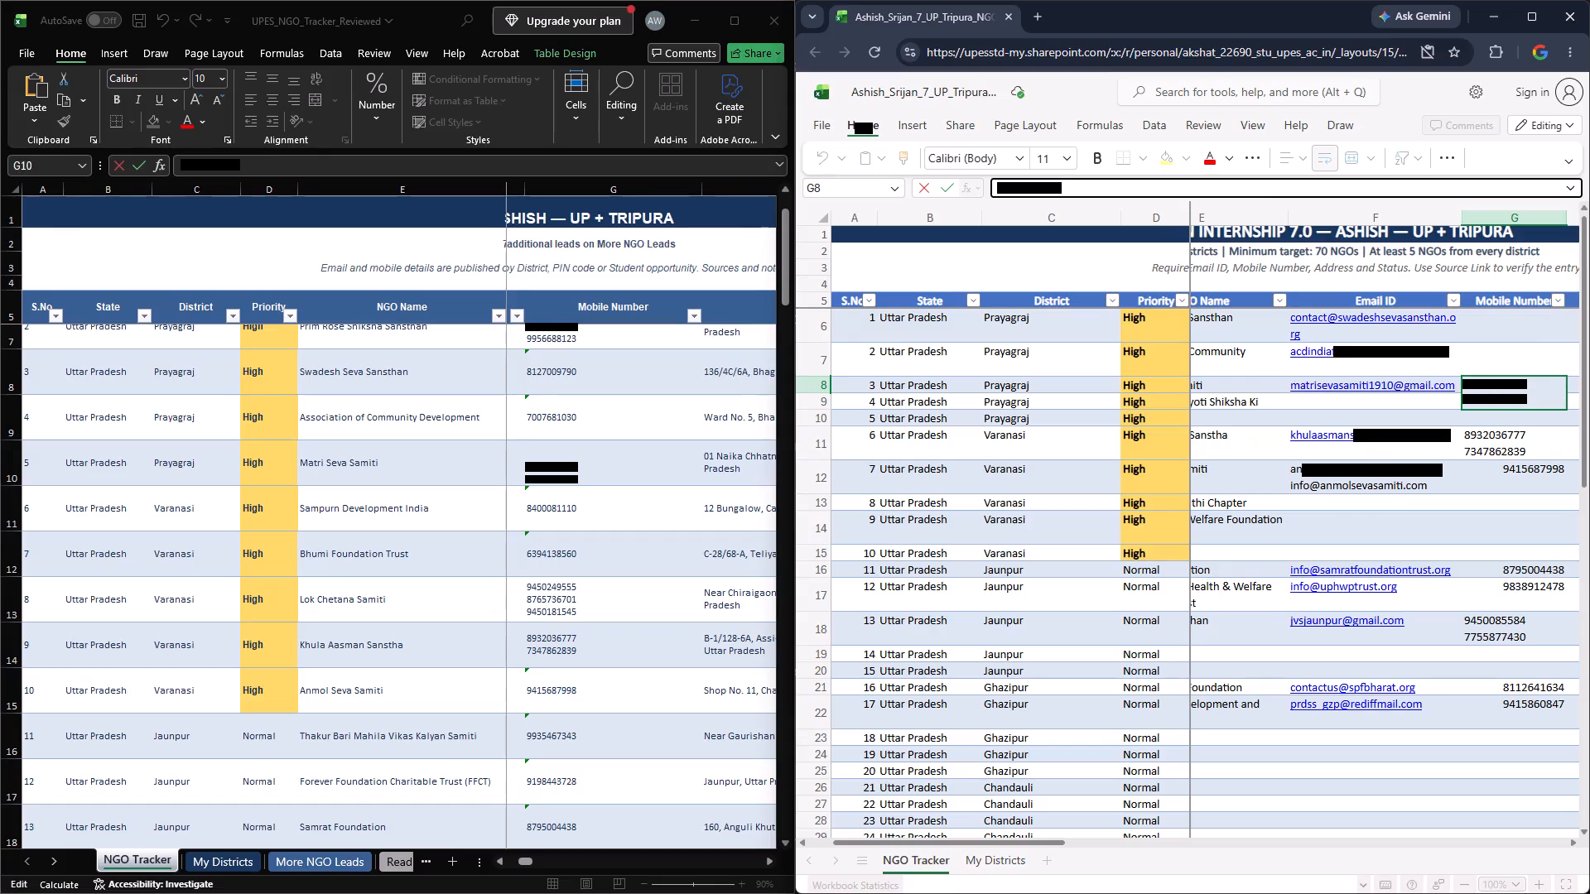
drag(1021, 842, 984, 844)
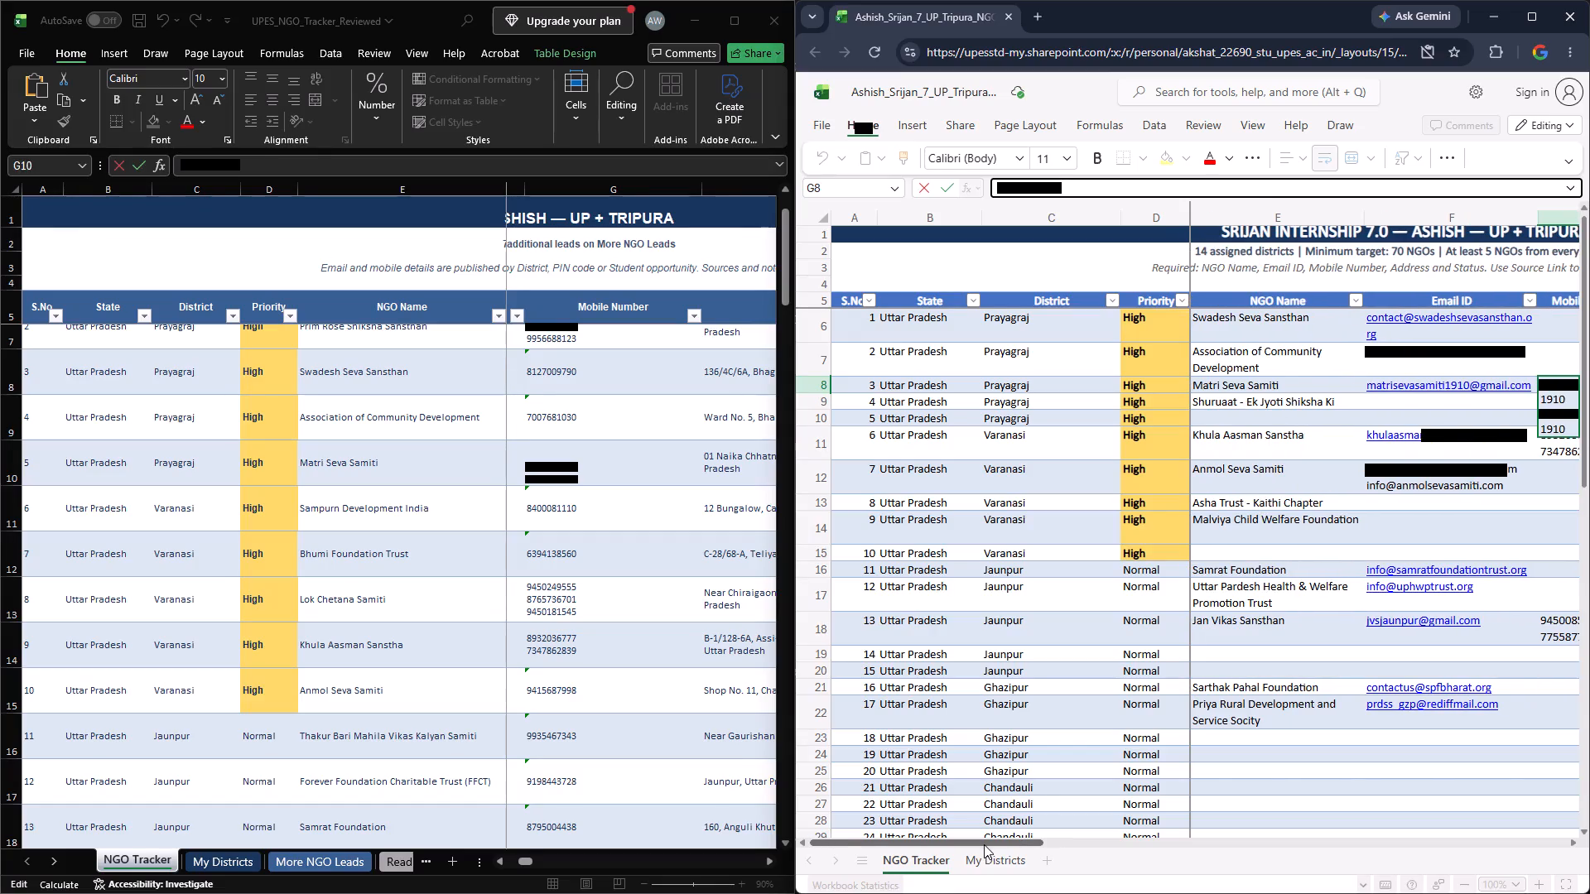
Copy Association of Community Development's mobile number from the local Excel workbook into its Mobile Number cell in the Chrome tracker.
click(630, 420)
click(630, 420)
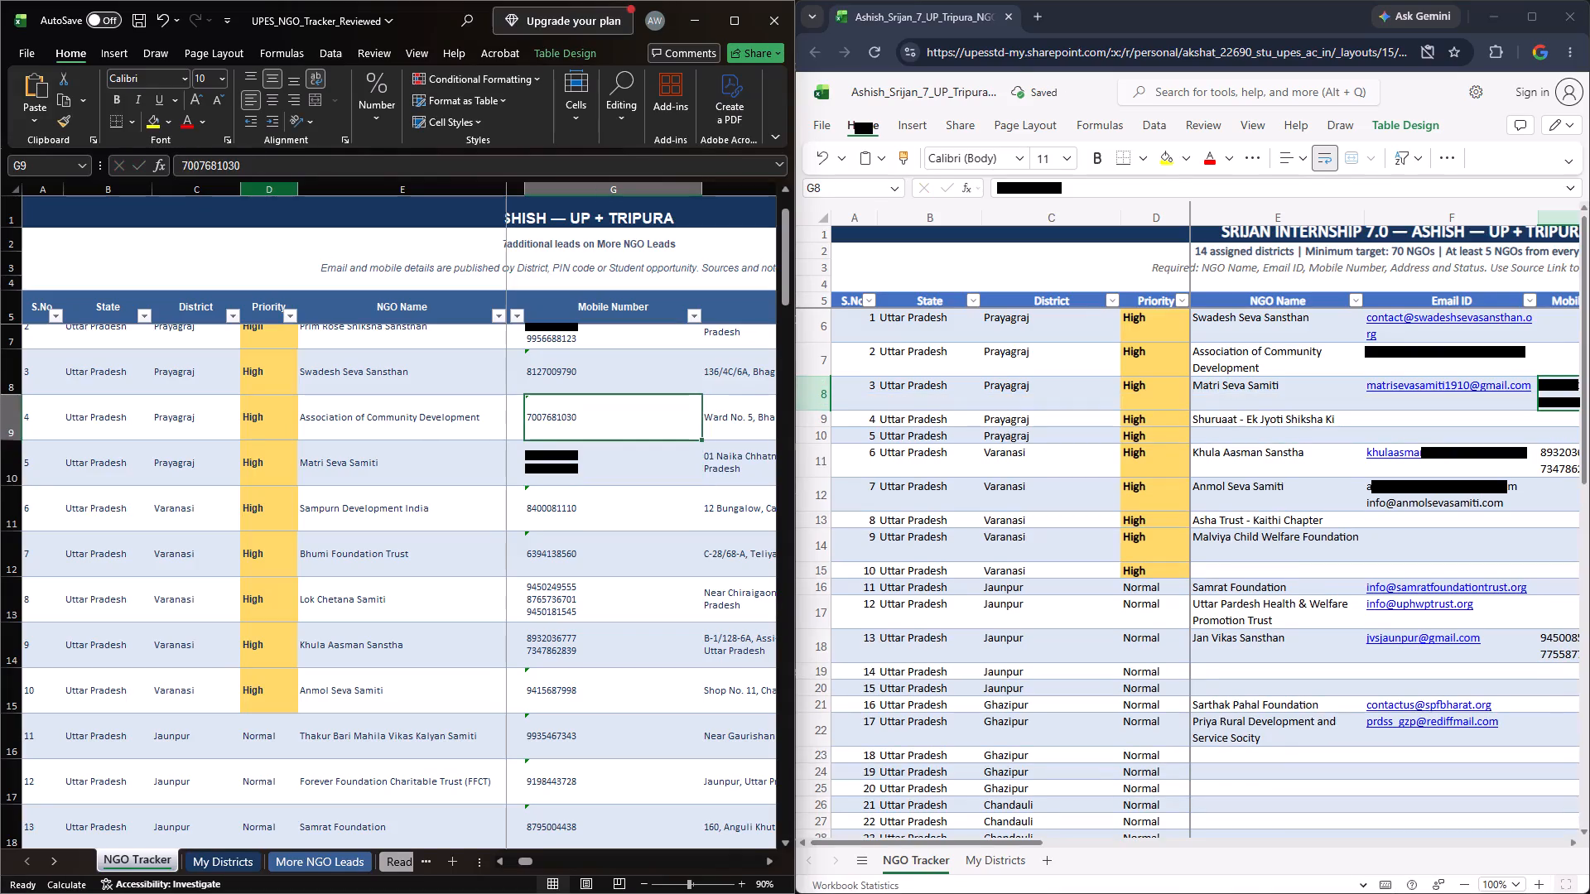
click(293, 165)
key(a)
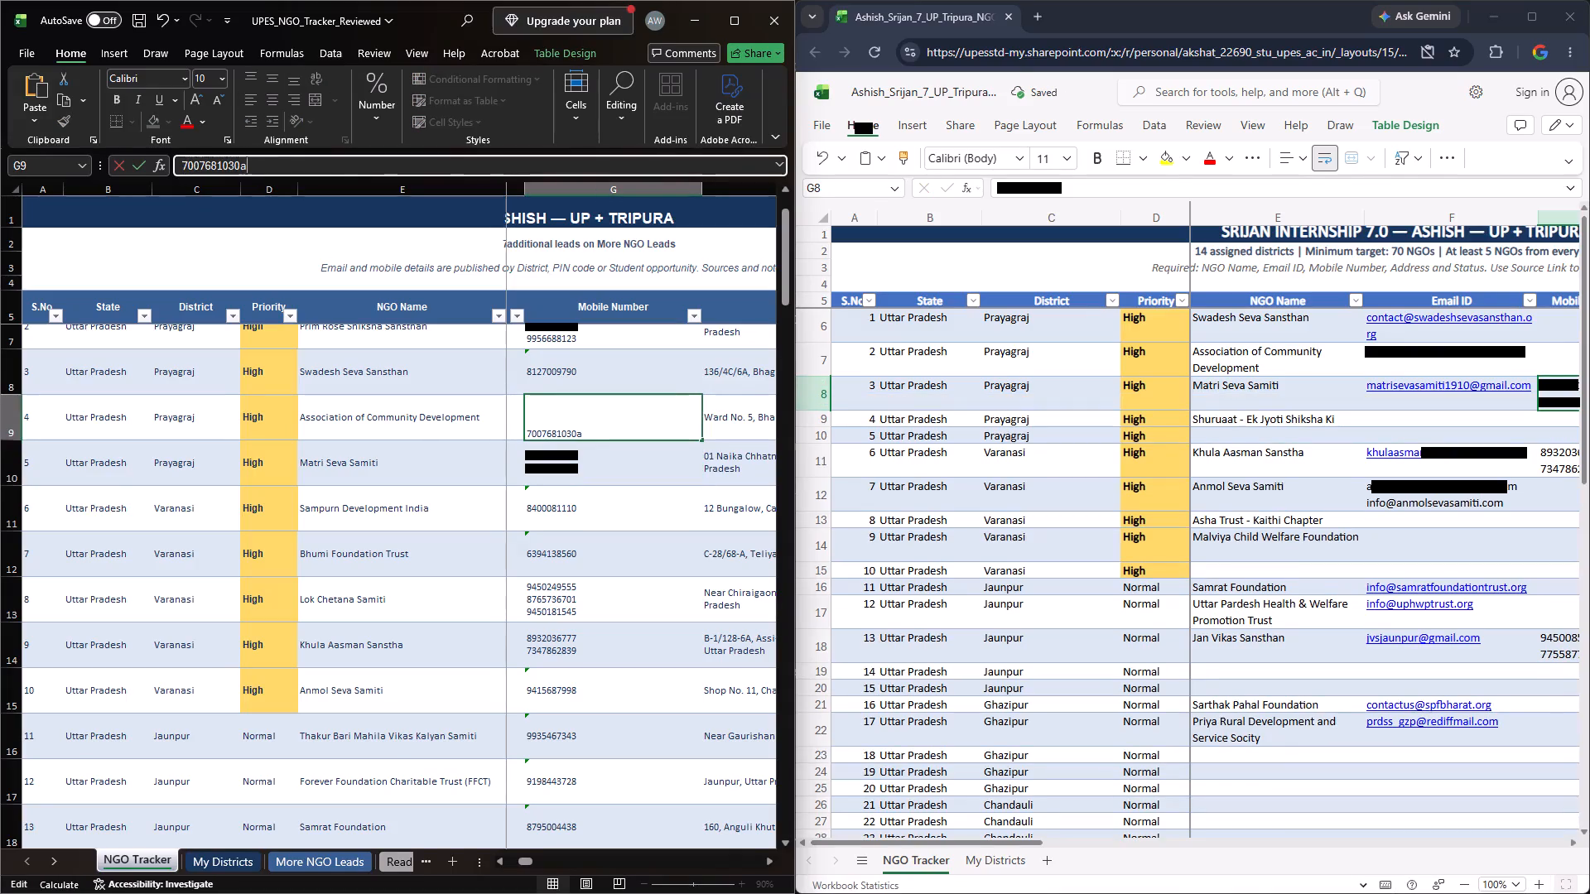
key(BackSpace)
key(ctrl+a)
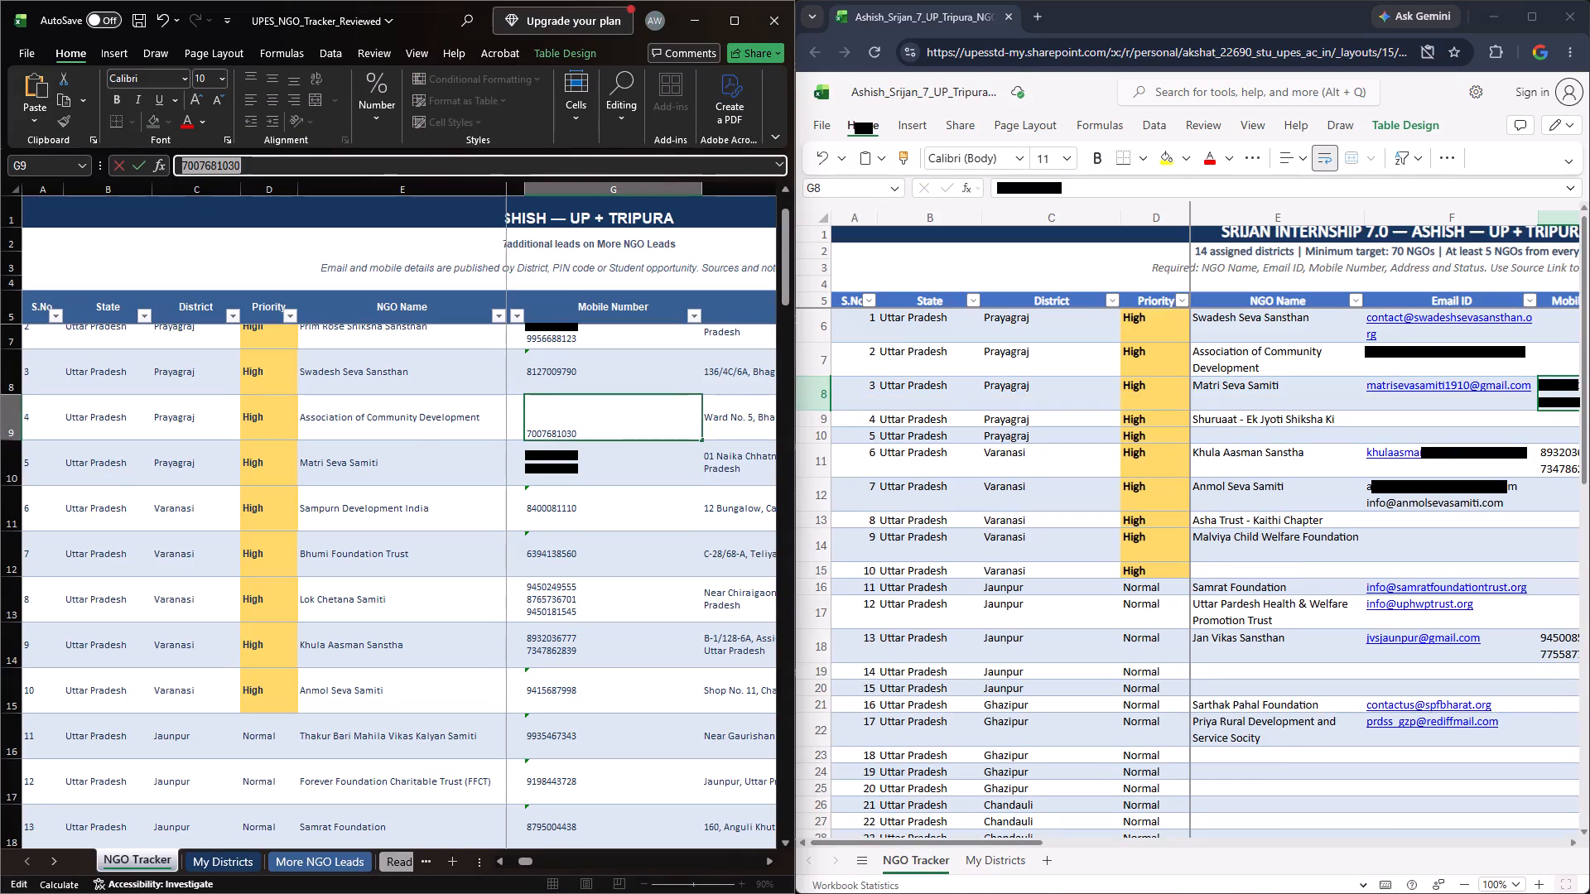
key(ctrl+c)
key(ctrl+c)
key(ctrl+c)
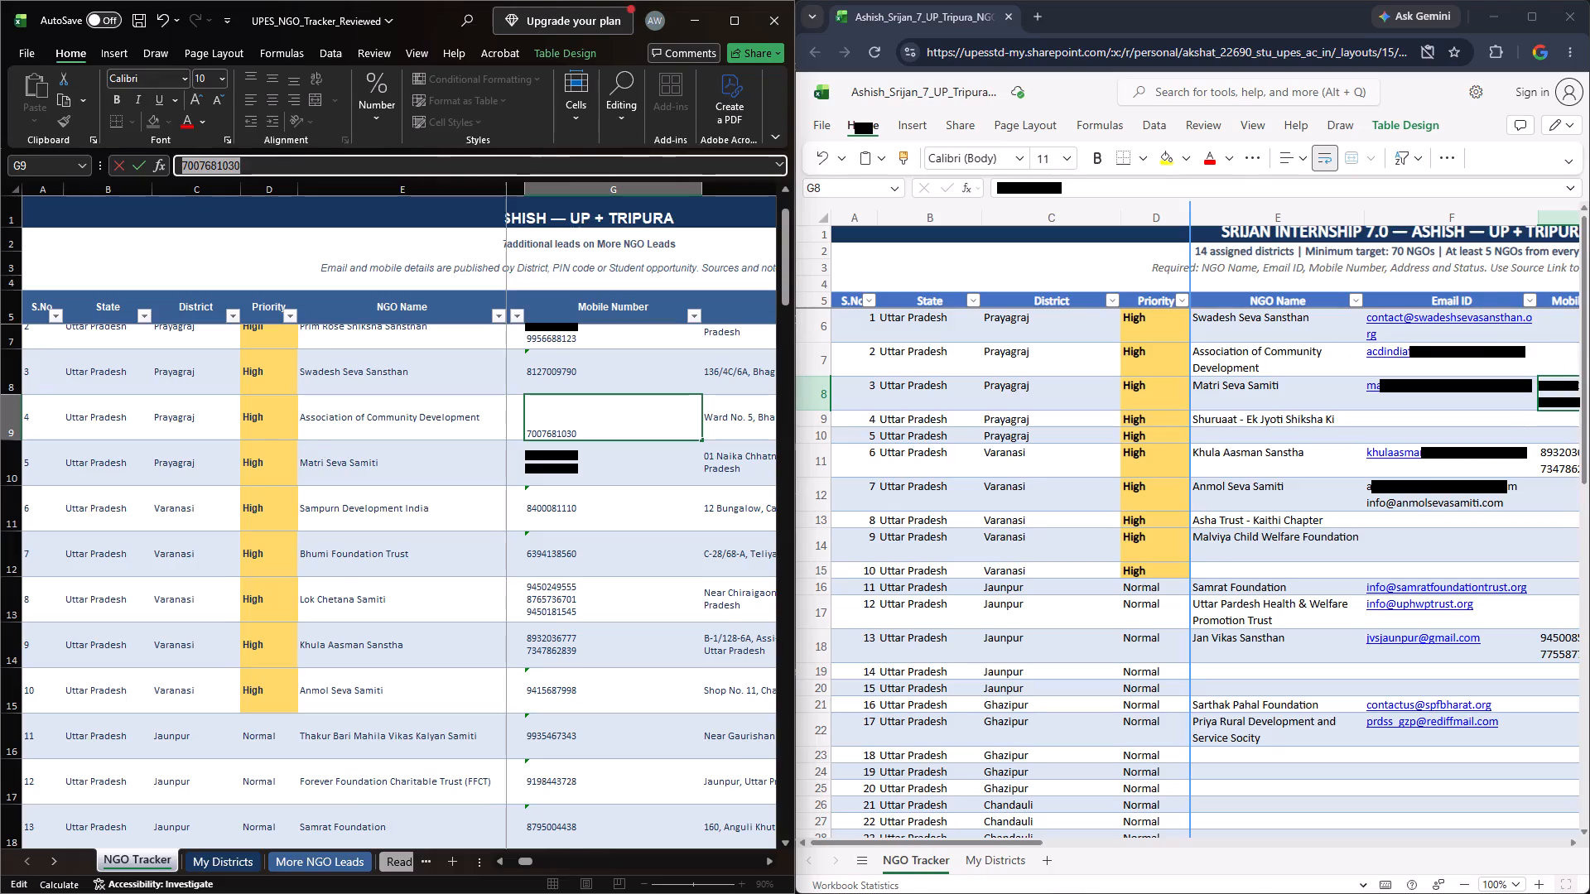
click(1557, 351)
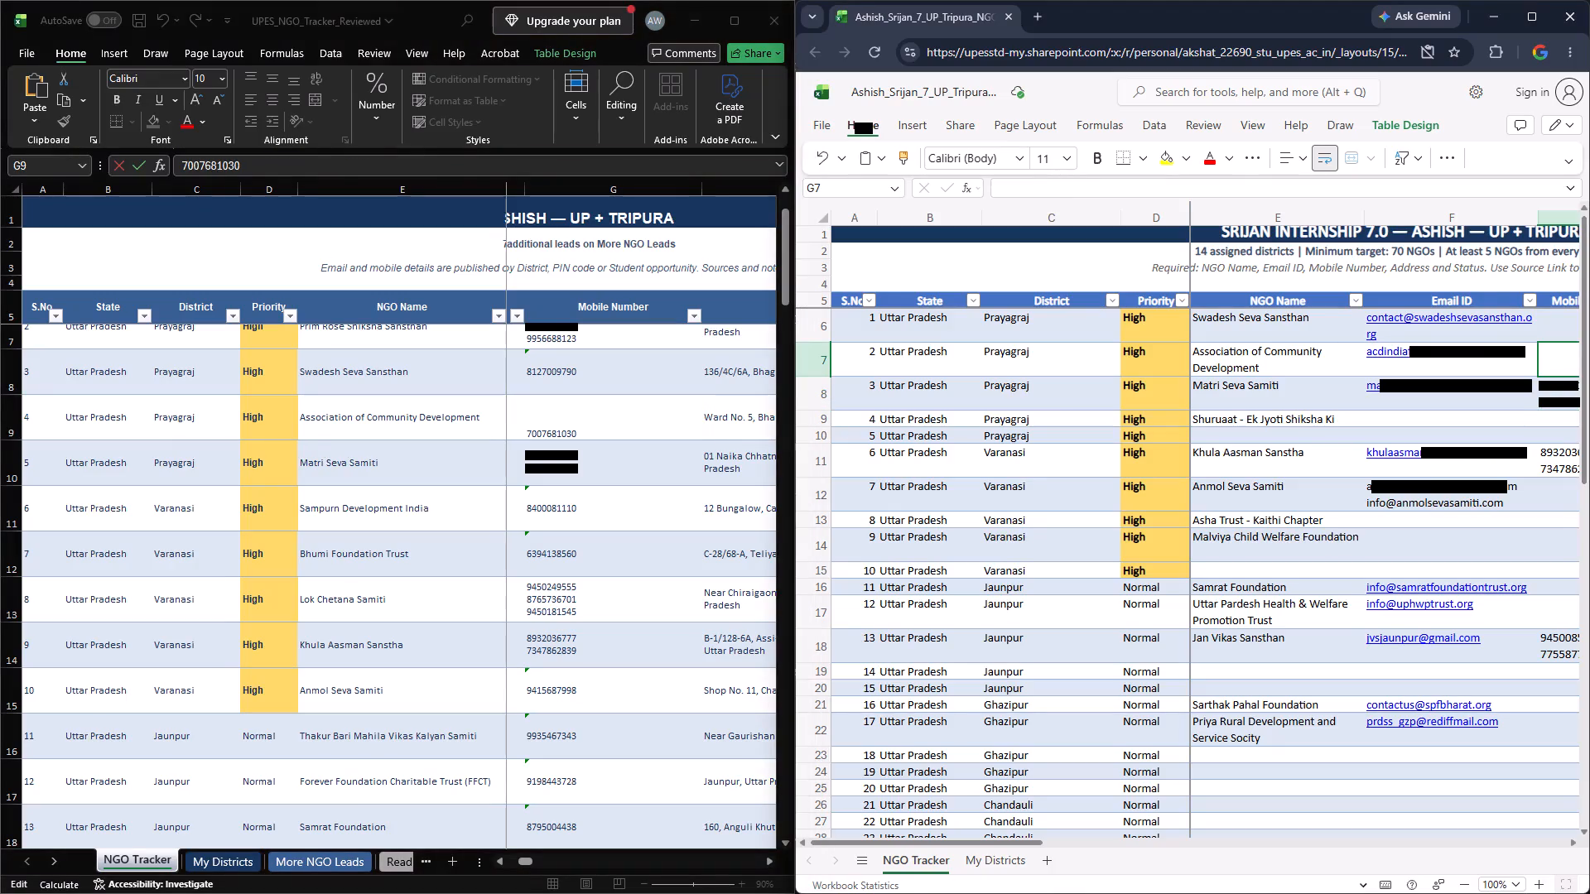
click(1133, 191)
key(ctrl+v)
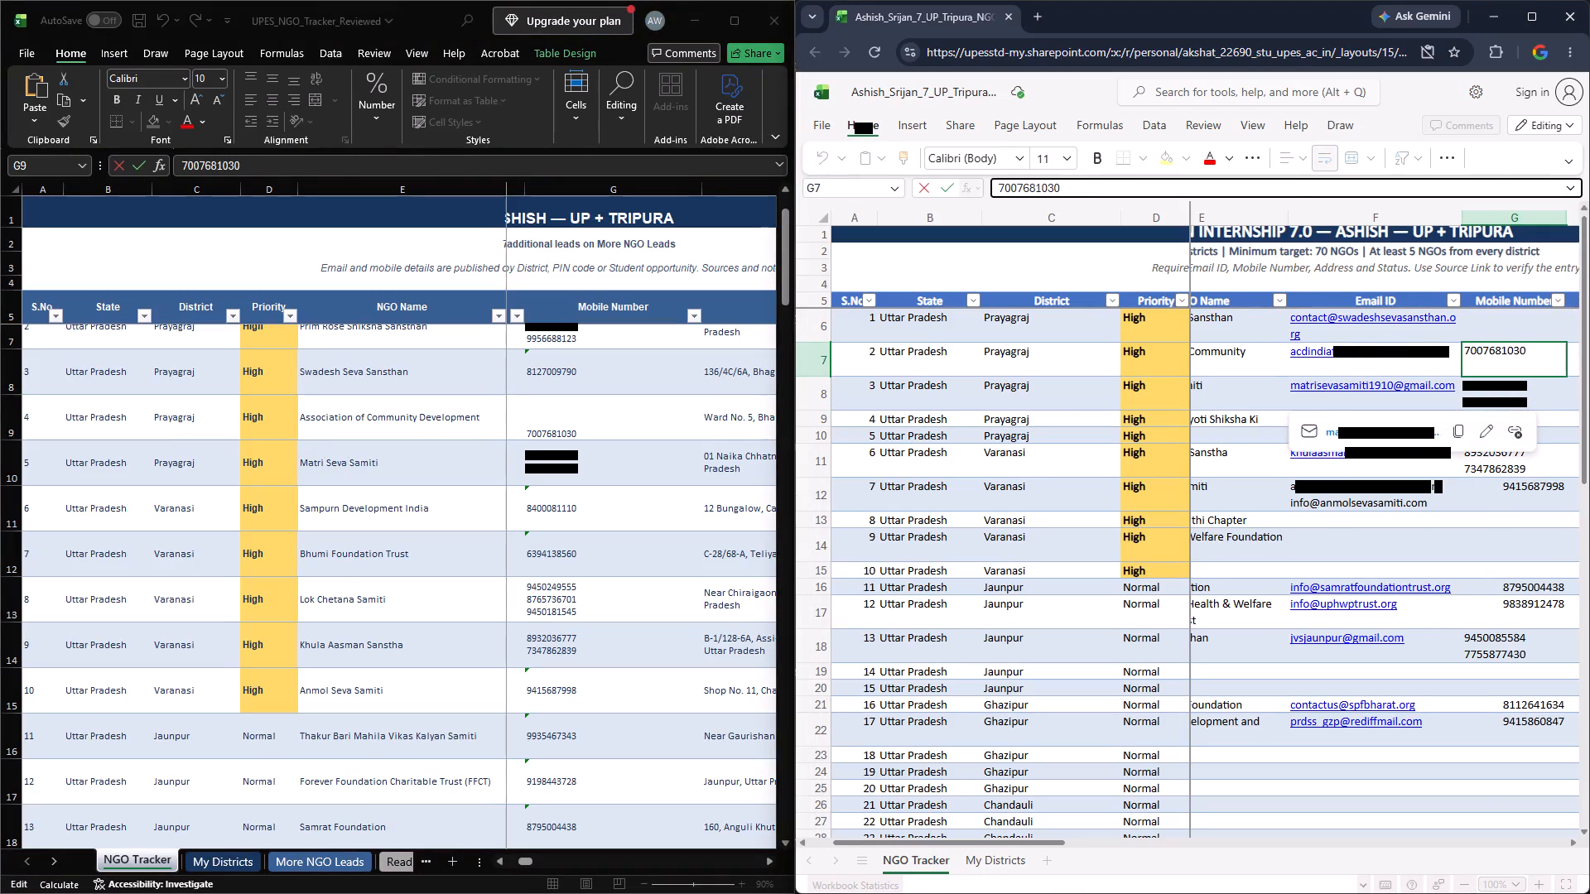
Copy all three mobile numbers of Prim Rose Shiksha Sansthan from the local Excel workbook into Swadesh Seva Sansthan's Mobile Number cell in the Chrome tracker.
scroll(1383, 384, up, 3)
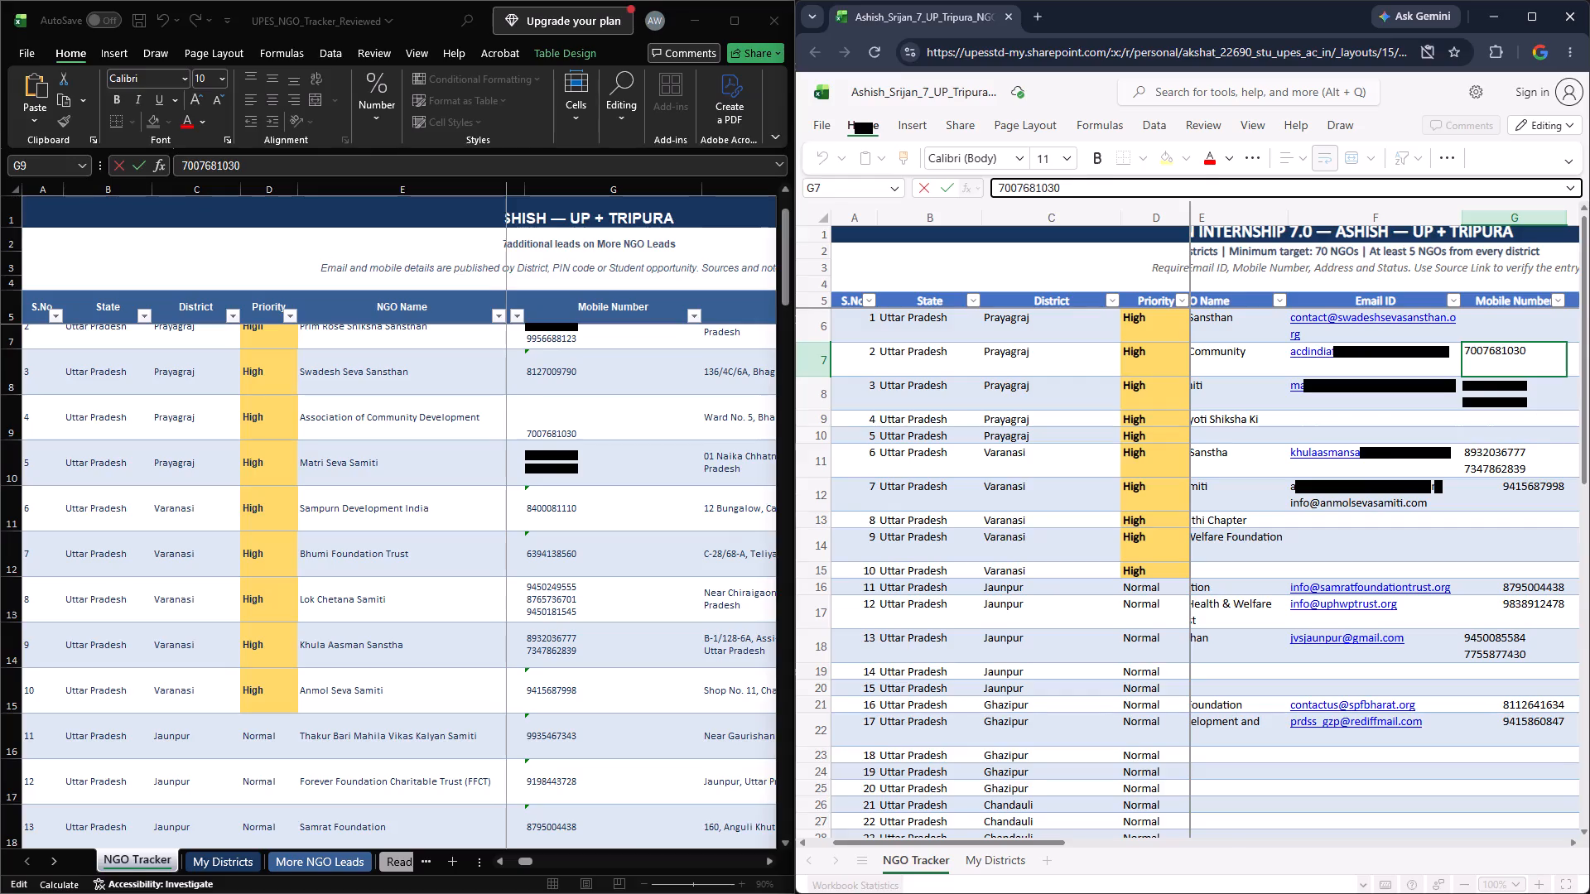
scroll(639, 485, up, 5)
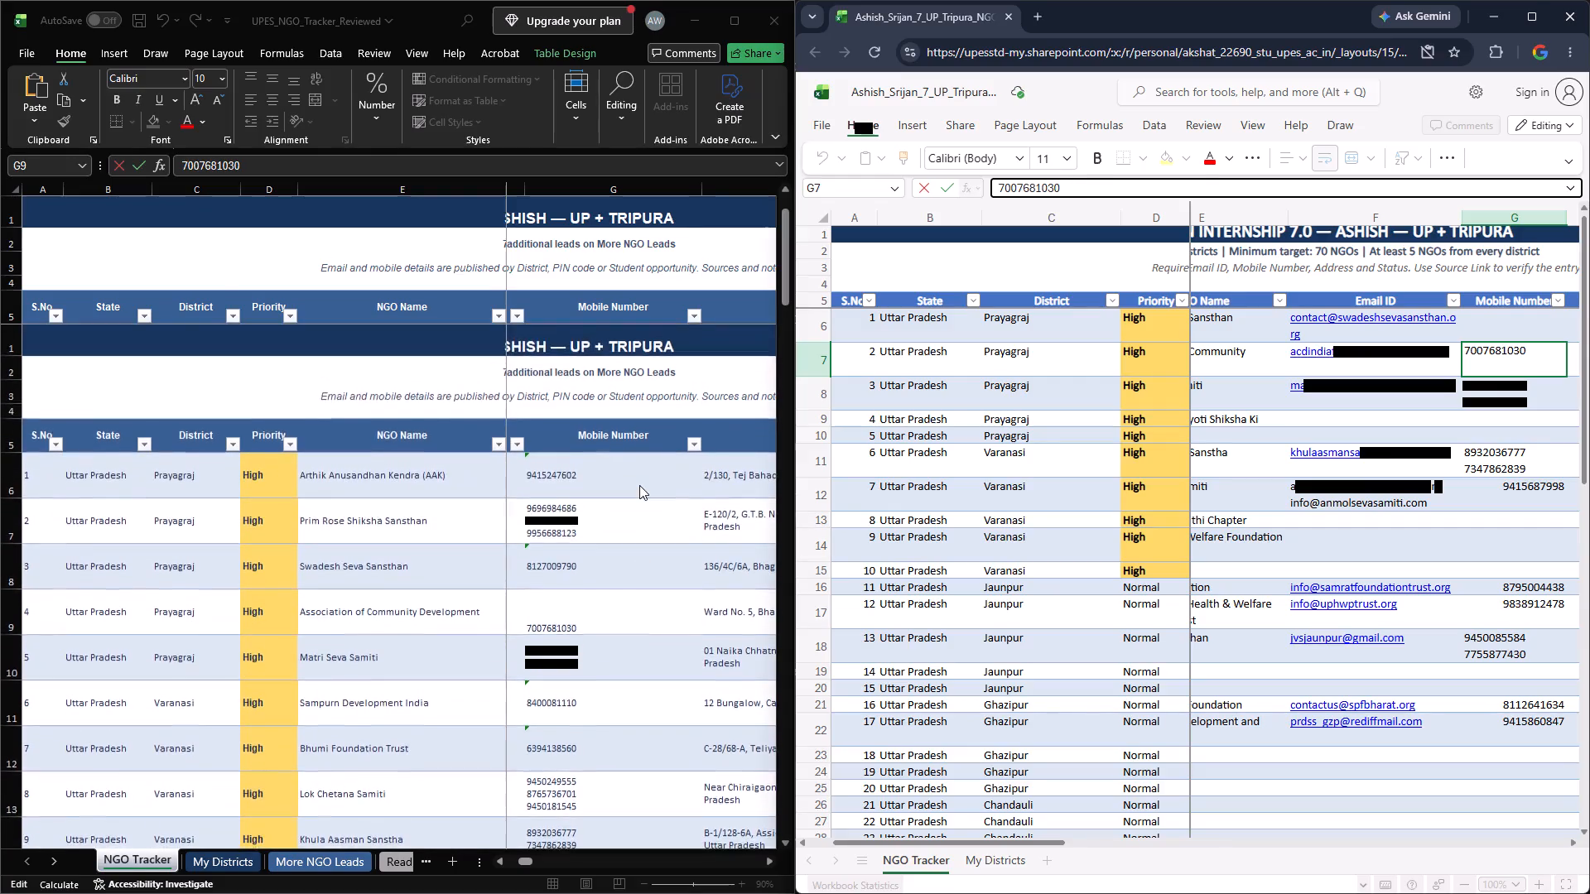
click(605, 399)
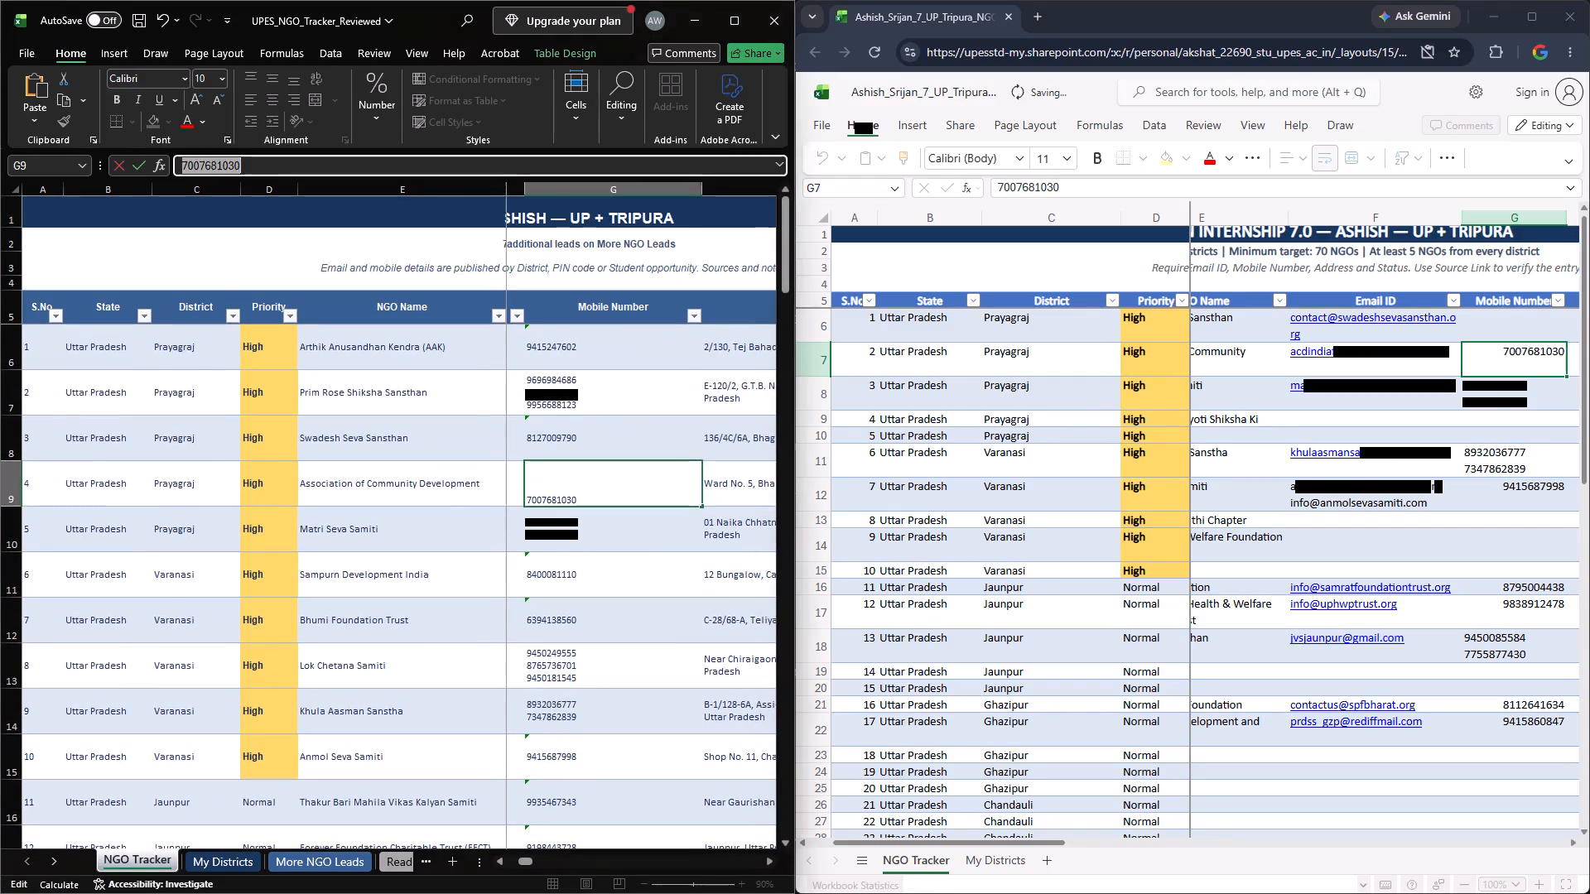
click(605, 399)
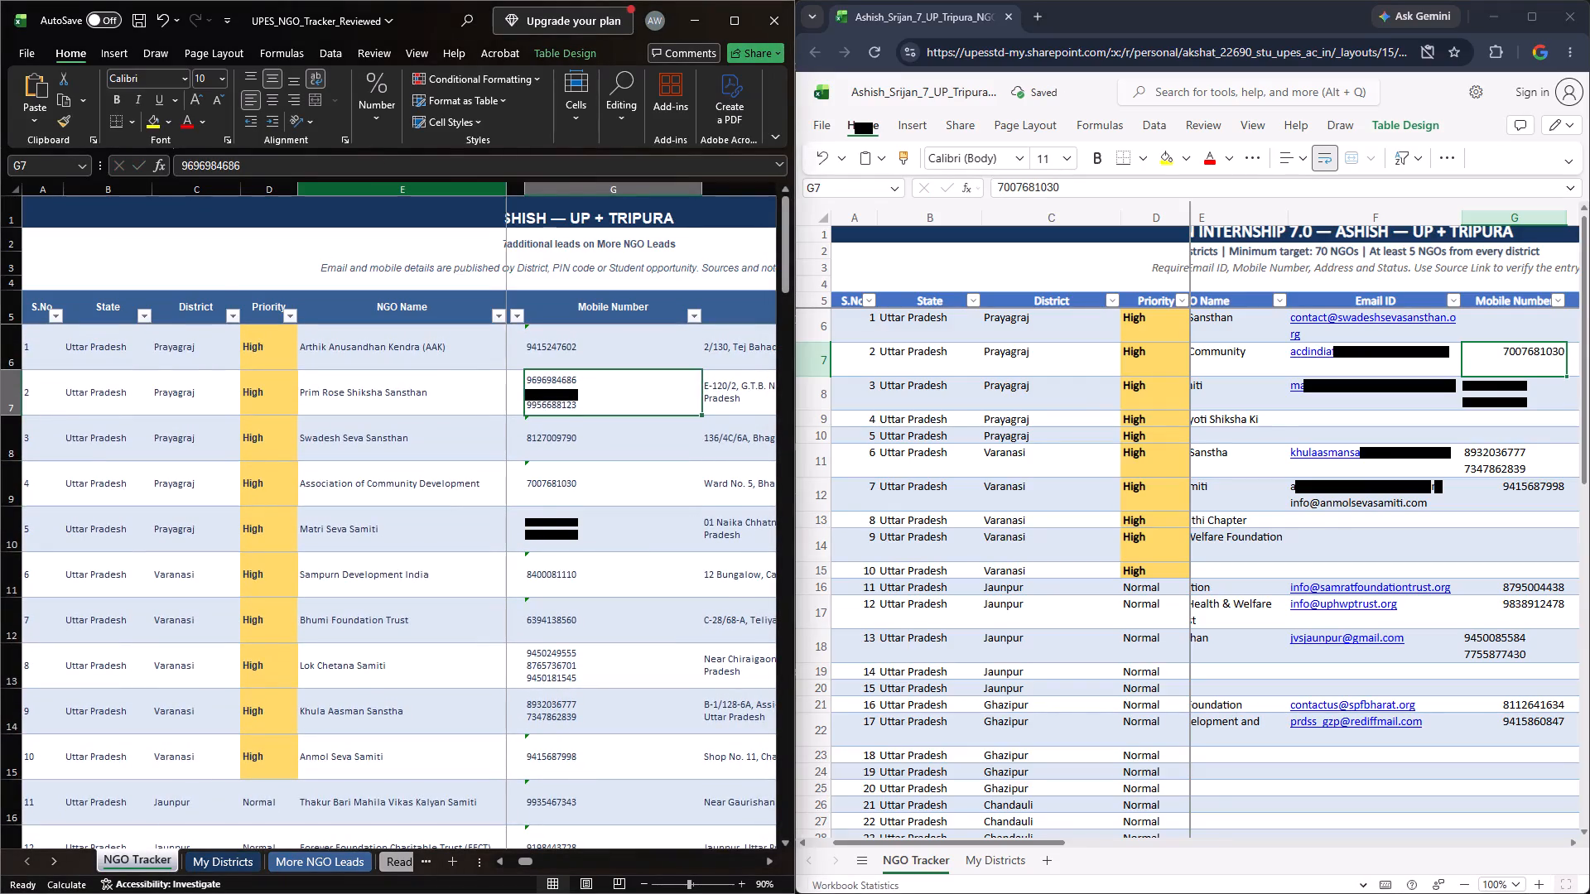
click(379, 161)
key(ctrl+a)
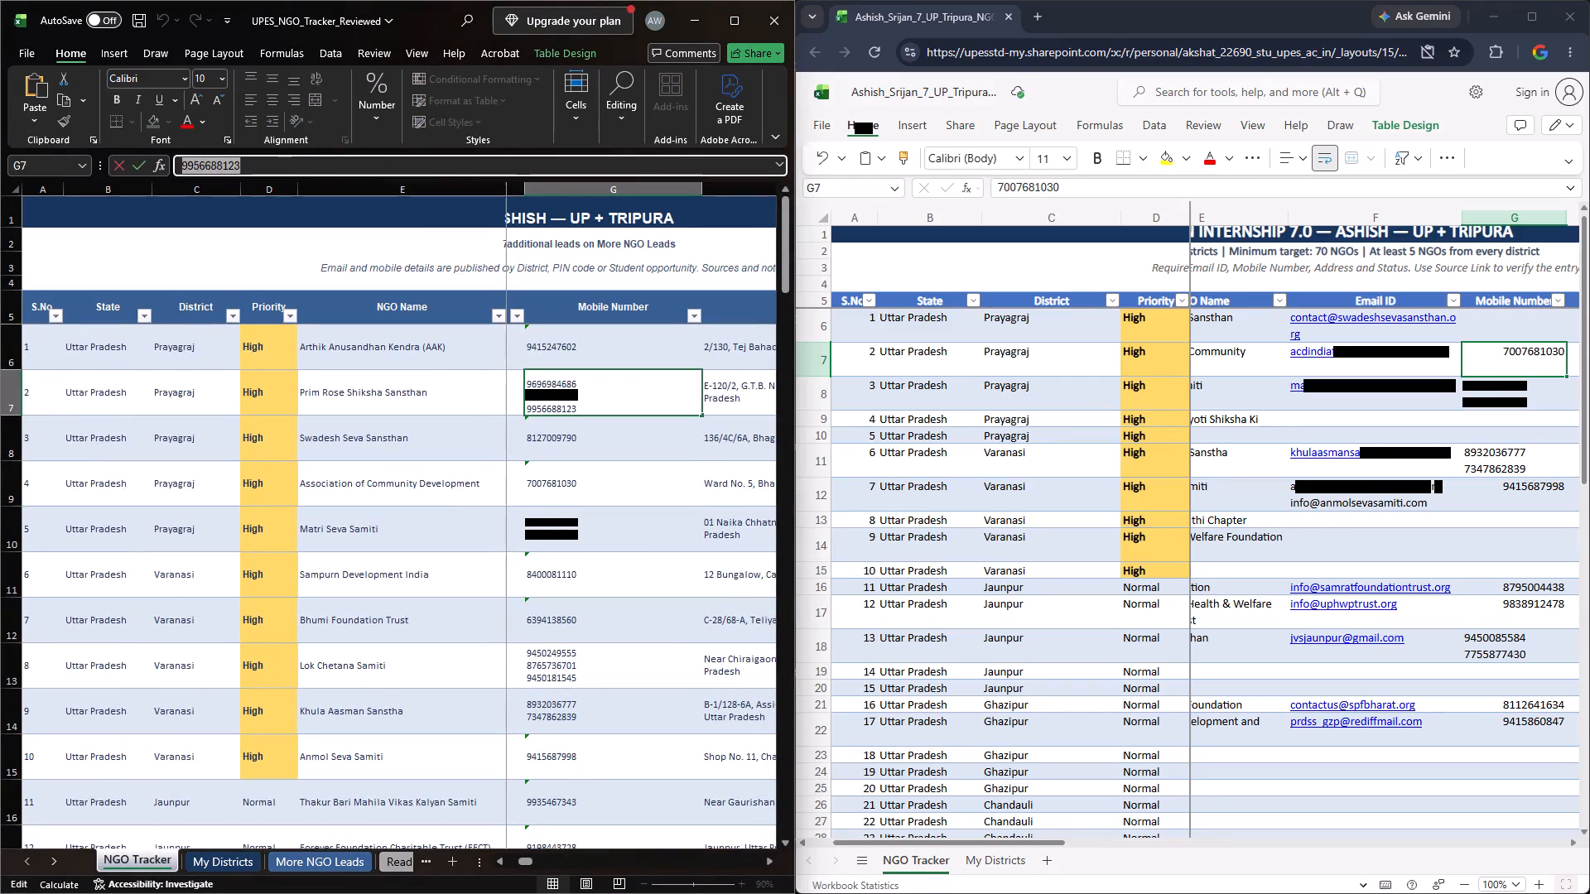
key(ctrl+c)
key(ctrl+c)
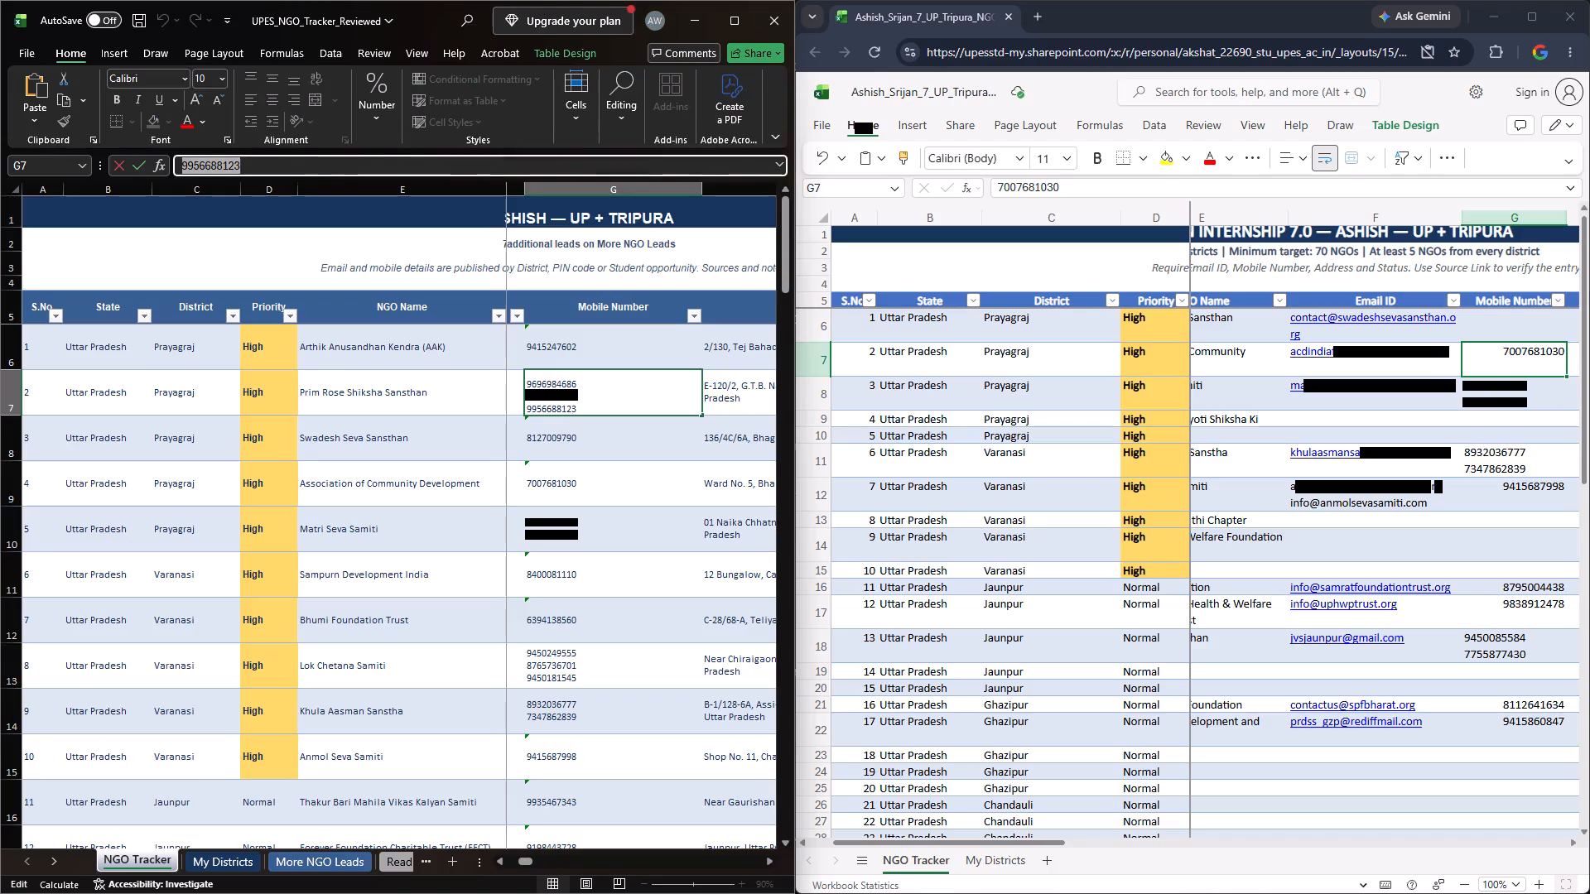
click(1514, 339)
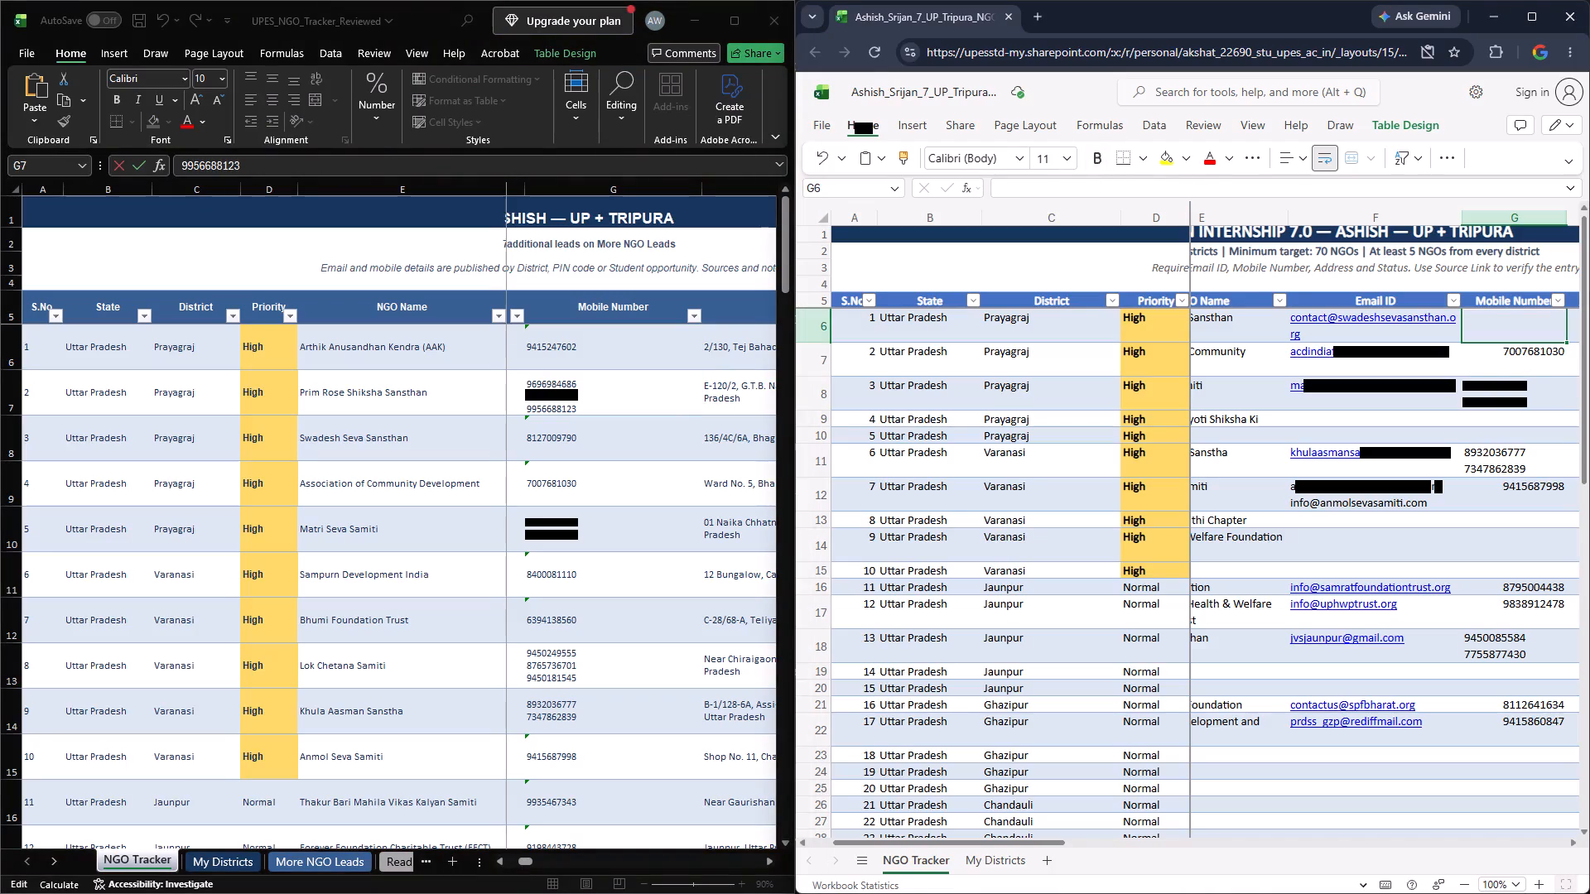
click(1096, 186)
key(ctrl+v)
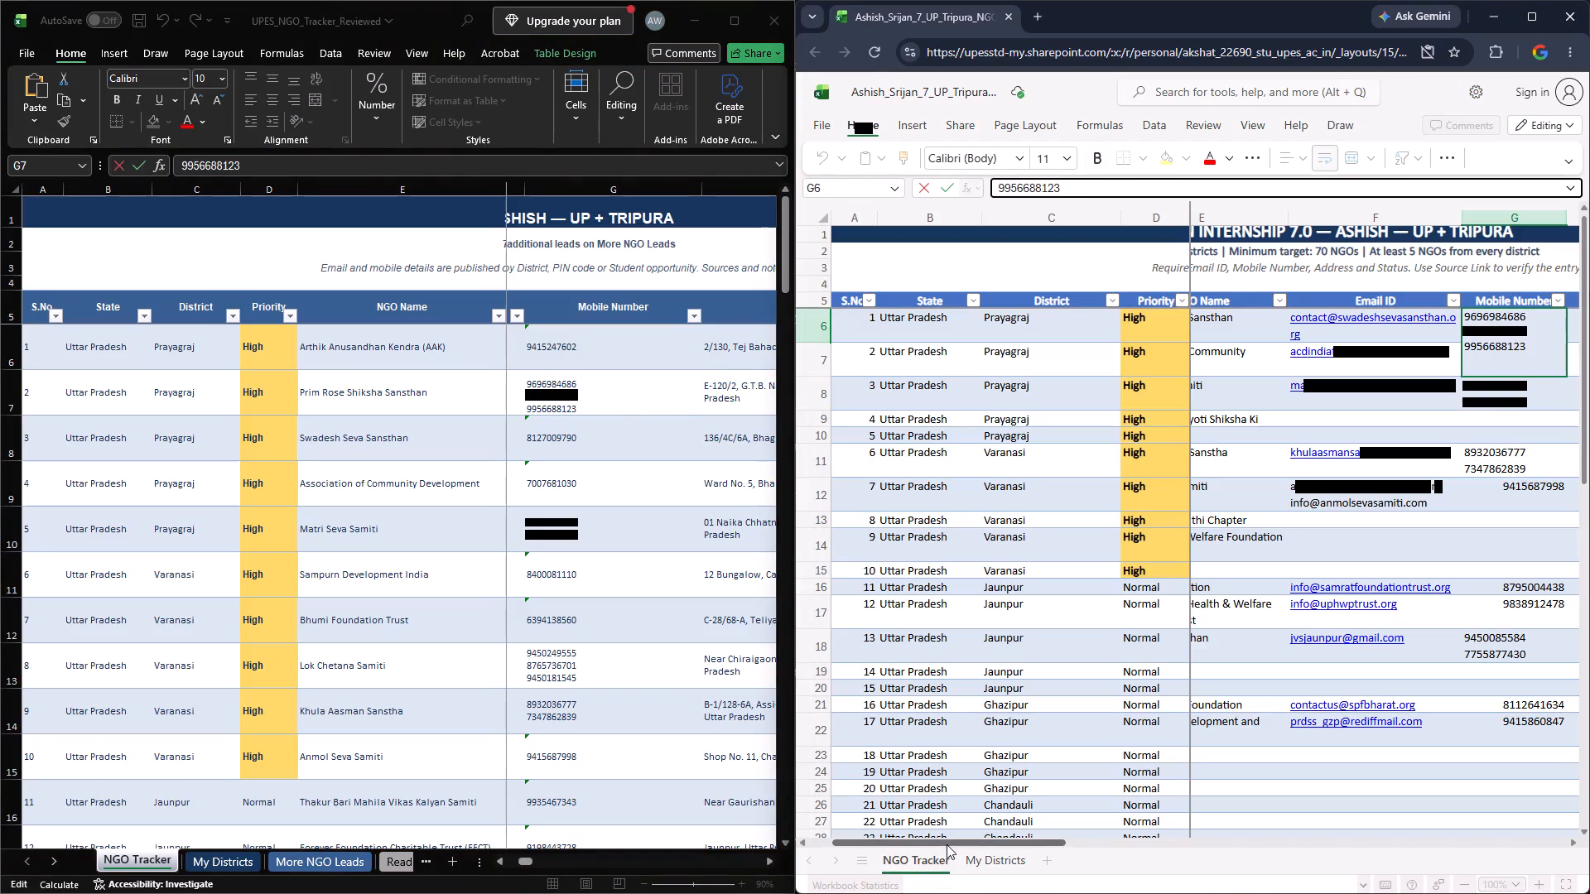
Copy Prim Rose Shiksha Sansthan's address from the local Excel workbook into Swadesh Seva Sansthan's Address cell in the Chrome tracker.
drag(956, 841, 1032, 844)
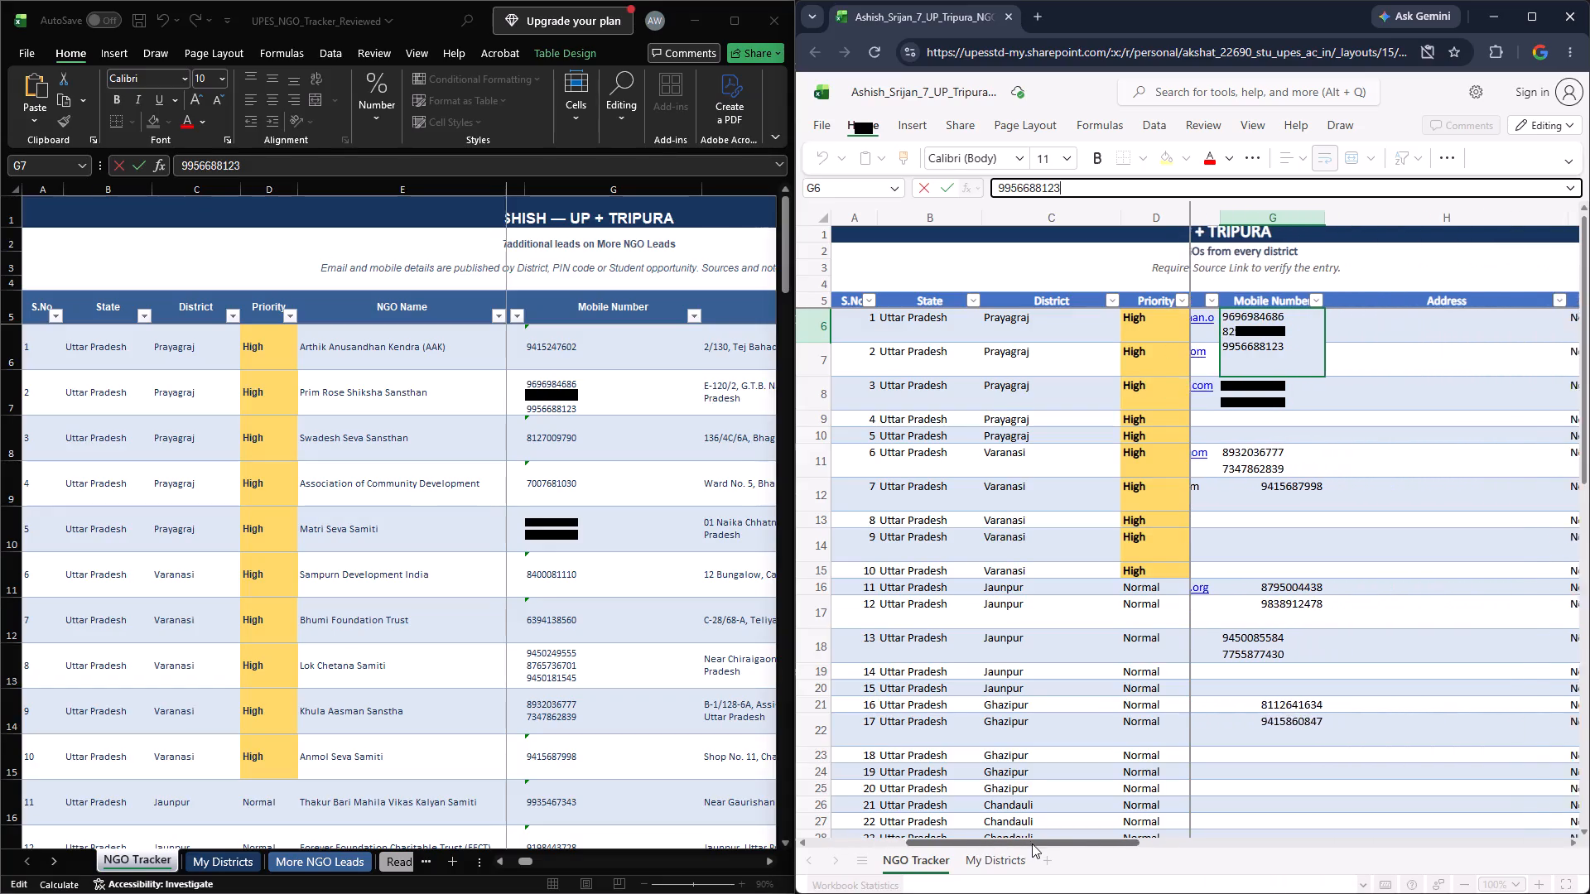
drag(1032, 844, 1037, 842)
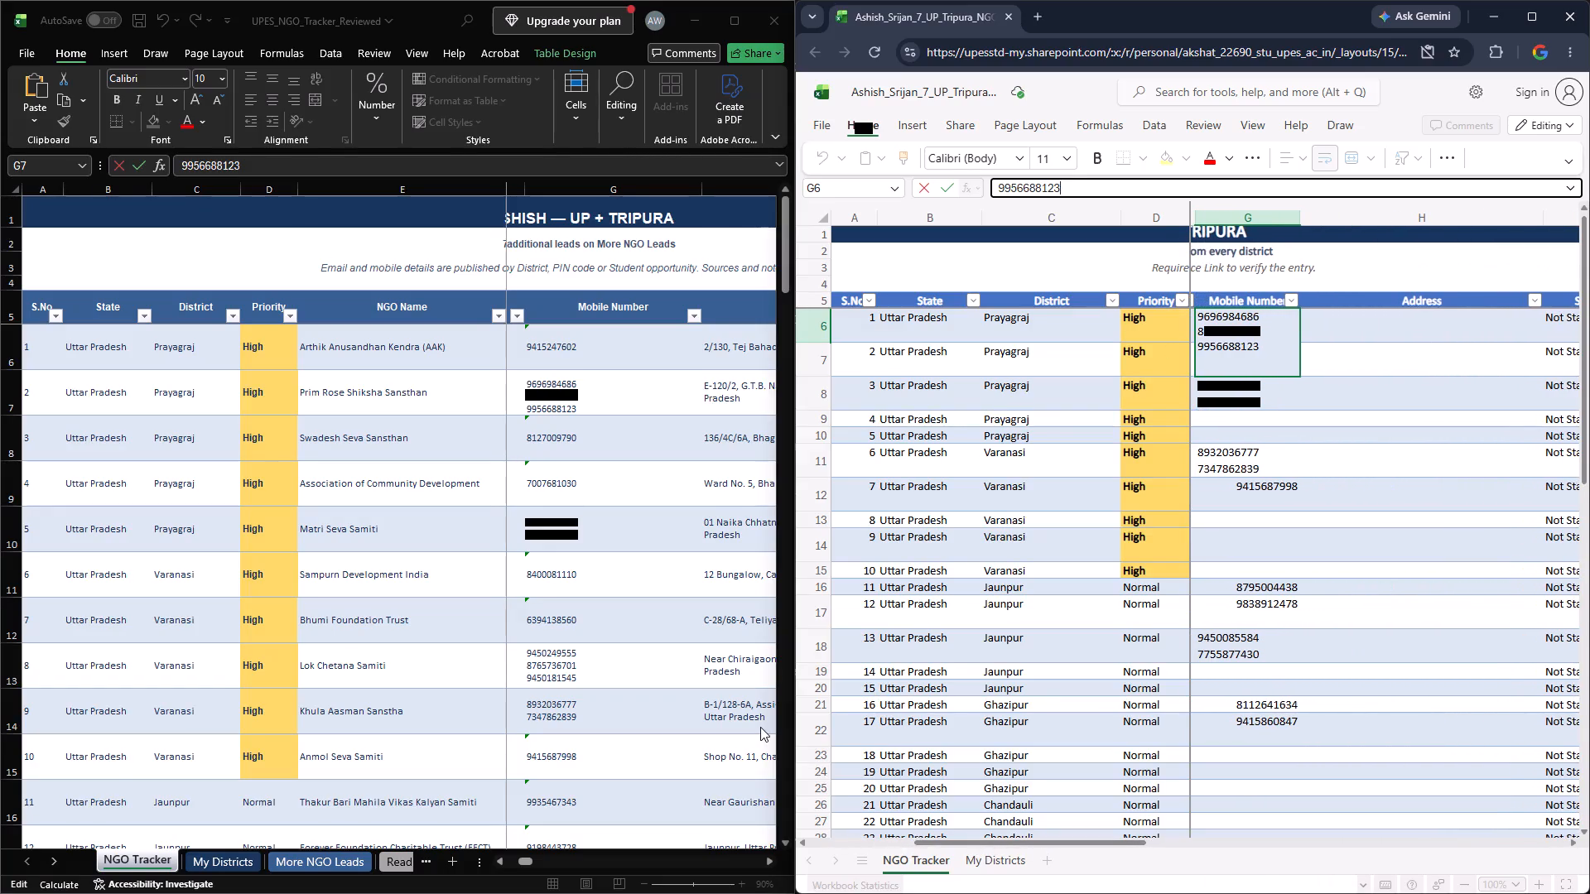
click(744, 400)
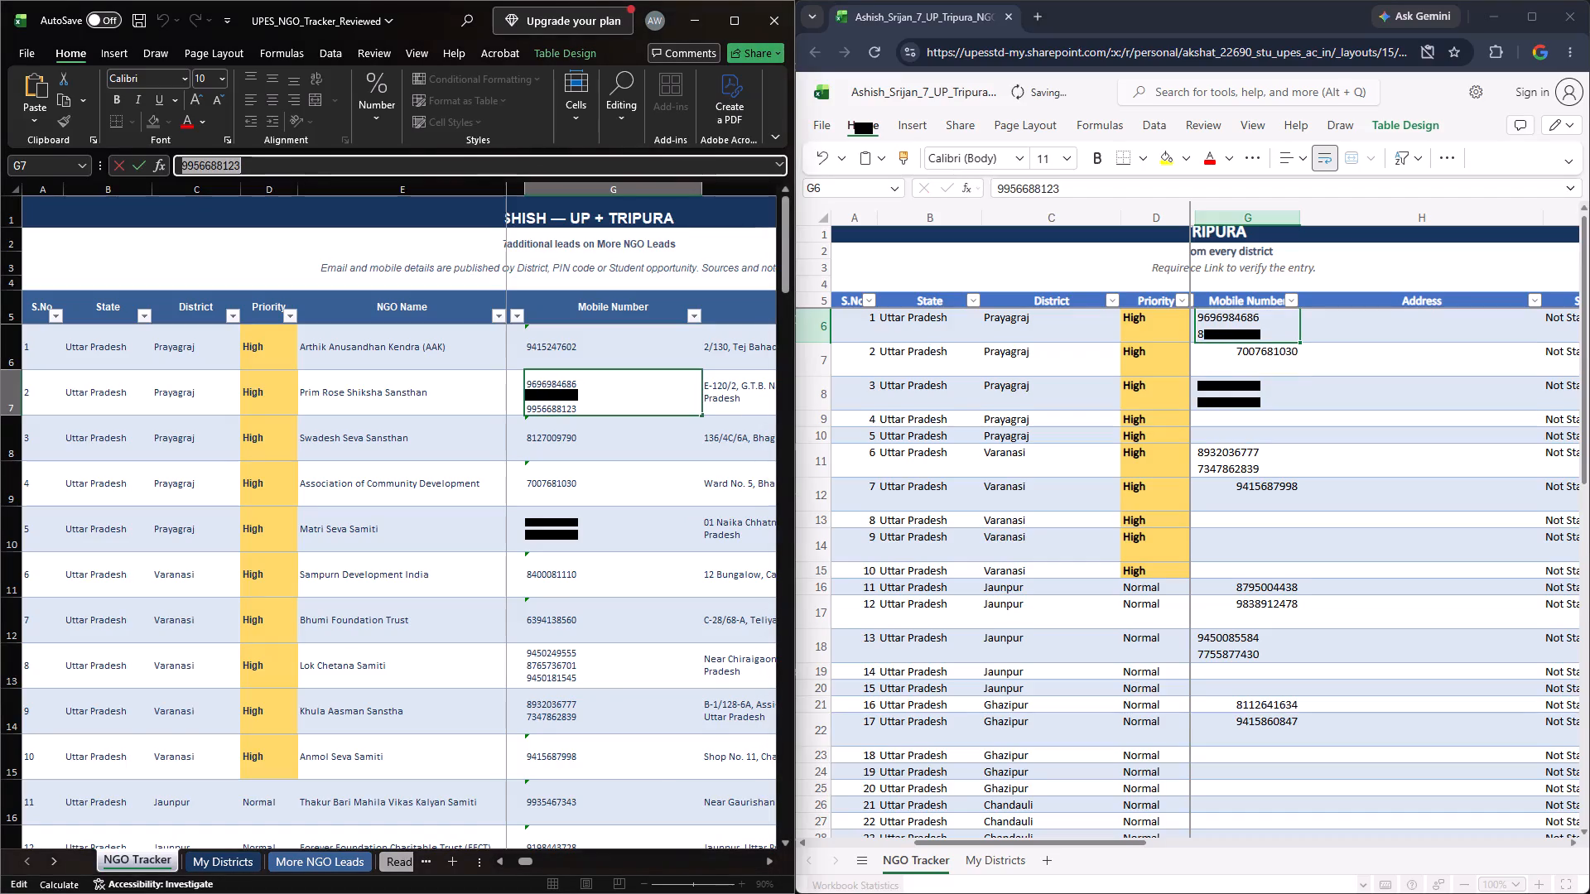
click(744, 400)
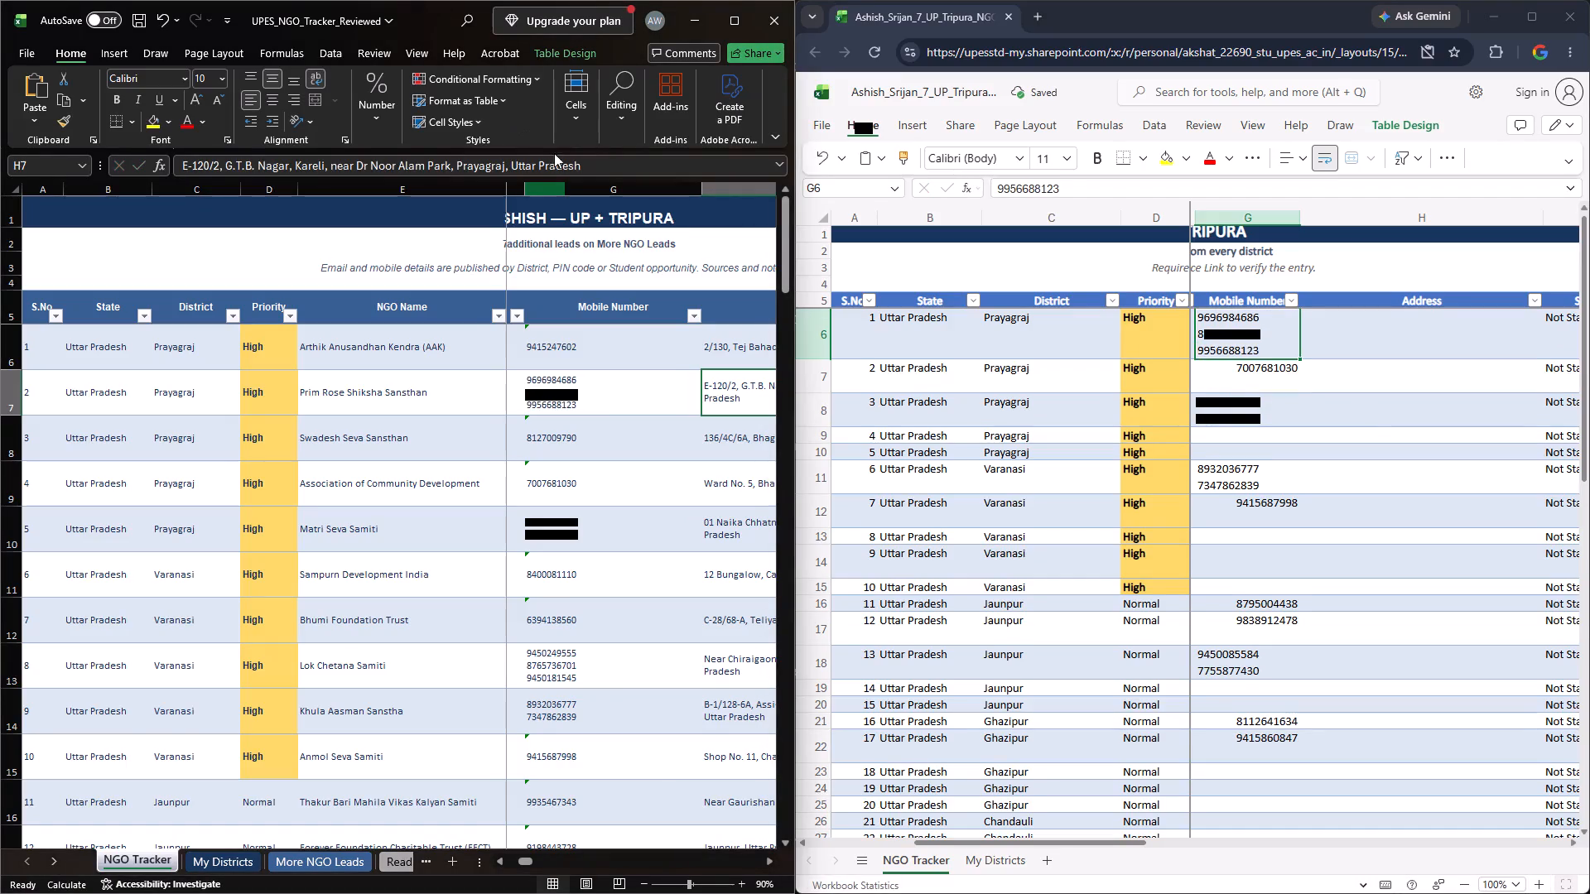
click(605, 160)
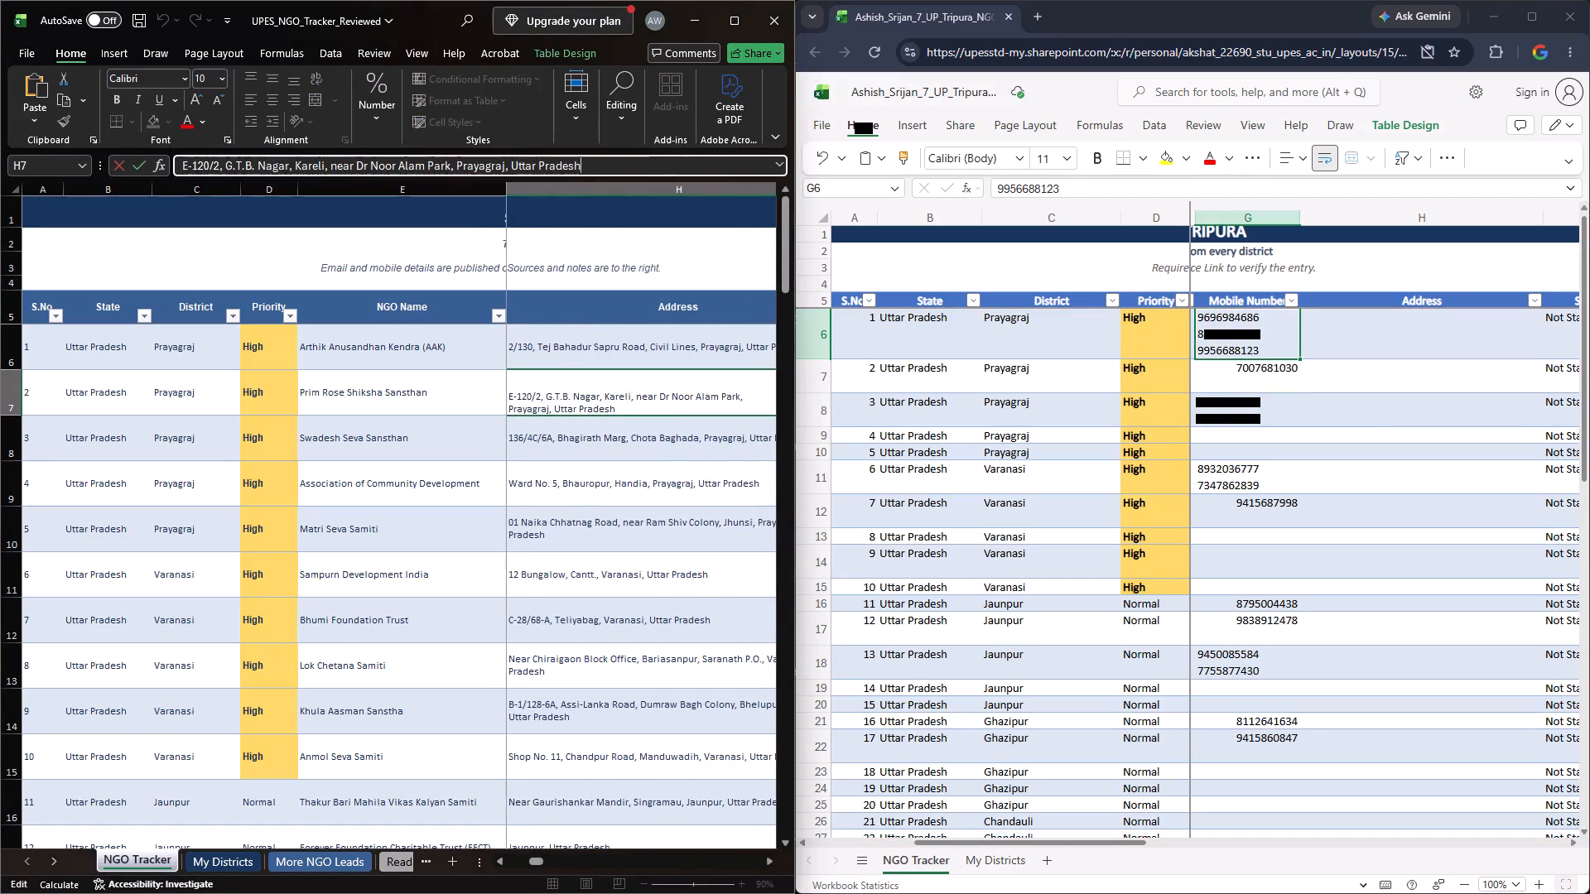
key(ctrl+a)
key(ctrl+c)
key(ctrl+c)
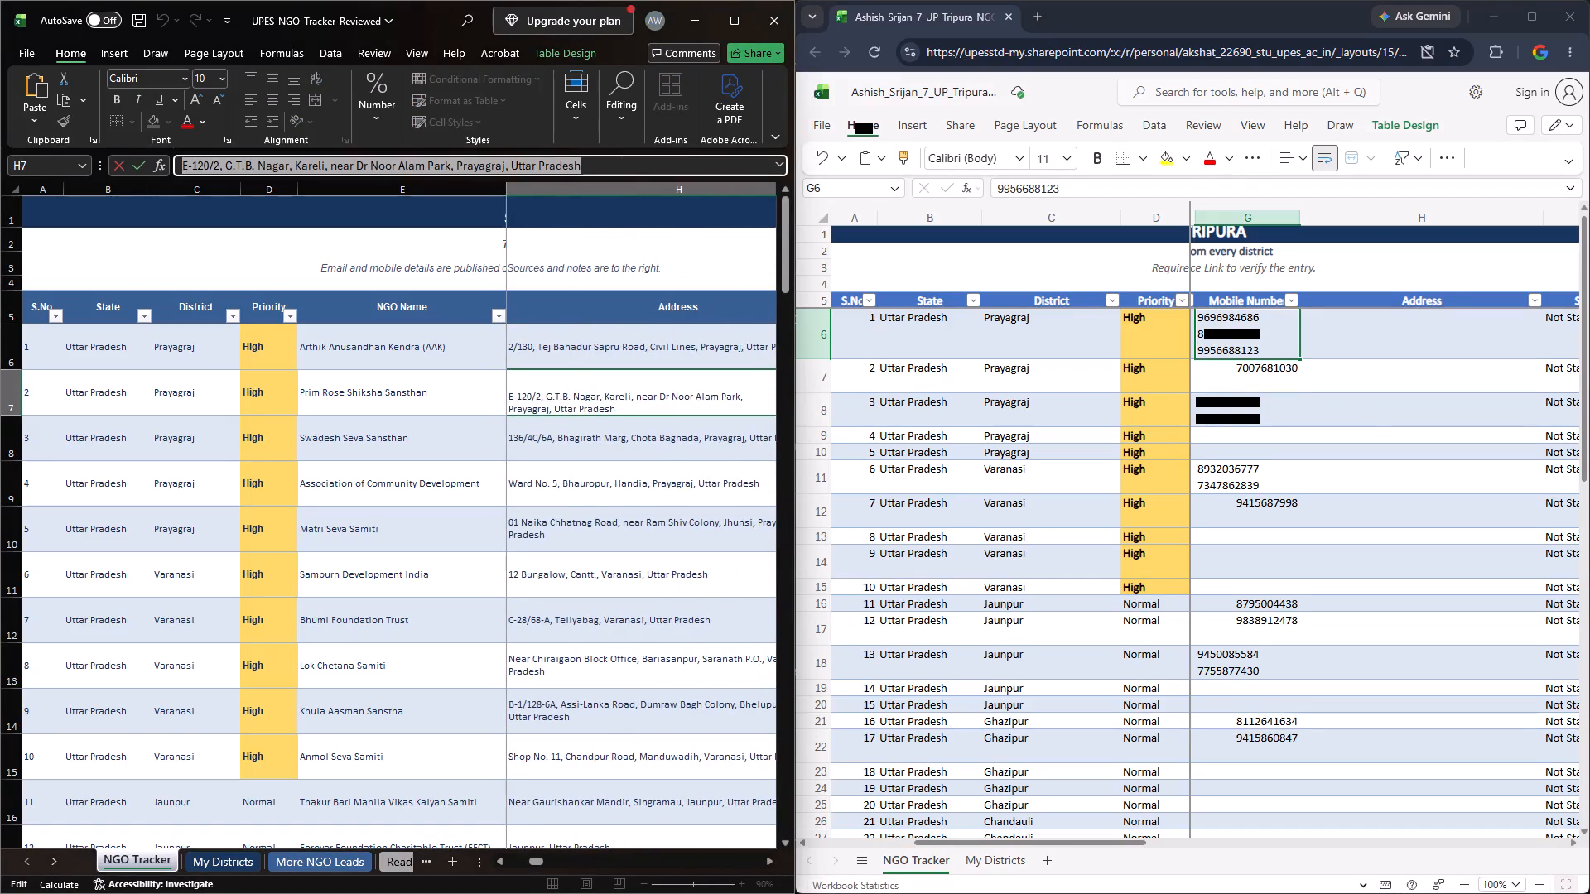
click(1347, 345)
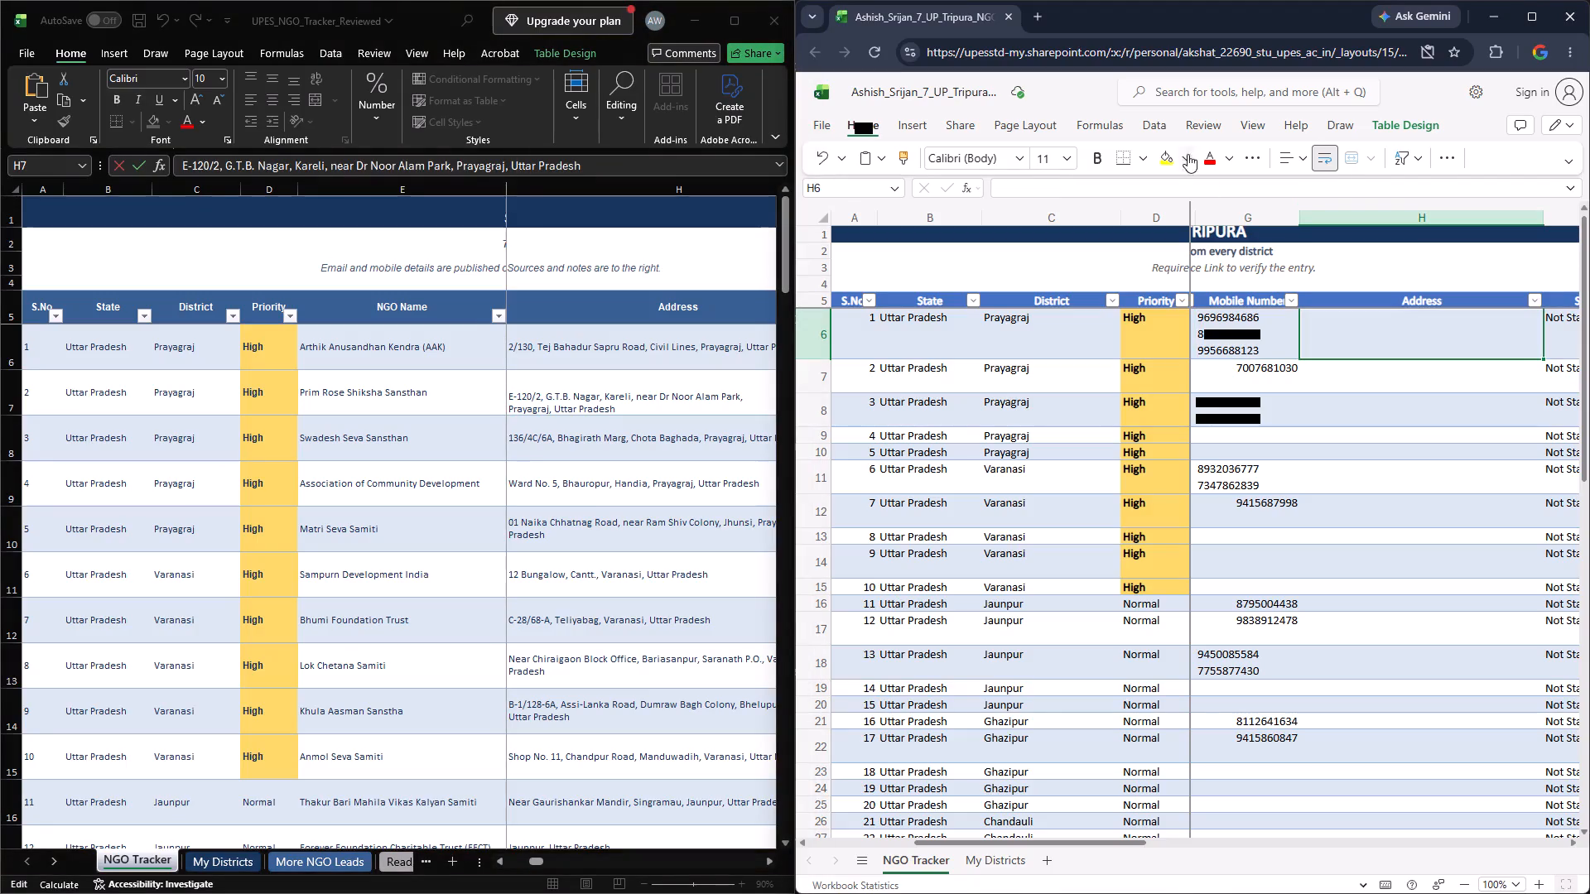
click(1195, 184)
key(ctrl+v)
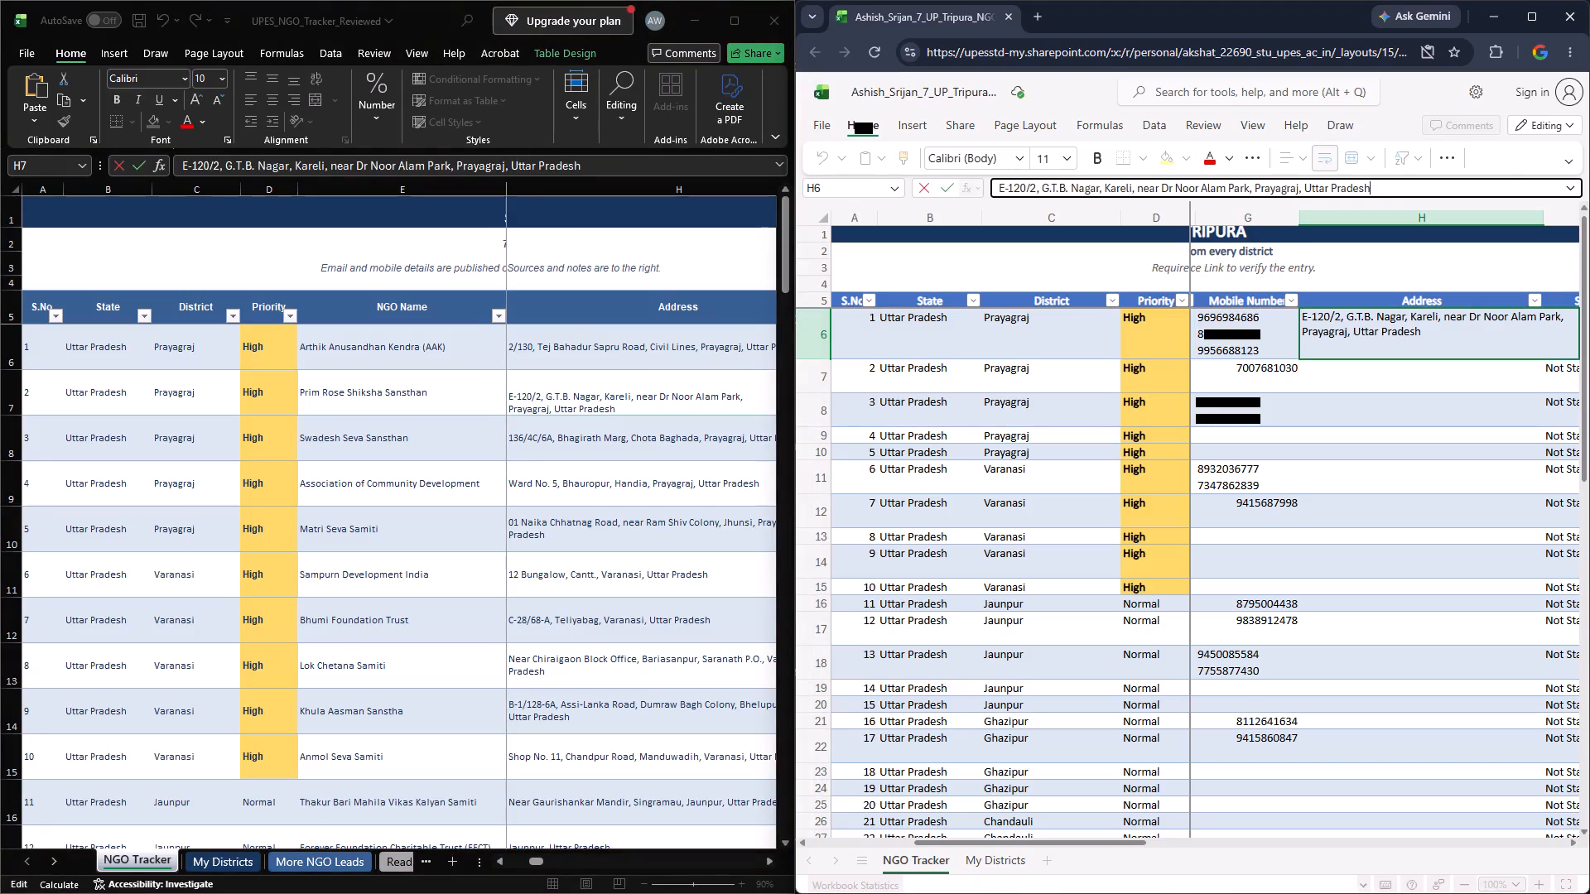
Copy Association of Community Development's address from the local Excel workbook into its Address cell in the Chrome tracker.
click(1380, 380)
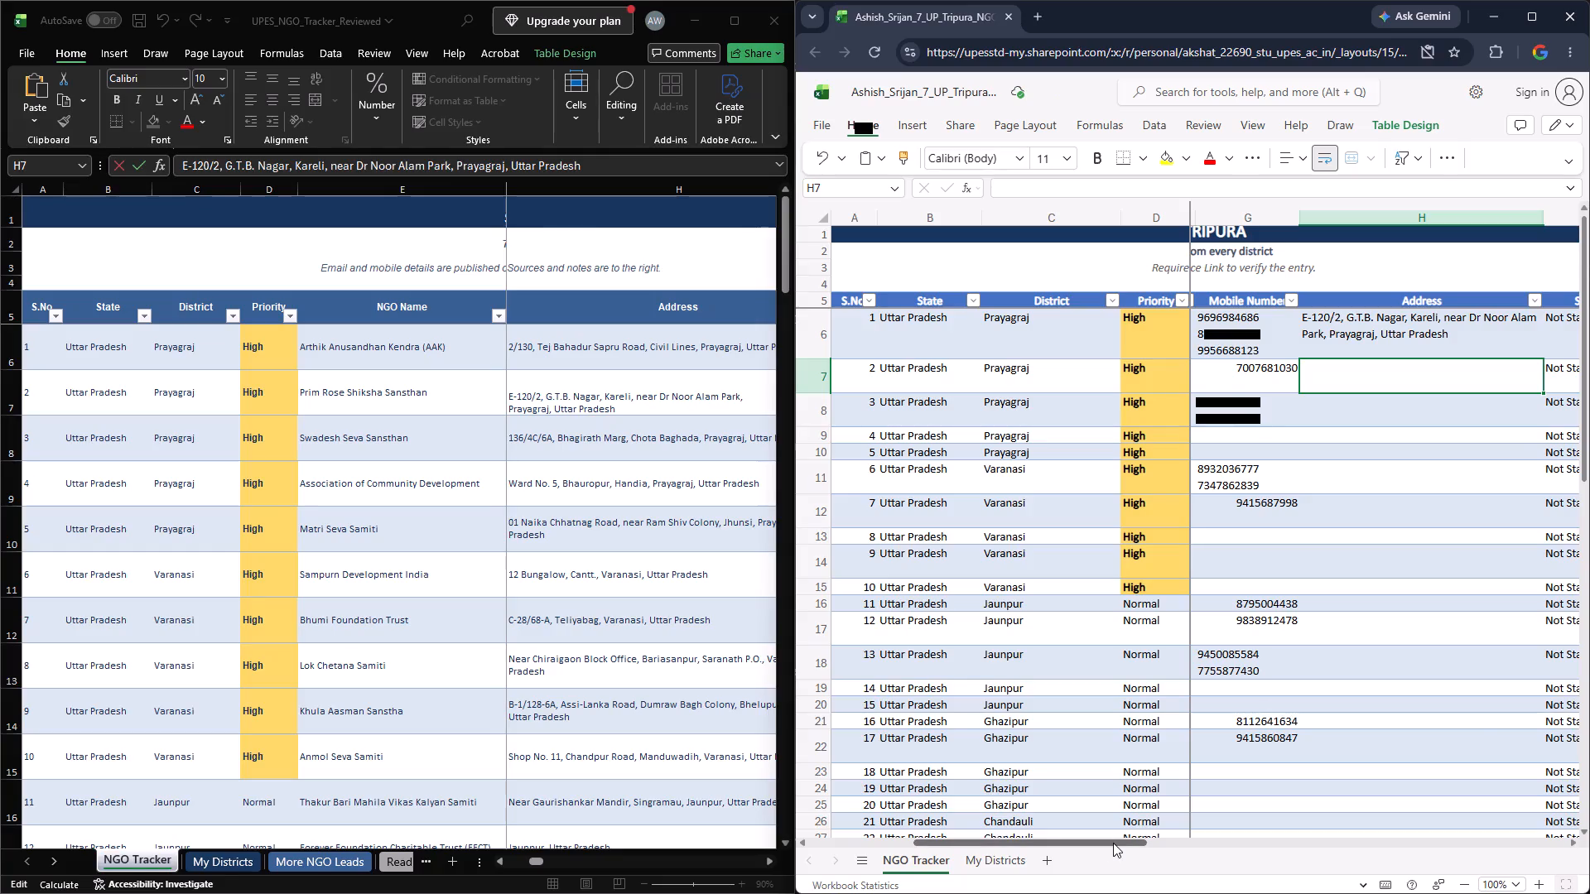
drag(1113, 843, 1160, 849)
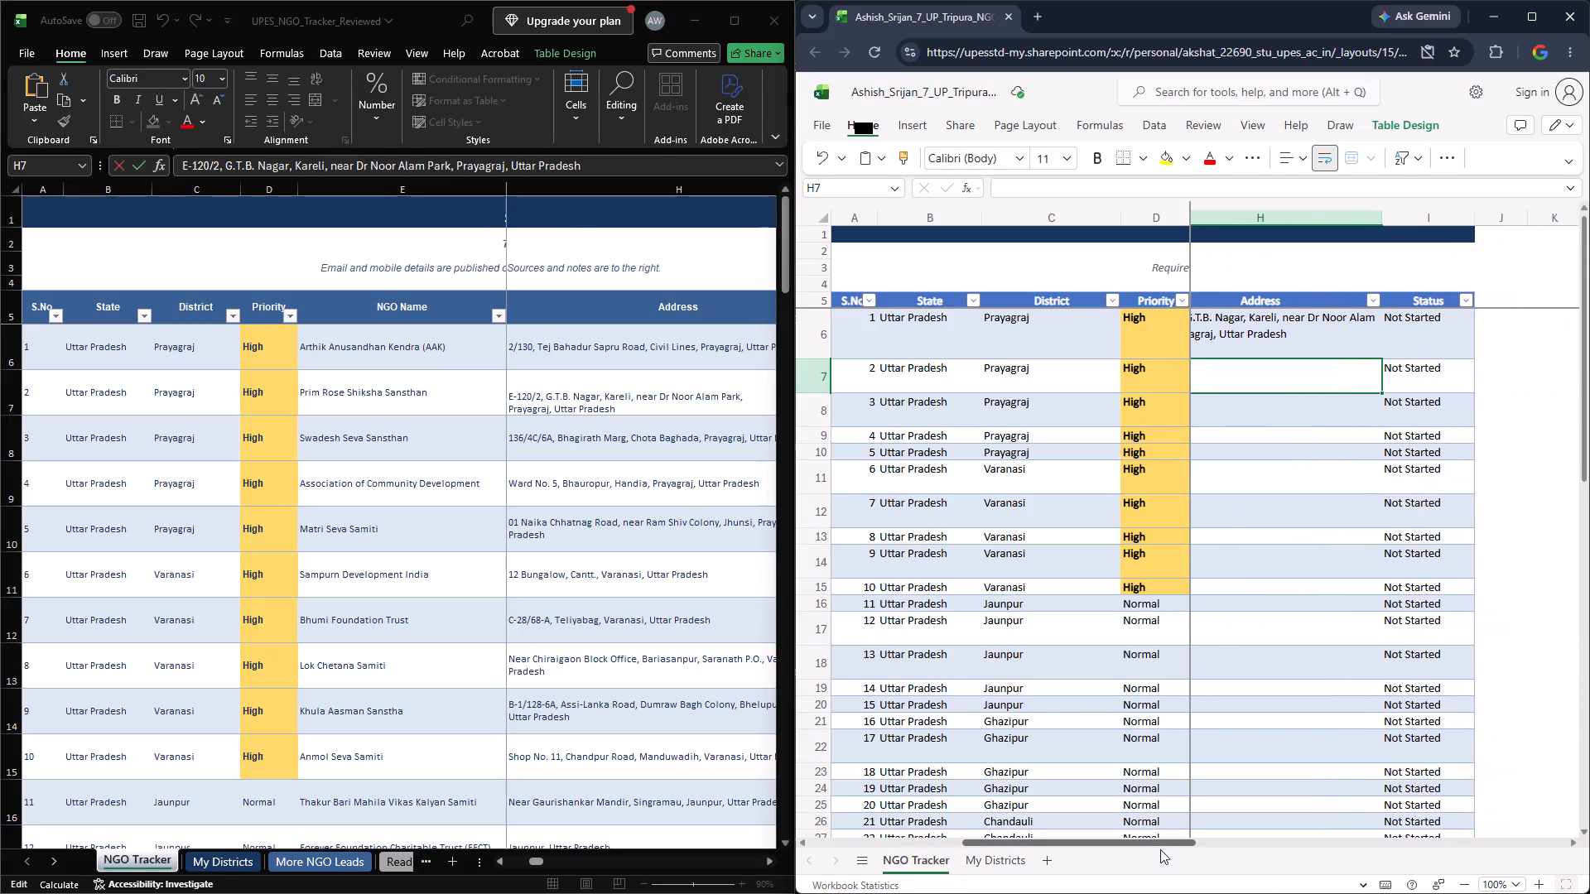
drag(1160, 849, 1125, 844)
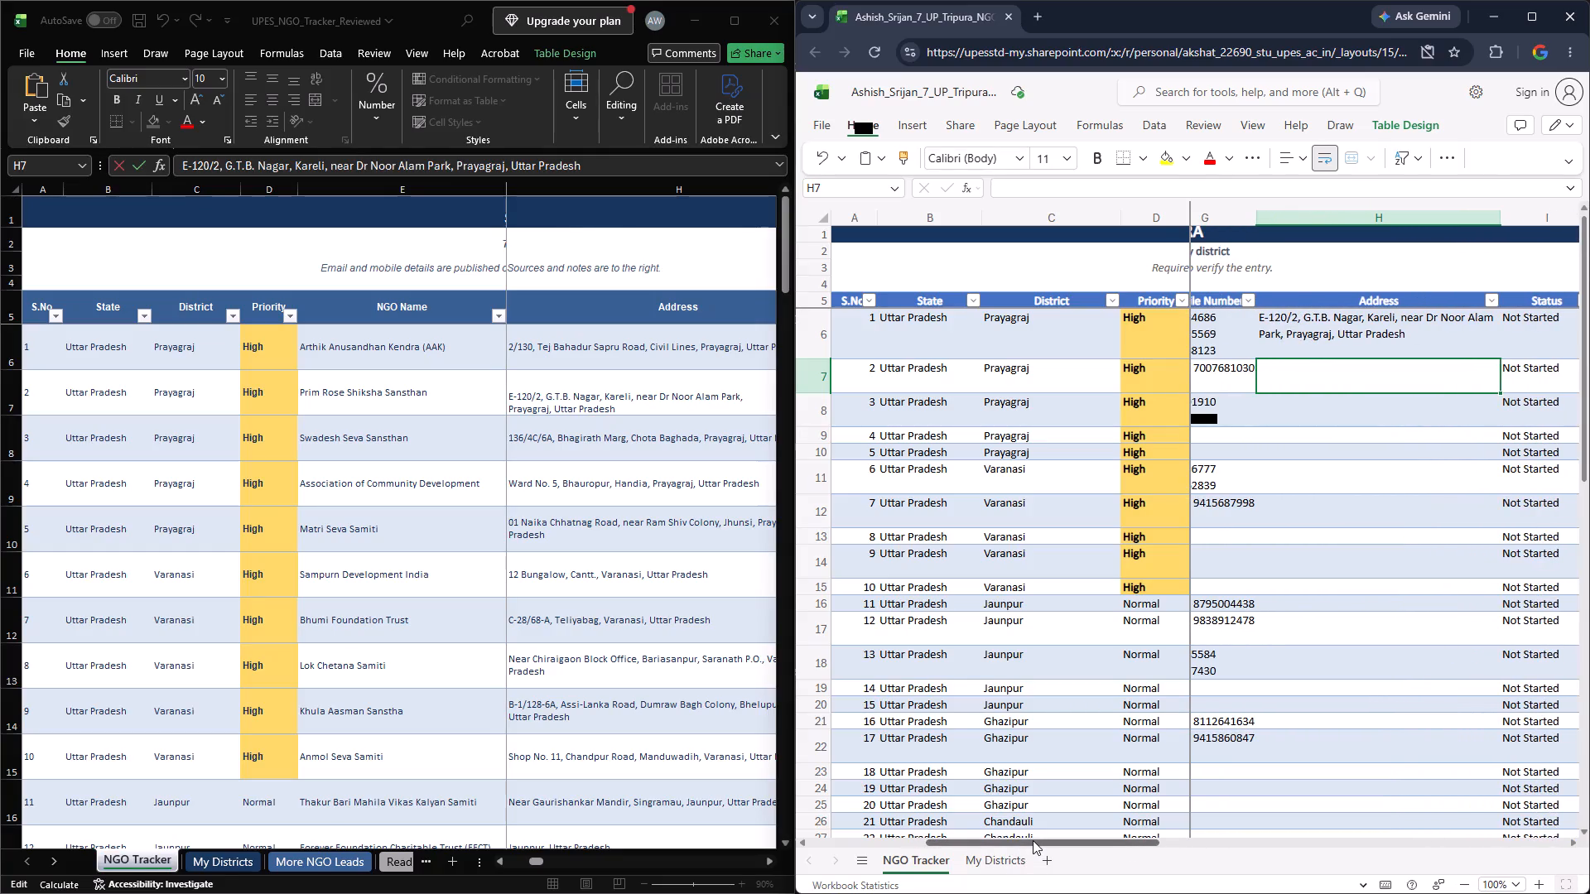
drag(1033, 840, 1008, 834)
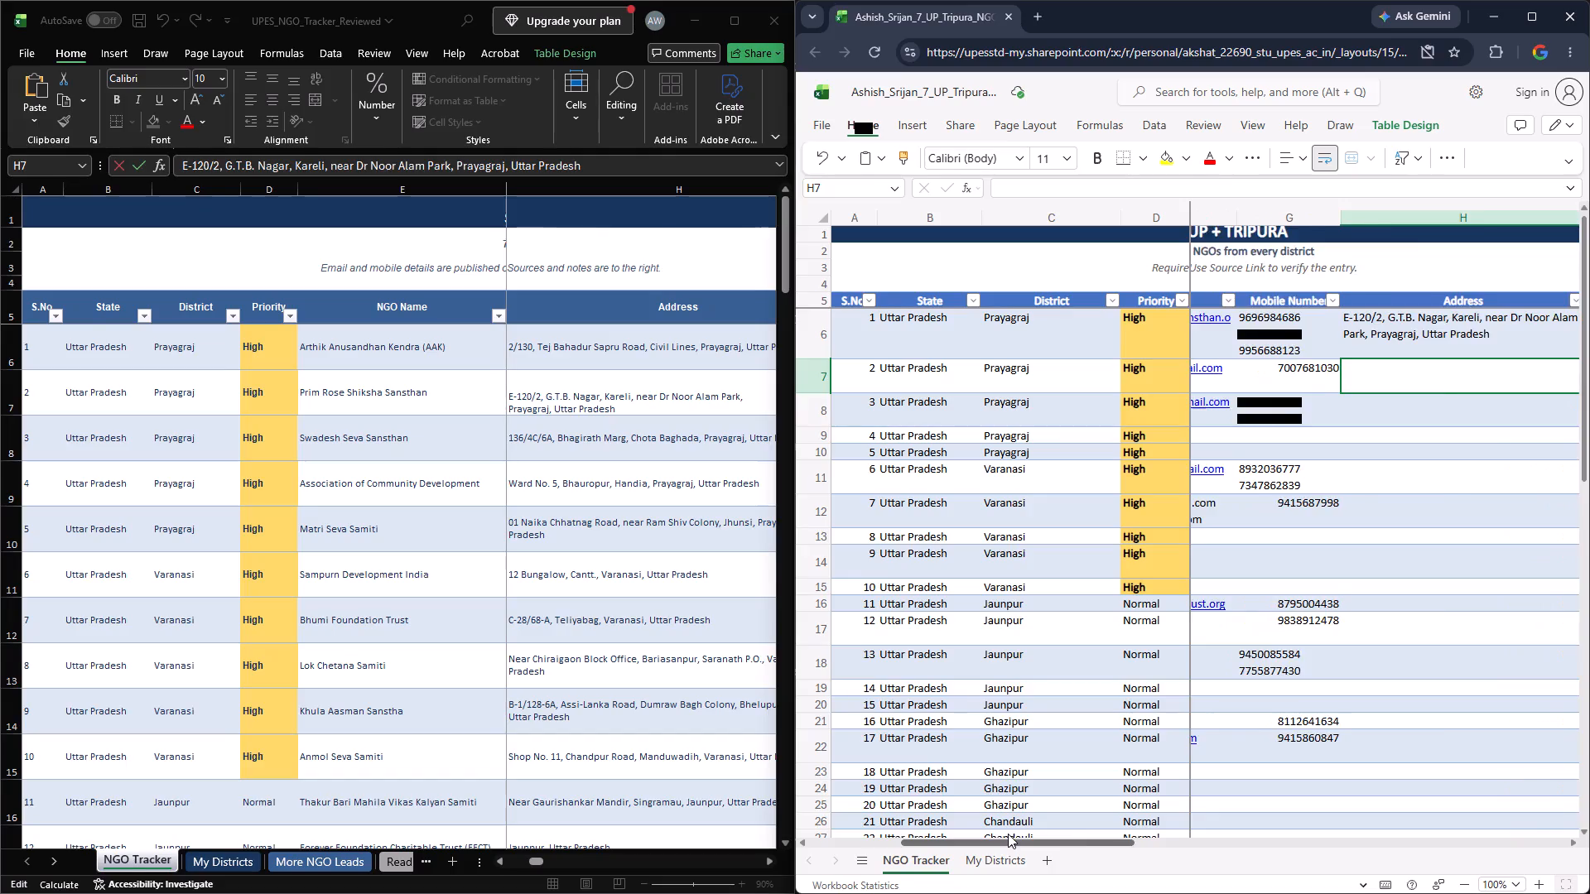
drag(1008, 834, 896, 834)
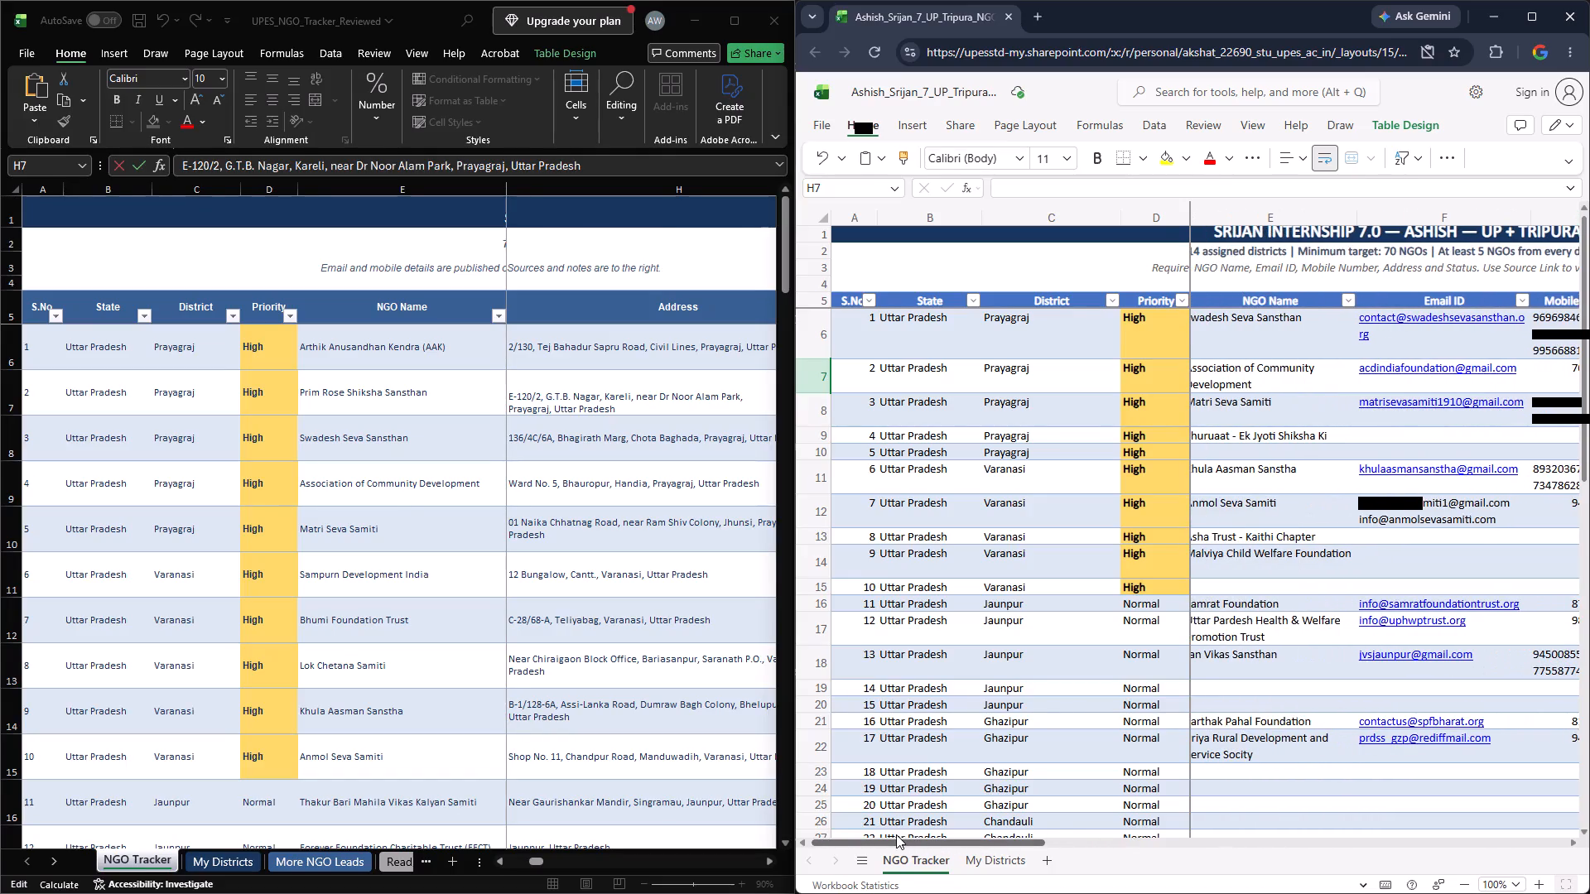
drag(896, 834, 910, 838)
drag(910, 838, 956, 855)
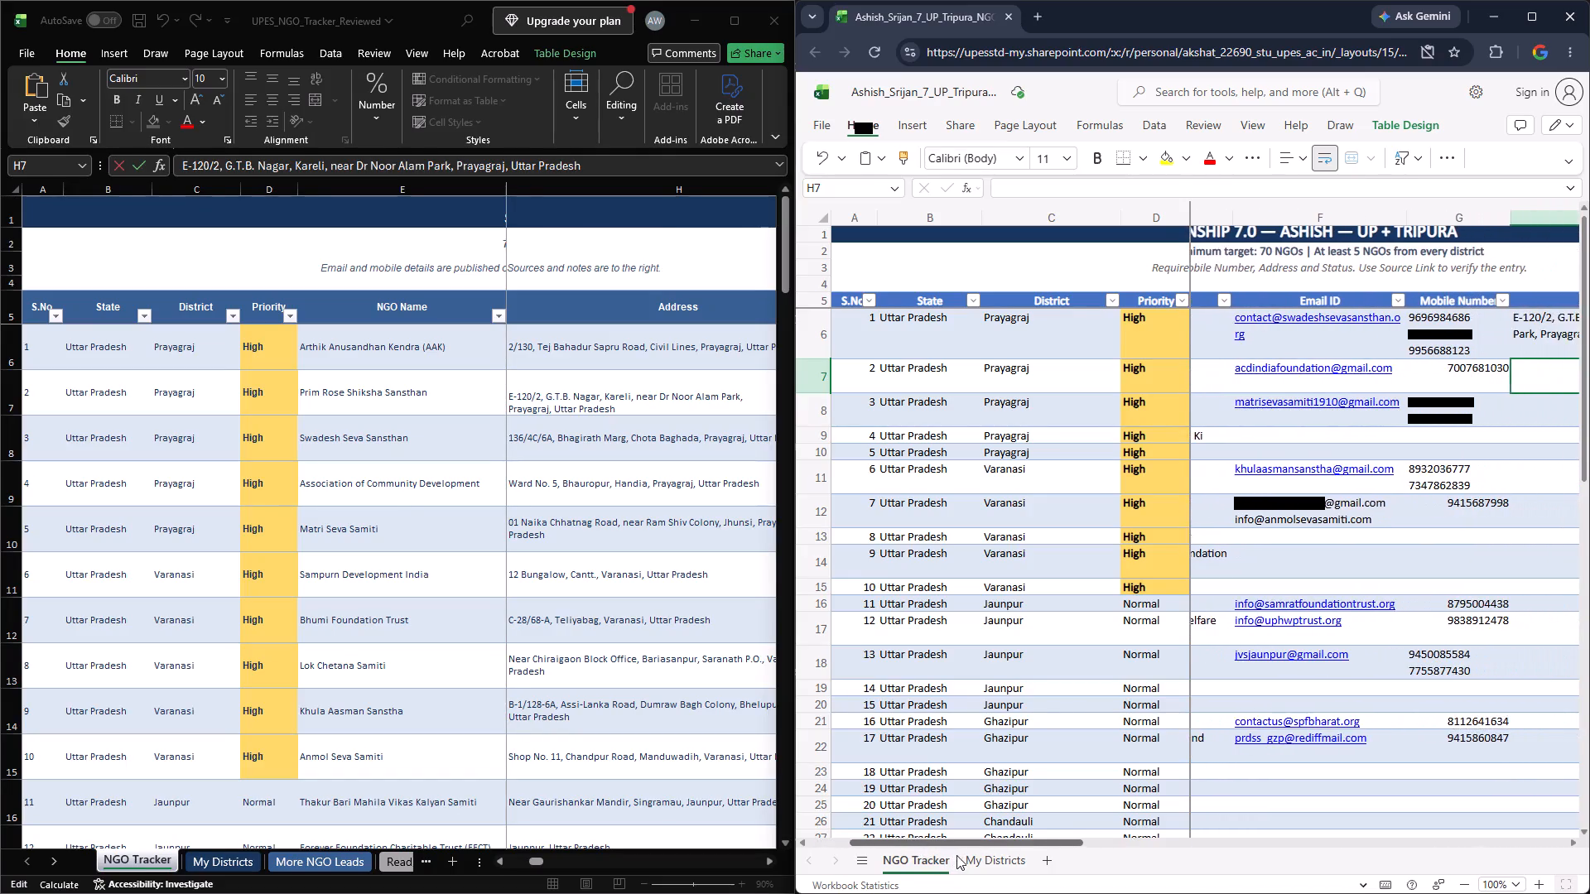
drag(956, 855, 976, 860)
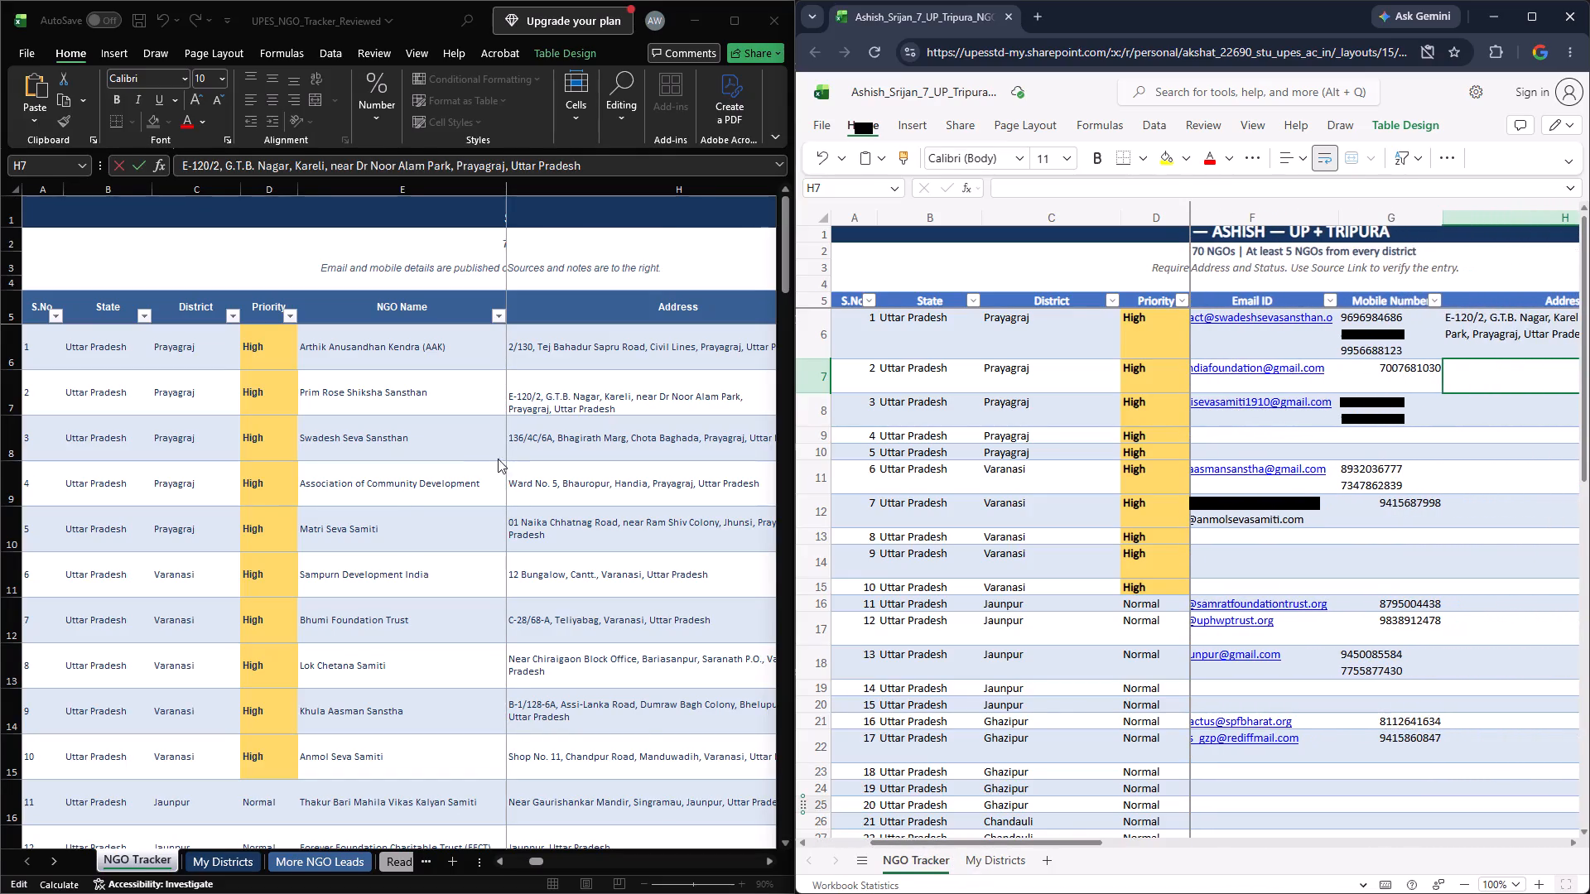
click(597, 494)
click(597, 494)
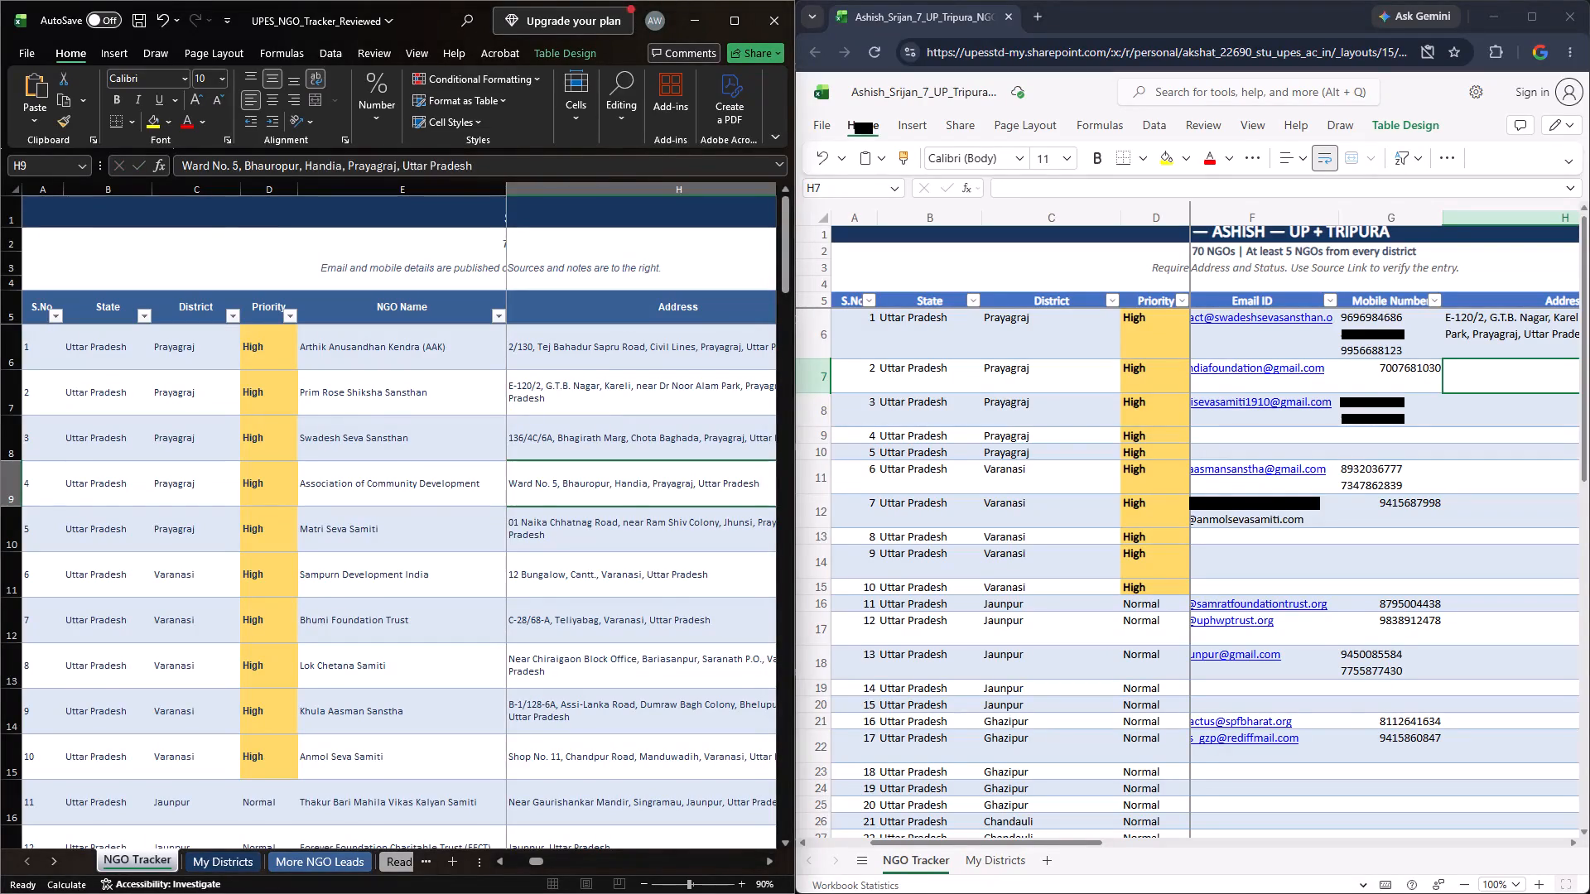
click(601, 174)
key(ctrl+a)
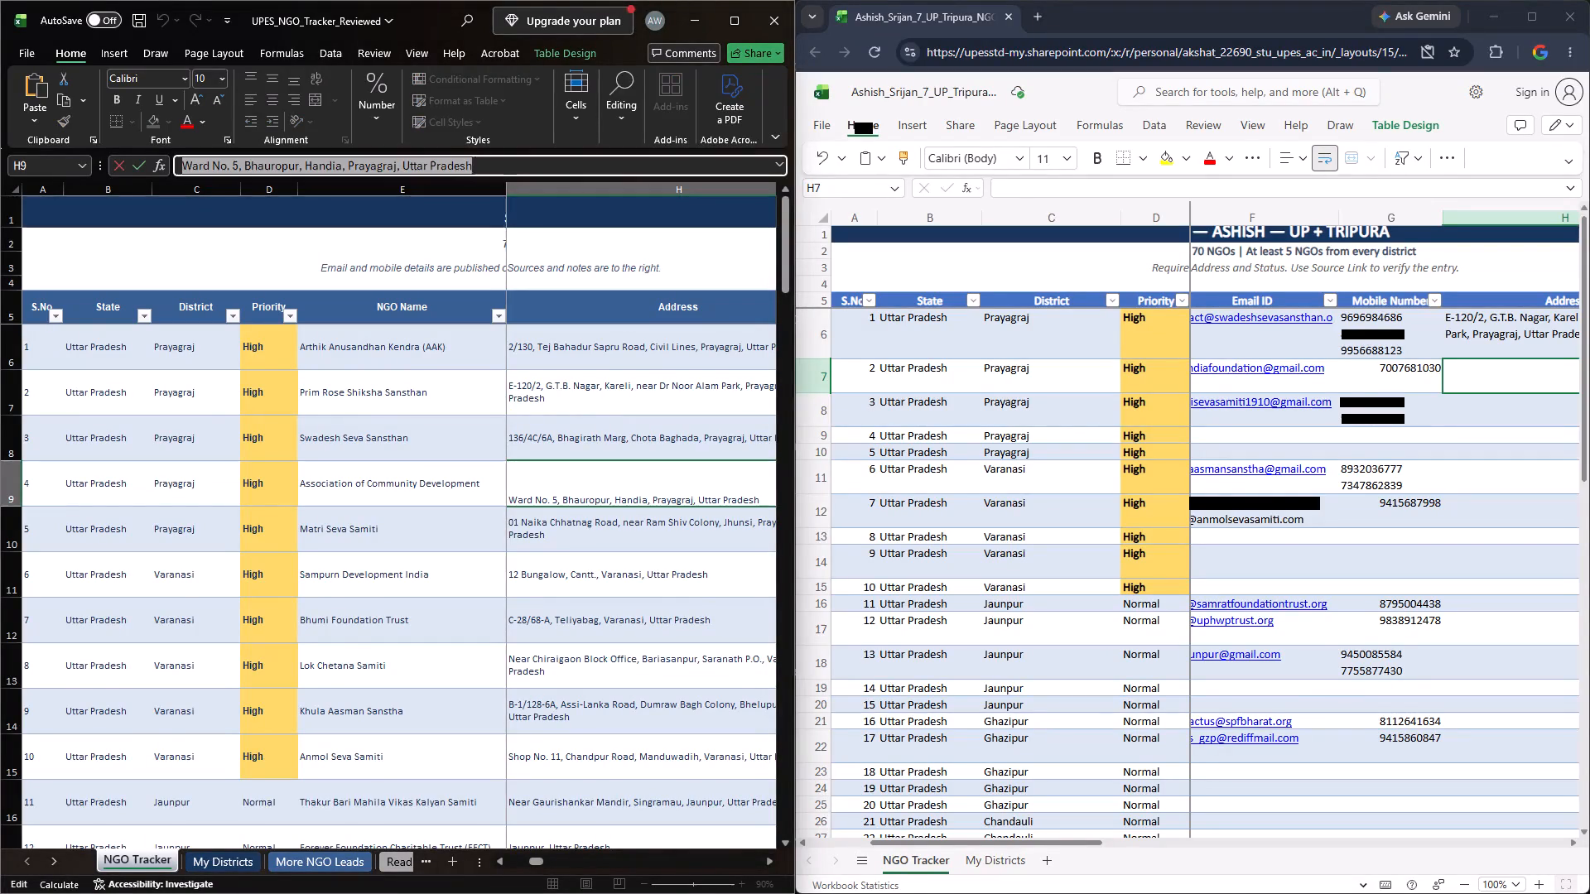
key(ctrl+c)
key(ctrl+c)
click(1362, 191)
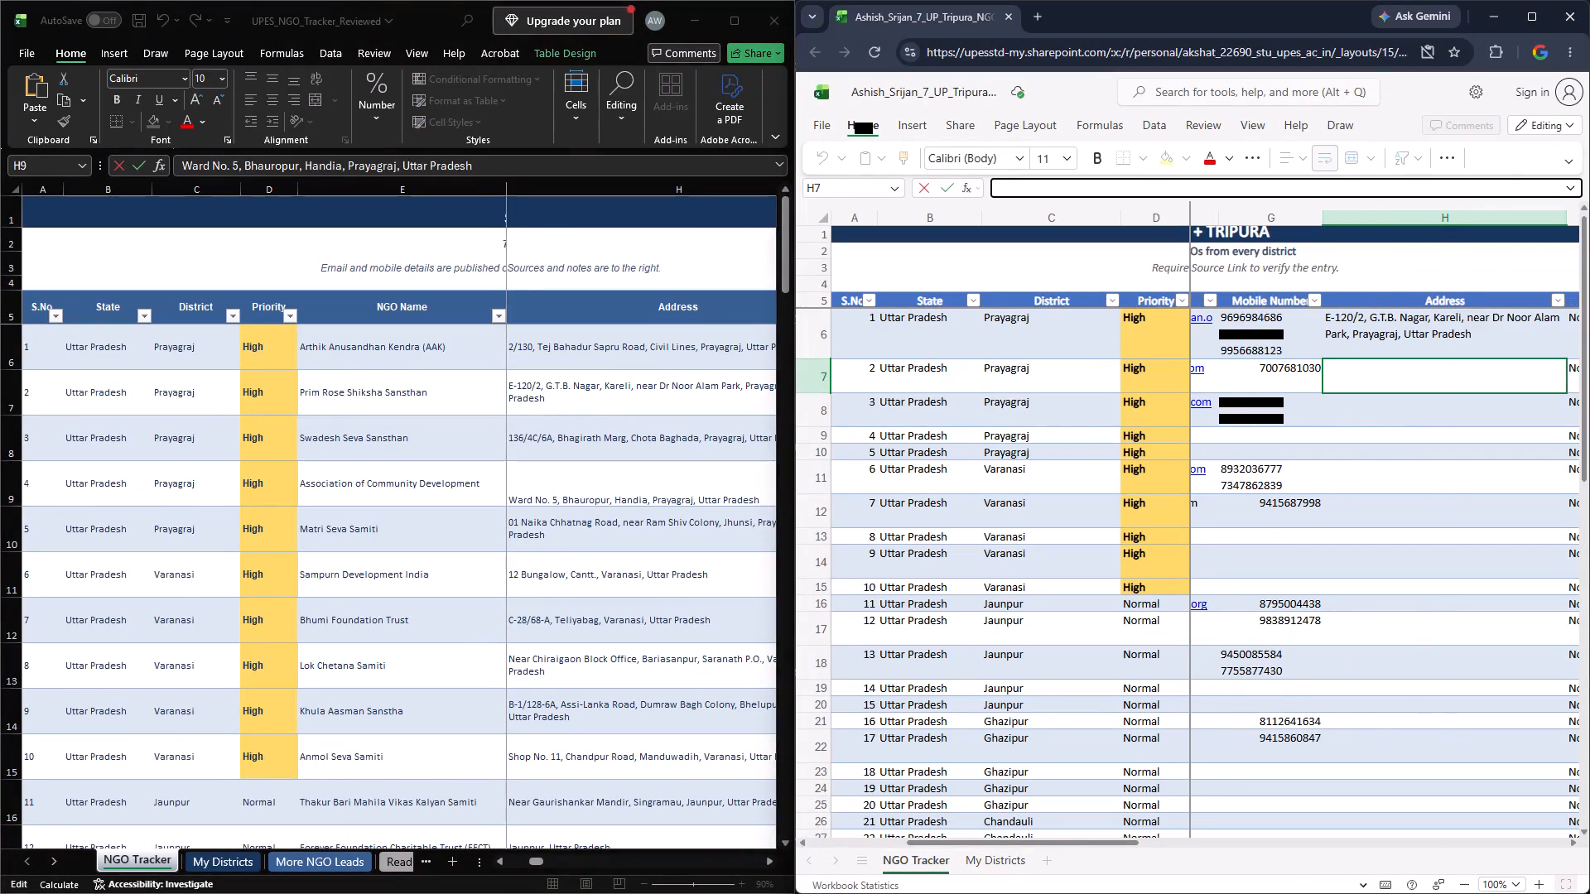
key(ctrl+v)
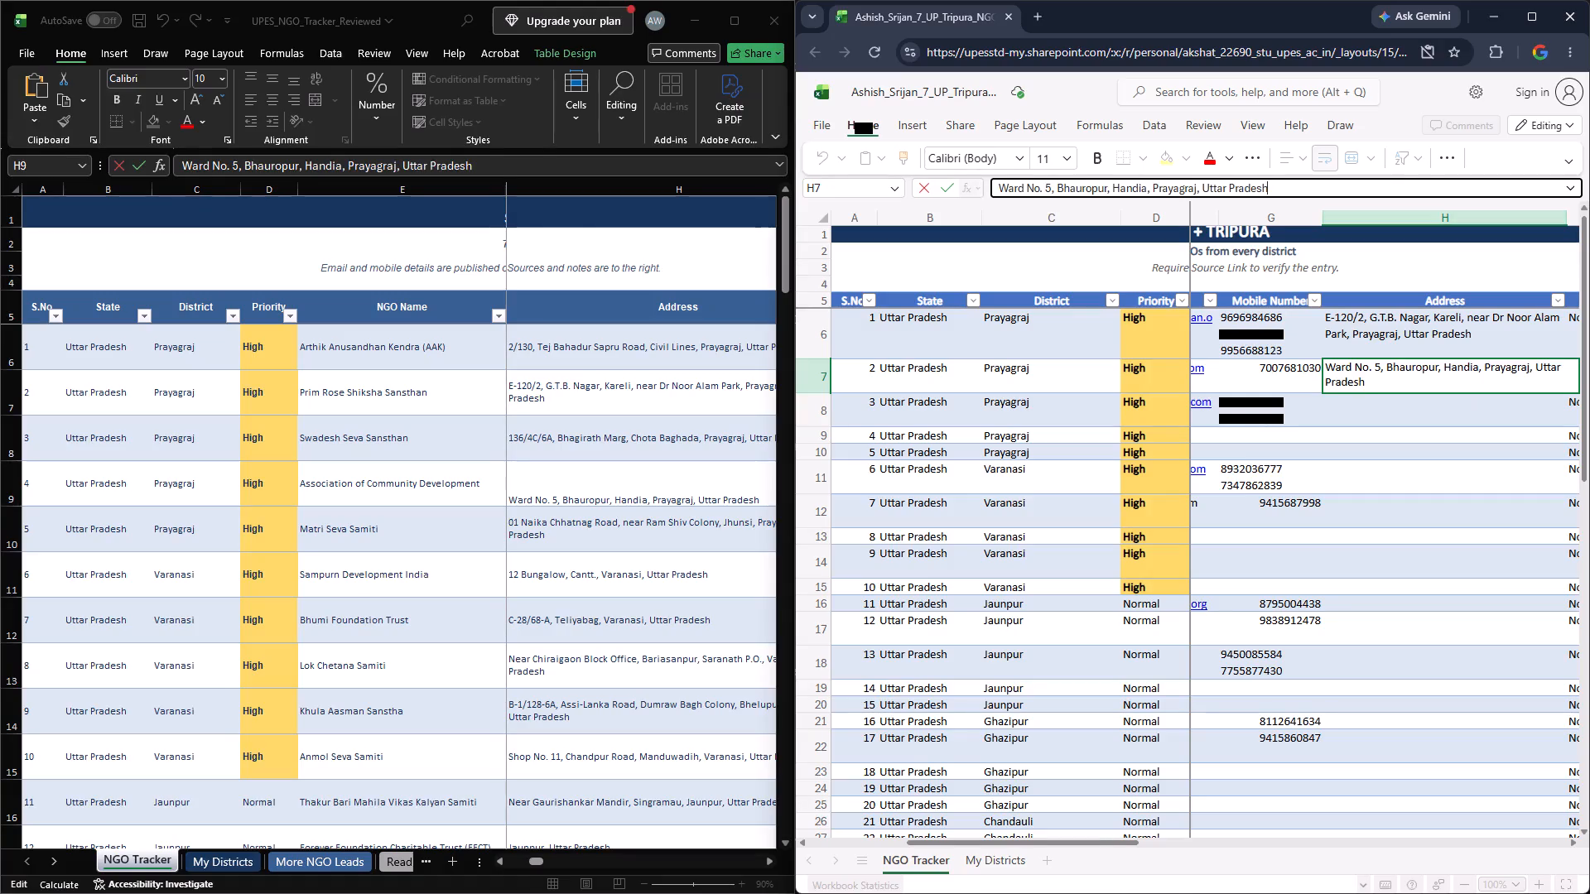
Copy Matri Seva Samiti's address from the local Excel workbook for its row in the Chrome tracker.
click(1425, 423)
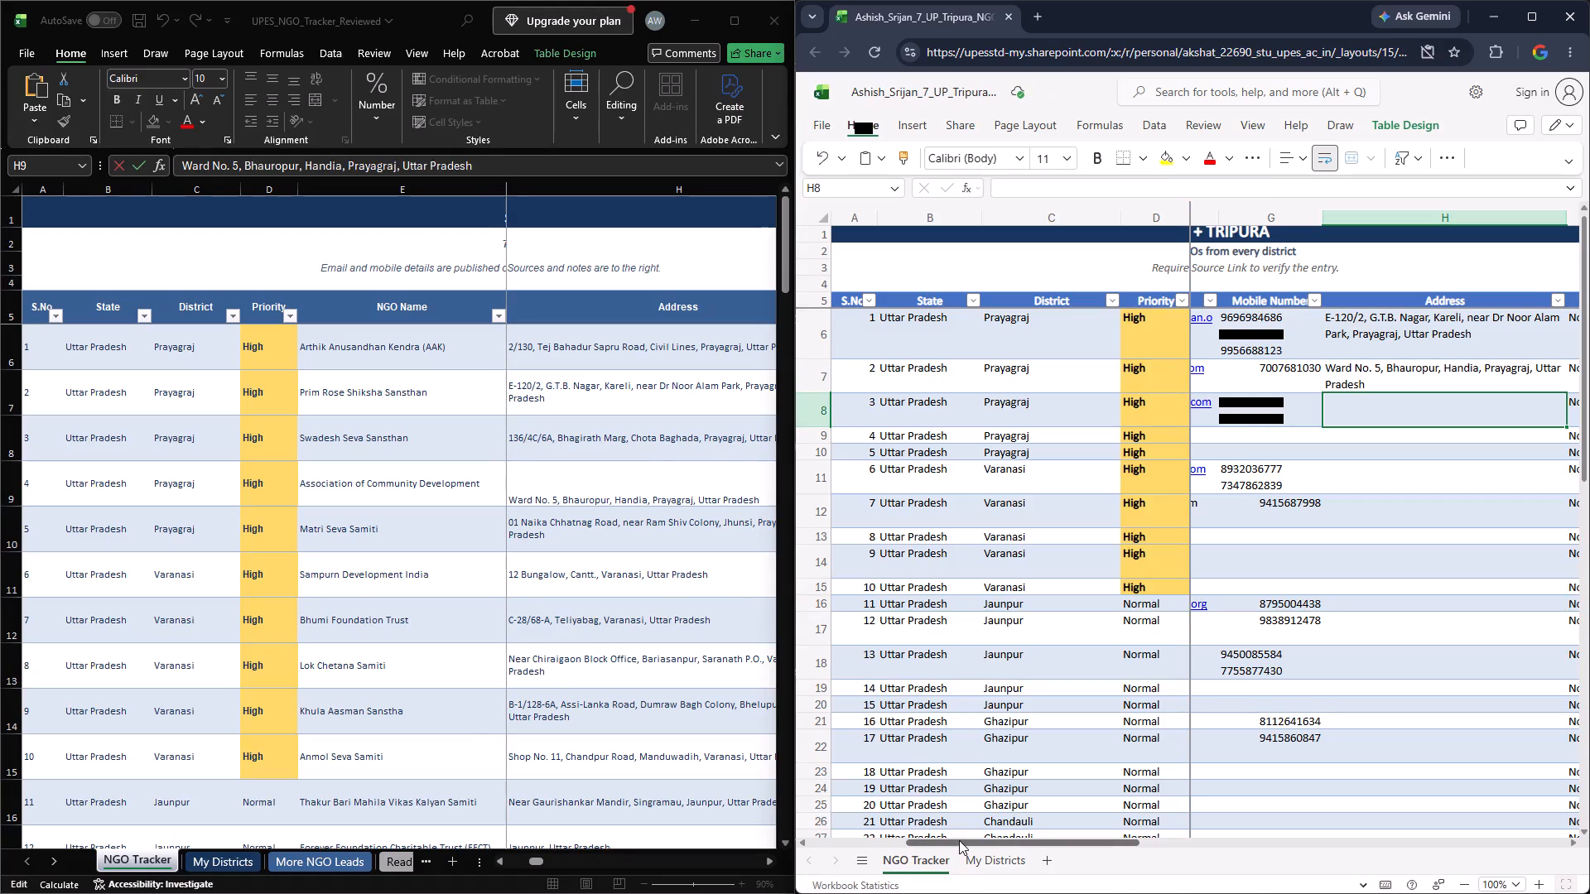
drag(959, 839, 827, 846)
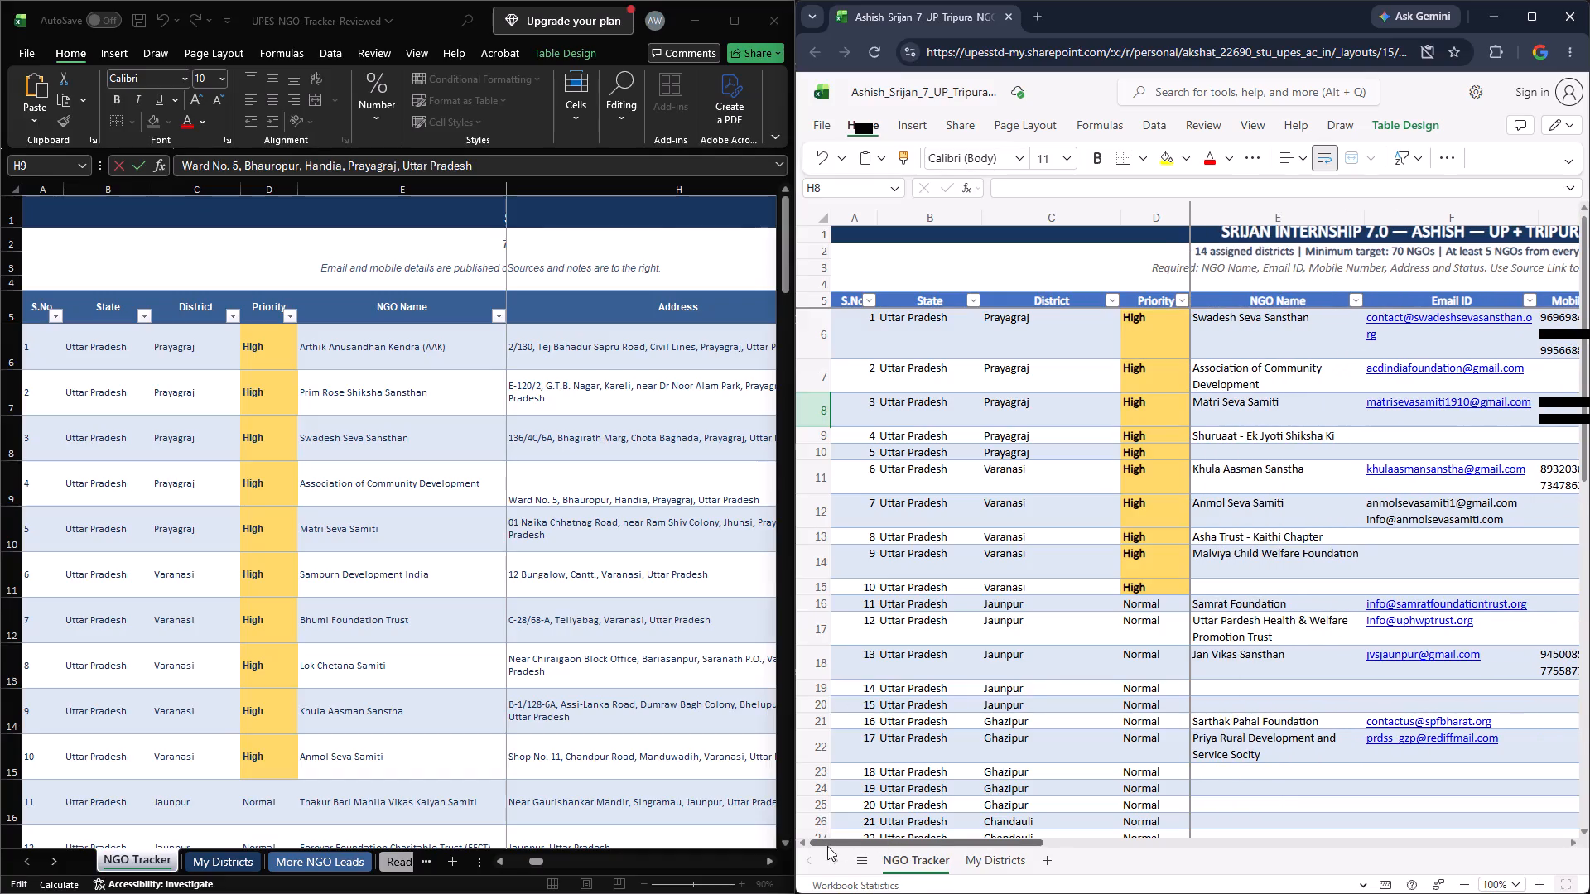
drag(827, 846, 950, 874)
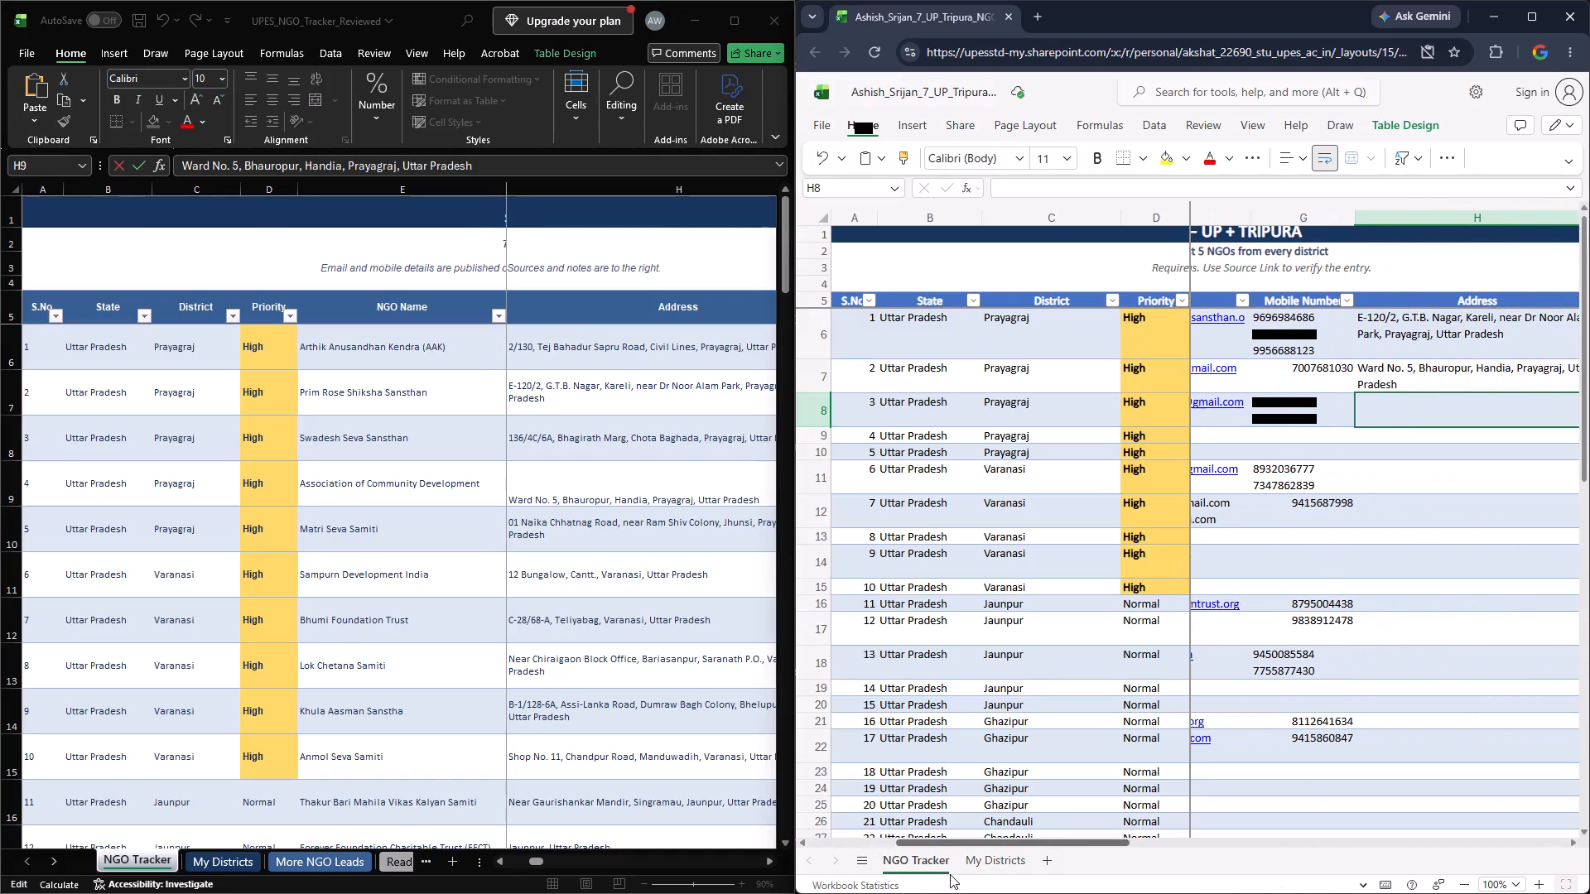
drag(950, 874, 951, 874)
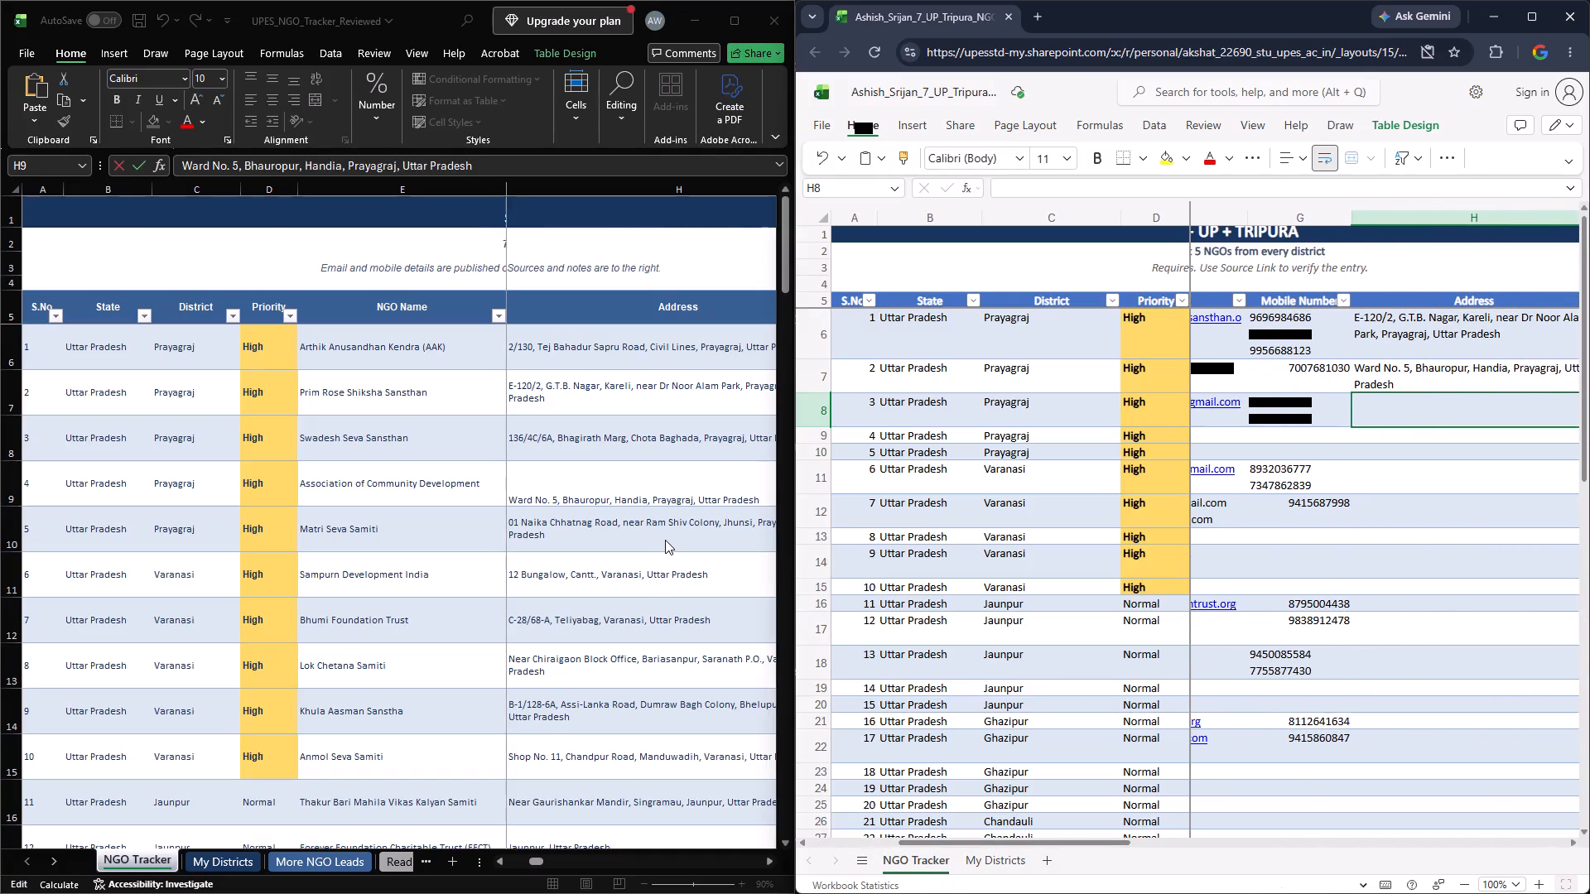
click(665, 540)
click(665, 540)
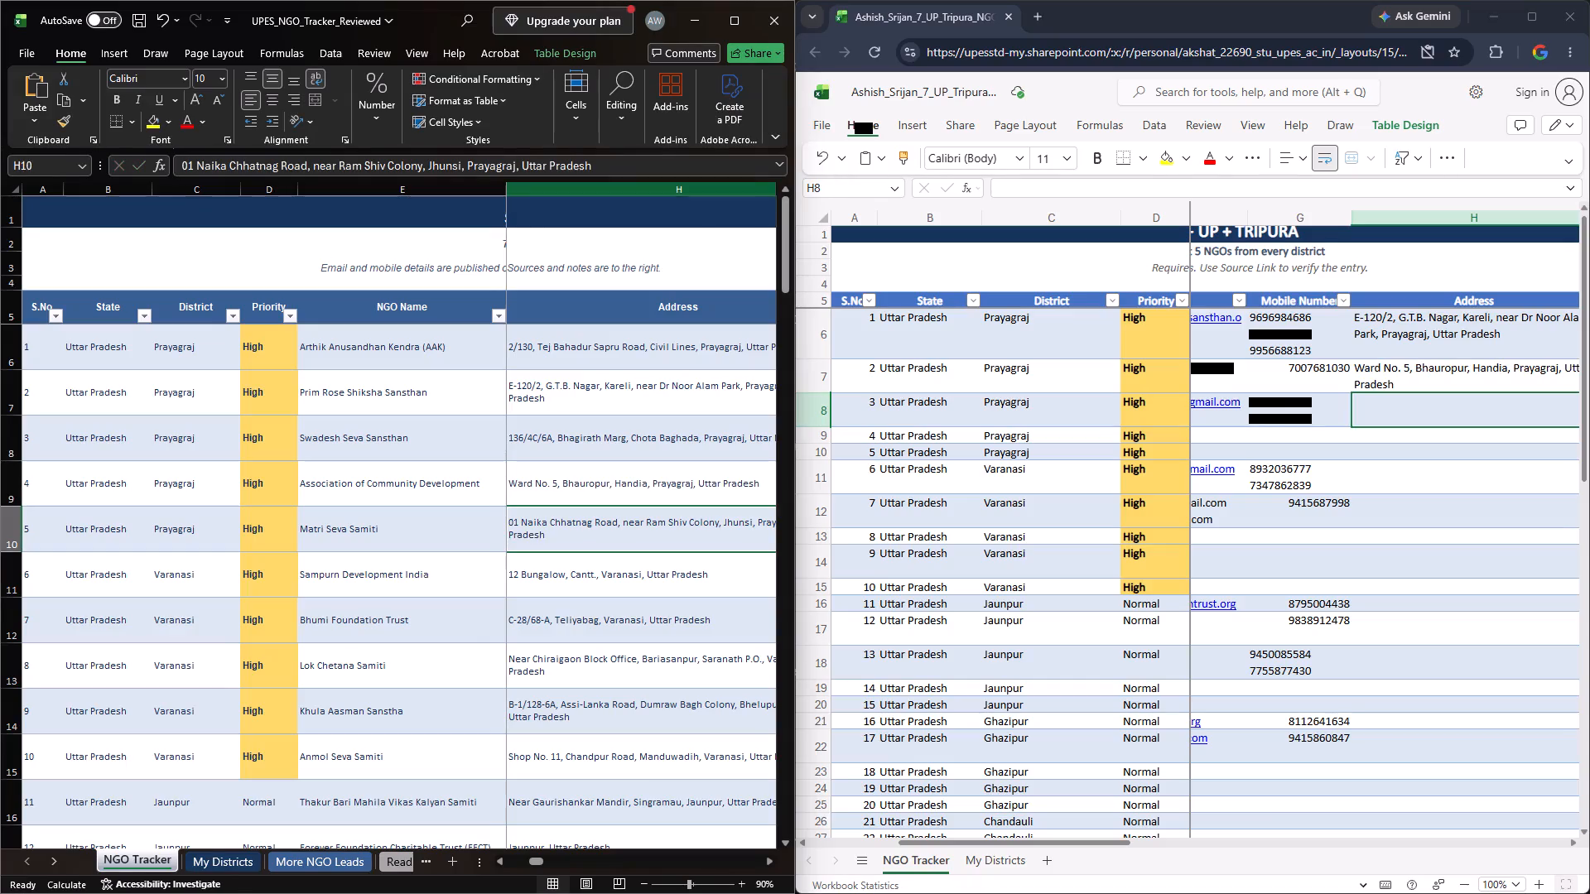
click(614, 173)
key(ctrl+a)
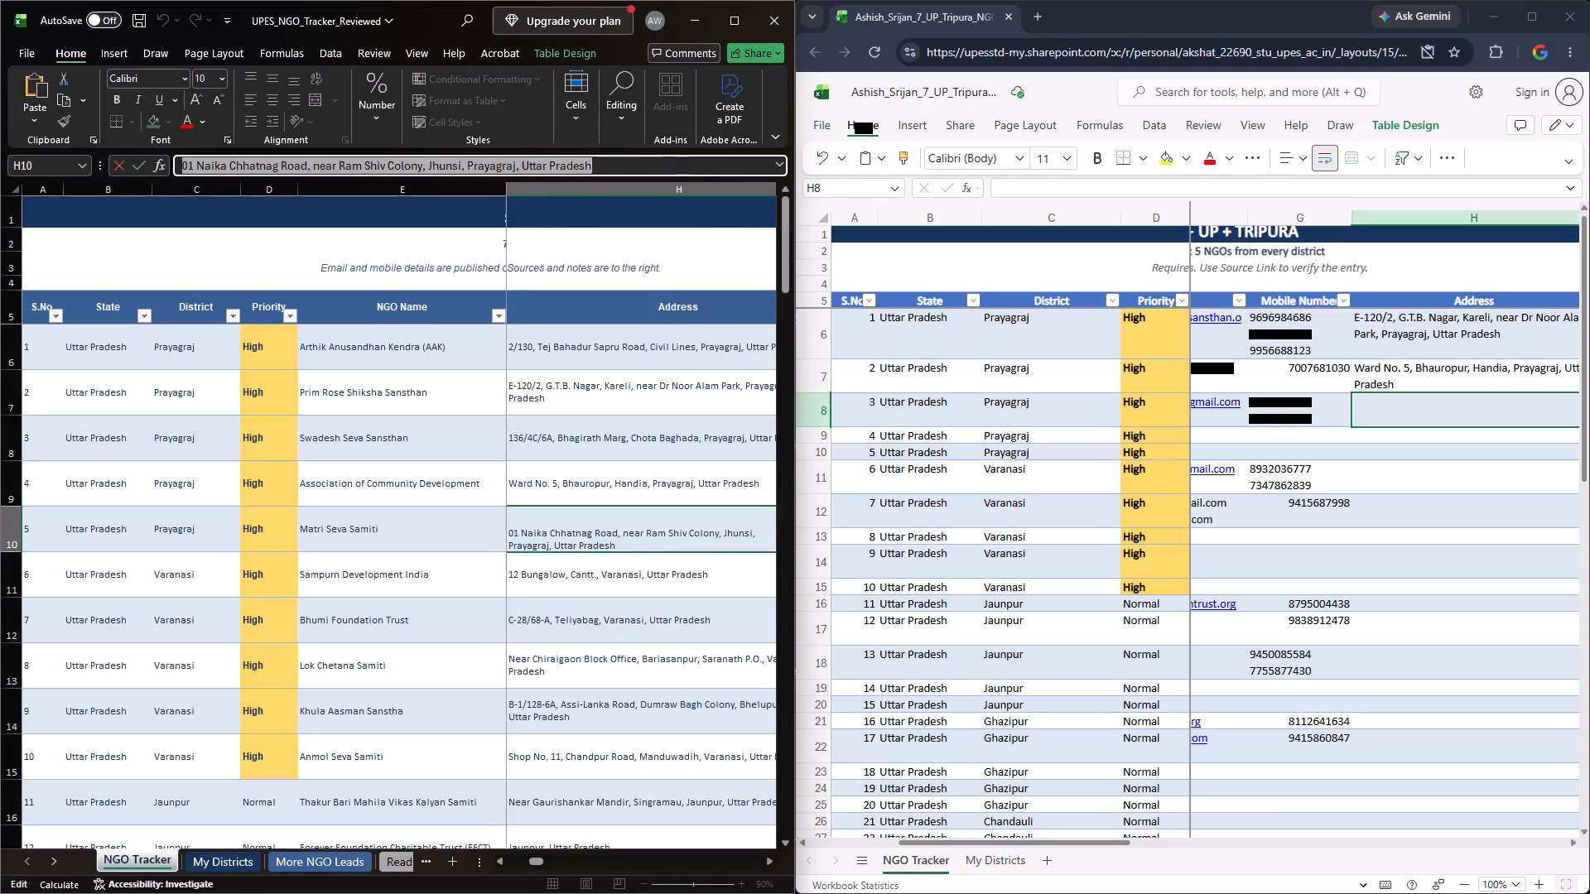
key(ctrl+c)
key(ctrl+c)
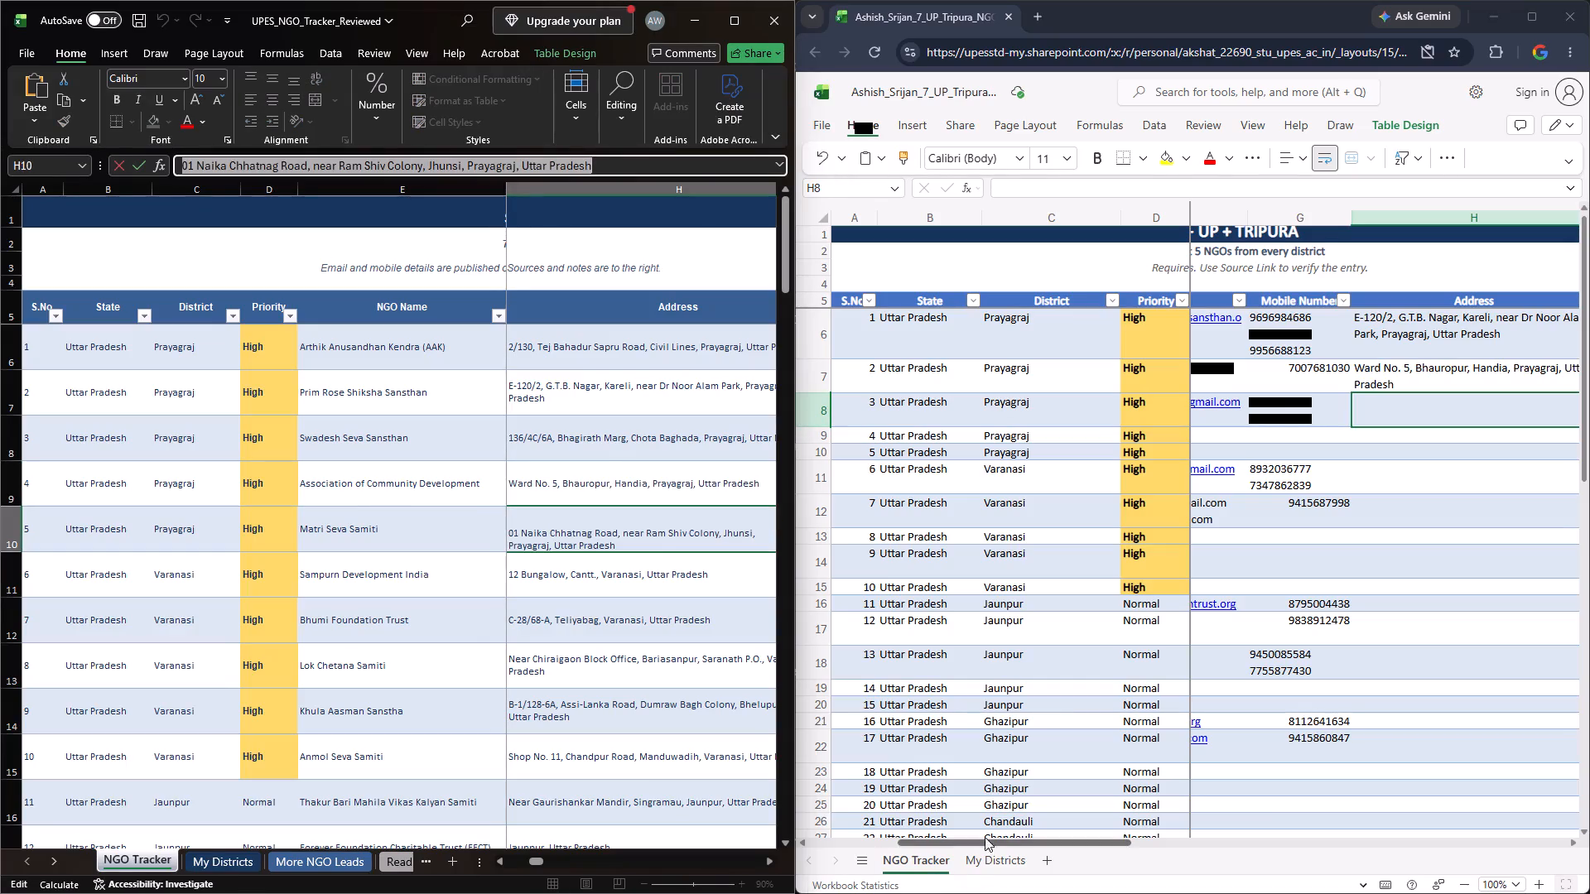
drag(1025, 842, 961, 844)
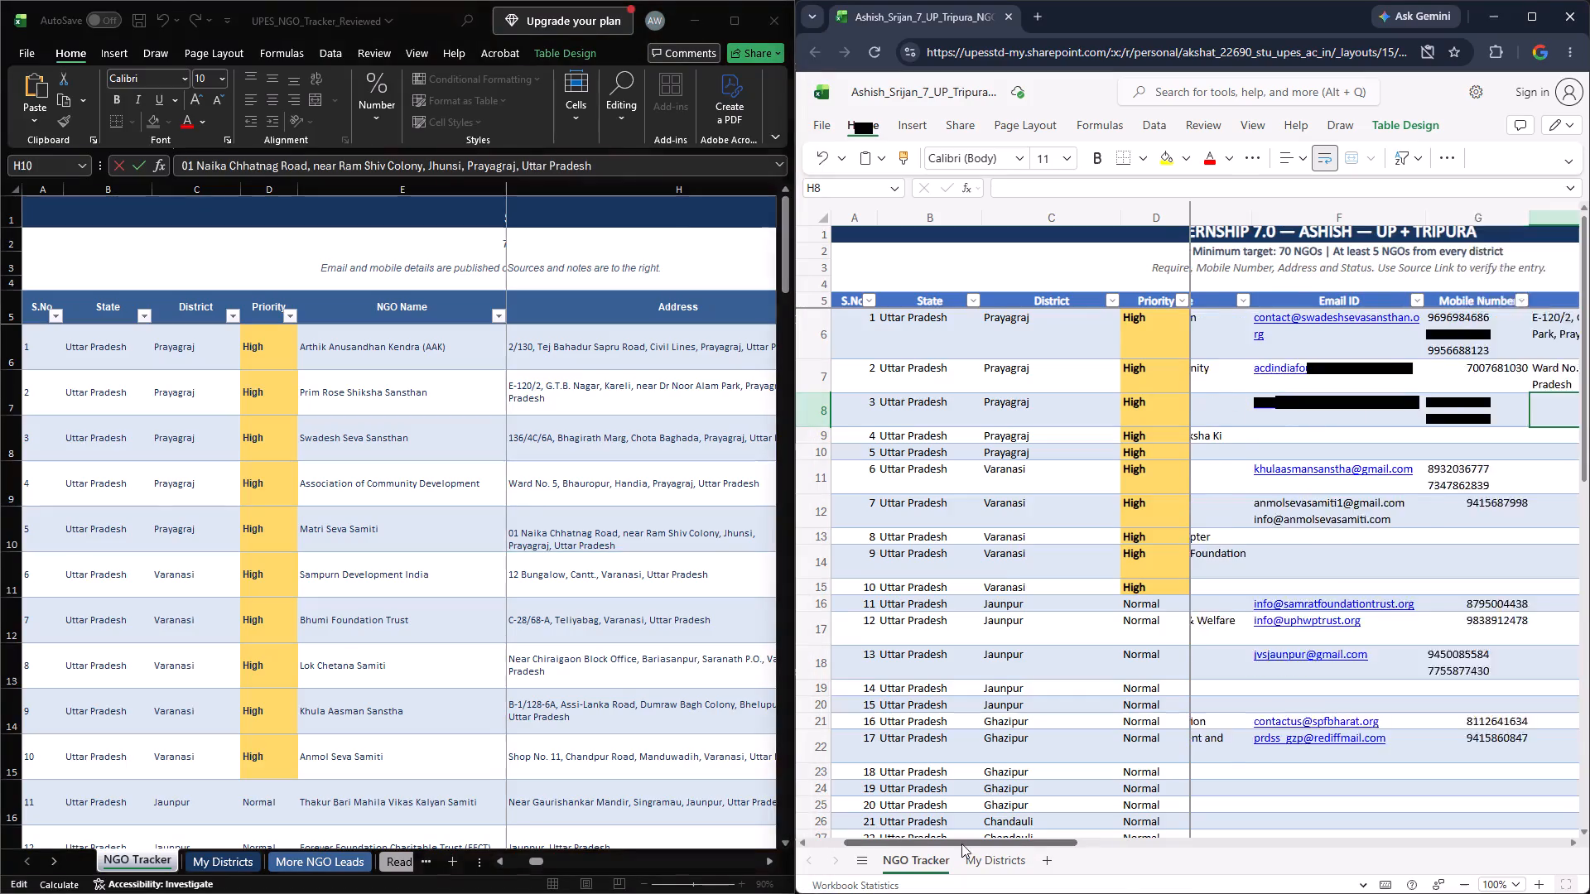
drag(961, 844, 998, 848)
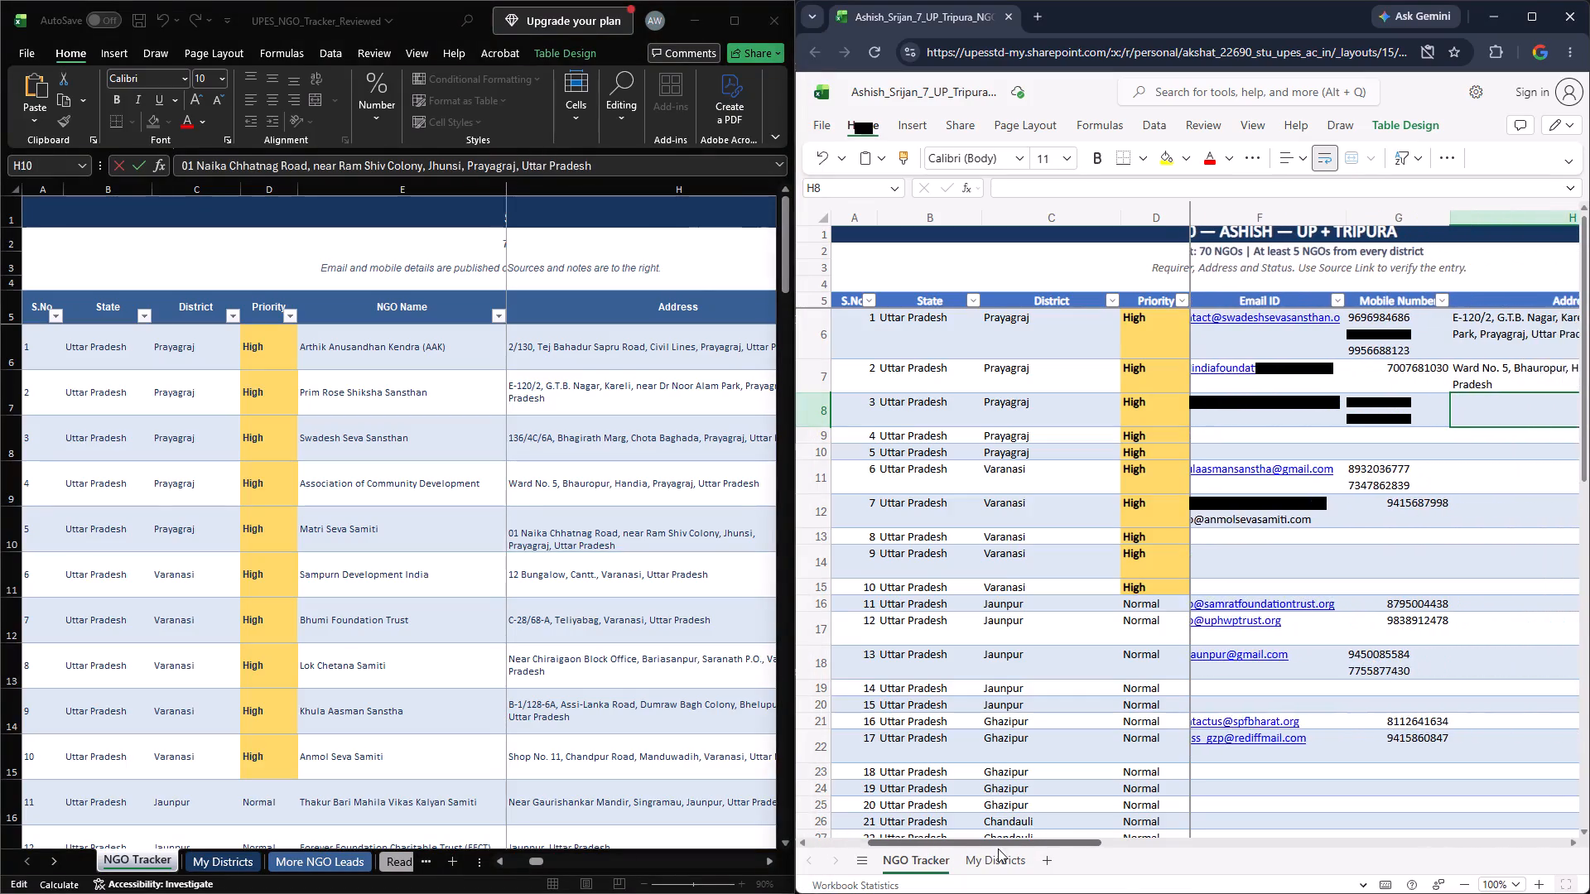
drag(998, 848, 998, 852)
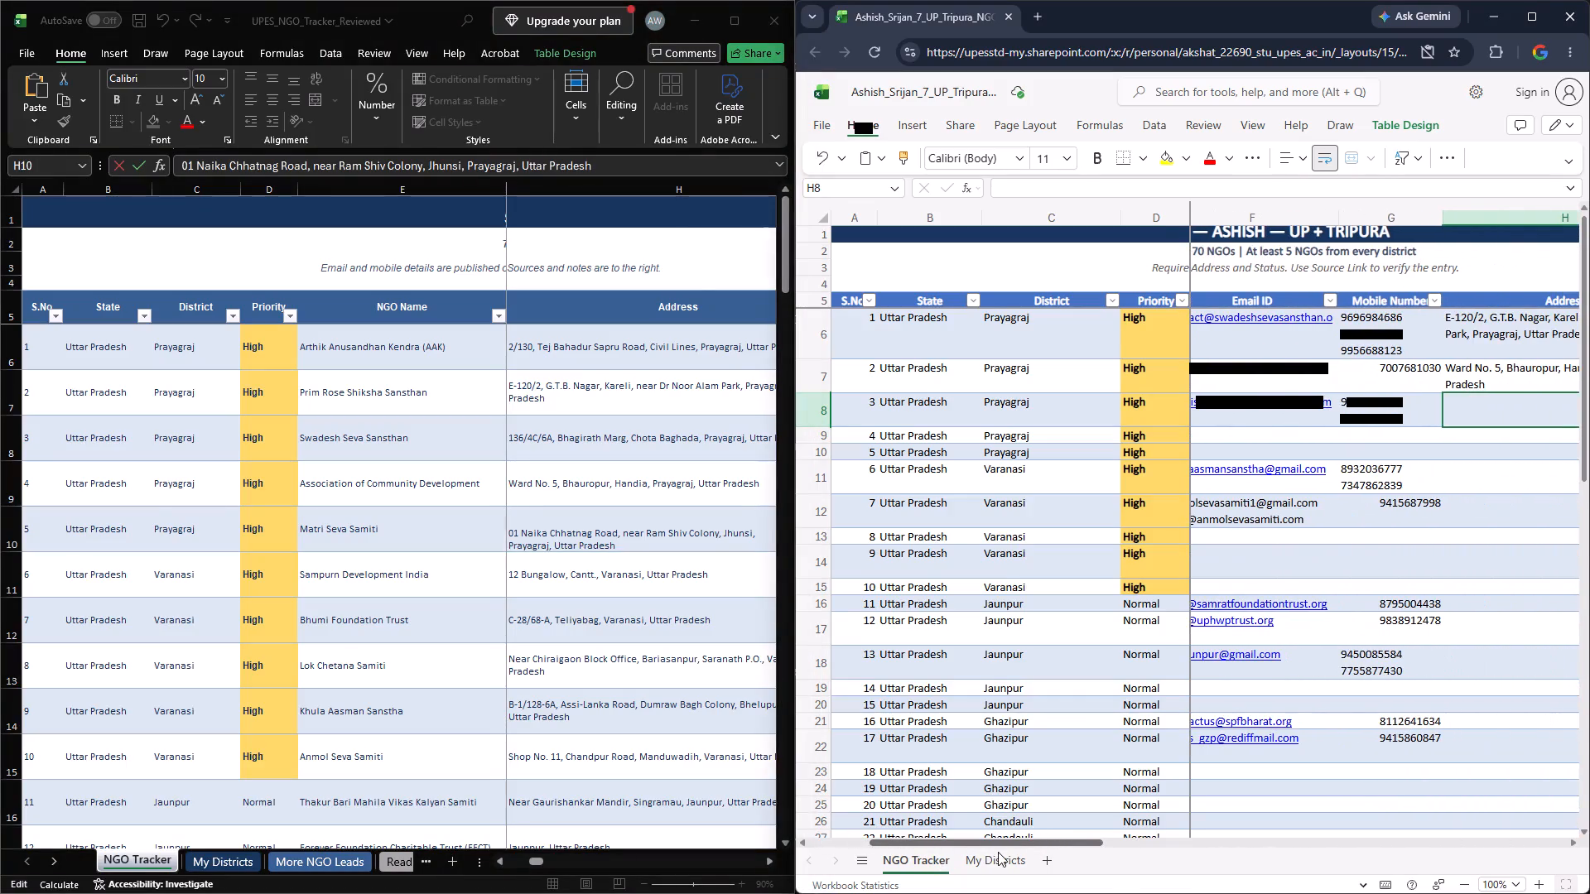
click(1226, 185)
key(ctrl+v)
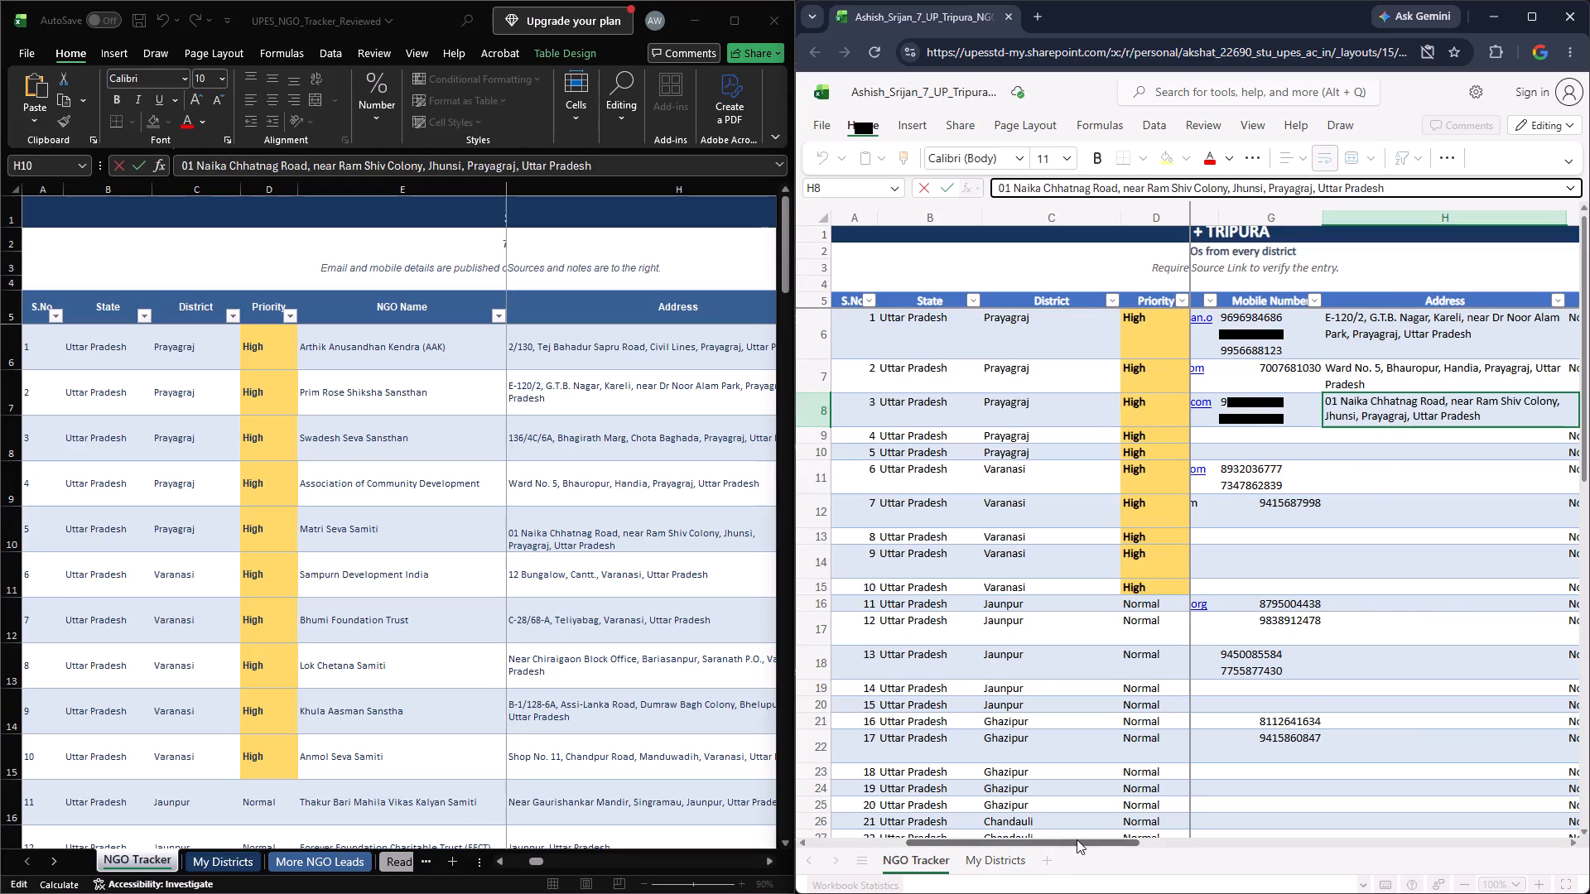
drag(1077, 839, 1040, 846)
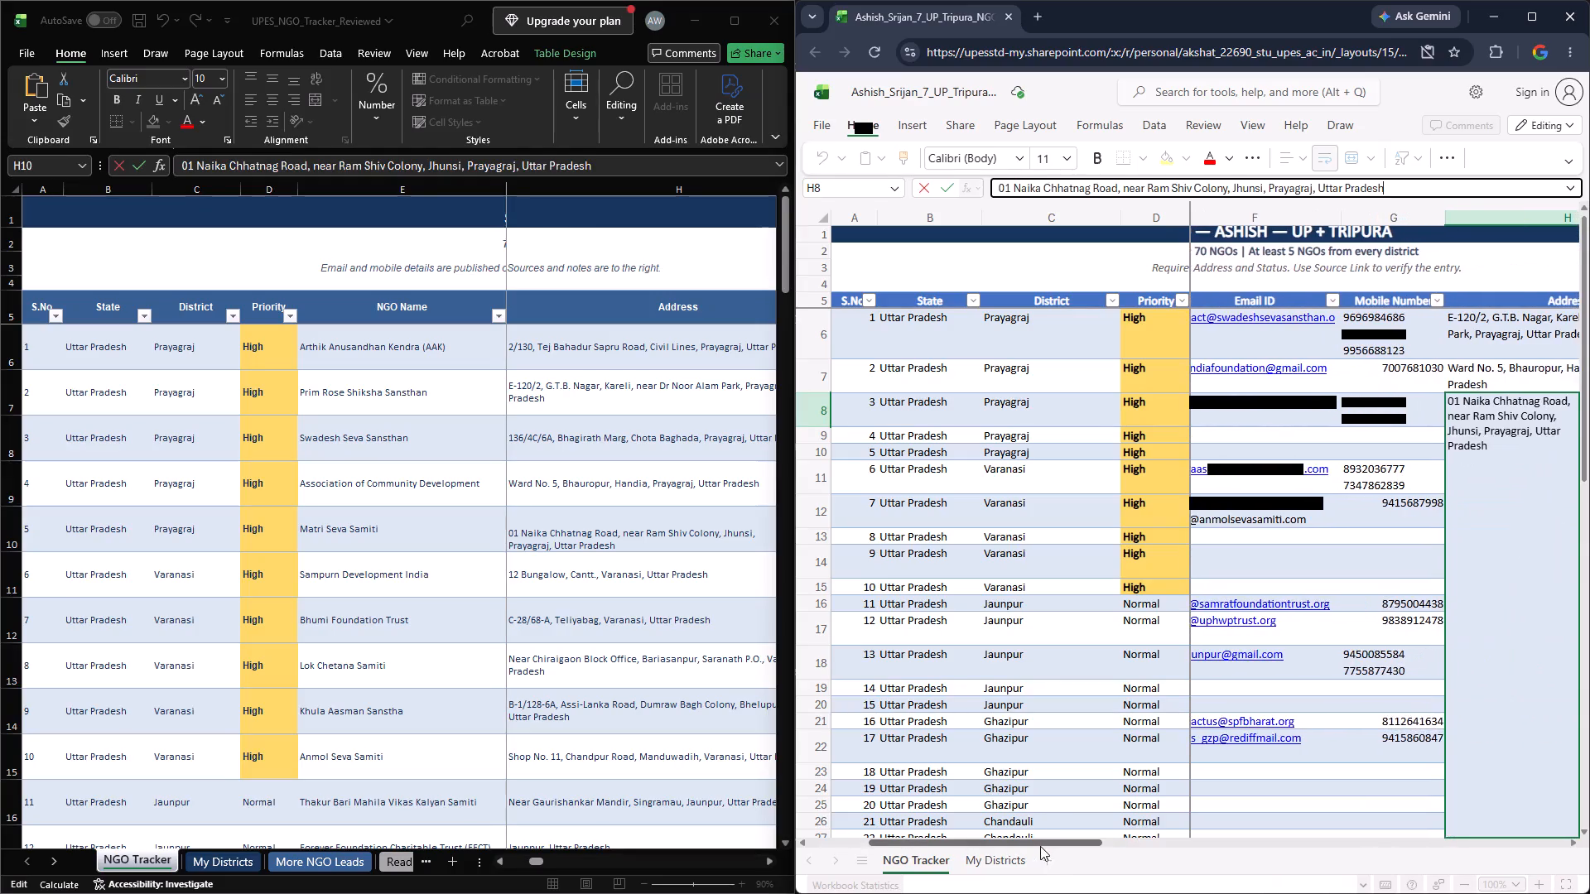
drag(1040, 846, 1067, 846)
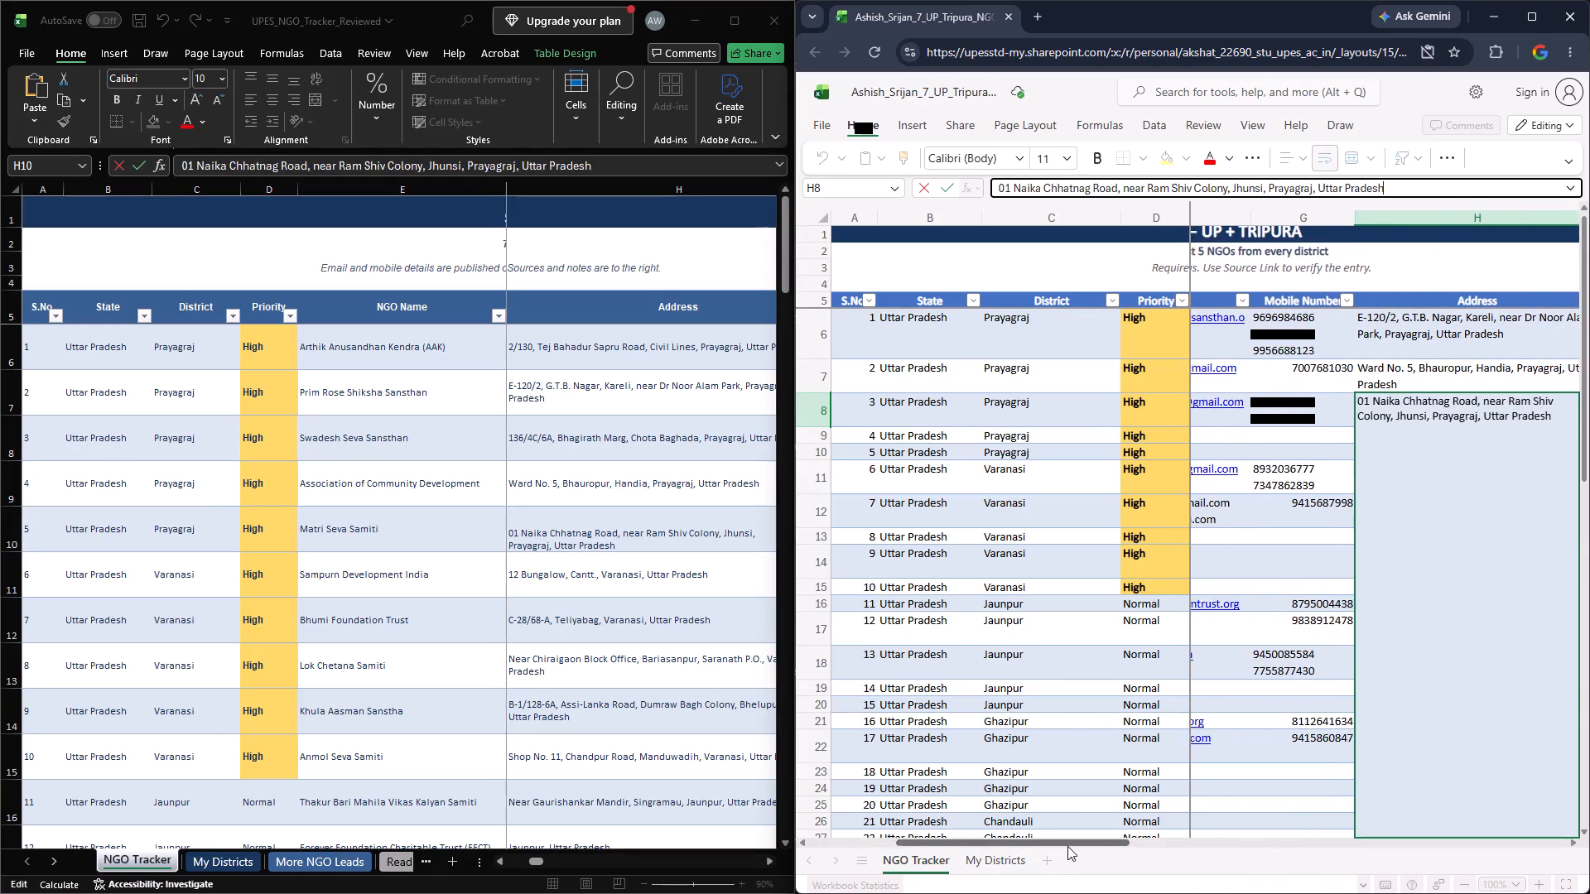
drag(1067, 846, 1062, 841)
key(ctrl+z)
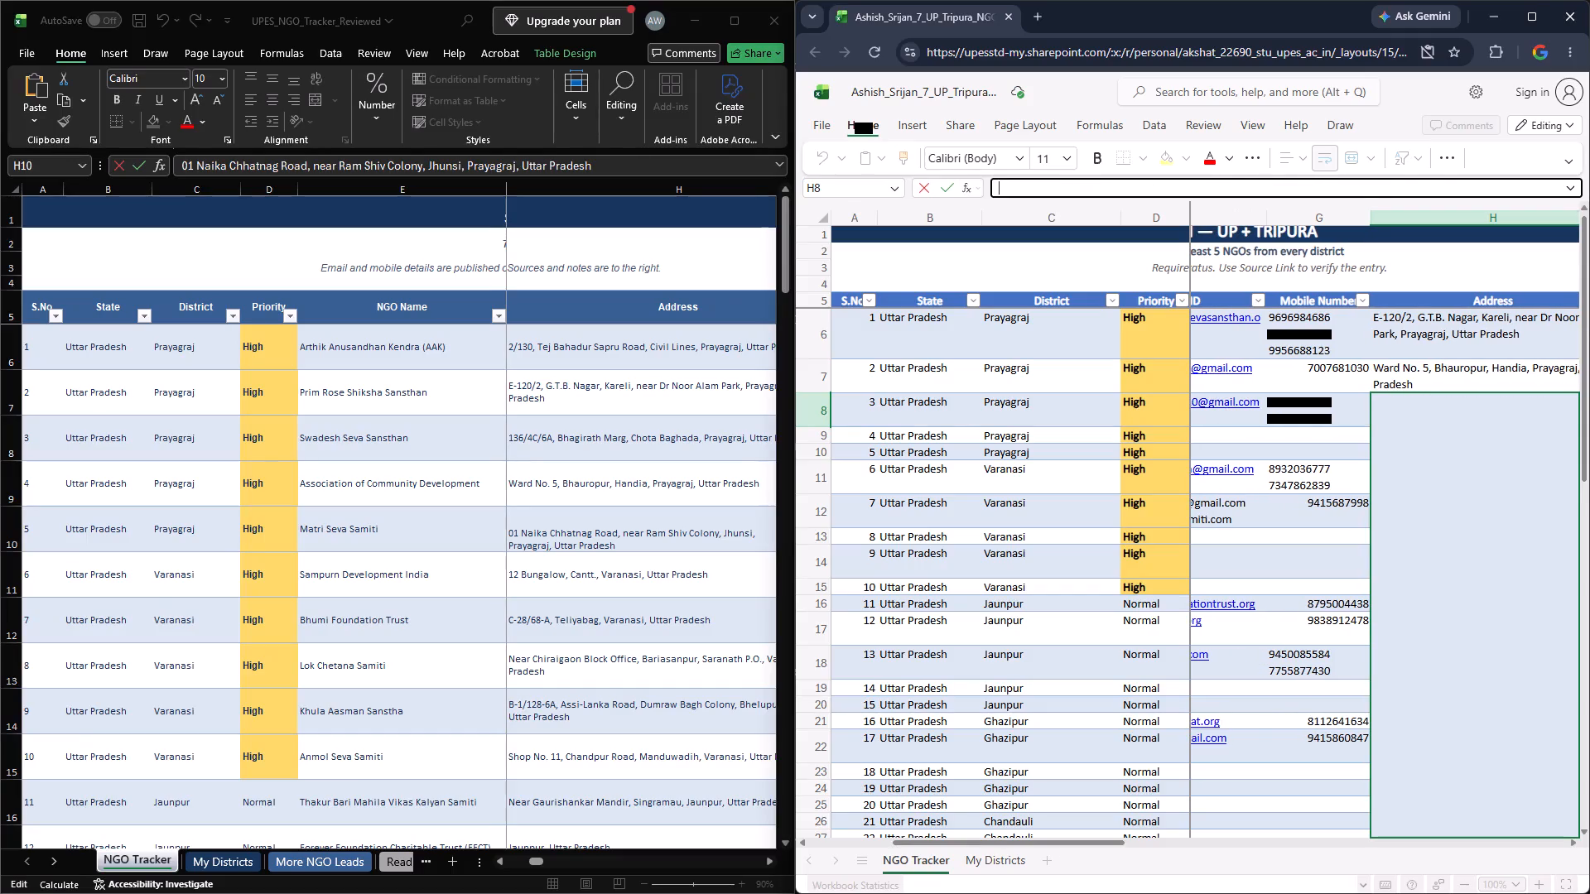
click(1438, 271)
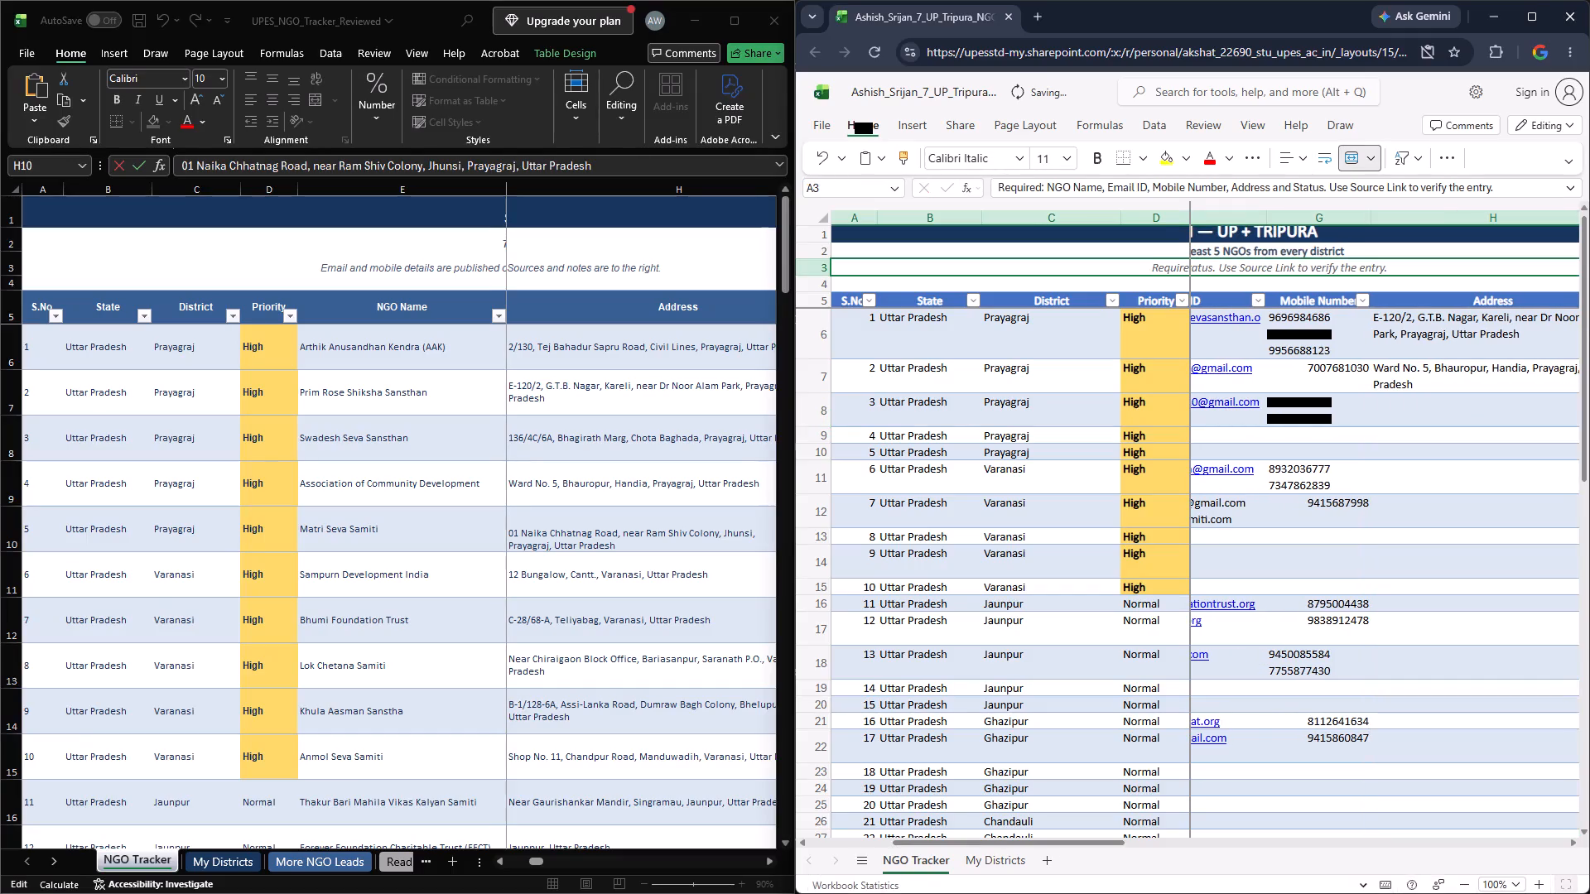
Paste the copied address into Matri Seva Samiti's Address cell in the Chrome tracker.
click(1455, 421)
click(1177, 180)
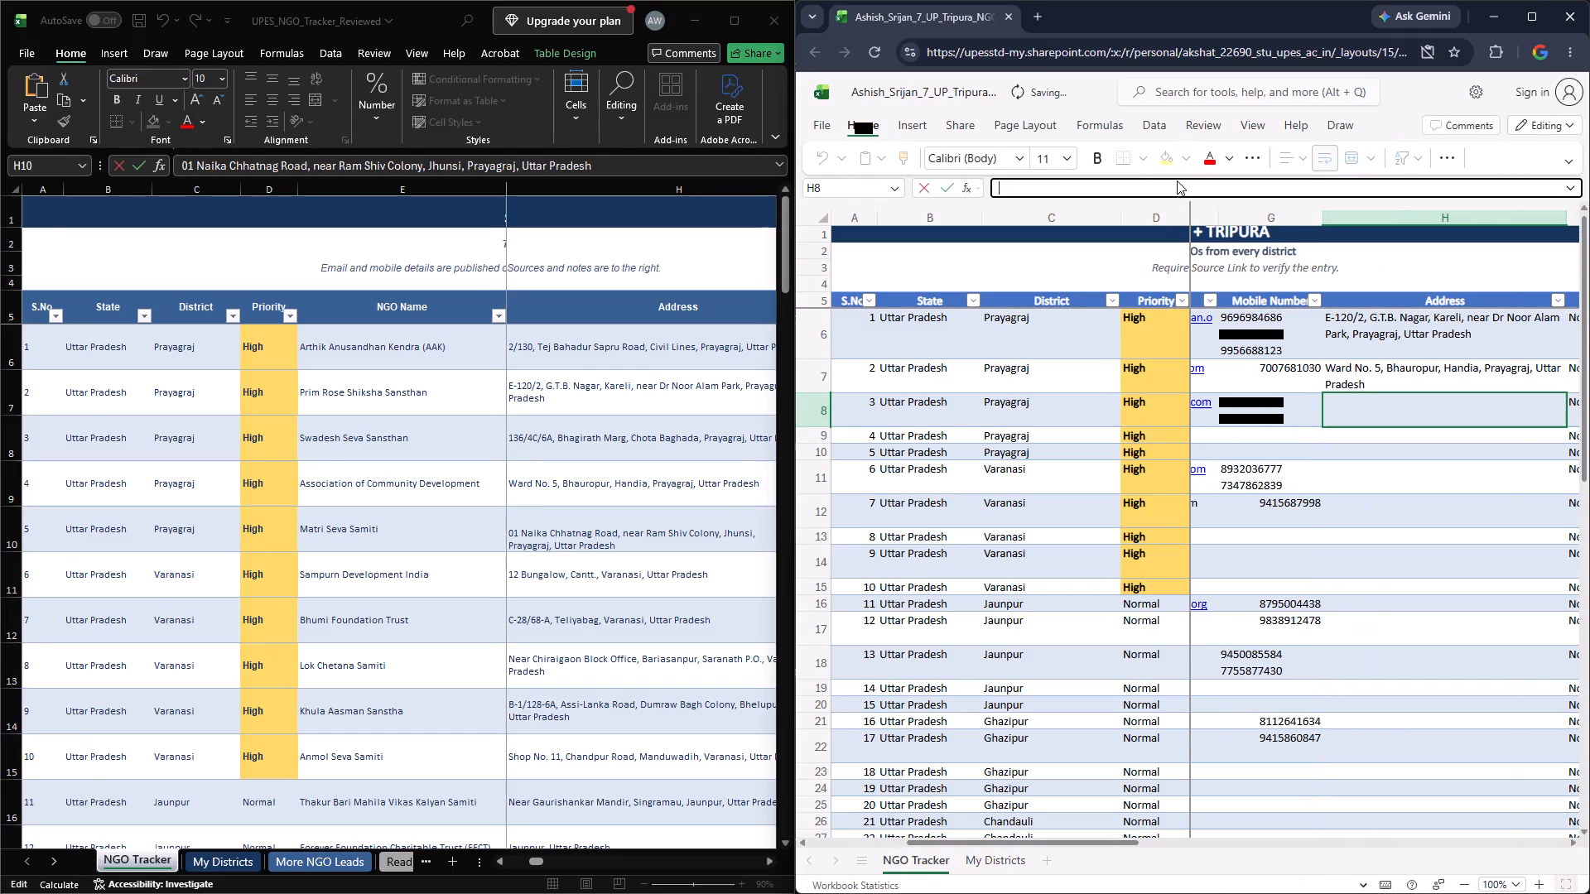
key(ctrl+v)
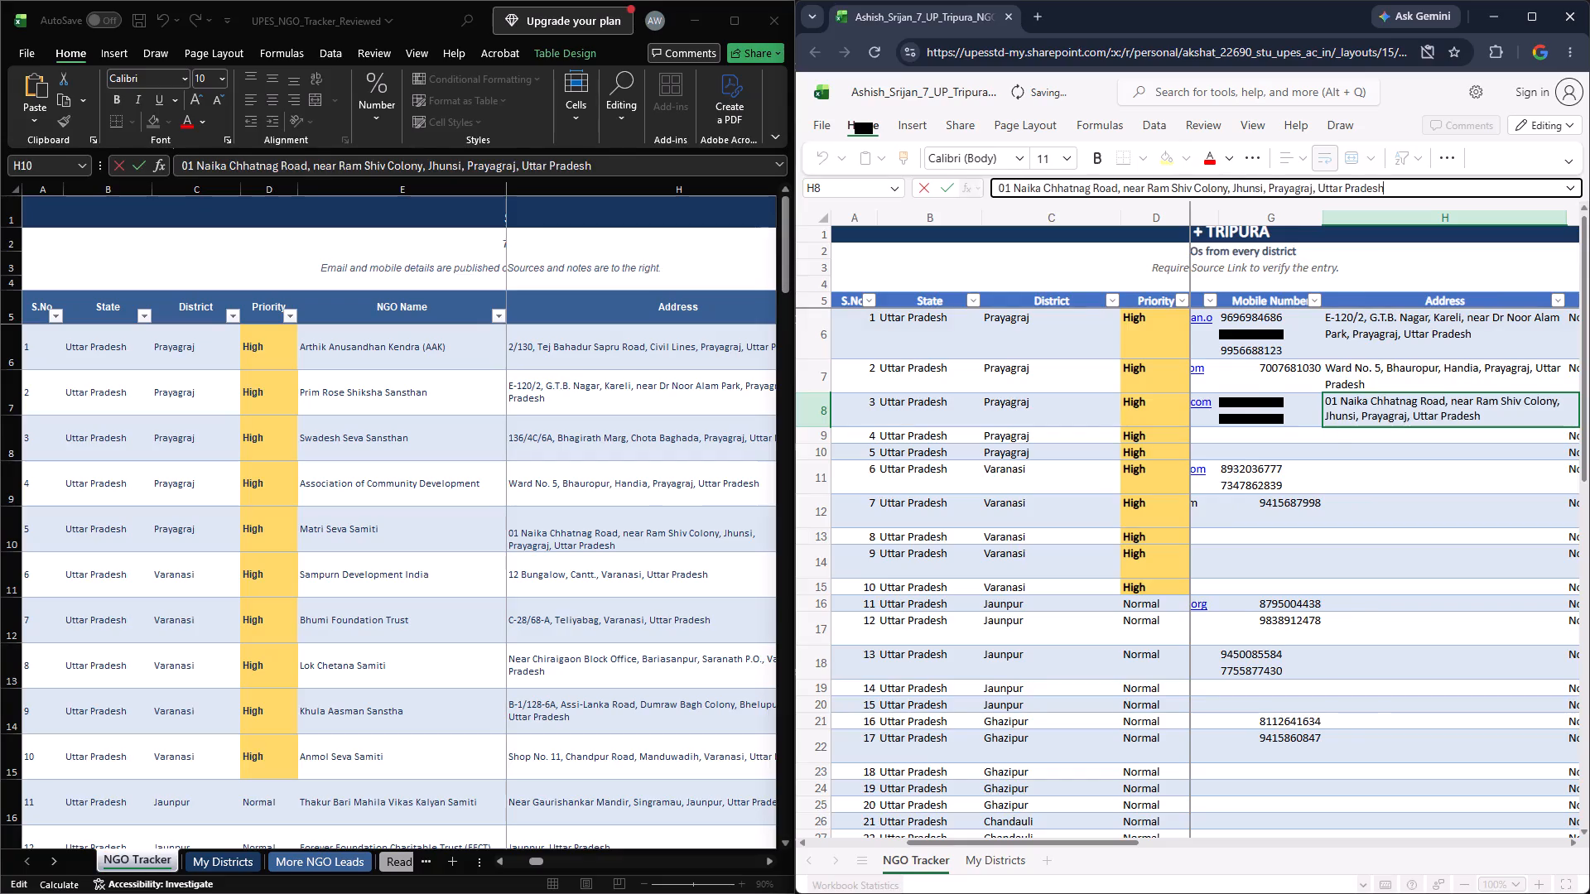
click(1388, 437)
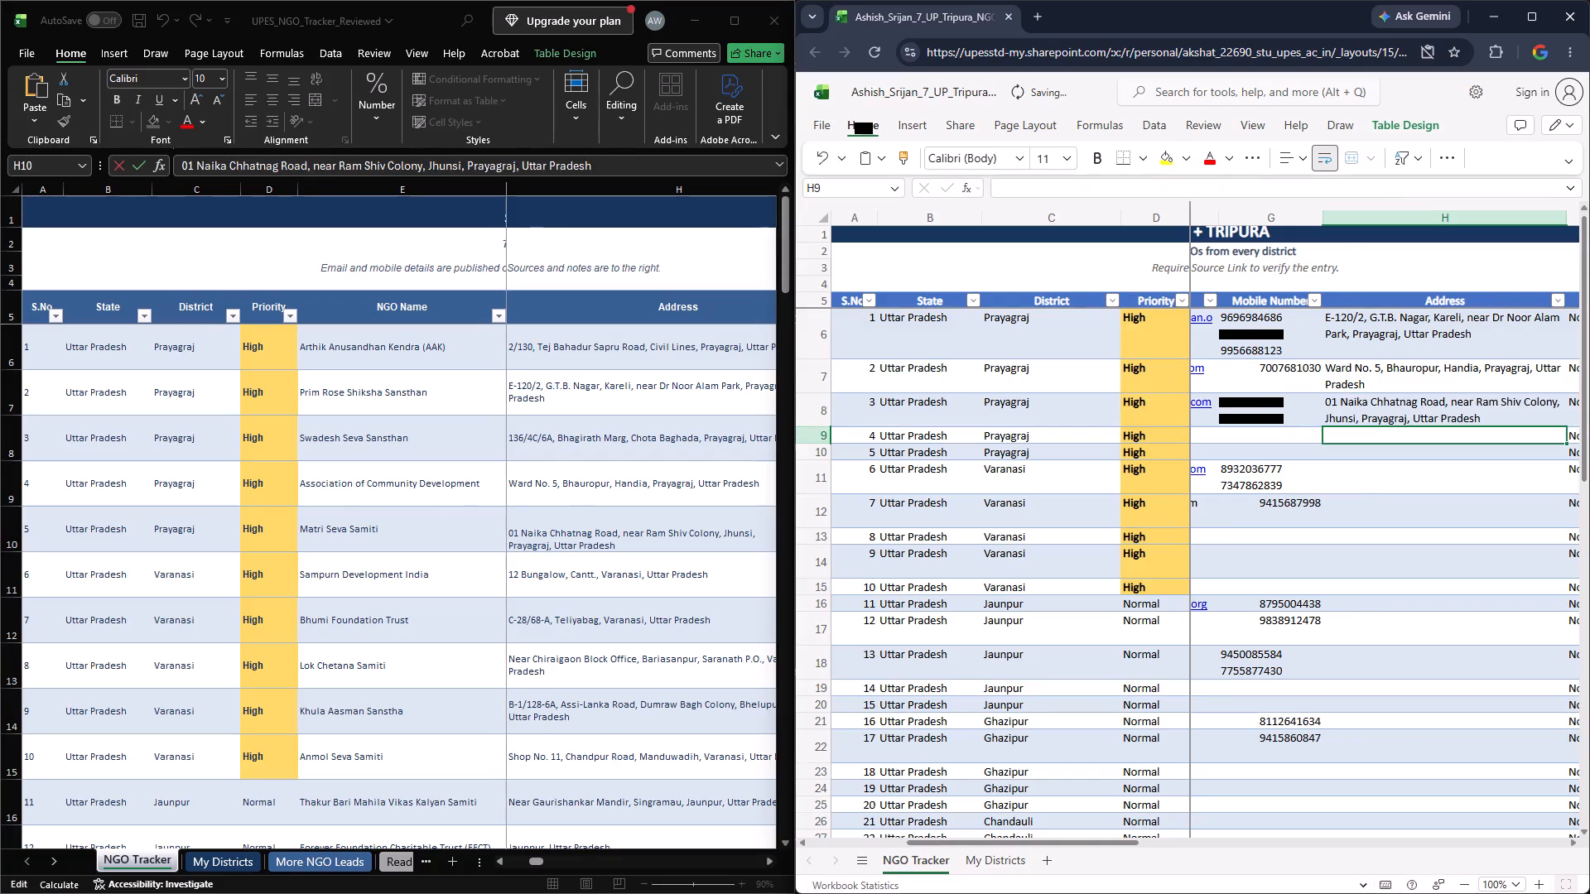
Copy Khula Aasman Sanstha's address from the local Excel workbook into its Address cell in the Chrome tracker.
drag(1075, 843, 1023, 836)
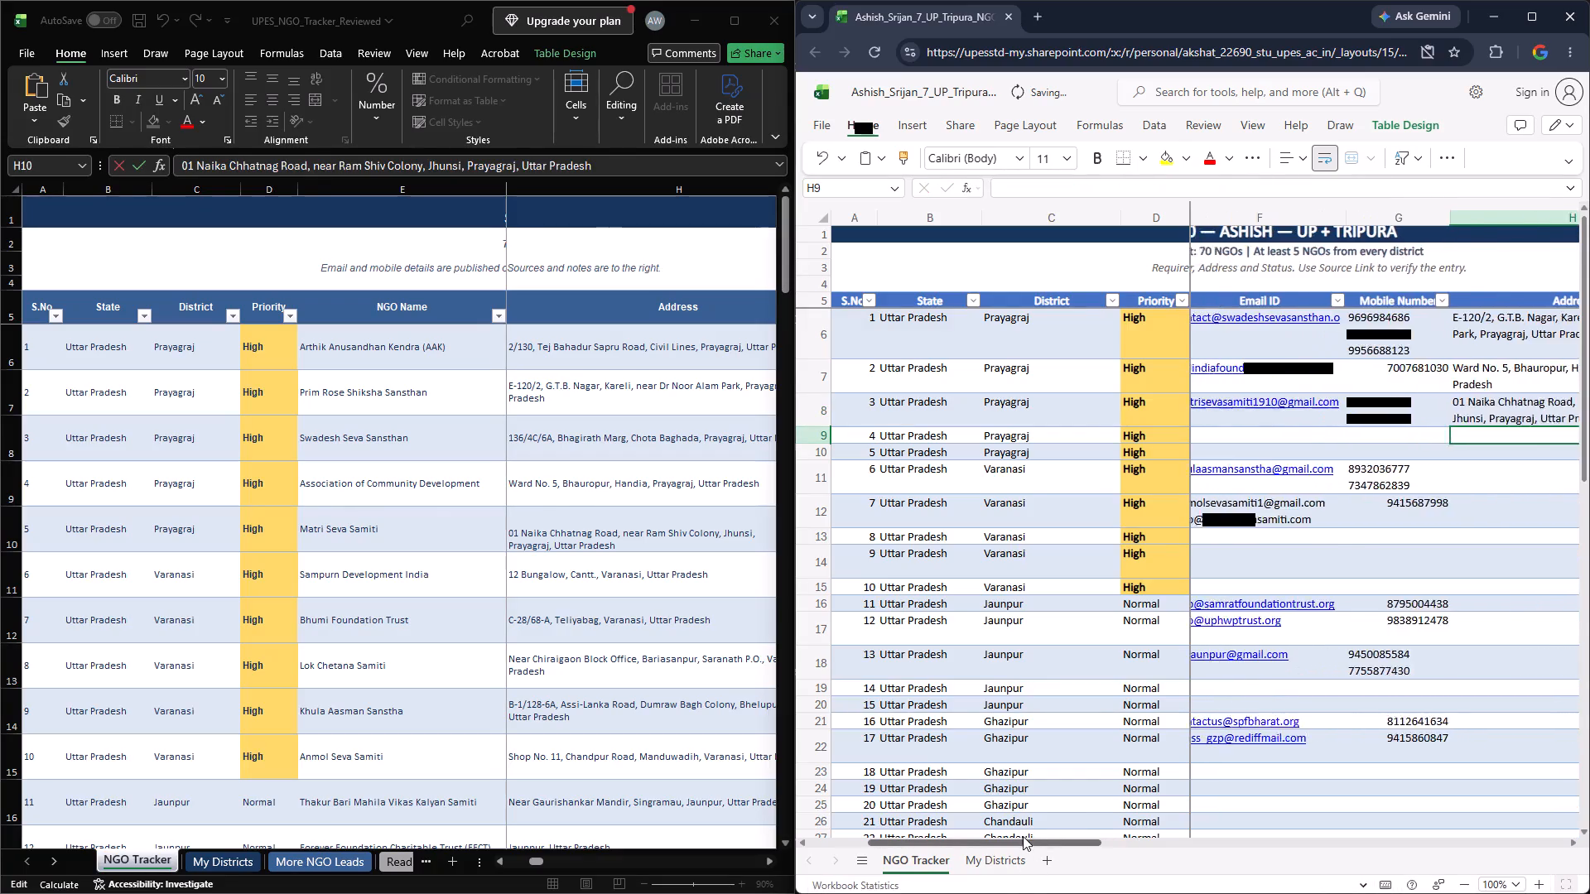
drag(1023, 836, 935, 844)
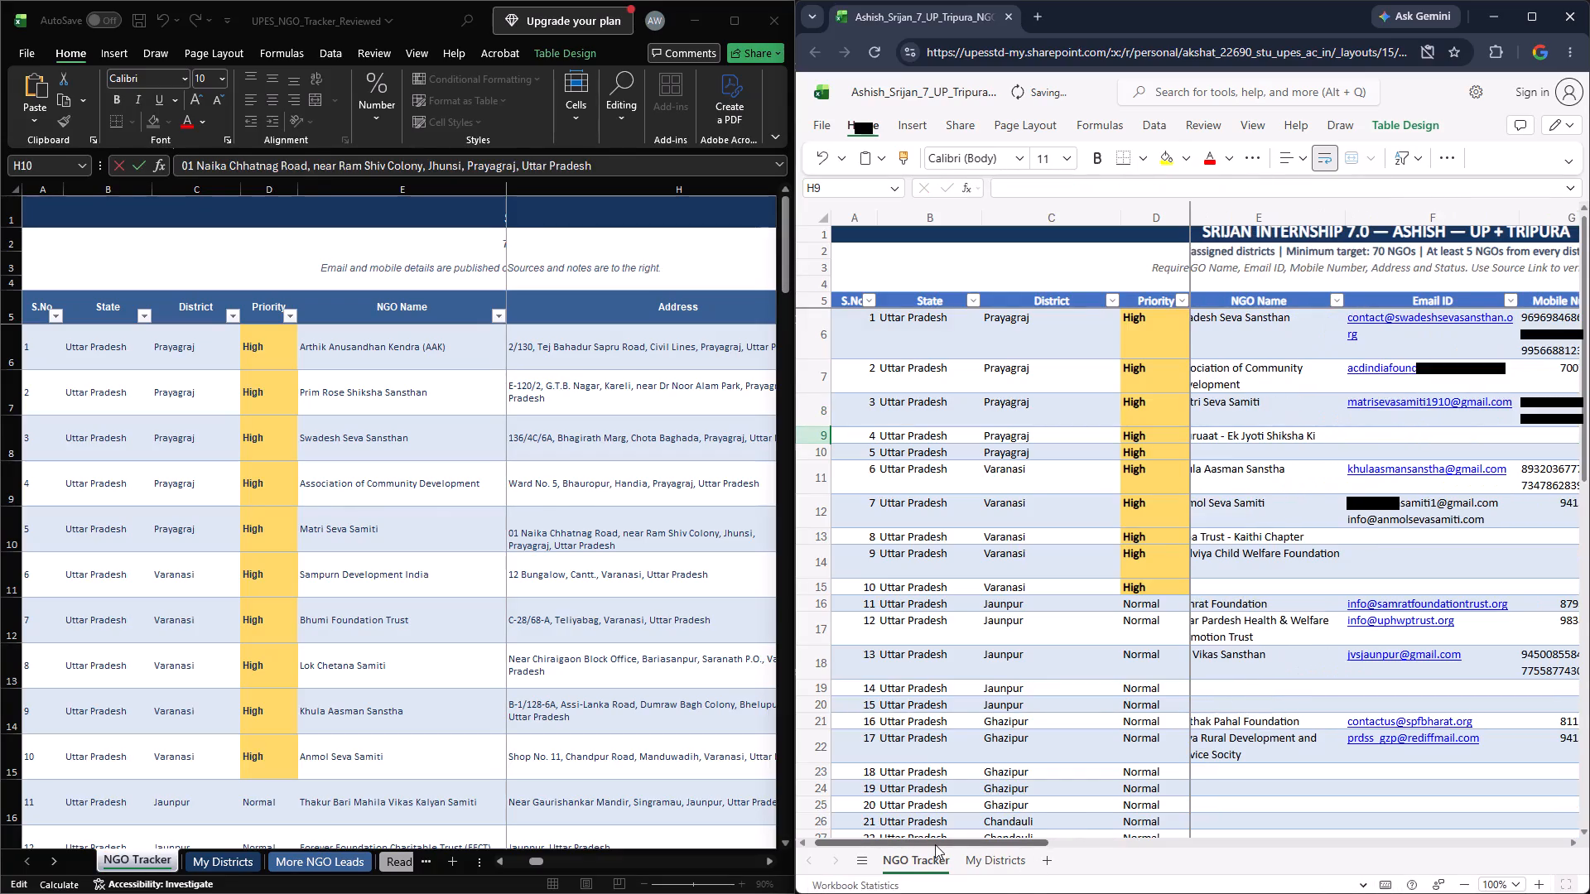
drag(935, 844, 990, 843)
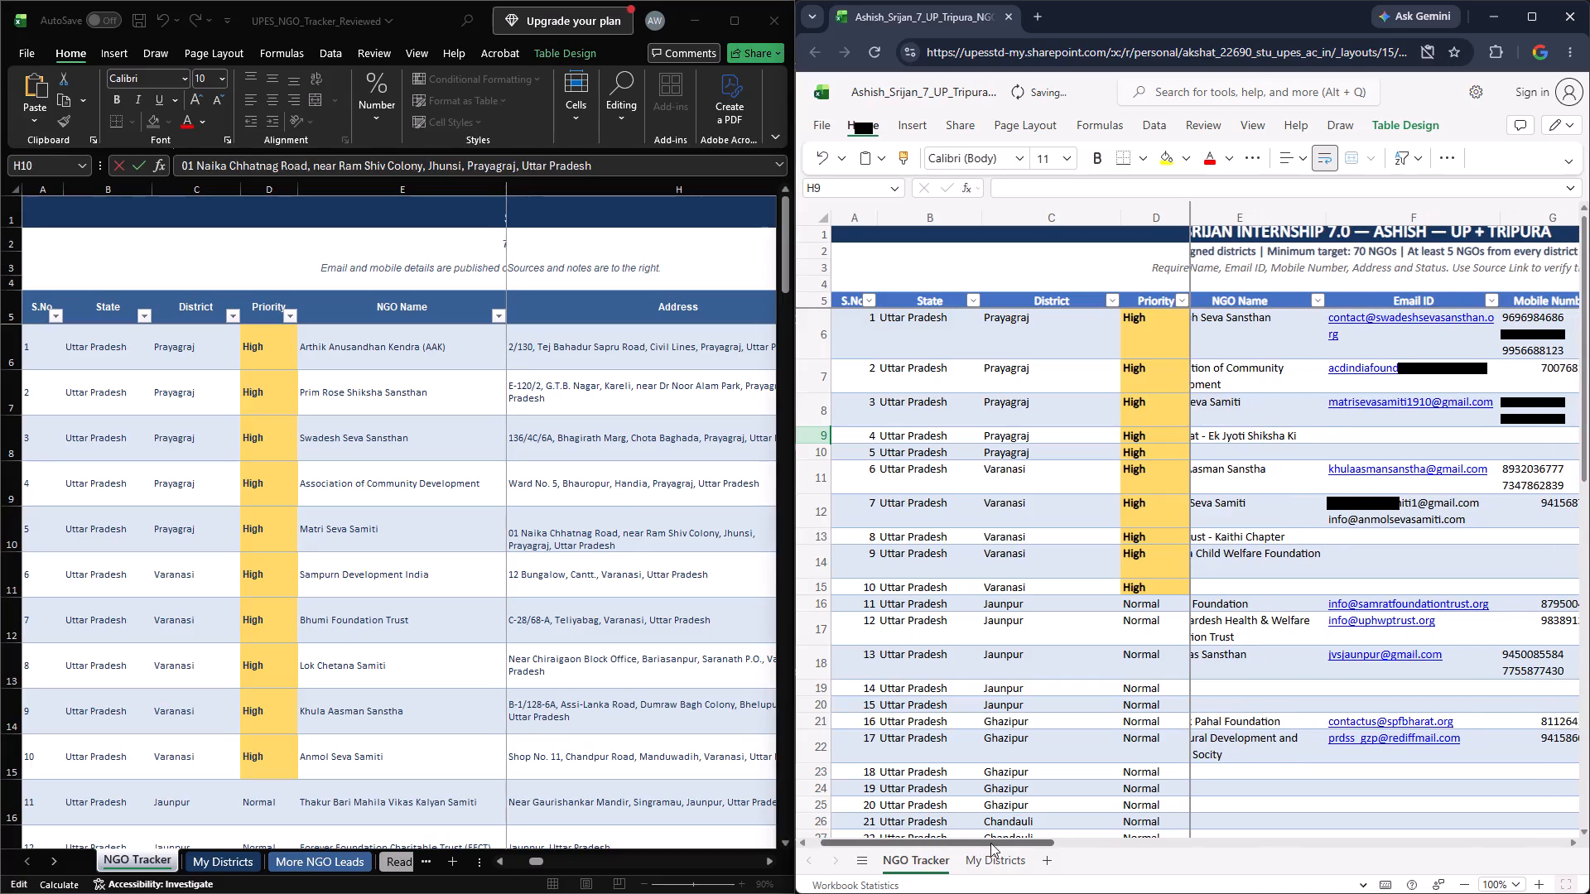
drag(990, 843, 1005, 843)
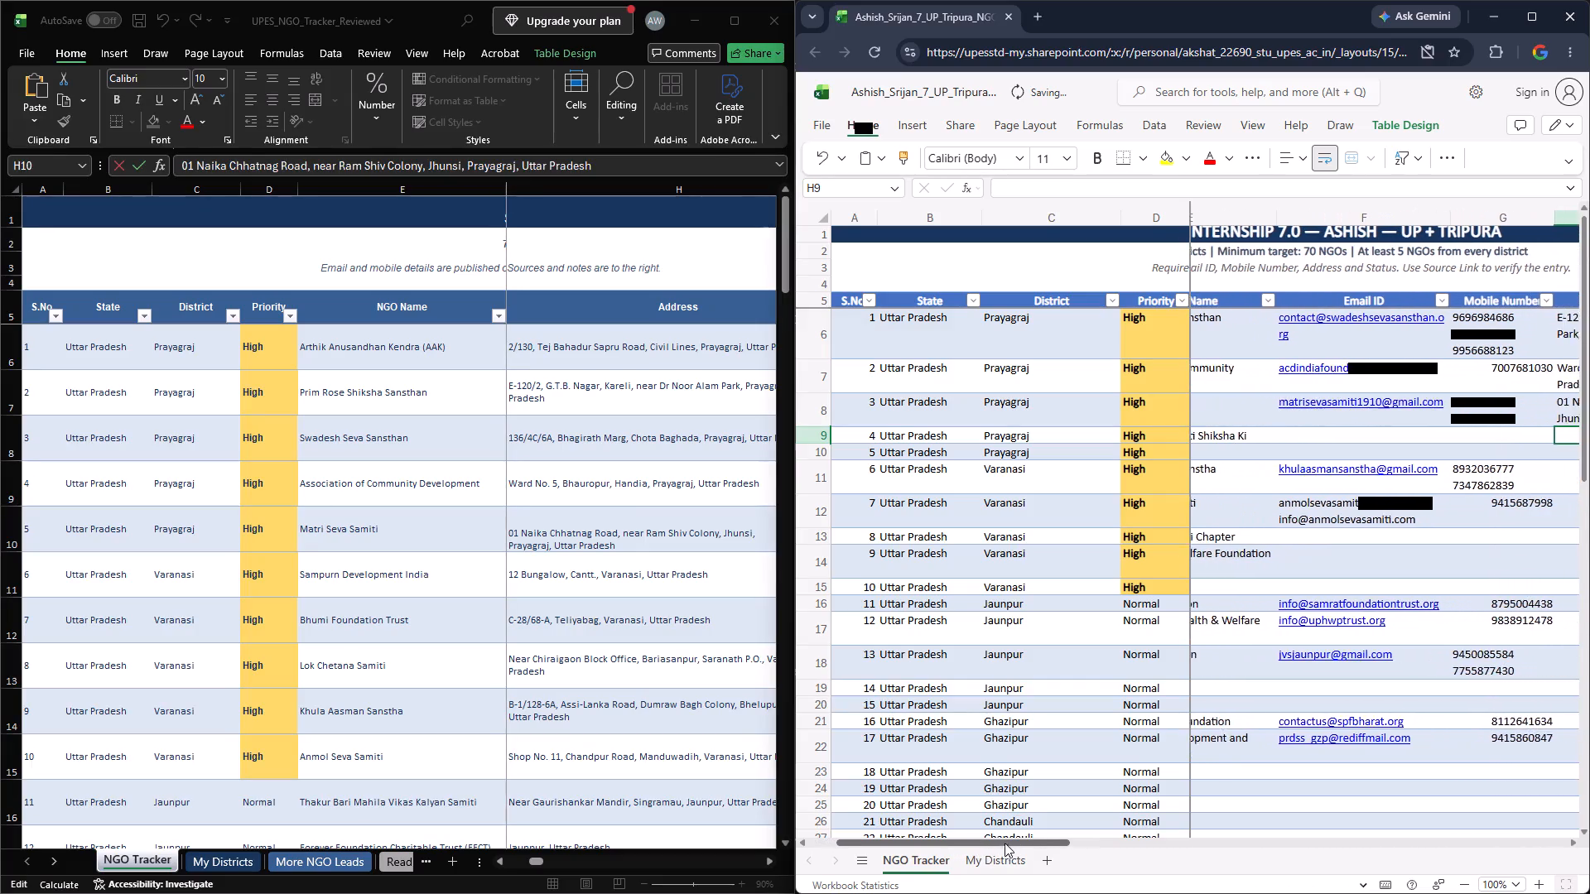
drag(1005, 843, 960, 843)
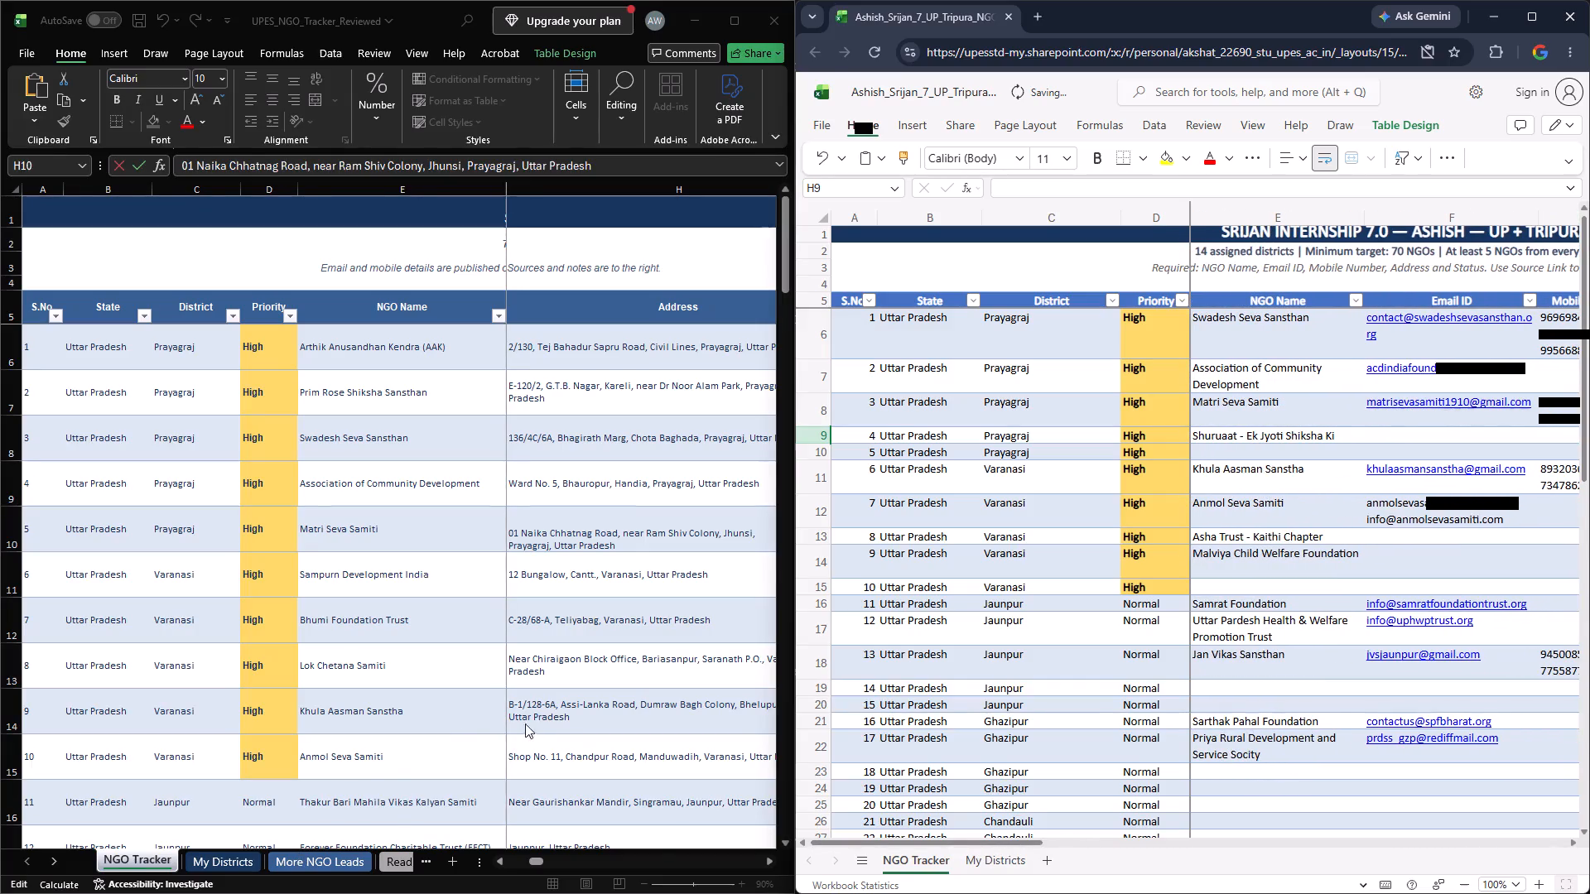
click(564, 716)
click(564, 716)
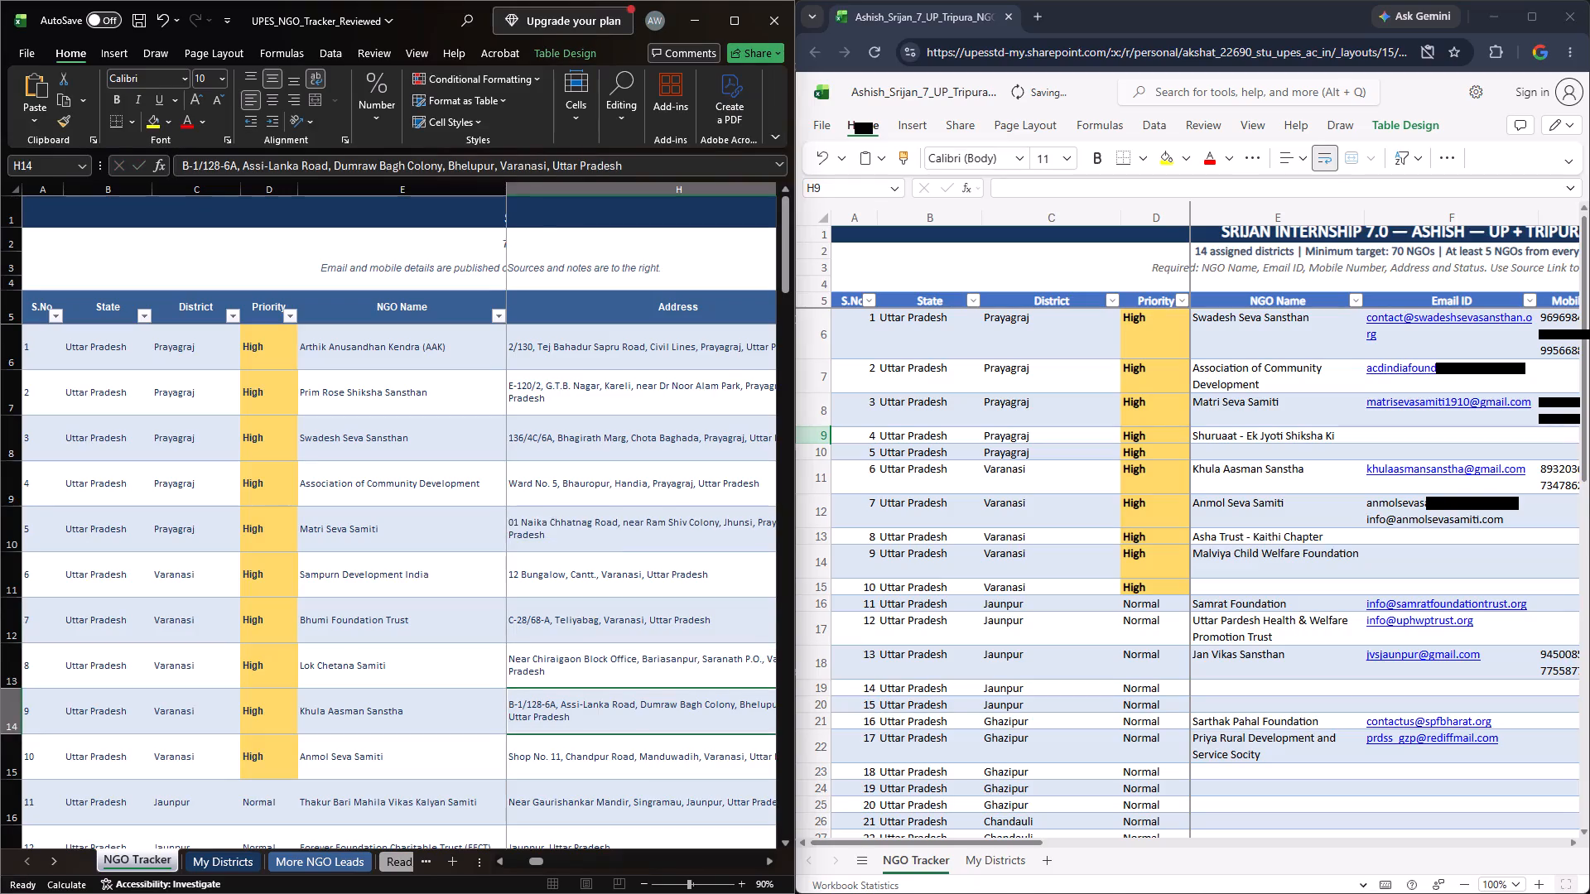
click(682, 171)
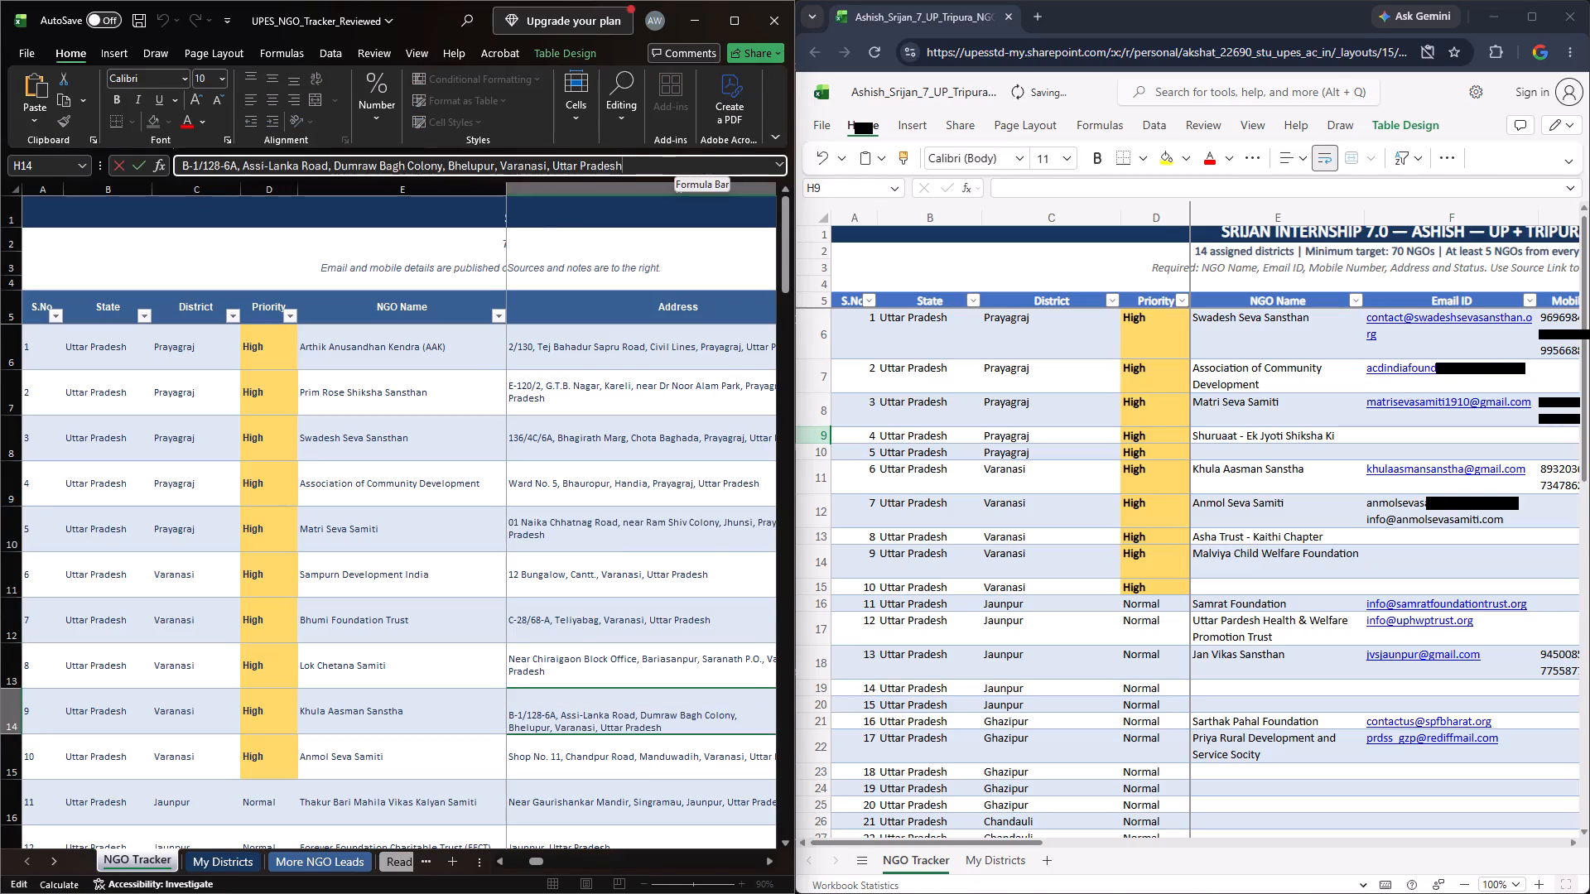
key(ctrl+a)
key(ctrl+c)
key(ctrl+c)
key(ctrl+c)
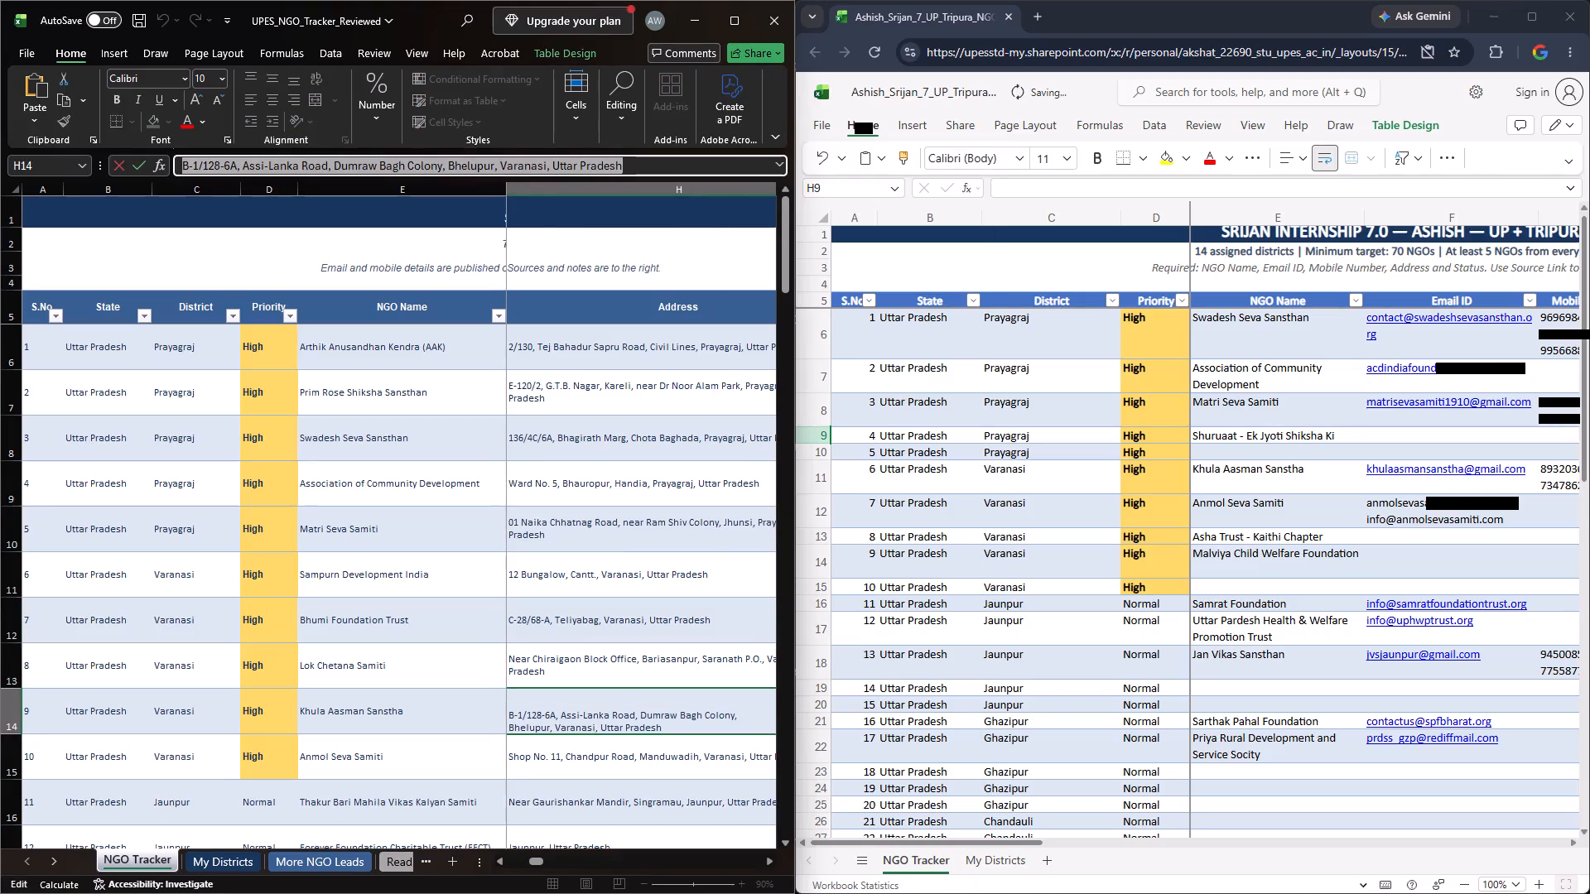
drag(945, 844, 963, 843)
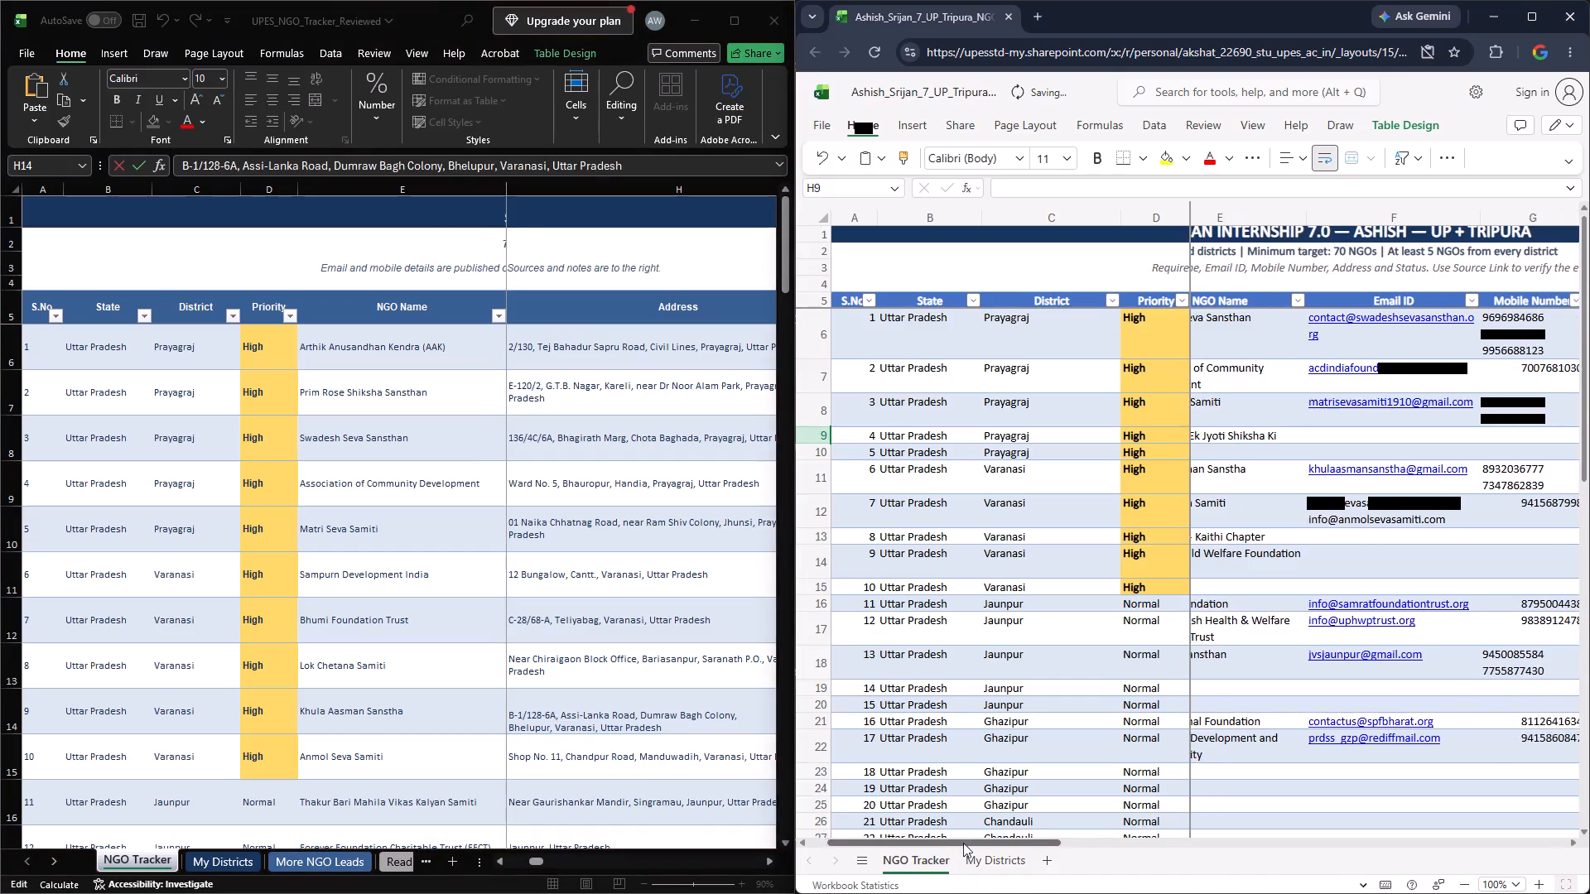
drag(963, 843, 999, 843)
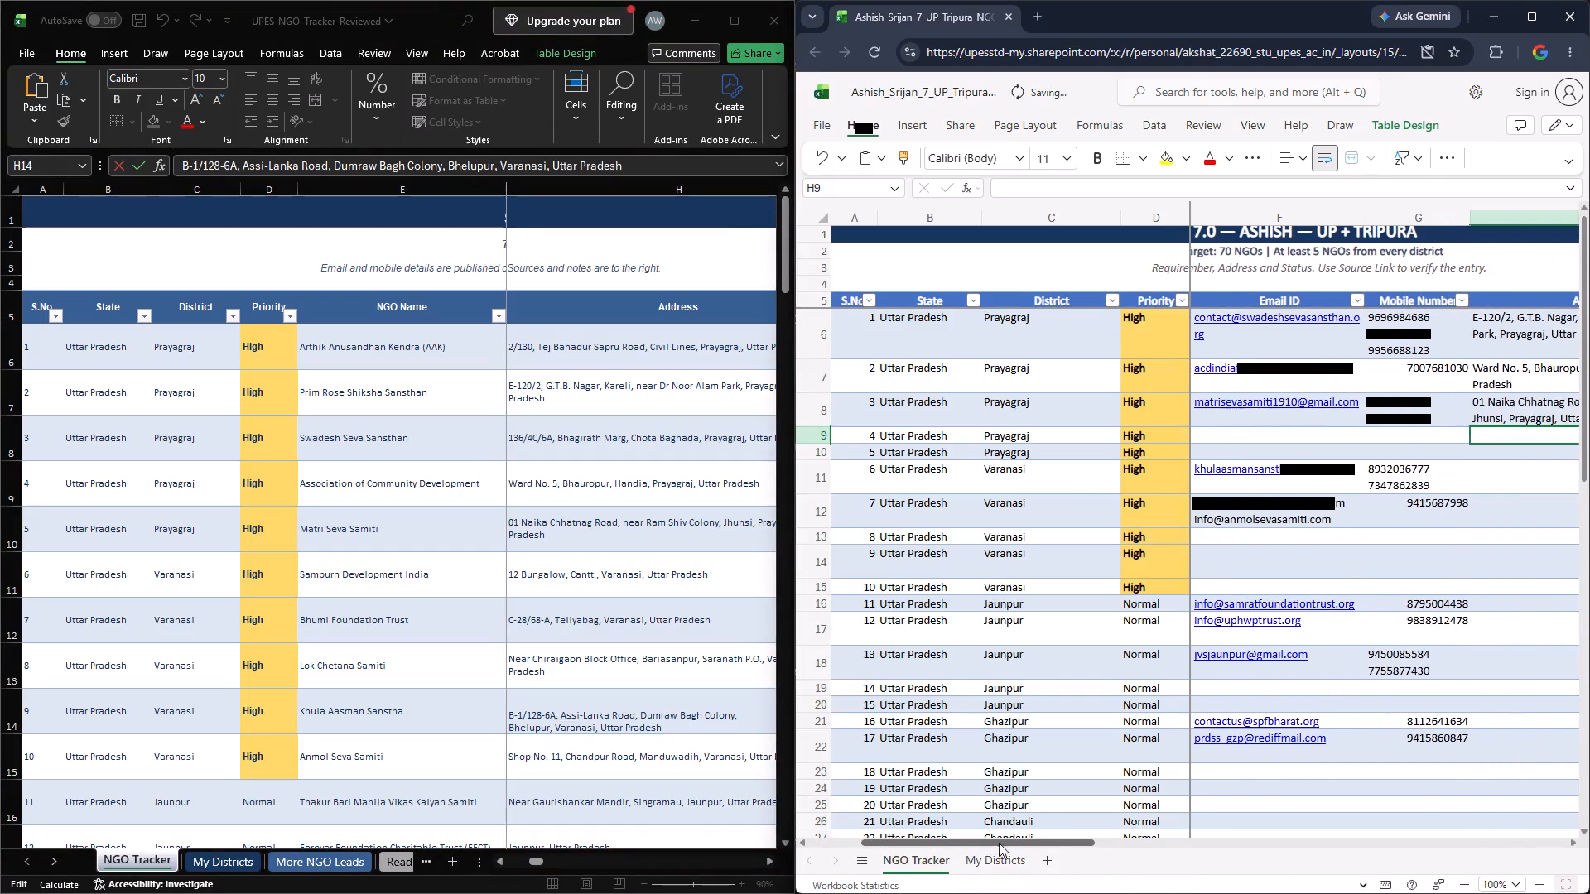
drag(999, 843, 1001, 842)
click(1520, 470)
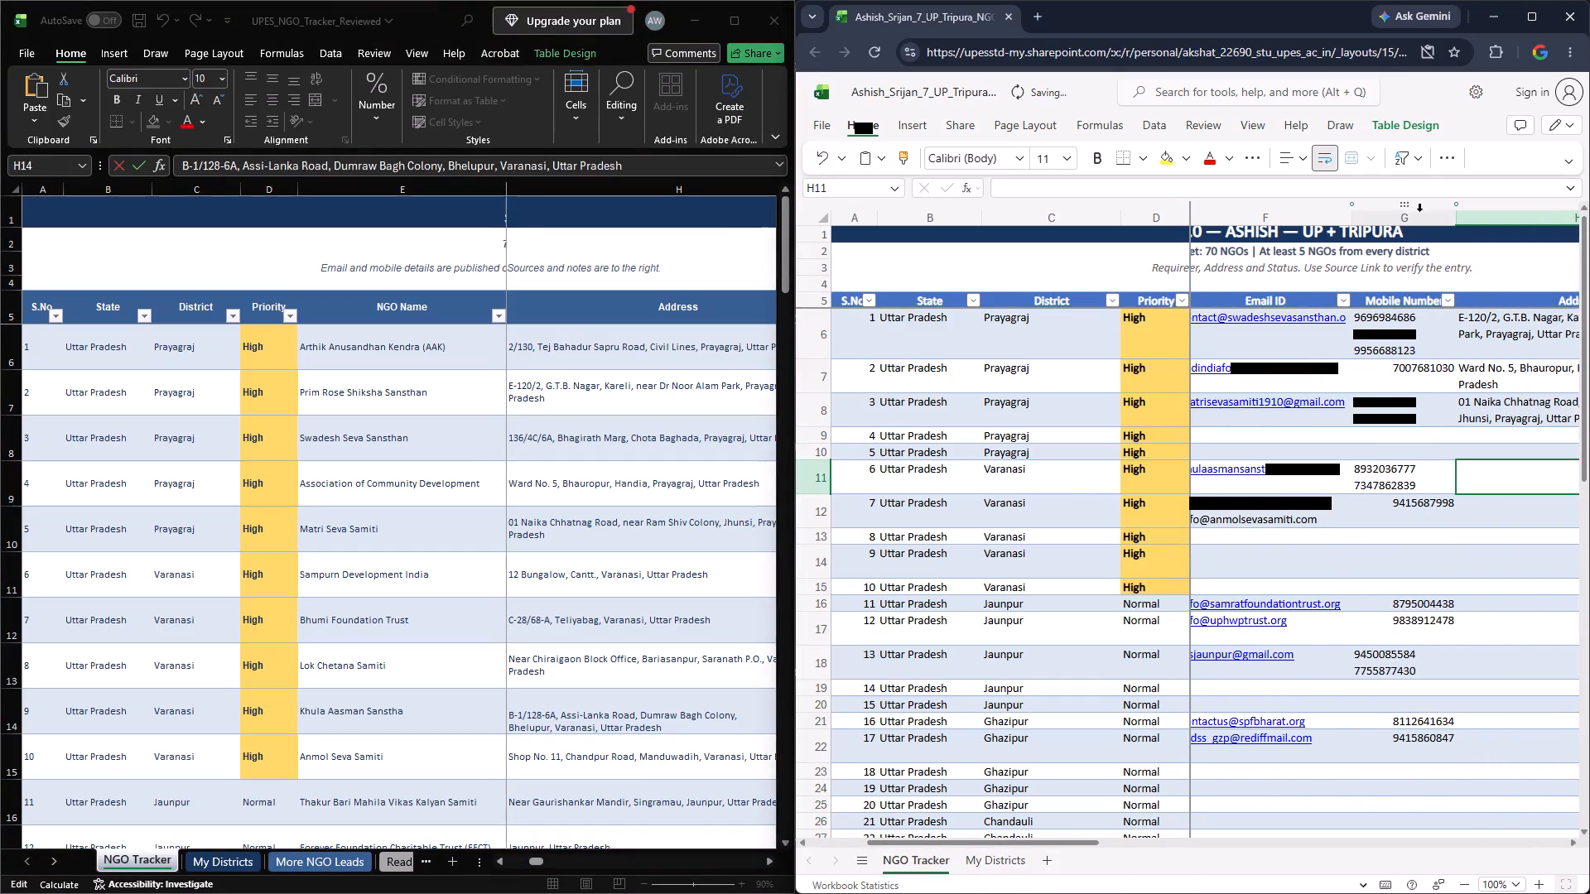
click(1473, 185)
key(ctrl+v)
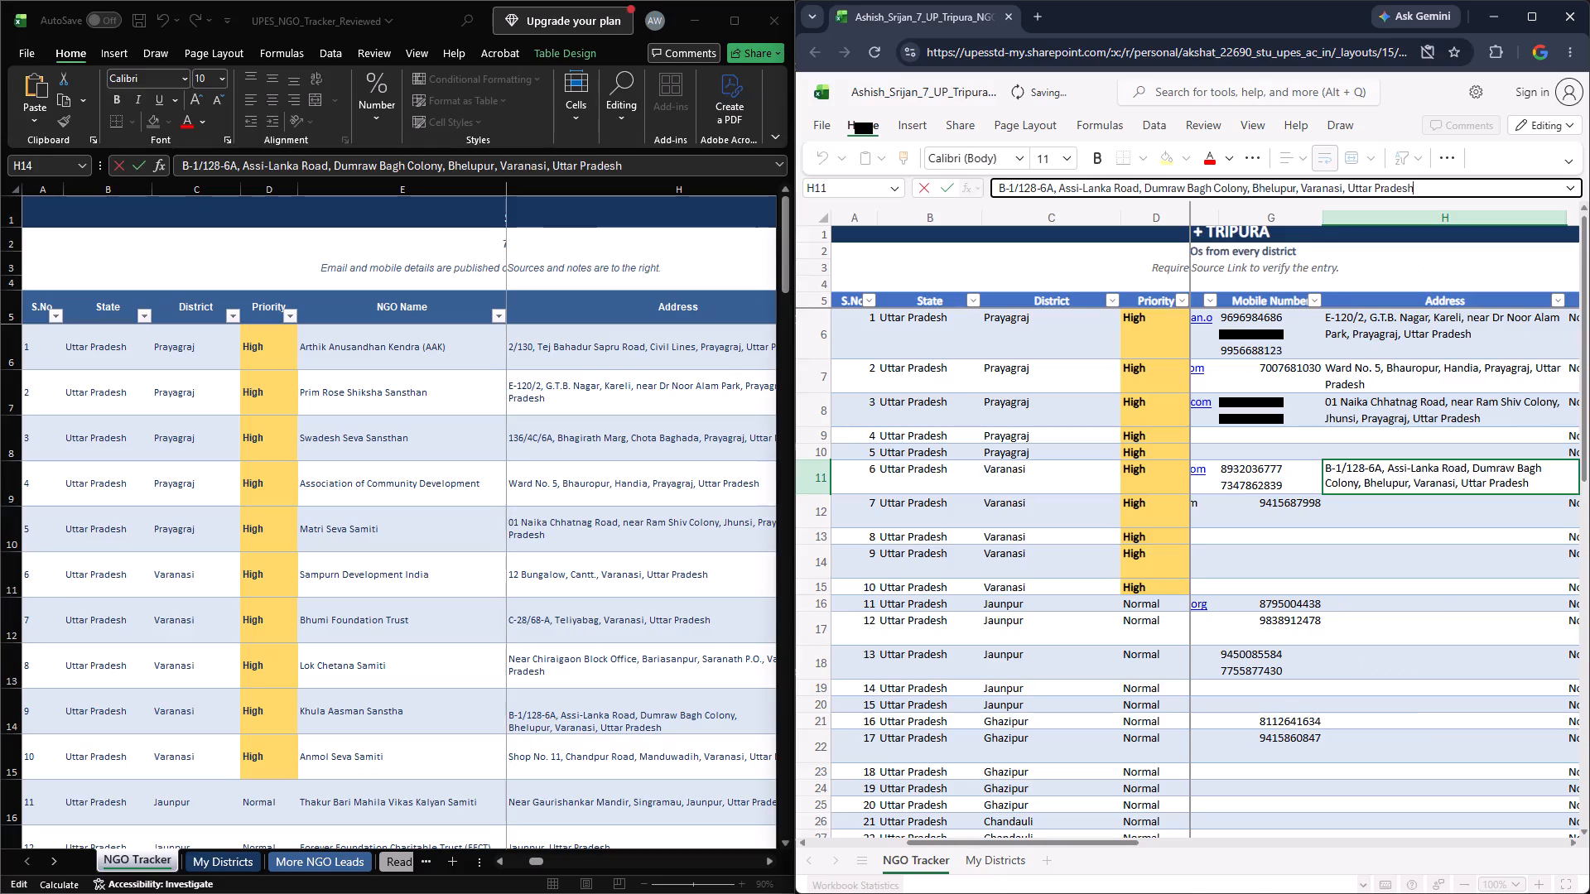
click(1451, 501)
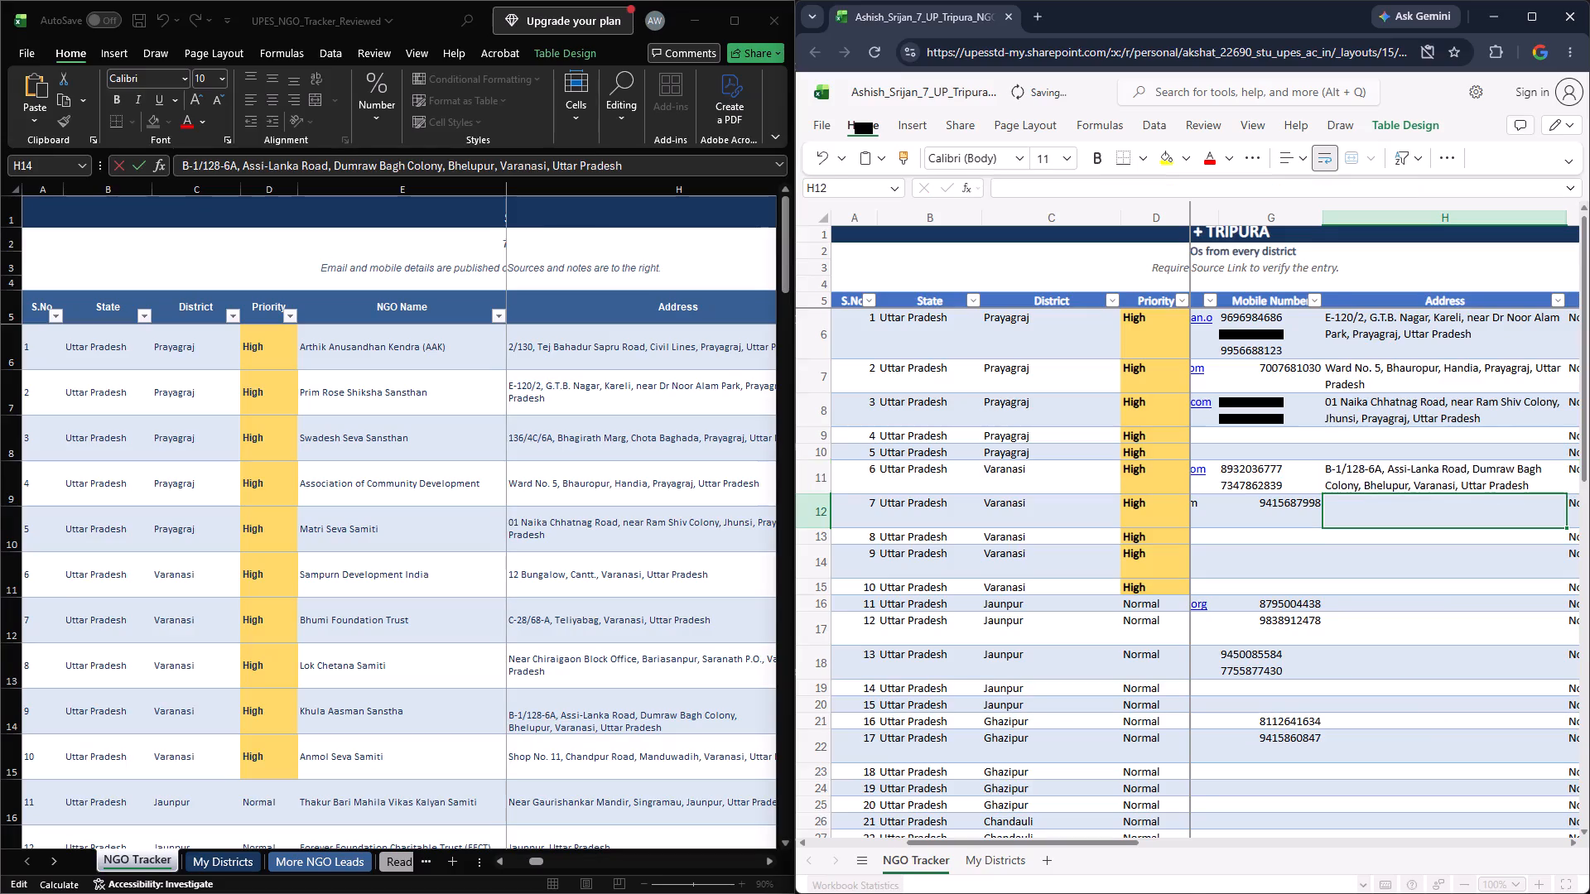
Copy Anmol Seva Samiti's address from the local Excel workbook for its row in the Chrome tracker.
drag(1066, 844, 1029, 840)
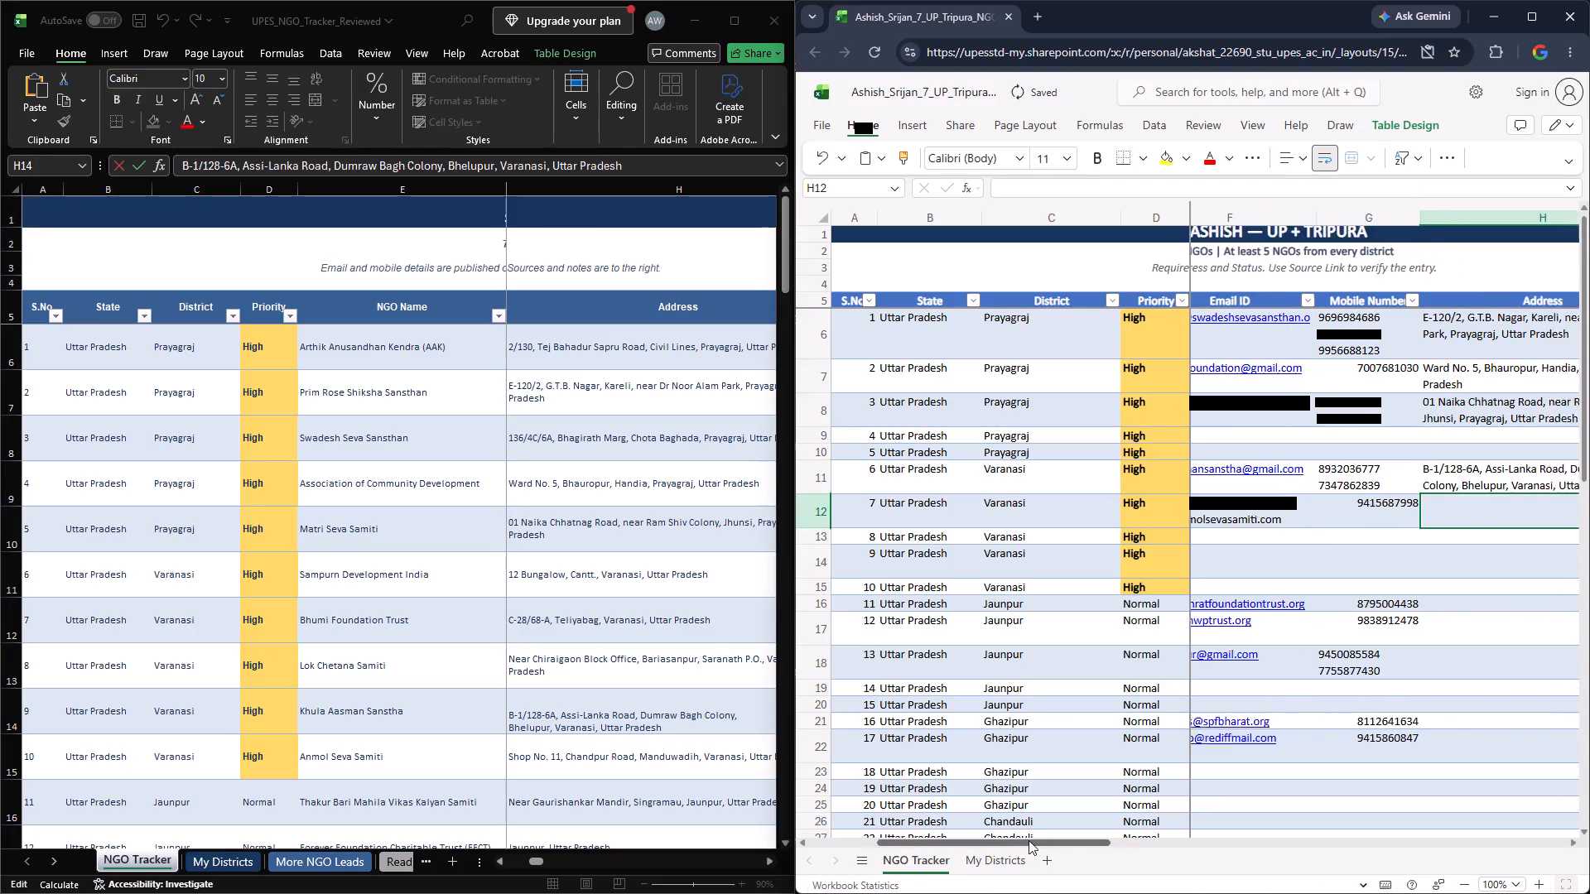
drag(1029, 840, 959, 834)
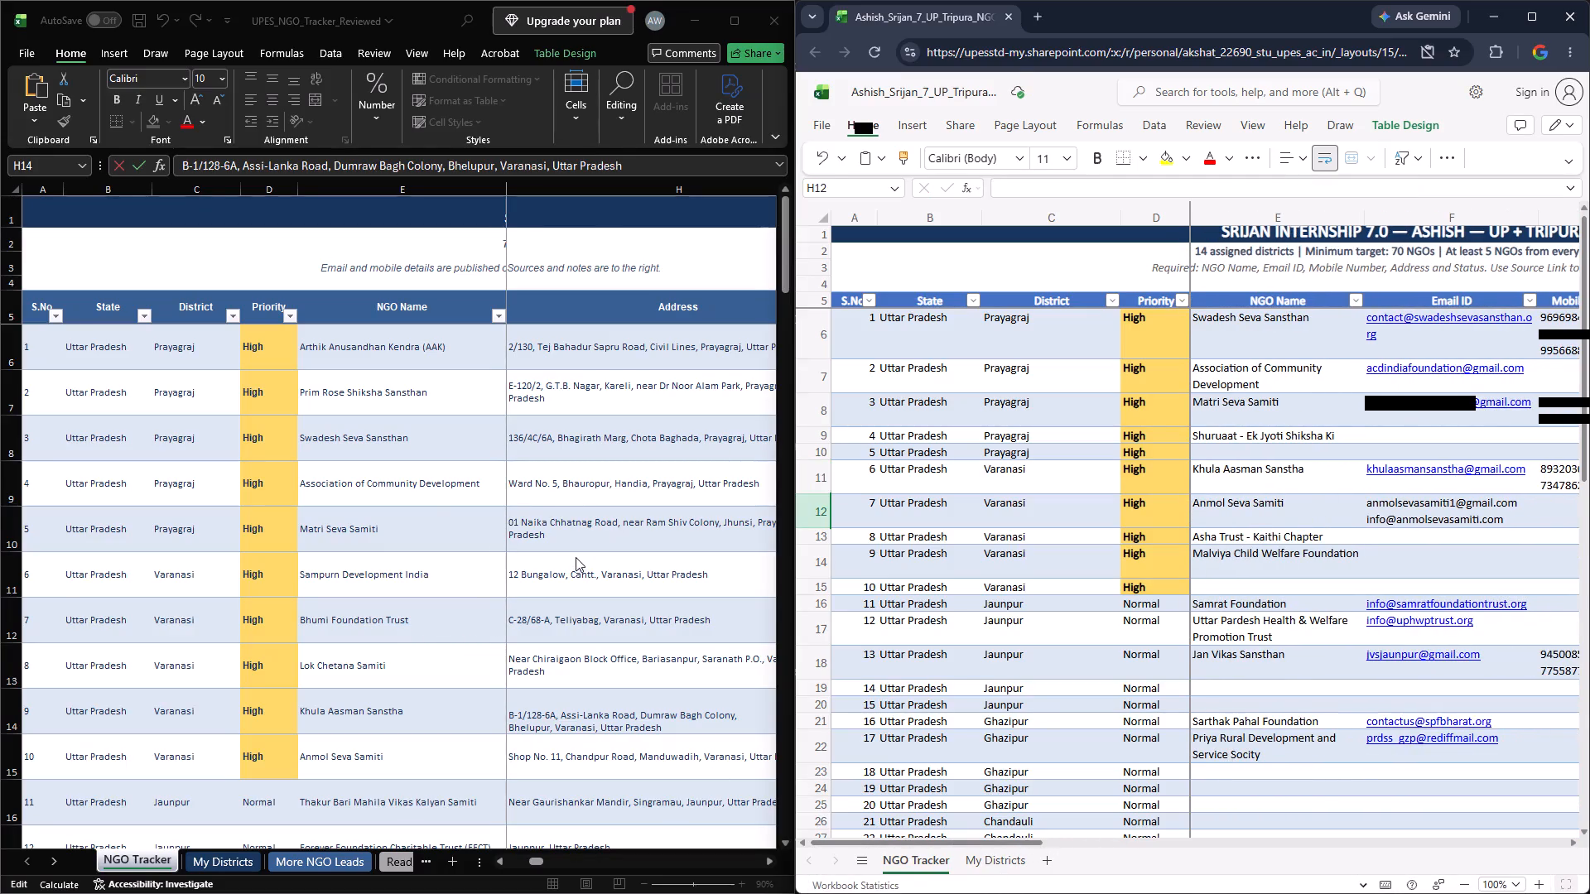
click(652, 762)
click(652, 762)
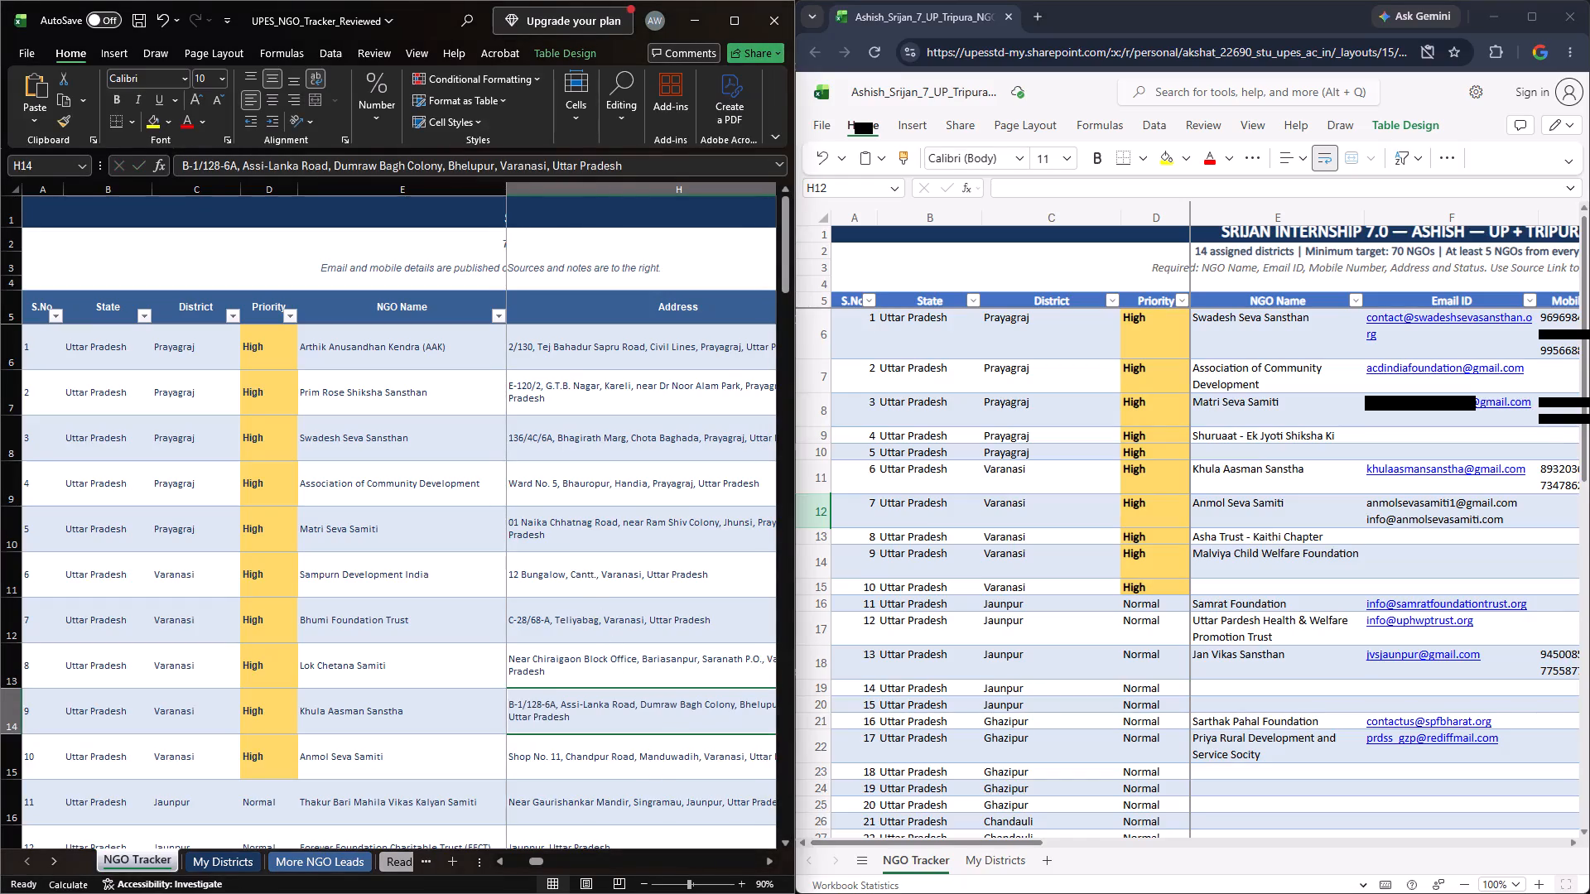
click(652, 762)
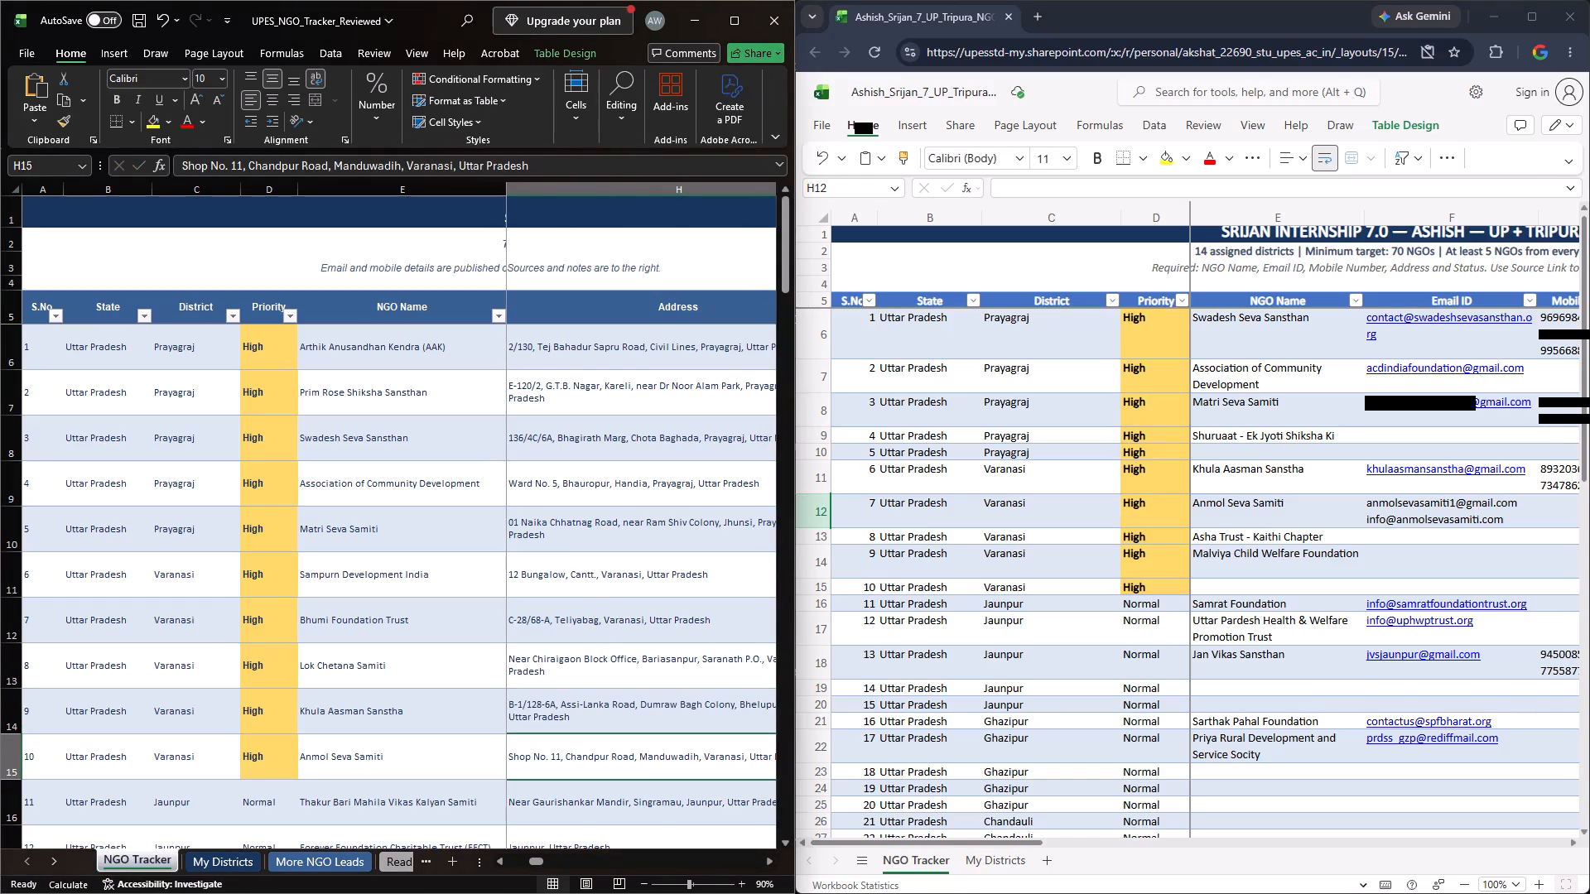
click(552, 161)
key(ctrl+a)
key(ctrl+c)
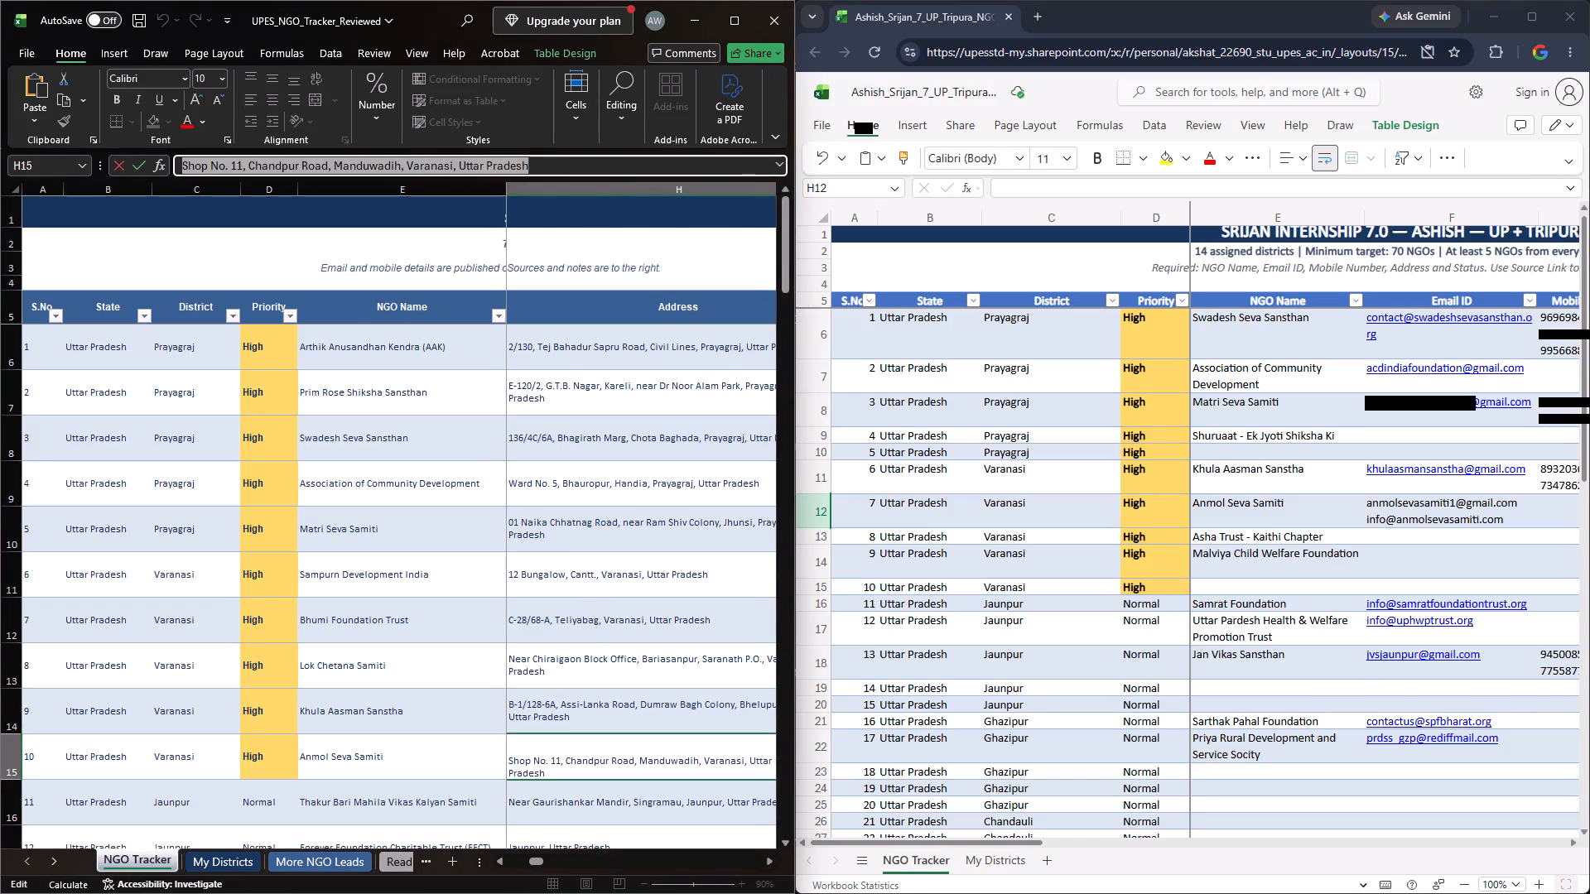
key(ctrl+c)
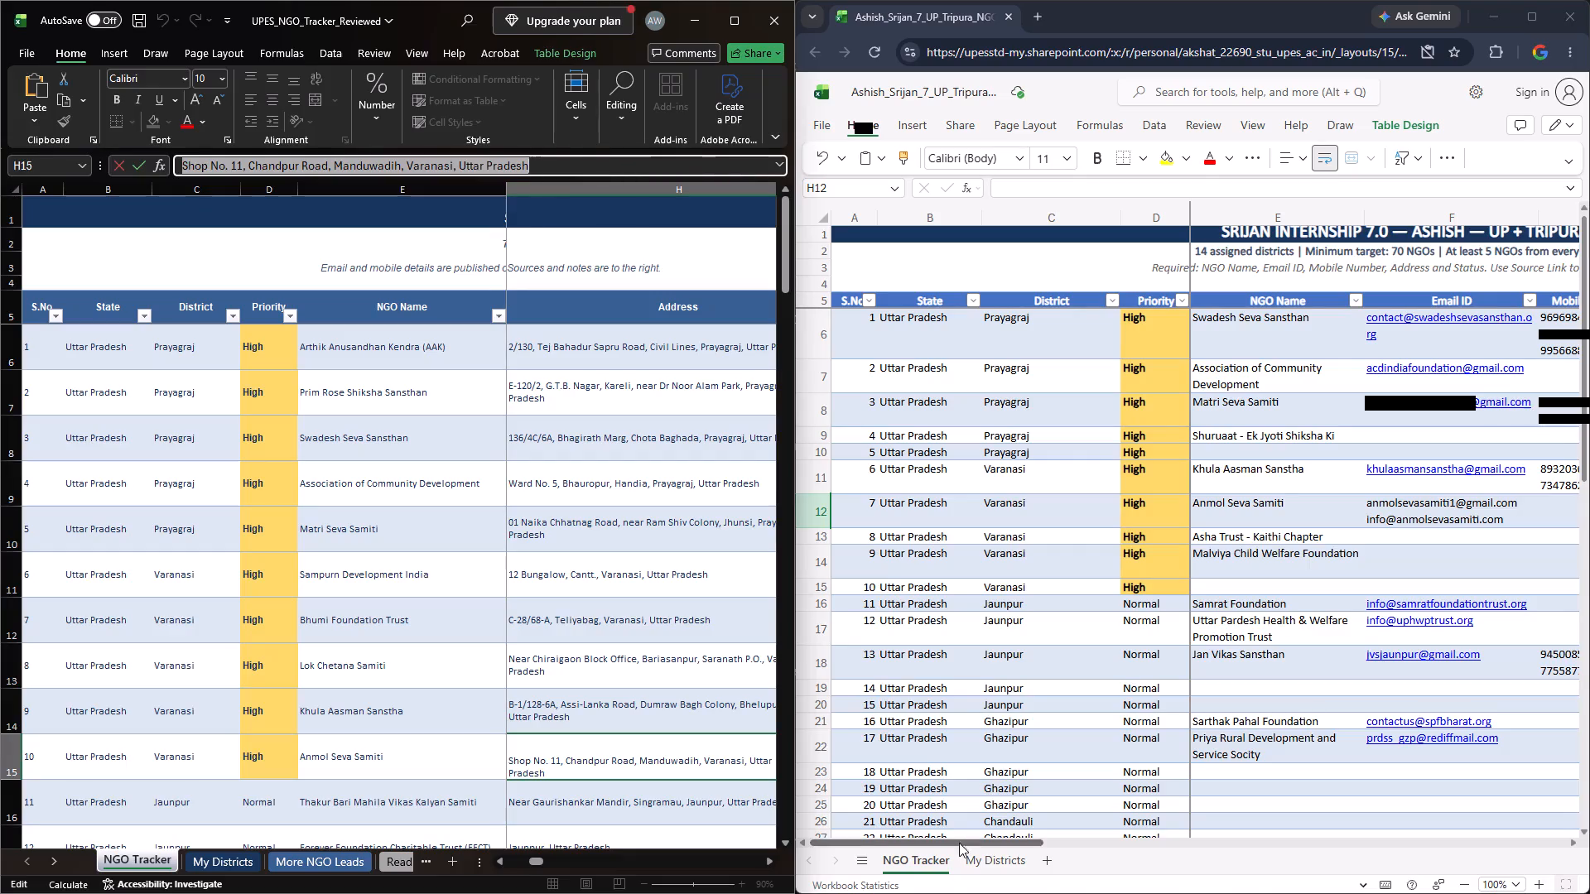
Paste the copied address into Anmol Seva Samiti's Address cell in the Chrome tracker.
drag(959, 844, 983, 849)
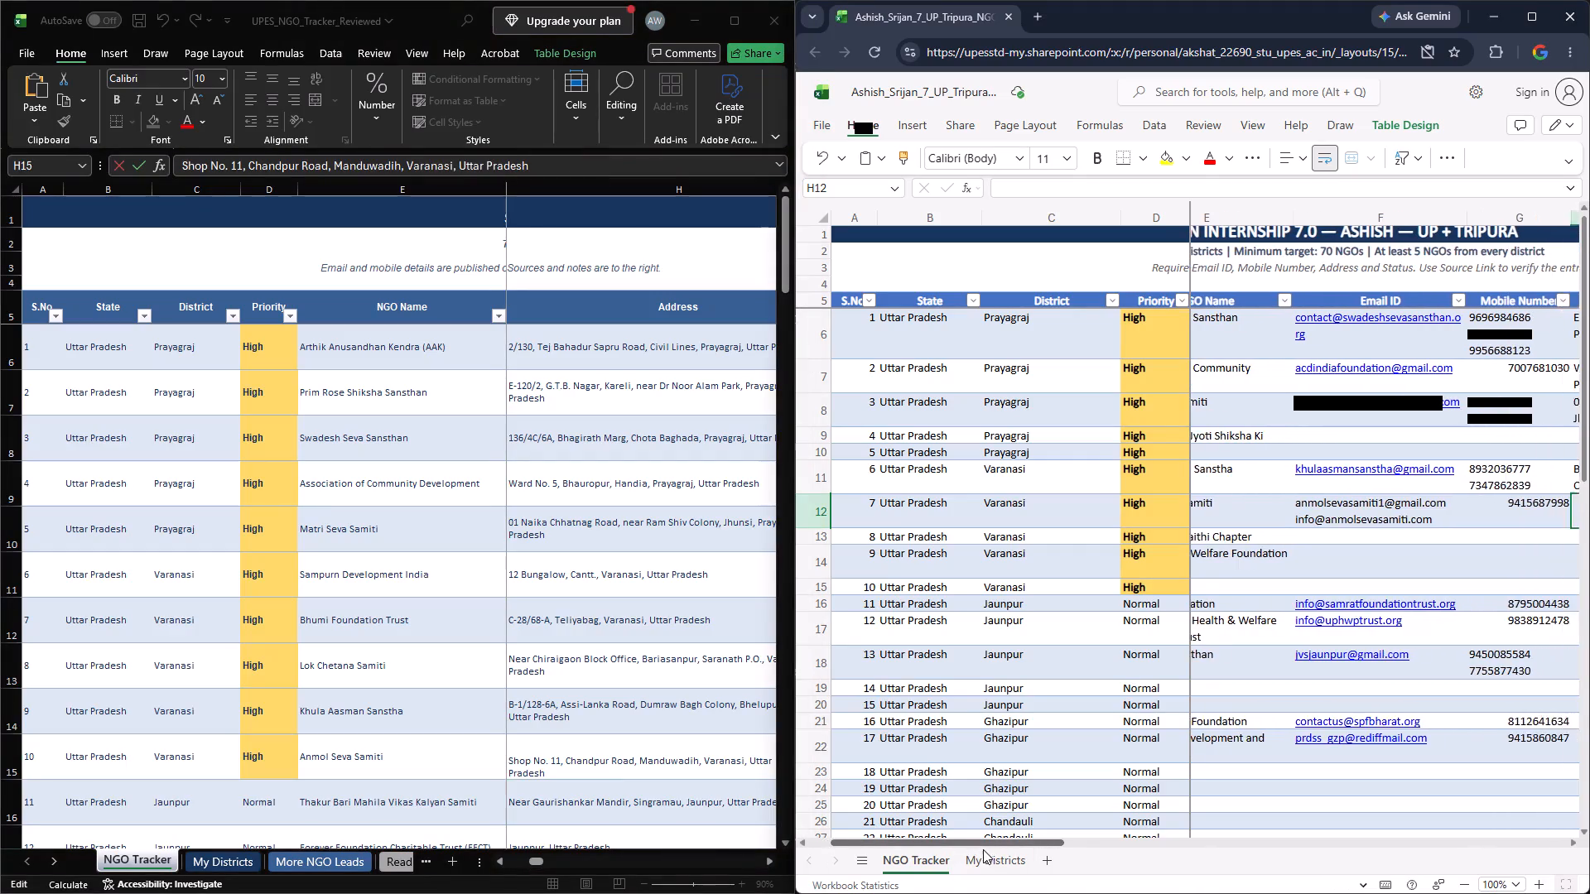
drag(983, 849, 923, 849)
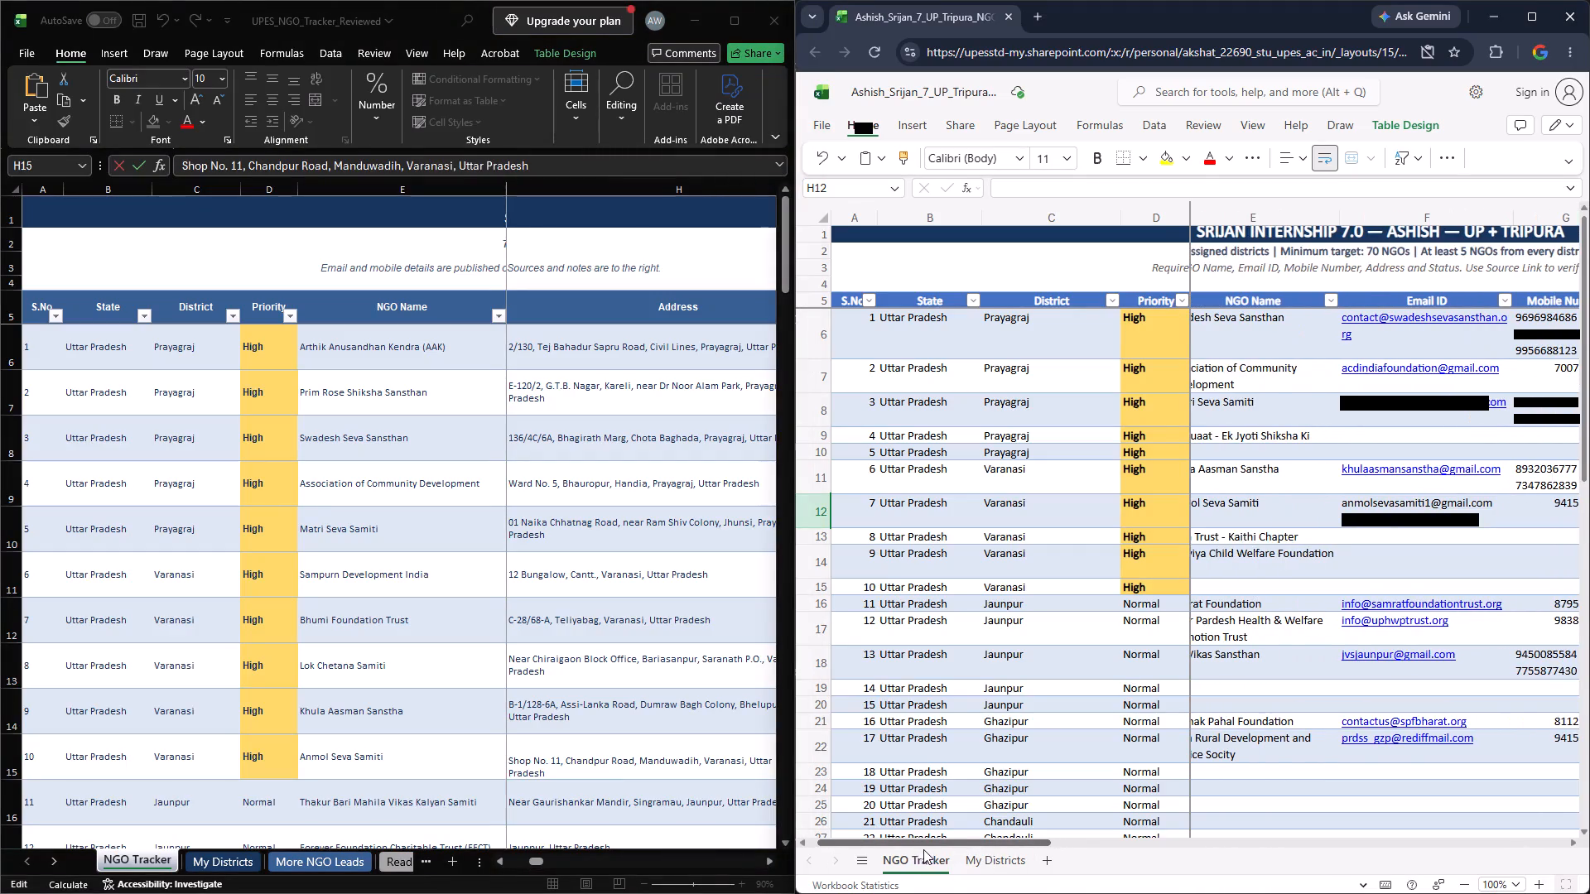
drag(923, 849, 1019, 867)
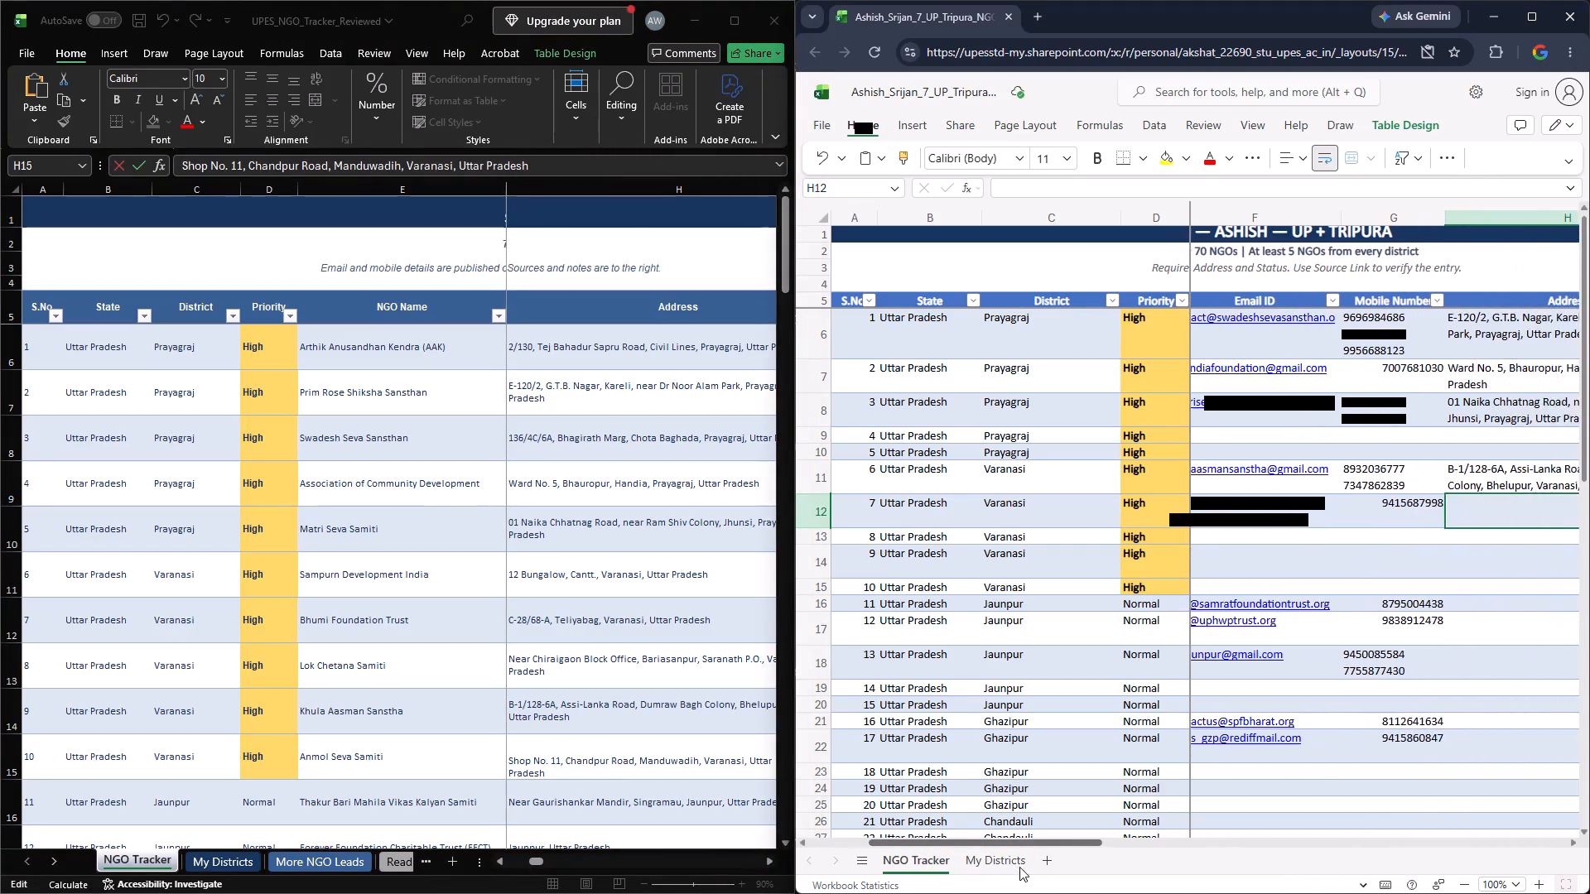
drag(1019, 867, 930, 871)
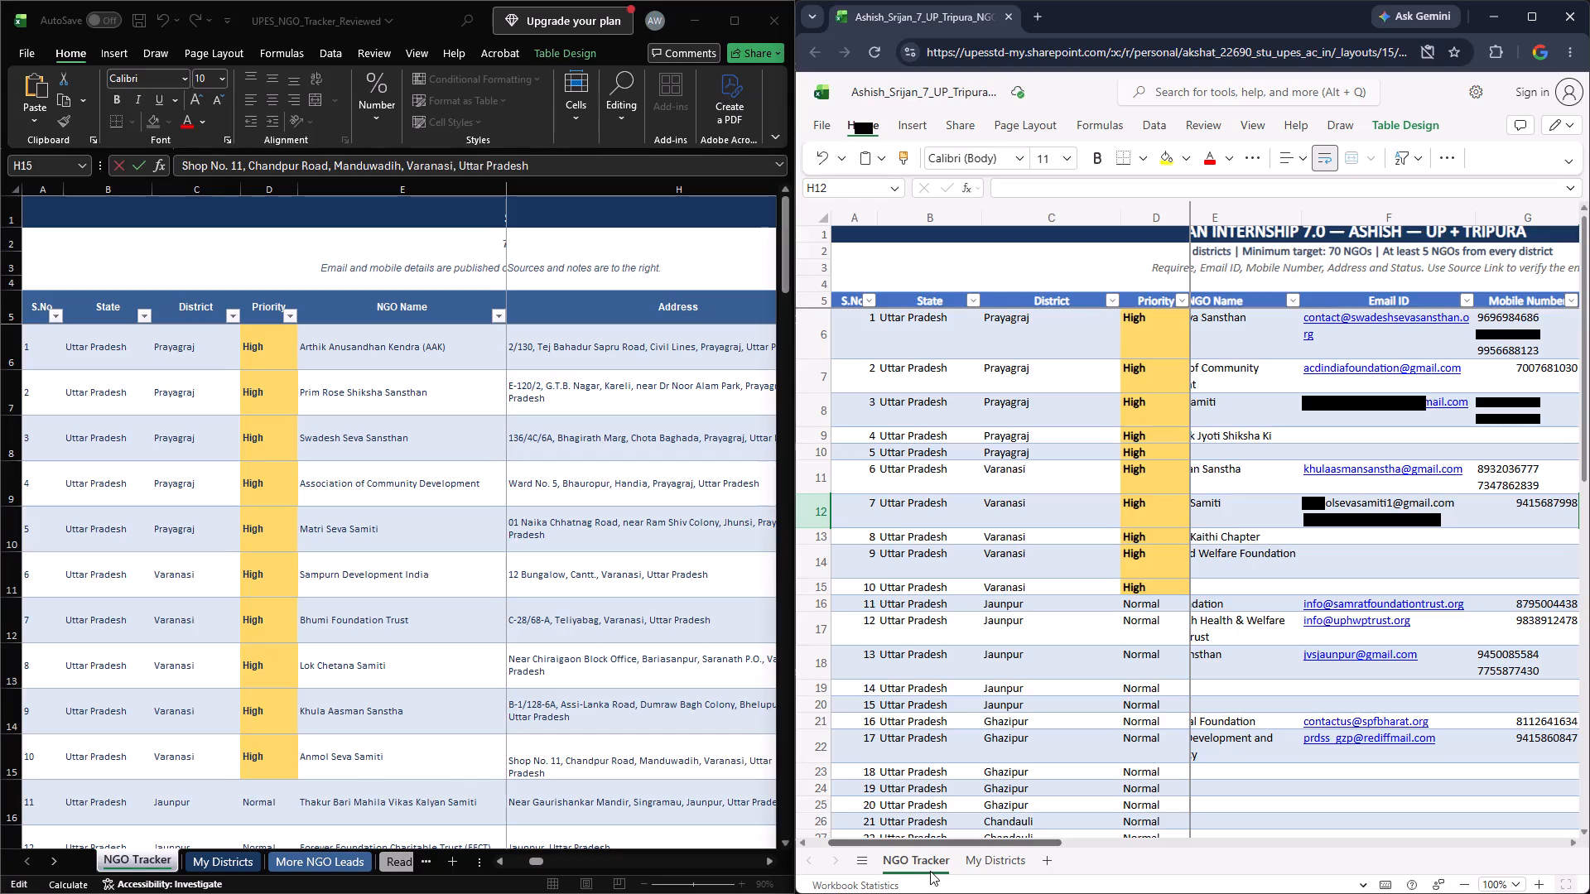
drag(930, 871, 932, 871)
drag(932, 871, 931, 872)
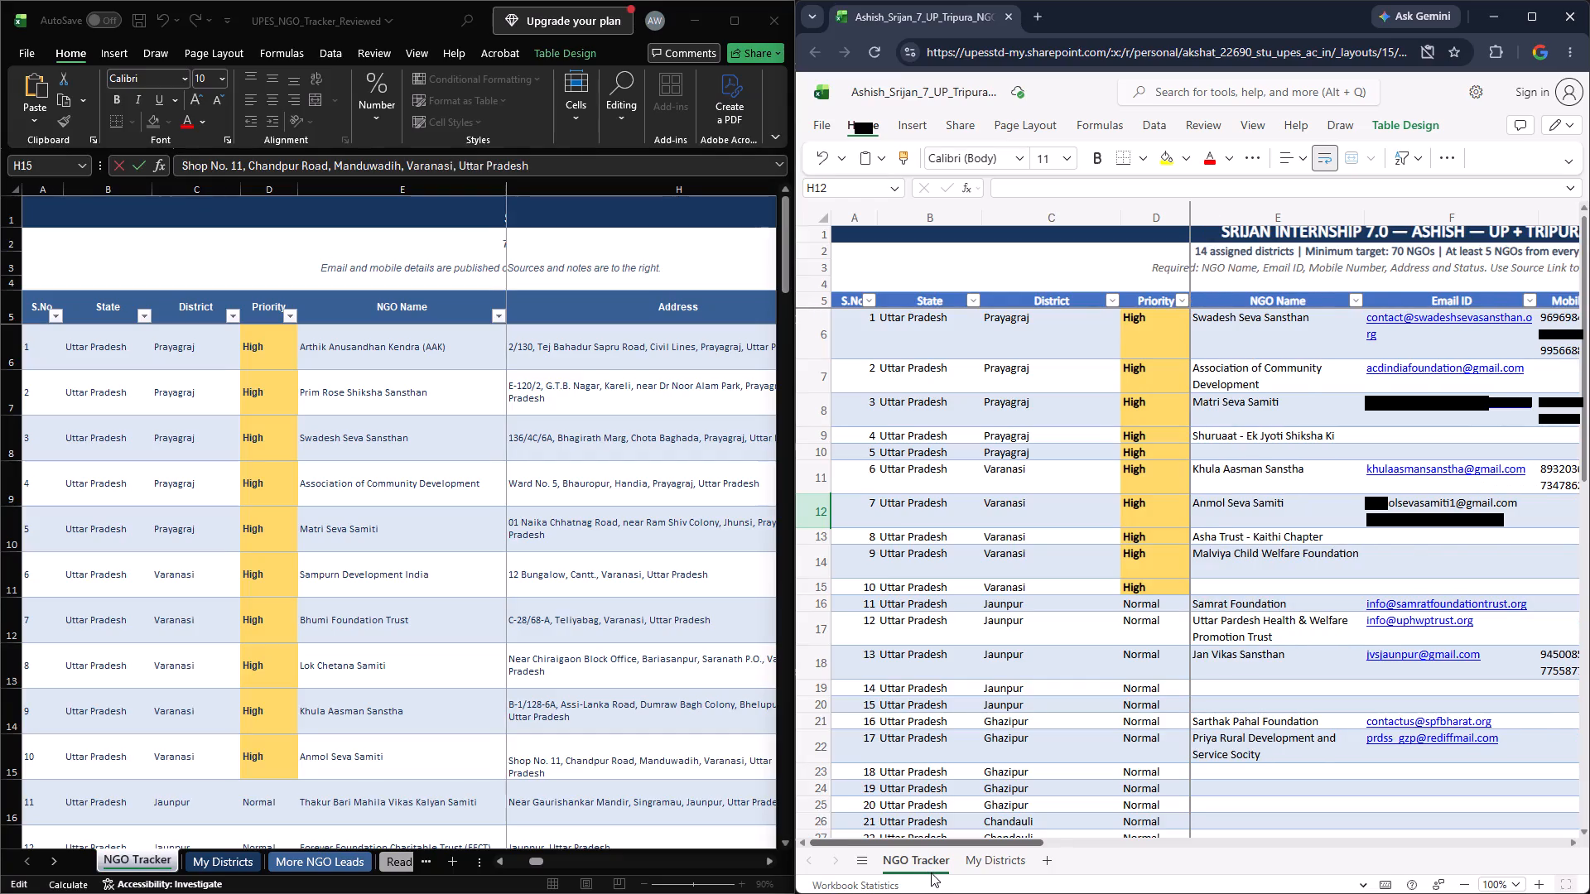
drag(931, 872, 941, 877)
drag(941, 877, 1005, 892)
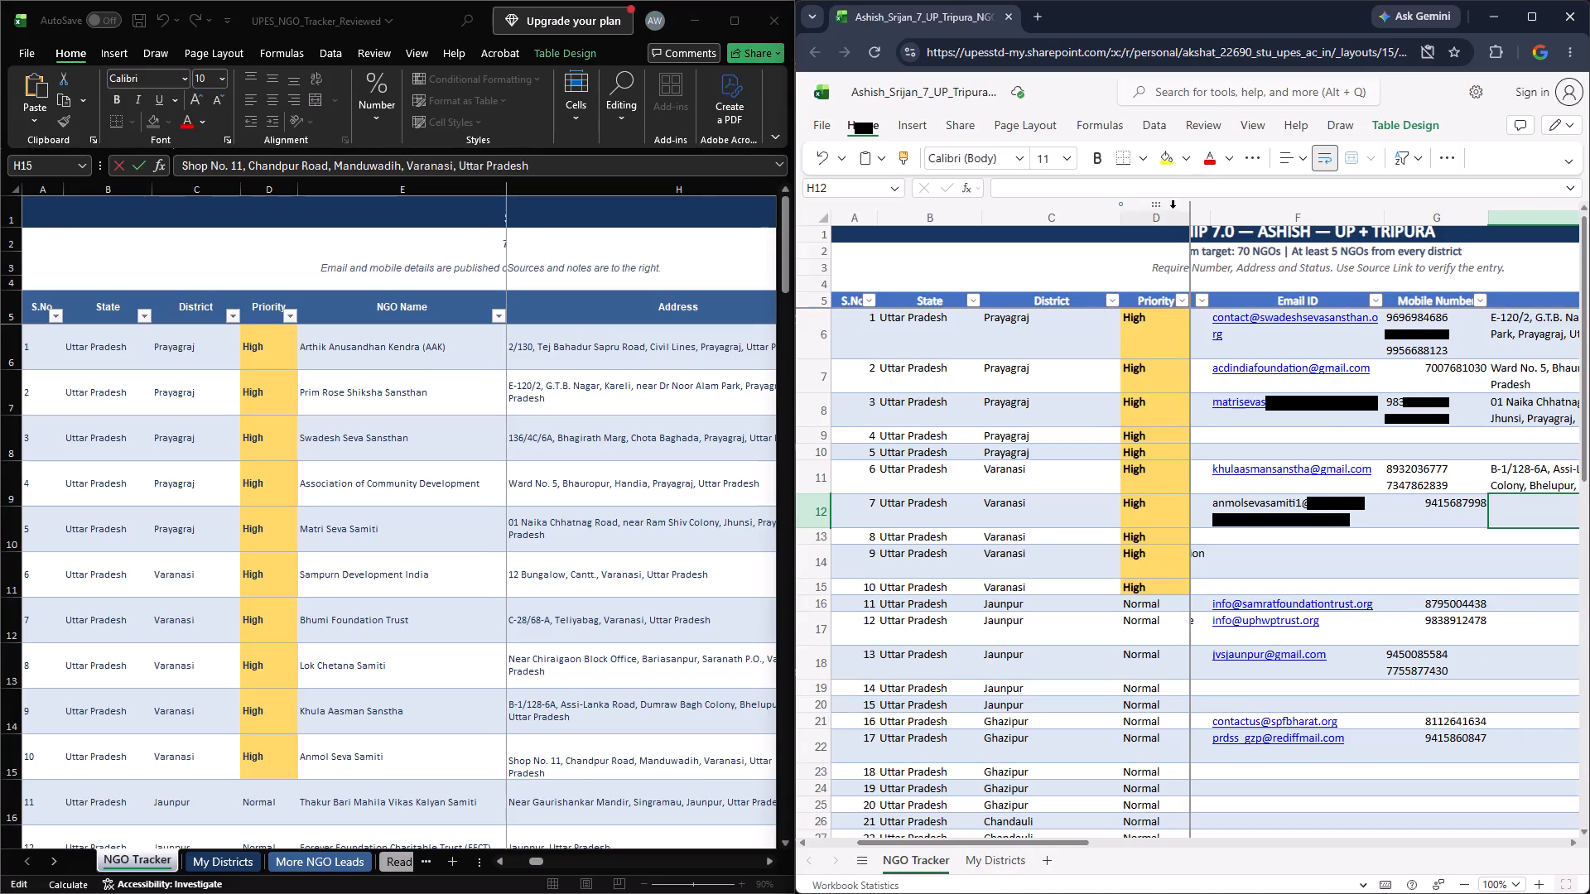
click(1203, 190)
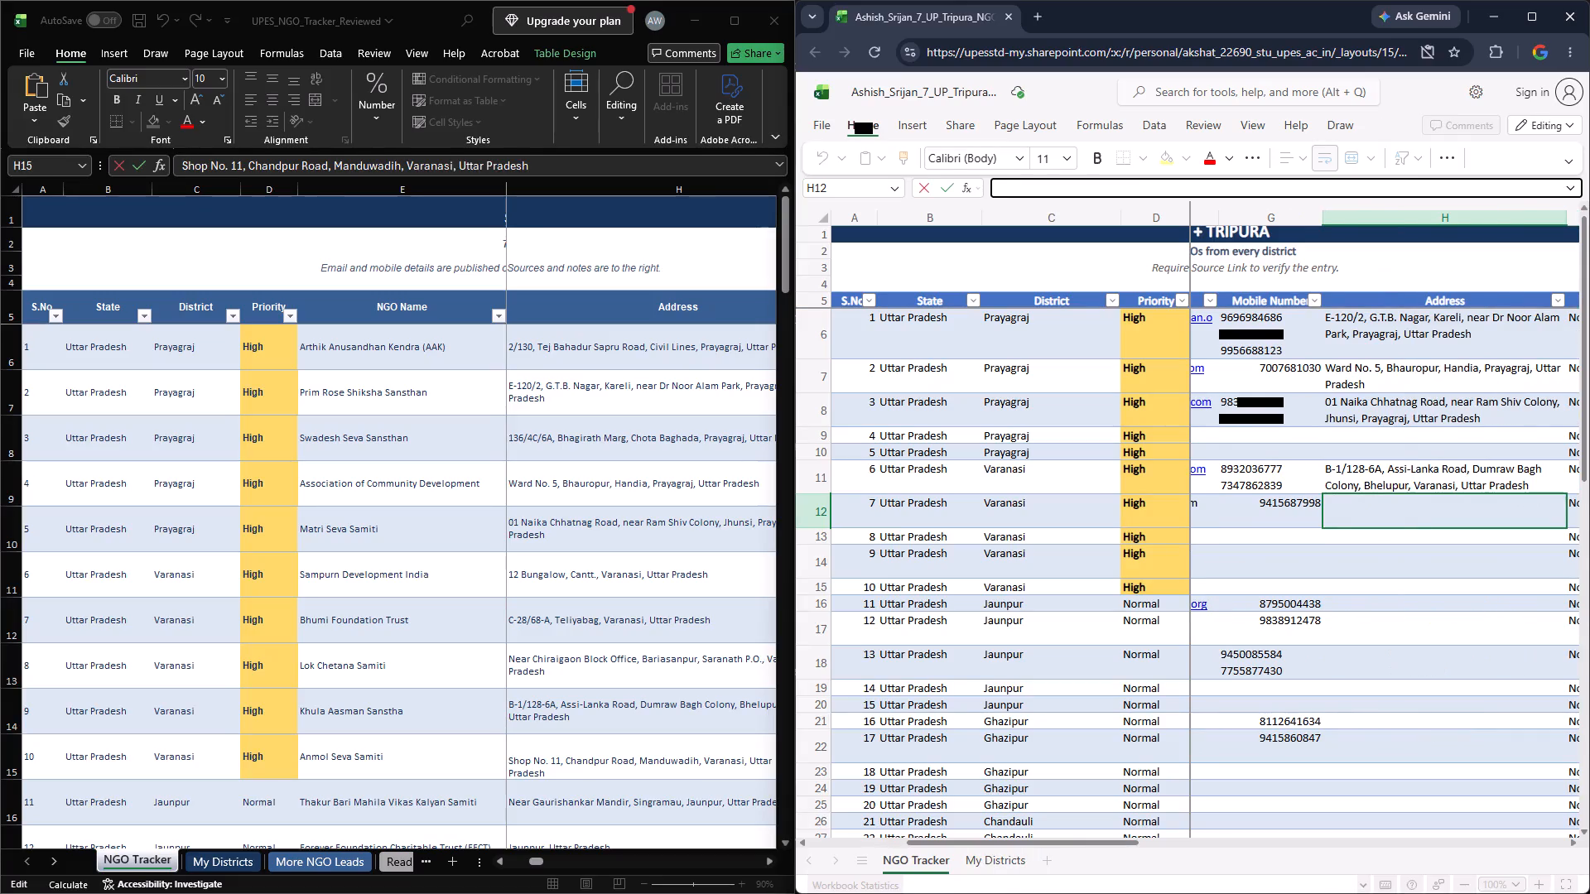
key(ctrl+v)
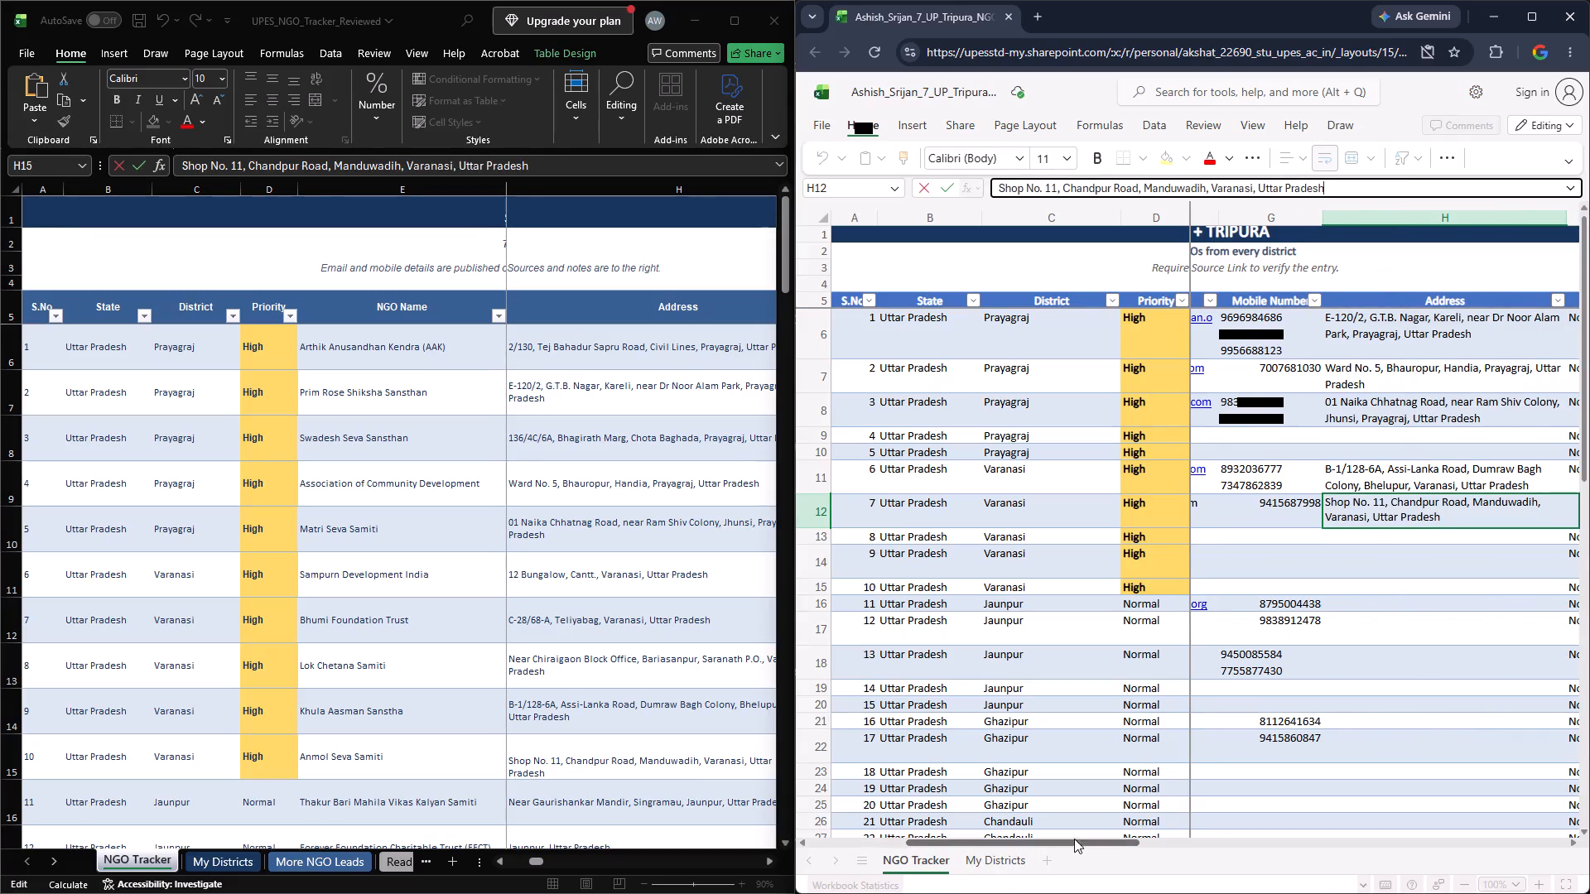
drag(1074, 843, 988, 848)
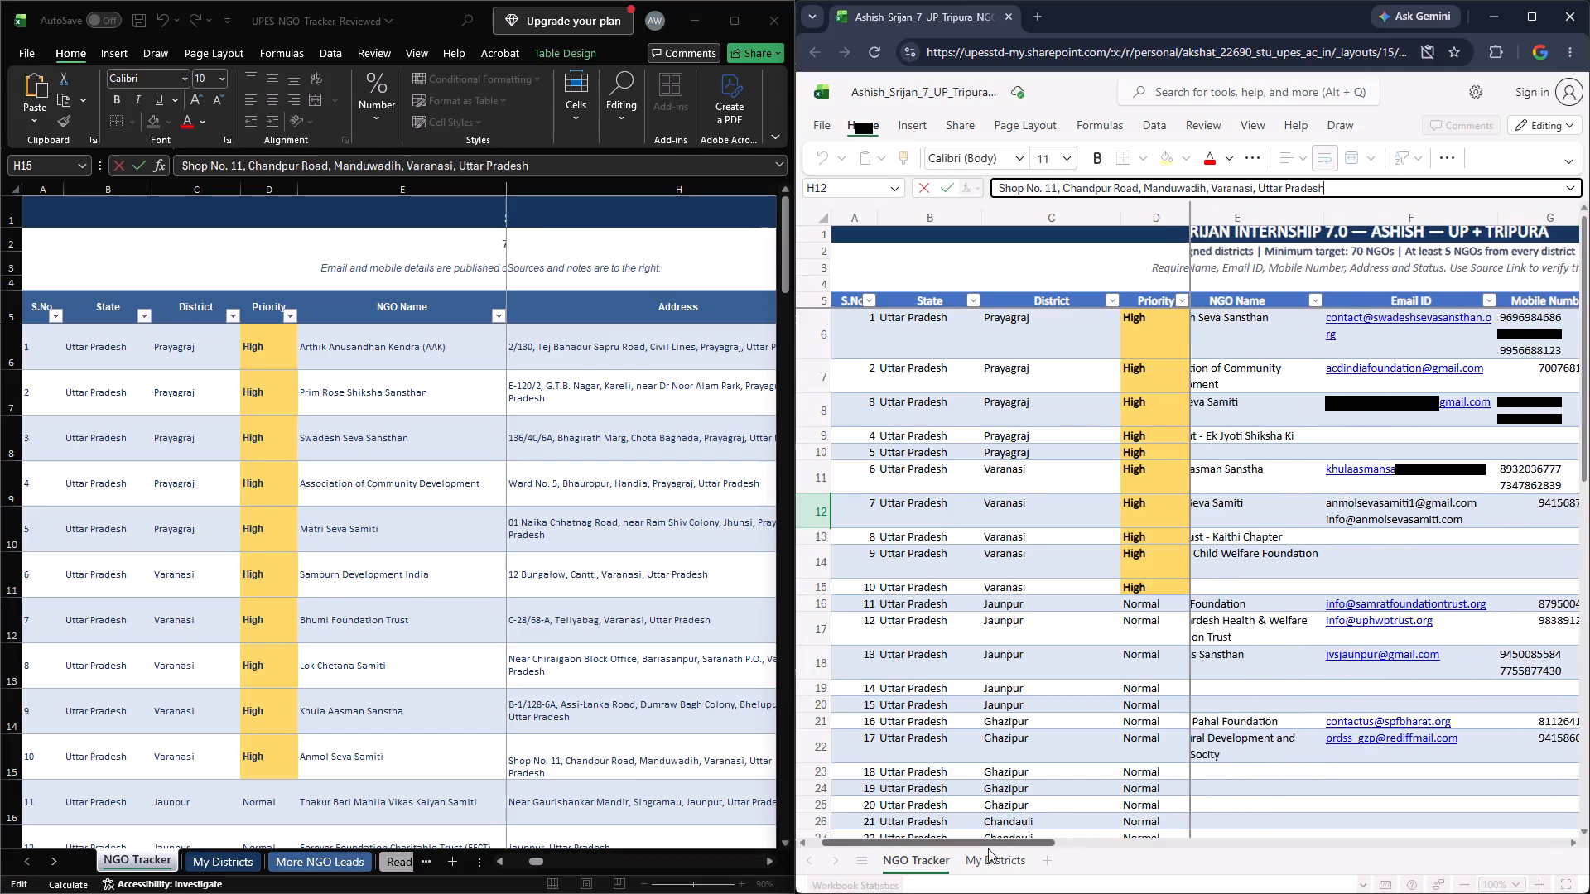
drag(988, 848, 1046, 857)
click(1376, 537)
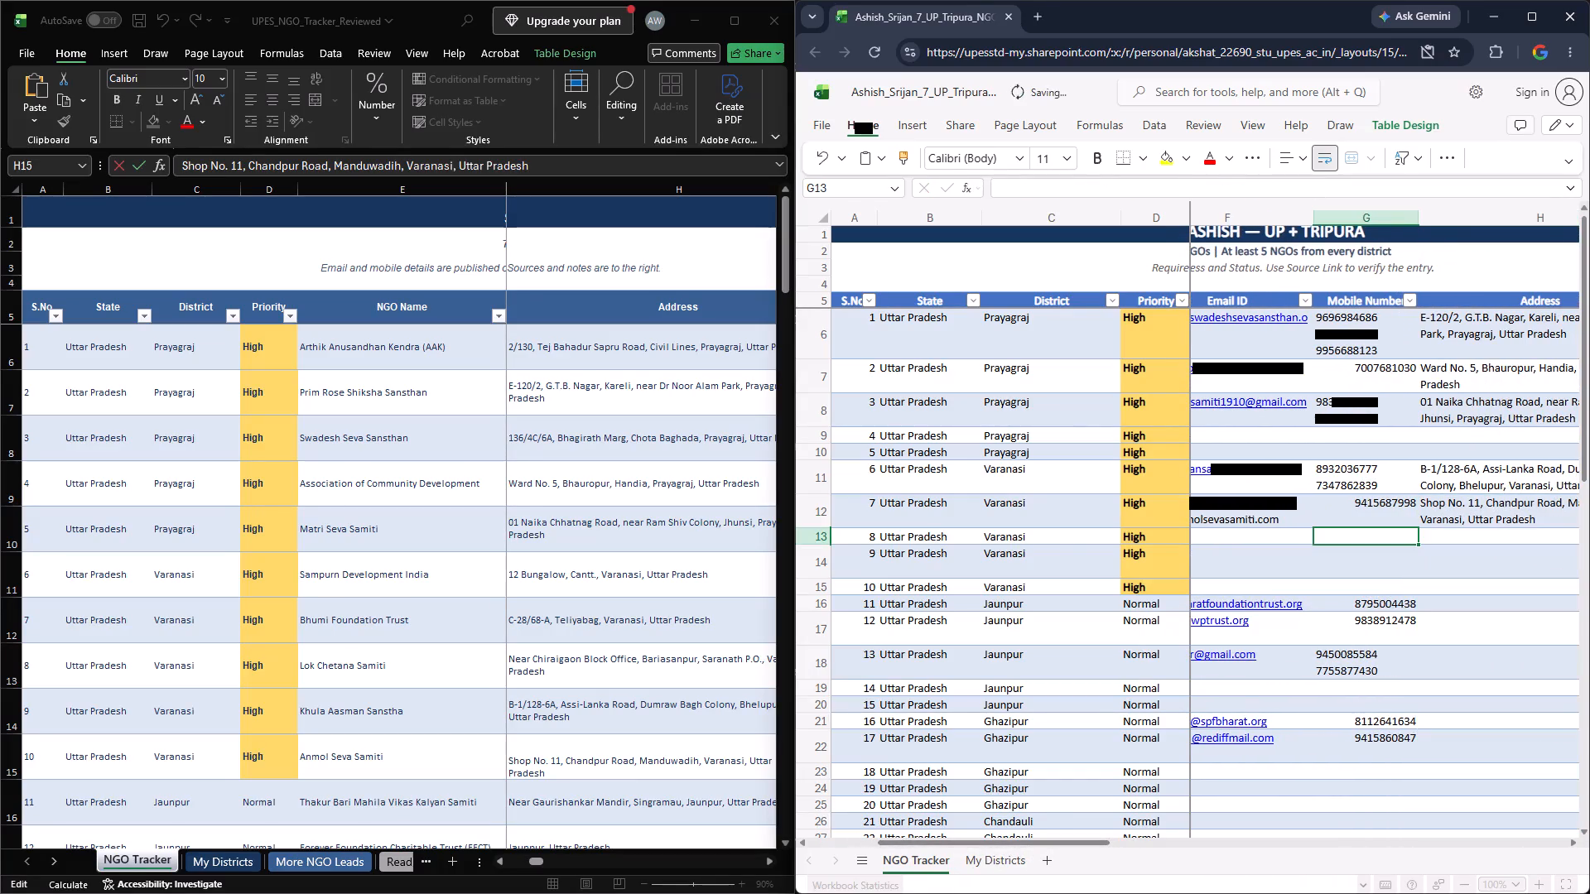
Copy Samrat Foundation's address from the local Excel workbook into its Address cell in the Chrome tracker.
click(1456, 534)
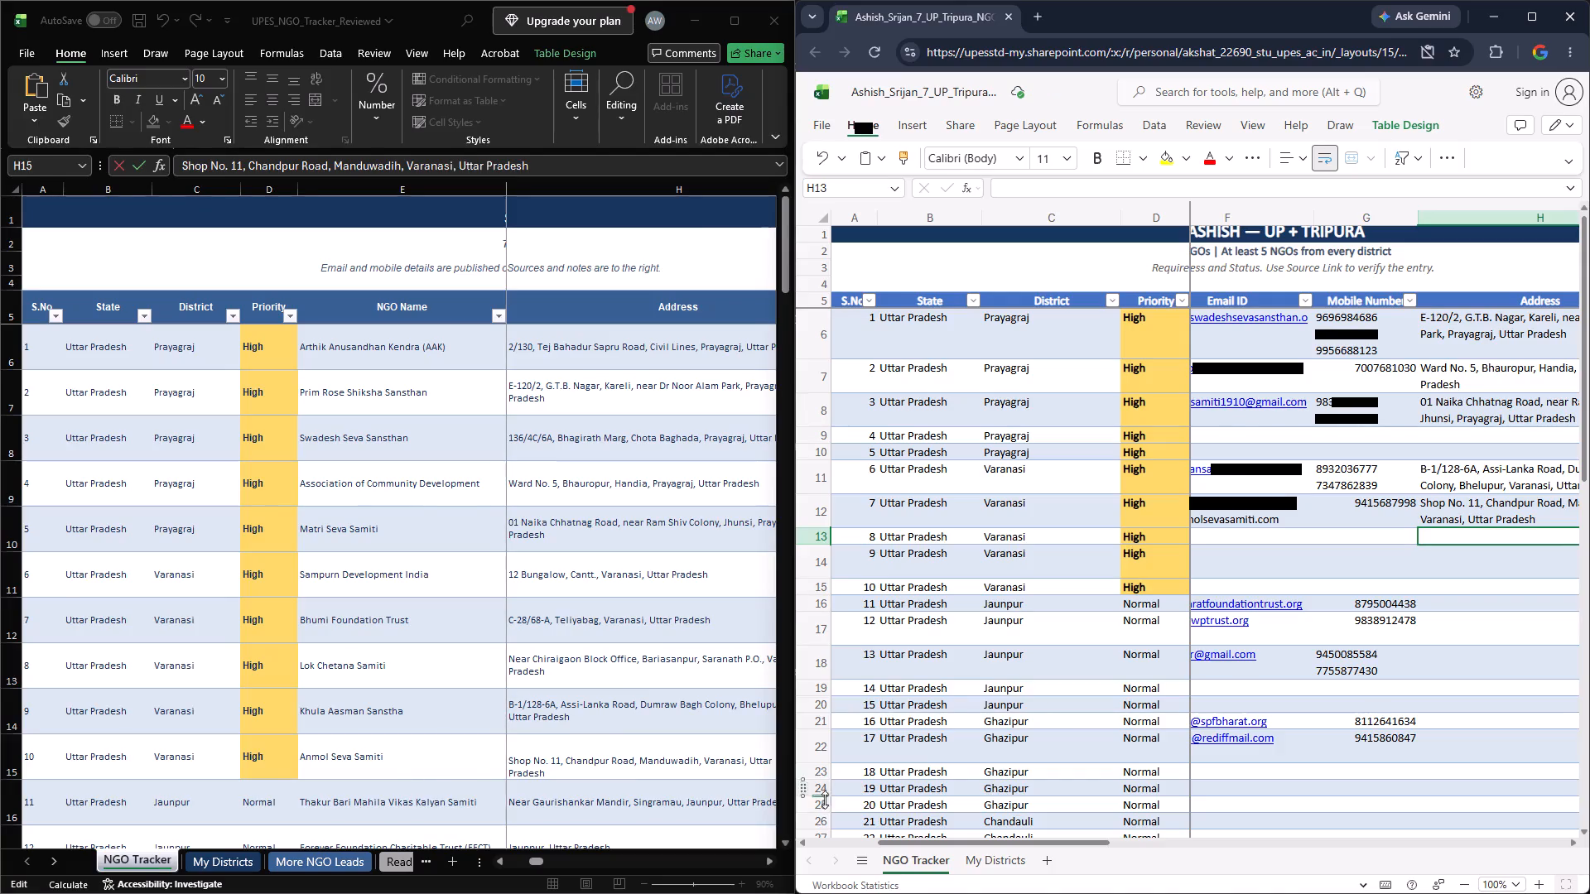
drag(913, 843, 839, 843)
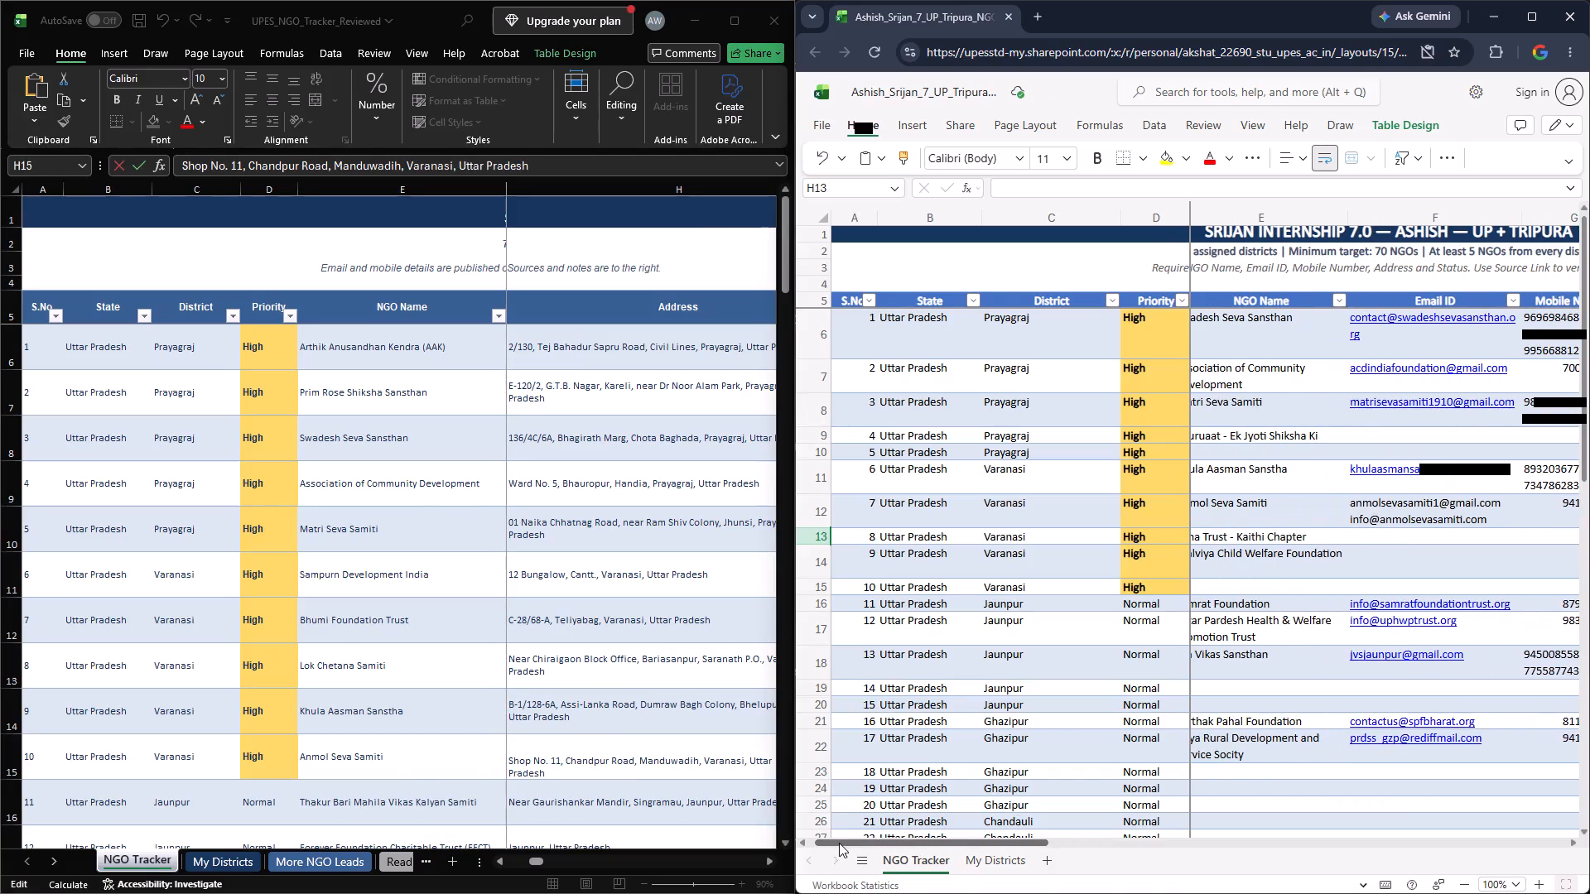
drag(839, 843, 888, 851)
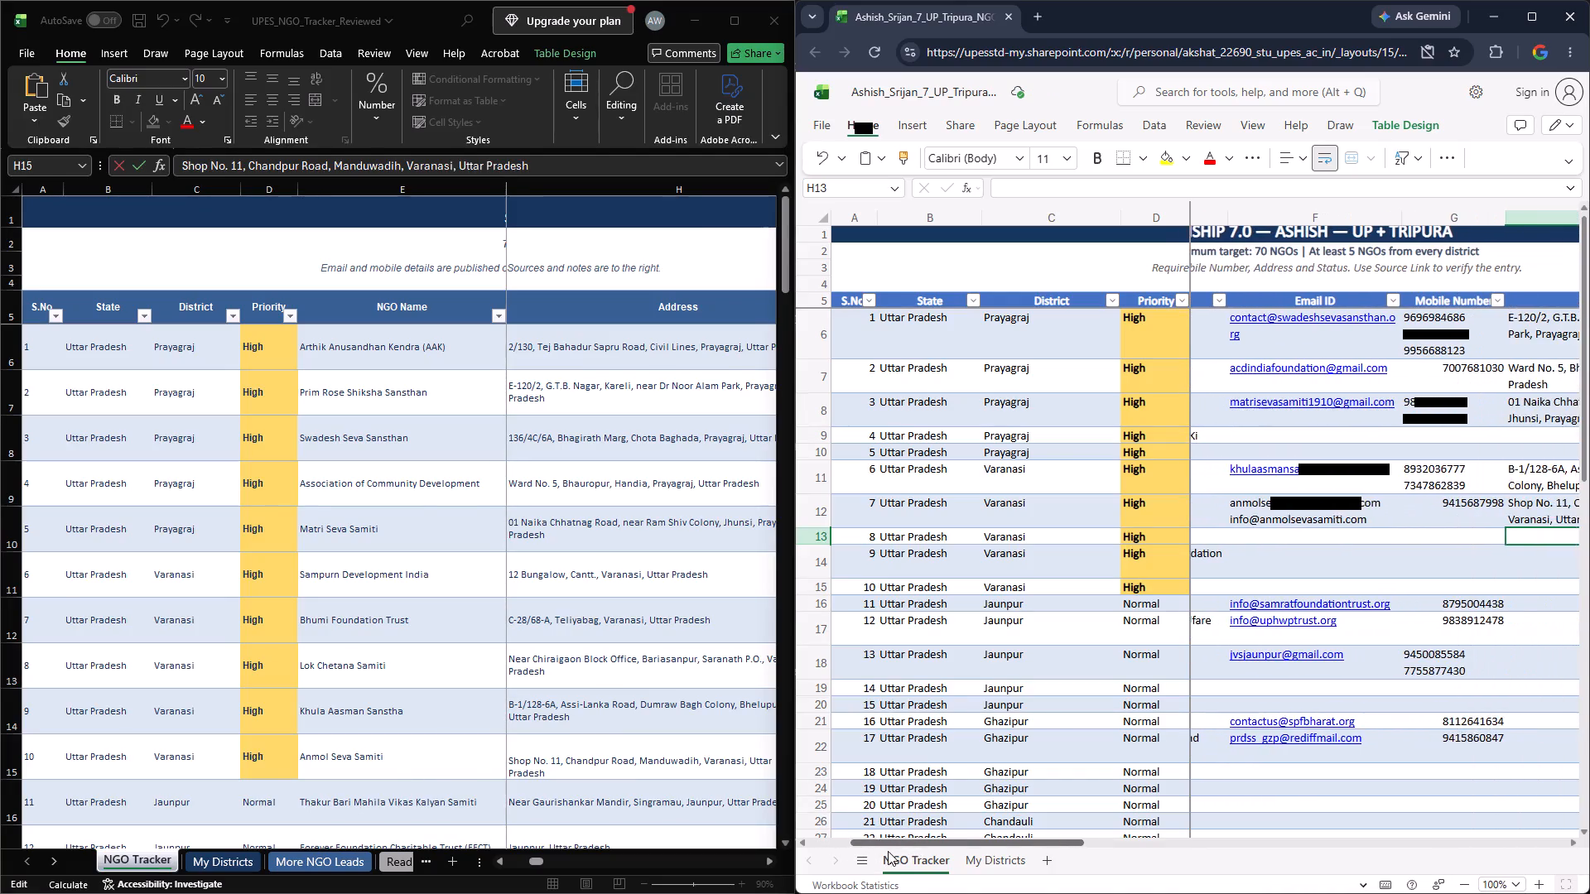
drag(888, 851, 895, 851)
click(1552, 608)
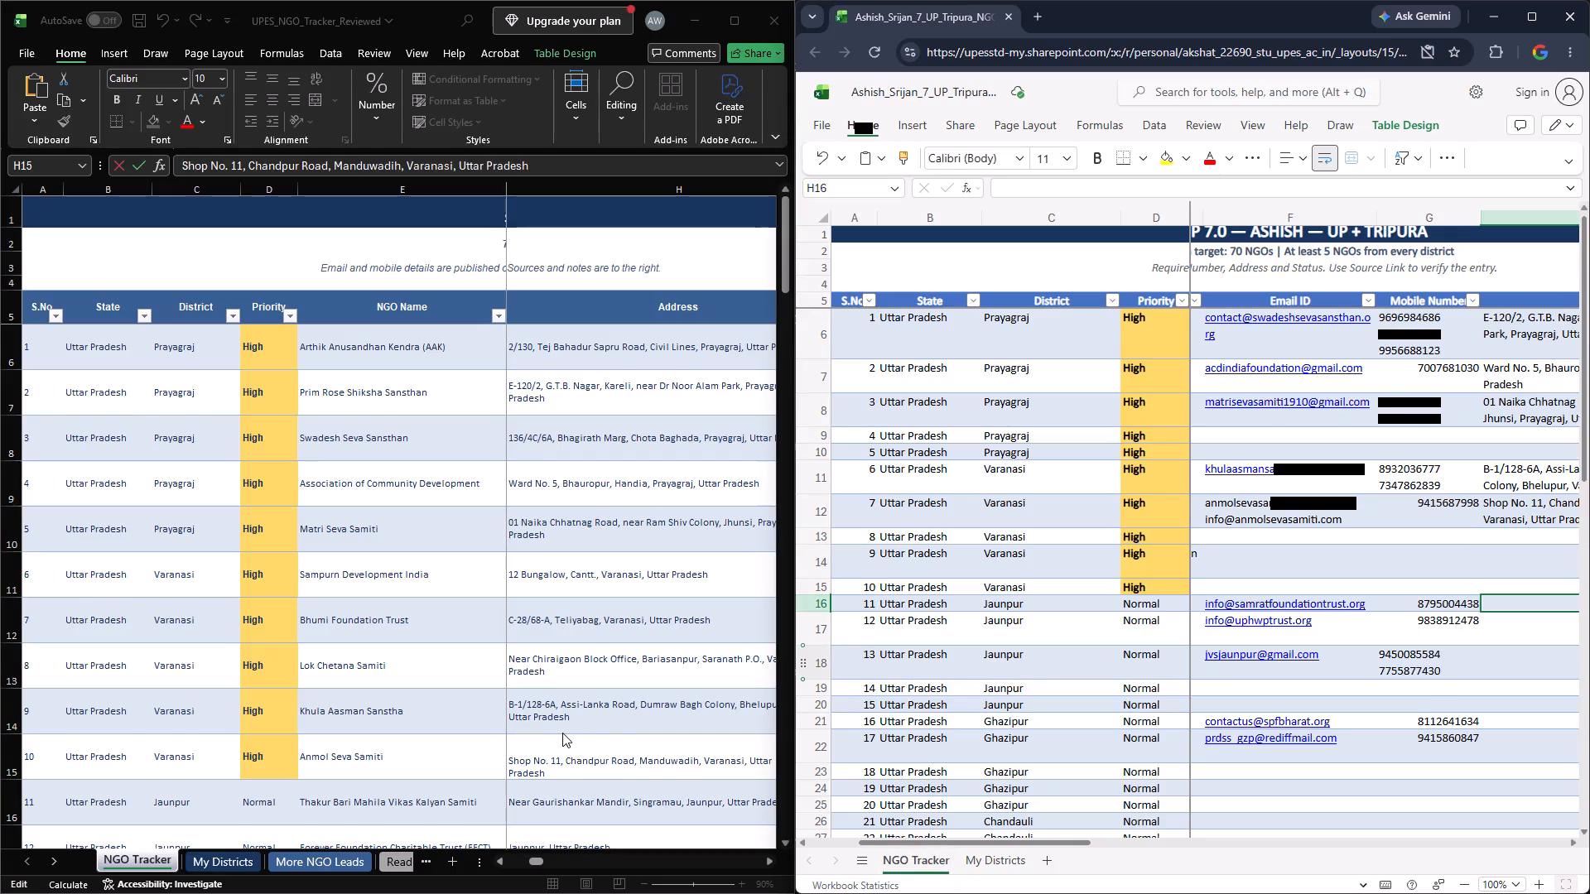
scroll(562, 733, down, 5)
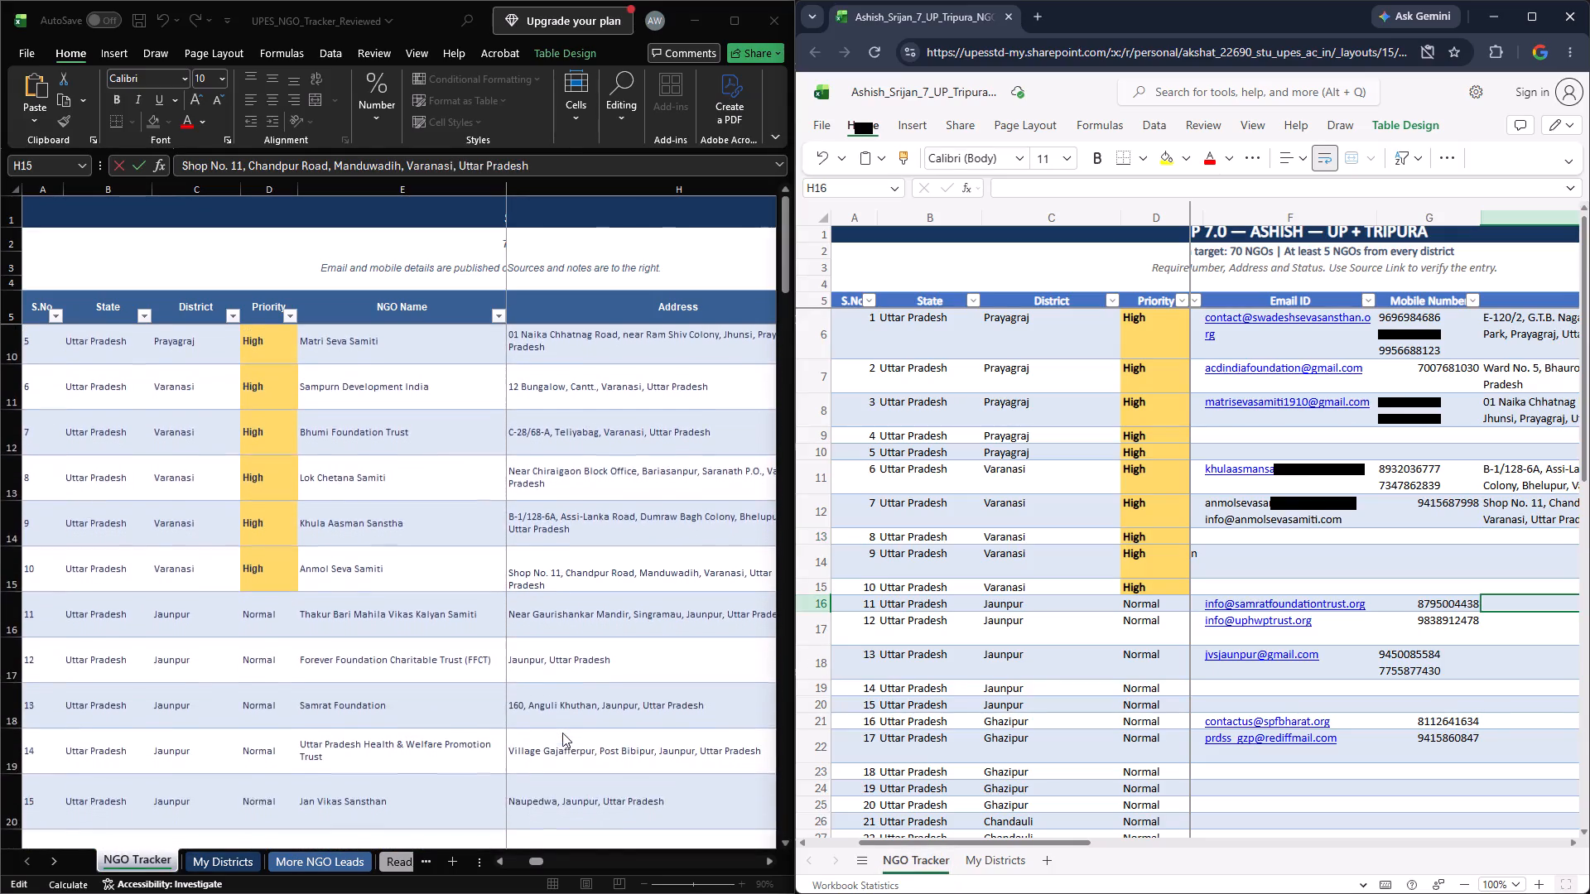
click(614, 708)
click(614, 708)
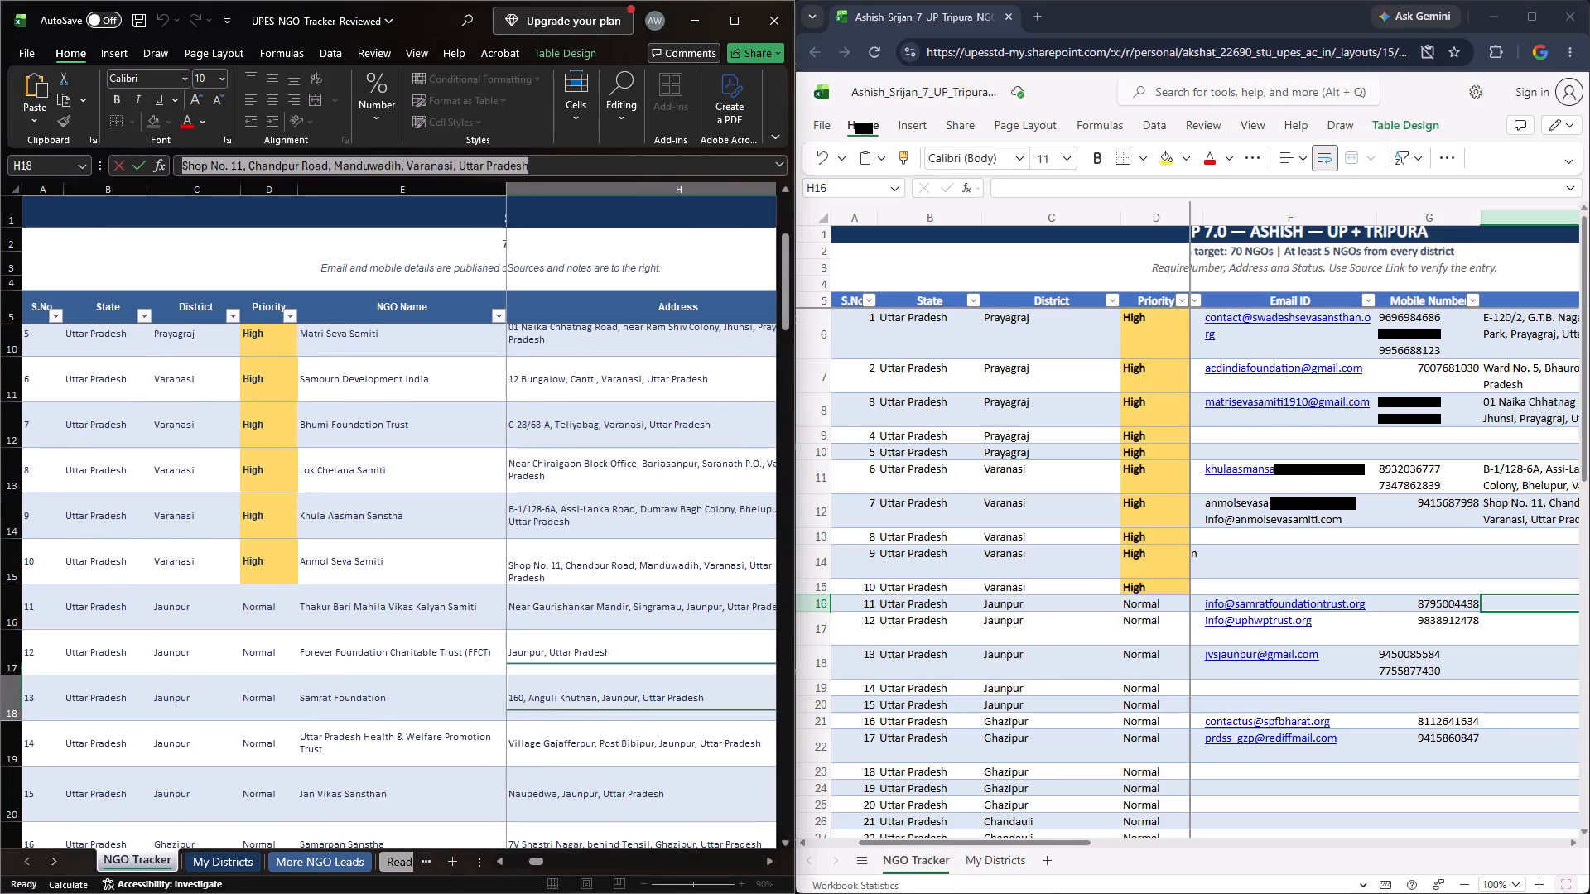
click(518, 171)
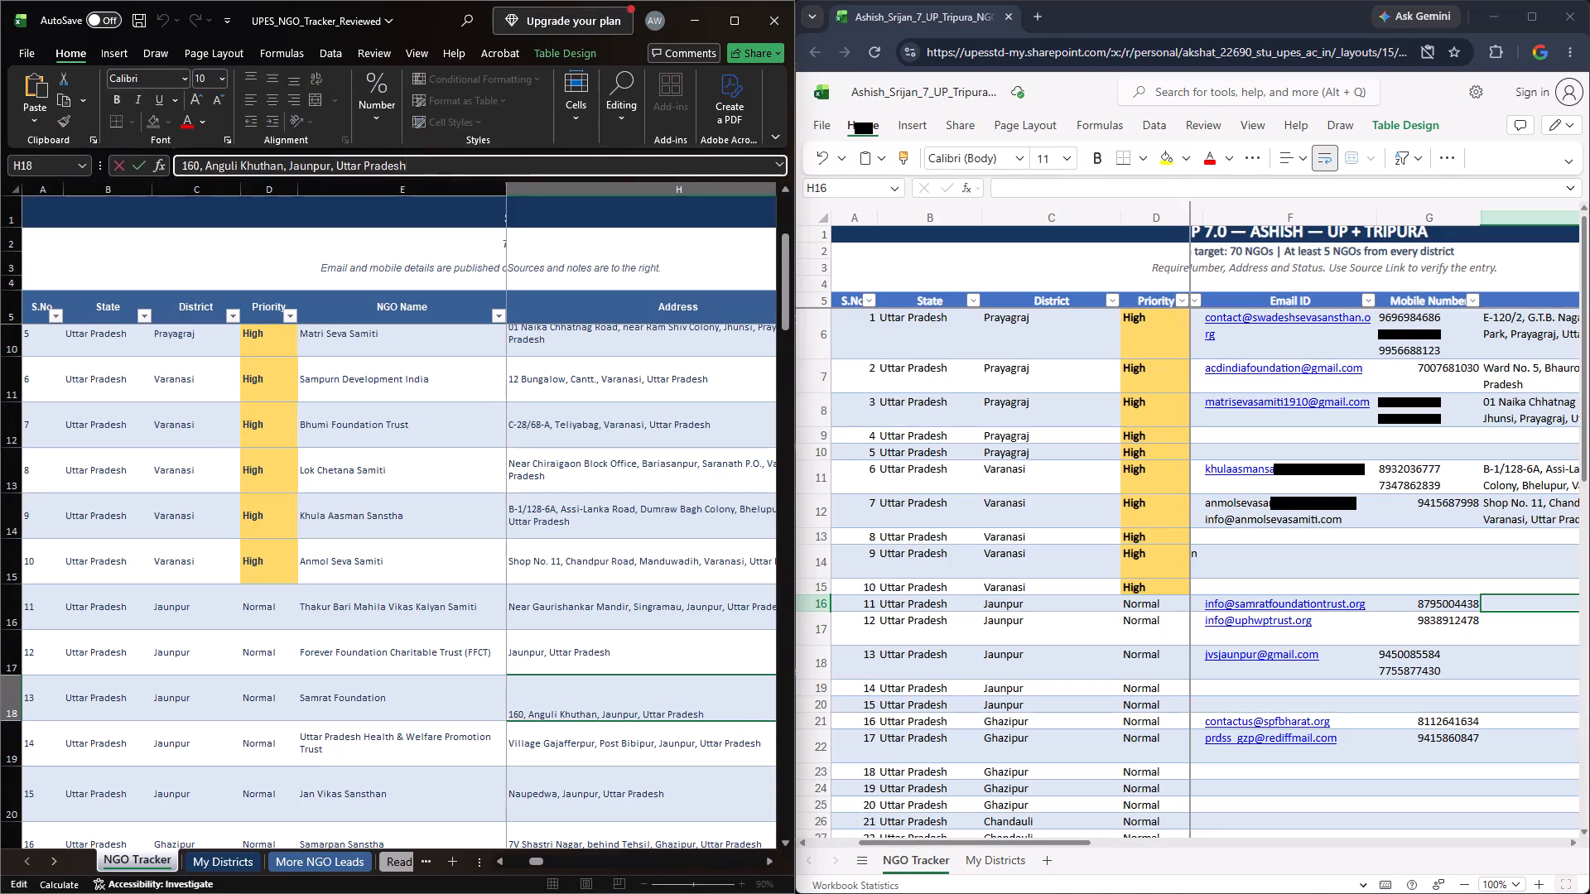
key(ctrl+a)
key(ctrl+c)
key(ctrl+c)
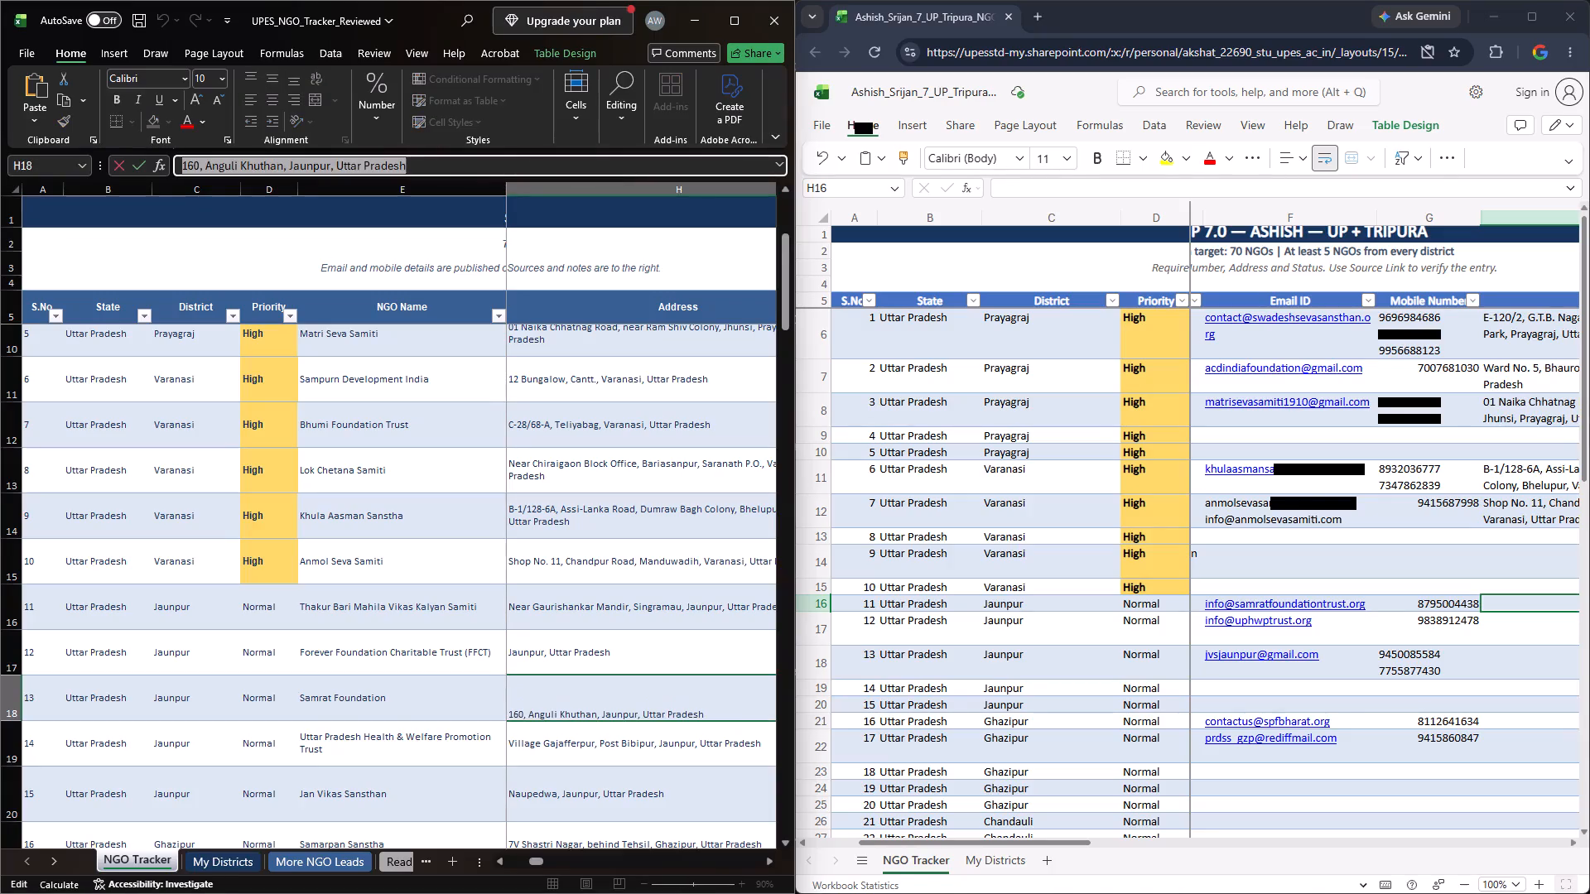
click(1296, 195)
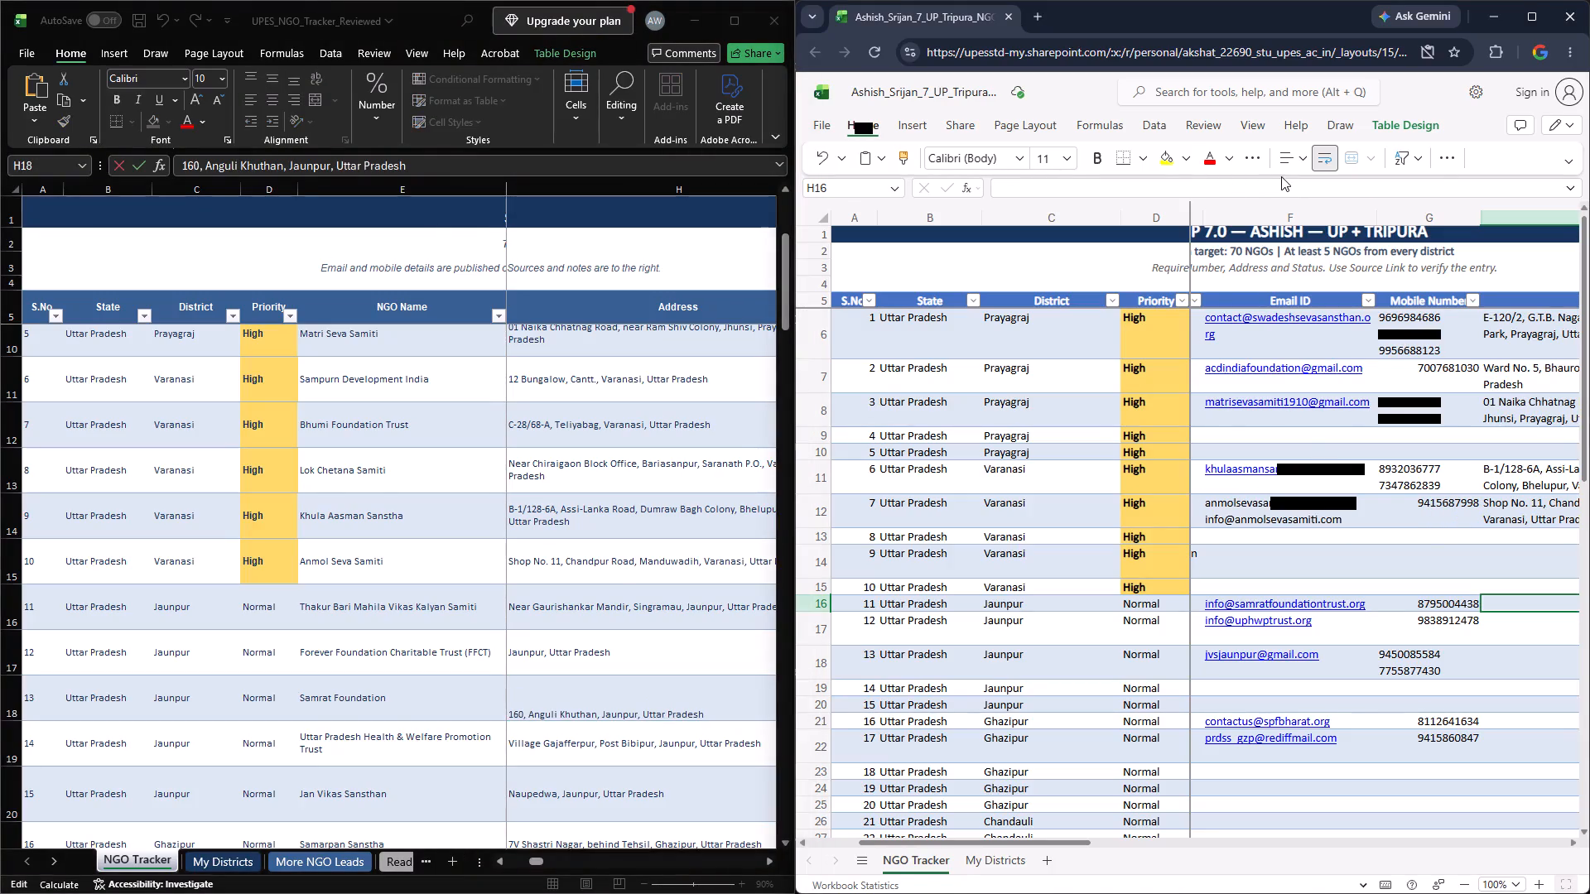
click(1276, 180)
key(ctrl+v)
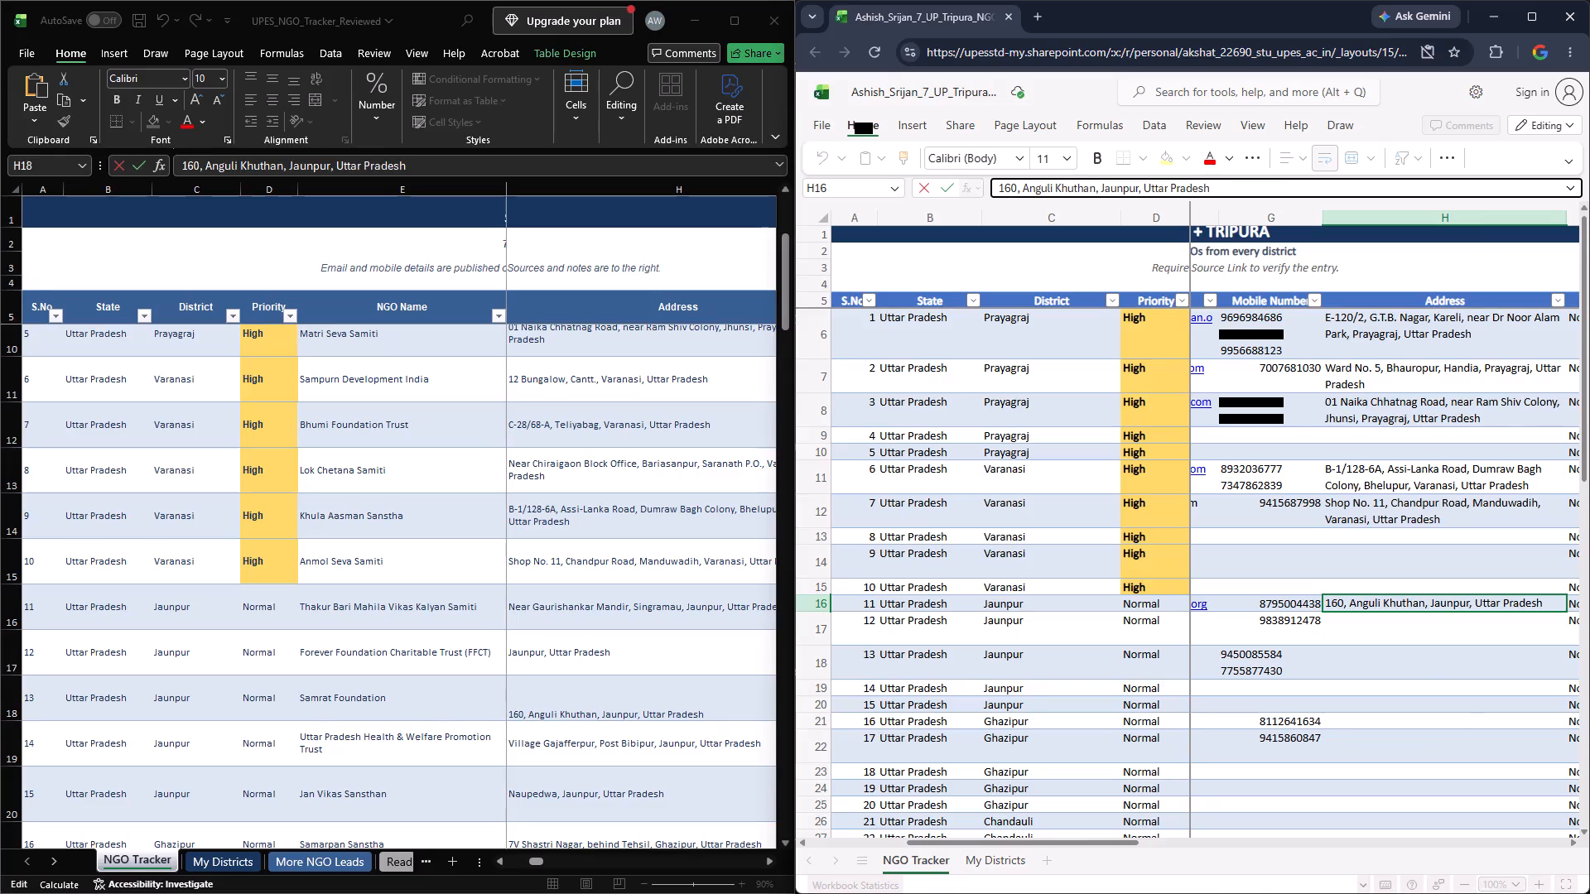
Copy Uttar Pradesh Health & Welfare Promotion Trust's address from the local Excel workbook into its Address cell in the Chrome tracker.
click(1410, 639)
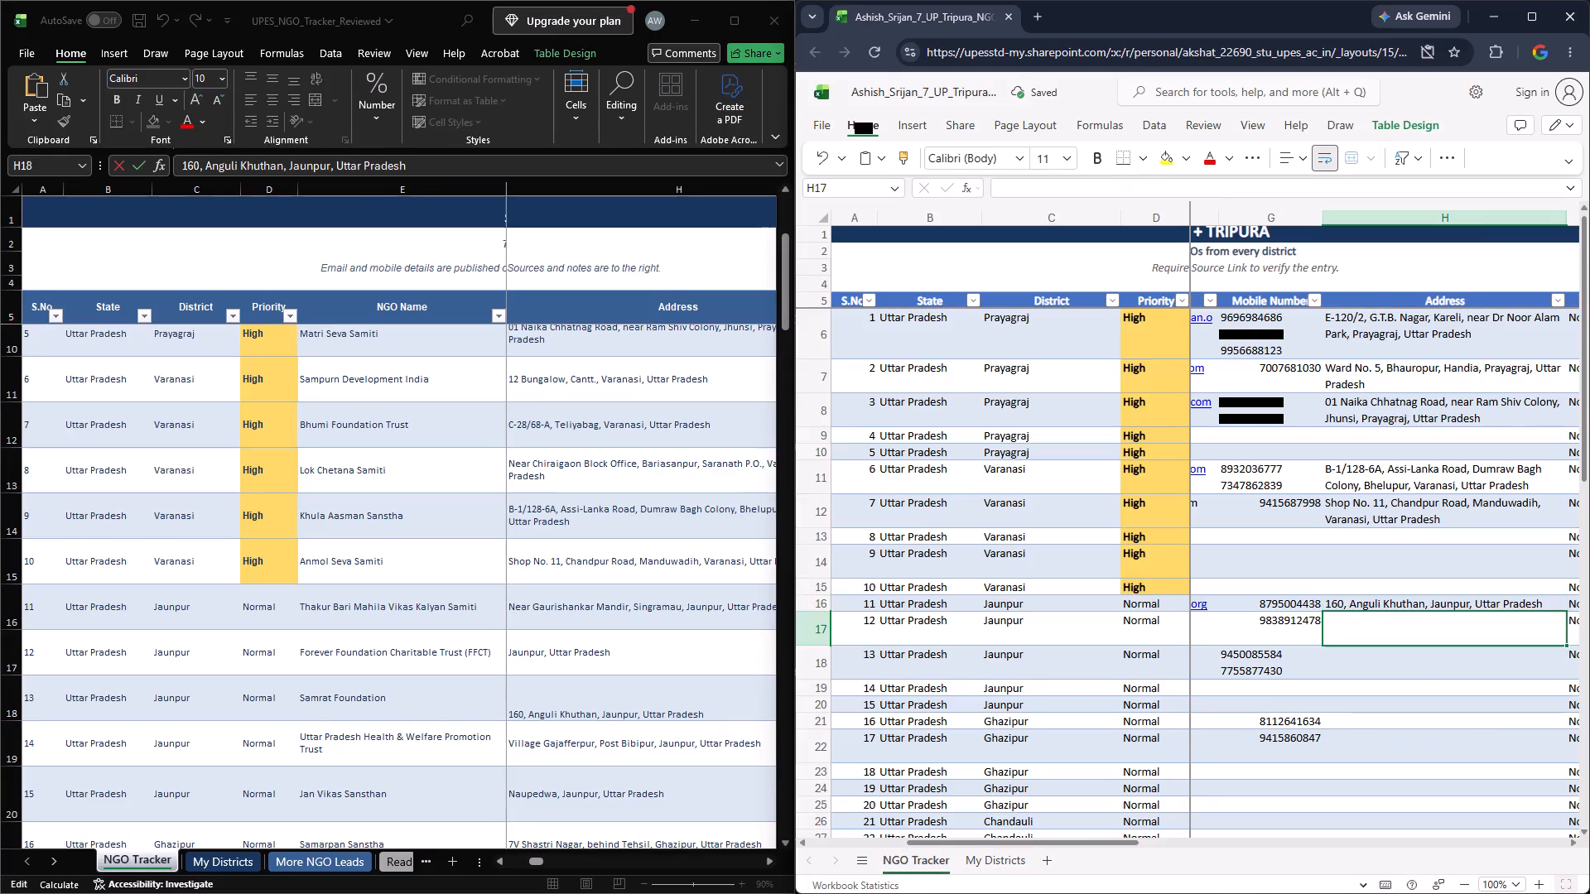
drag(995, 844, 975, 842)
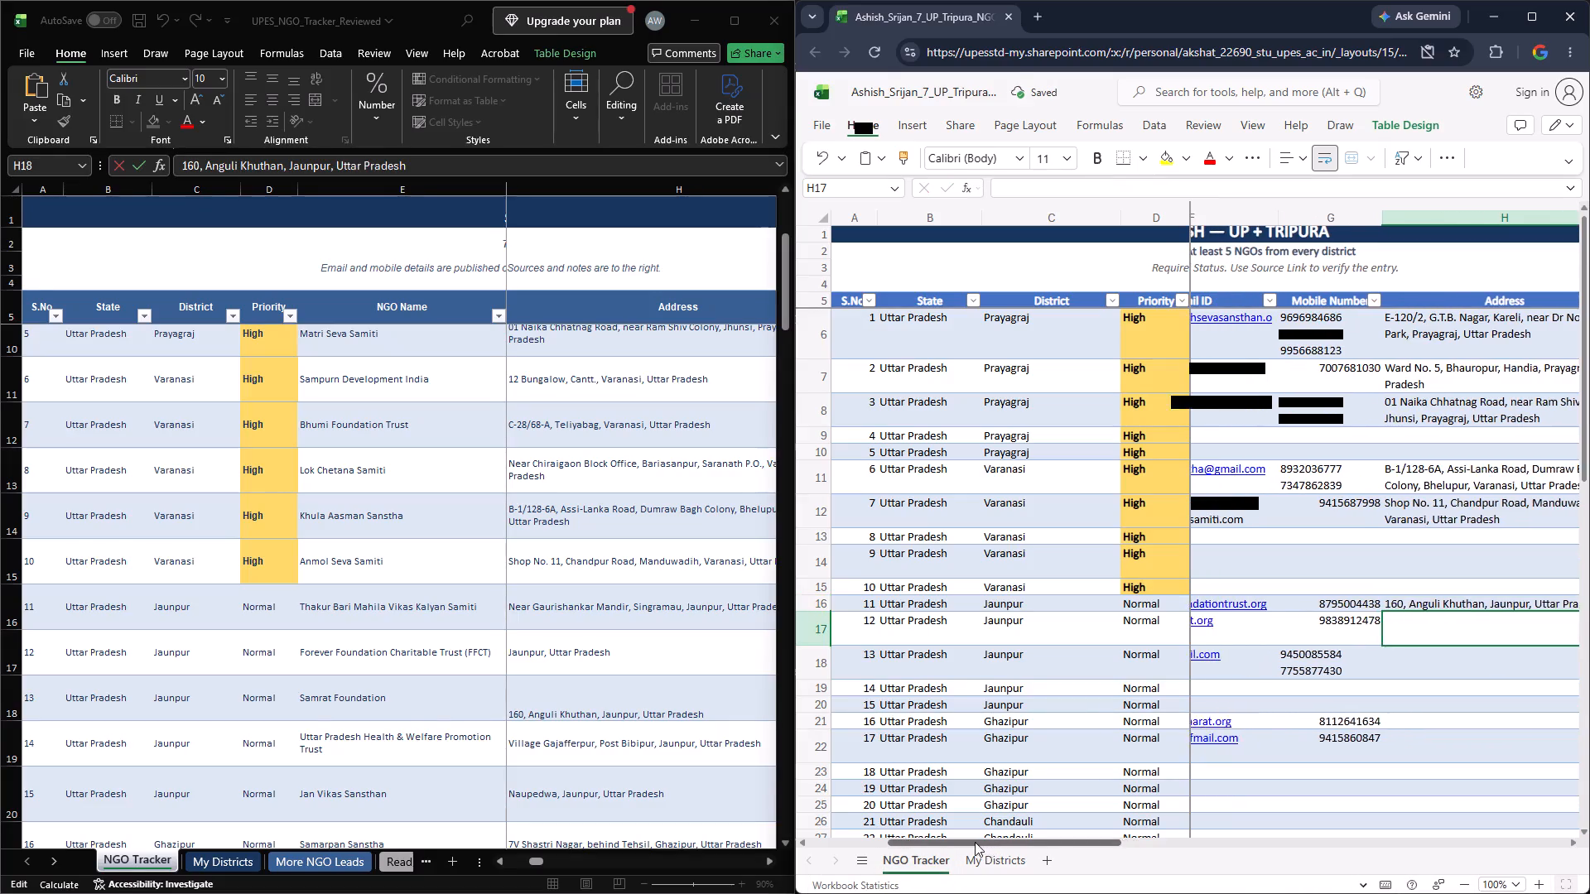
drag(975, 842, 896, 840)
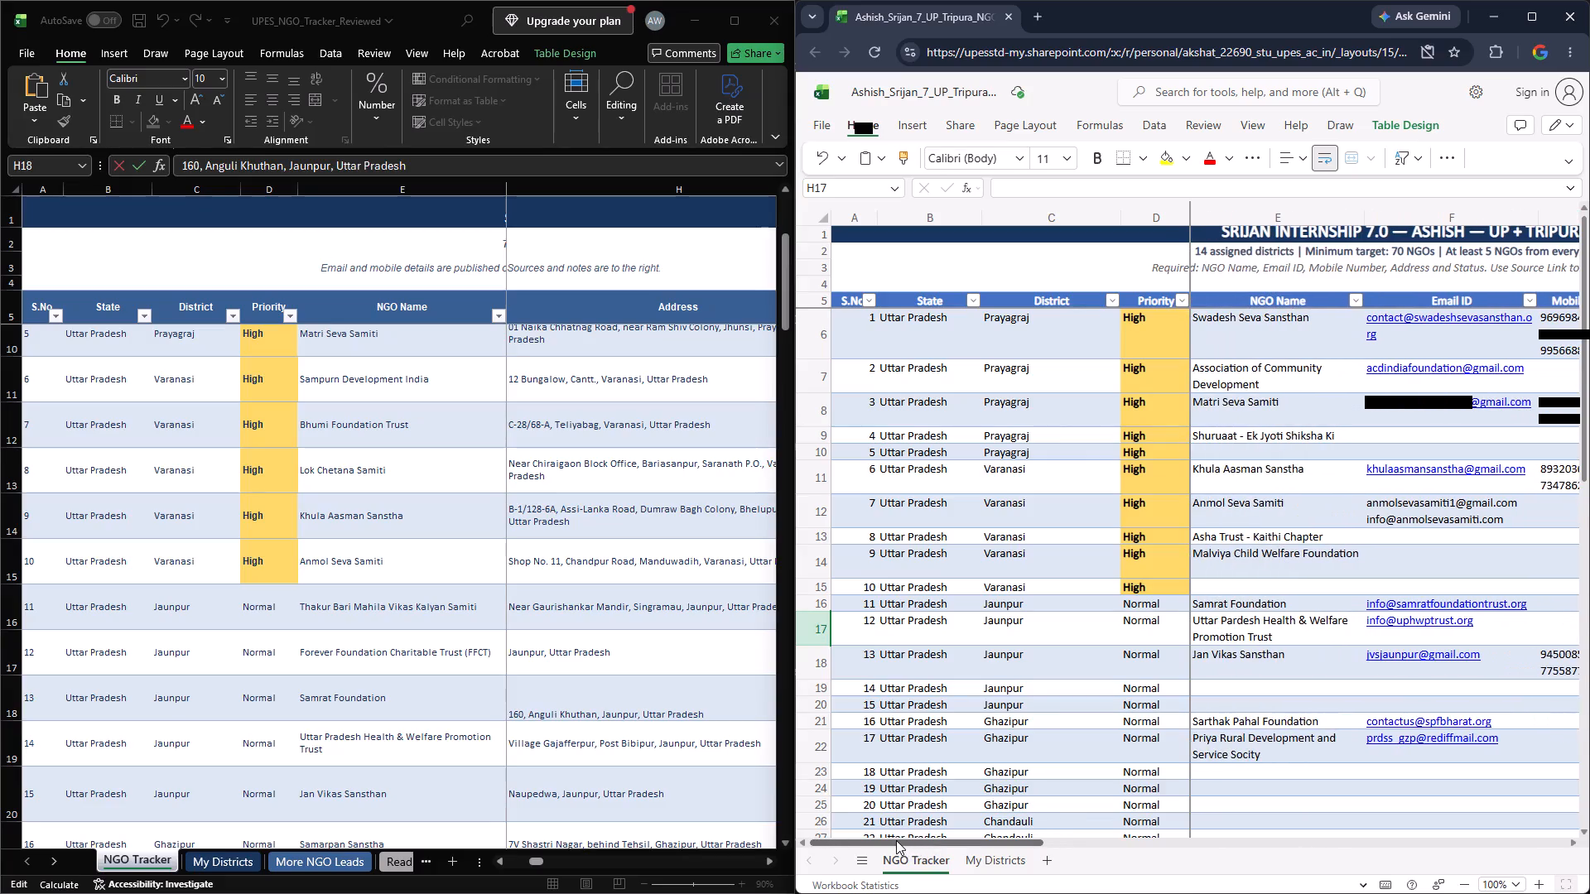
drag(896, 840, 938, 855)
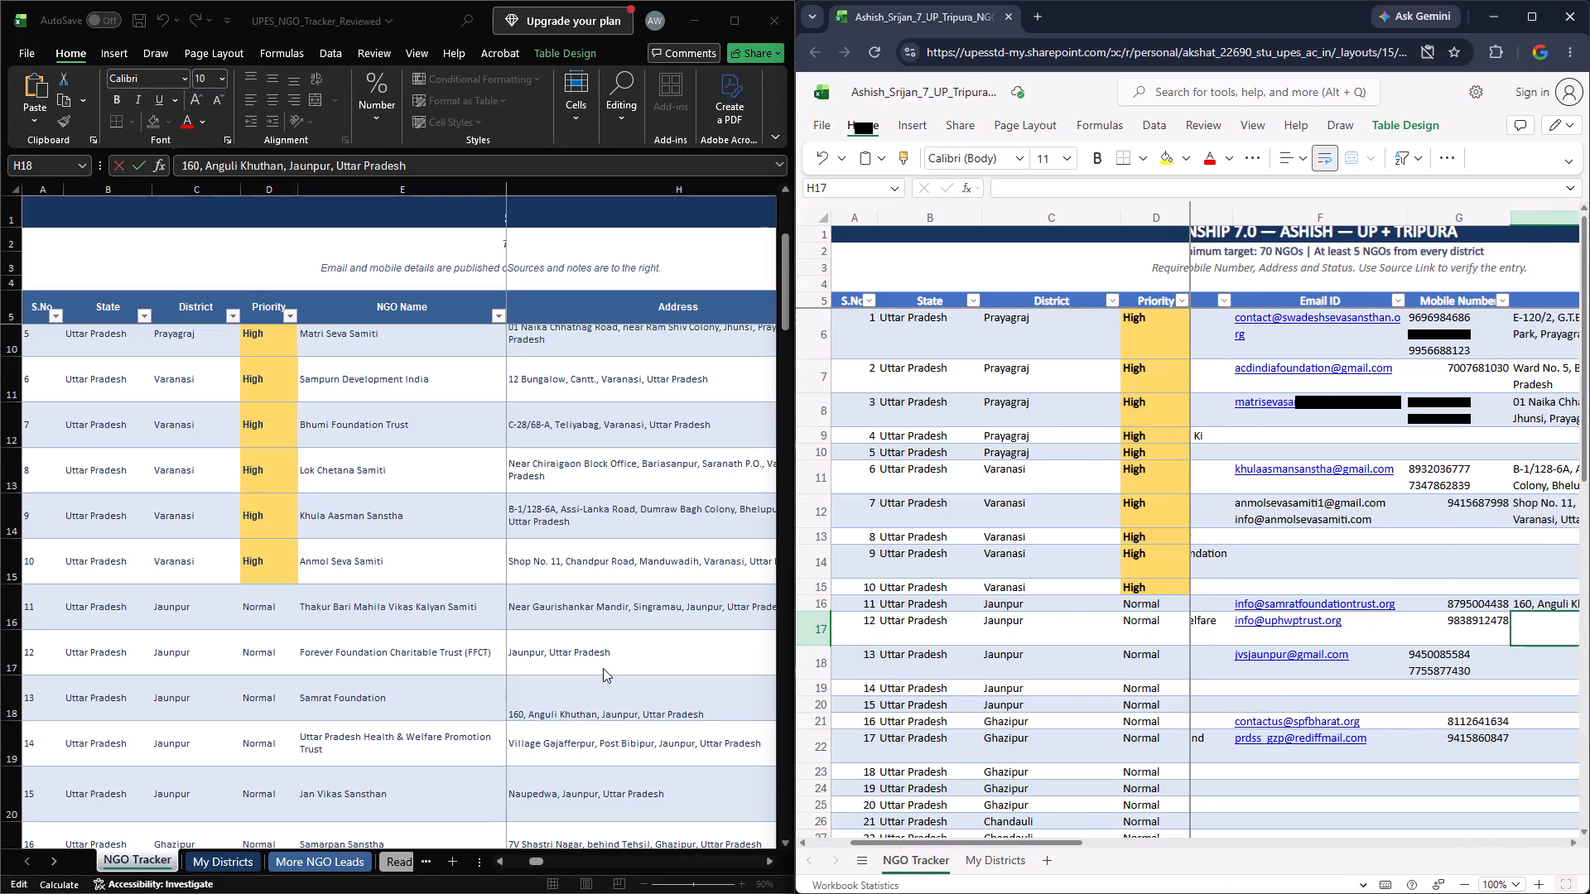
click(604, 737)
click(604, 737)
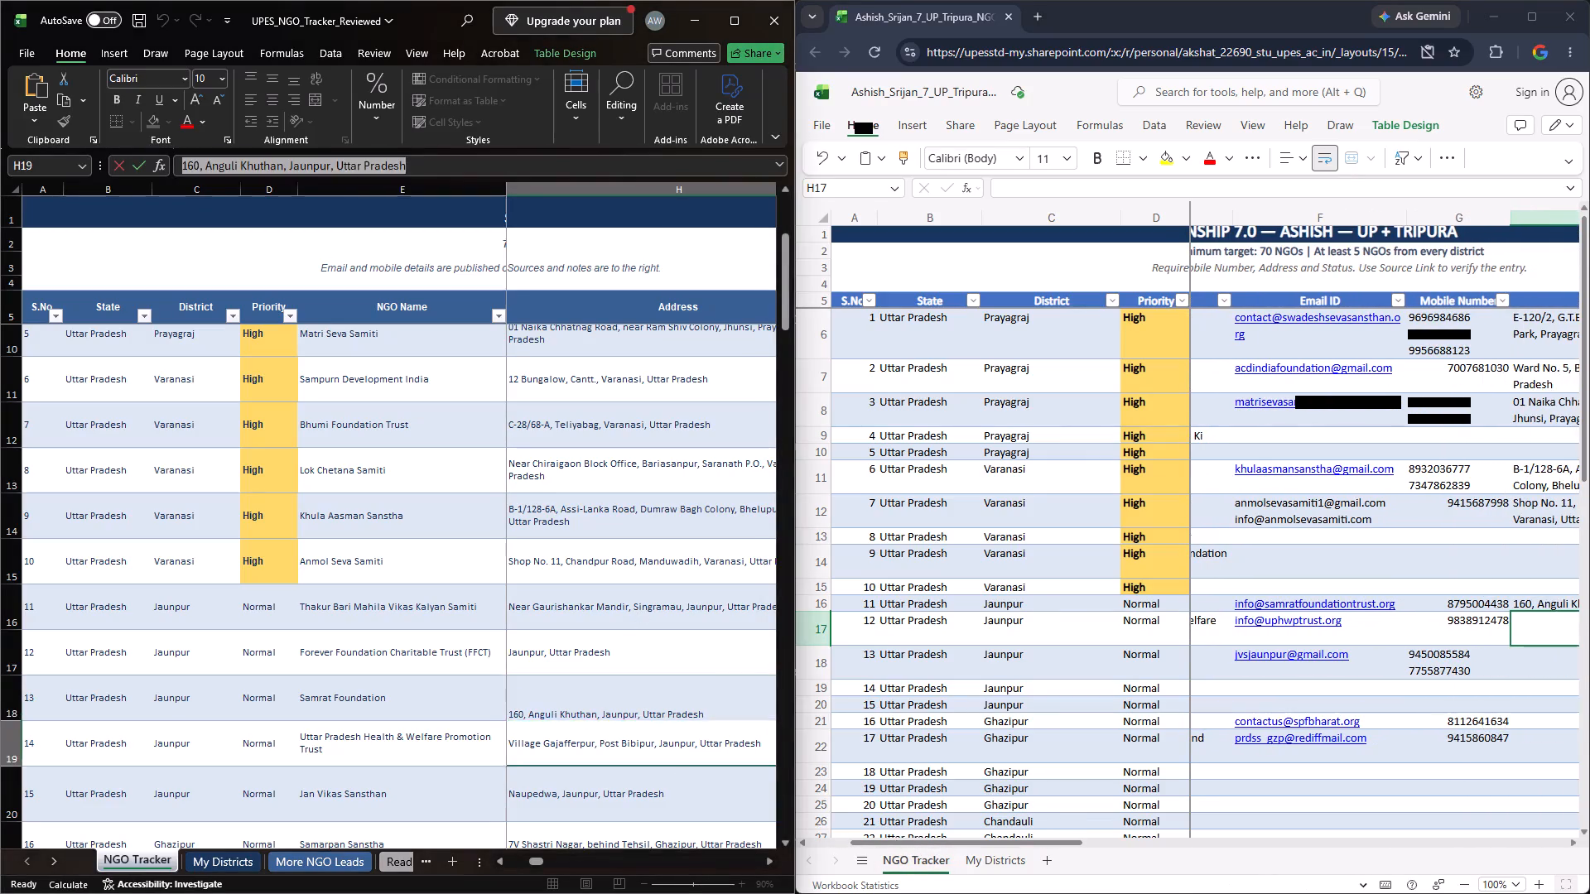
click(520, 166)
key(ctrl+a)
key(ctrl+c)
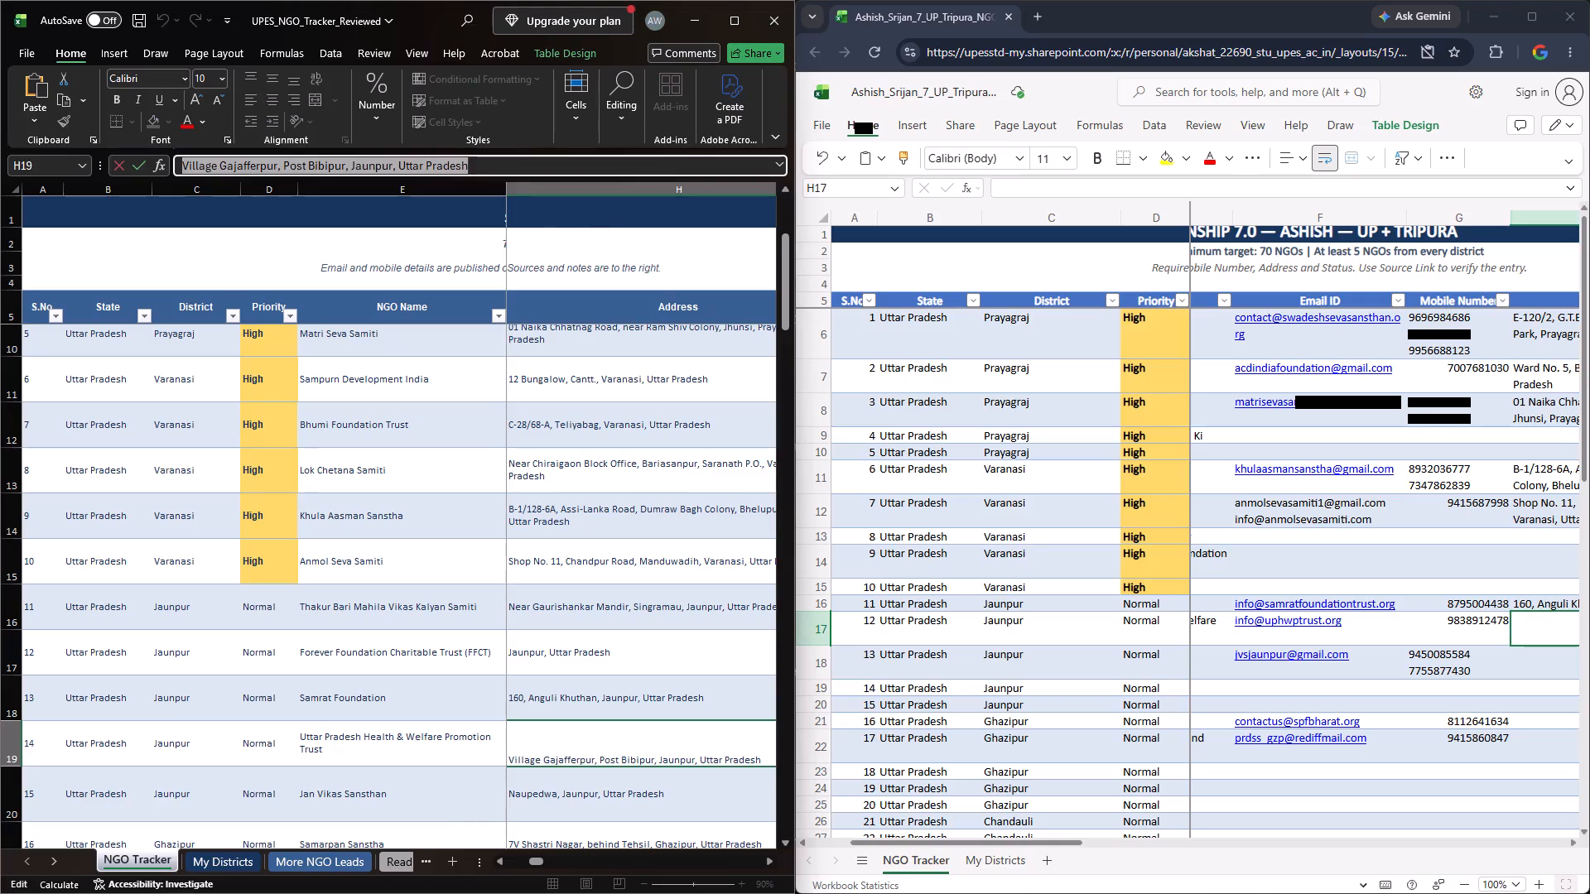
key(ctrl+c)
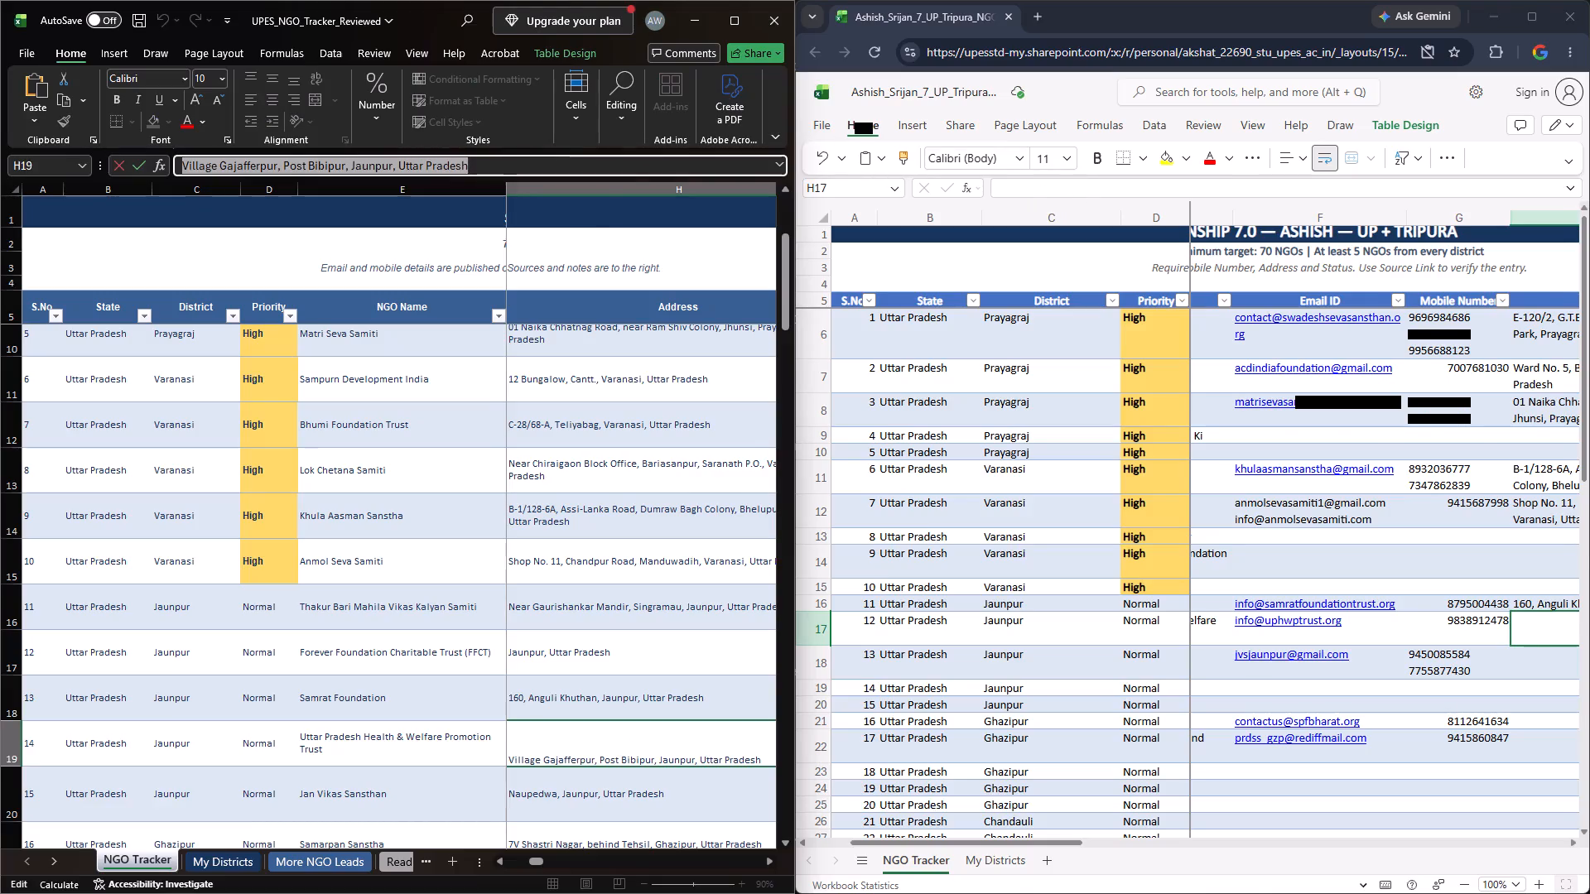
click(1098, 187)
key(ctrl+v)
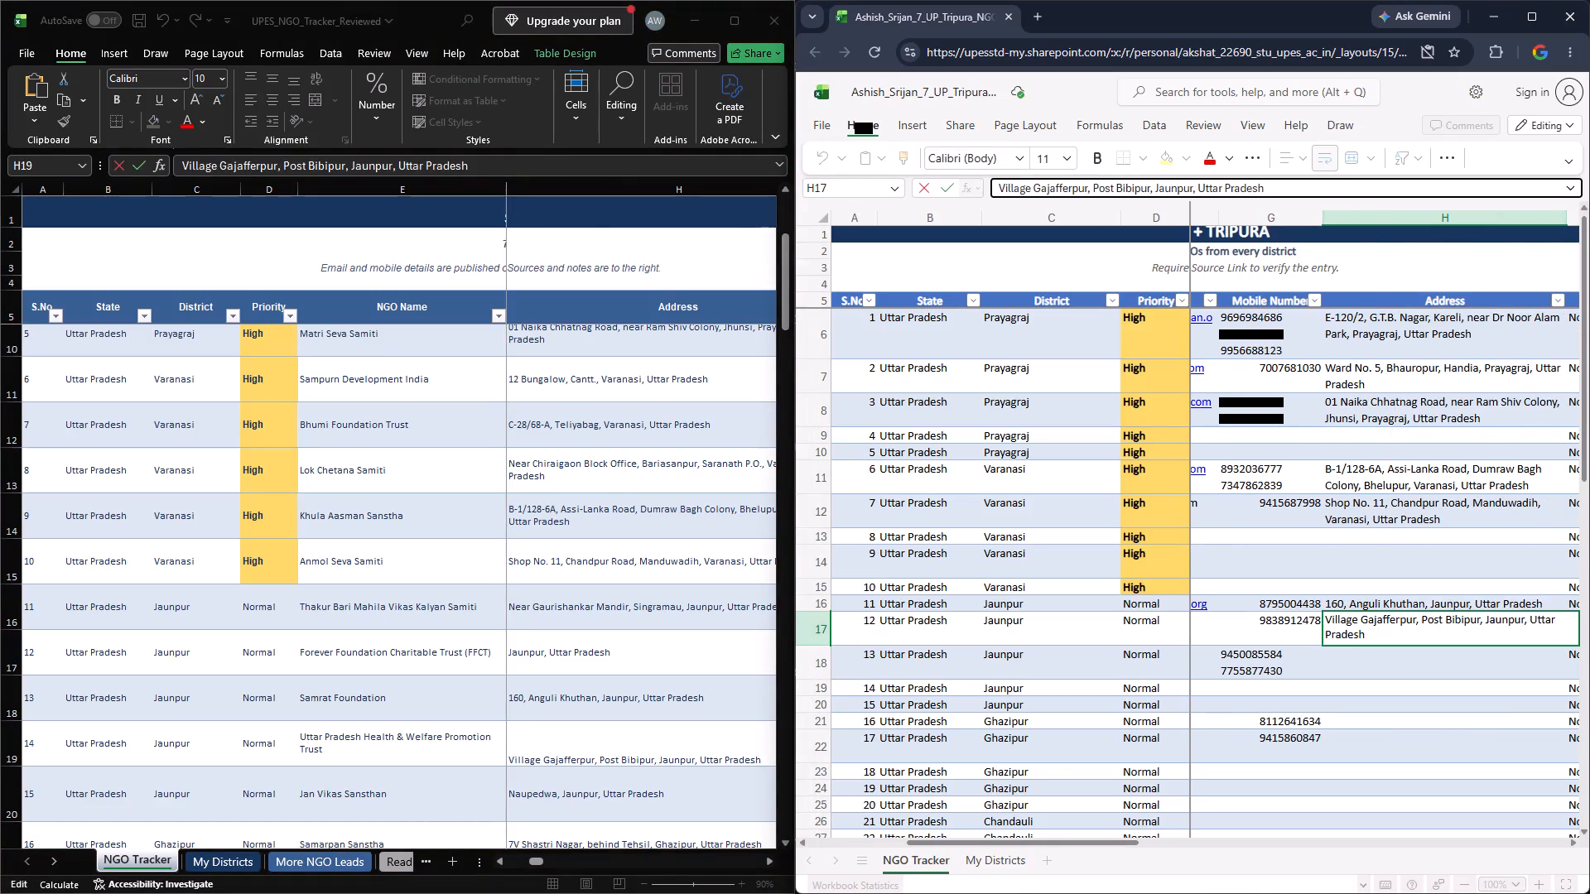
Copy Jan Vikas Sansthan's address from the local Excel workbook into its Address cell in the Chrome tracker.
drag(1033, 842, 1001, 839)
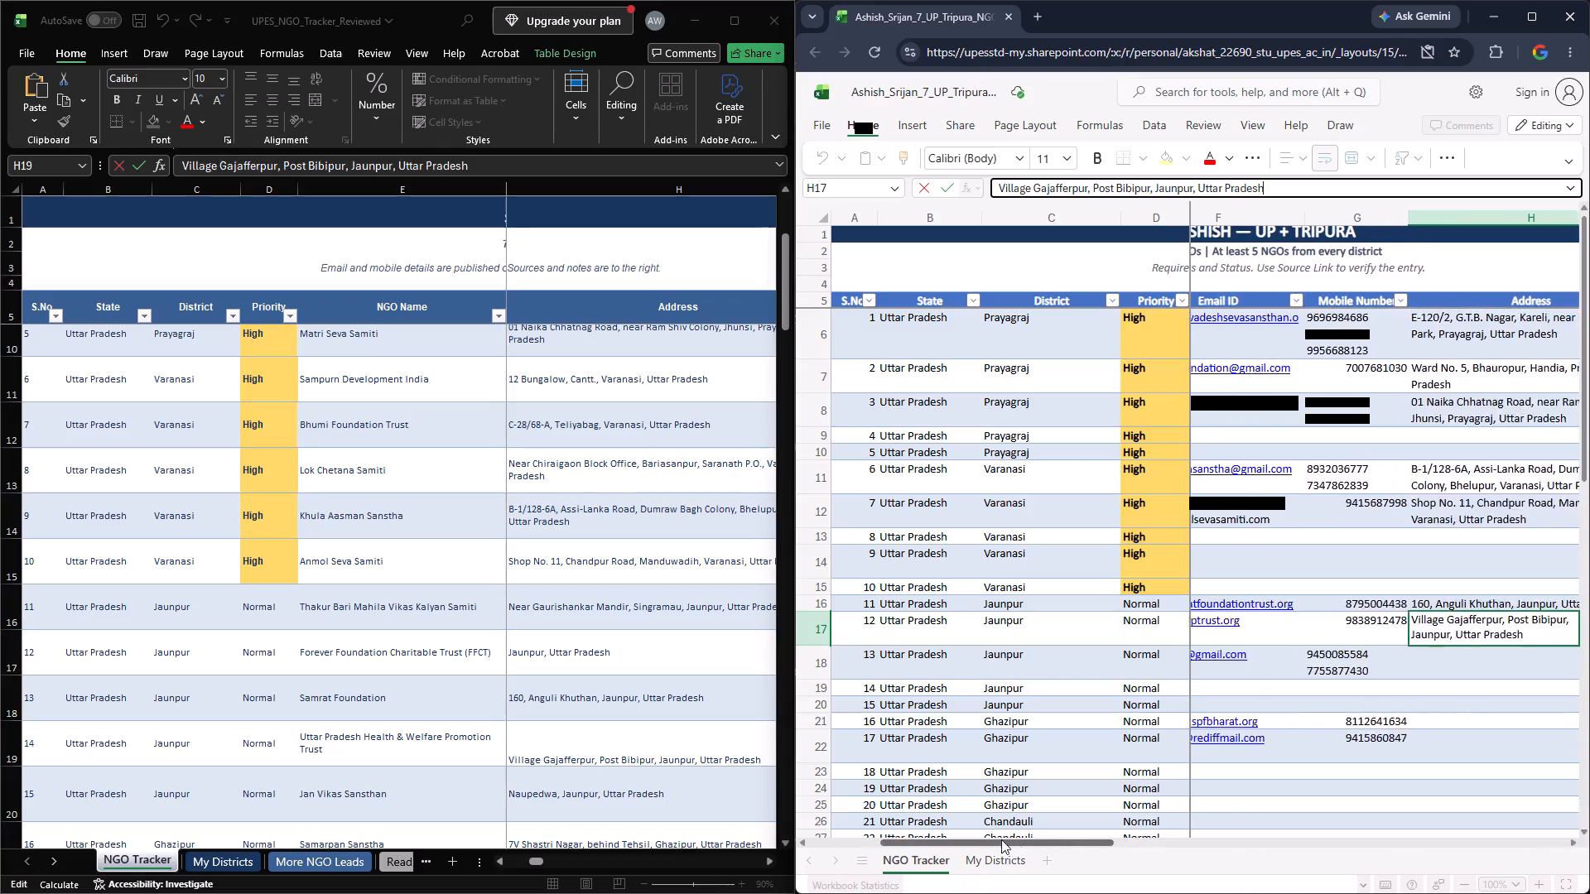
drag(1001, 839, 1020, 829)
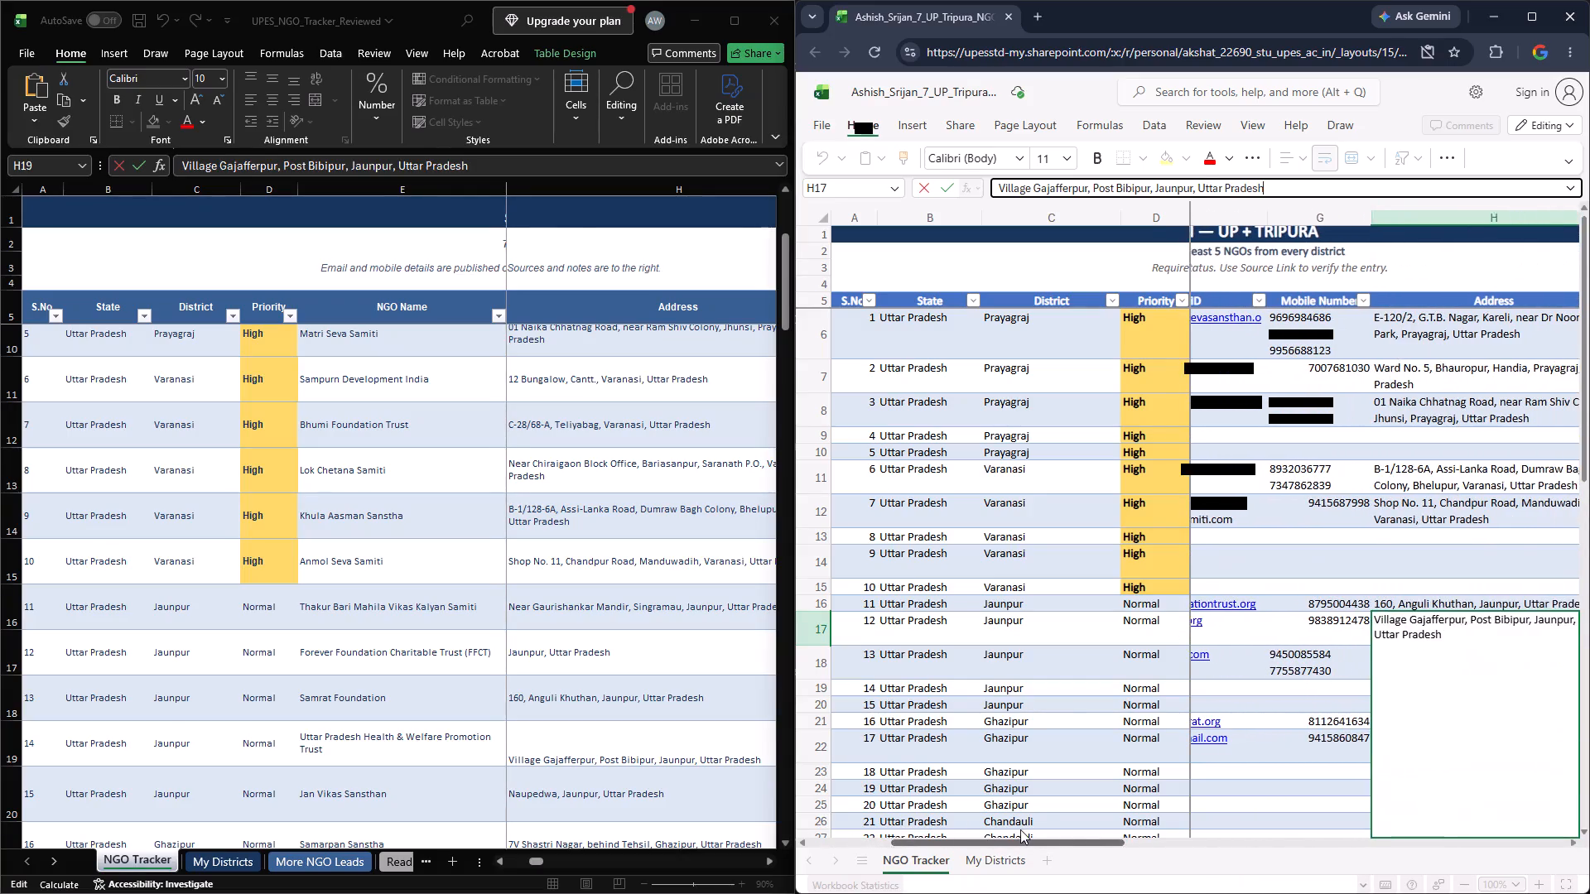
drag(1020, 829, 1021, 829)
click(1344, 665)
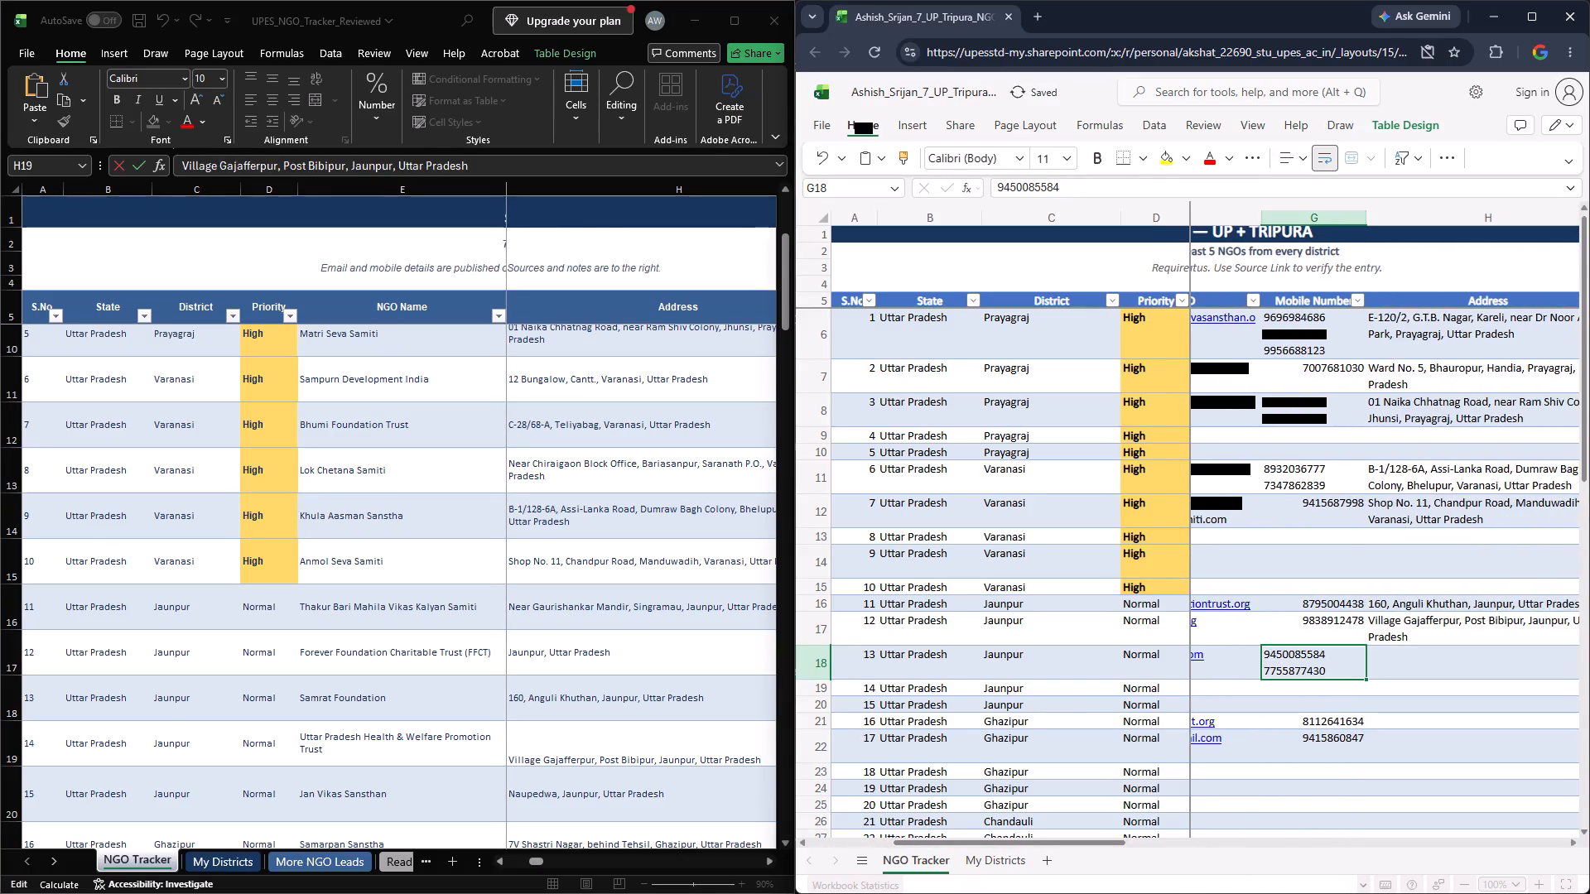
click(1377, 666)
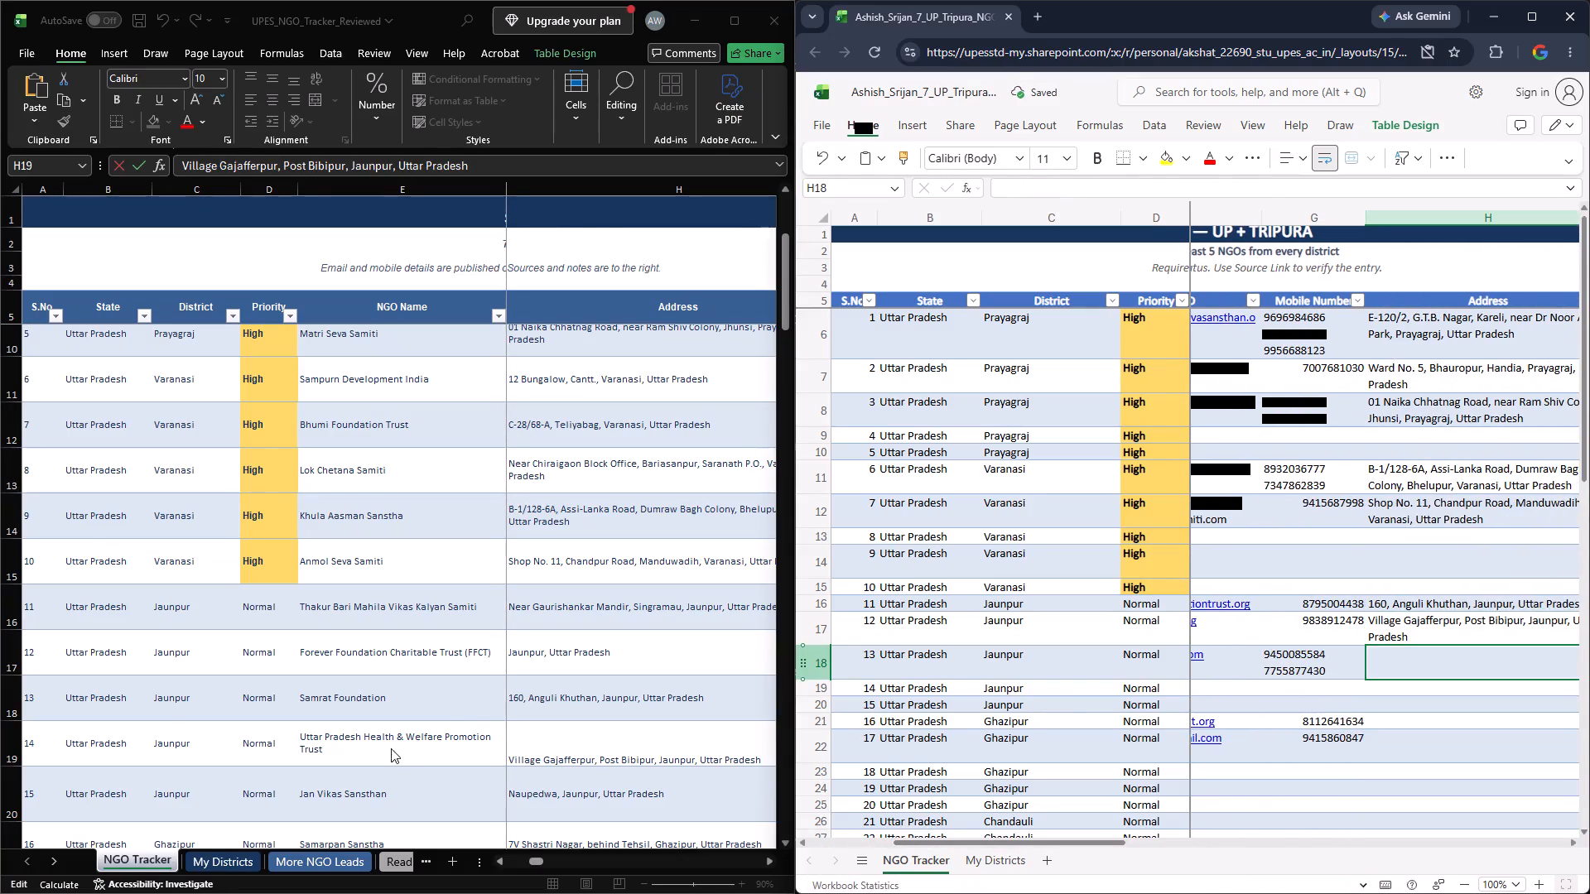
scroll(490, 733, down, 1)
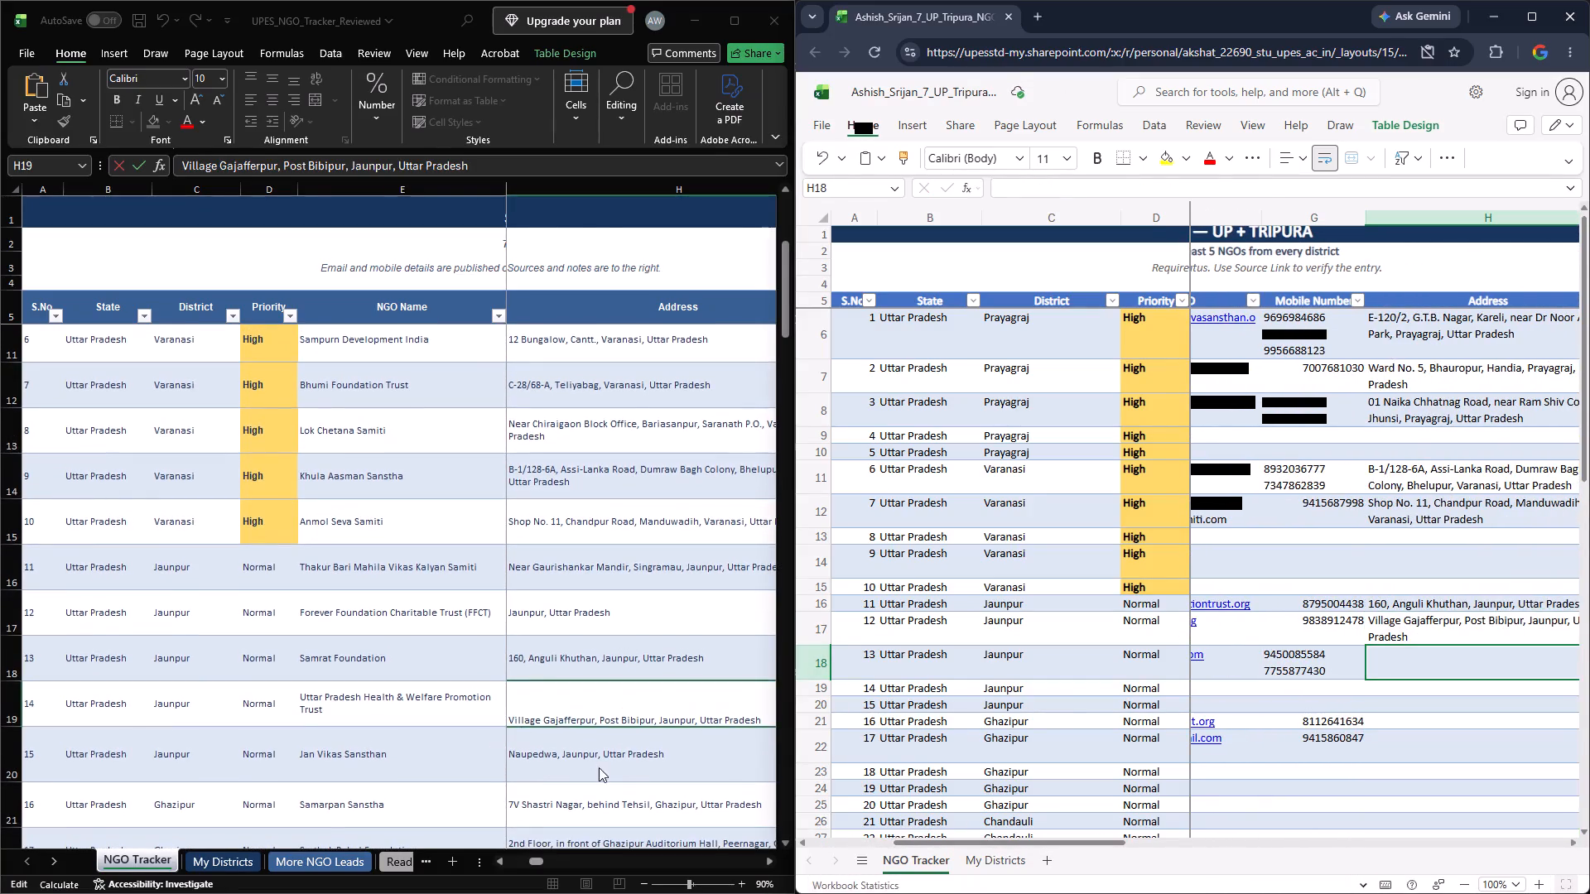
click(599, 767)
click(599, 767)
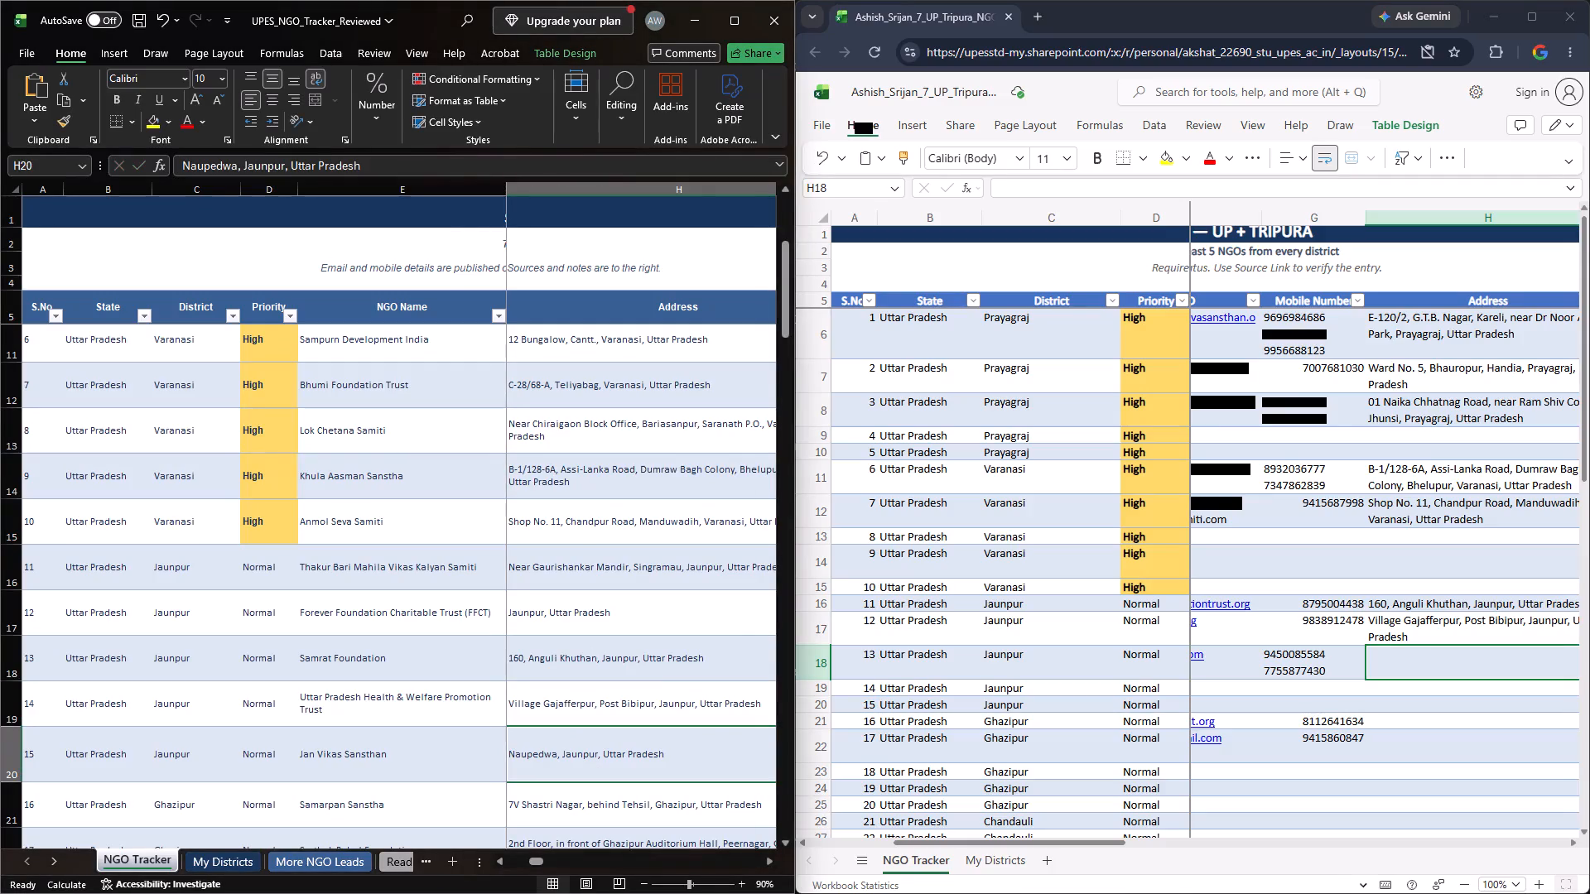
click(512, 166)
key(ctrl+a)
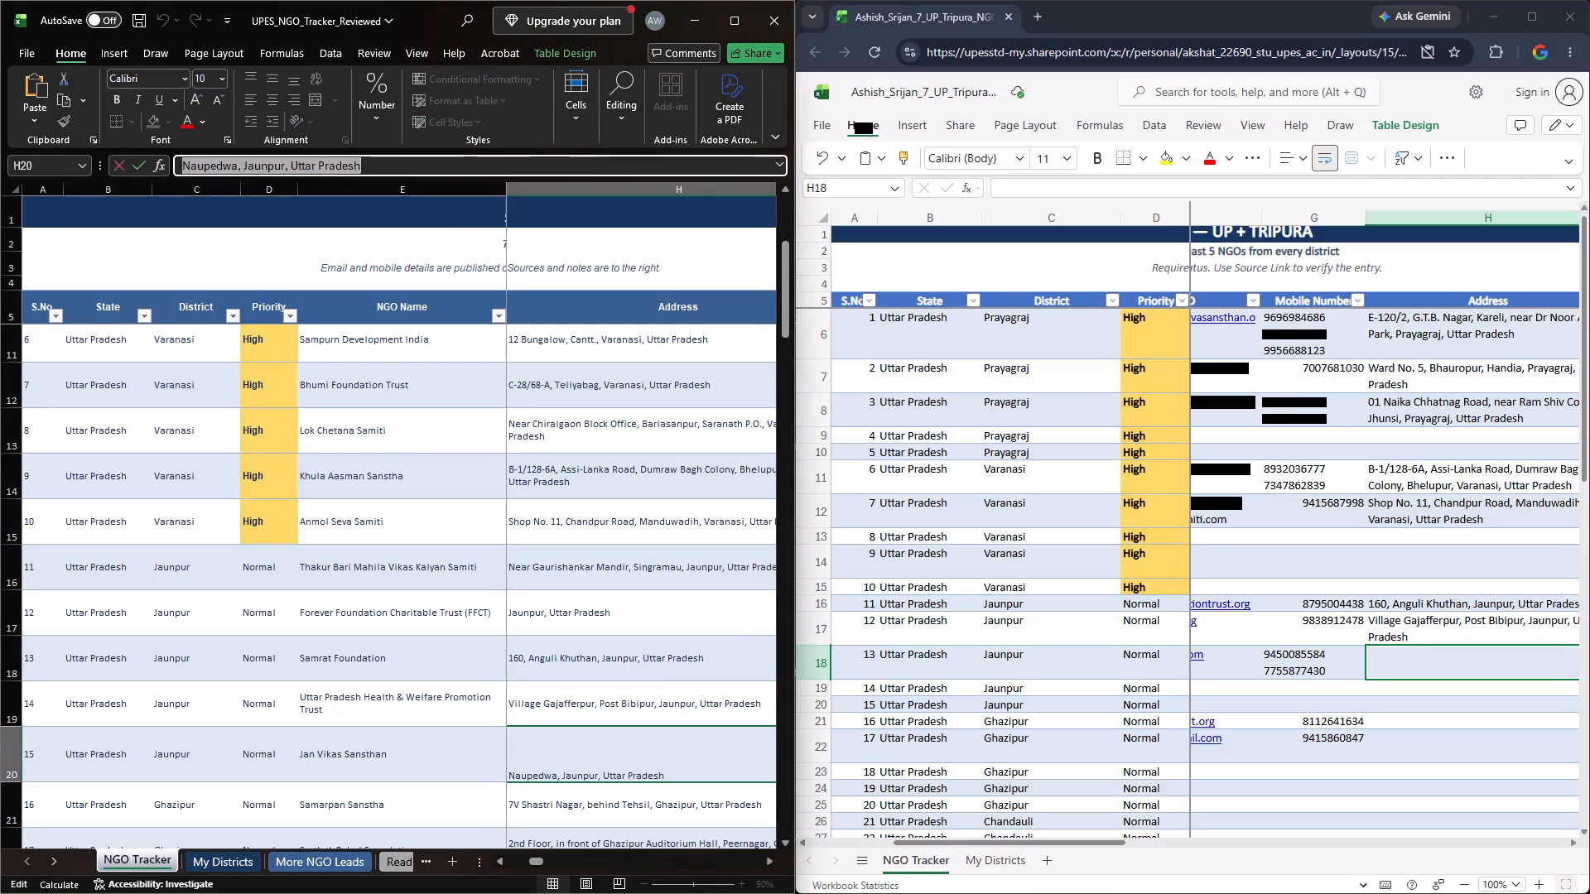
key(ctrl+c)
key(ctrl+c)
click(1072, 186)
click(1072, 186)
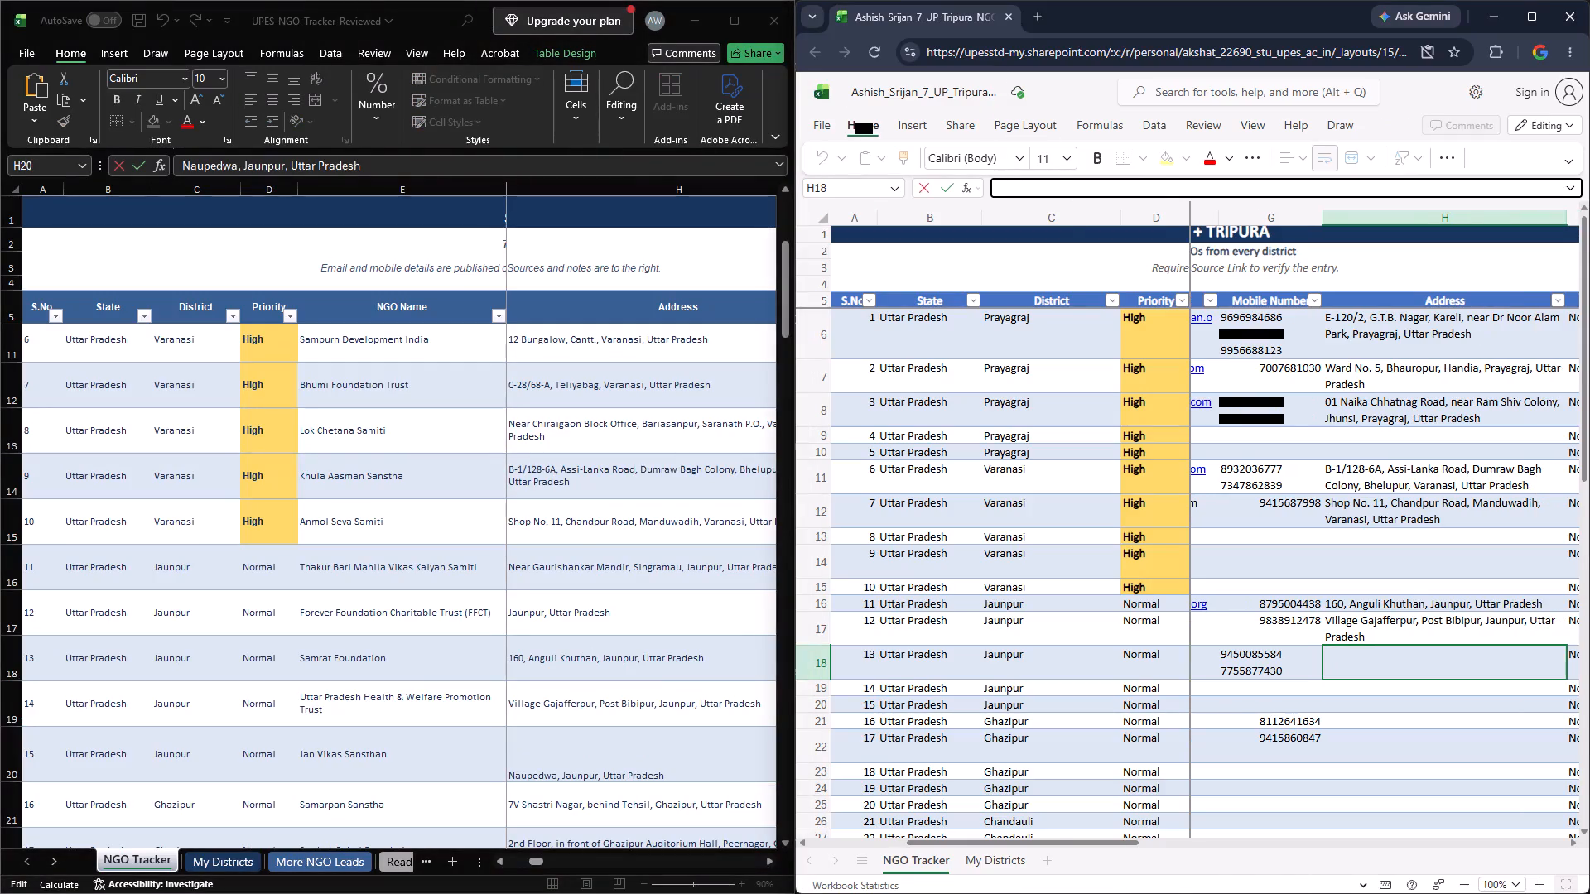
key(ctrl+v)
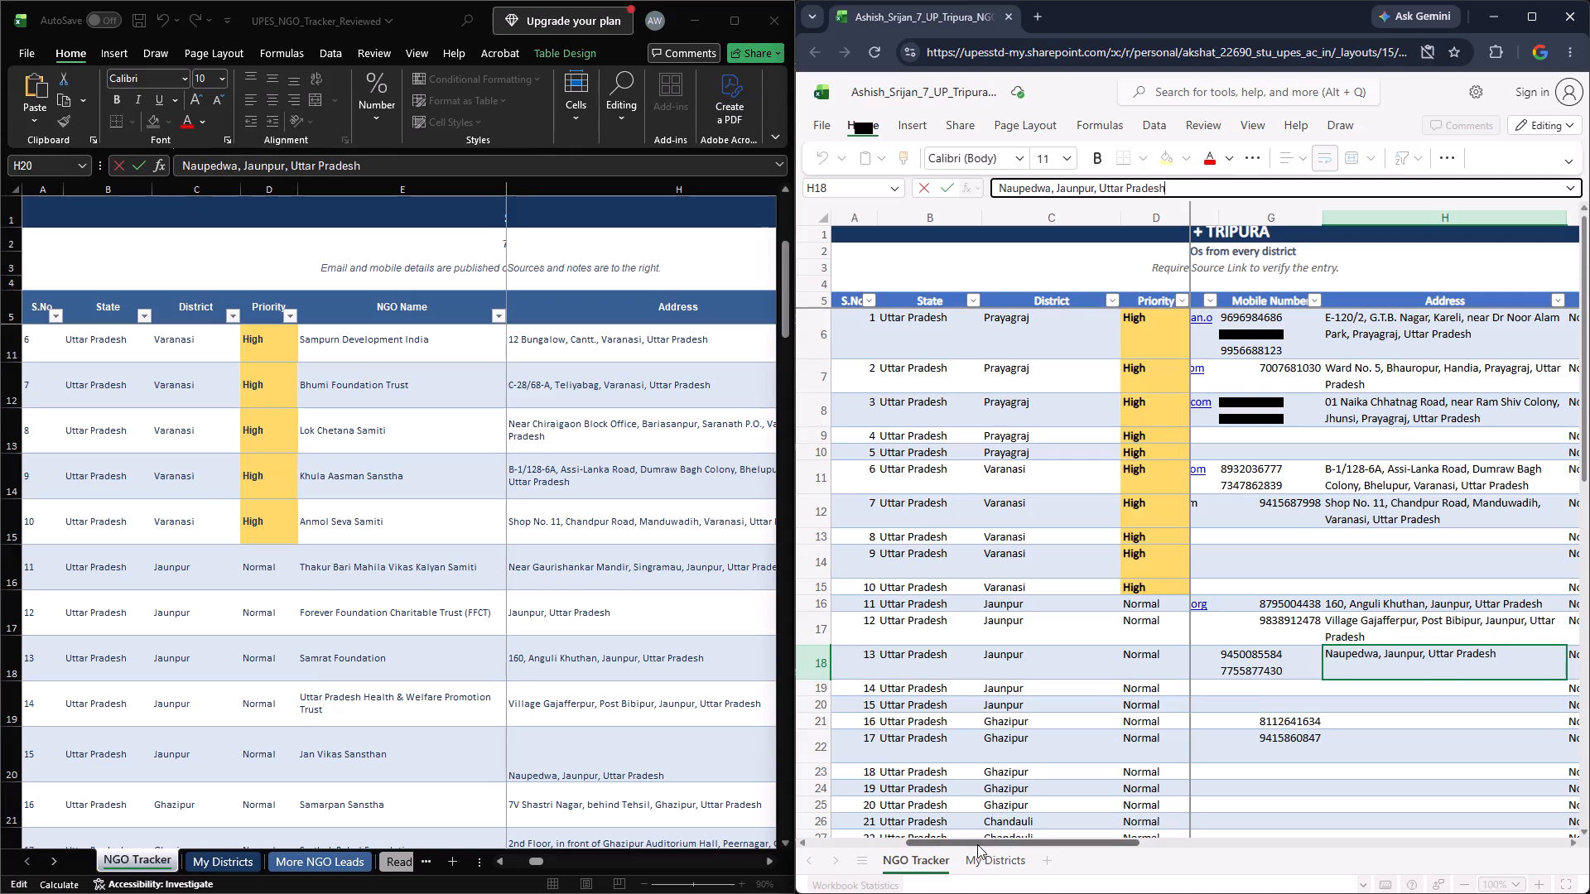
Copy Sarthak Pahal Foundation's address from the local Excel workbook into its Address cell in the Chrome tracker.
drag(977, 844, 883, 840)
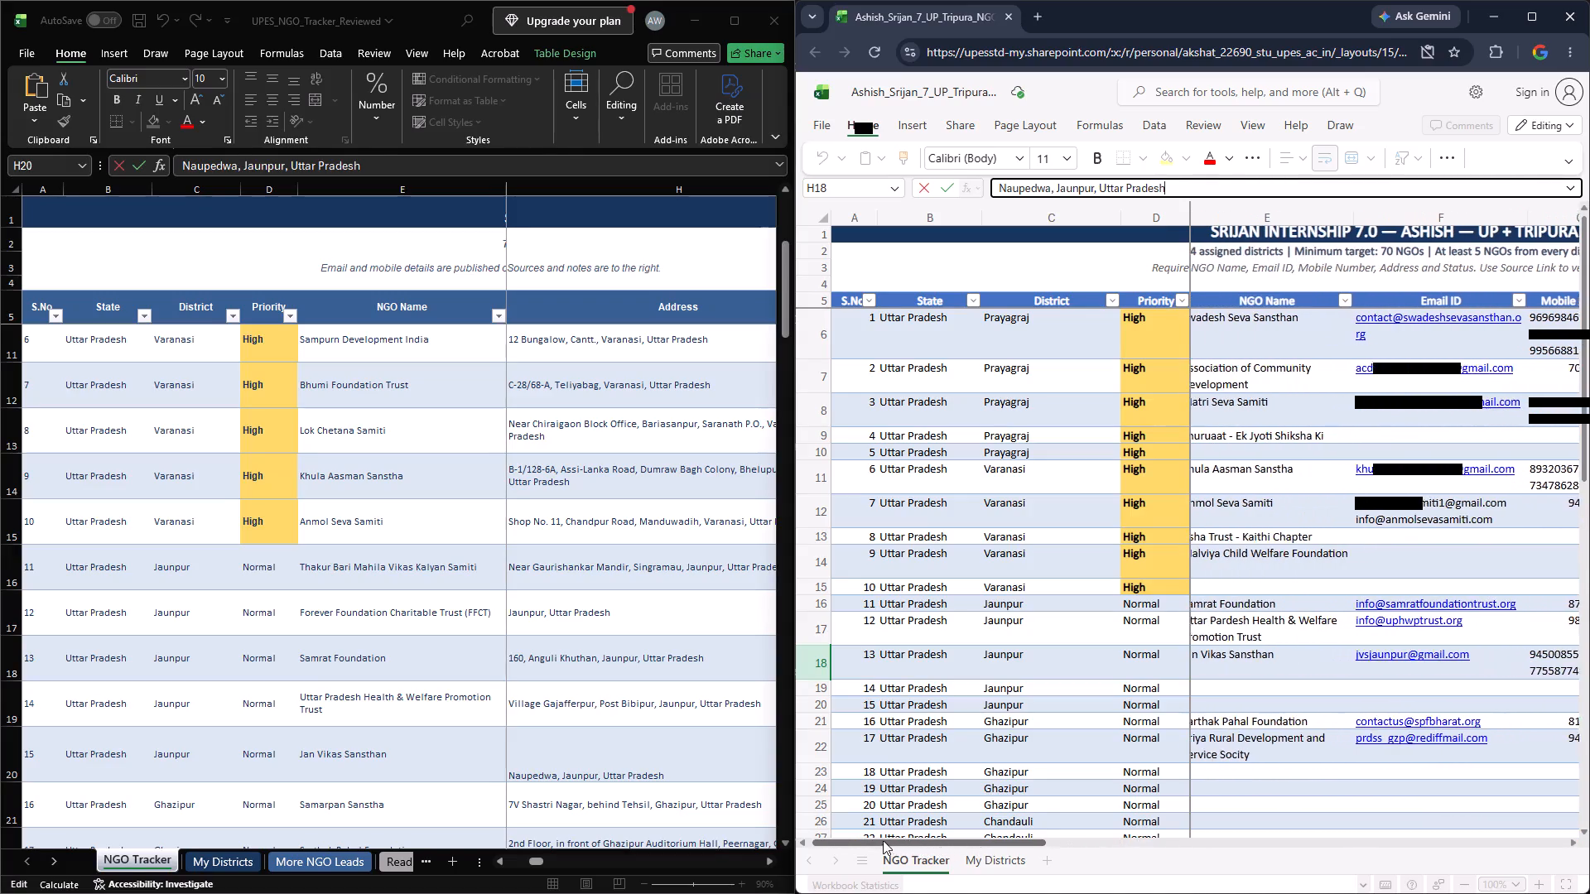
drag(883, 840, 878, 842)
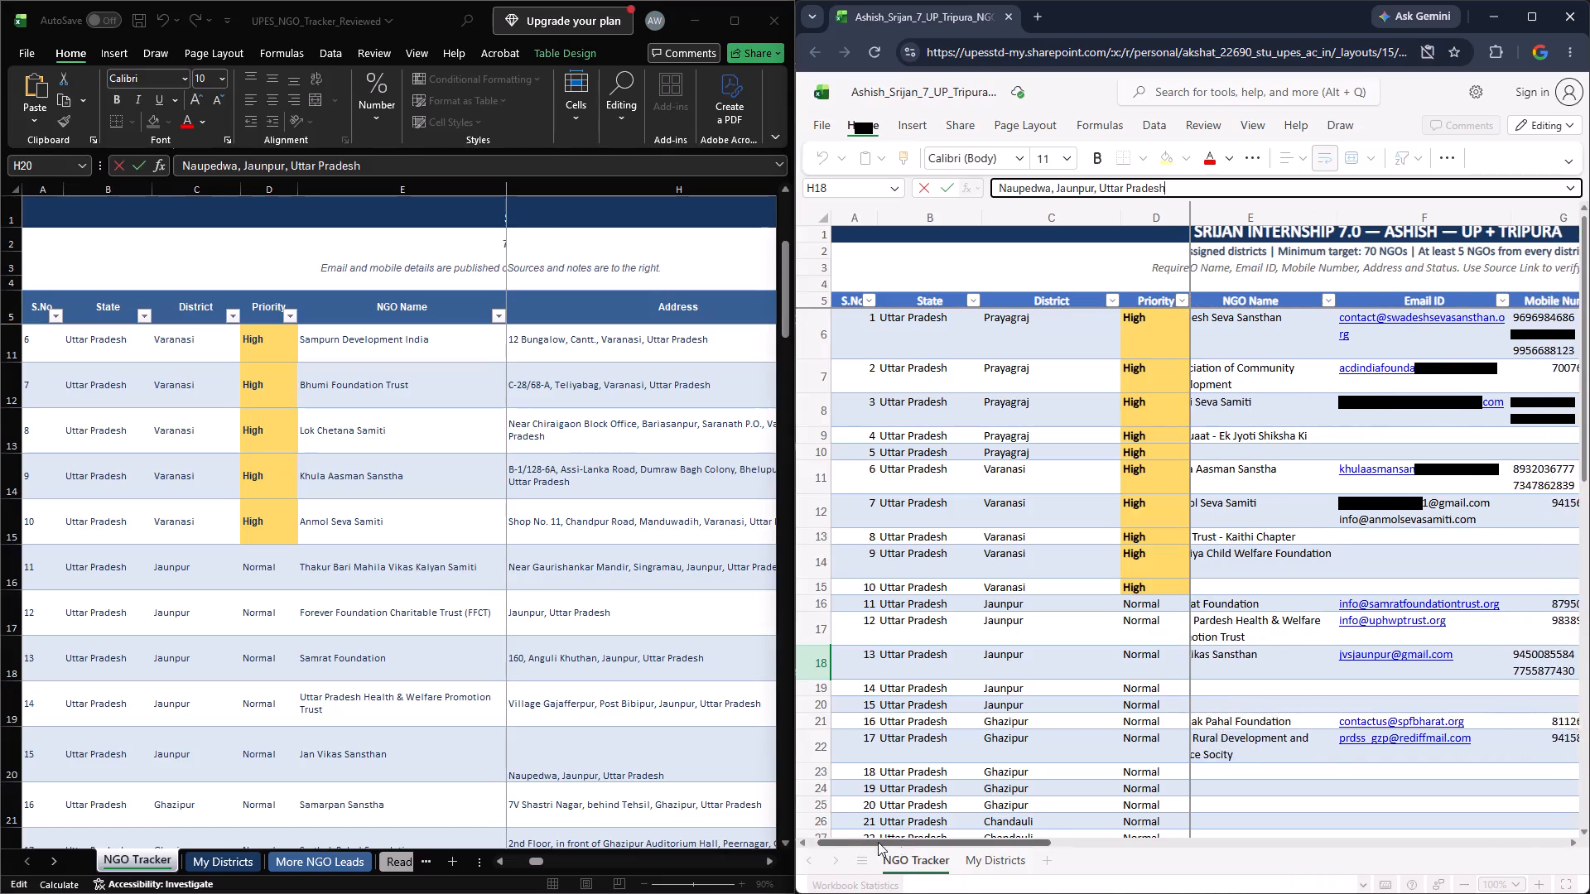
drag(878, 842, 957, 844)
click(1334, 748)
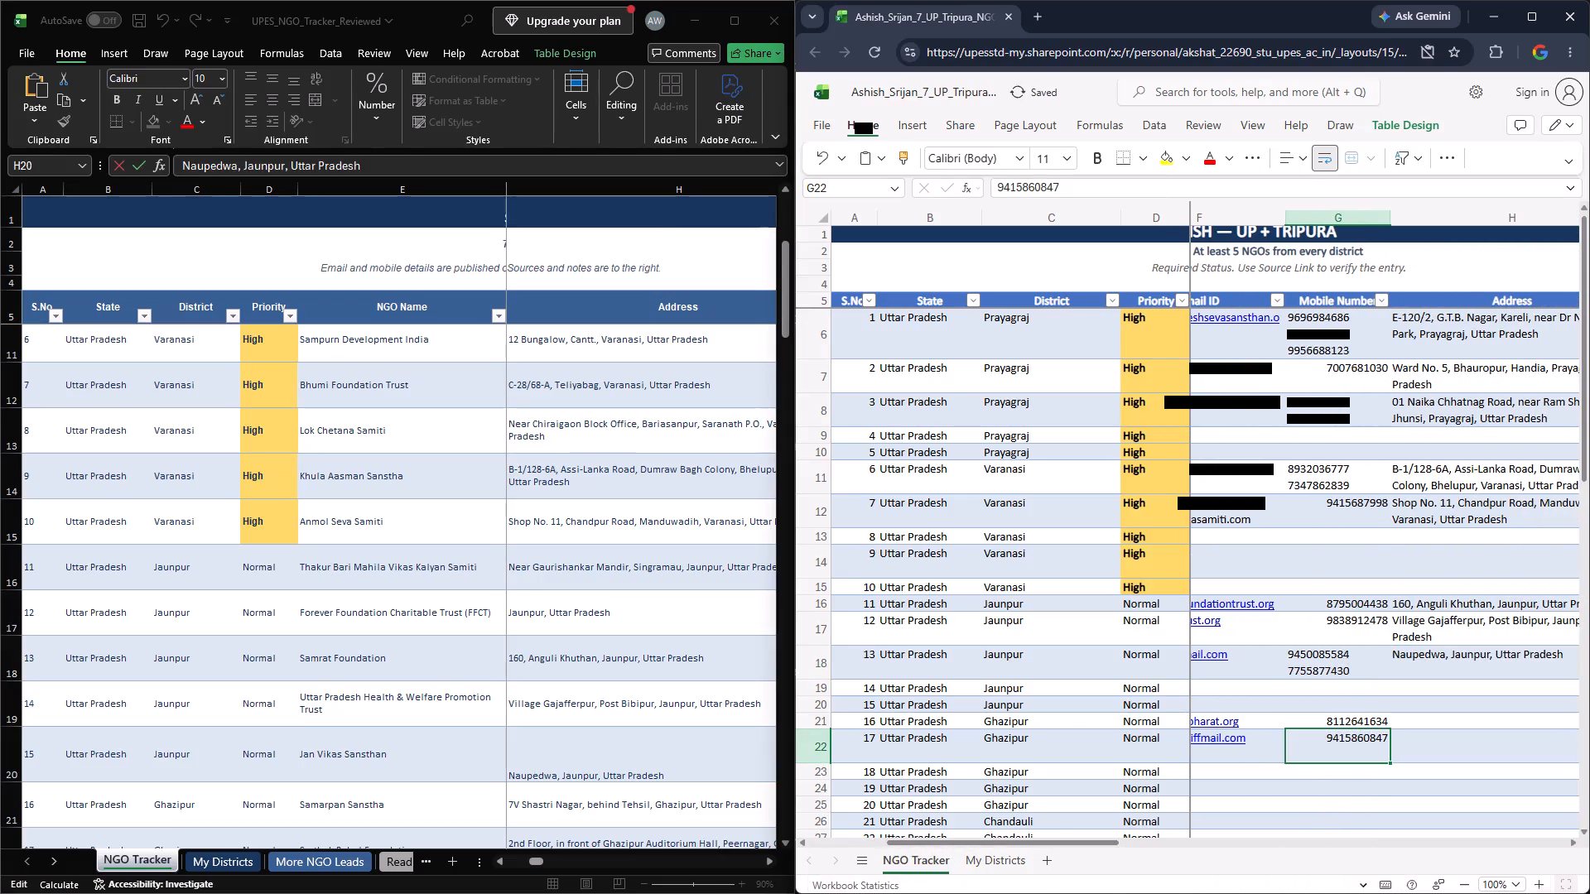
click(1476, 719)
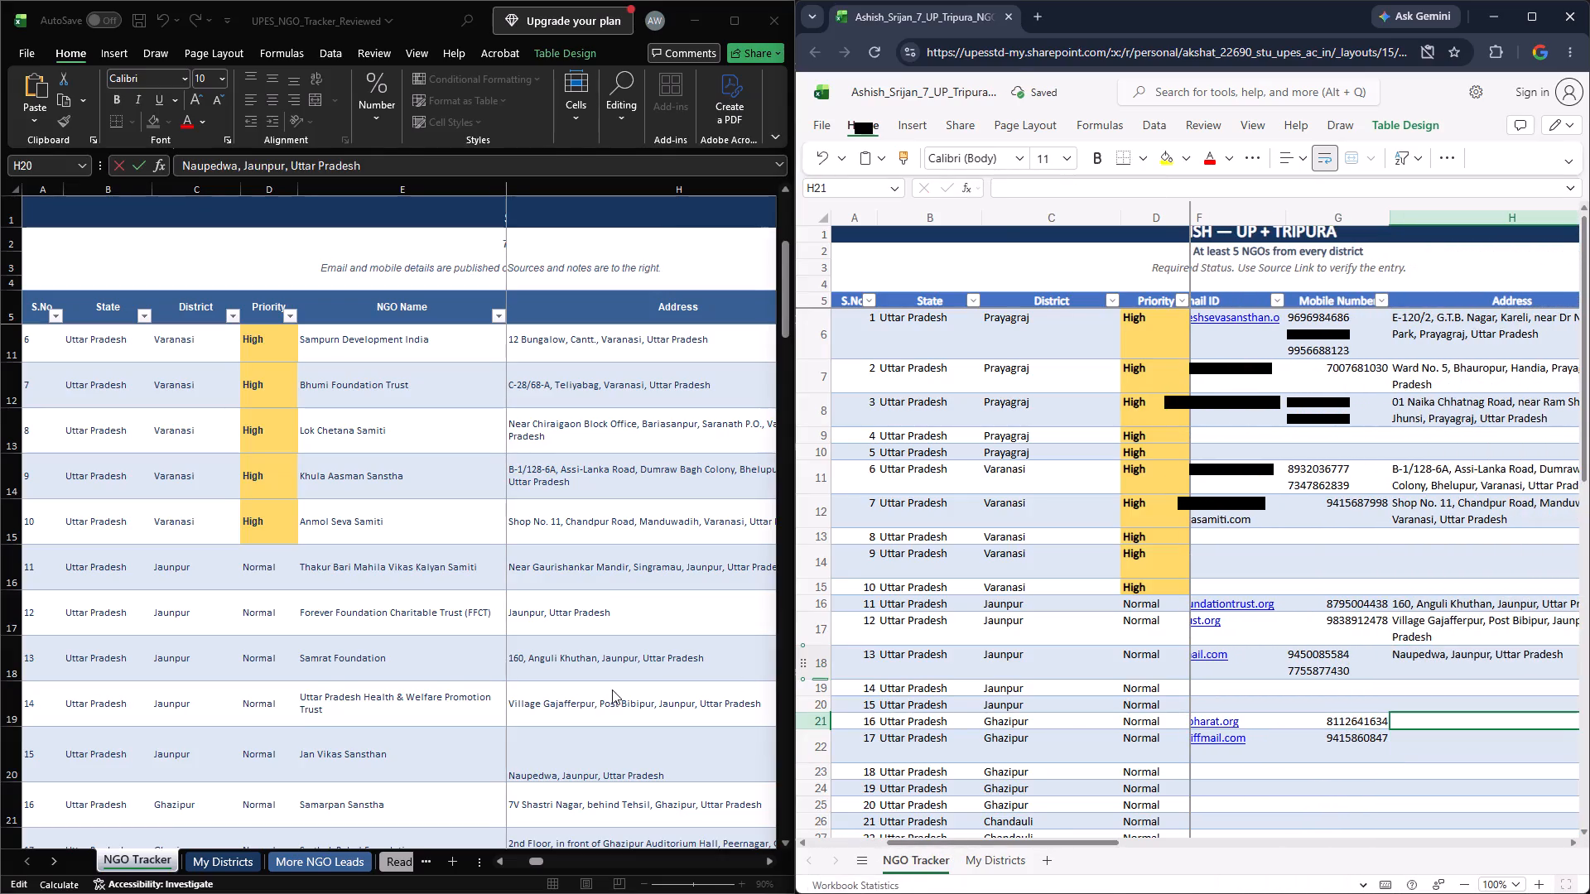
scroll(613, 690, down, 2)
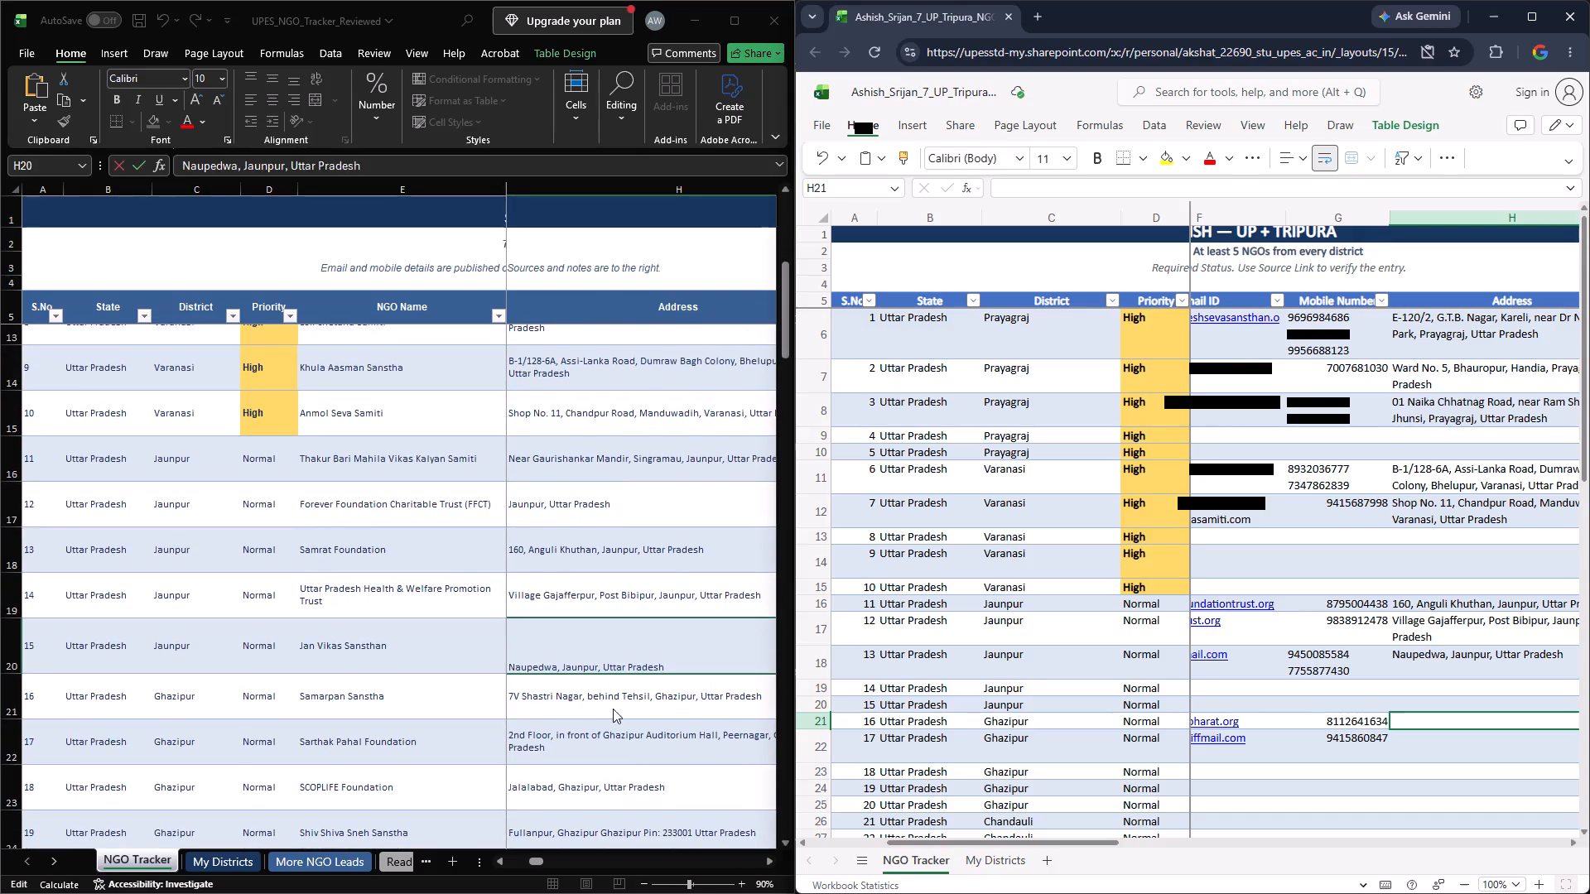
click(609, 759)
click(609, 759)
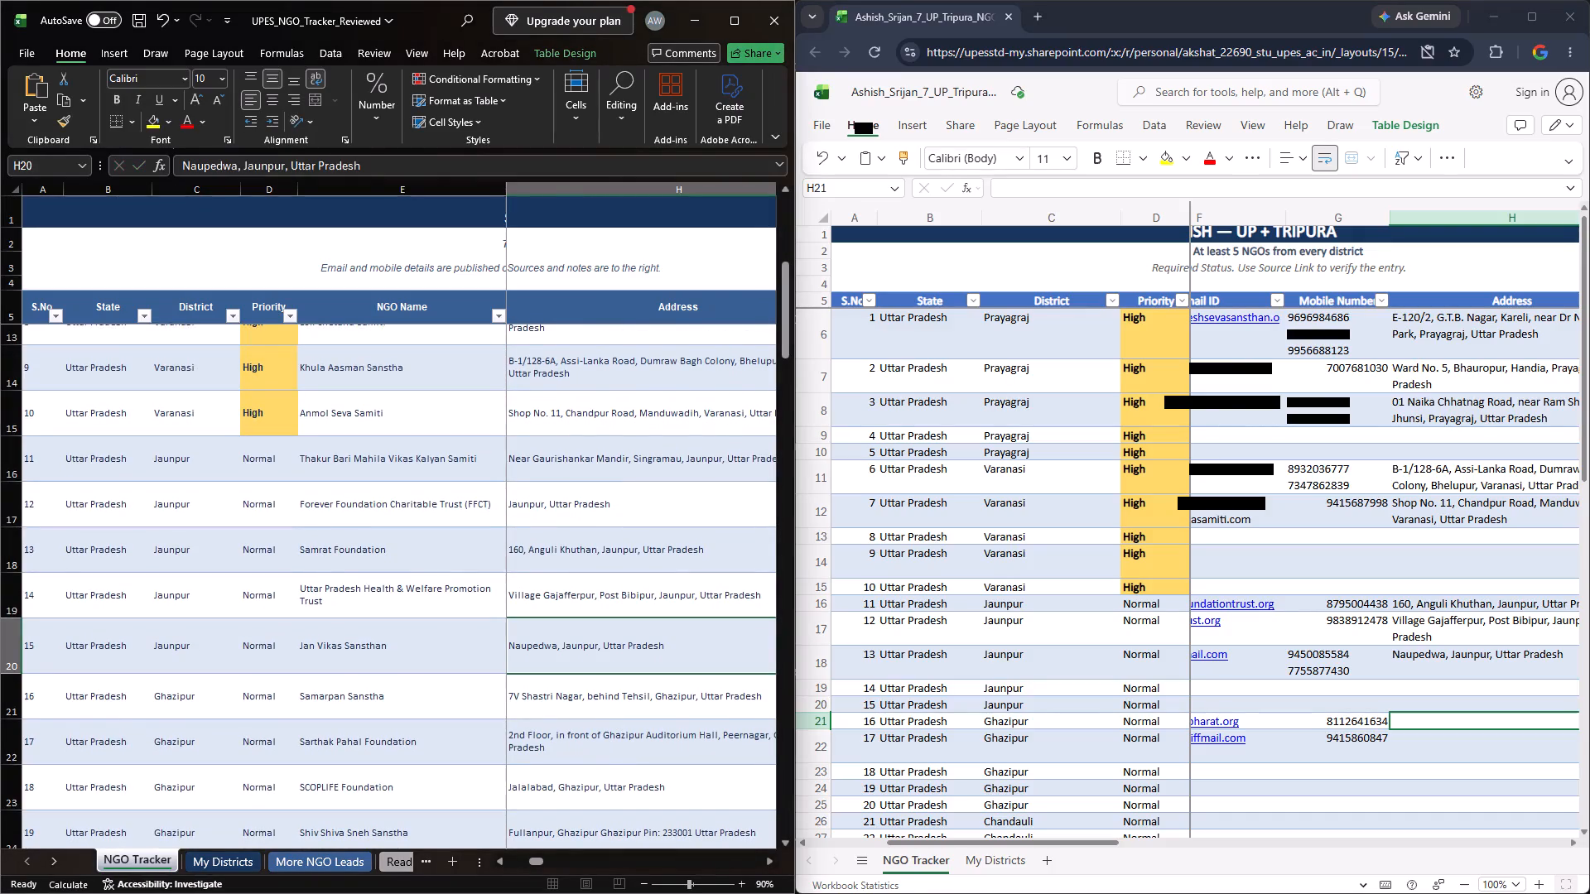
click(601, 747)
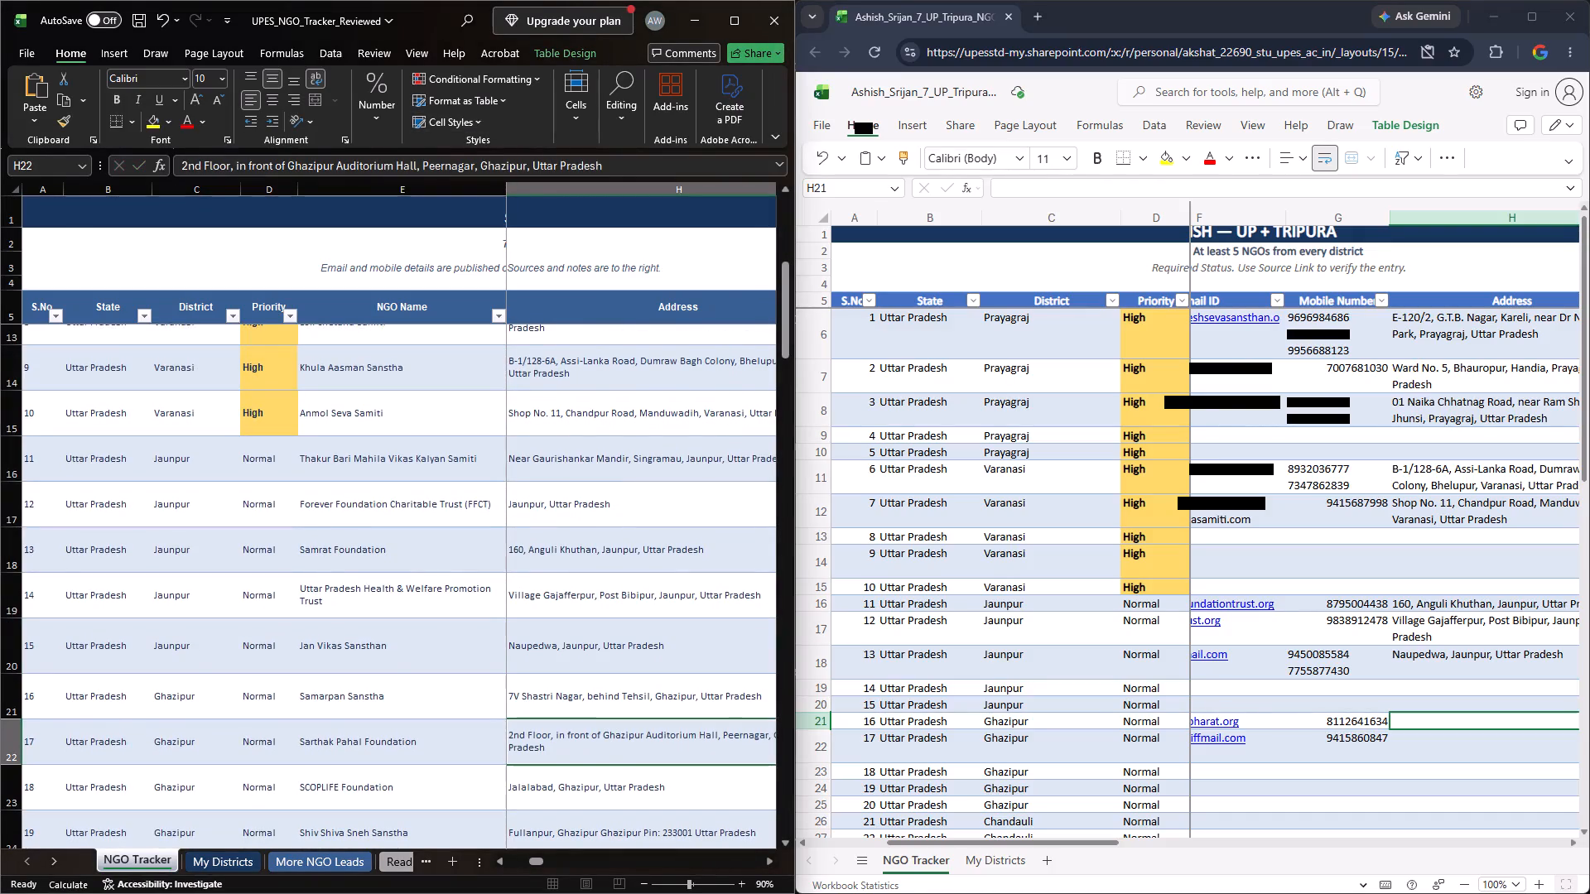
click(568, 169)
key(ctrl+a)
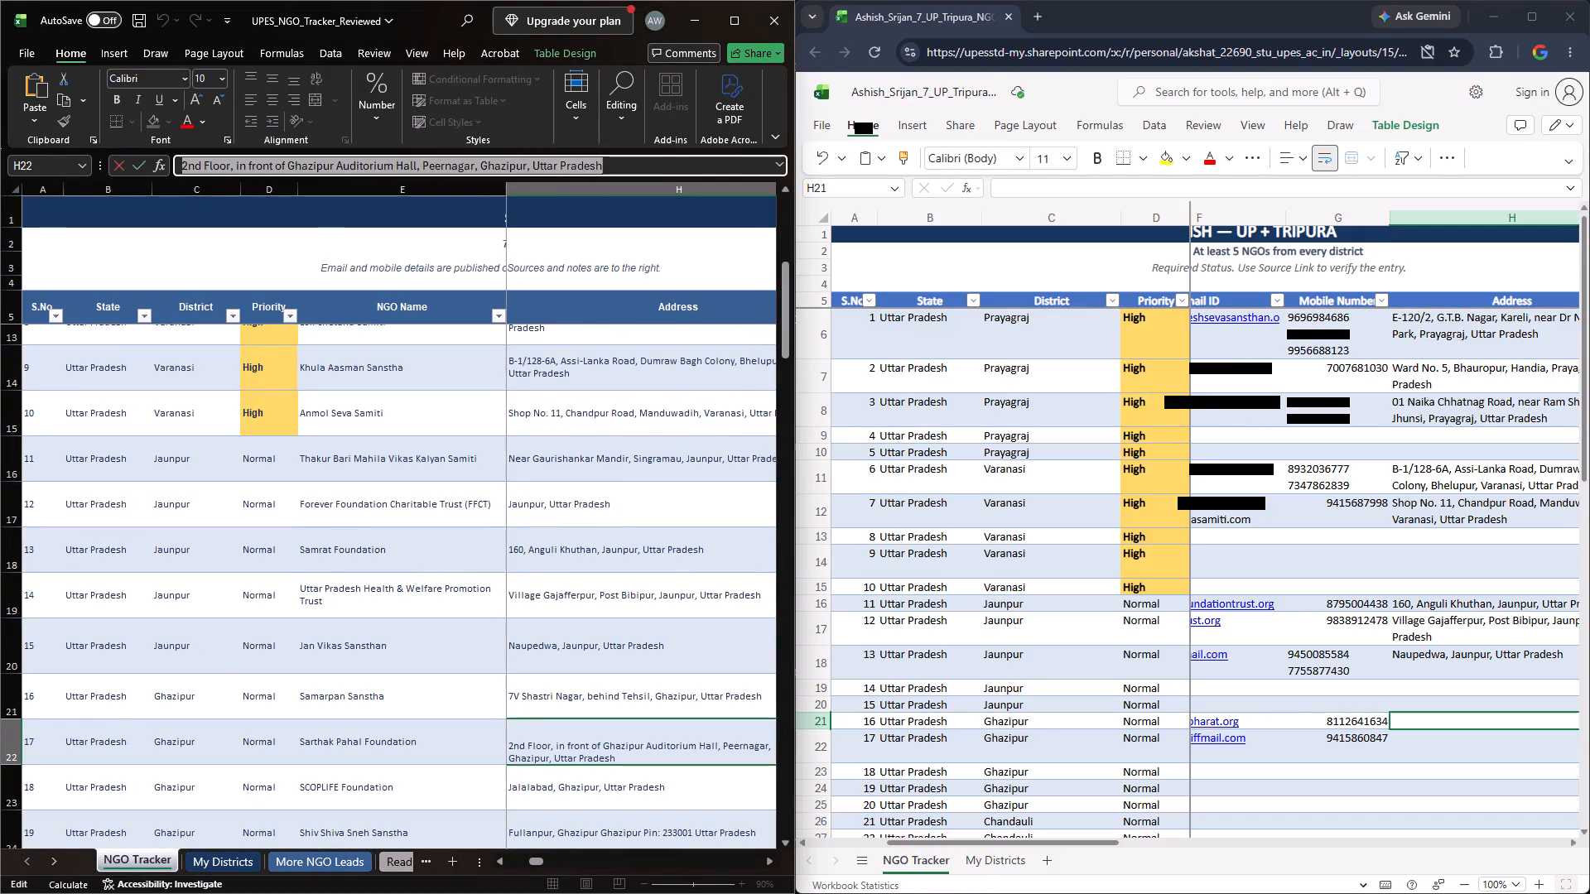
key(ctrl+c)
key(ctrl+c)
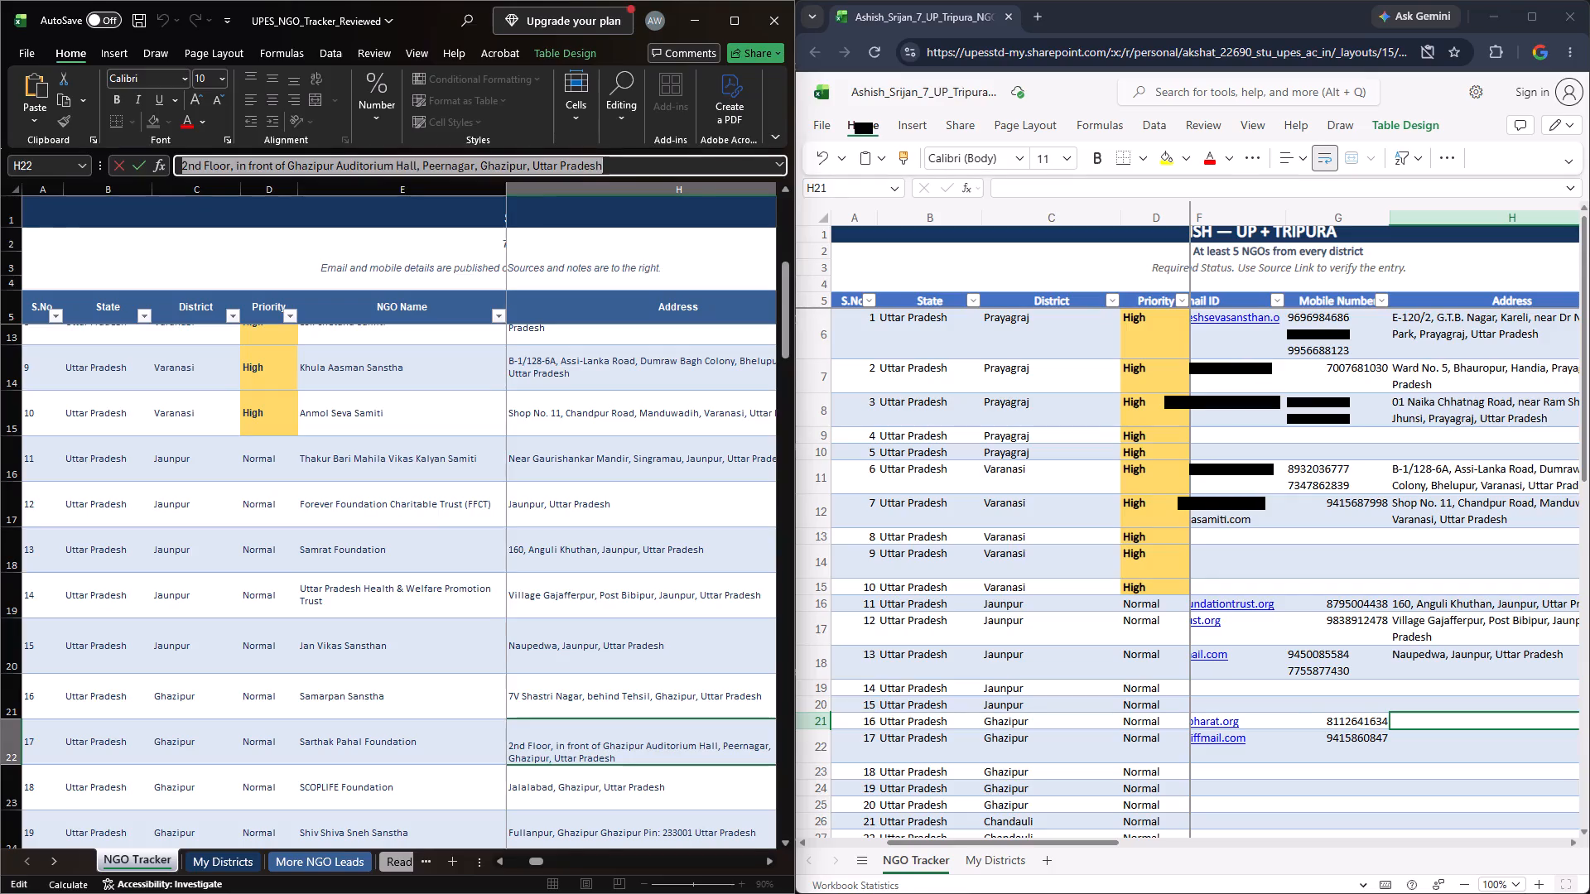
click(1438, 723)
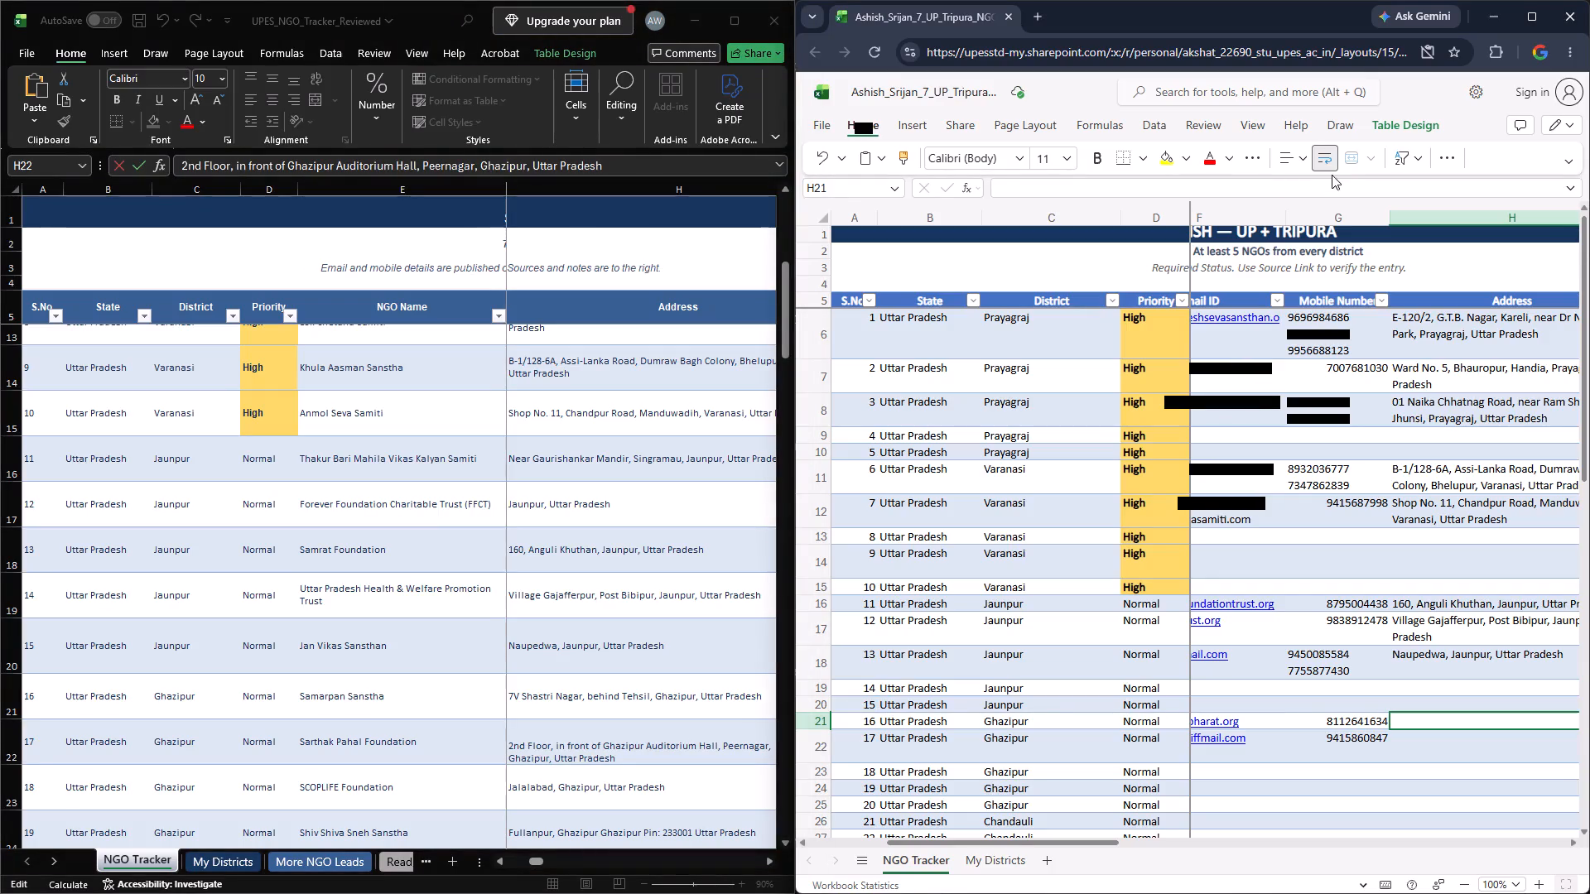
click(1328, 185)
key(ctrl+v)
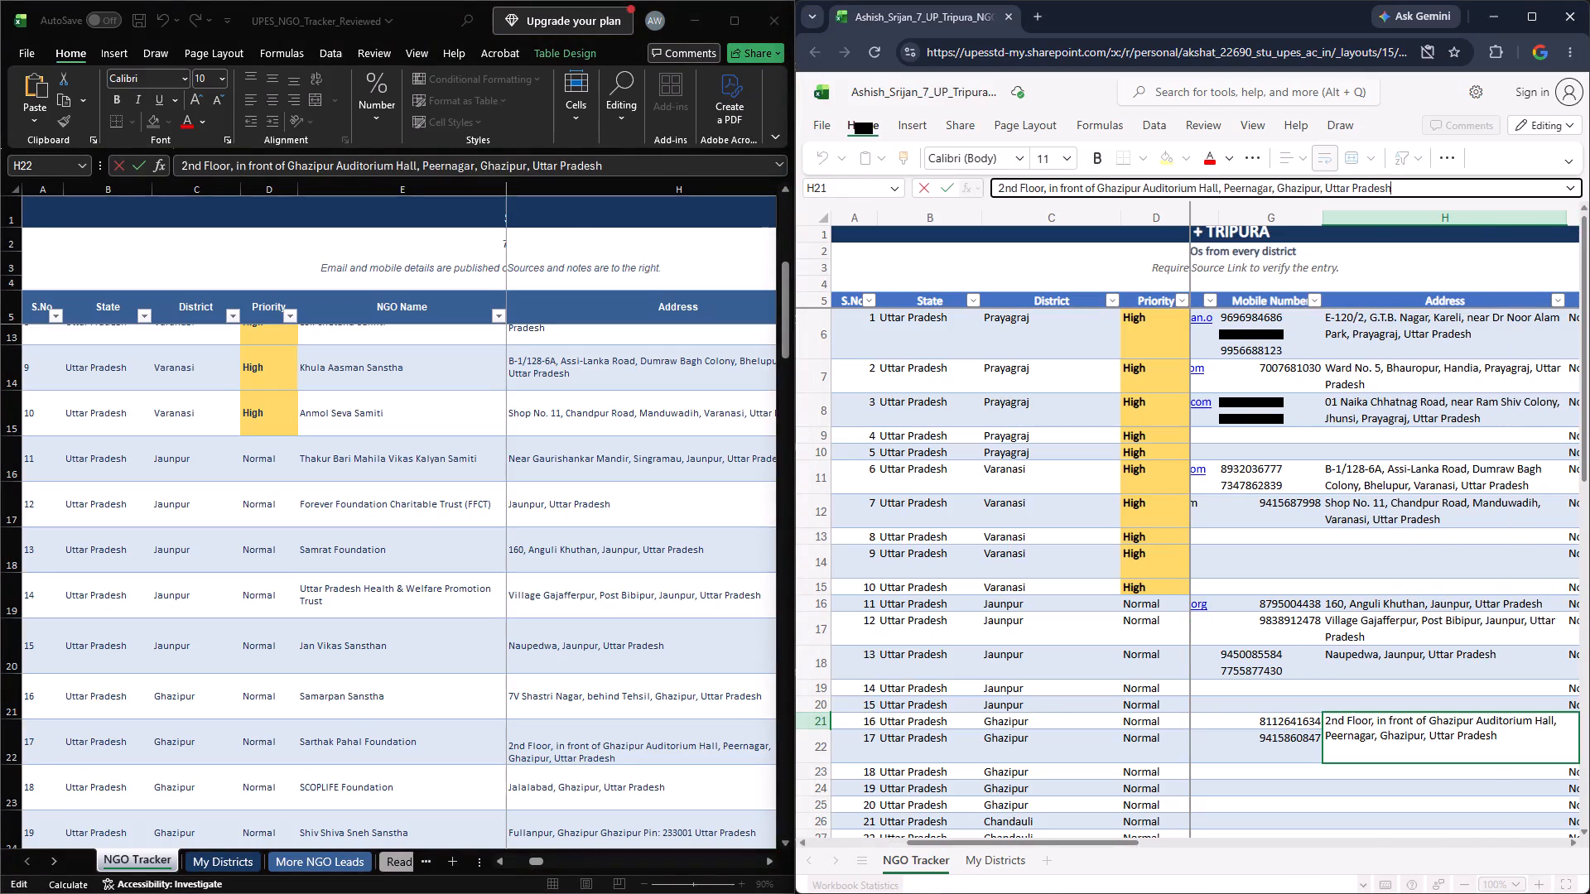
Copy Priya Rural Development and Service Society's address from the local Excel workbook into its Address cell in the Chrome tracker.
click(1298, 757)
click(1375, 752)
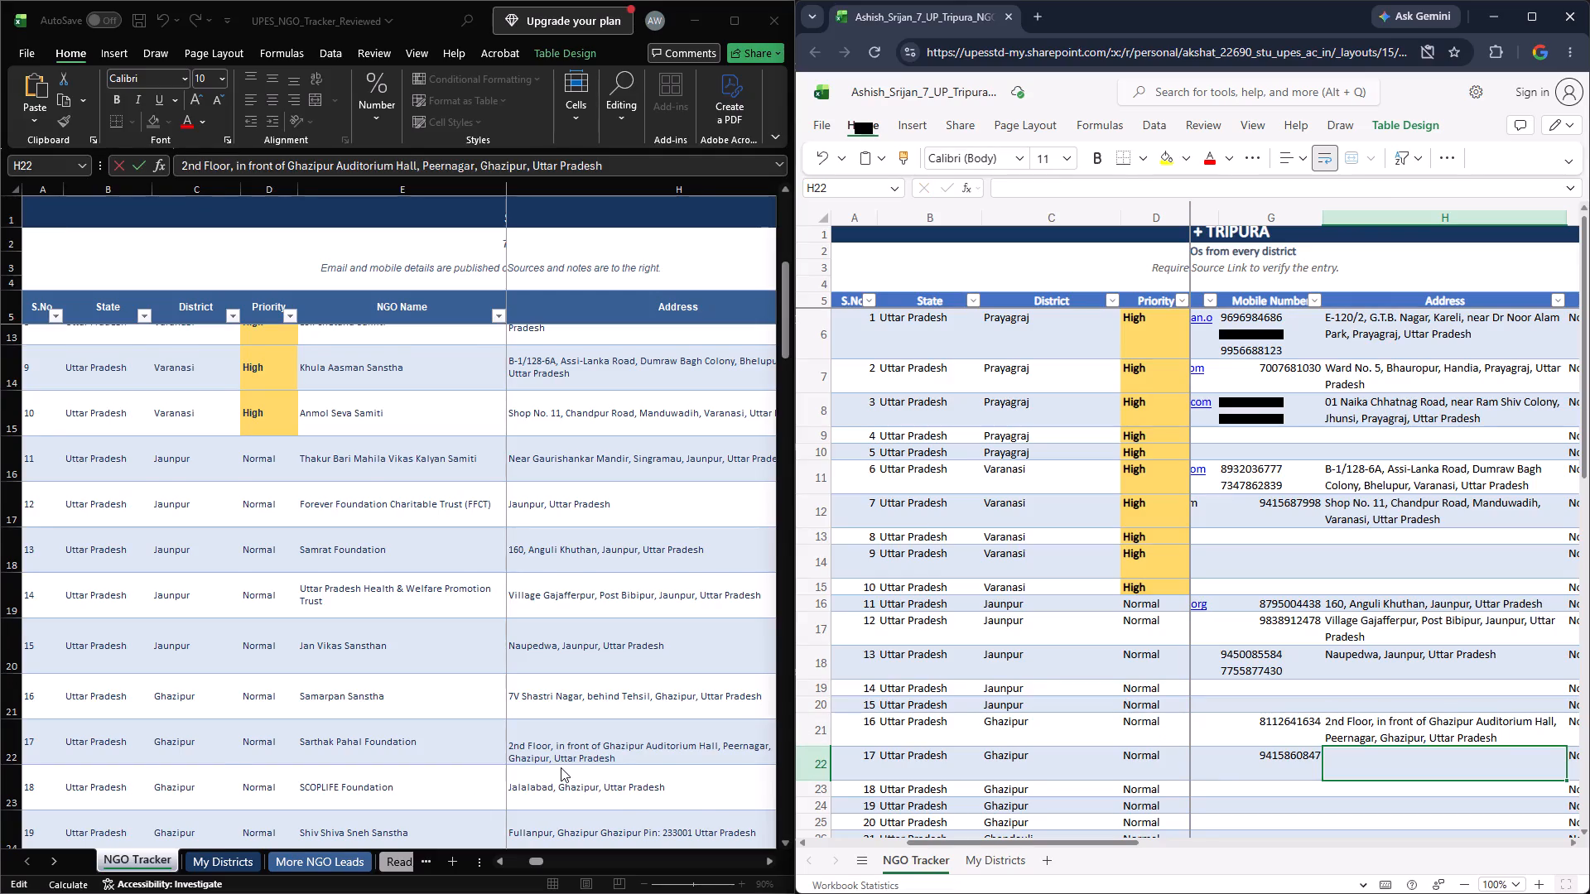
scroll(561, 767, down, 2)
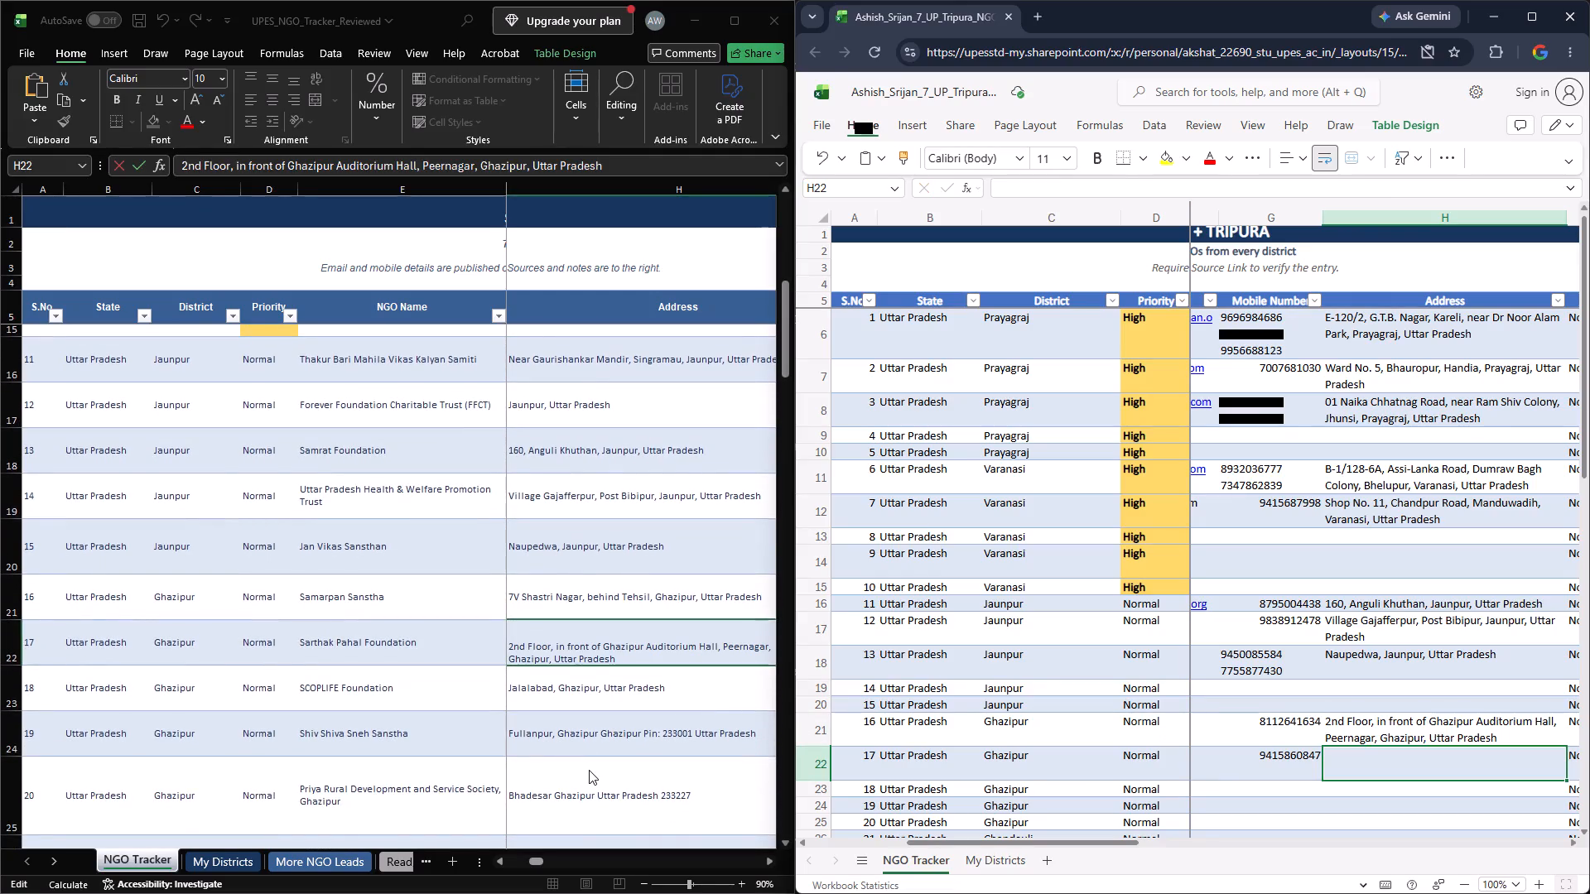
click(589, 770)
click(589, 770)
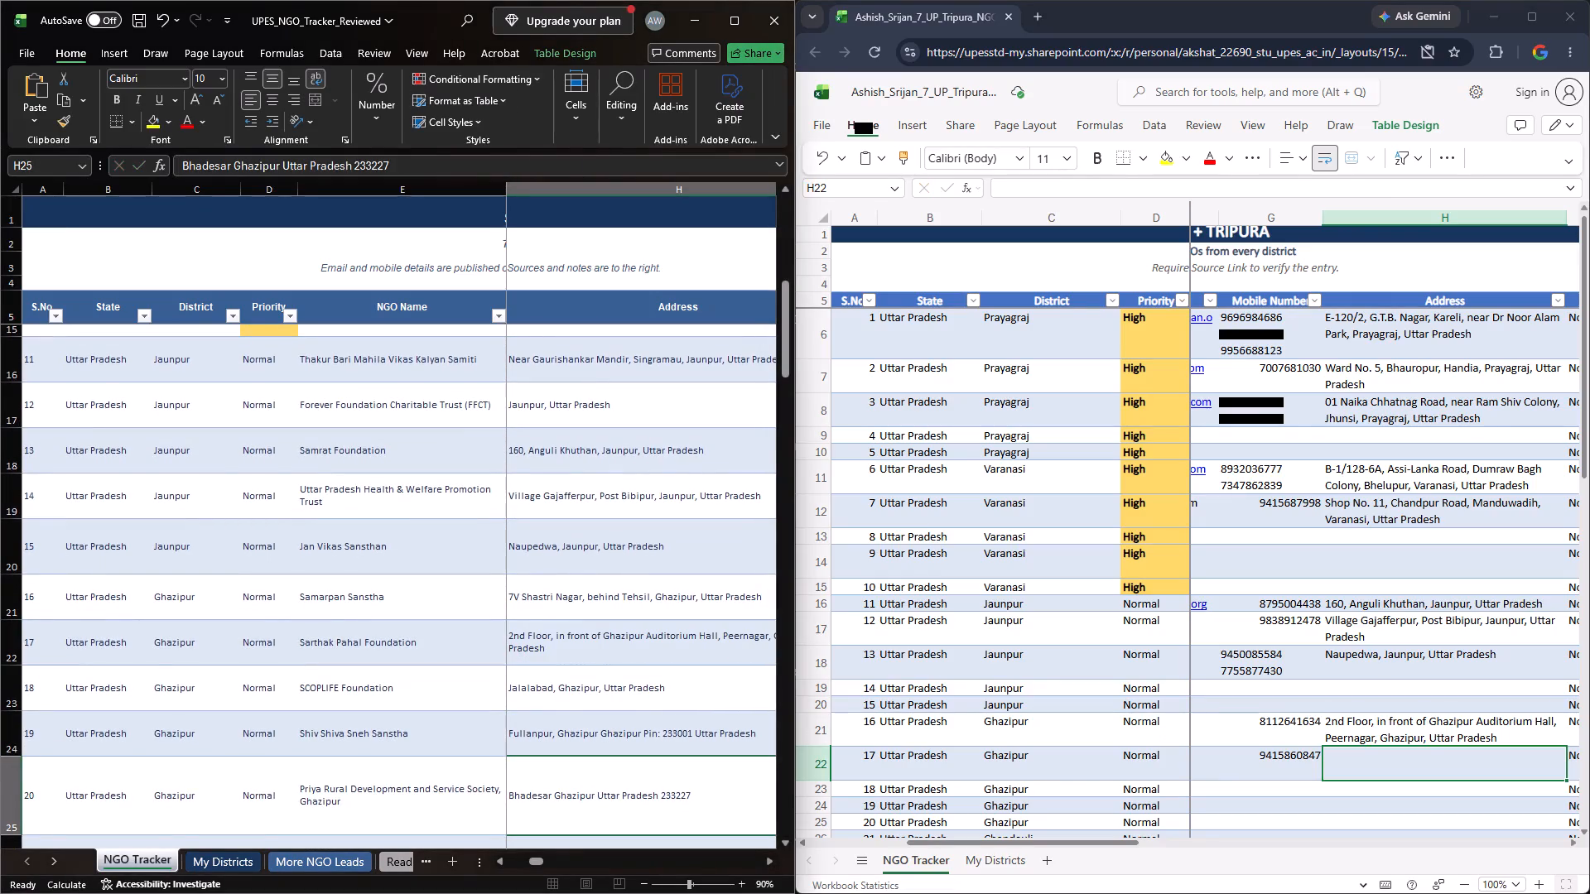
click(402, 169)
key(ctrl+a)
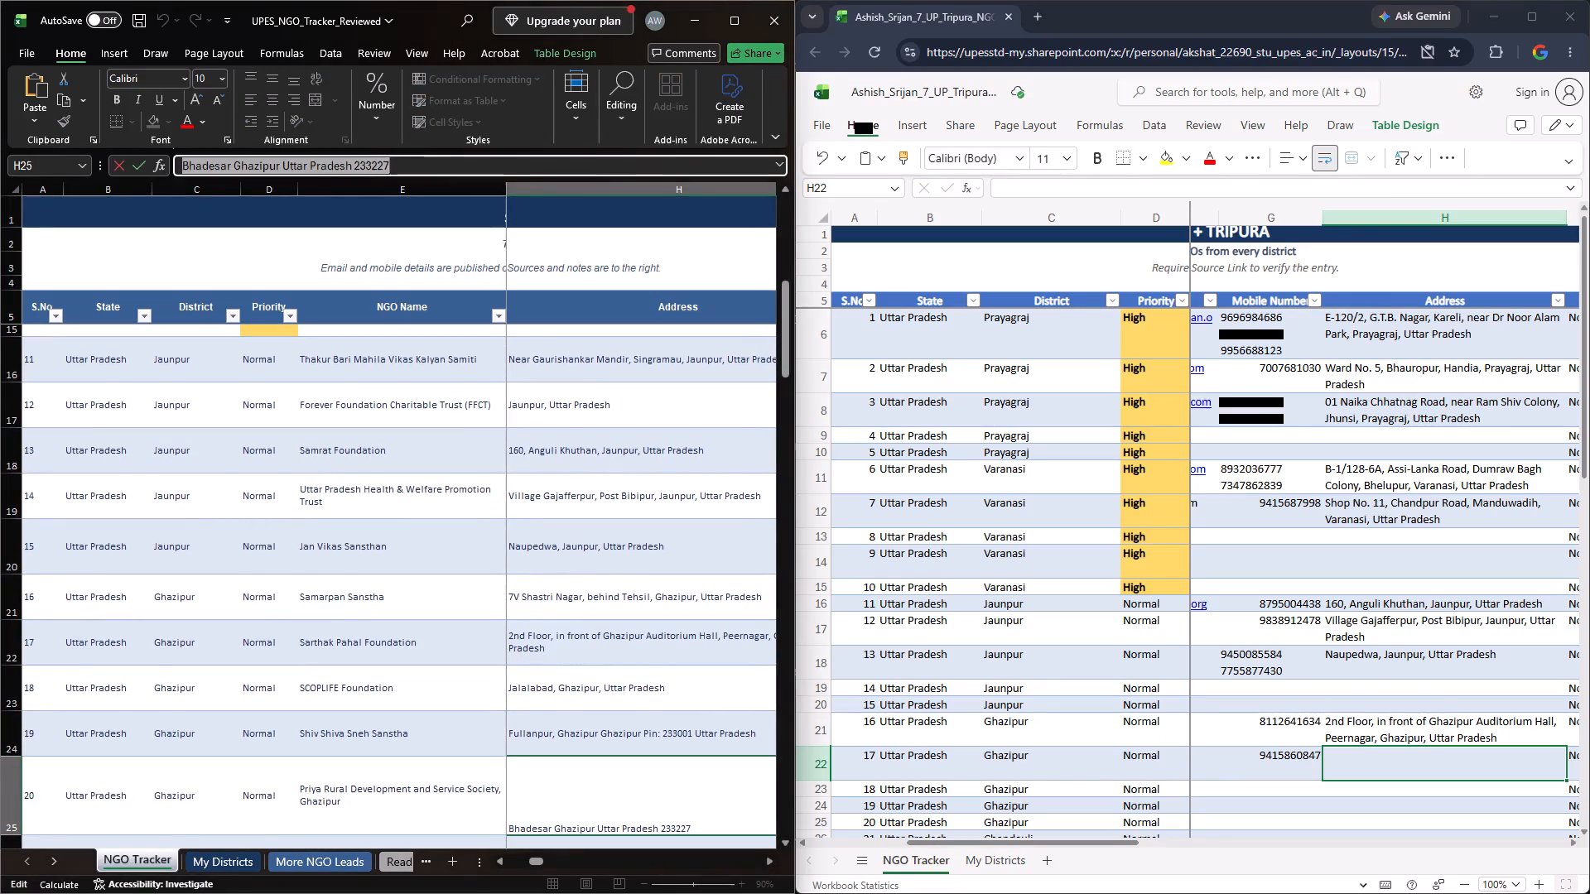
key(ctrl+c)
key(ctrl+c)
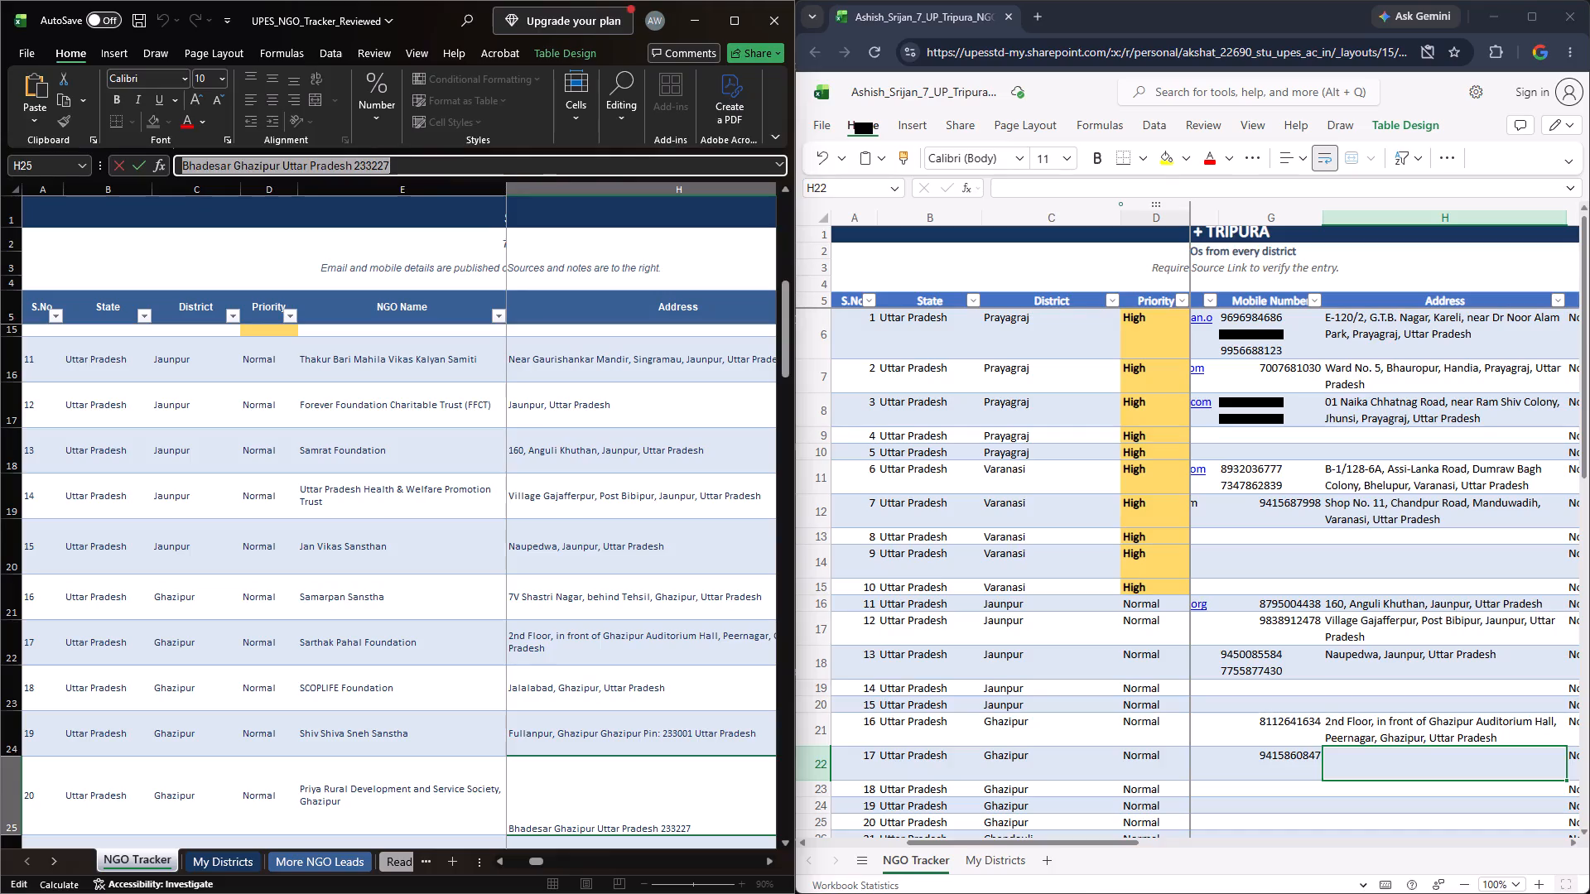
click(1202, 181)
key(ctrl+v)
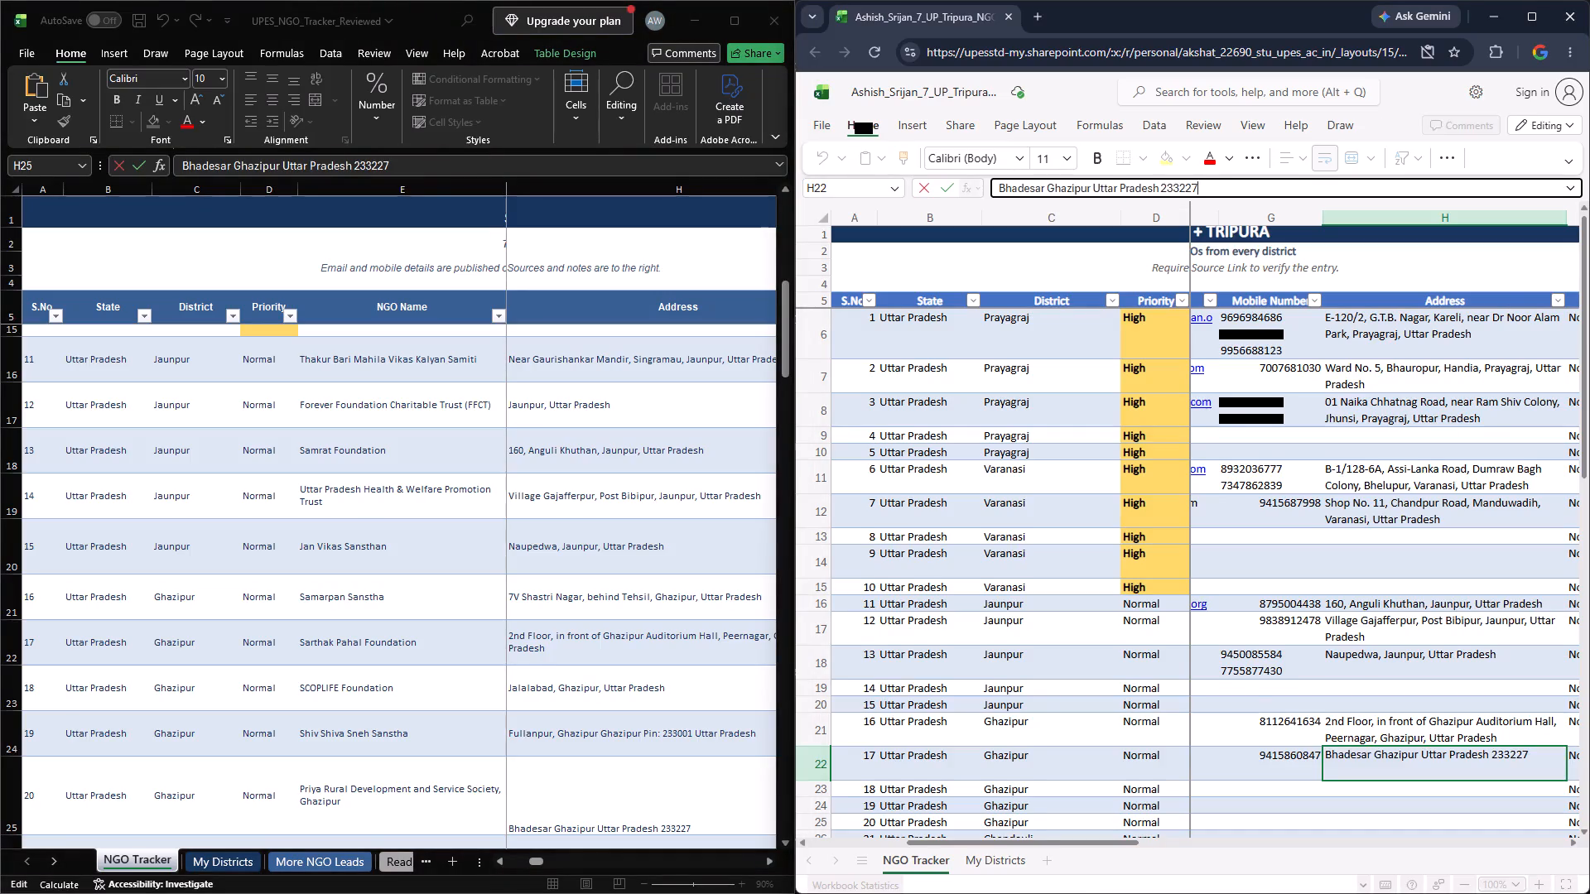
Confirm the pasted address for Priya Rural Development and Service Society in the Chrome tracker.
scroll(1296, 670, right, 1)
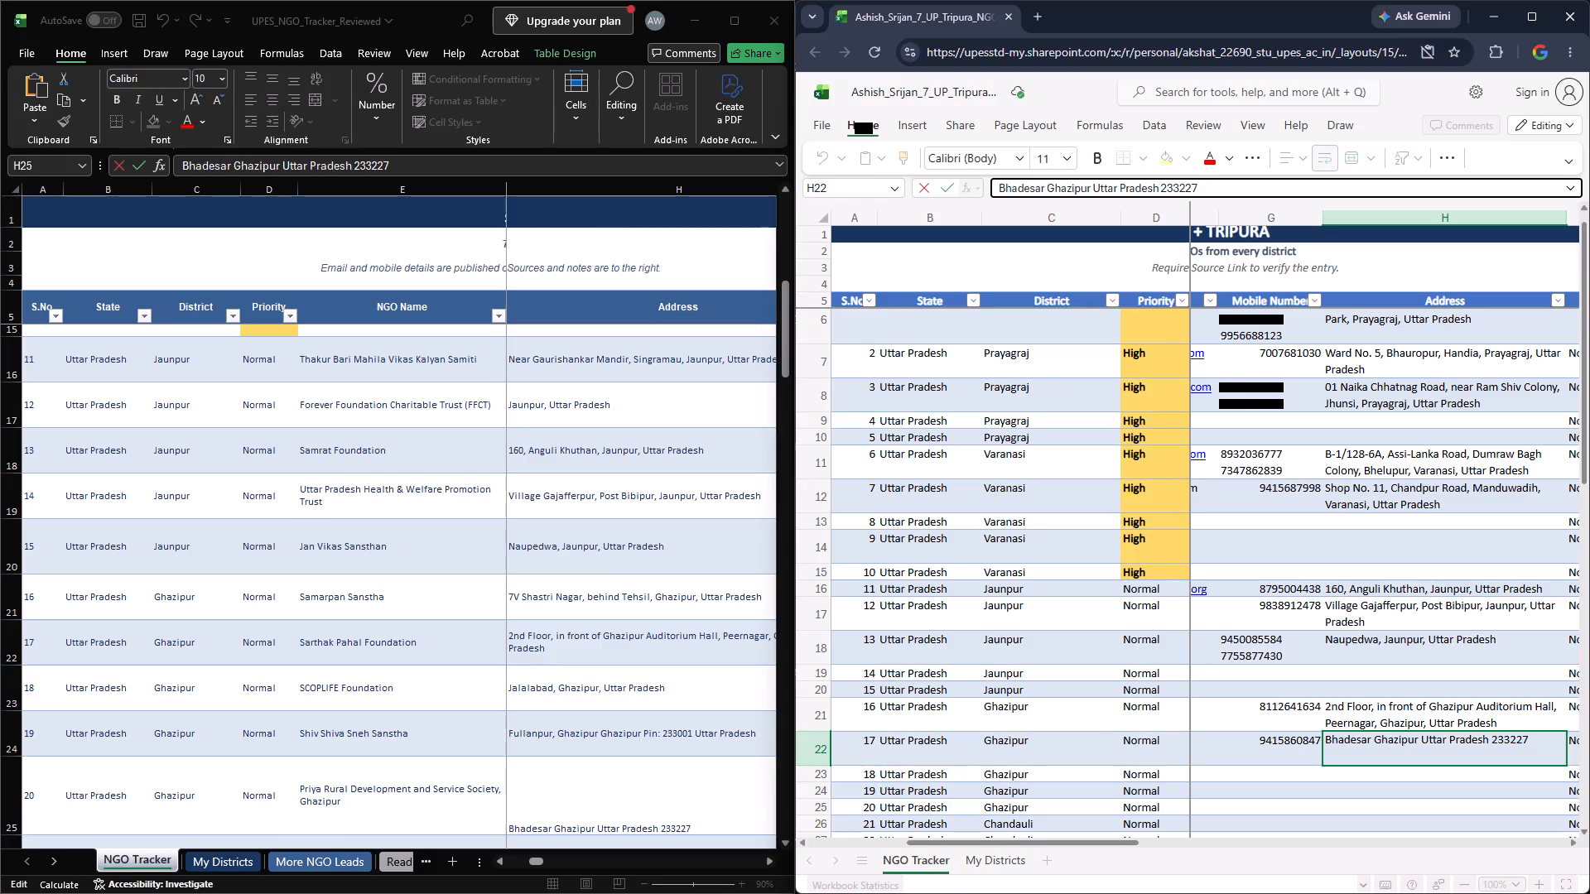
click(1054, 219)
click(1130, 202)
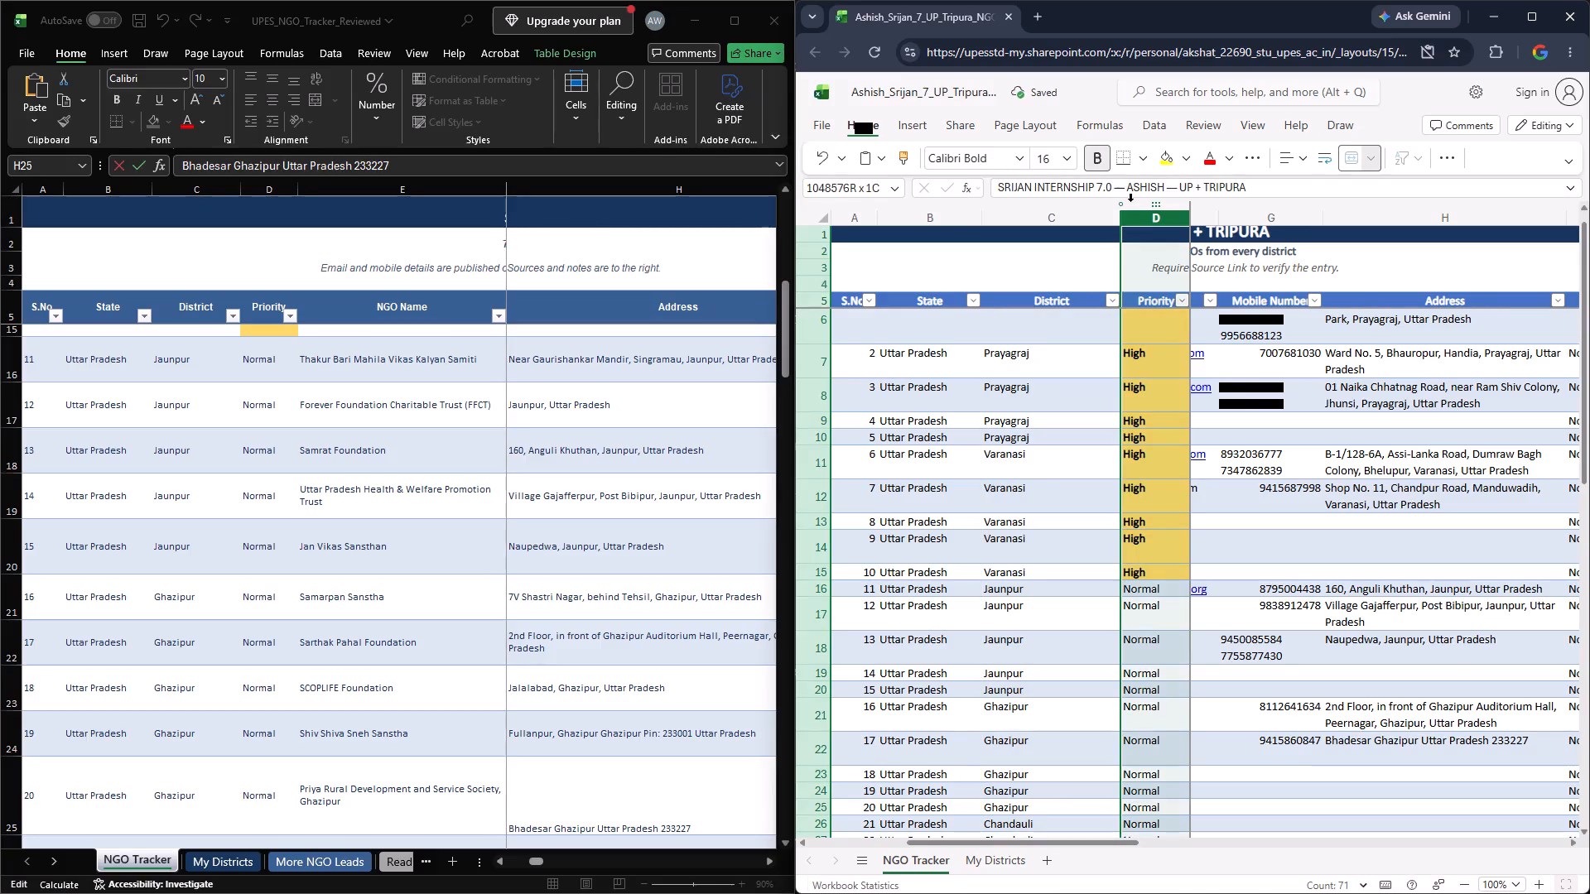
click(1390, 558)
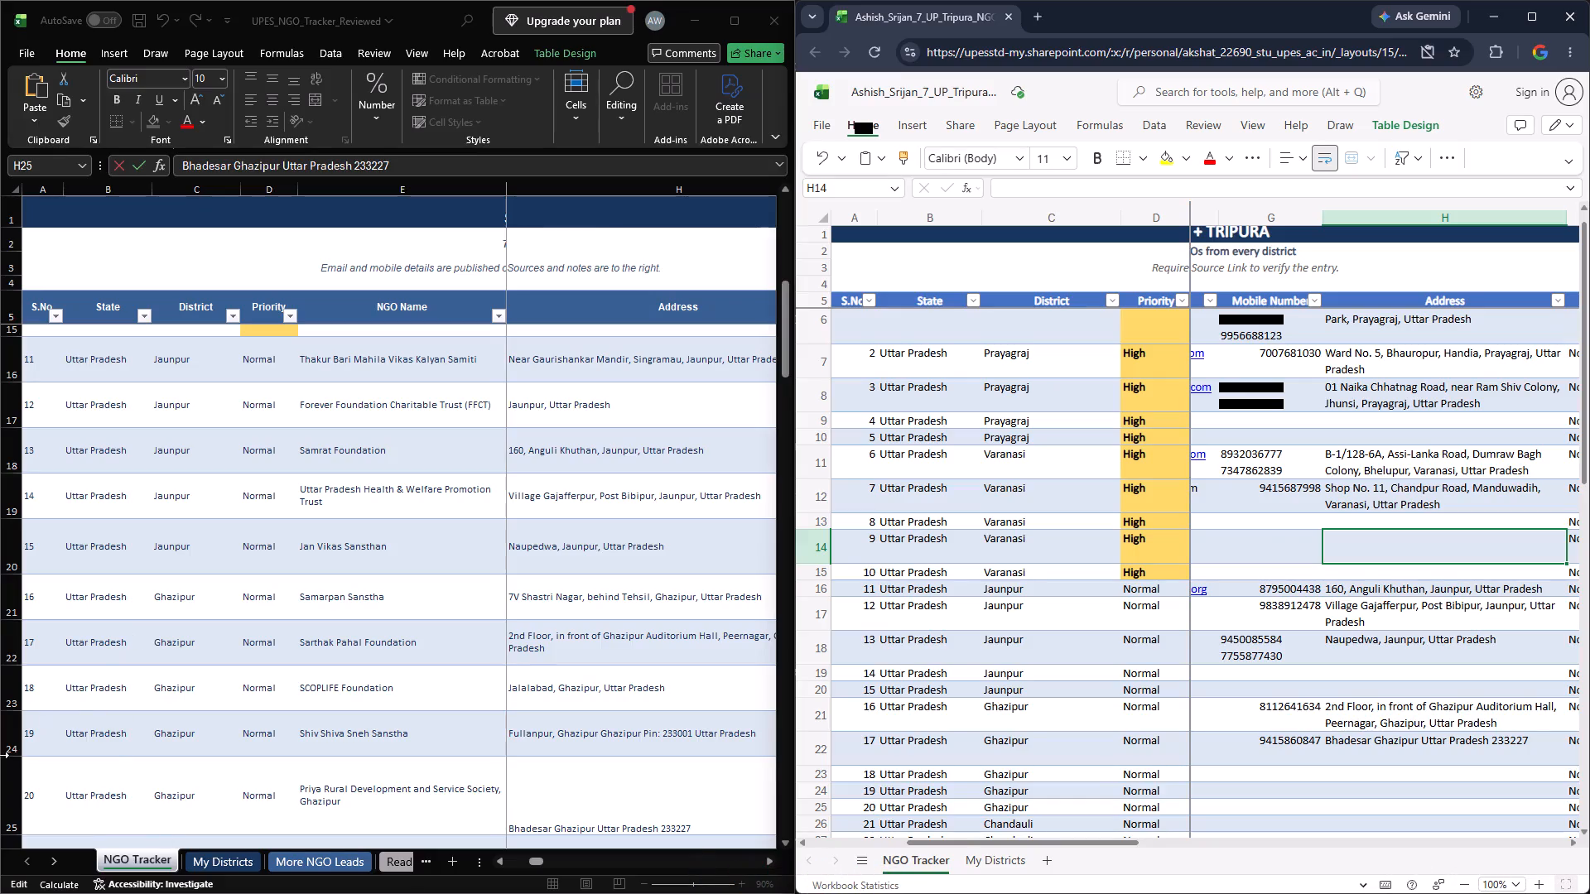
Copy Shuruaat - Ek Jyoti Shiksha Ki's email address from the local workbook's More NGO Leads sheet into its Email ID cell in the Chrome tracker.
click(331, 858)
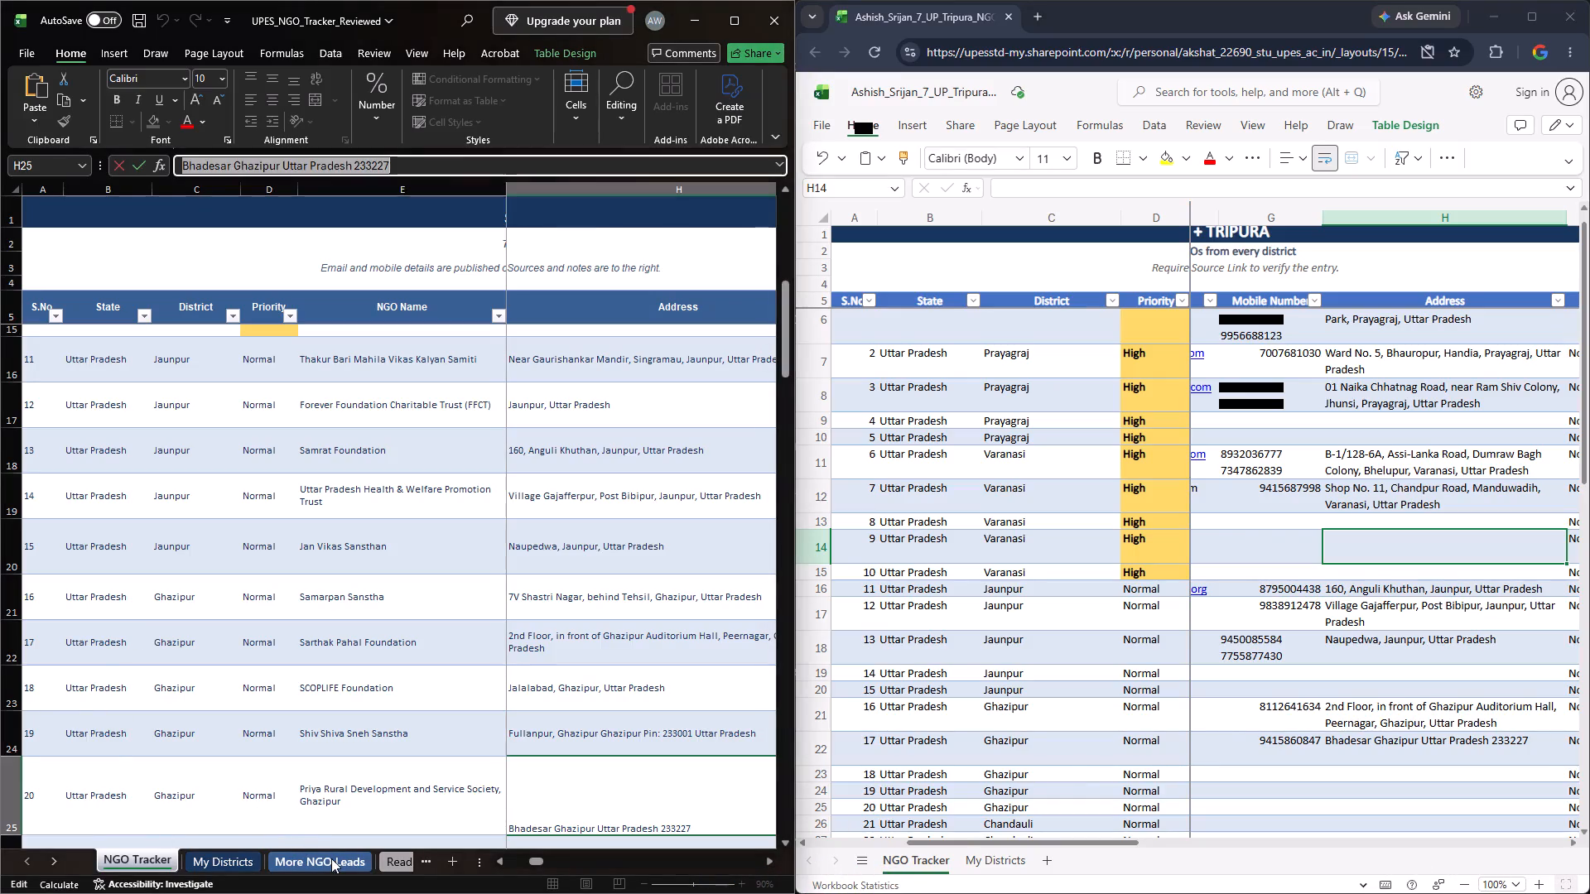
click(331, 858)
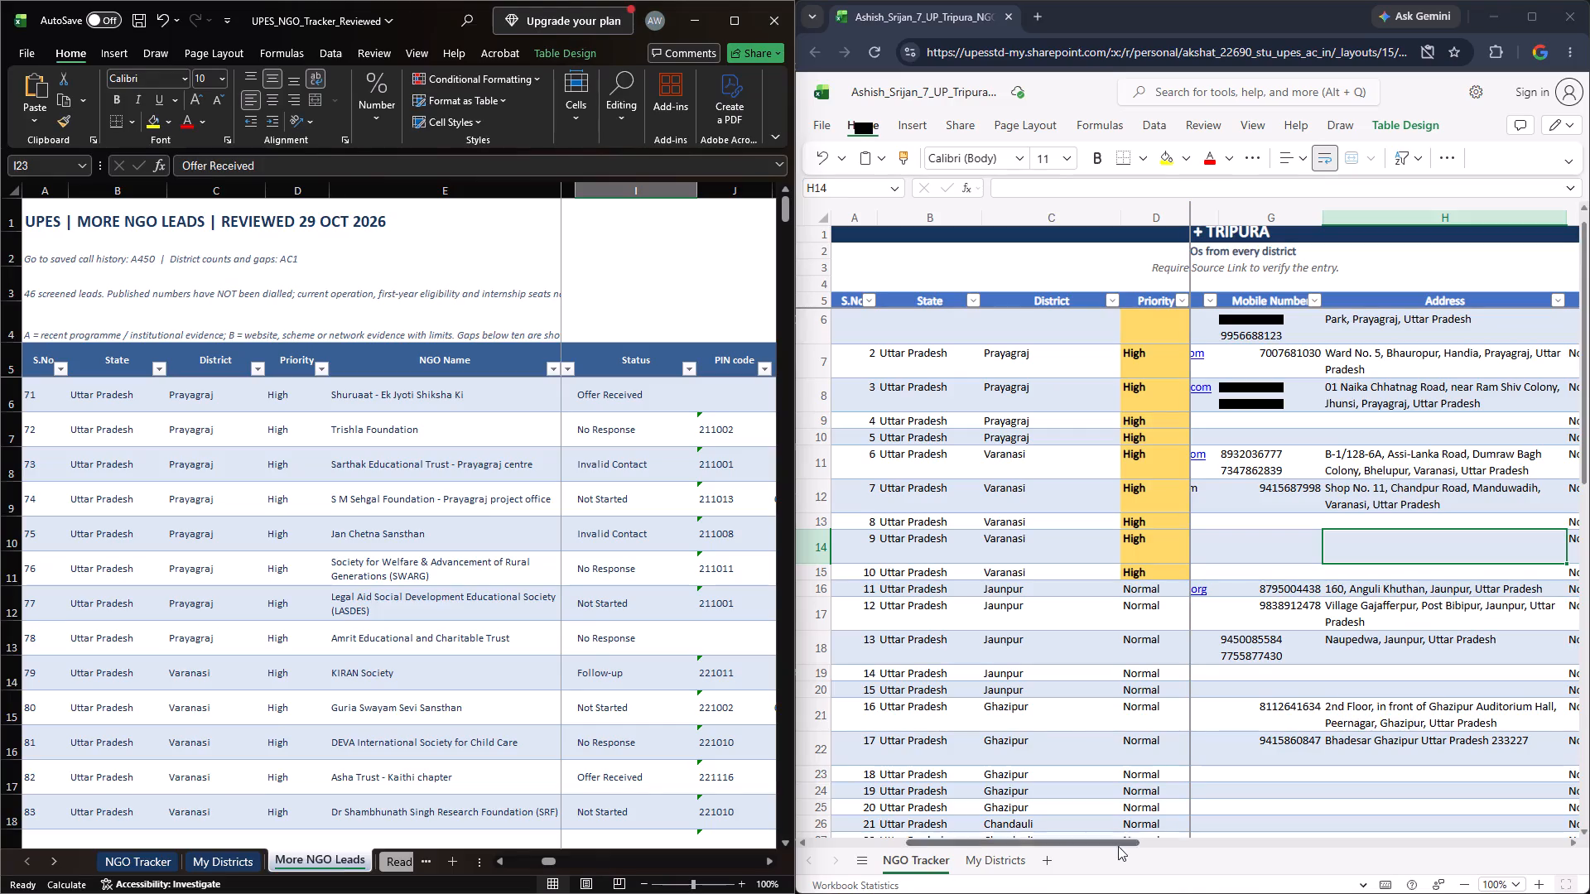
drag(1117, 842, 1016, 839)
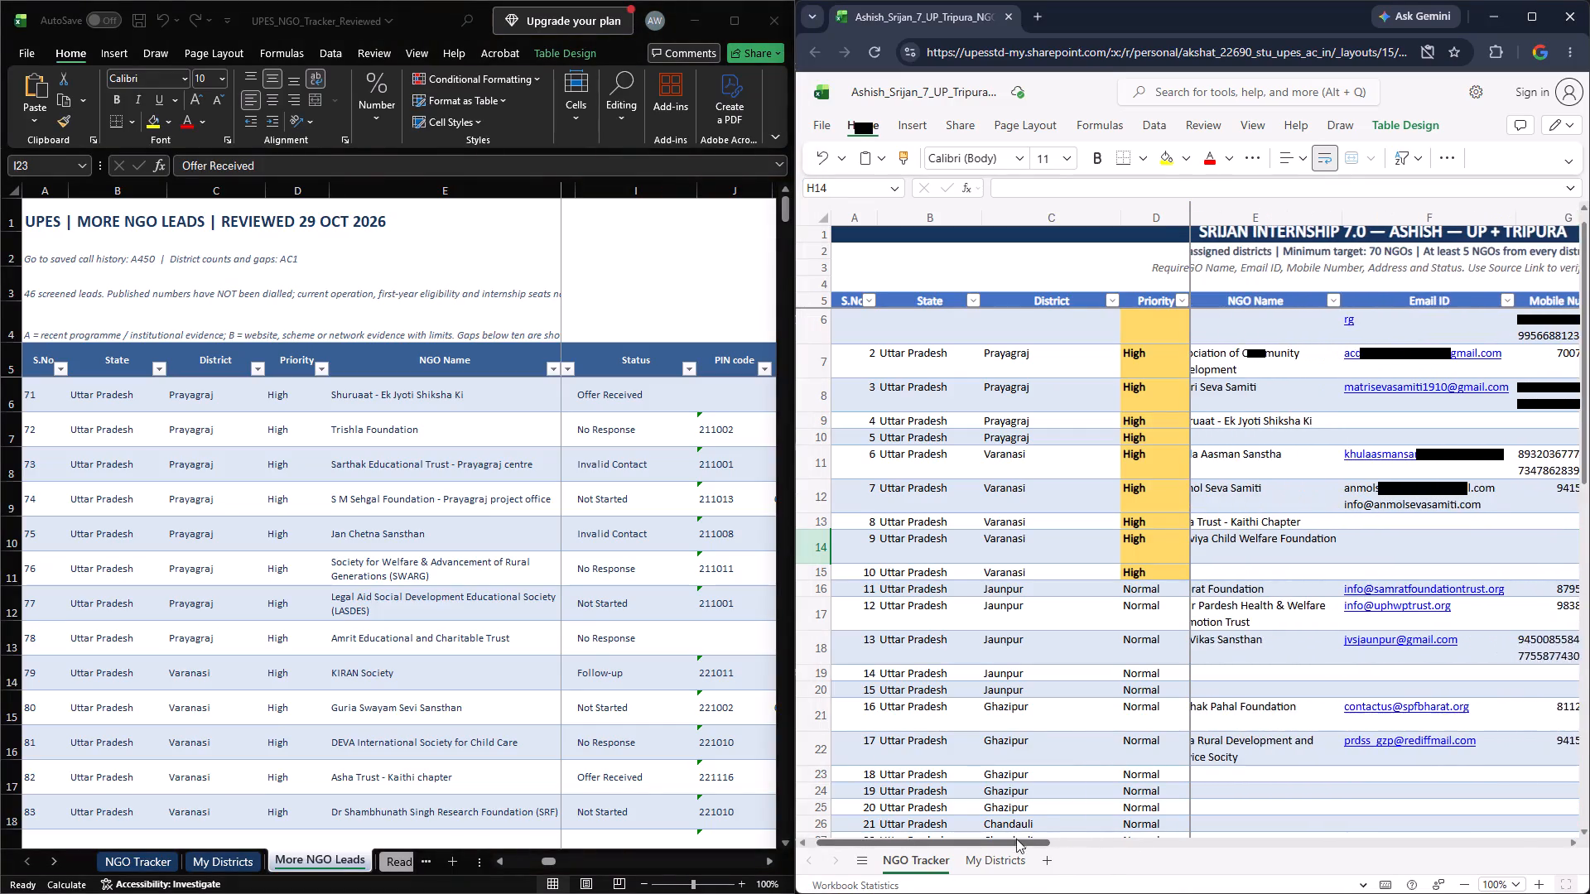
drag(1016, 839, 991, 839)
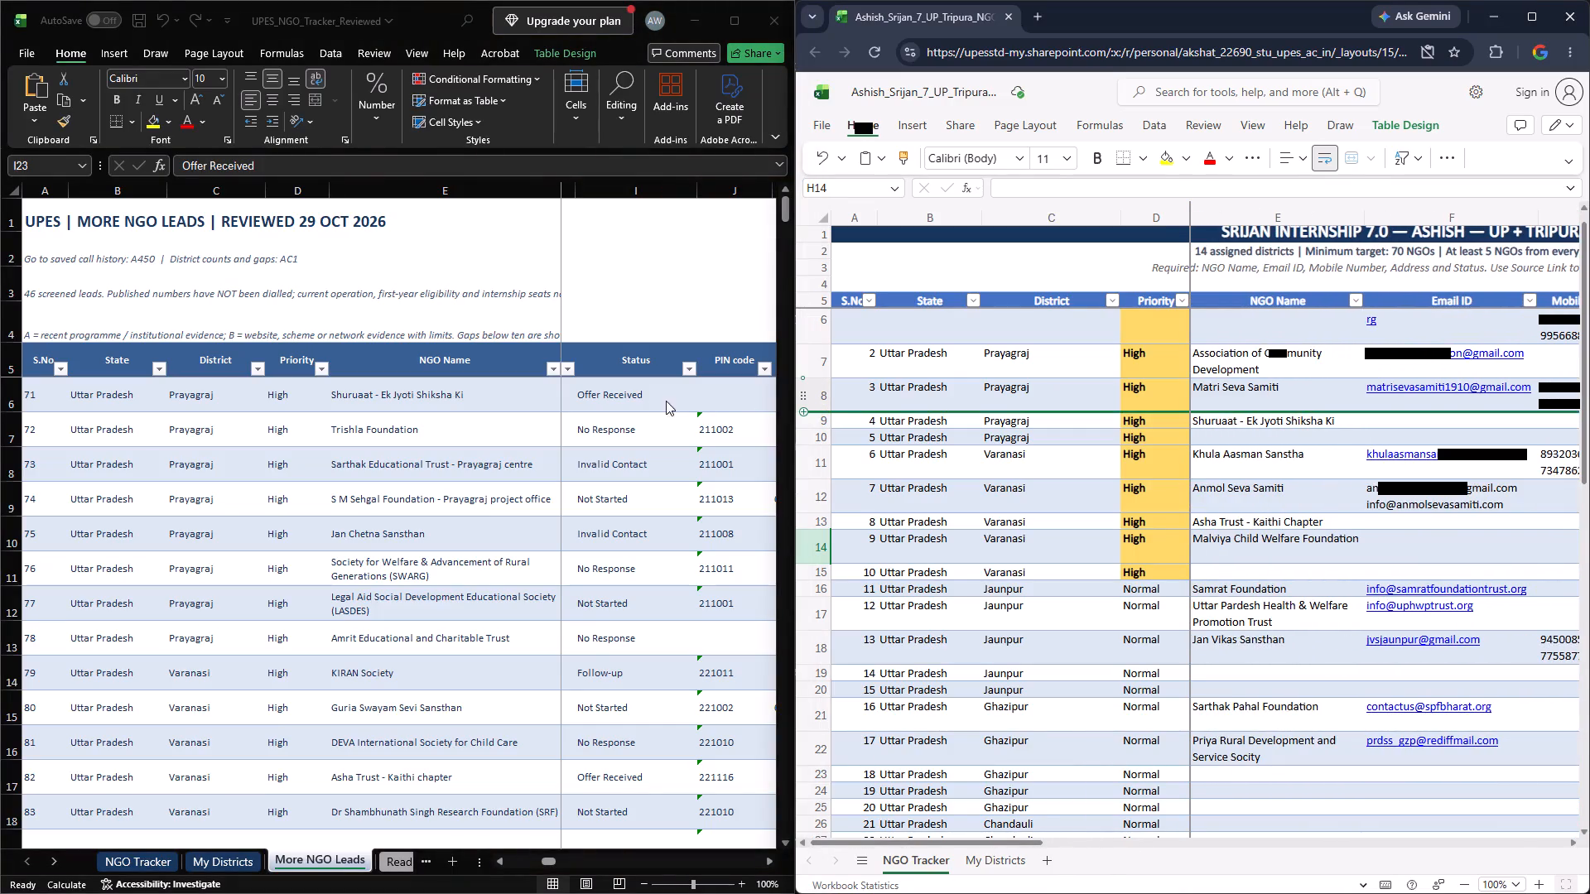
click(549, 863)
drag(552, 860, 575, 861)
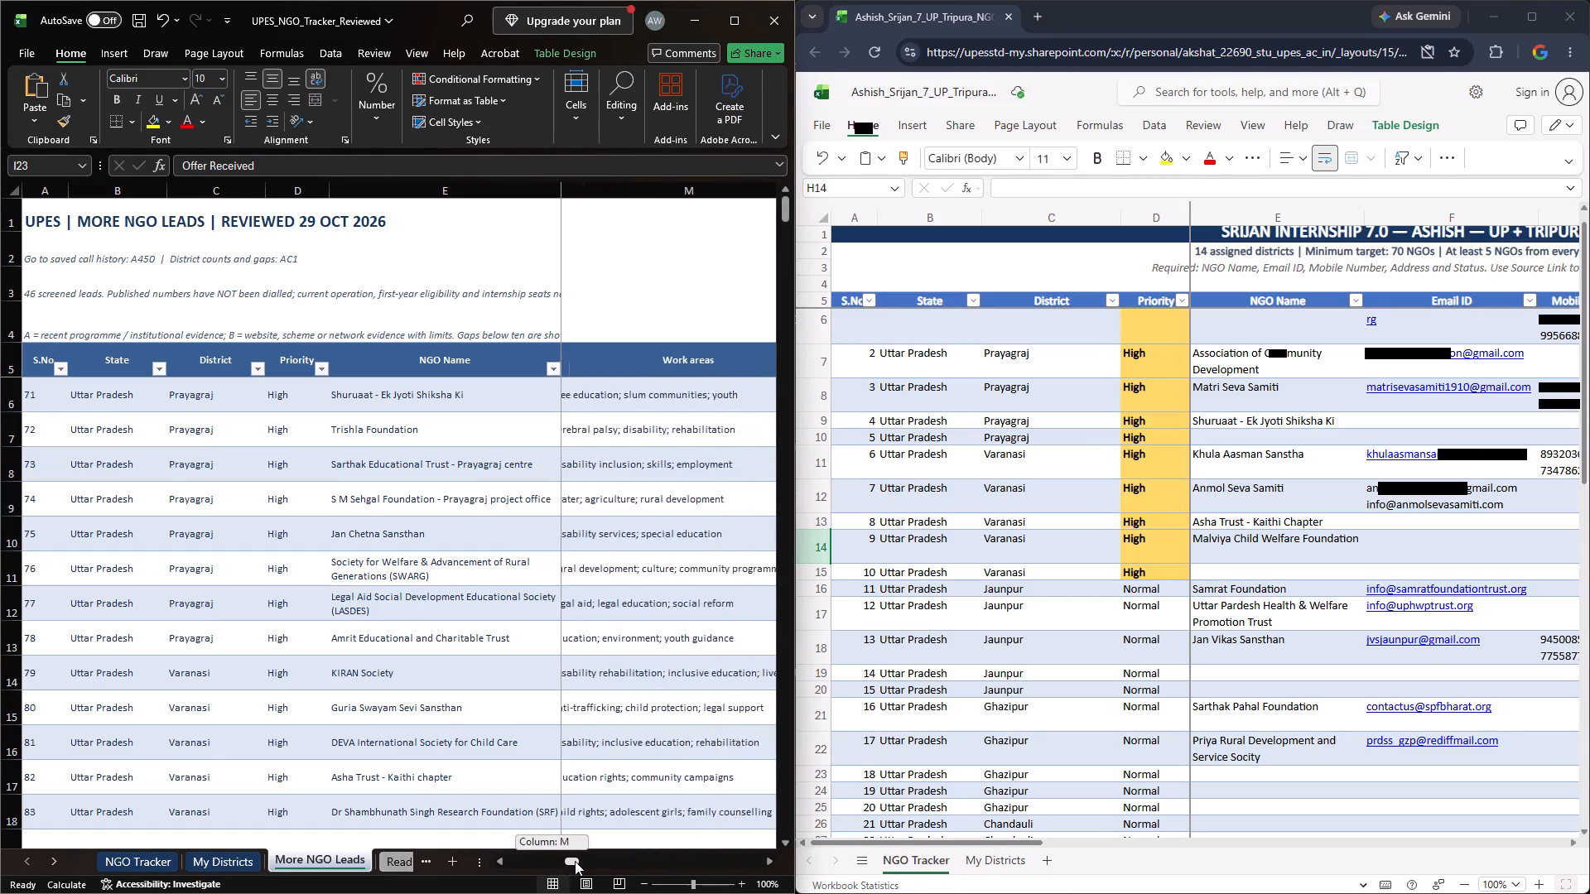
drag(575, 861, 493, 862)
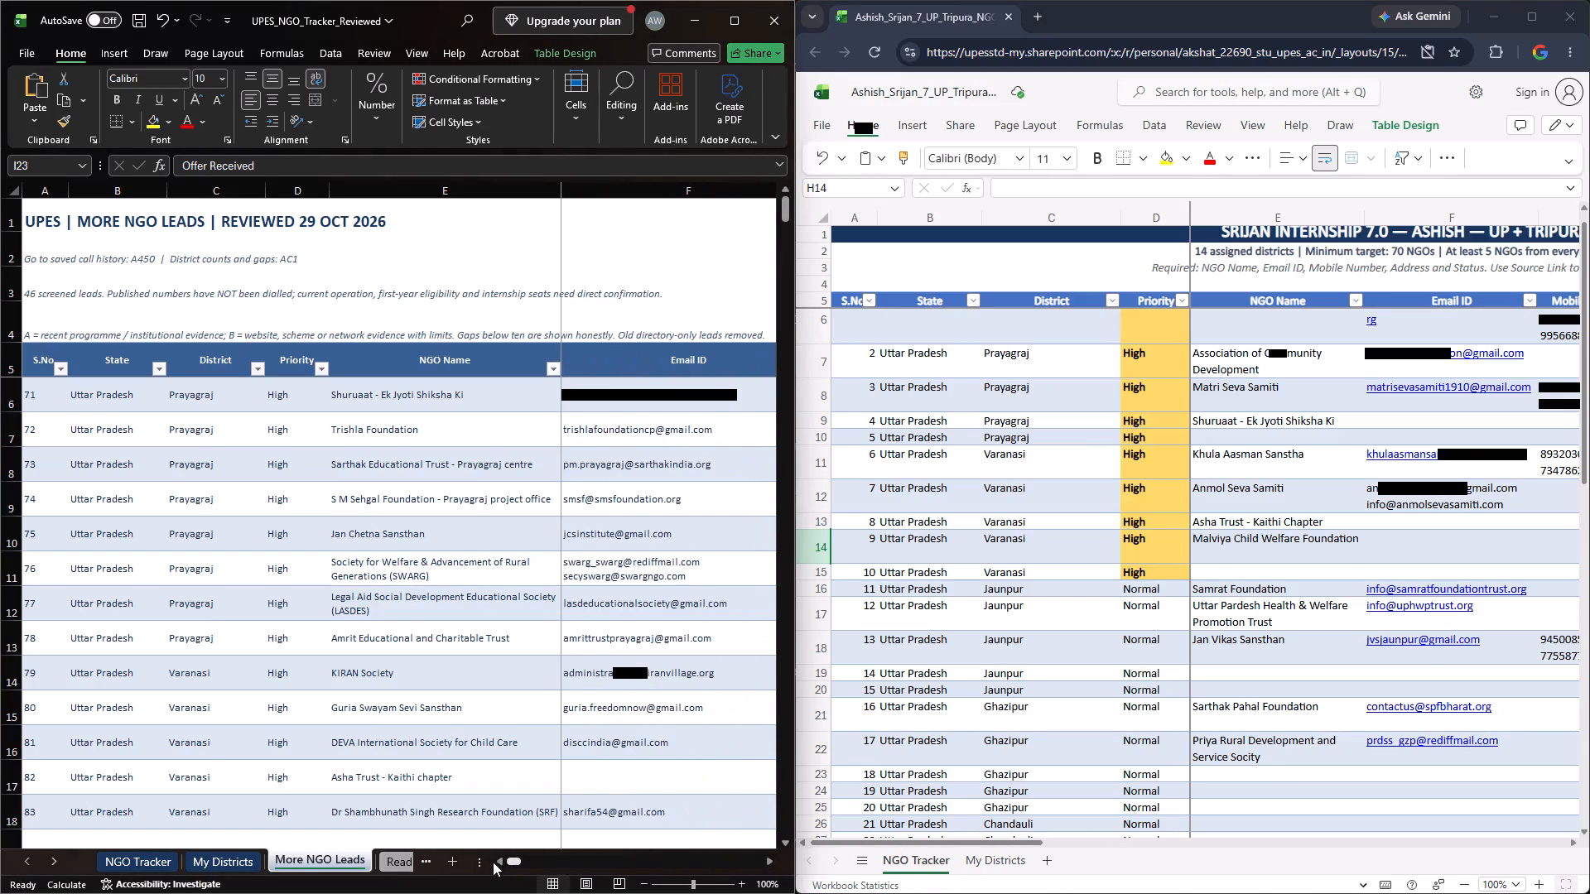
click(674, 400)
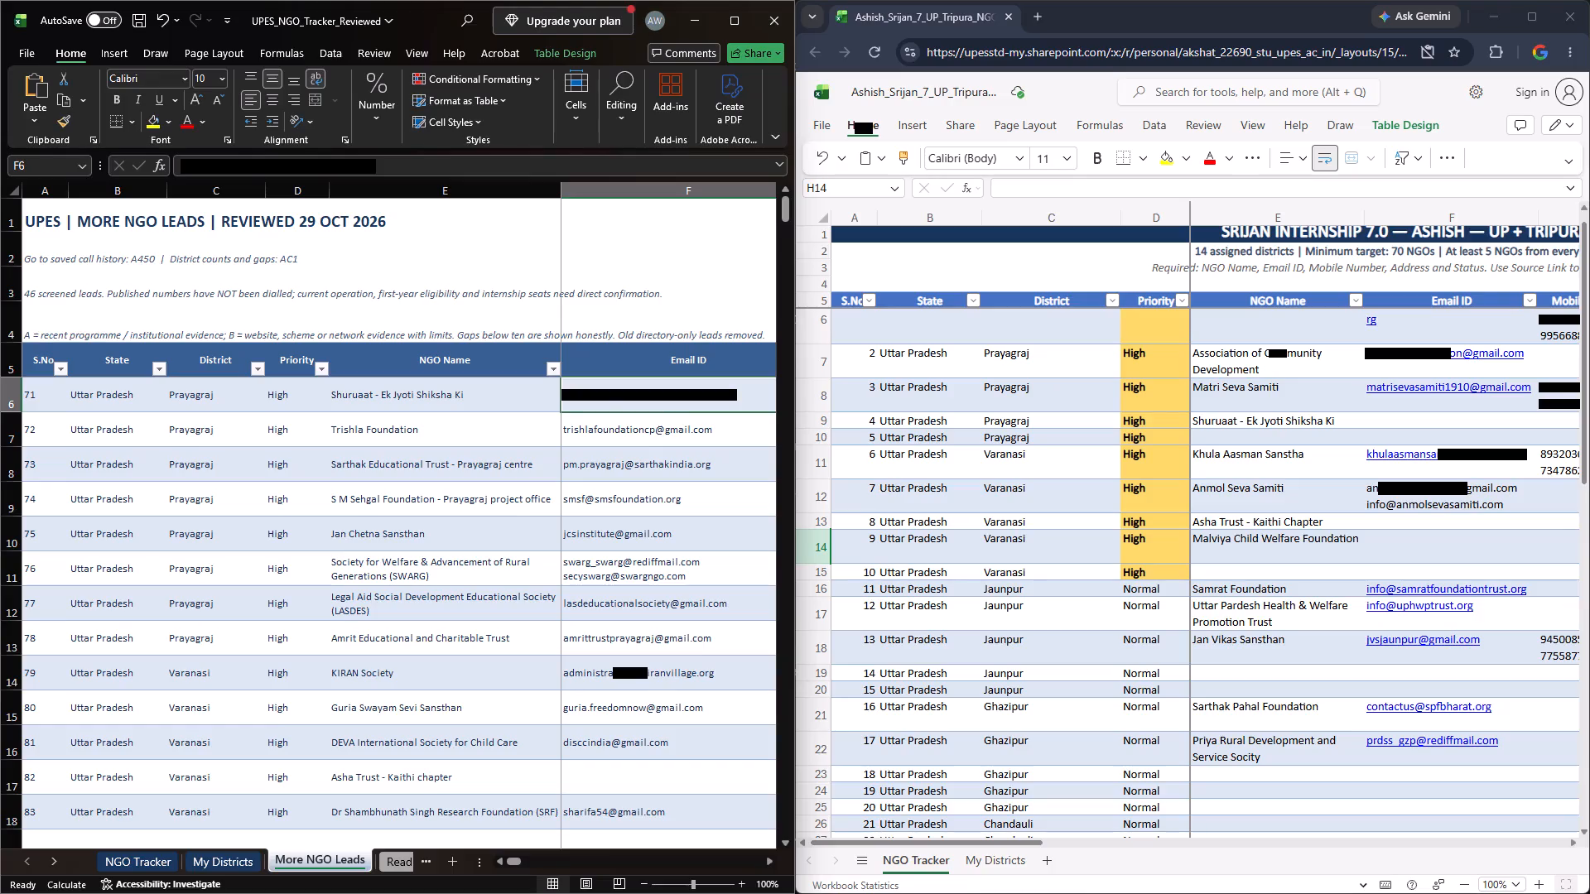
click(471, 174)
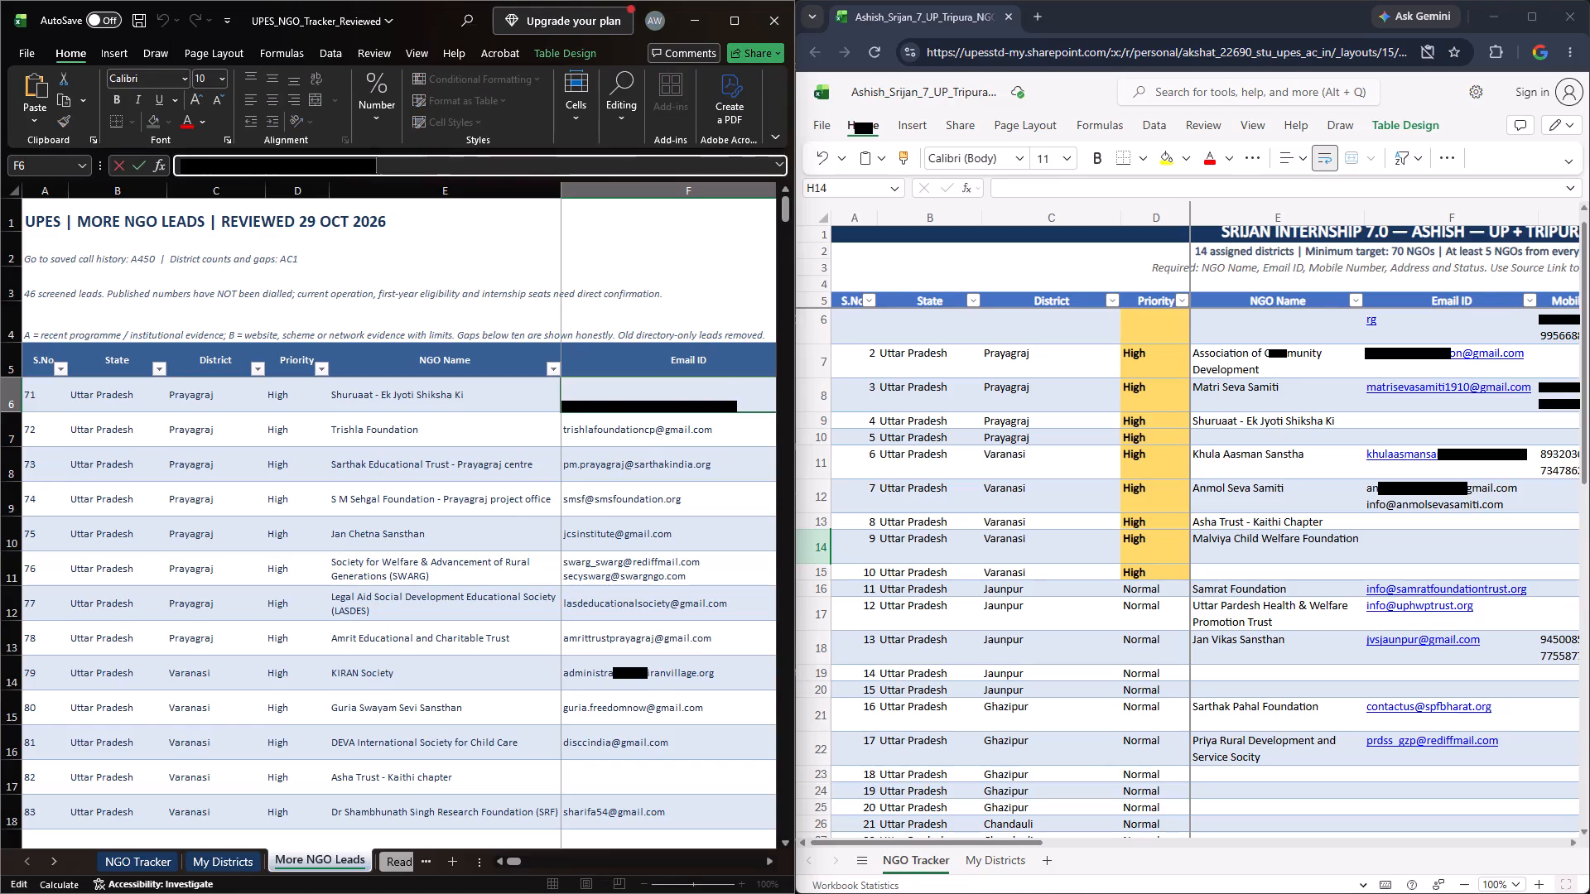
key(ctrl+a)
key(ctrl+c)
key(ctrl+c)
click(1448, 425)
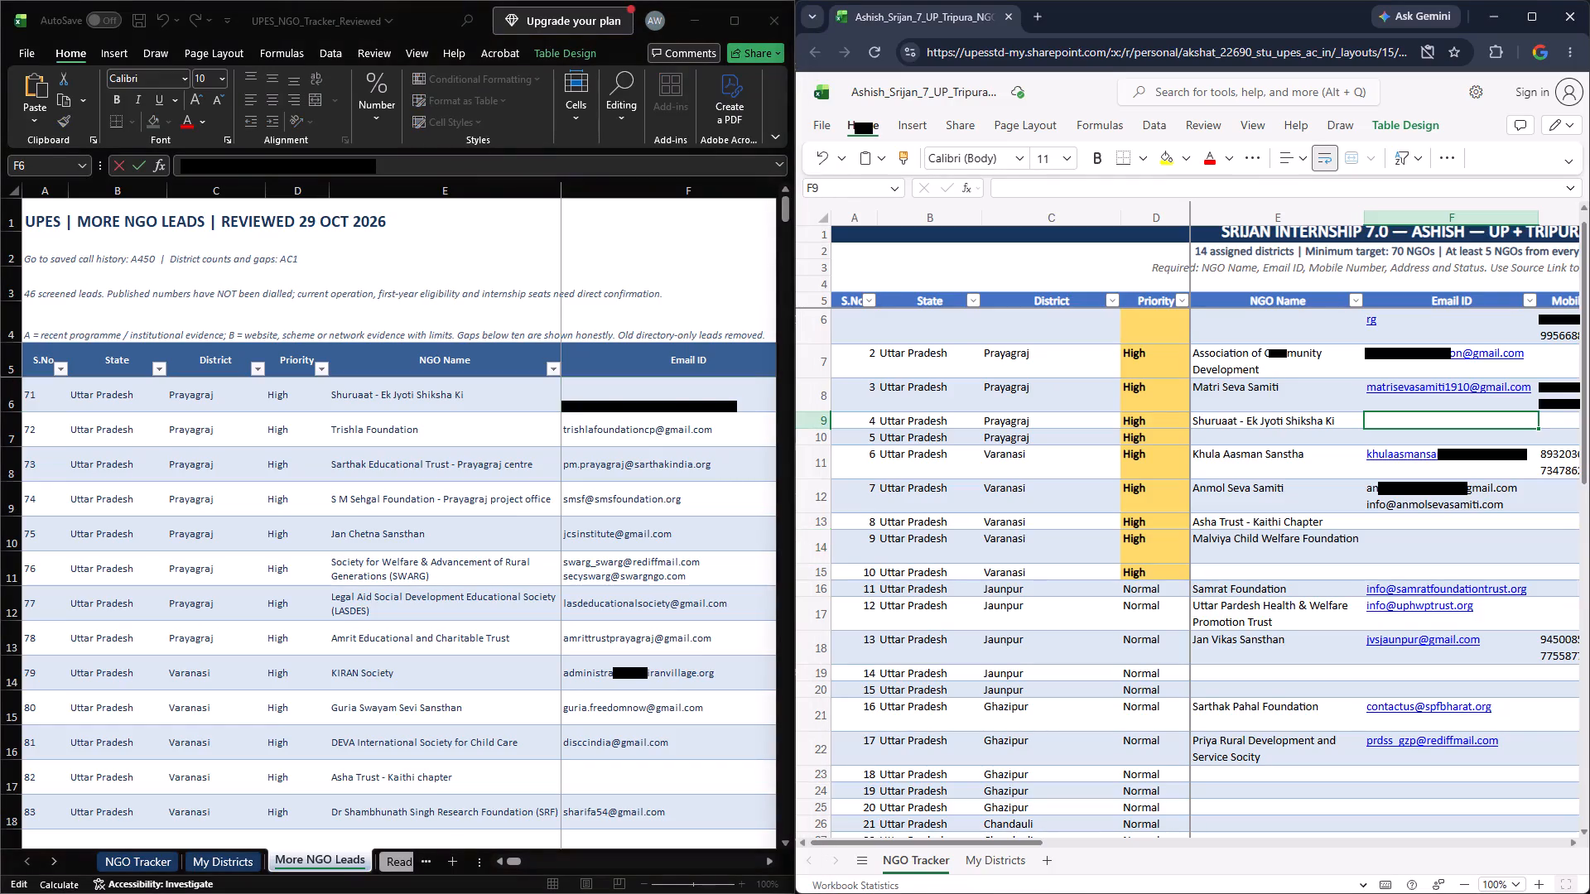
click(1119, 185)
key(ctrl+v)
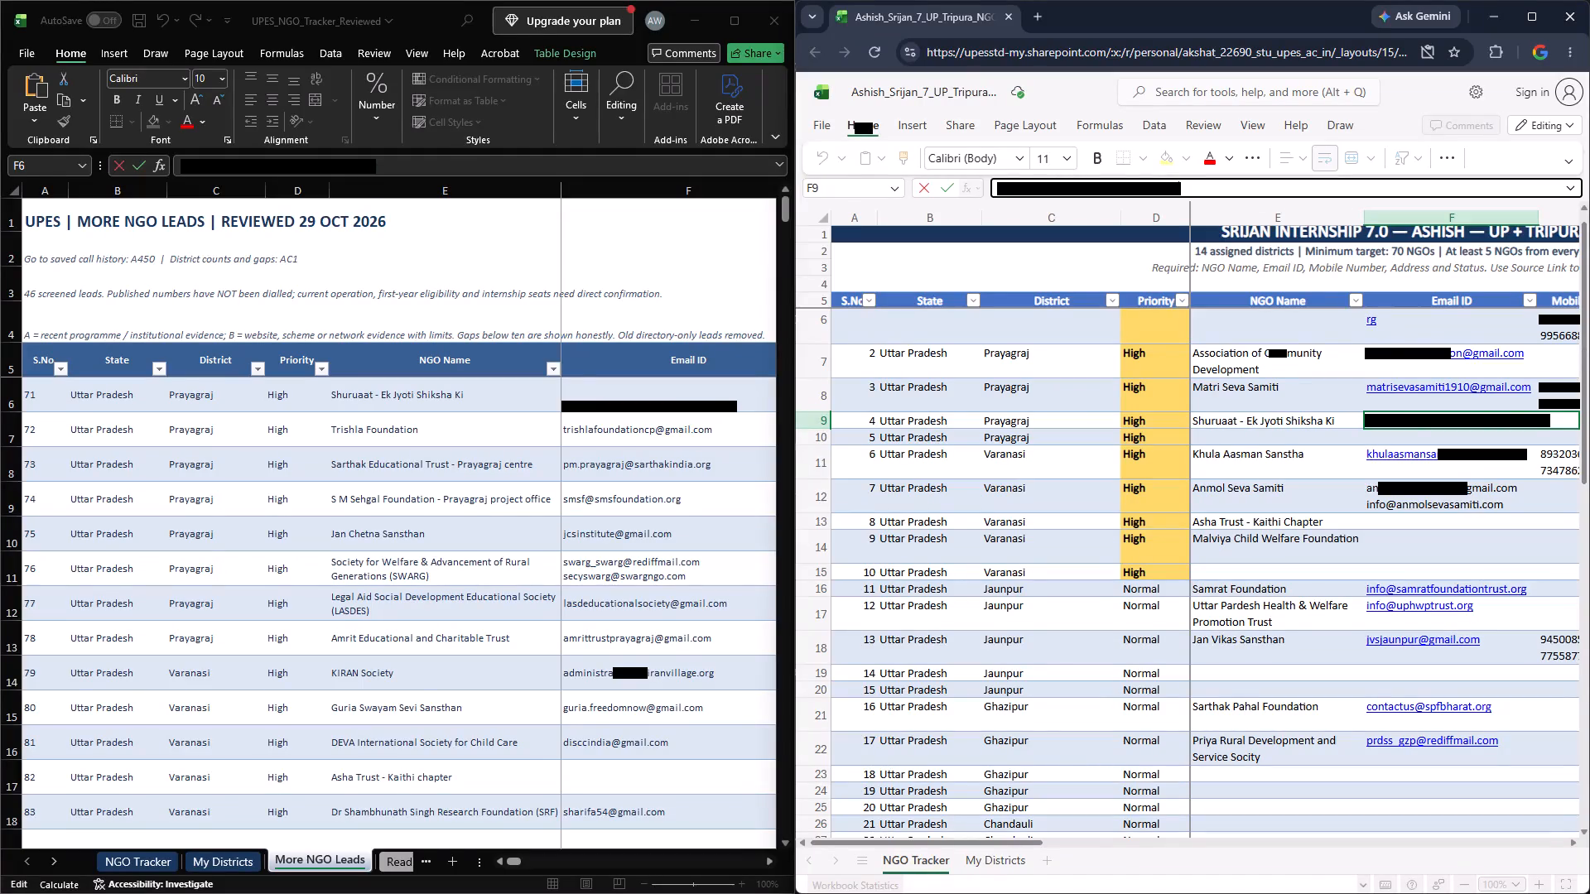
click(1559, 464)
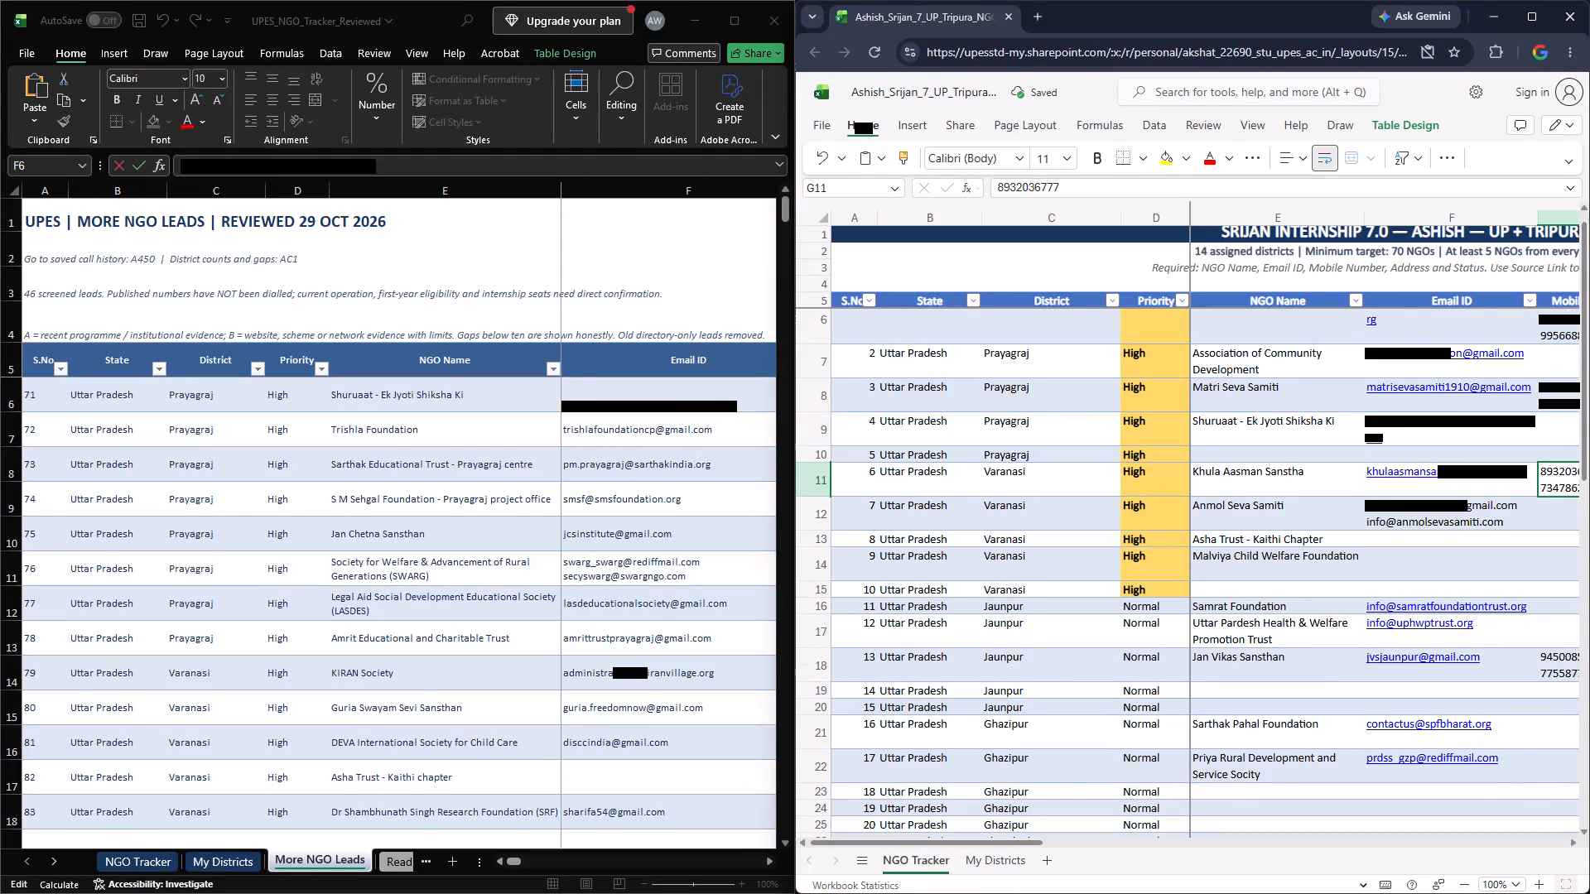
Copy Shuruaat - Ek Jyoti Shiksha Ki's mobile number from the More NGO Leads sheet into its Mobile Number cell in the Chrome tracker.
click(1564, 430)
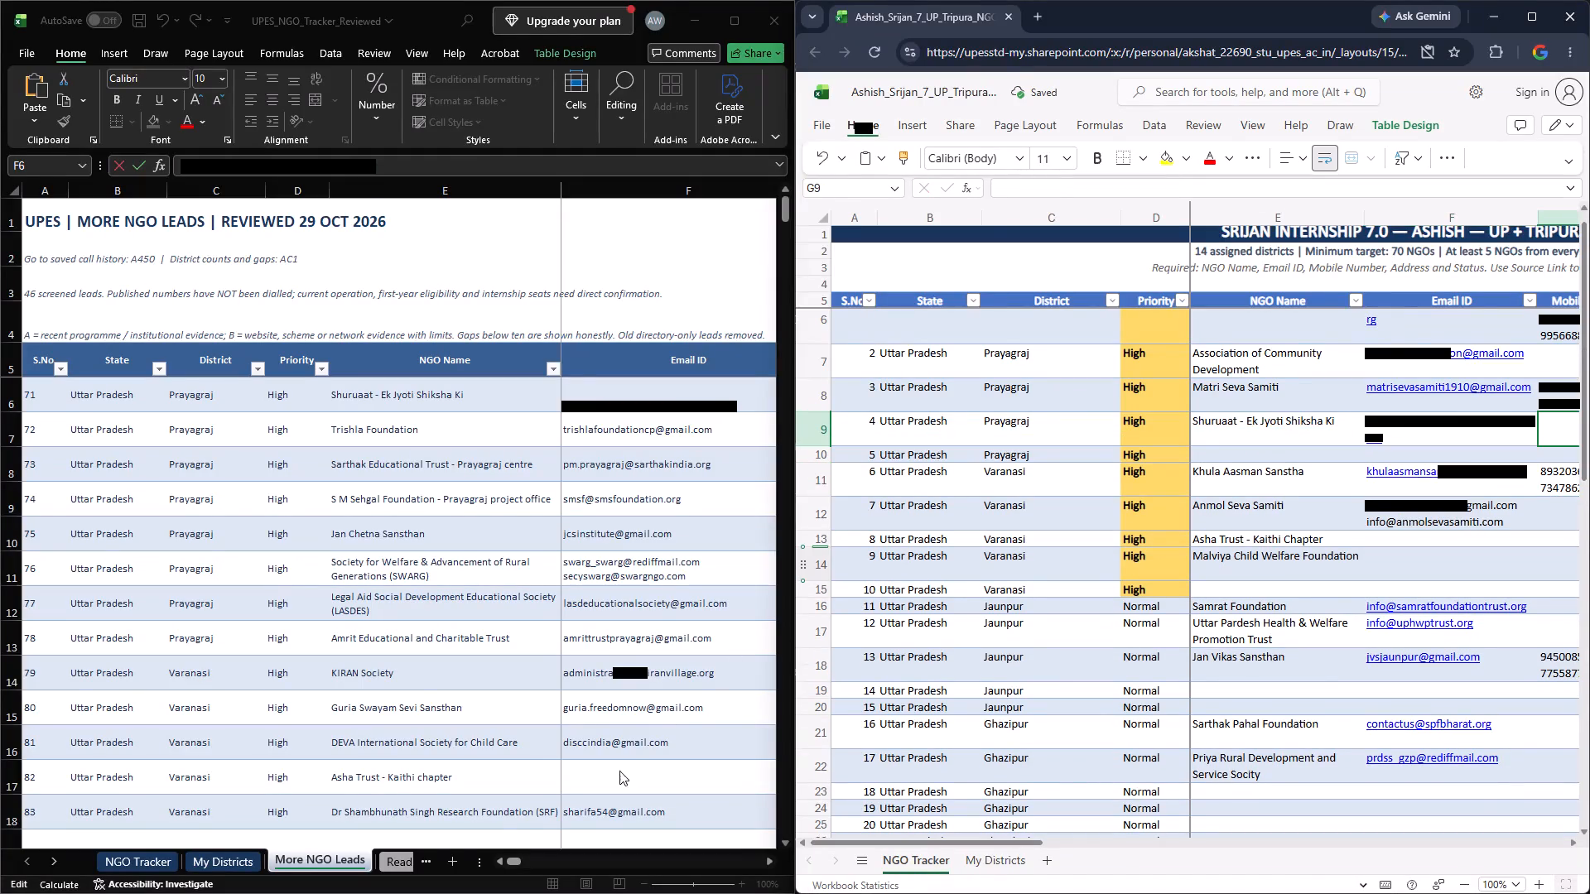
click(513, 857)
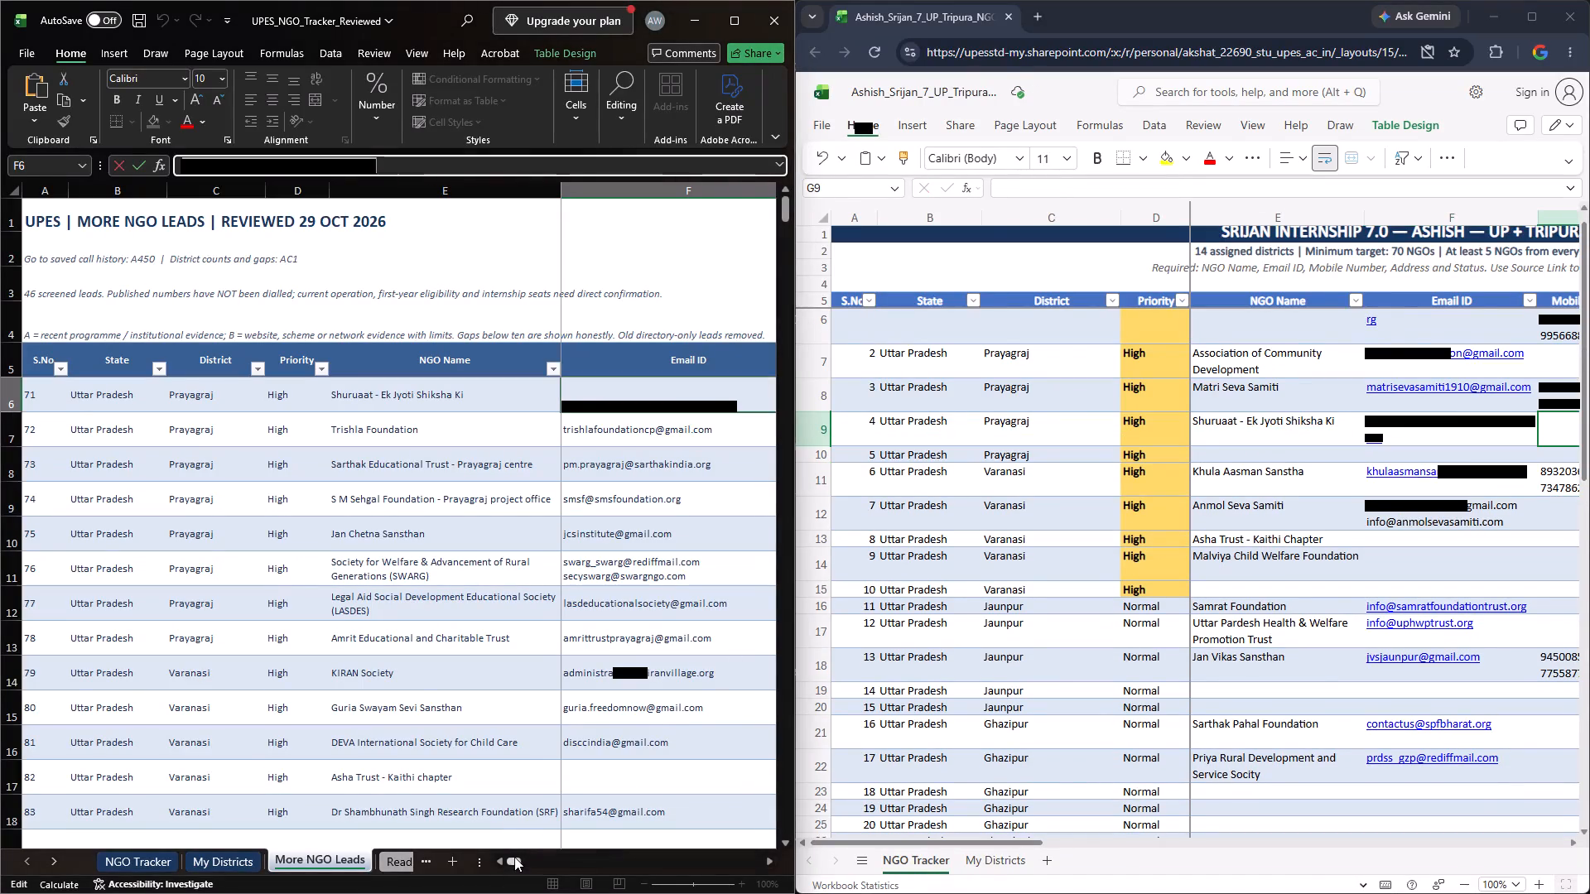
drag(513, 860, 515, 860)
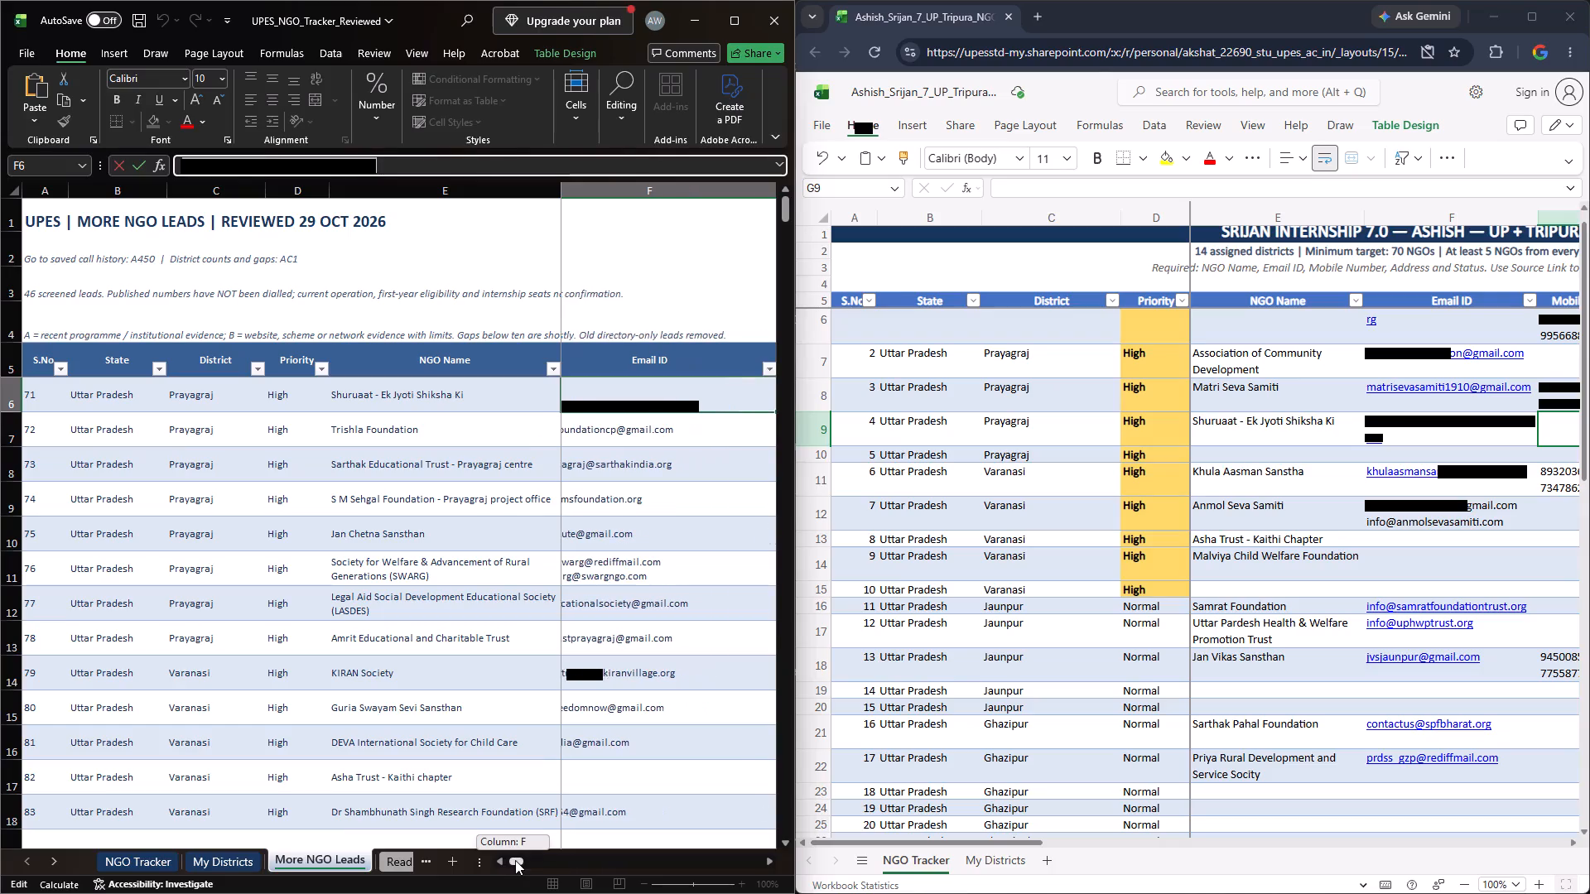
drag(515, 860, 520, 861)
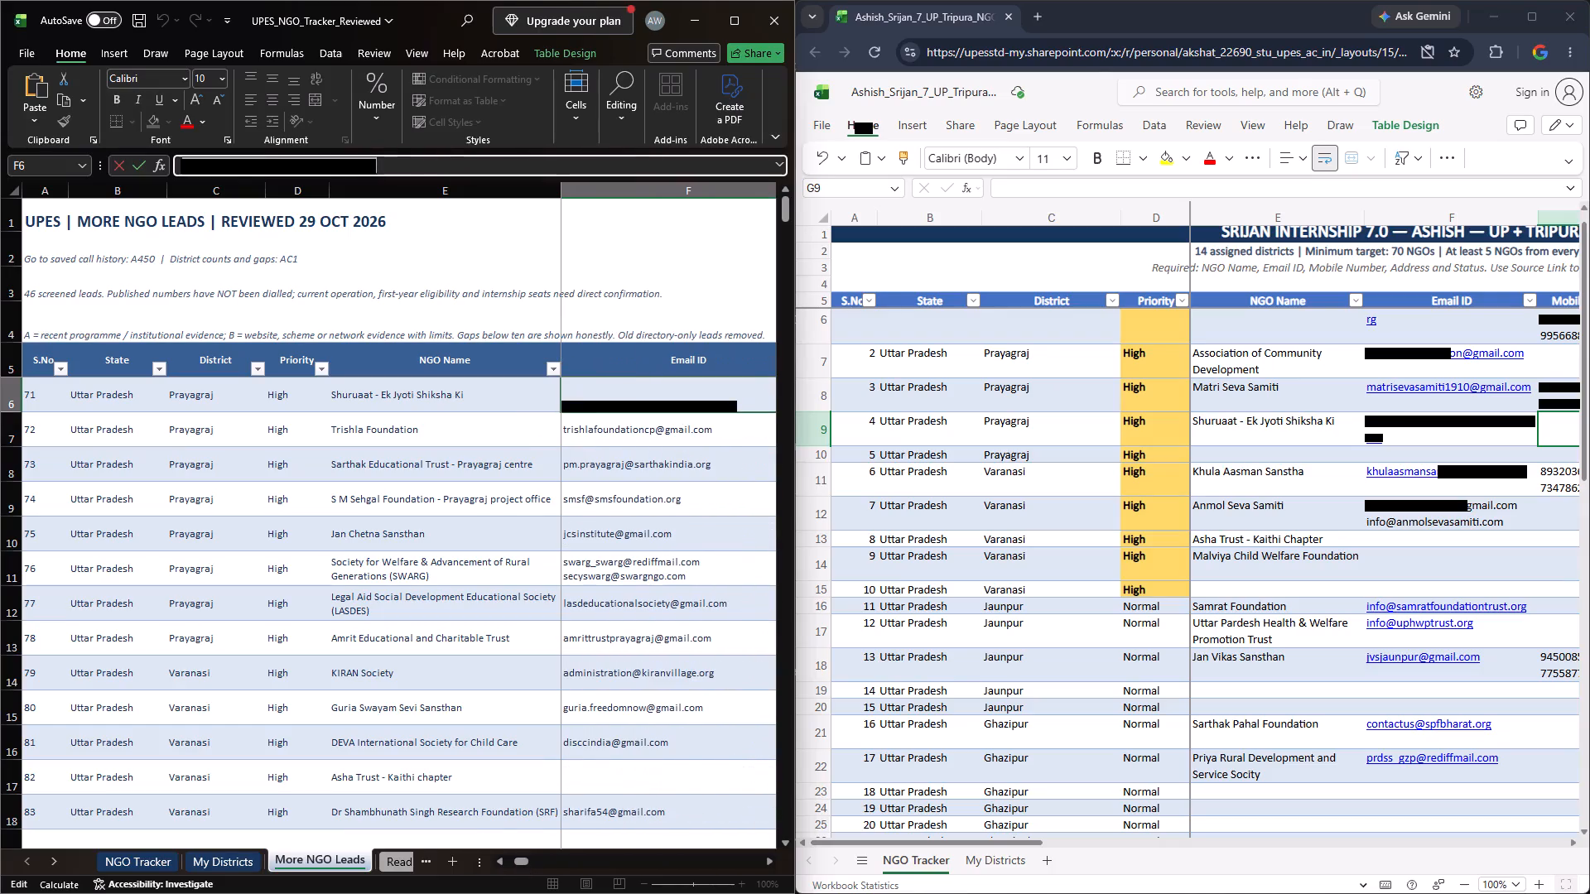
click(528, 860)
click(529, 861)
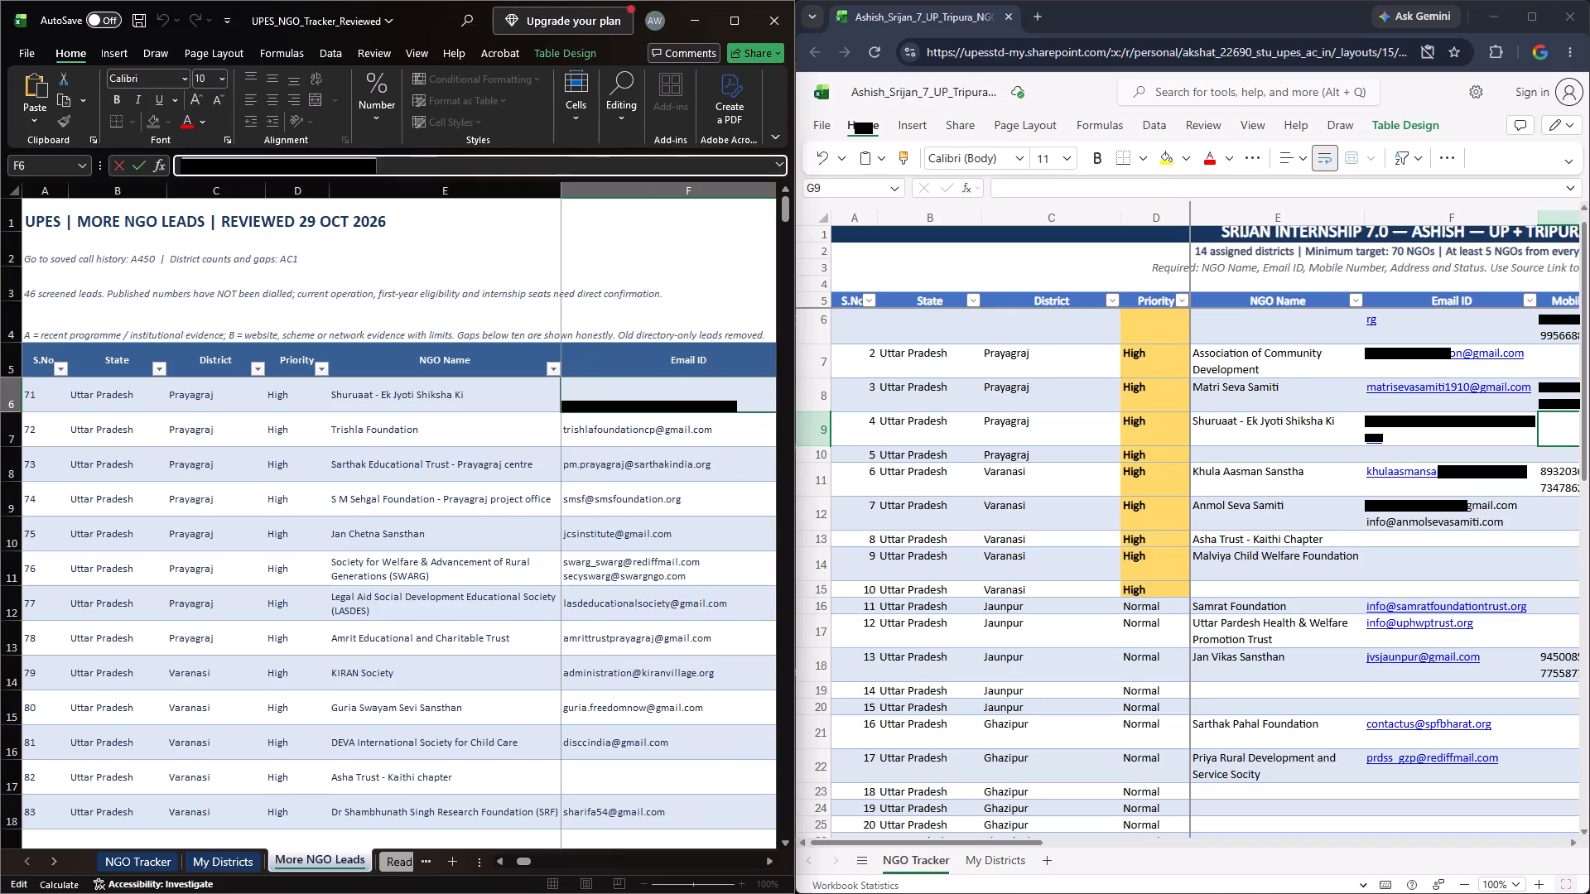
click(768, 857)
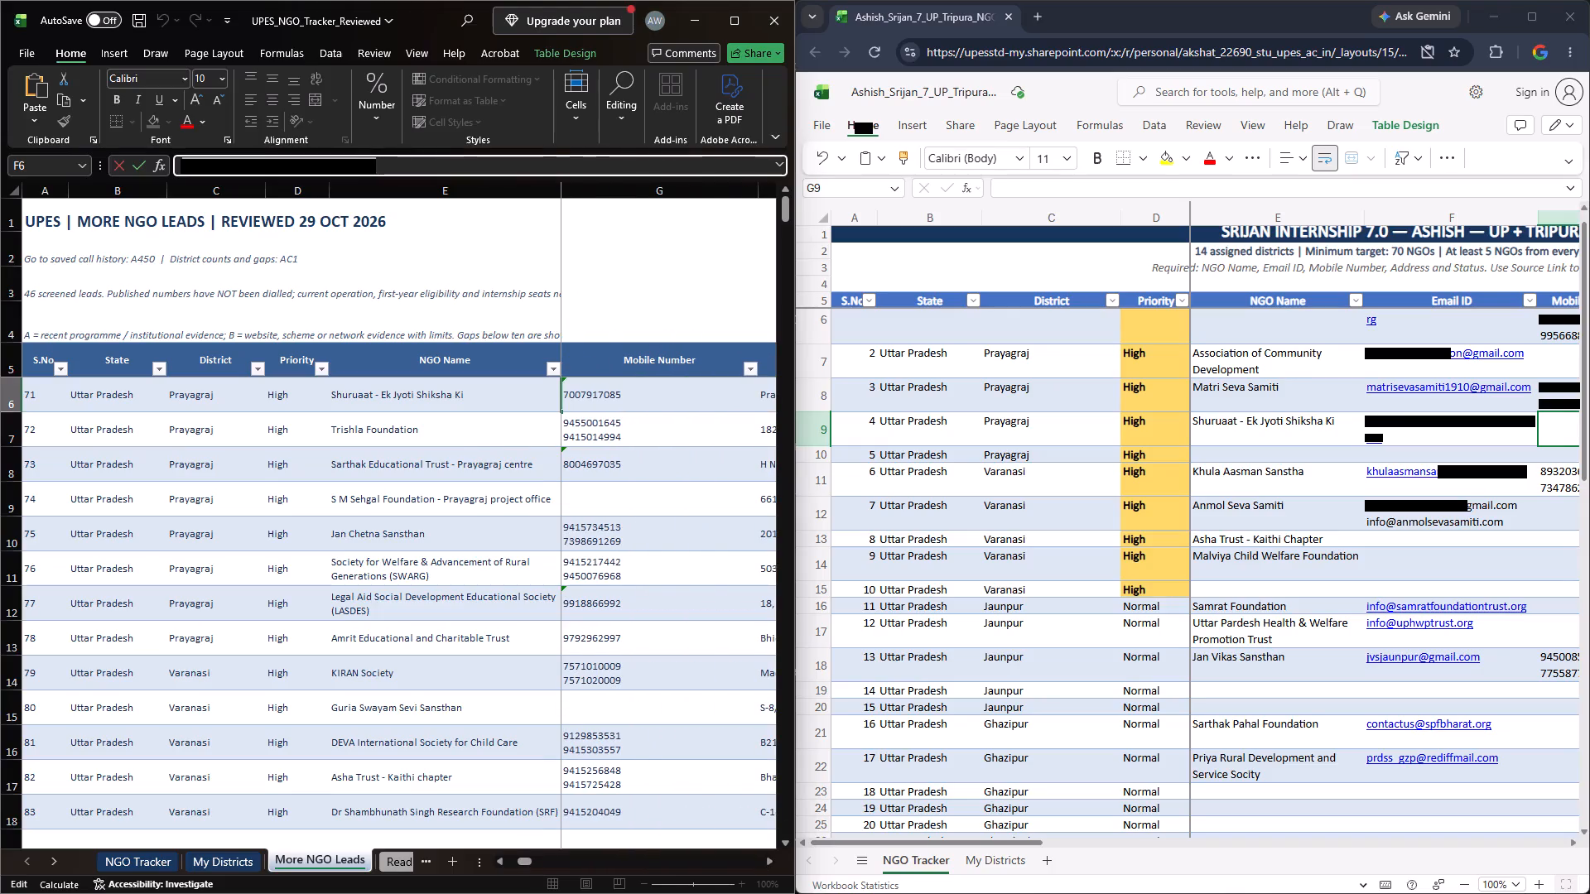
click(646, 393)
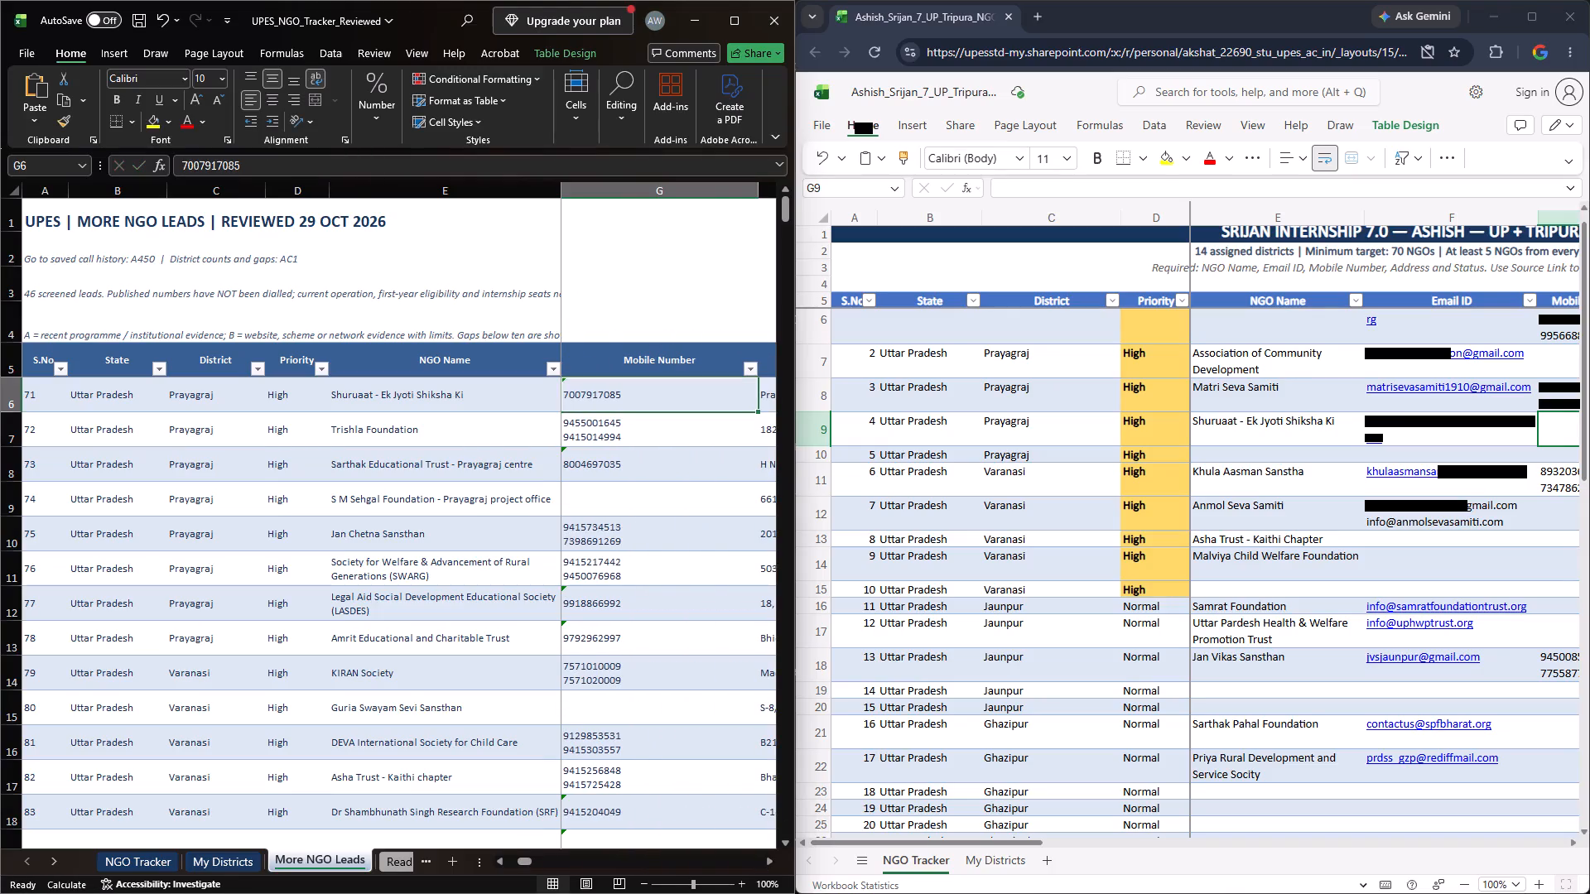
click(442, 162)
key(ctrl+a)
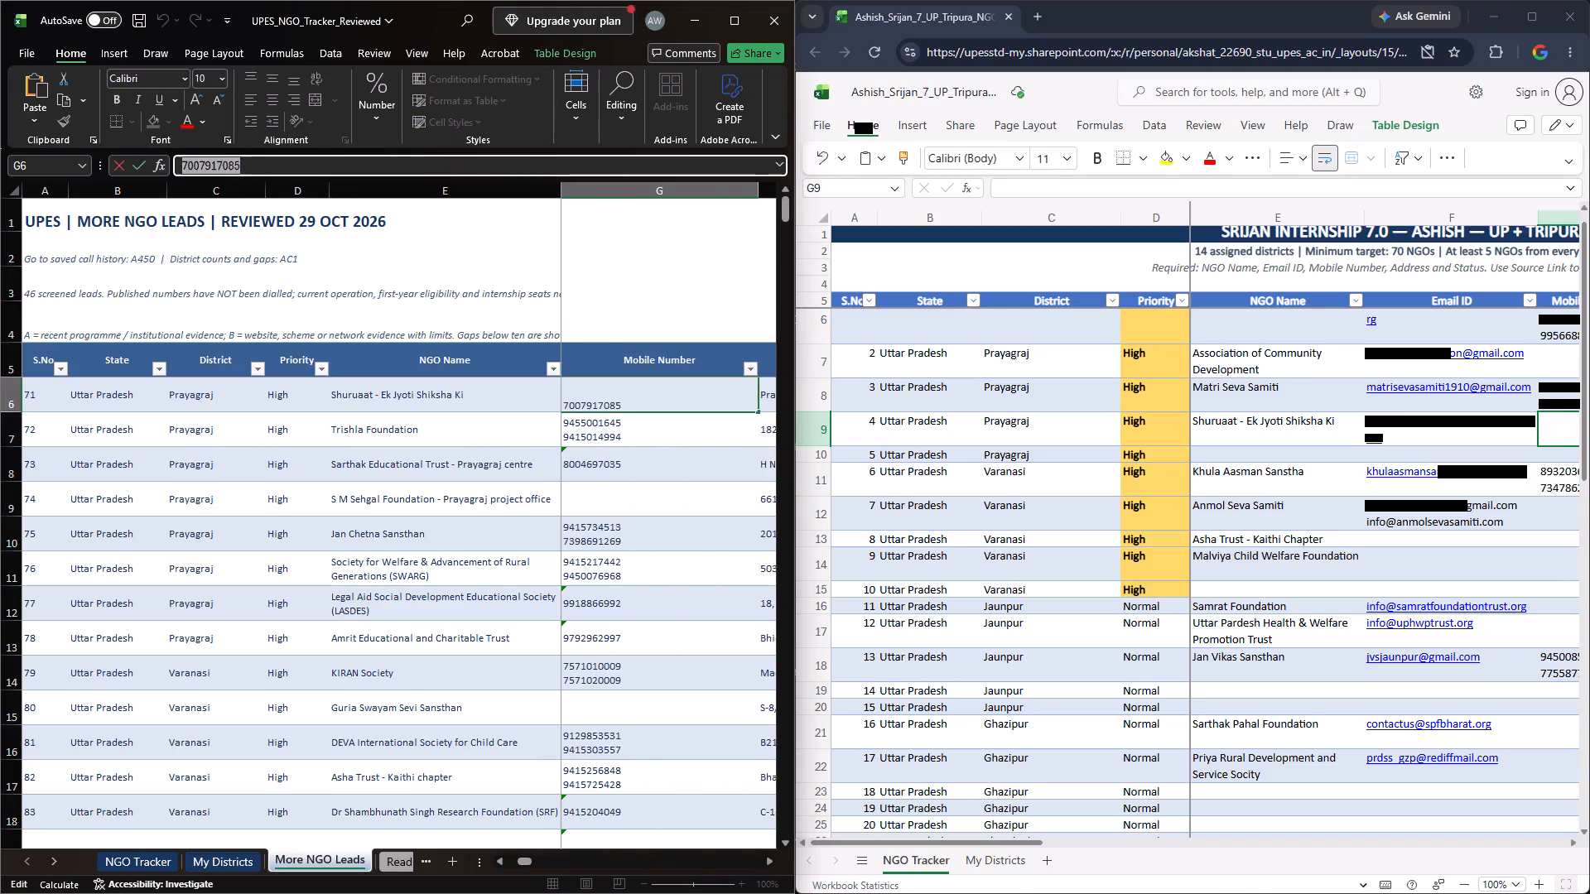
key(ctrl+c)
key(ctrl+c)
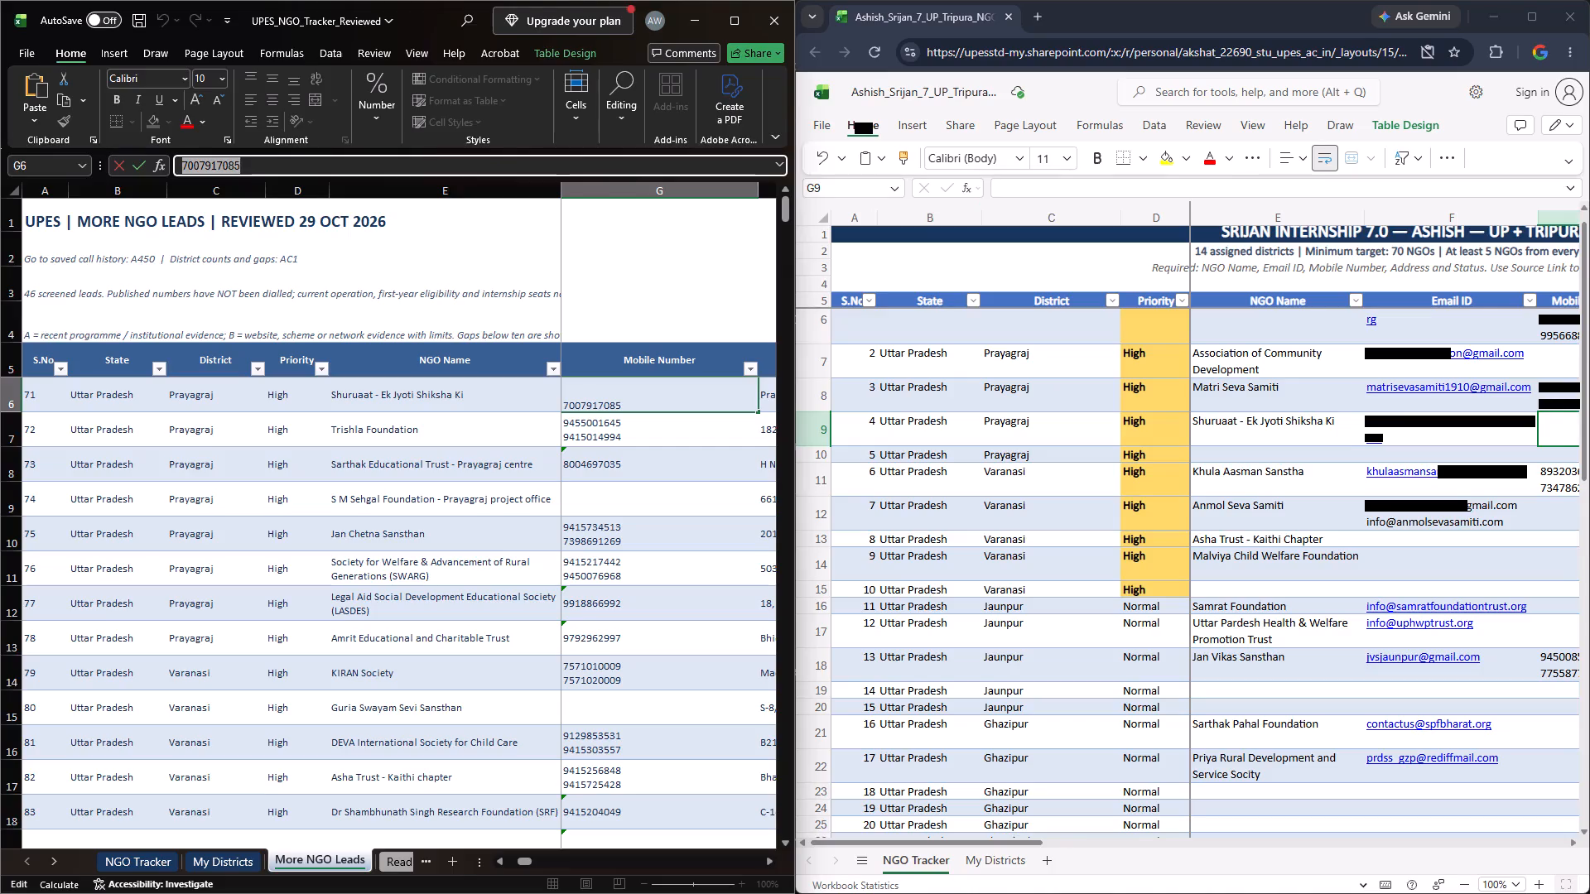
click(1073, 183)
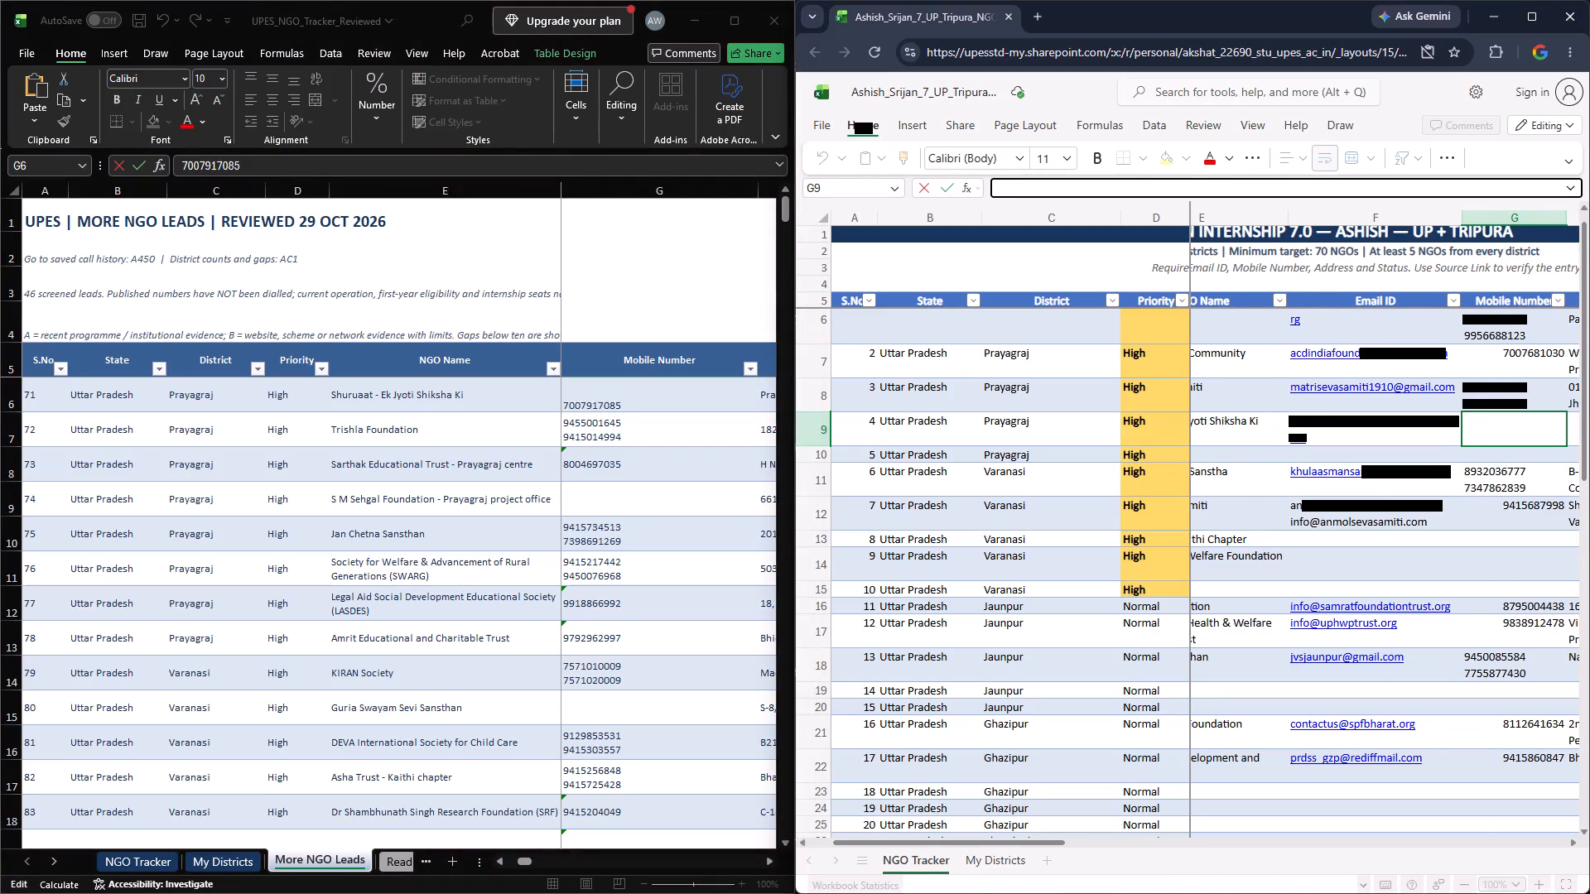
key(ctrl+v)
Copy Shuruaat - Ek Jyoti Shiksha Ki's address from the More NGO Leads sheet into its Address cell in the Chrome tracker.
click(768, 861)
click(768, 861)
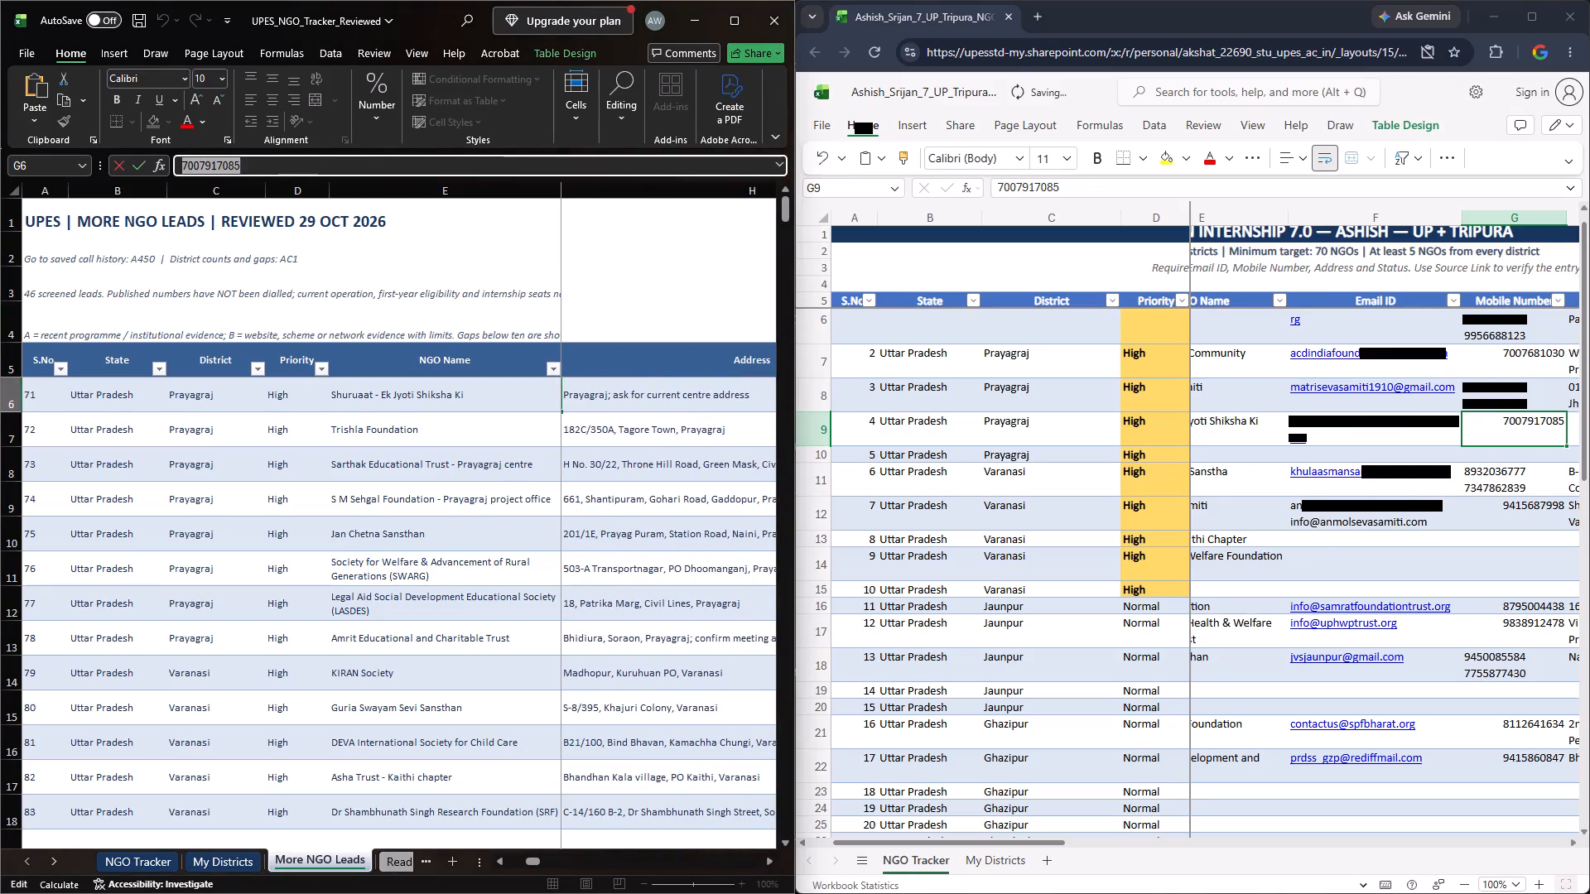
click(709, 399)
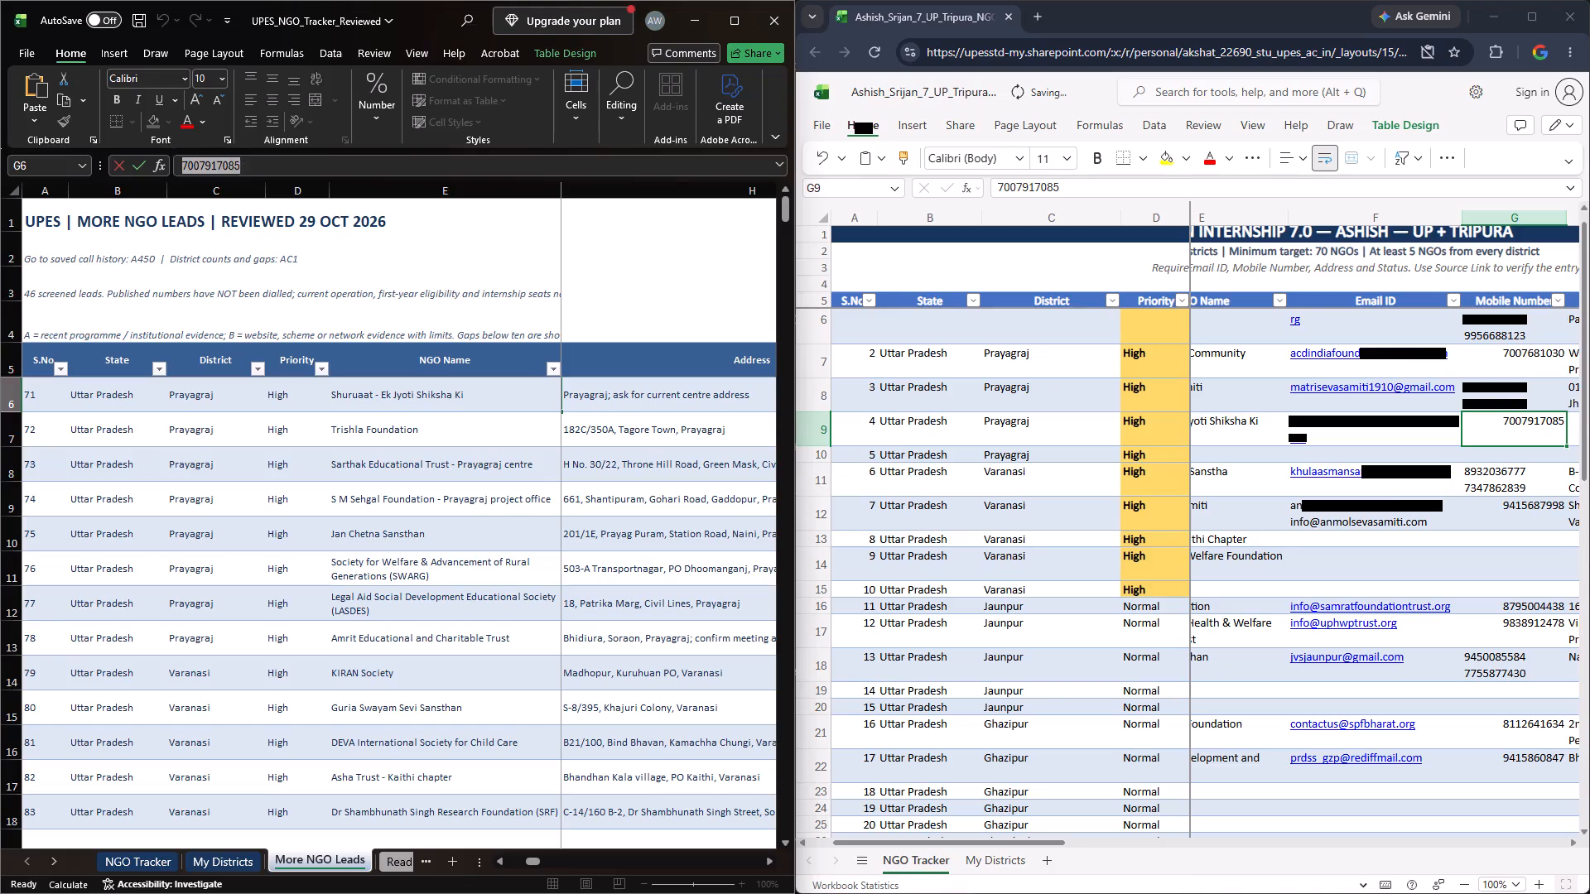
click(496, 166)
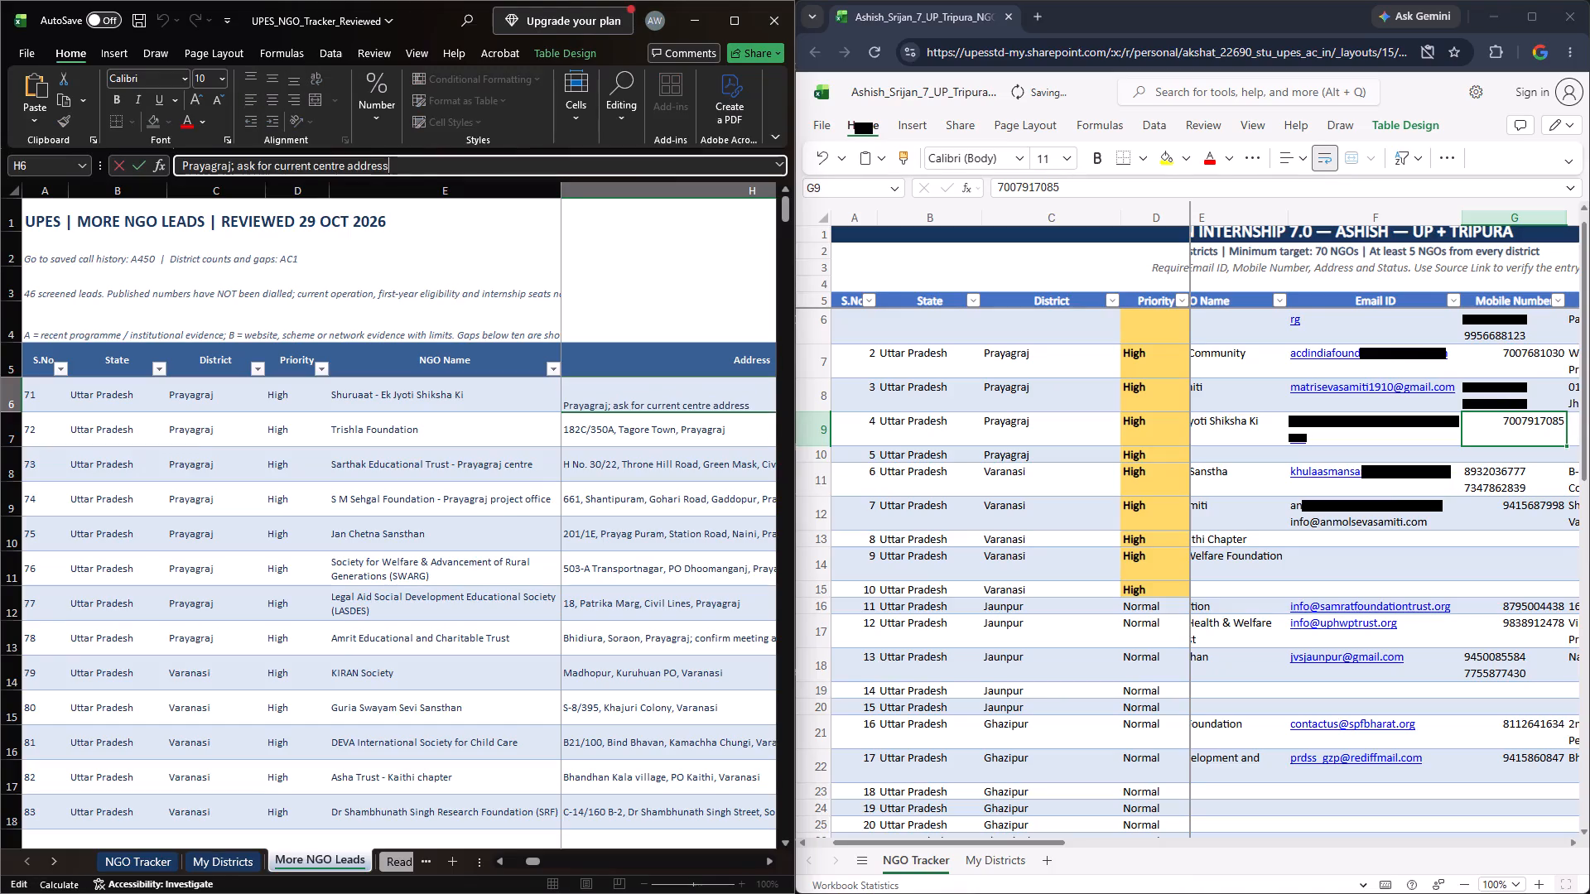
key(ctrl+a)
key(ctrl+c)
key(ctrl+c)
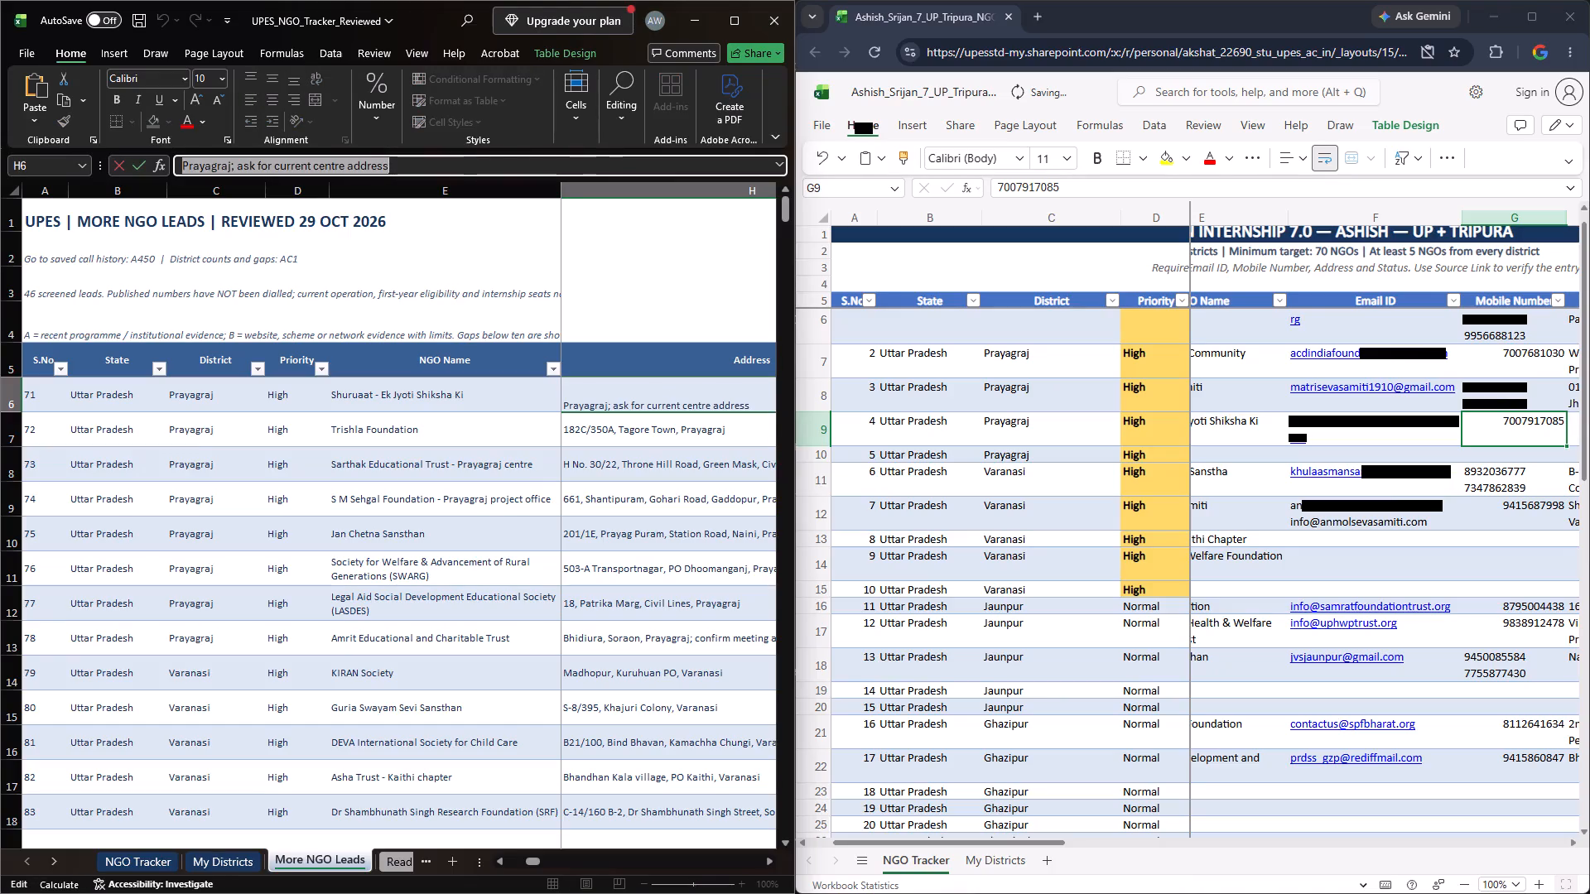
click(1574, 423)
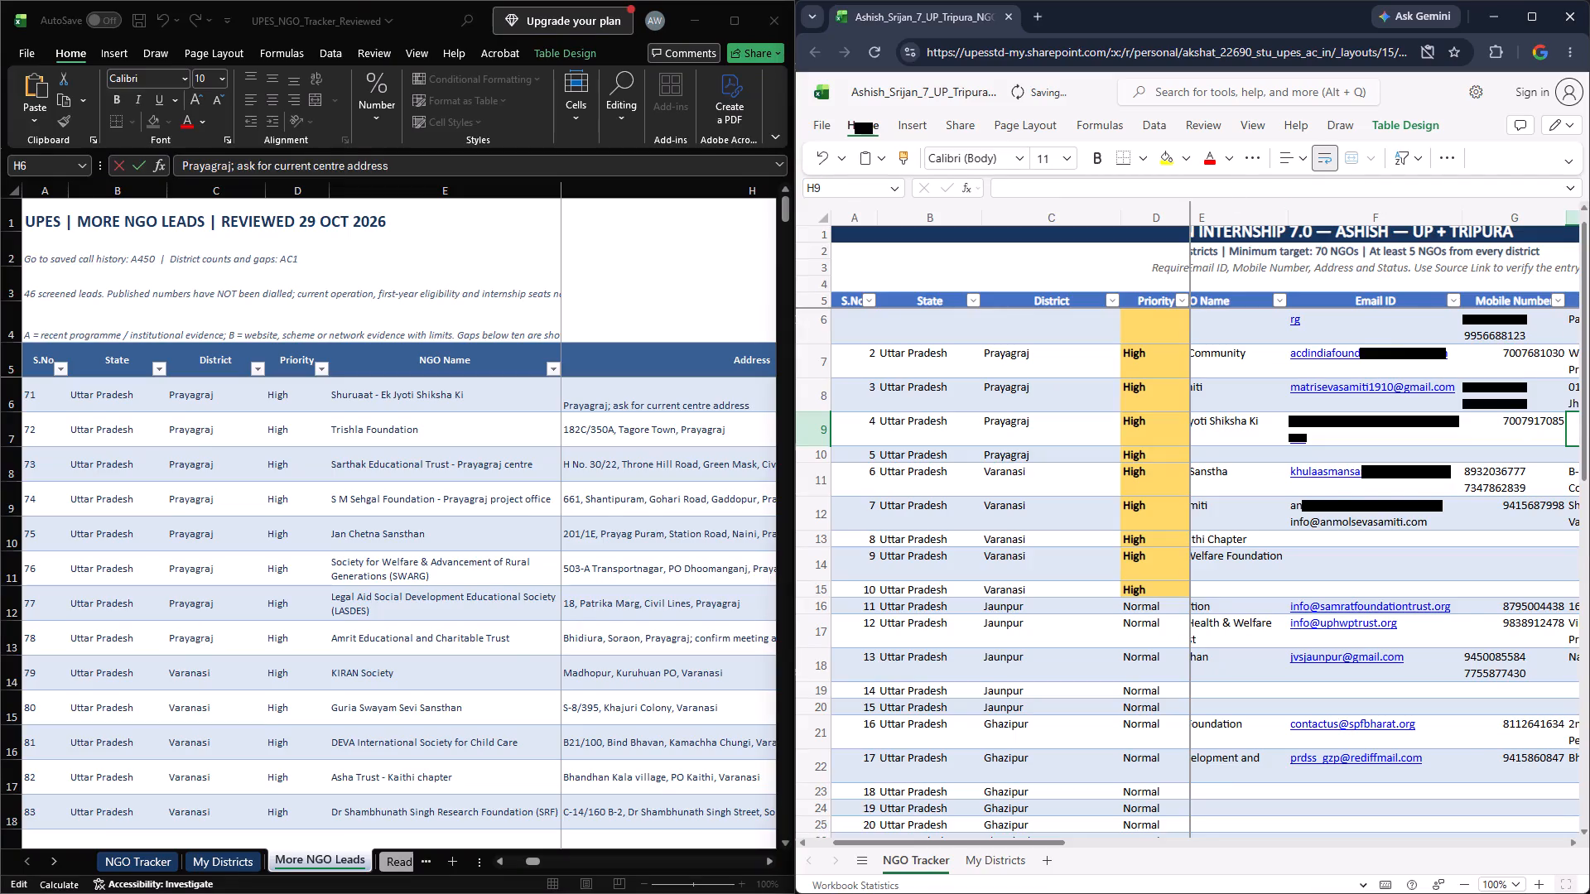
click(1226, 180)
key(ctrl+v)
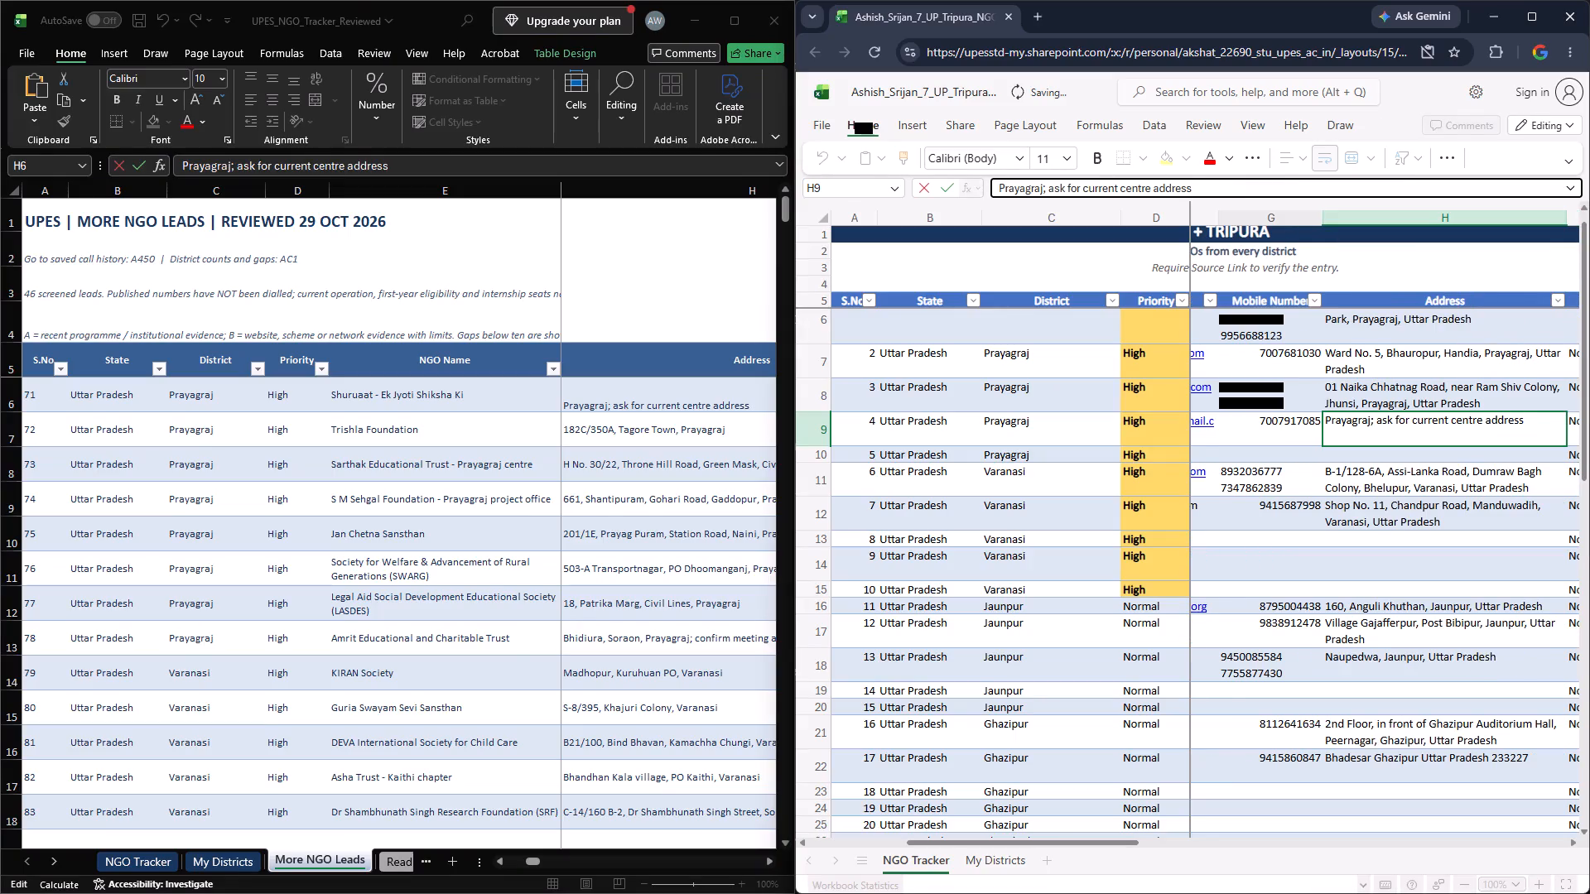
Copy Asha Trust - Kaithi chapter's address from the local workbook's More NGO Leads sheet into its Address cell in the Chrome tracker.
drag(1115, 842, 960, 858)
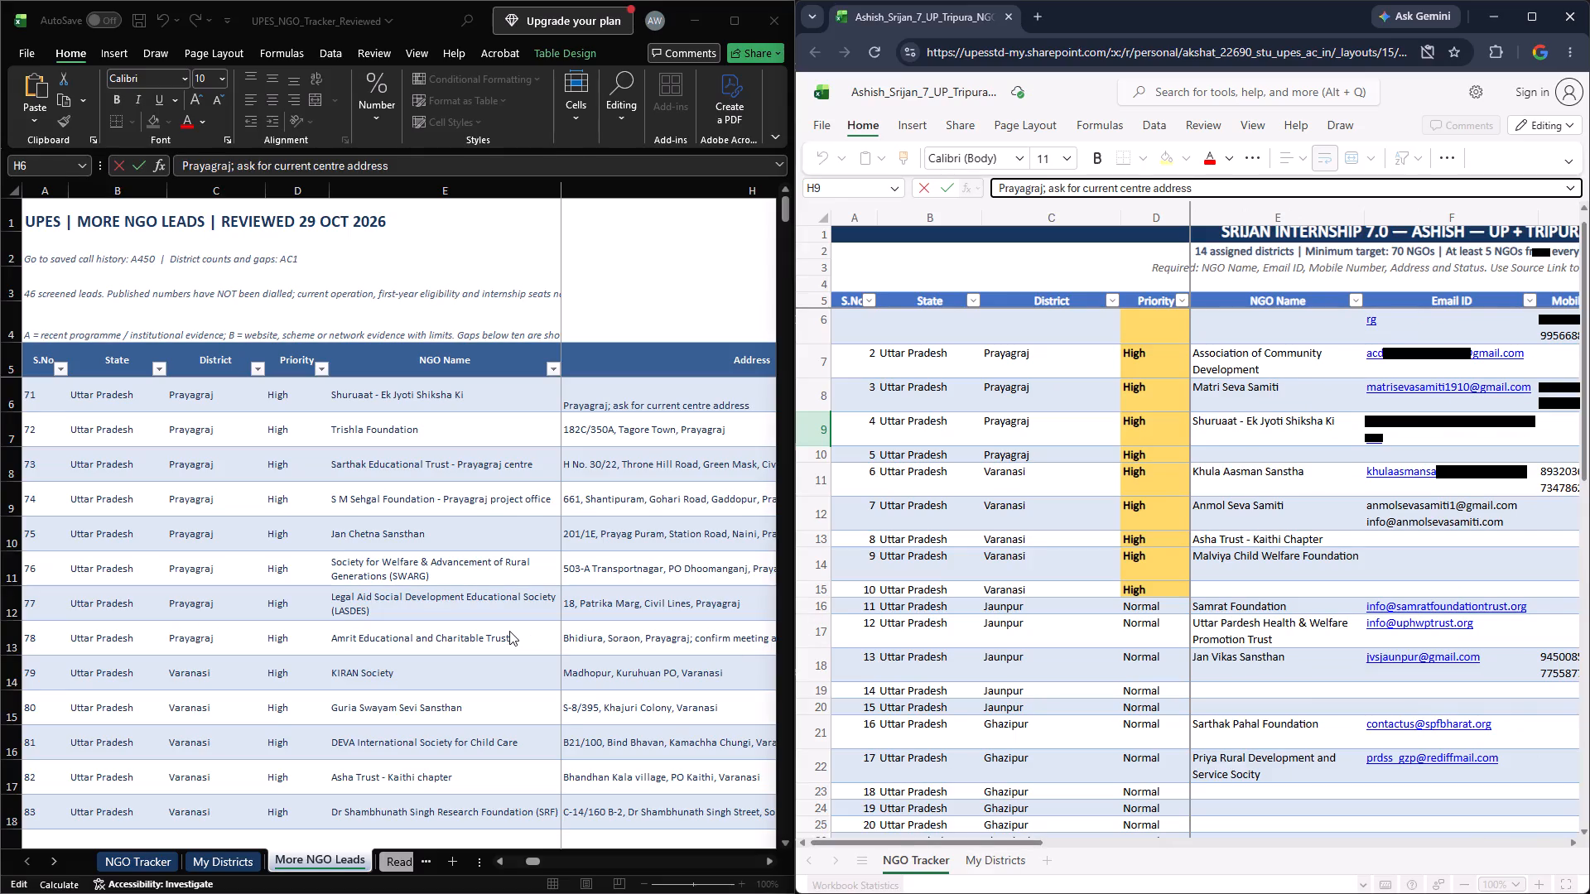
click(599, 776)
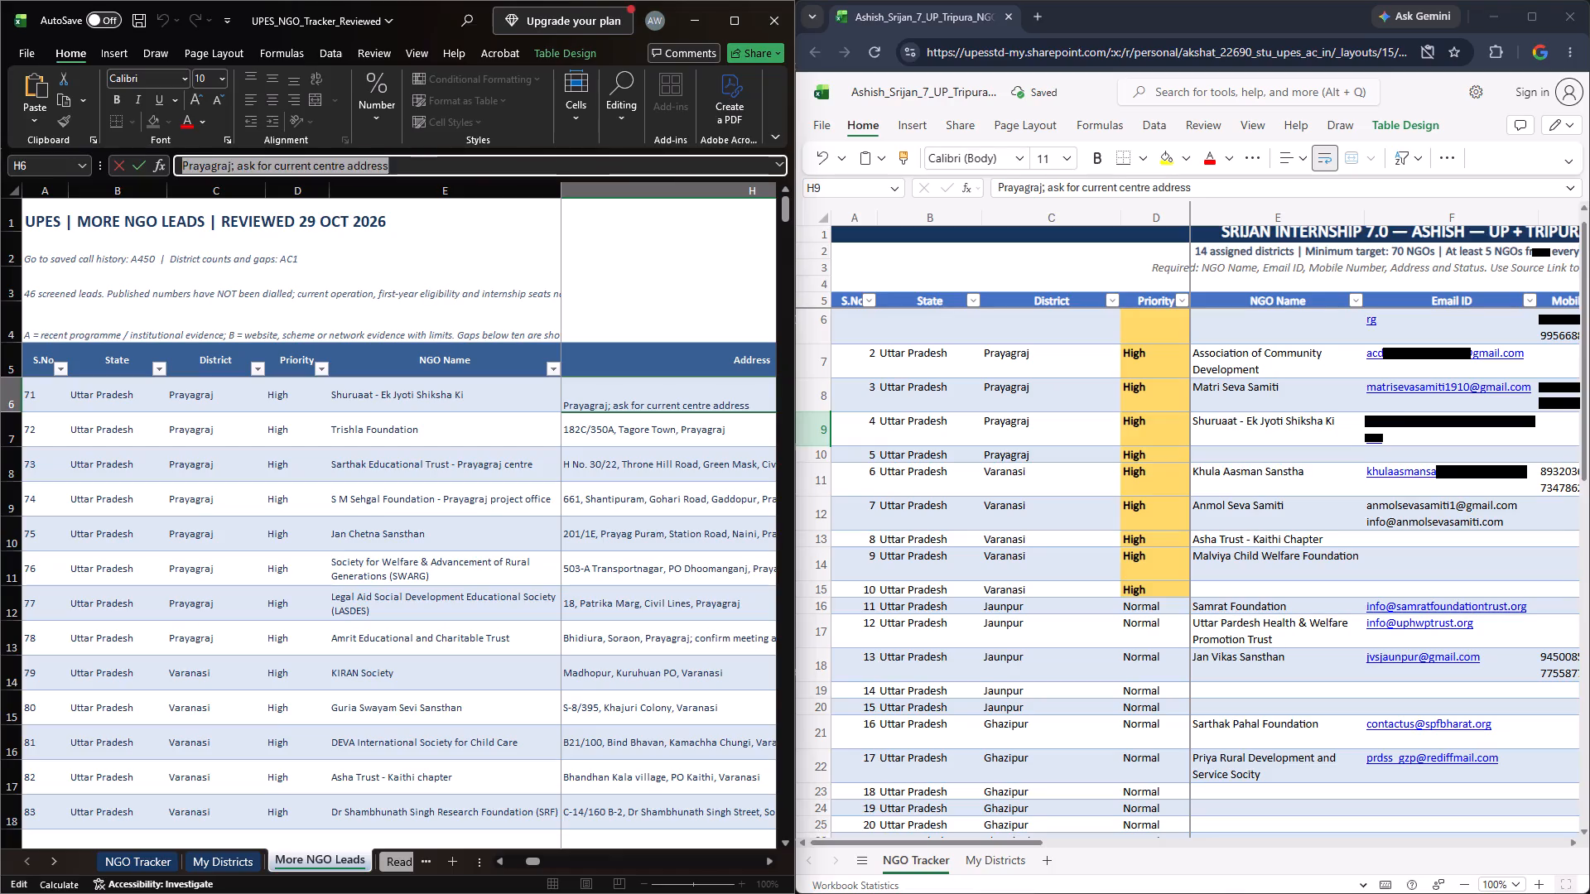
click(631, 781)
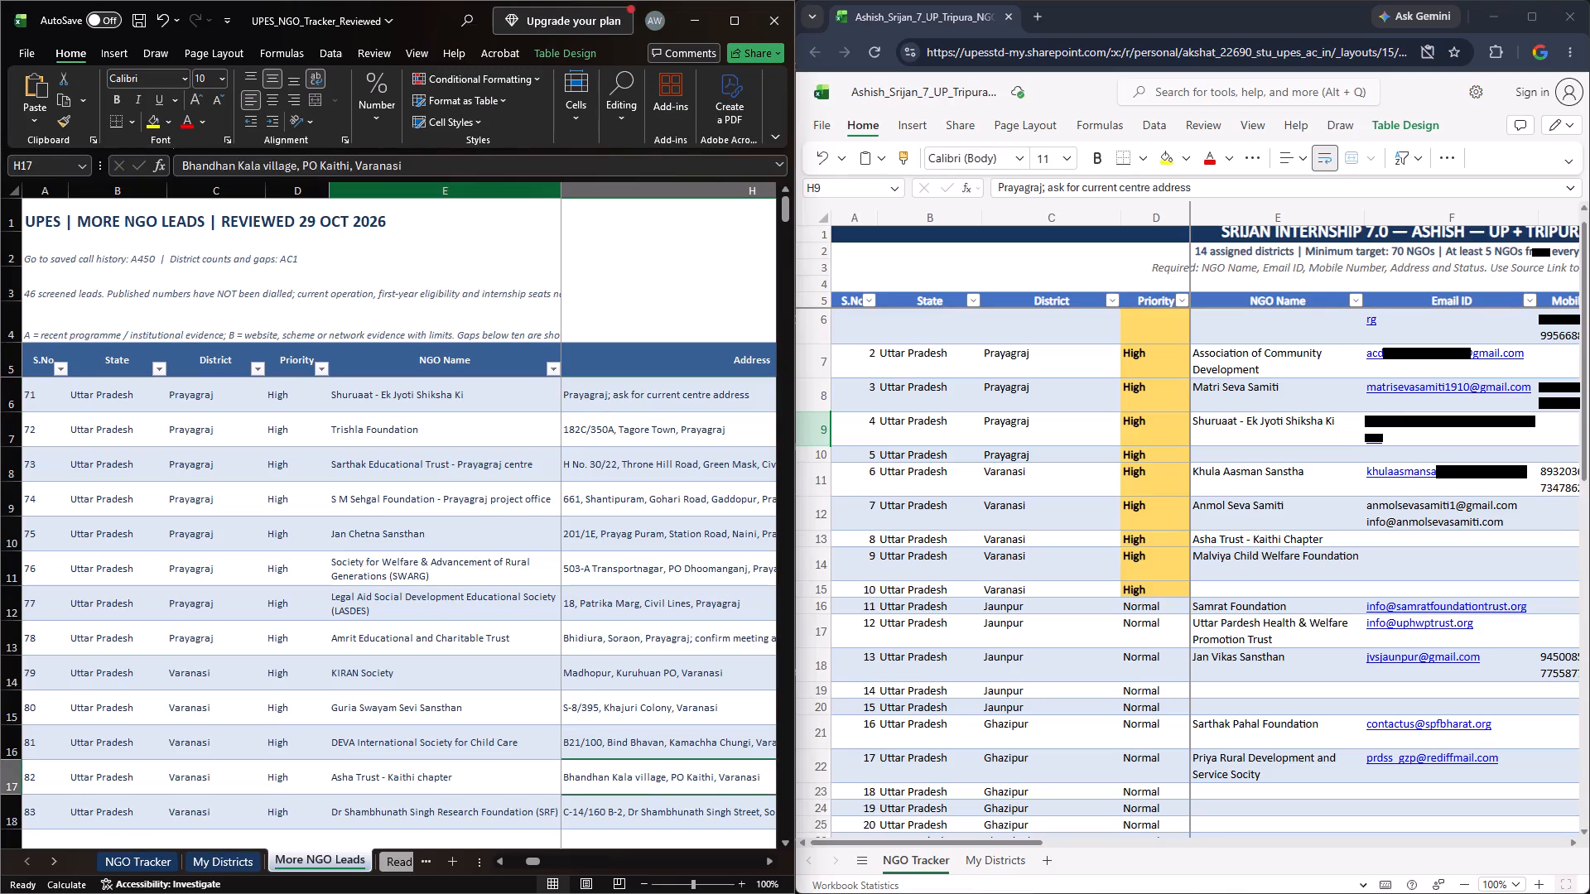
click(420, 164)
key(ctrl+a)
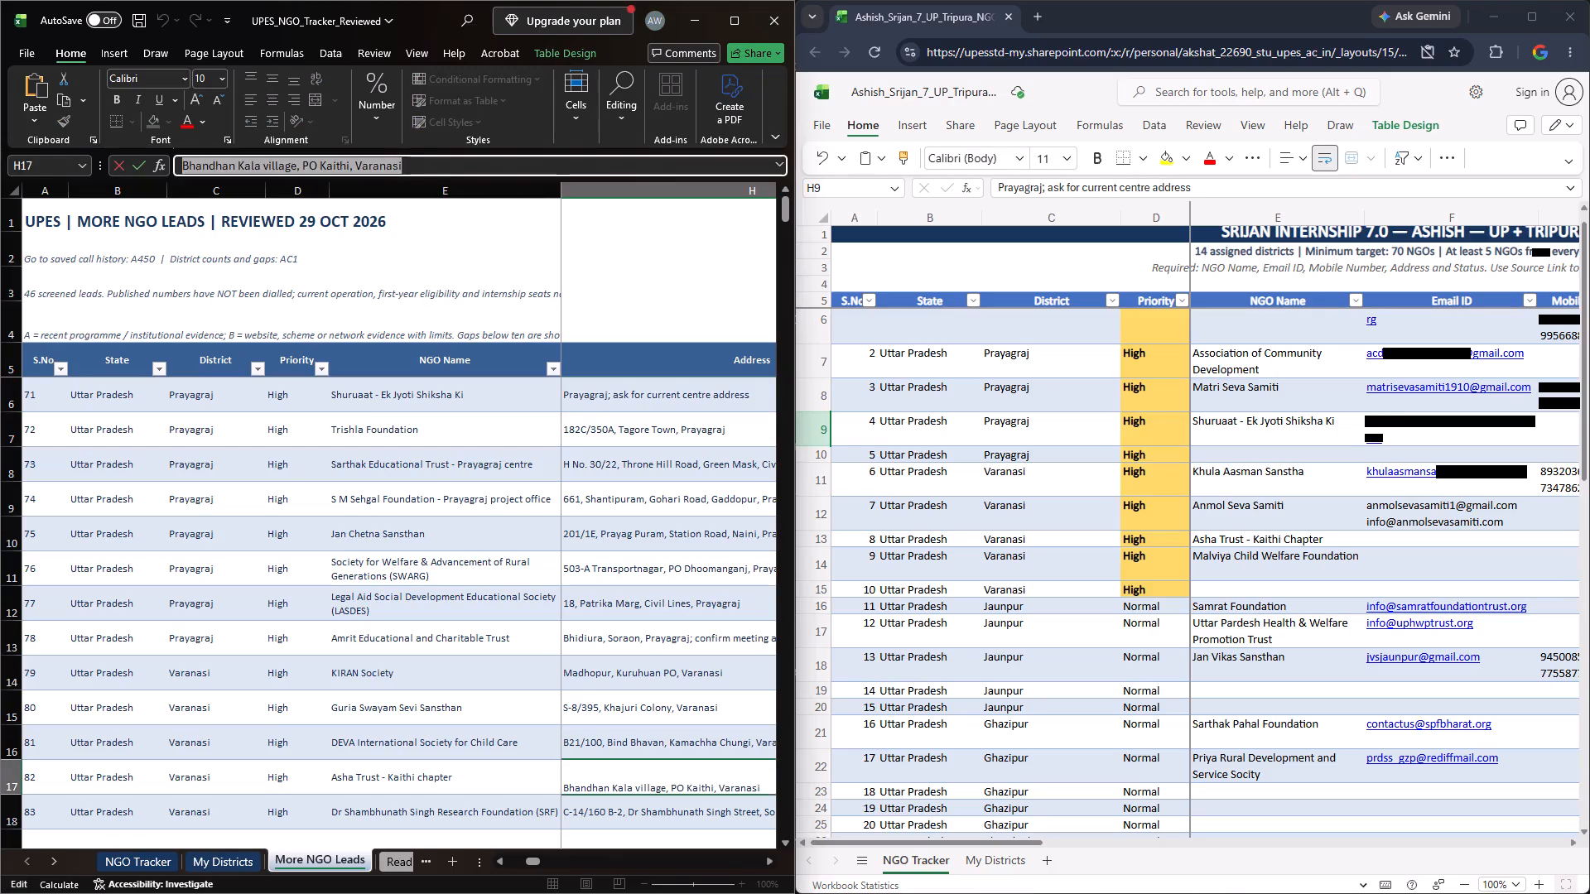
key(ctrl+c)
key(ctrl+c)
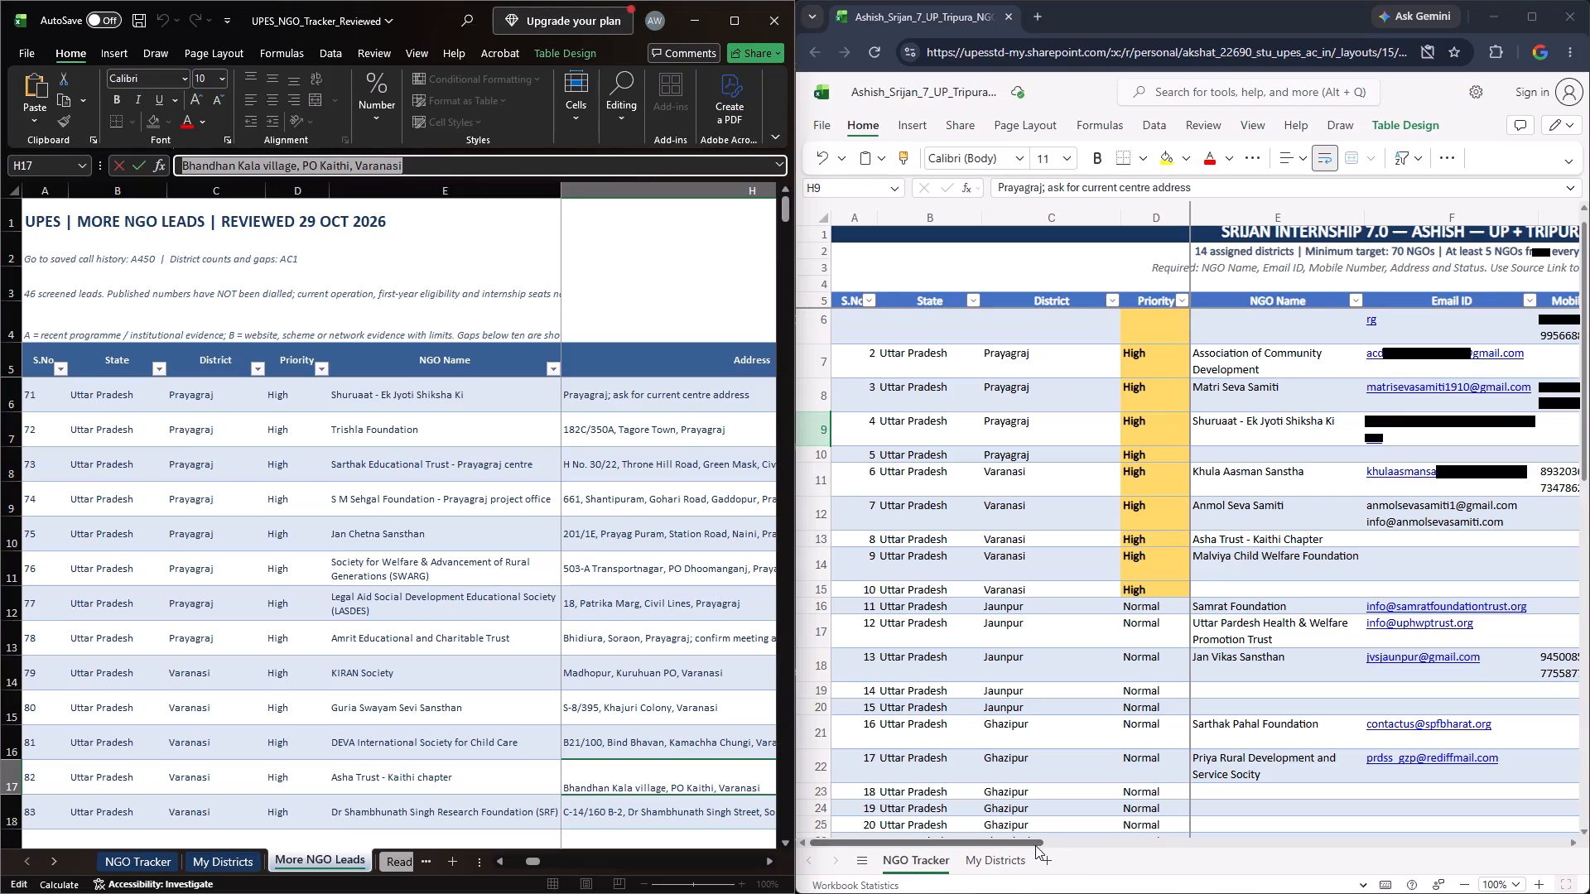
drag(1035, 845, 1044, 844)
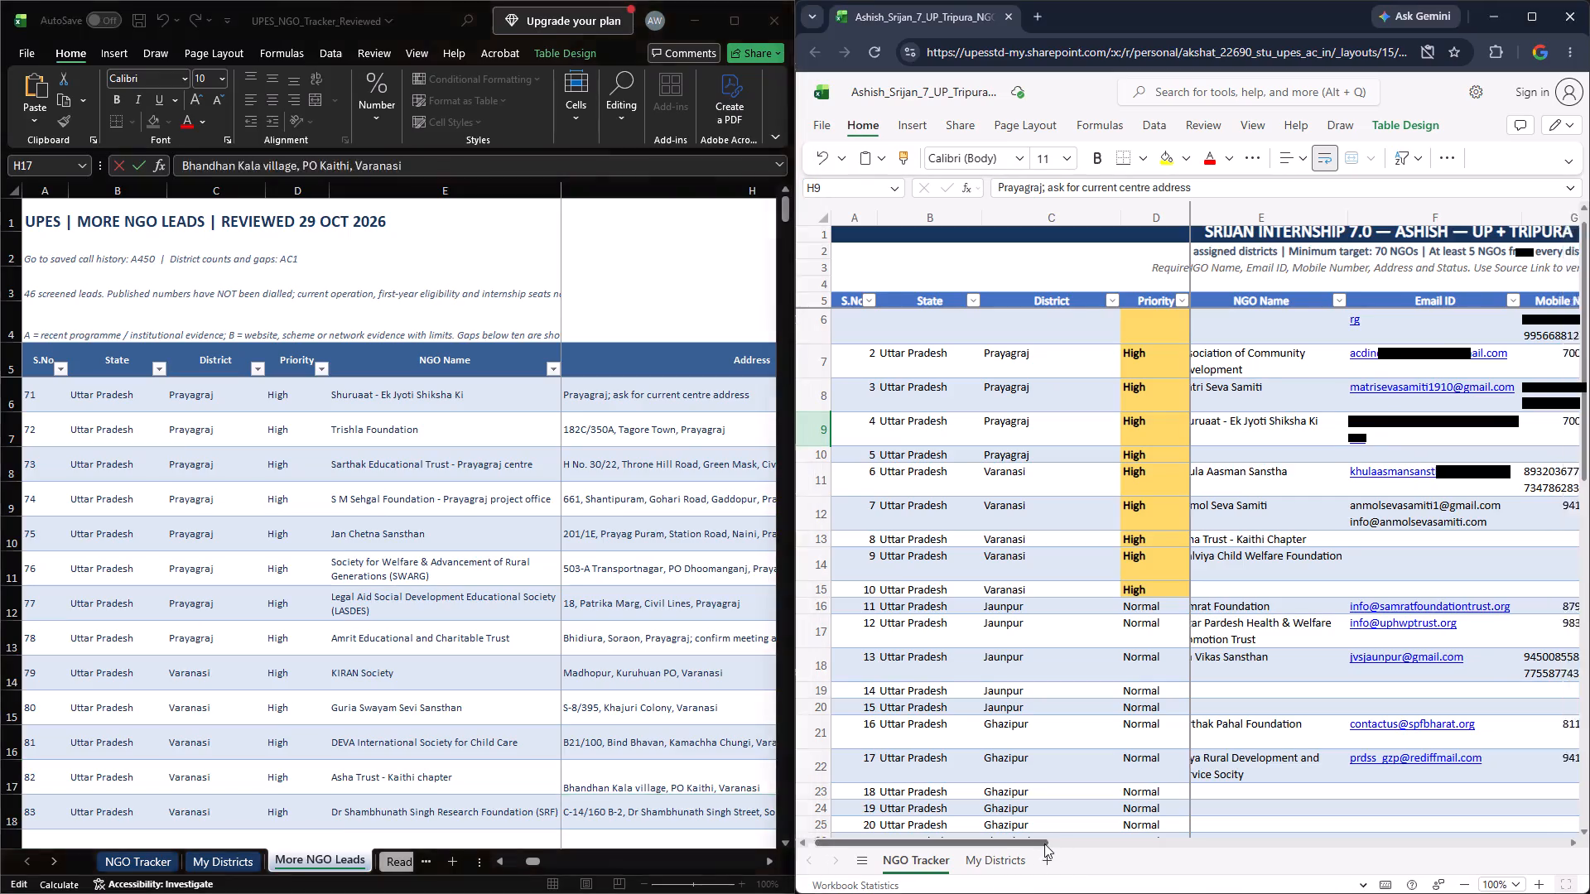
drag(1044, 844, 1043, 849)
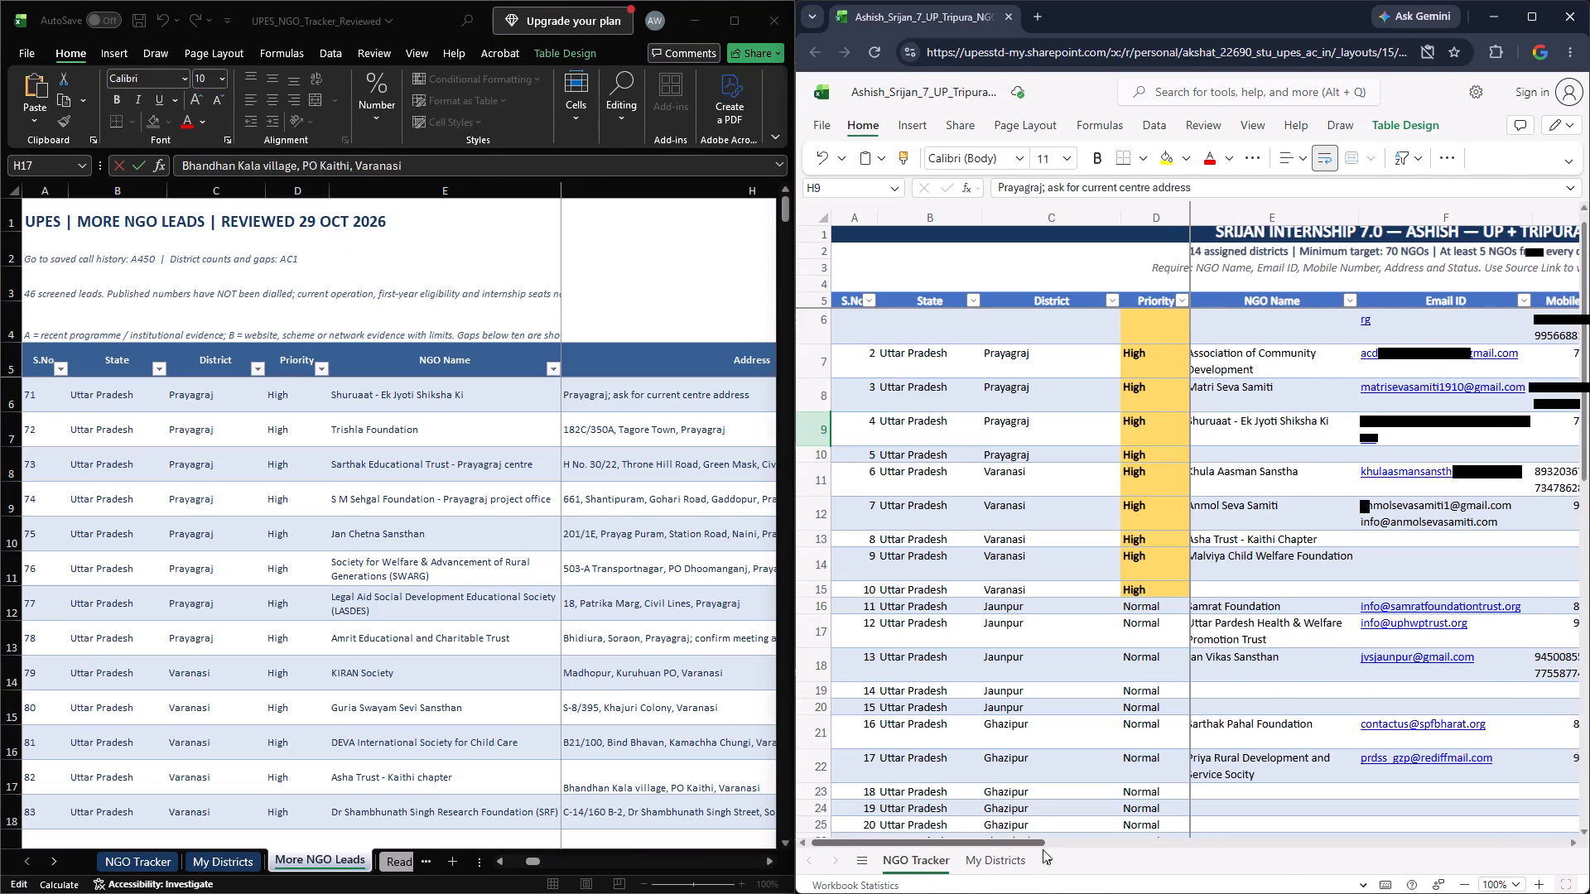
drag(1043, 849, 1082, 848)
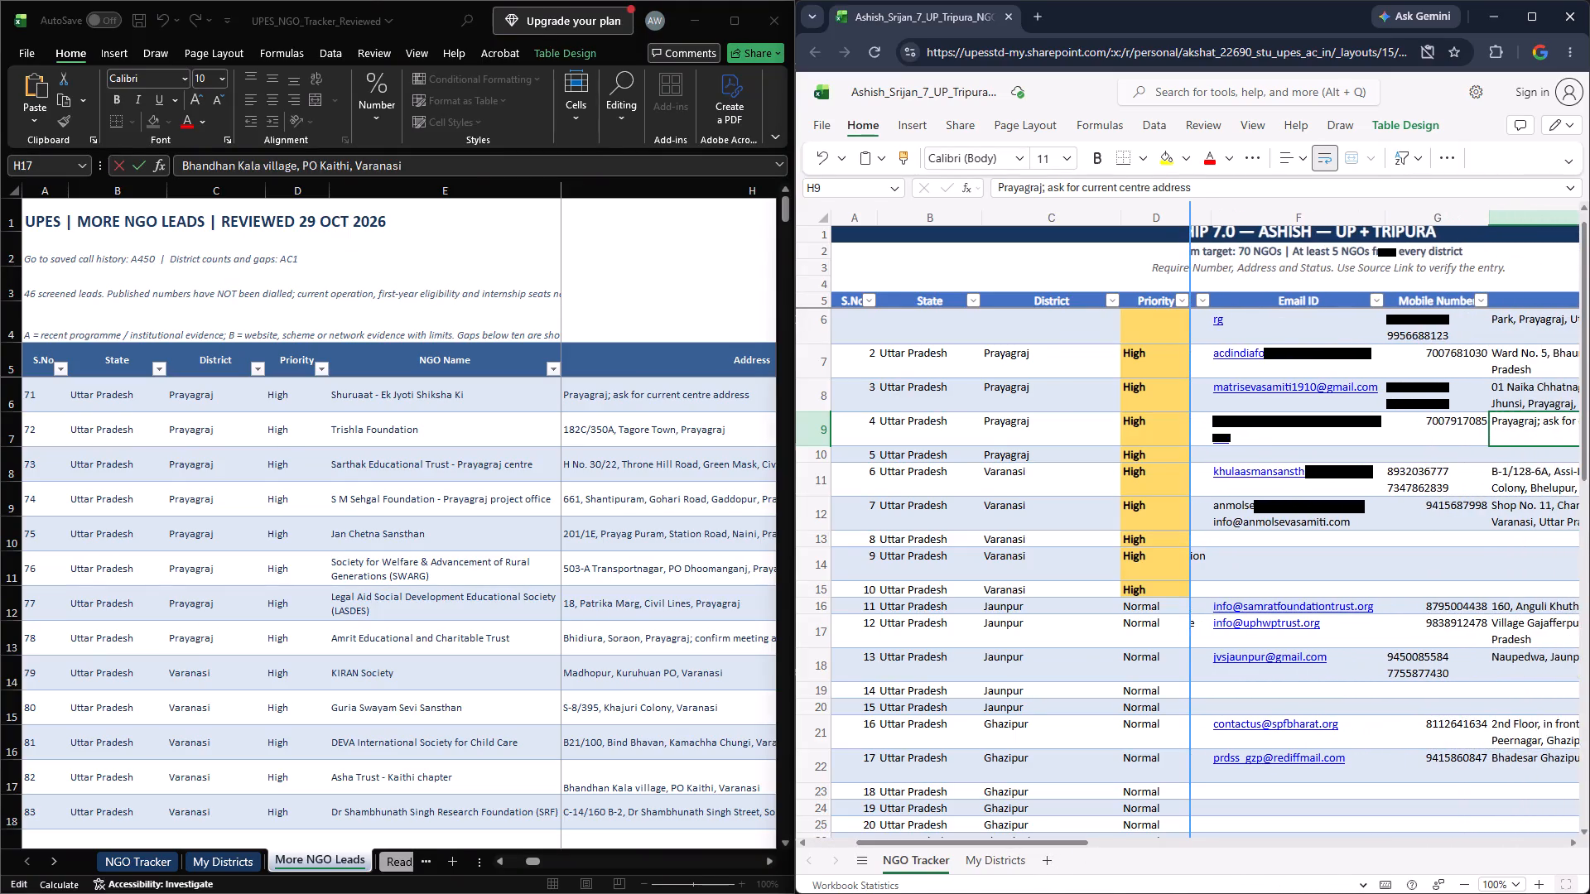
click(1536, 550)
click(1539, 541)
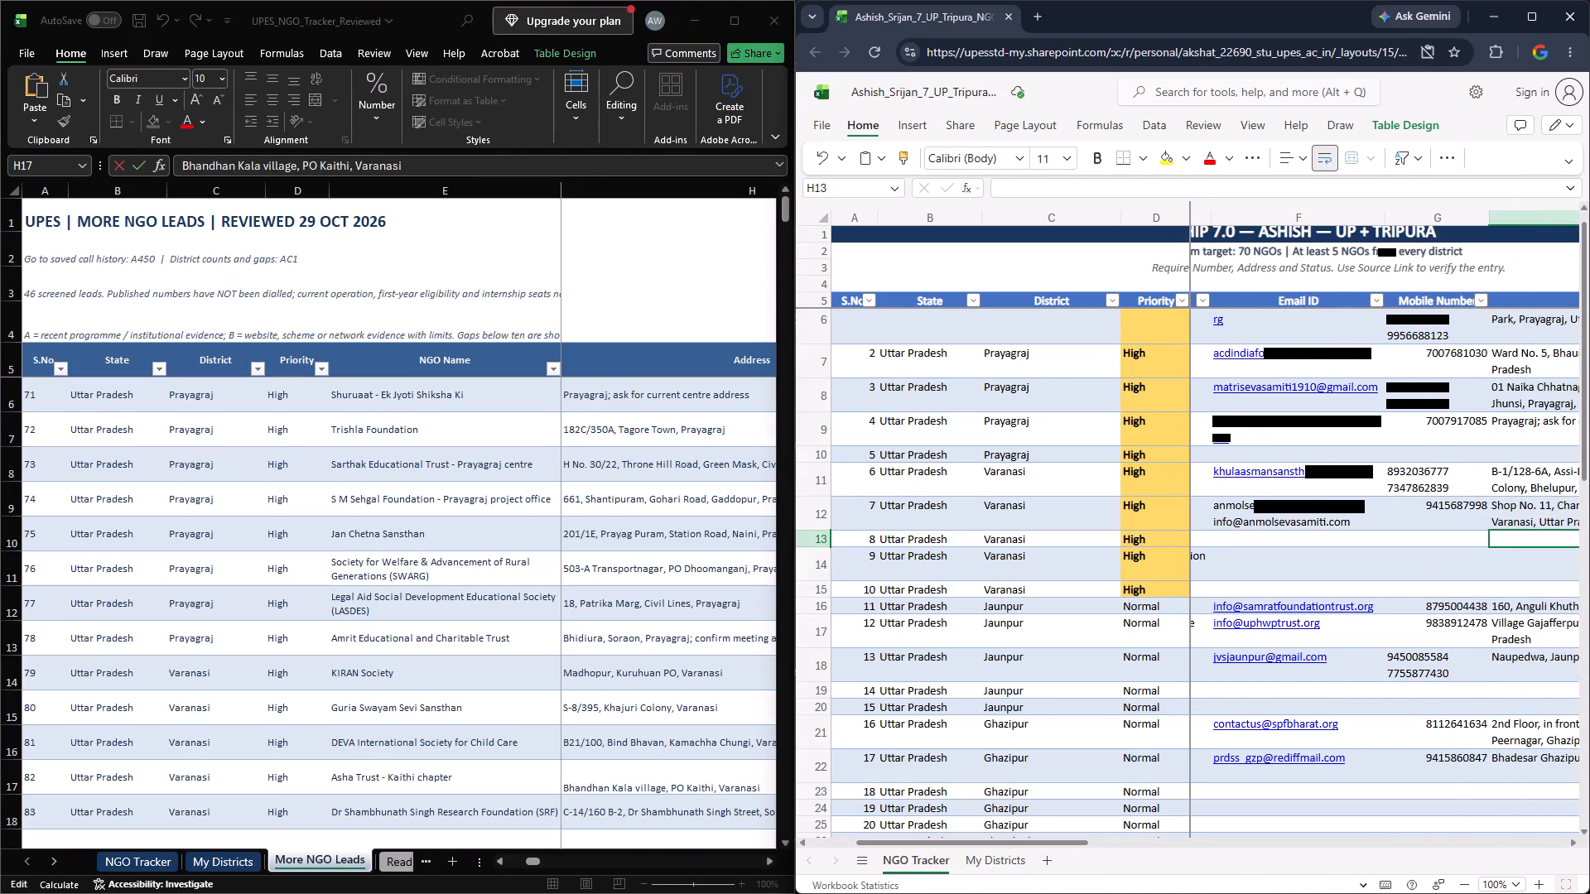
click(1385, 184)
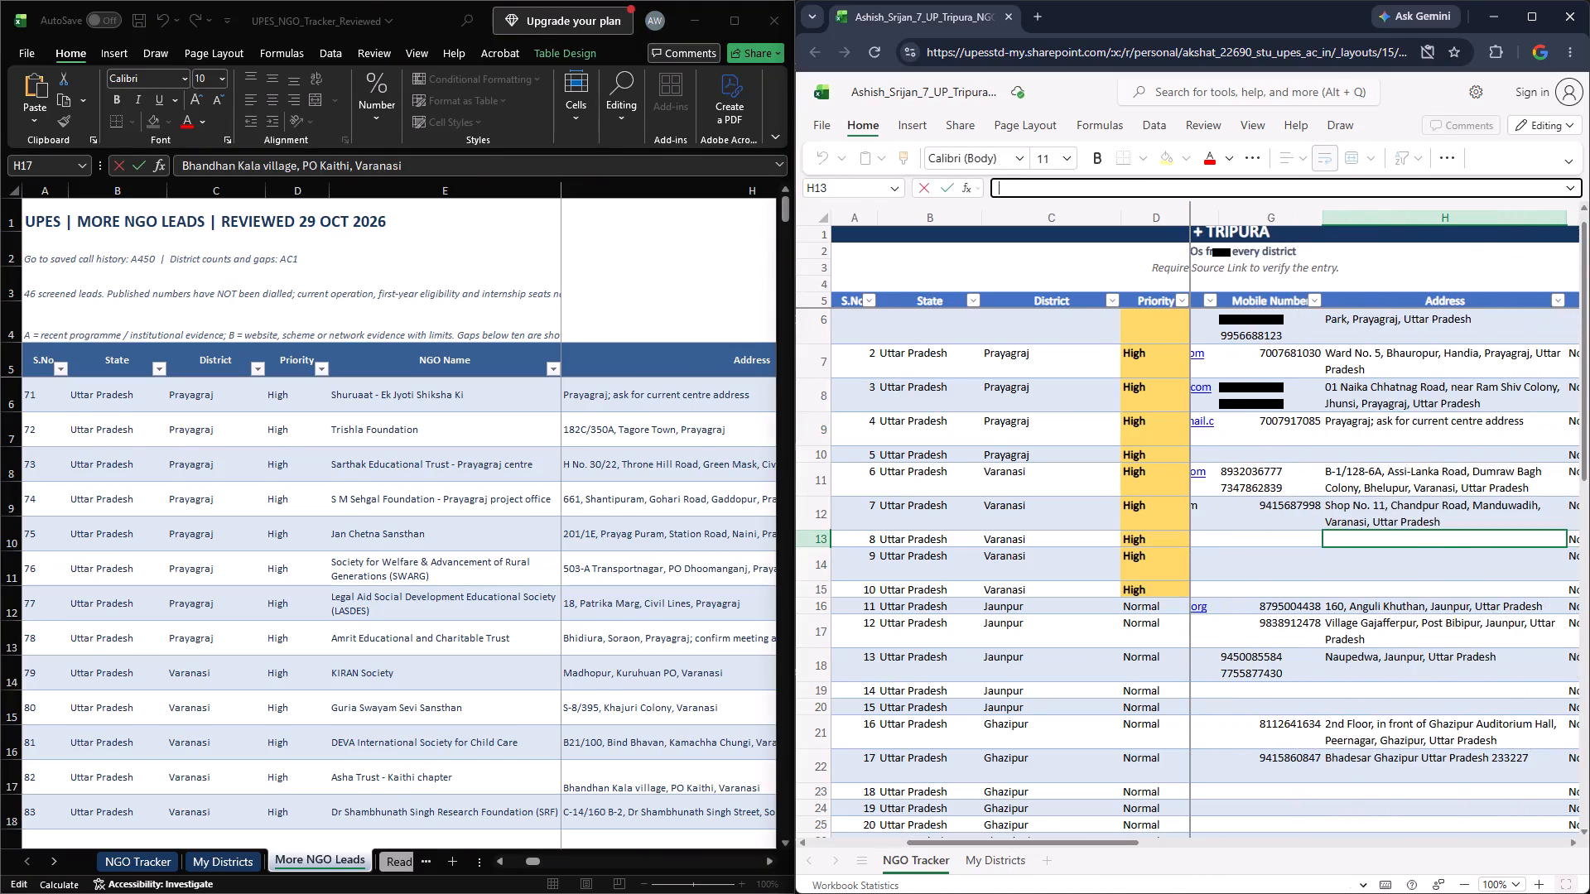
key(ctrl+v)
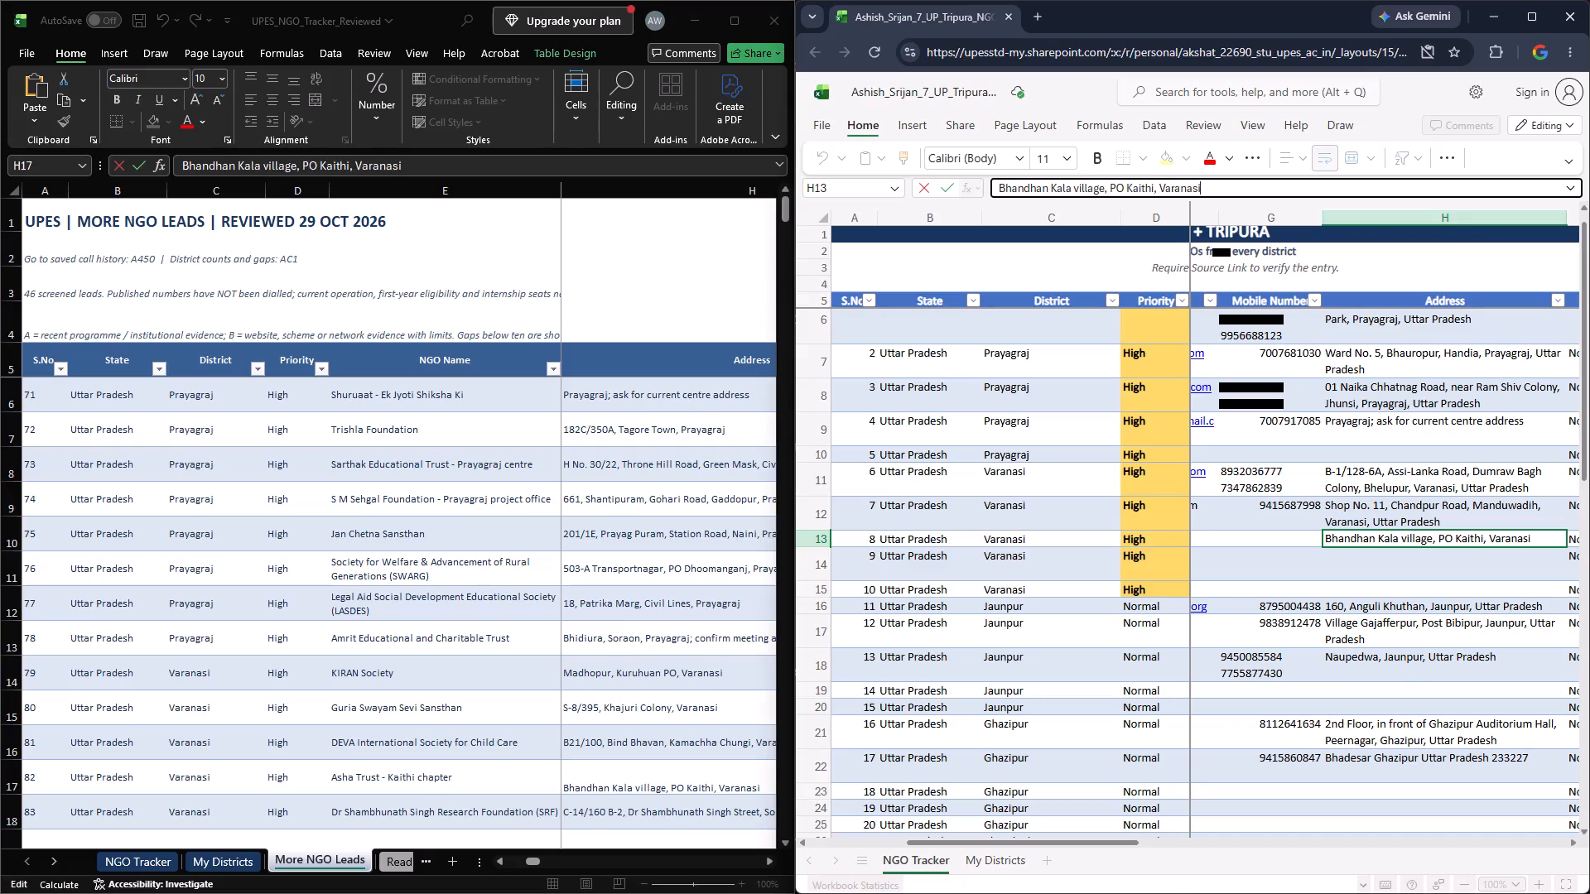
Copy Asha Trust - Kaithi chapter's two mobile numbers from the More NGO Leads sheet into its Mobile Number cell in the Chrome tracker.
click(502, 863)
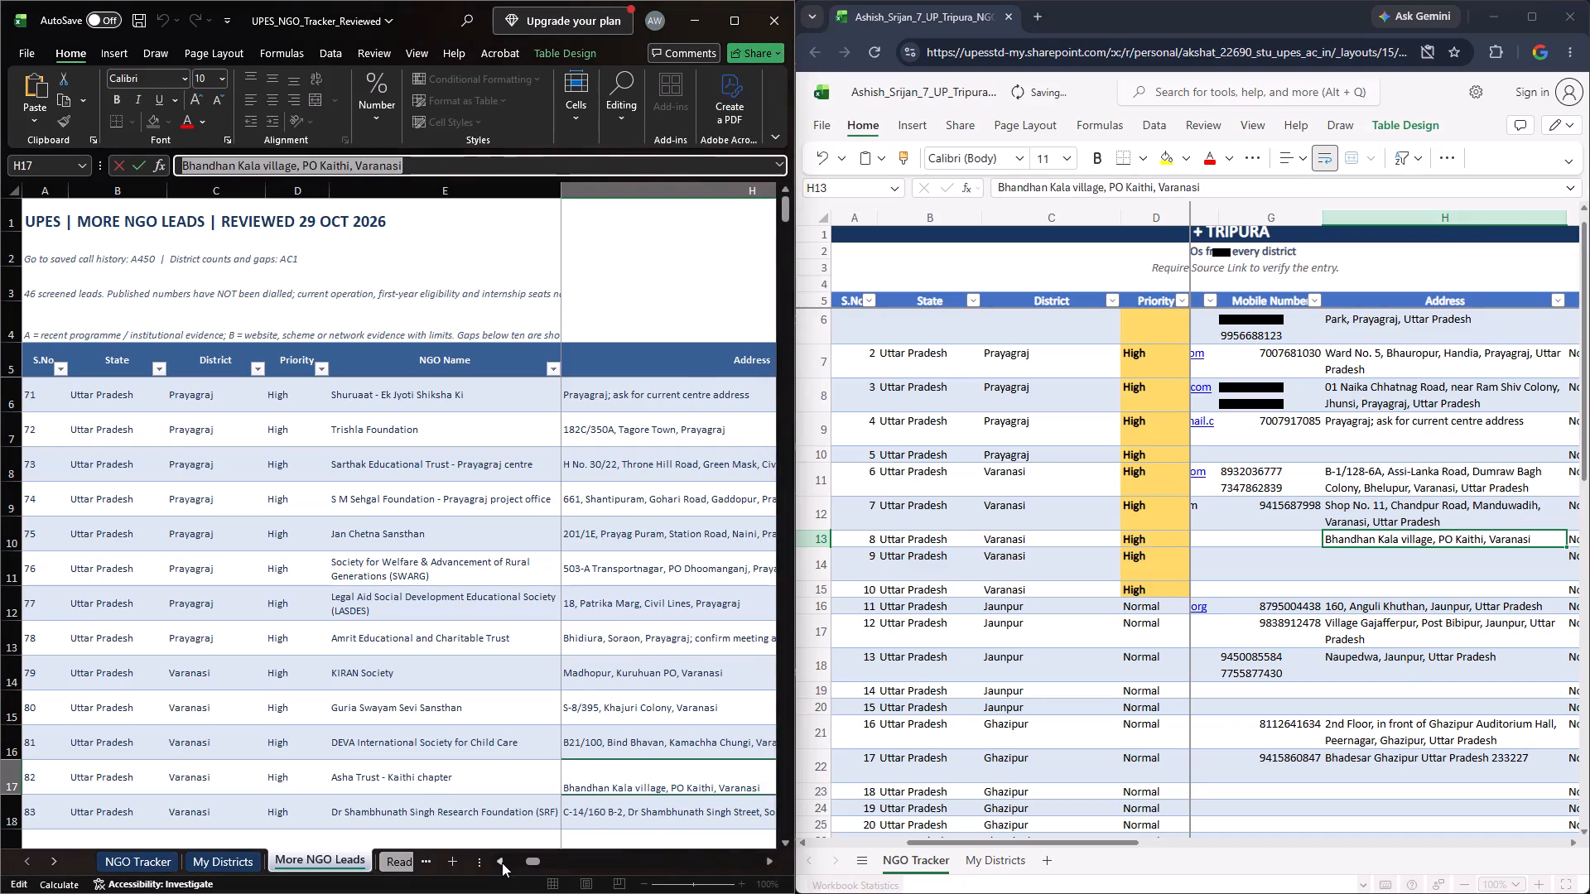
click(502, 863)
click(640, 786)
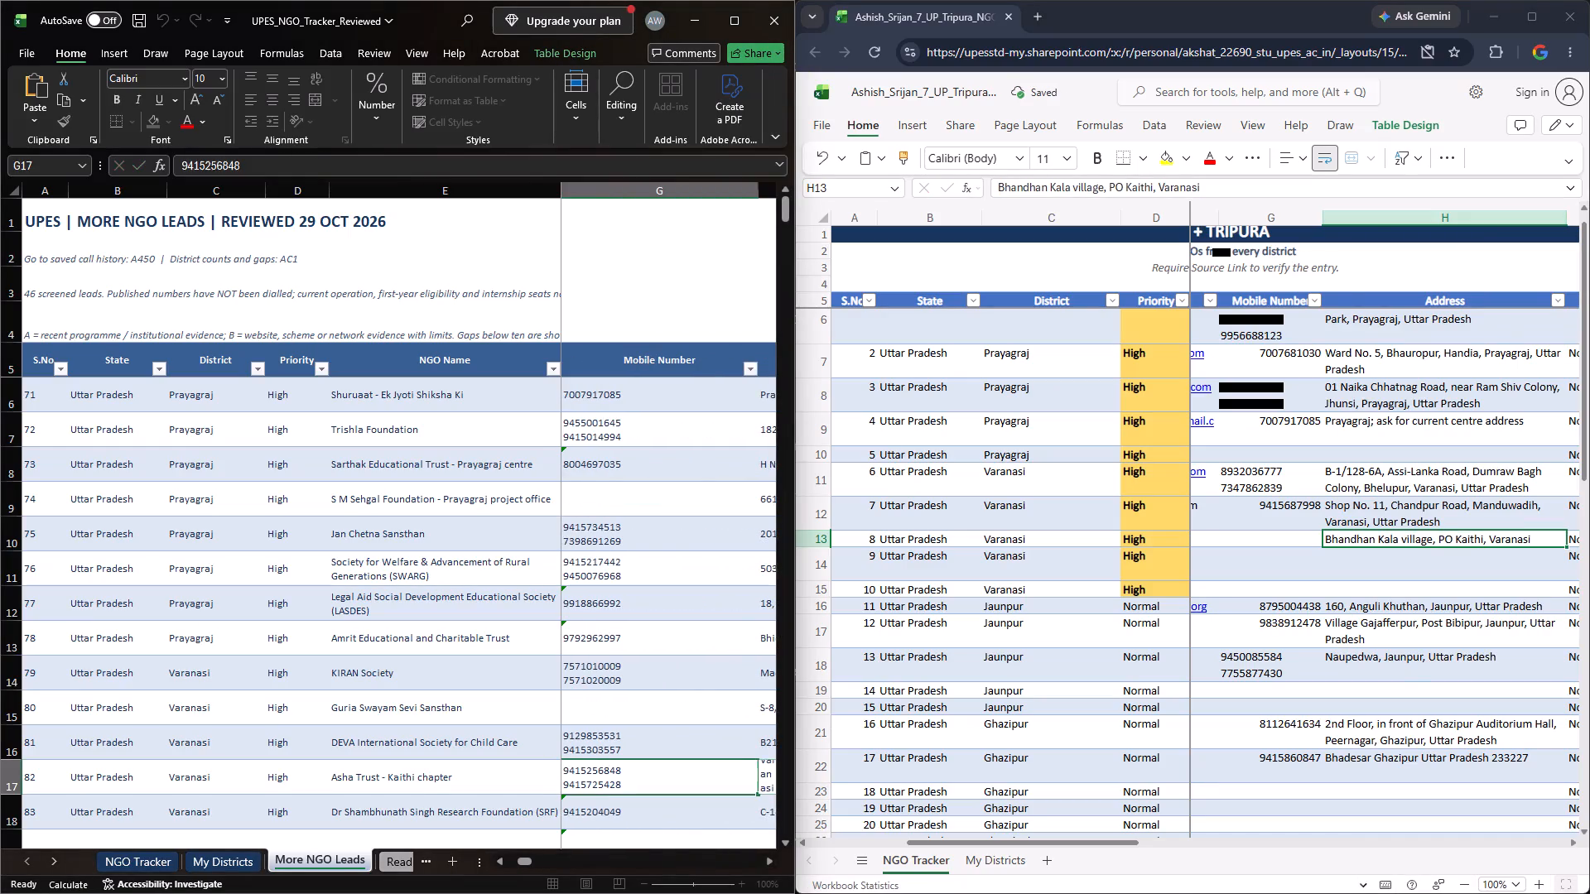
click(388, 164)
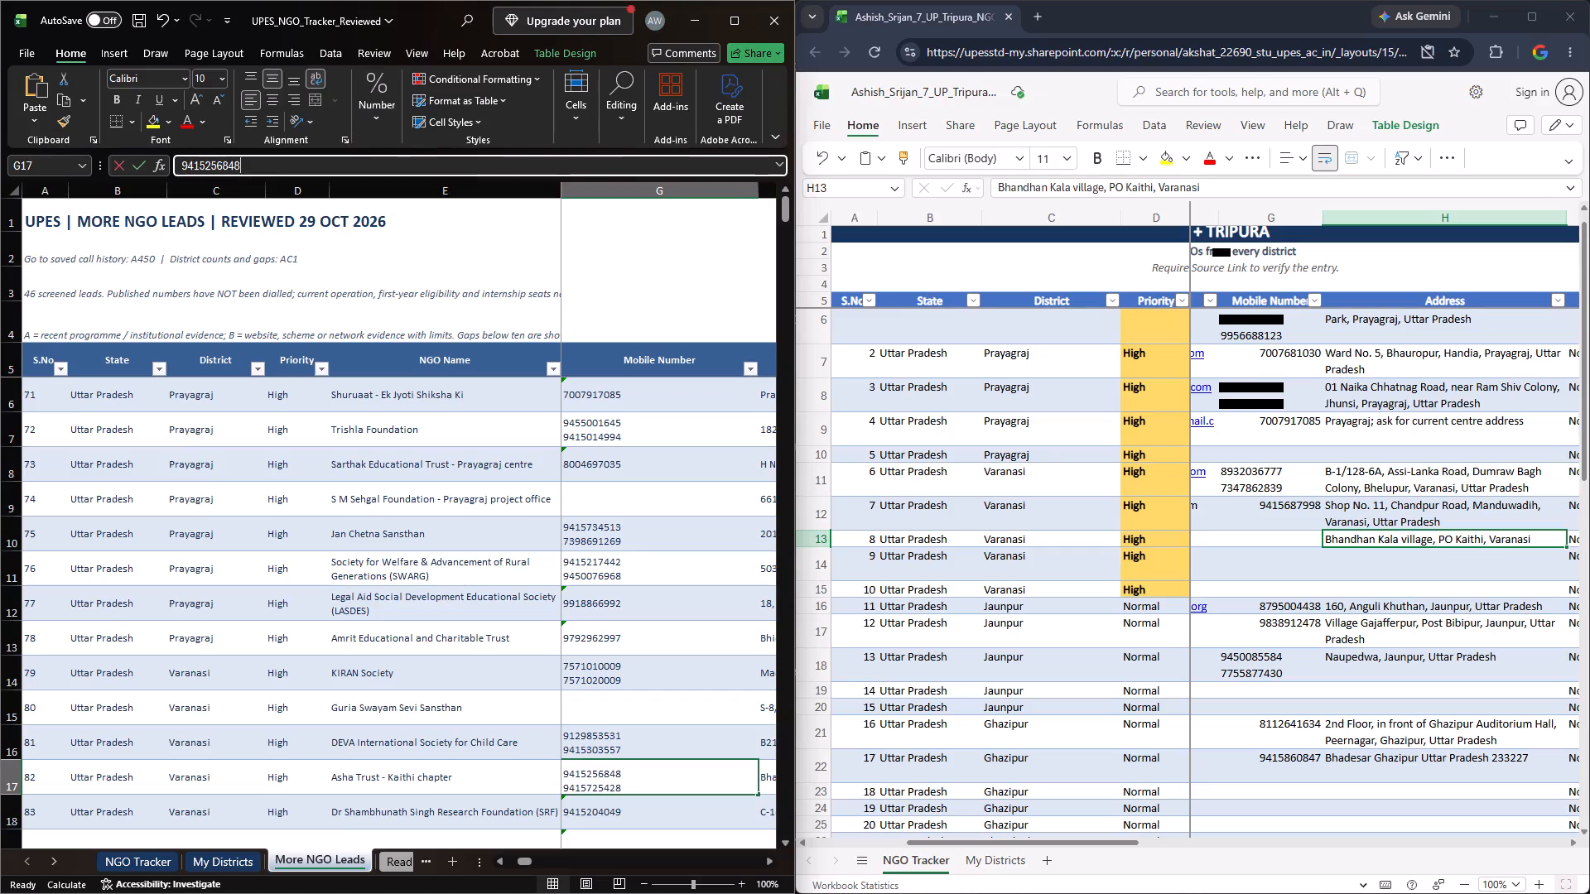
key(ctrl+a)
key(ctrl+c)
key(ctrl+c)
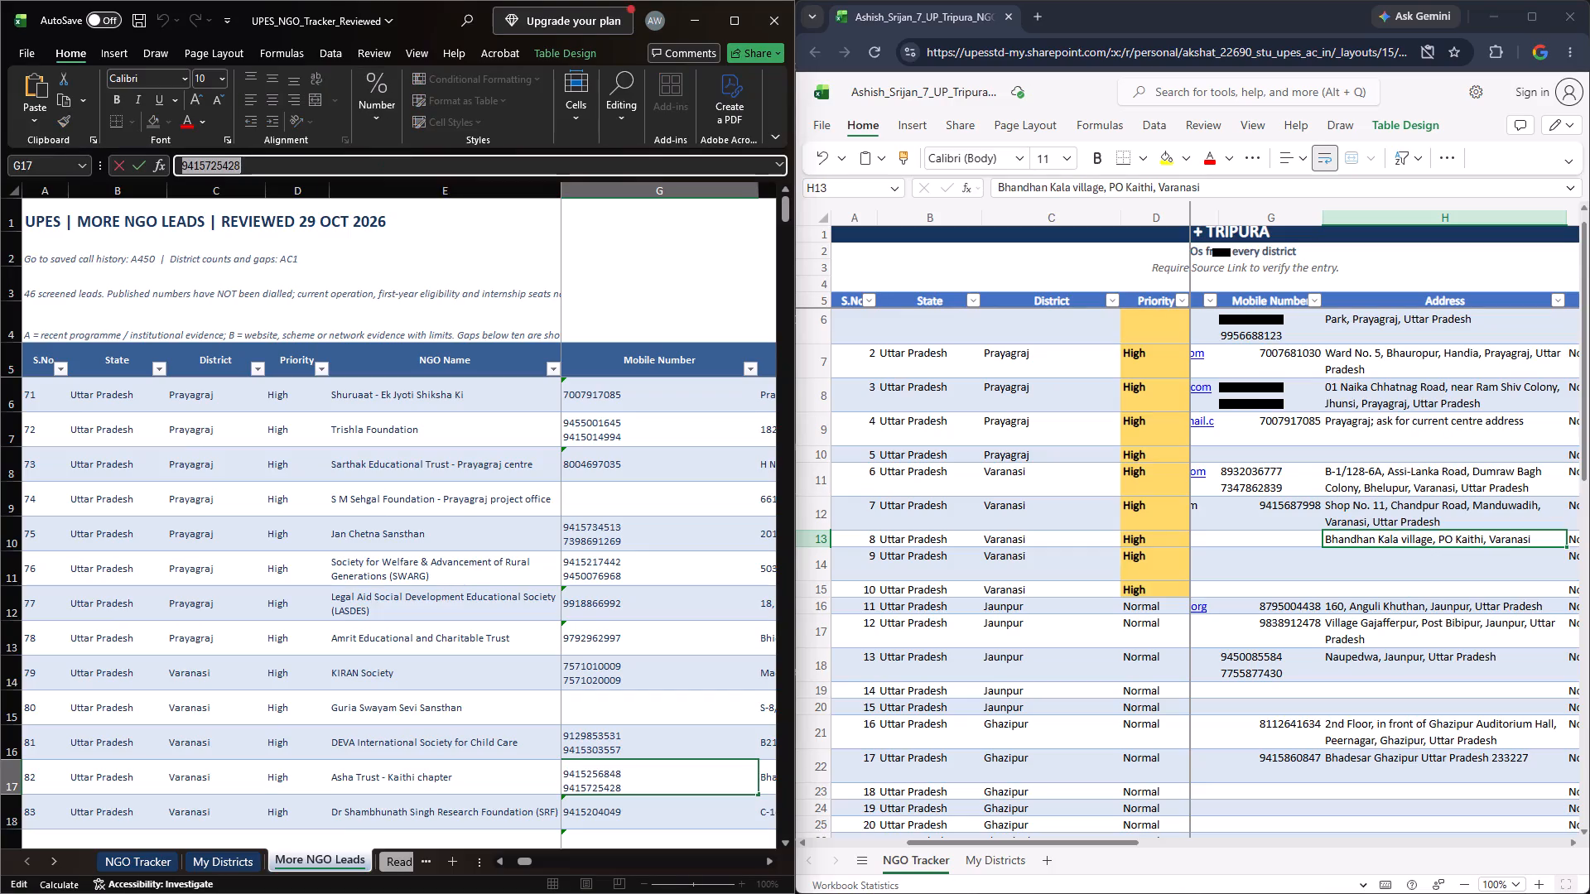
click(1274, 542)
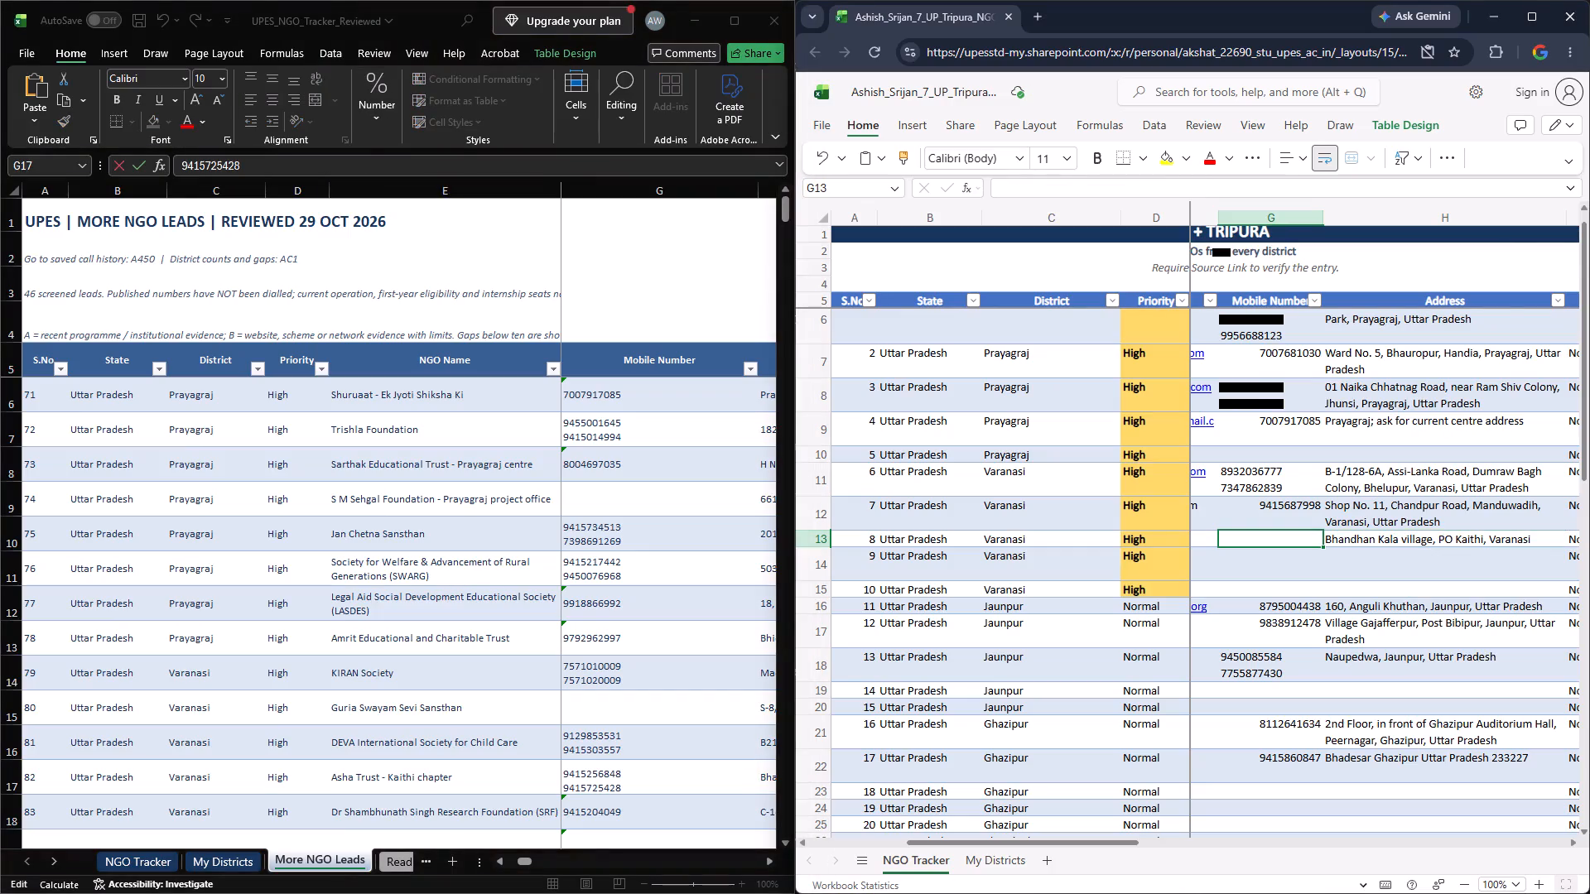
click(1114, 185)
key(ctrl+v)
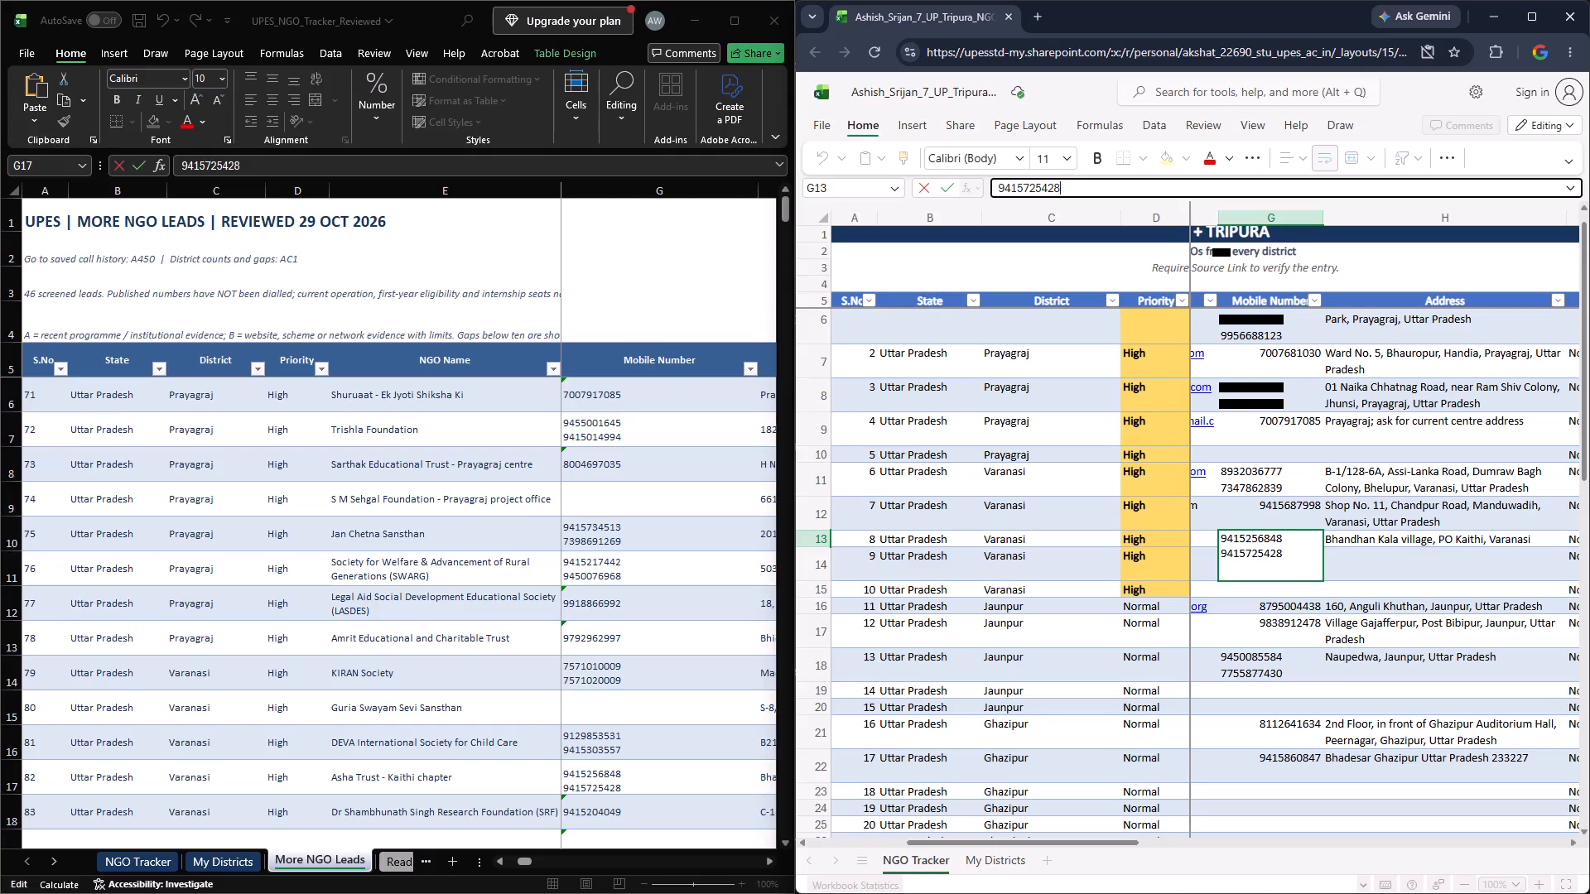
Check Asha Trust - Kaithi chapter's email entry in the More NGO Leads sheet and enter N/A- in its Email ID cell in Chrome.
drag(1090, 841, 1011, 837)
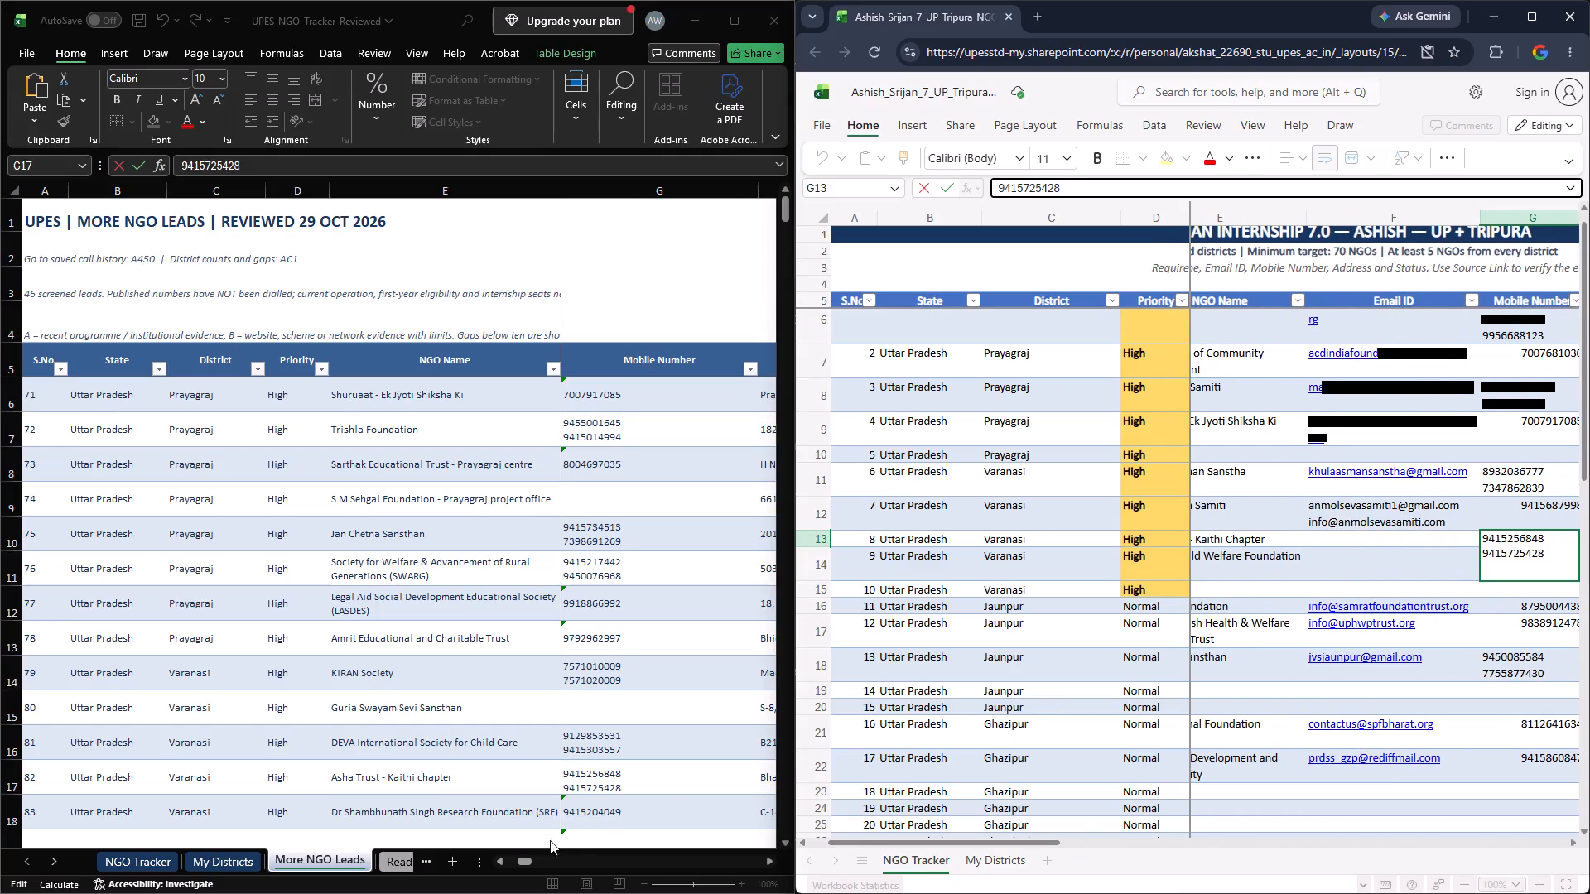
click(498, 854)
click(498, 854)
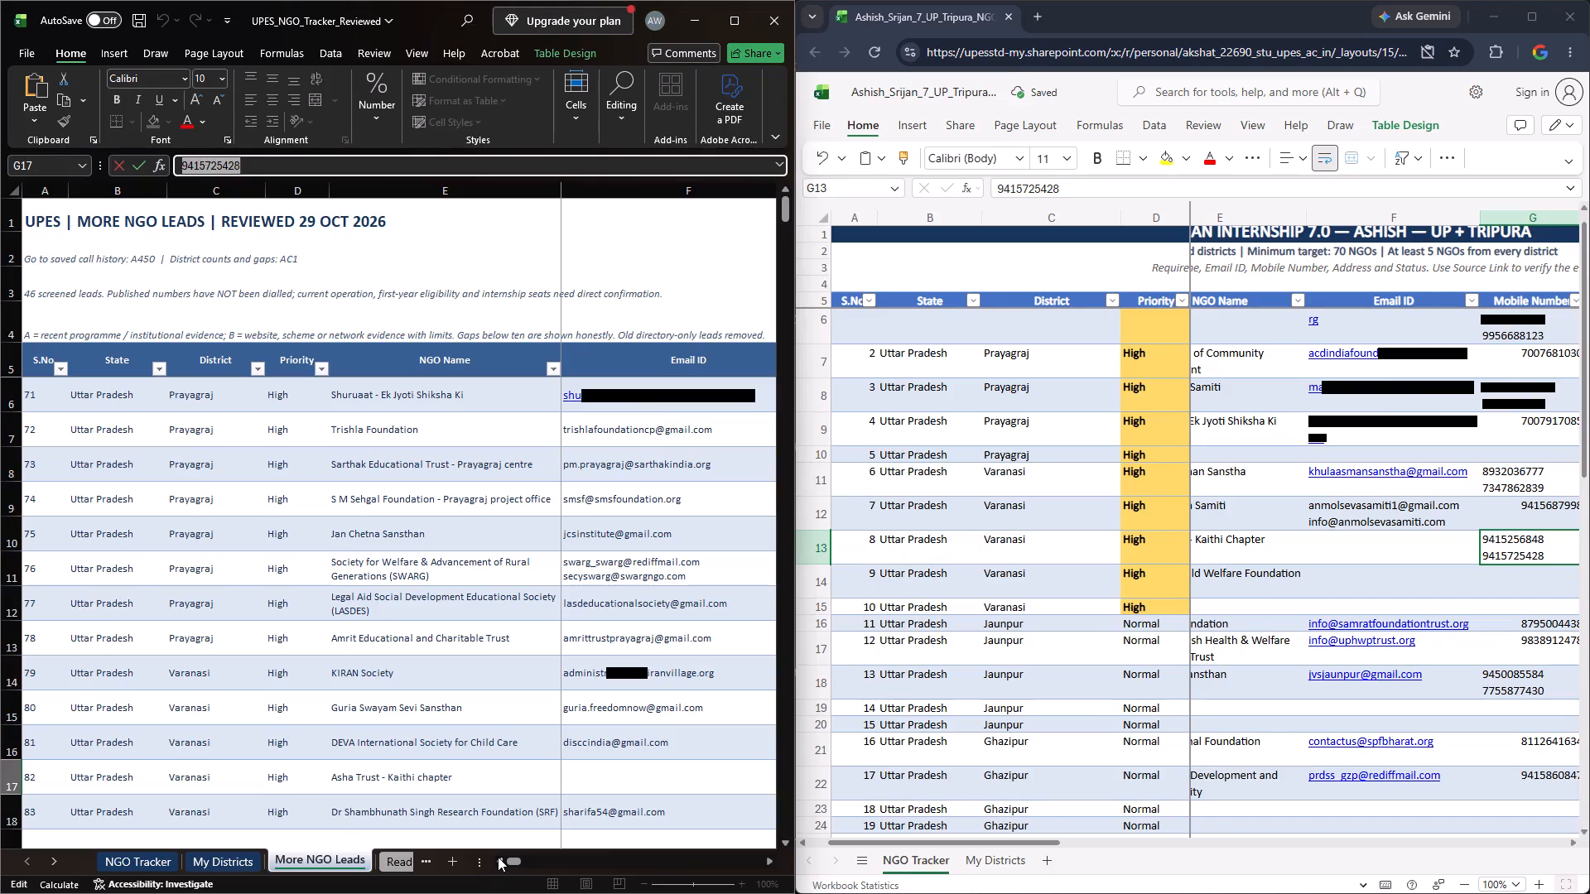
click(498, 857)
click(1384, 555)
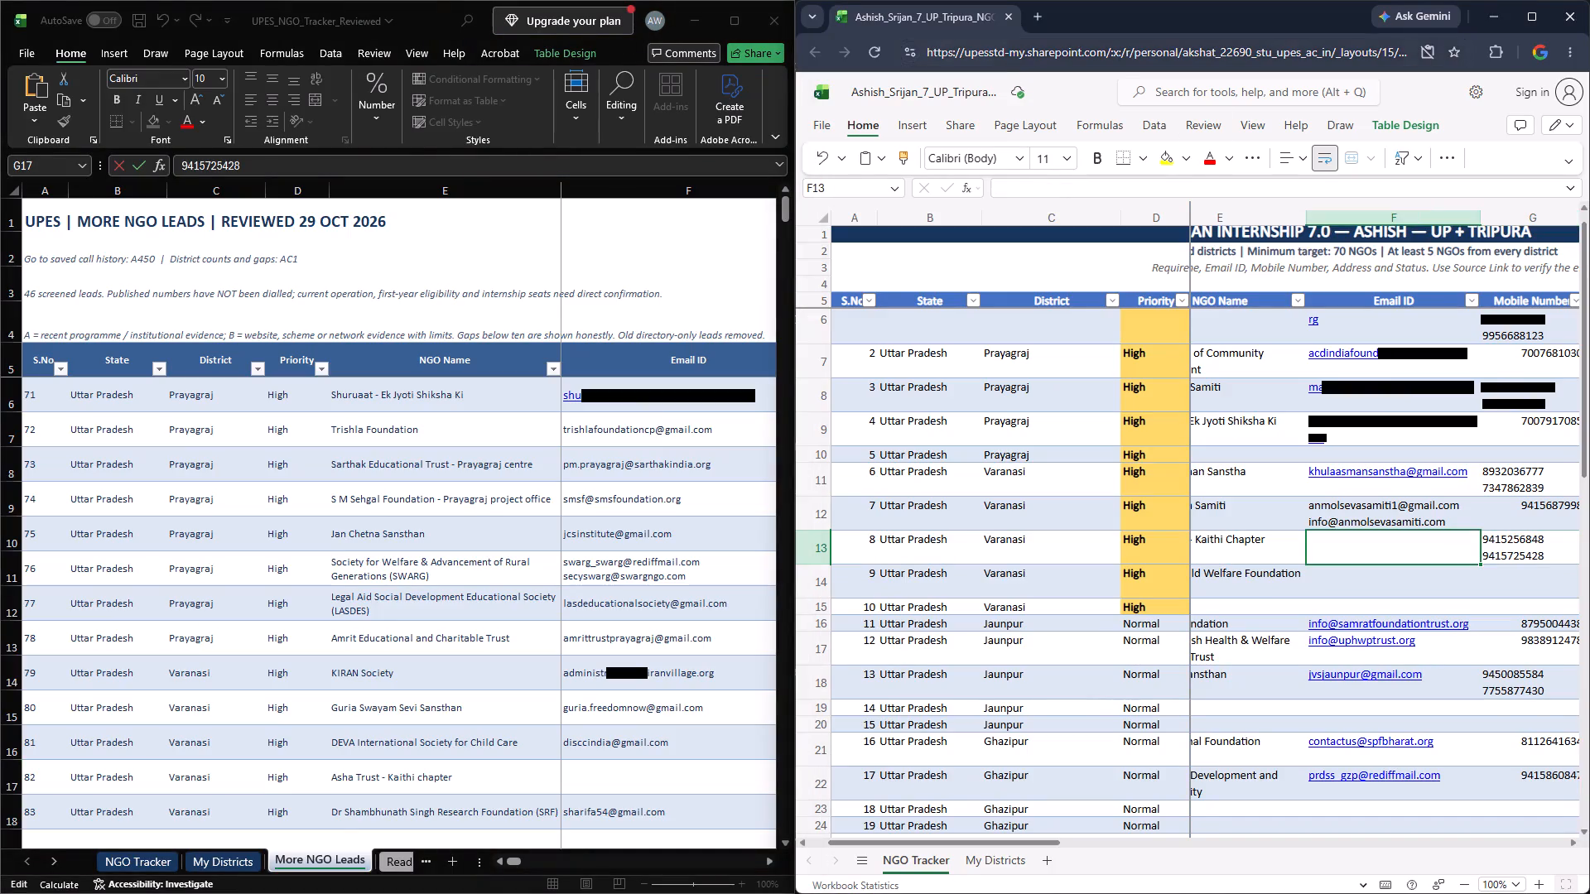
click(1199, 180)
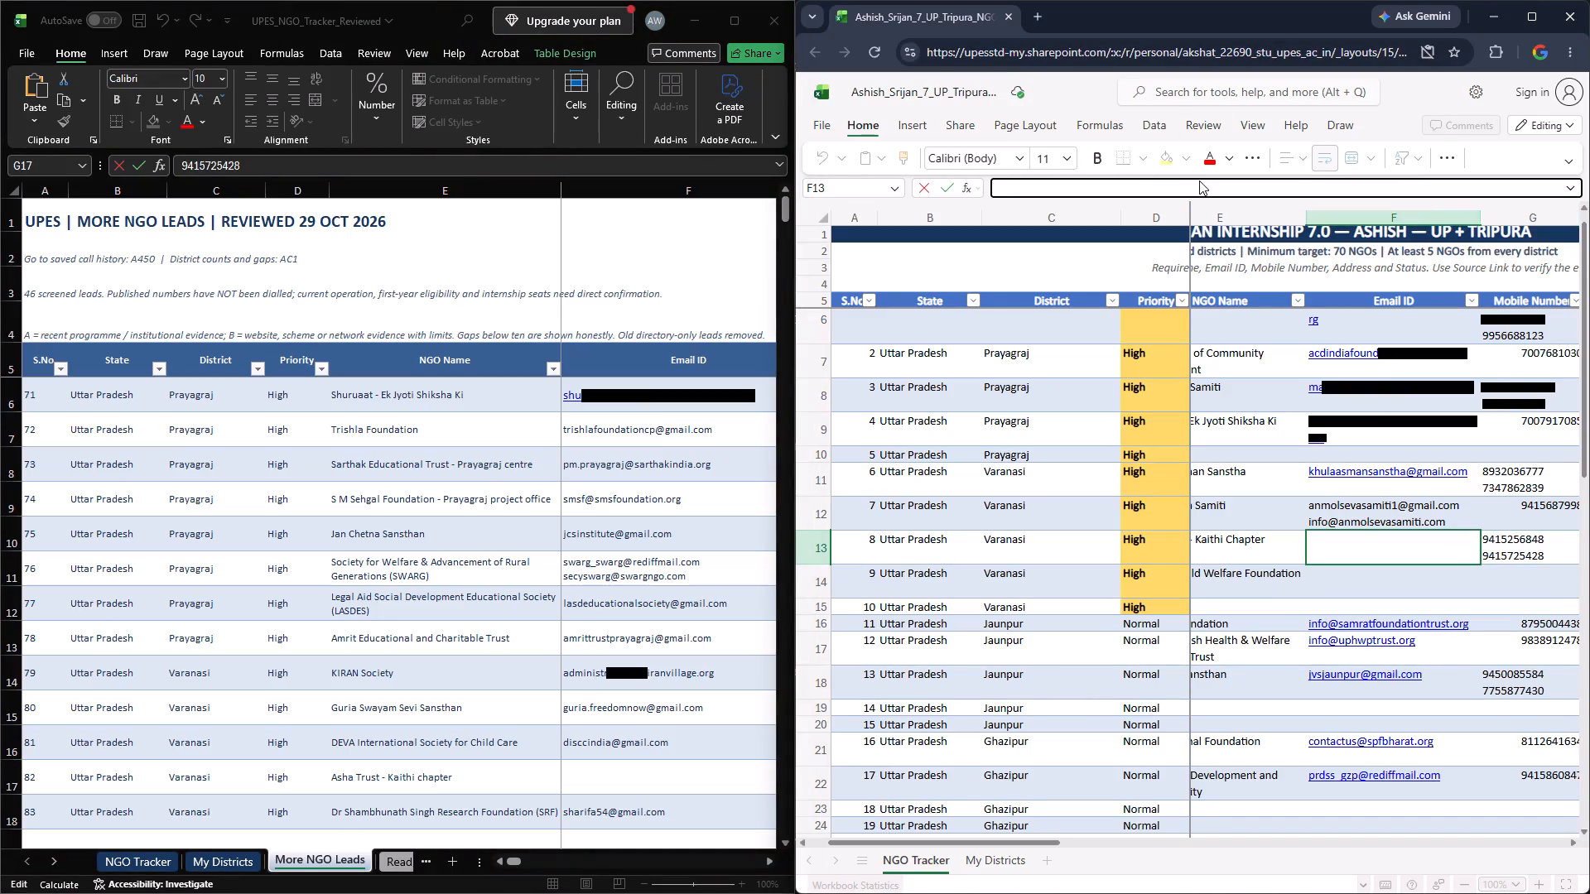
key(n)
text(/A)
key(minus)
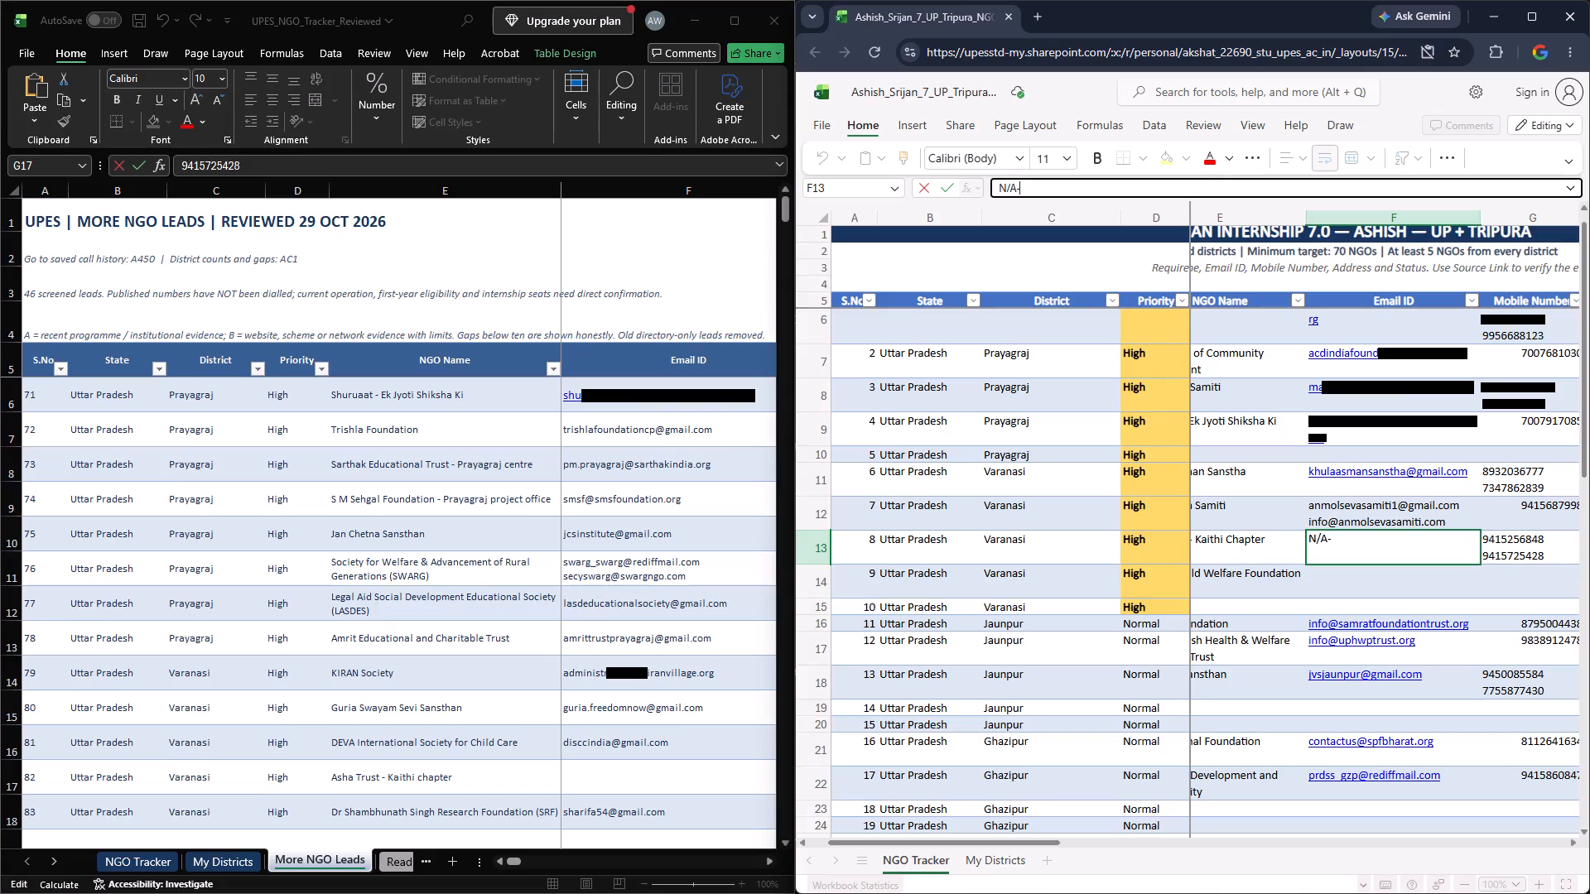
drag(1024, 838, 1012, 839)
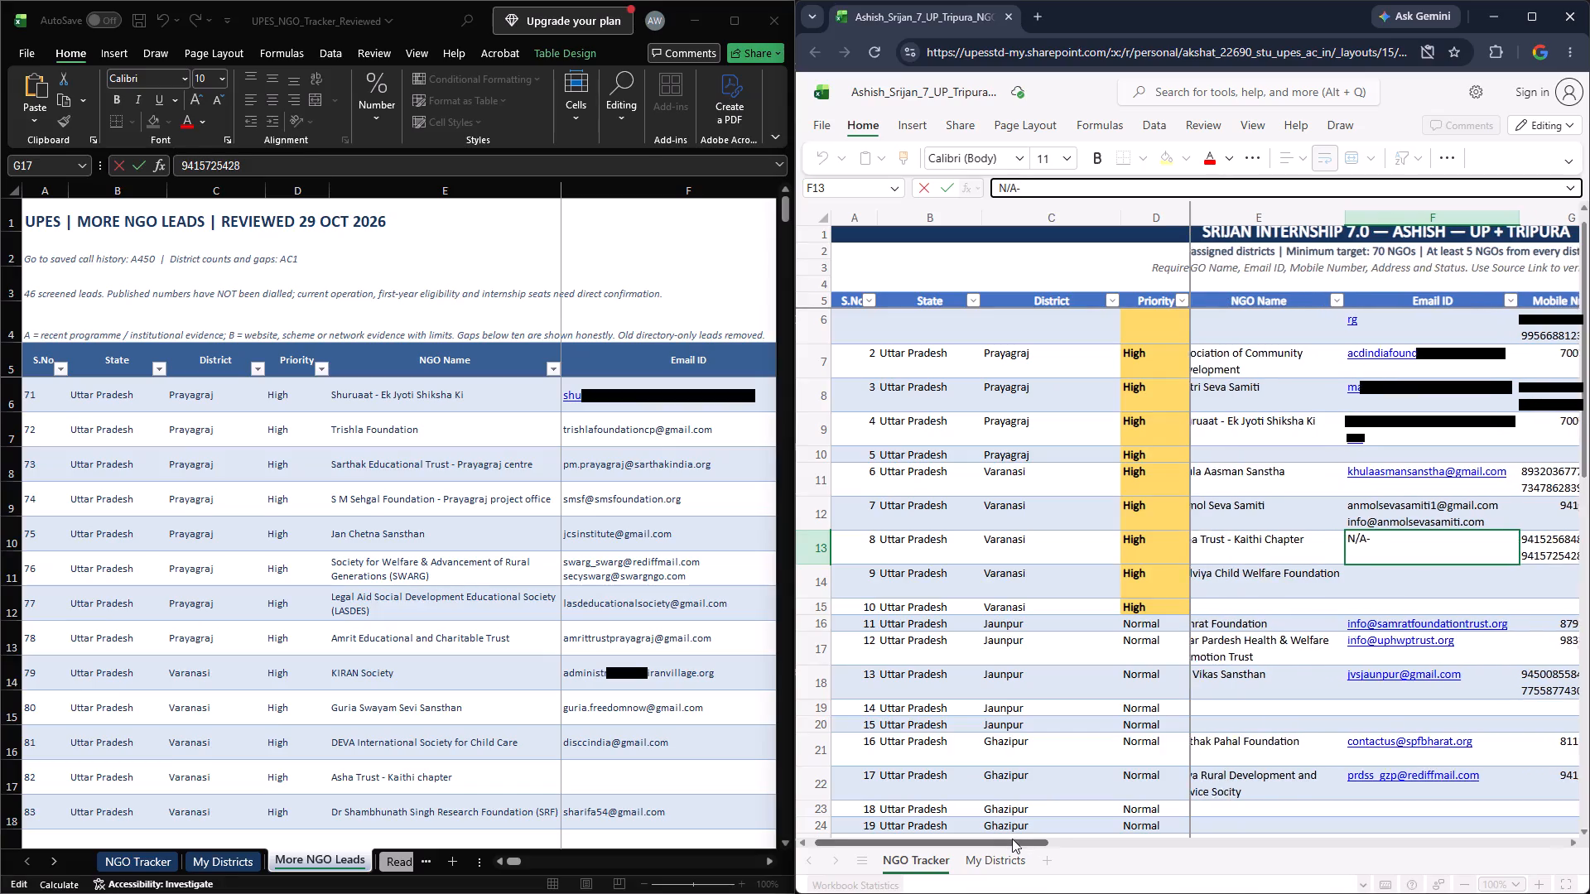
drag(1012, 839, 990, 839)
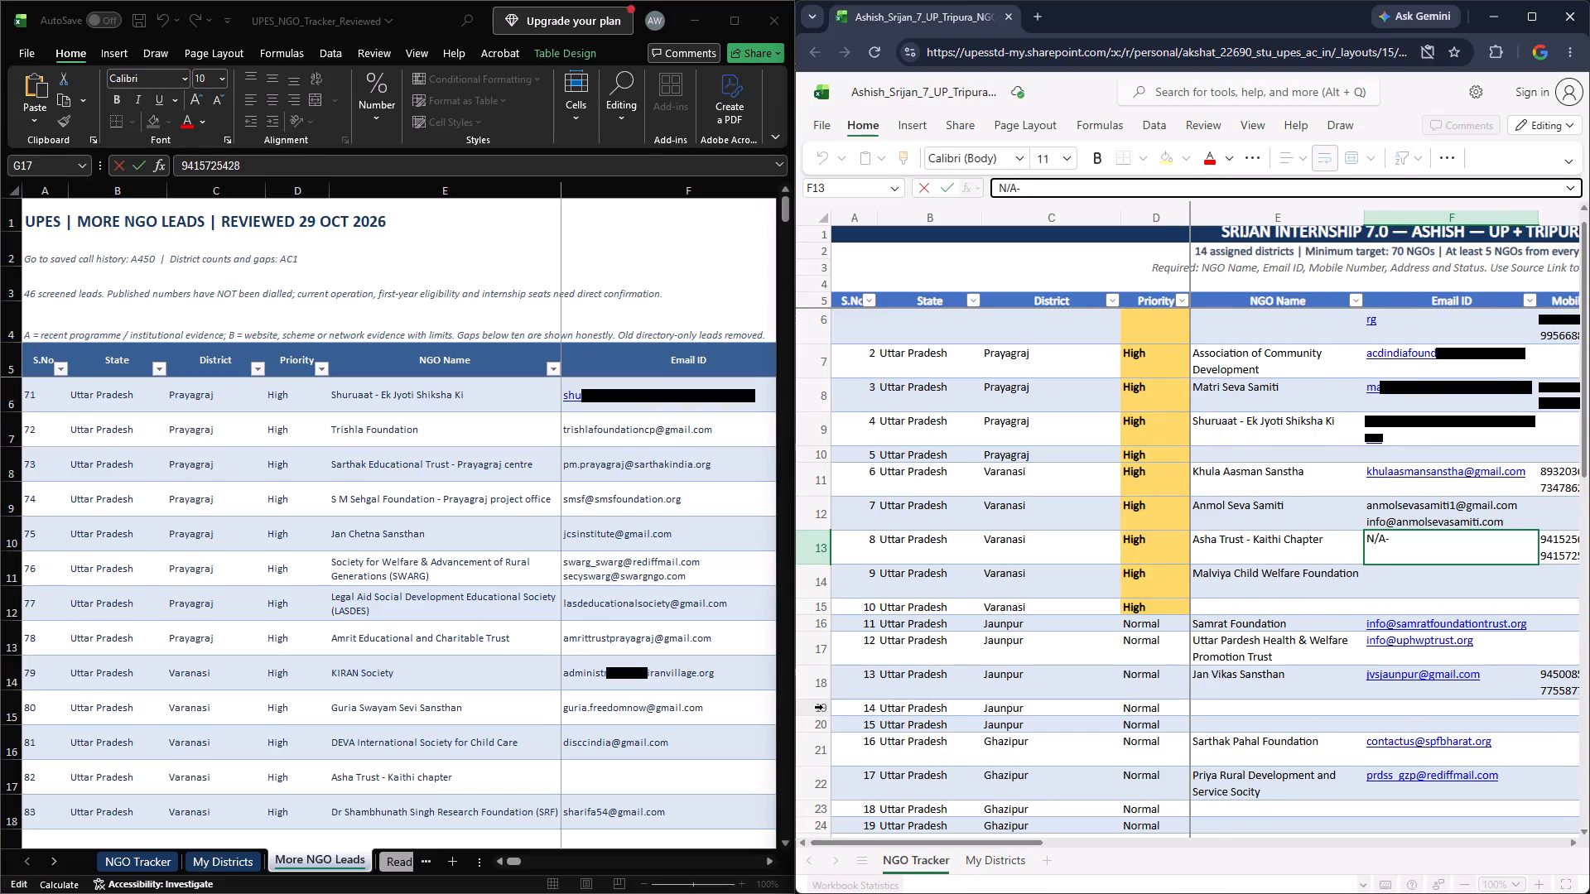
scroll(642, 686, down, 2)
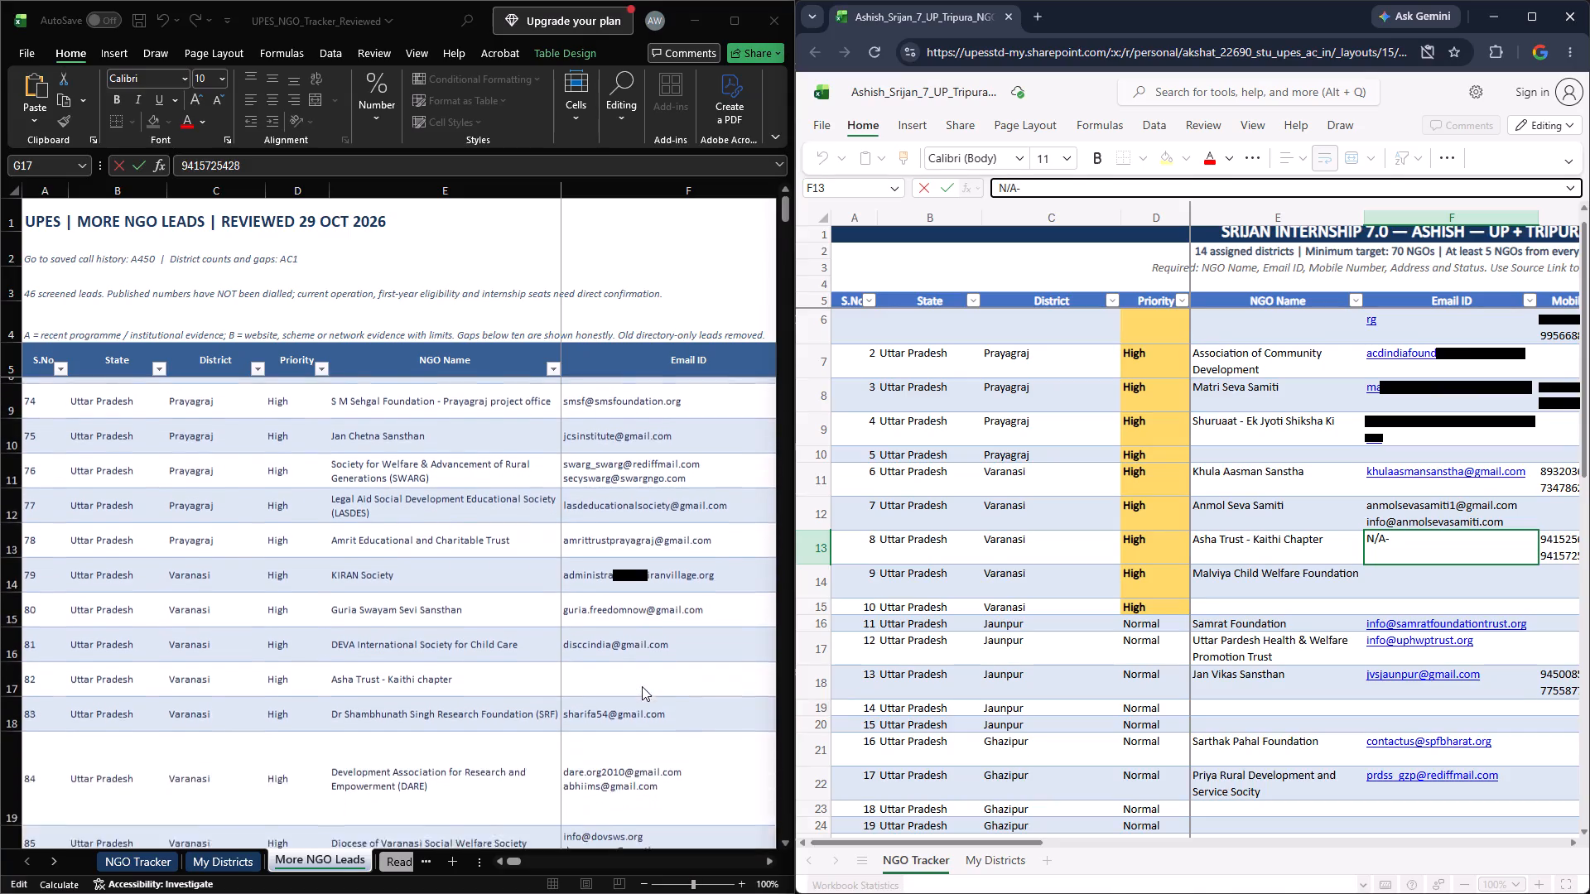
scroll(642, 686, down, 3)
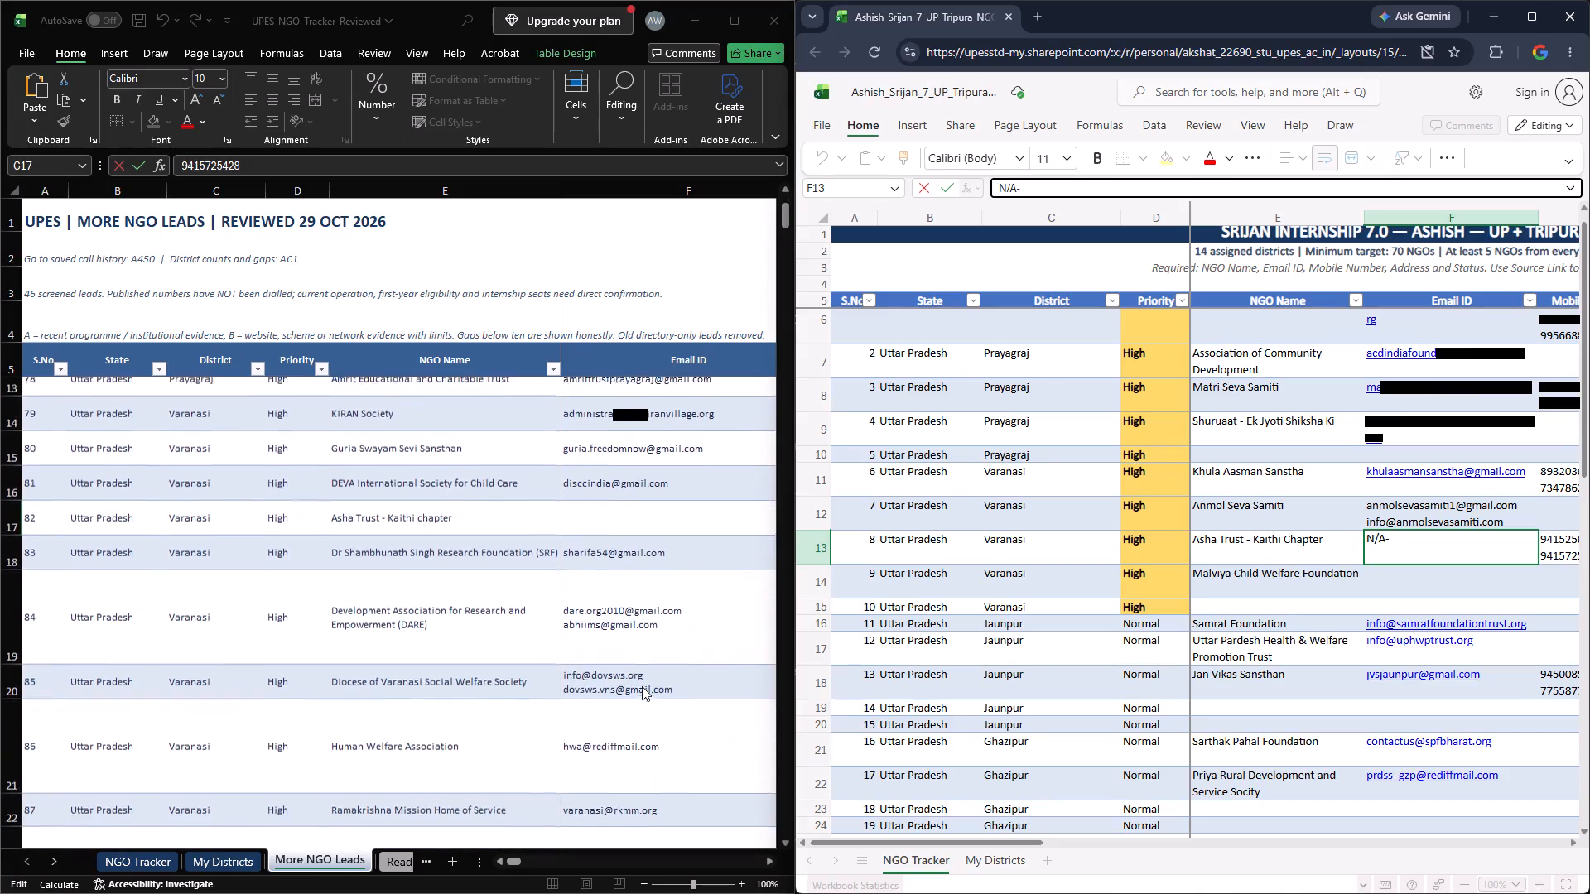
scroll(642, 686, down, 3)
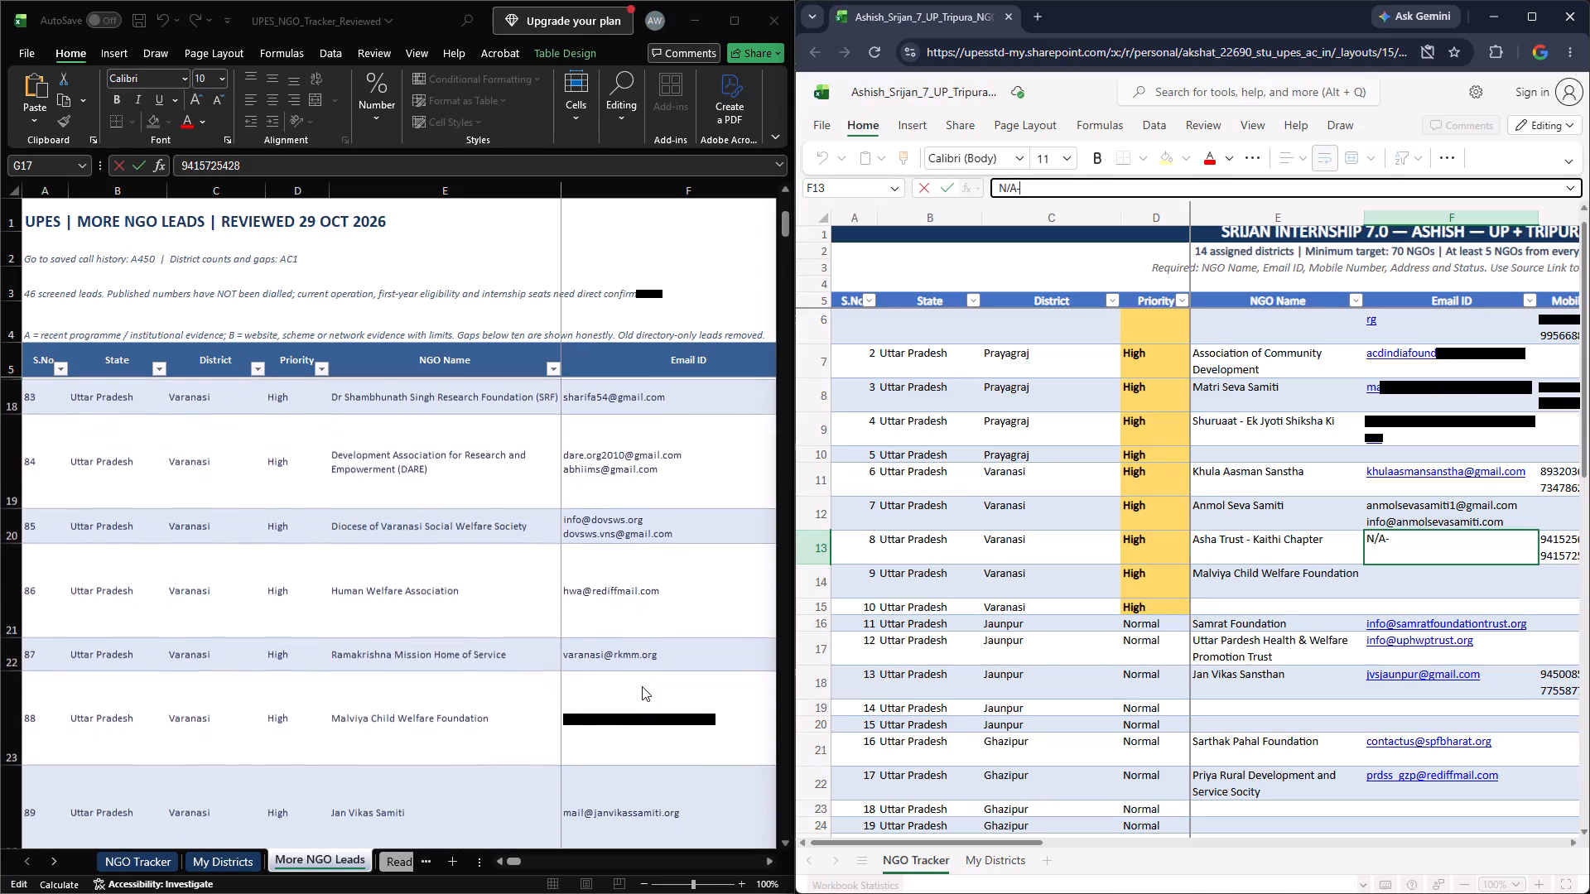
scroll(642, 686, down, 1)
click(642, 686)
click(642, 686)
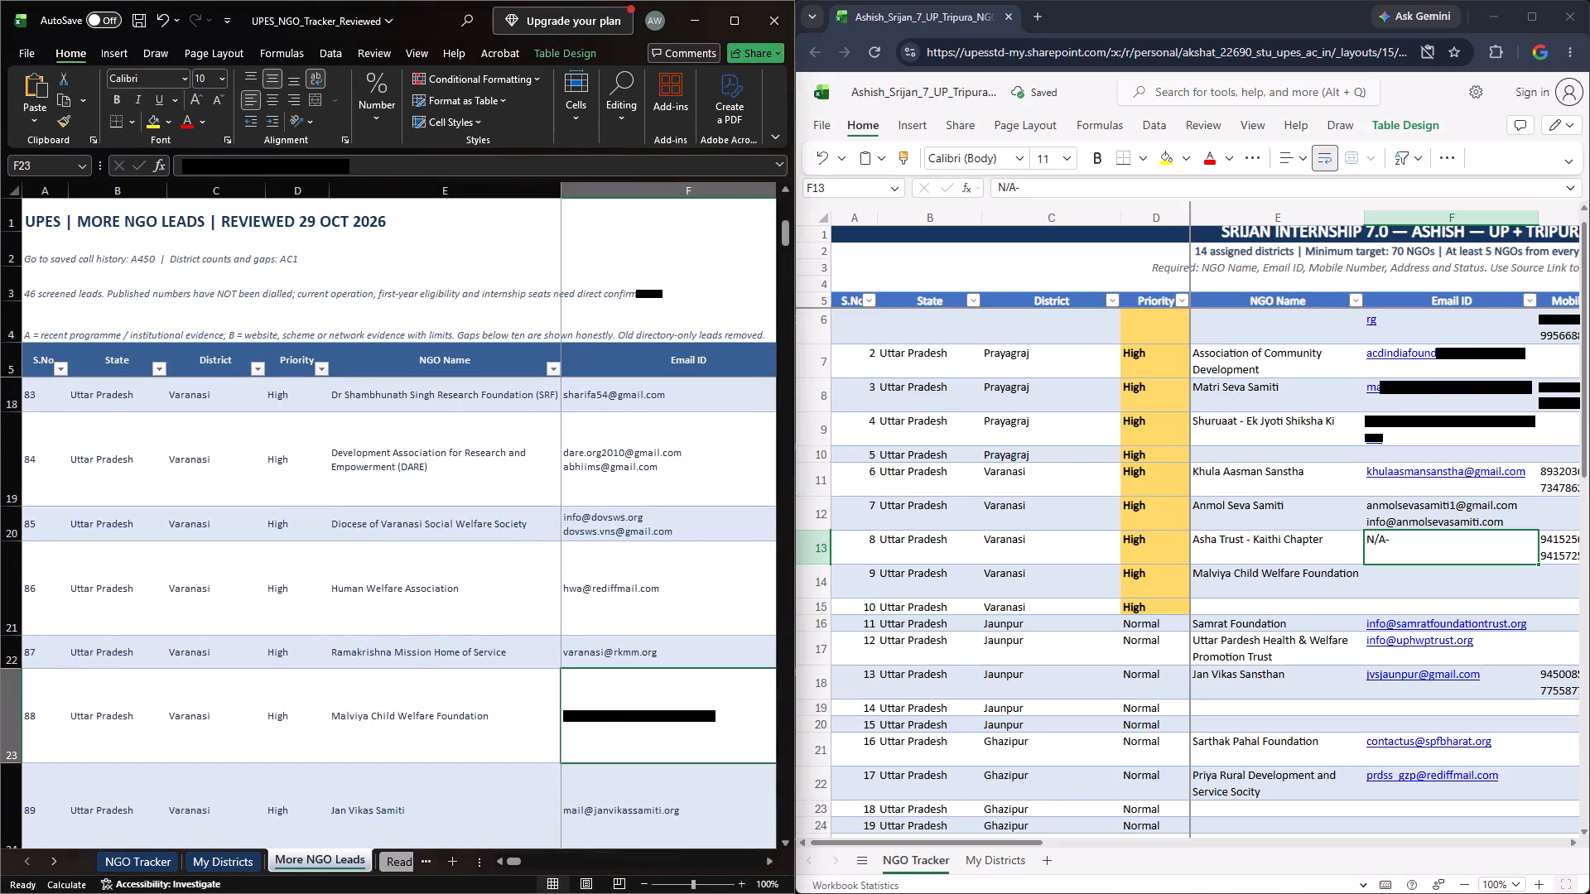
click(395, 167)
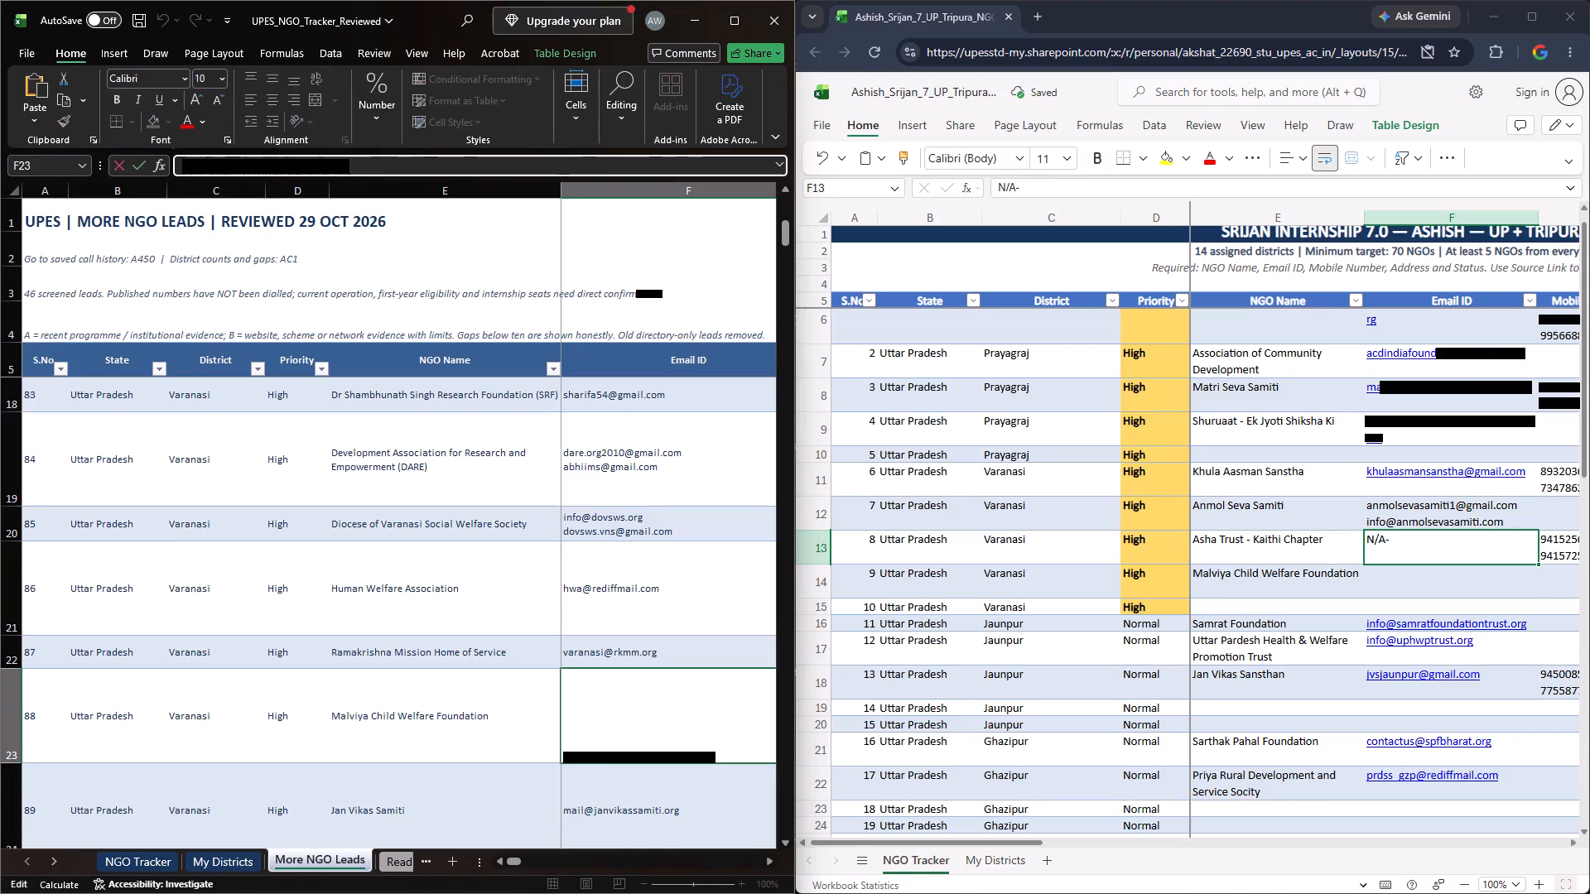
key(ctrl+a)
key(ctrl+c)
key(ctrl+c)
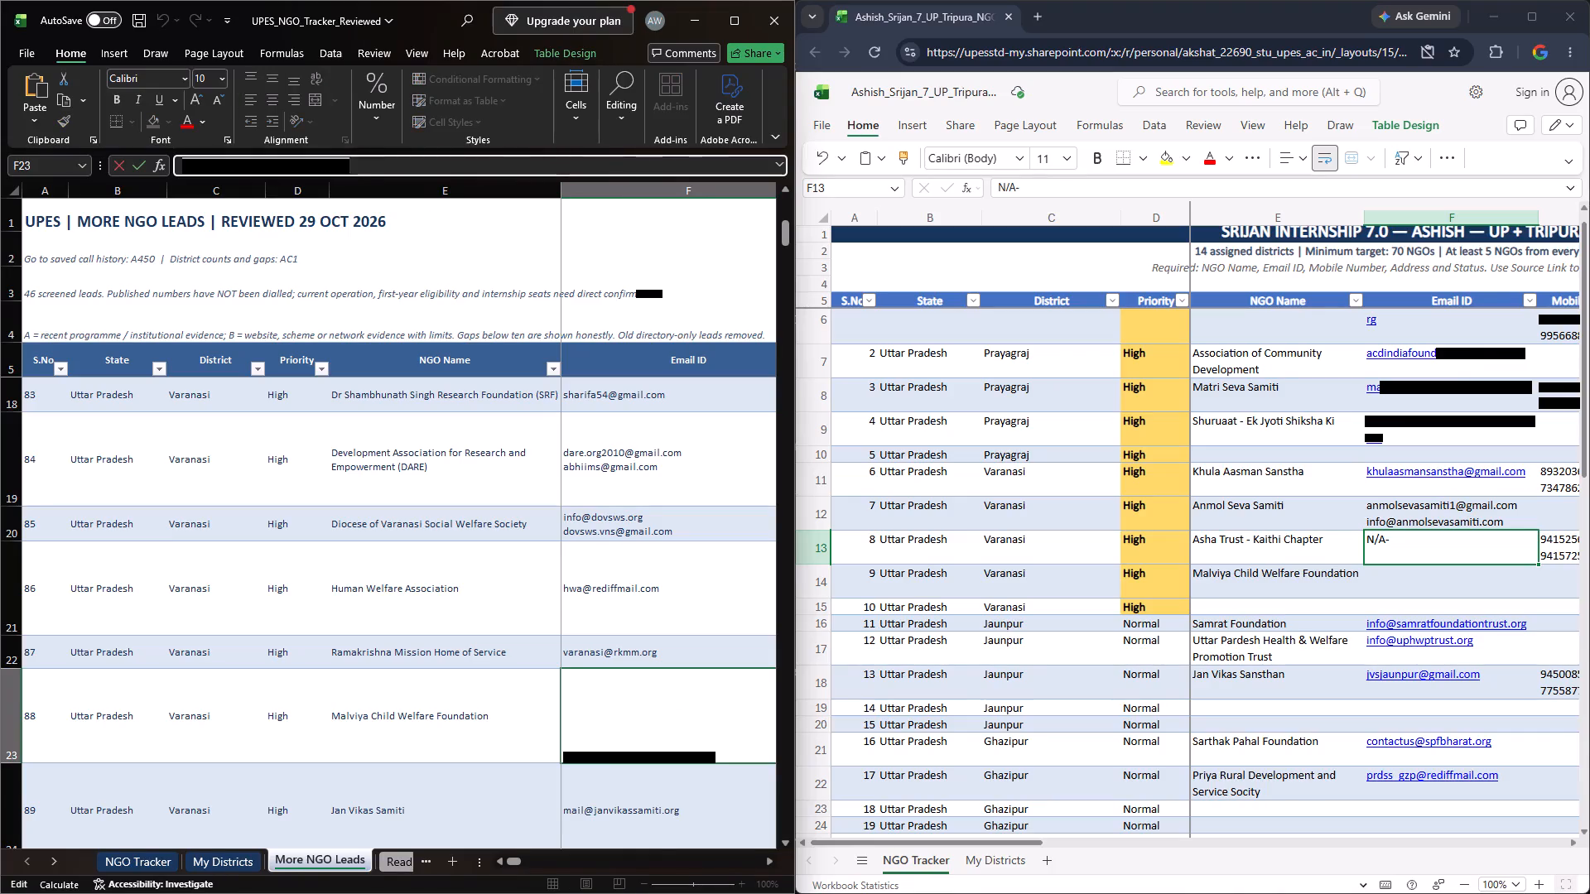
click(1419, 586)
click(1419, 586)
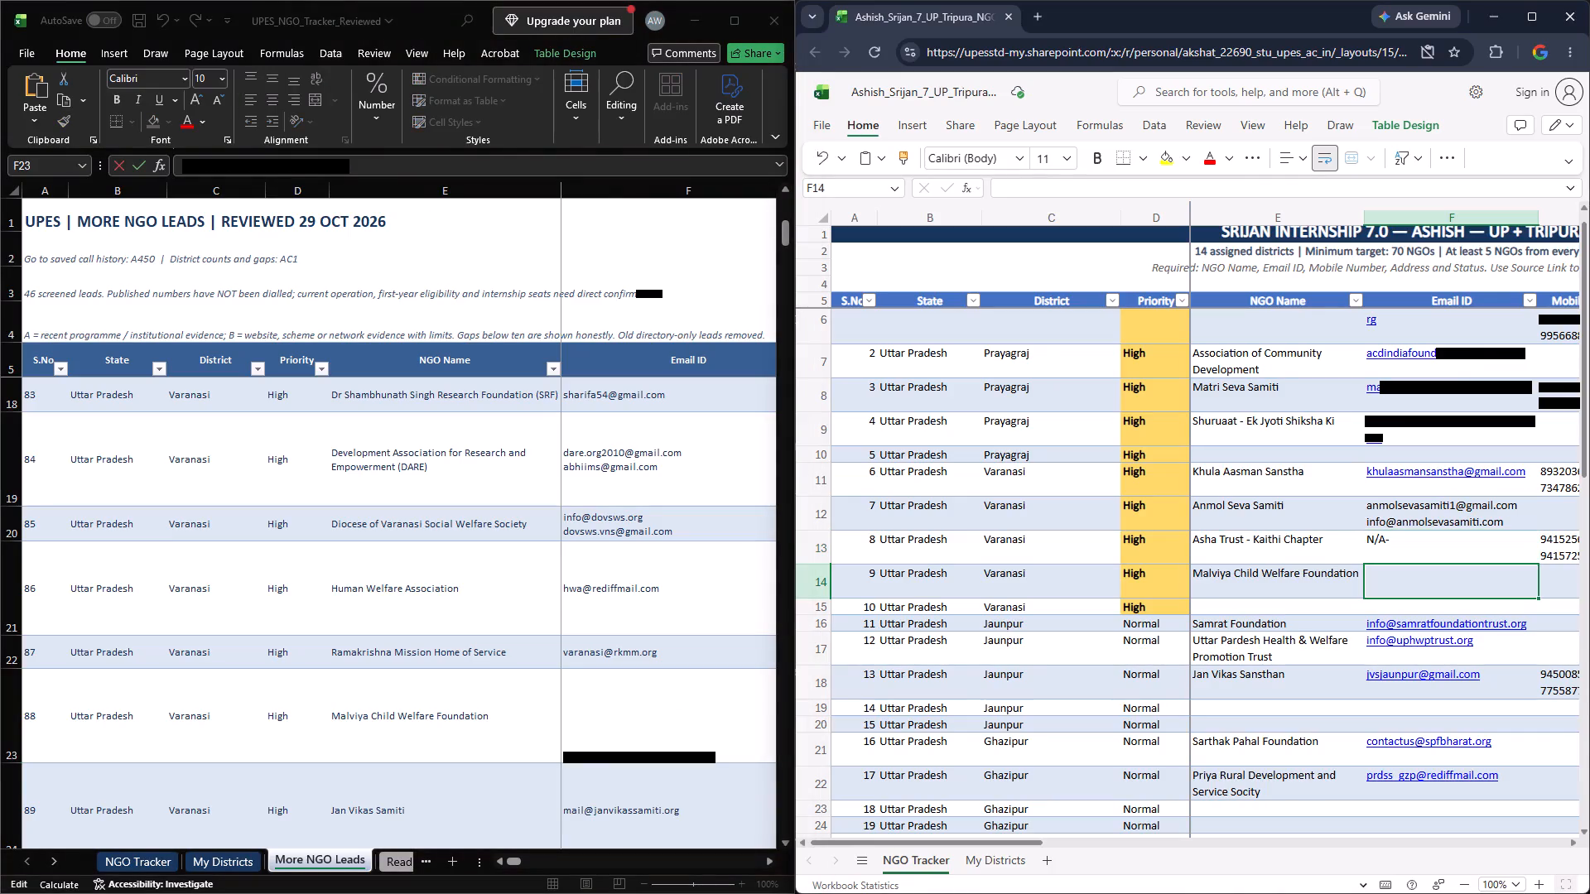
click(1121, 187)
key(ctrl+v)
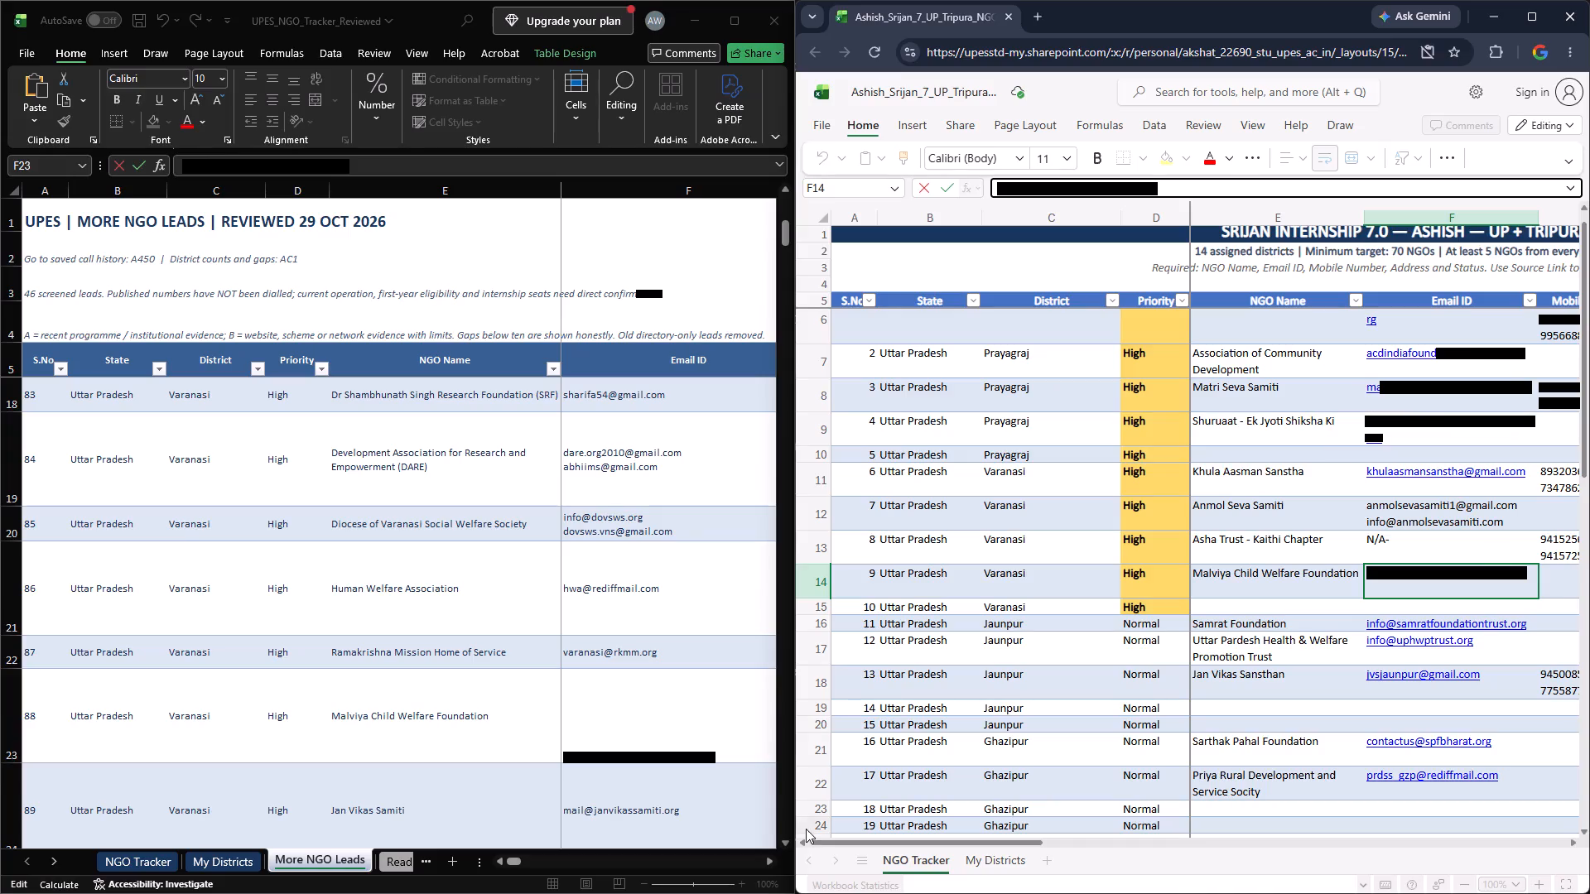
Copy Malviya Child Welfare Foundation's two mobile numbers from the More NGO Leads sheet into its Mobile Number cell in the Chrome tracker.
click(768, 859)
click(768, 859)
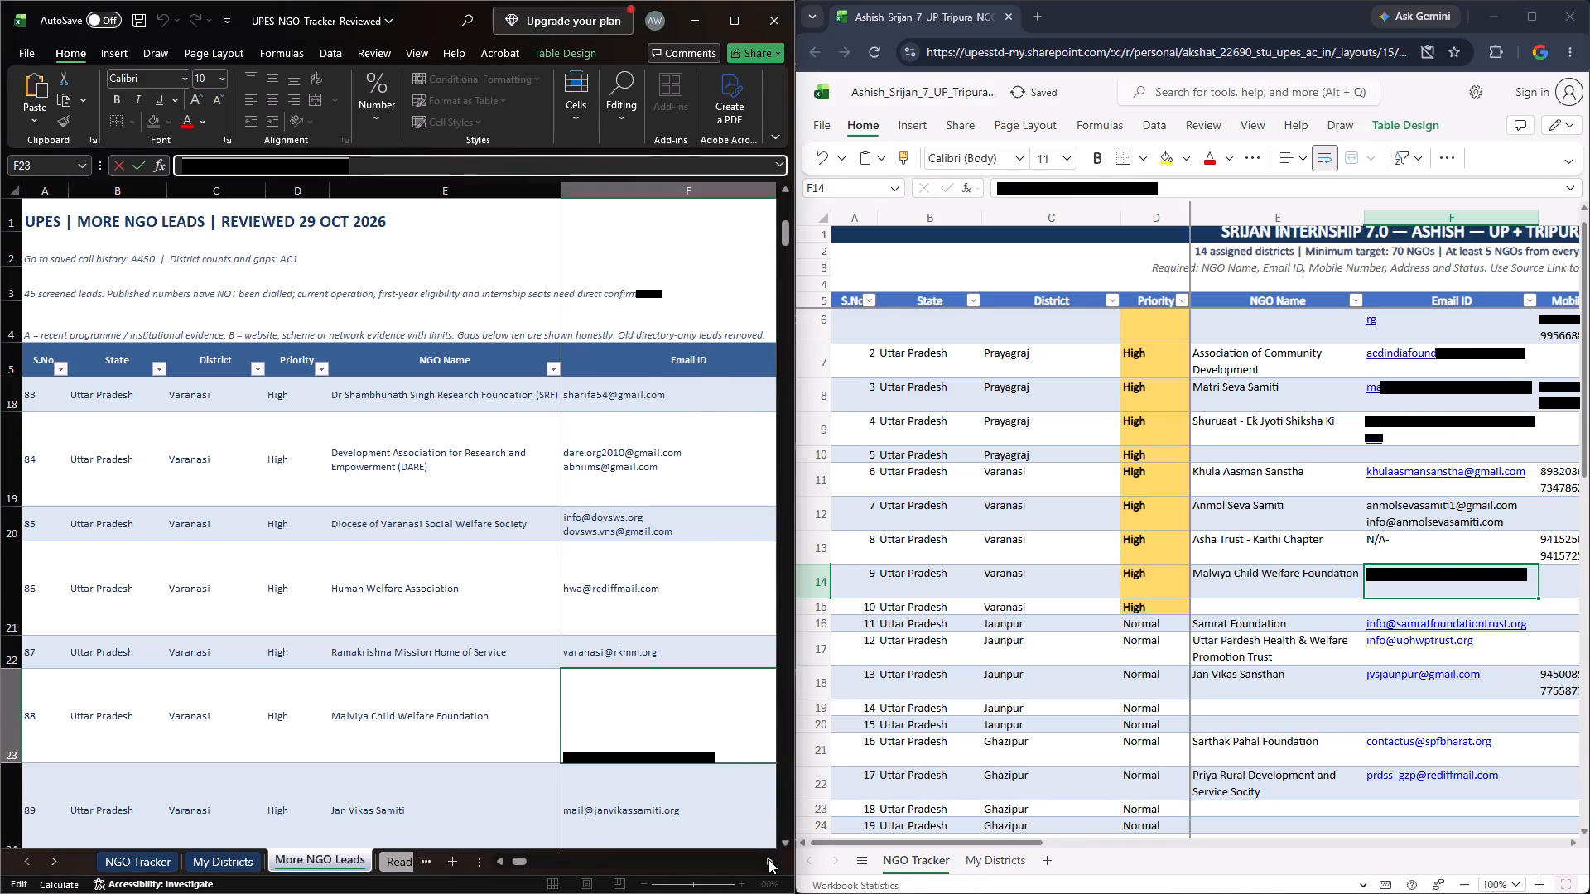
click(624, 726)
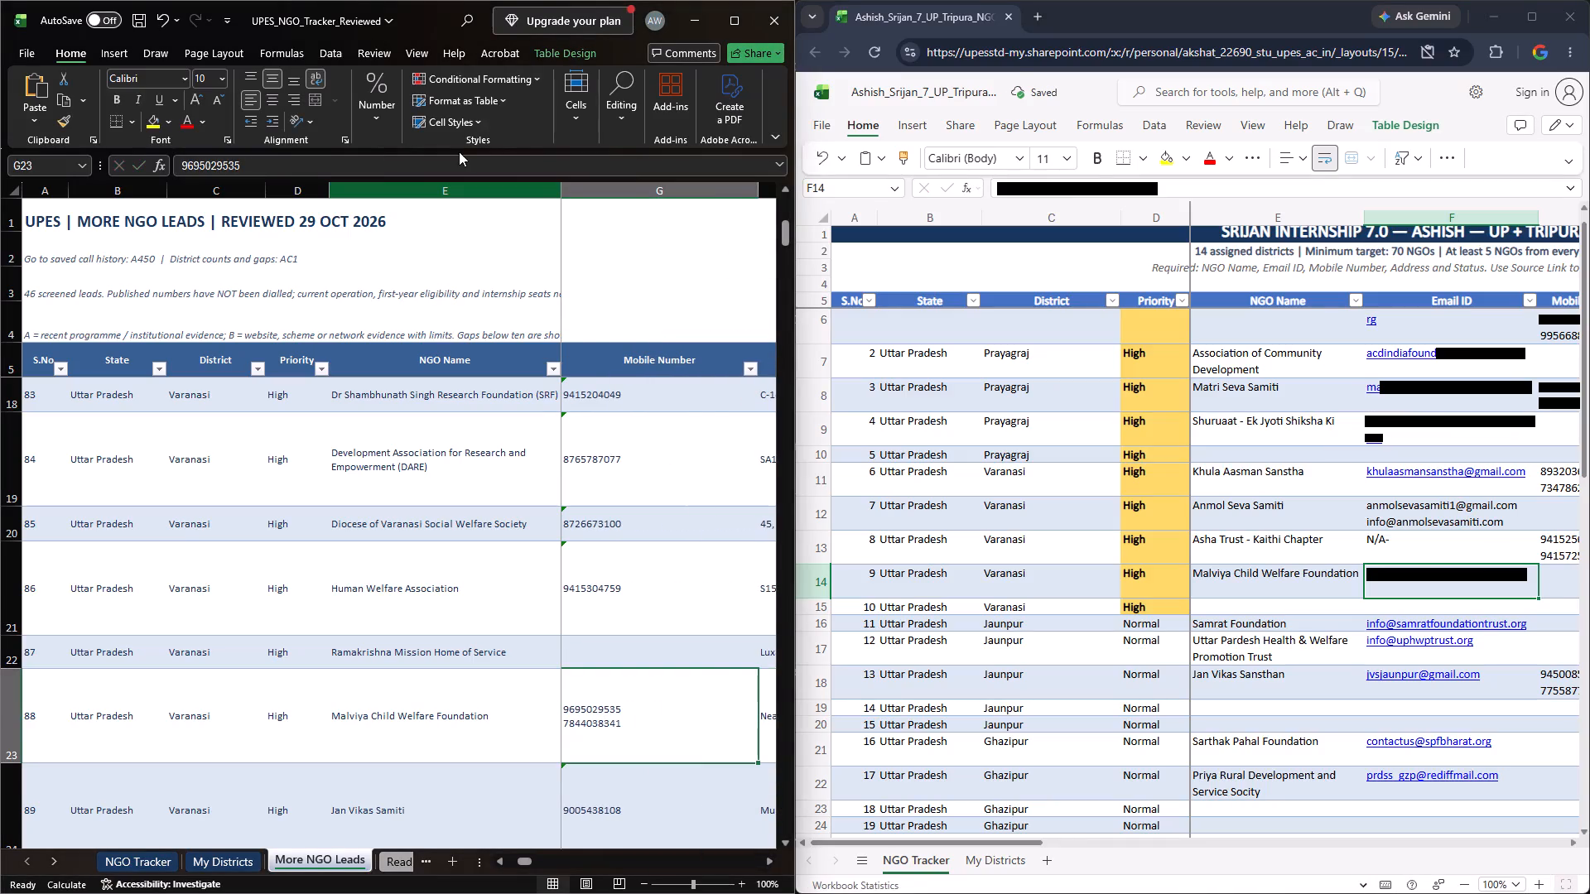
click(442, 160)
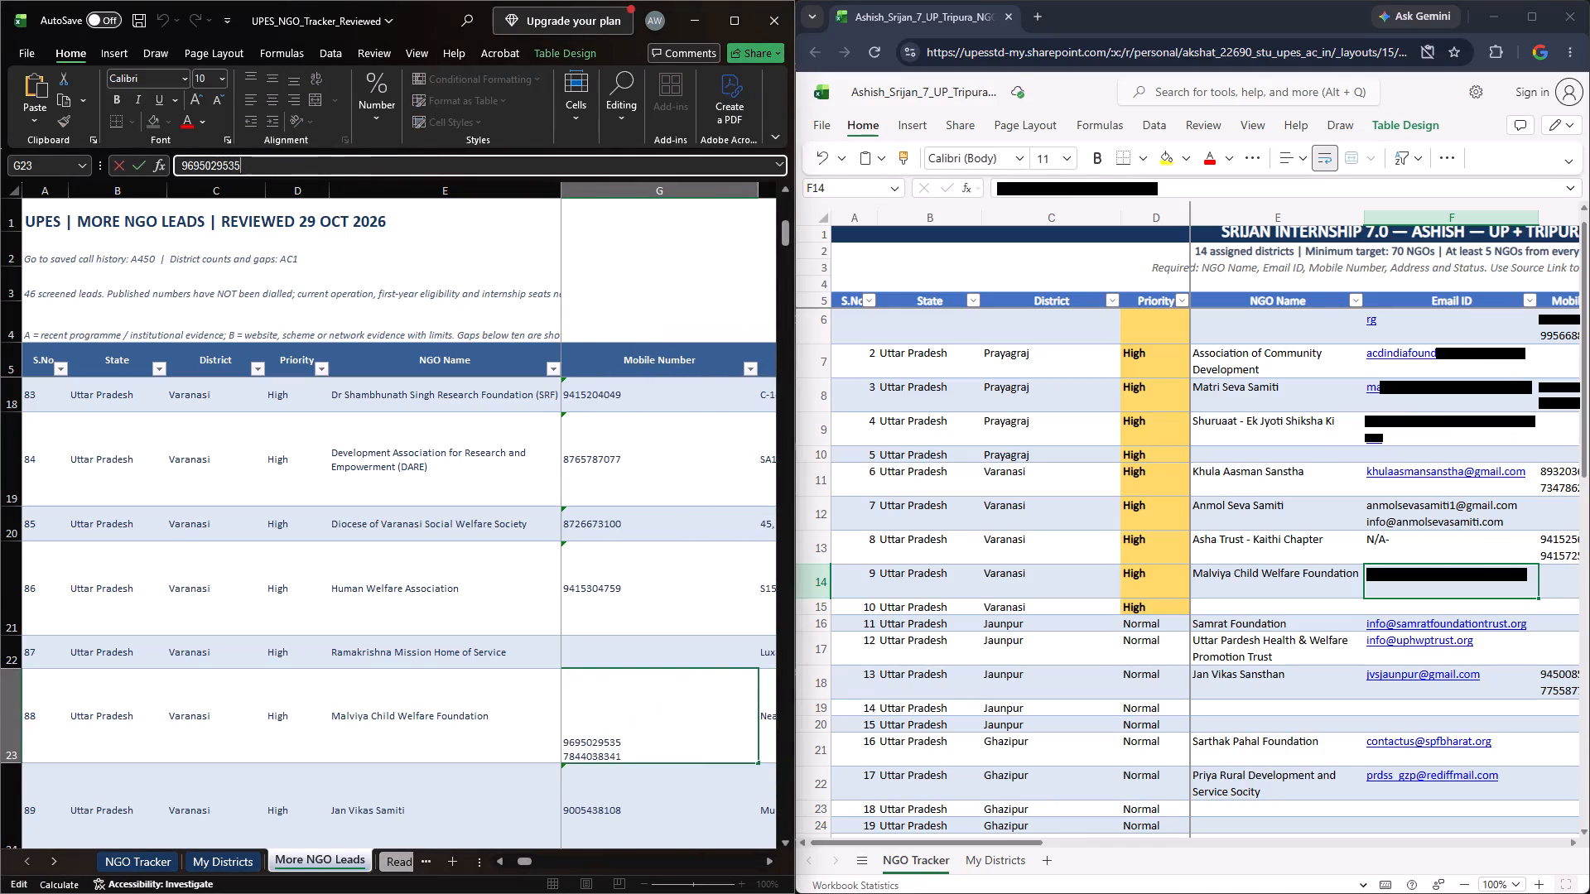
key(ctrl+a)
key(ctrl+c)
key(ctrl+c)
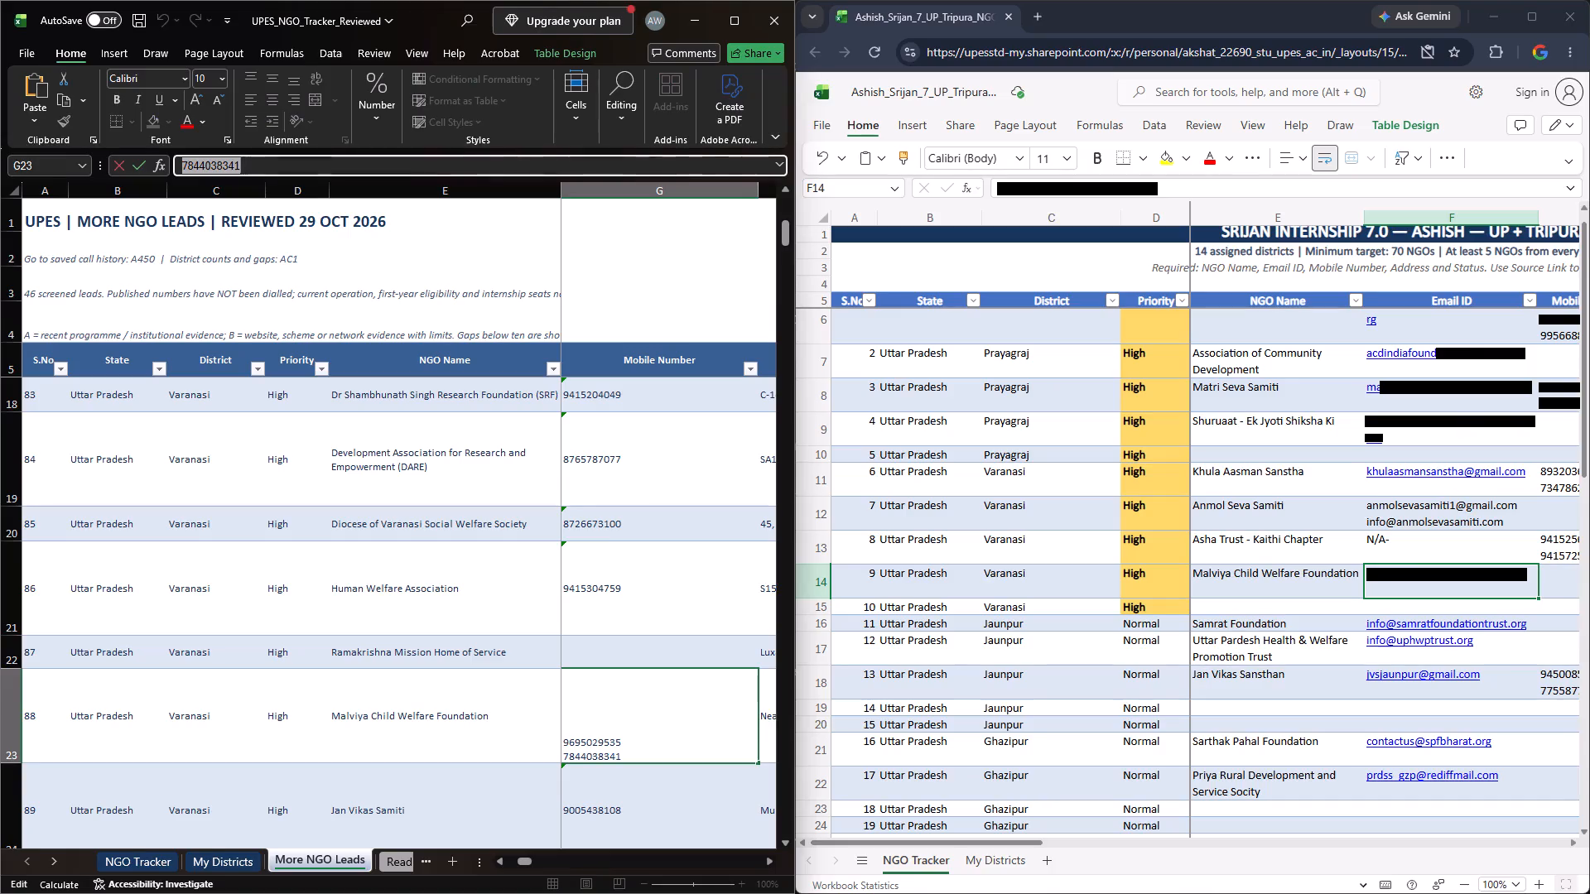
click(1558, 582)
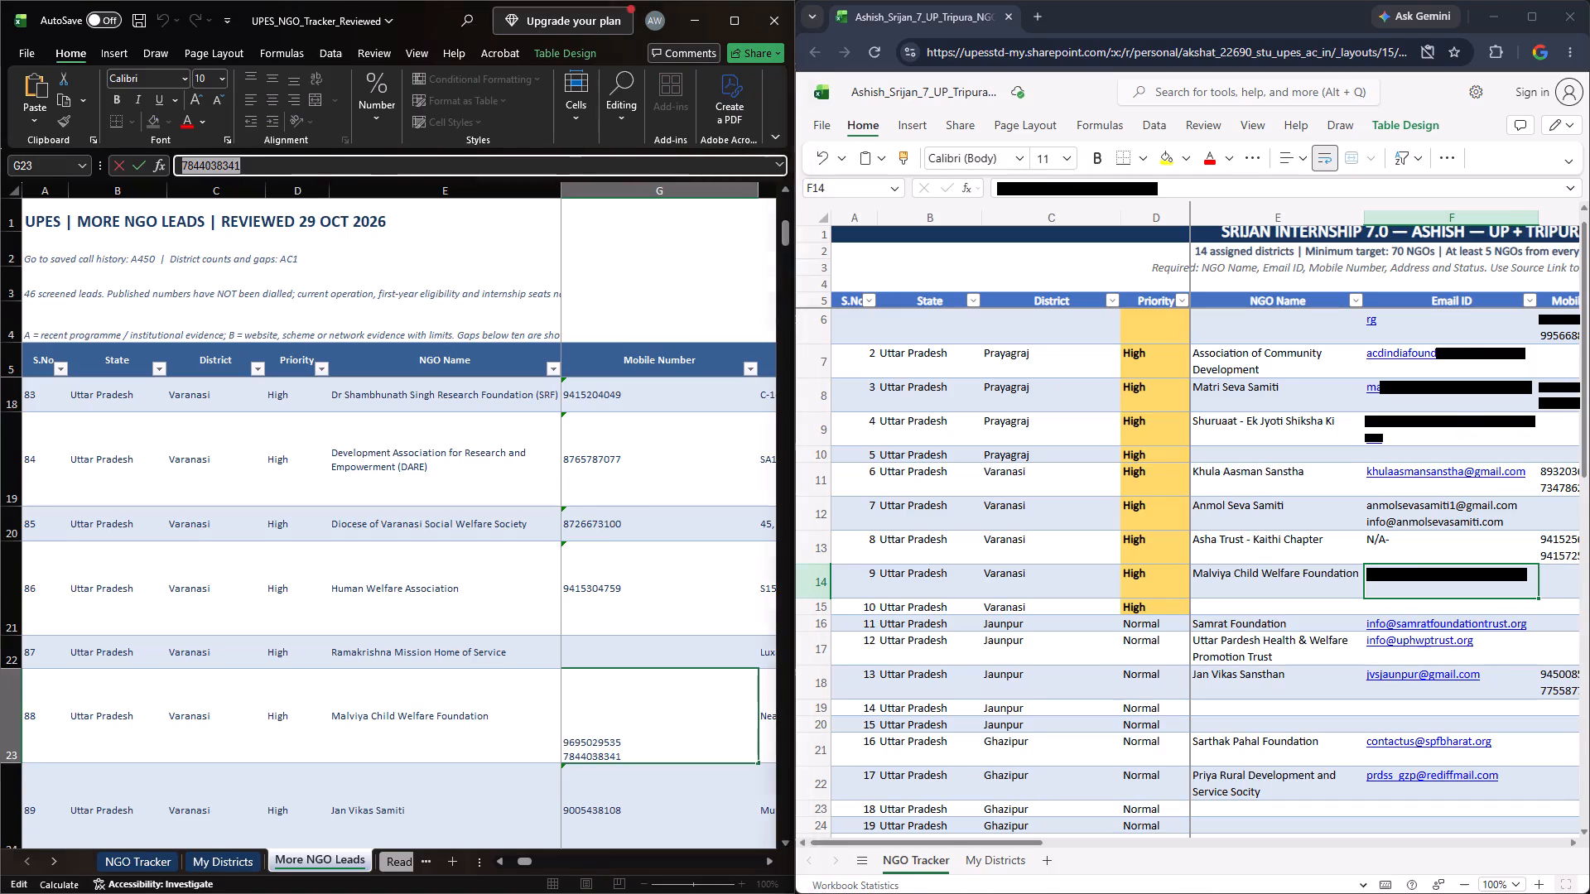
click(1077, 188)
key(ctrl+v)
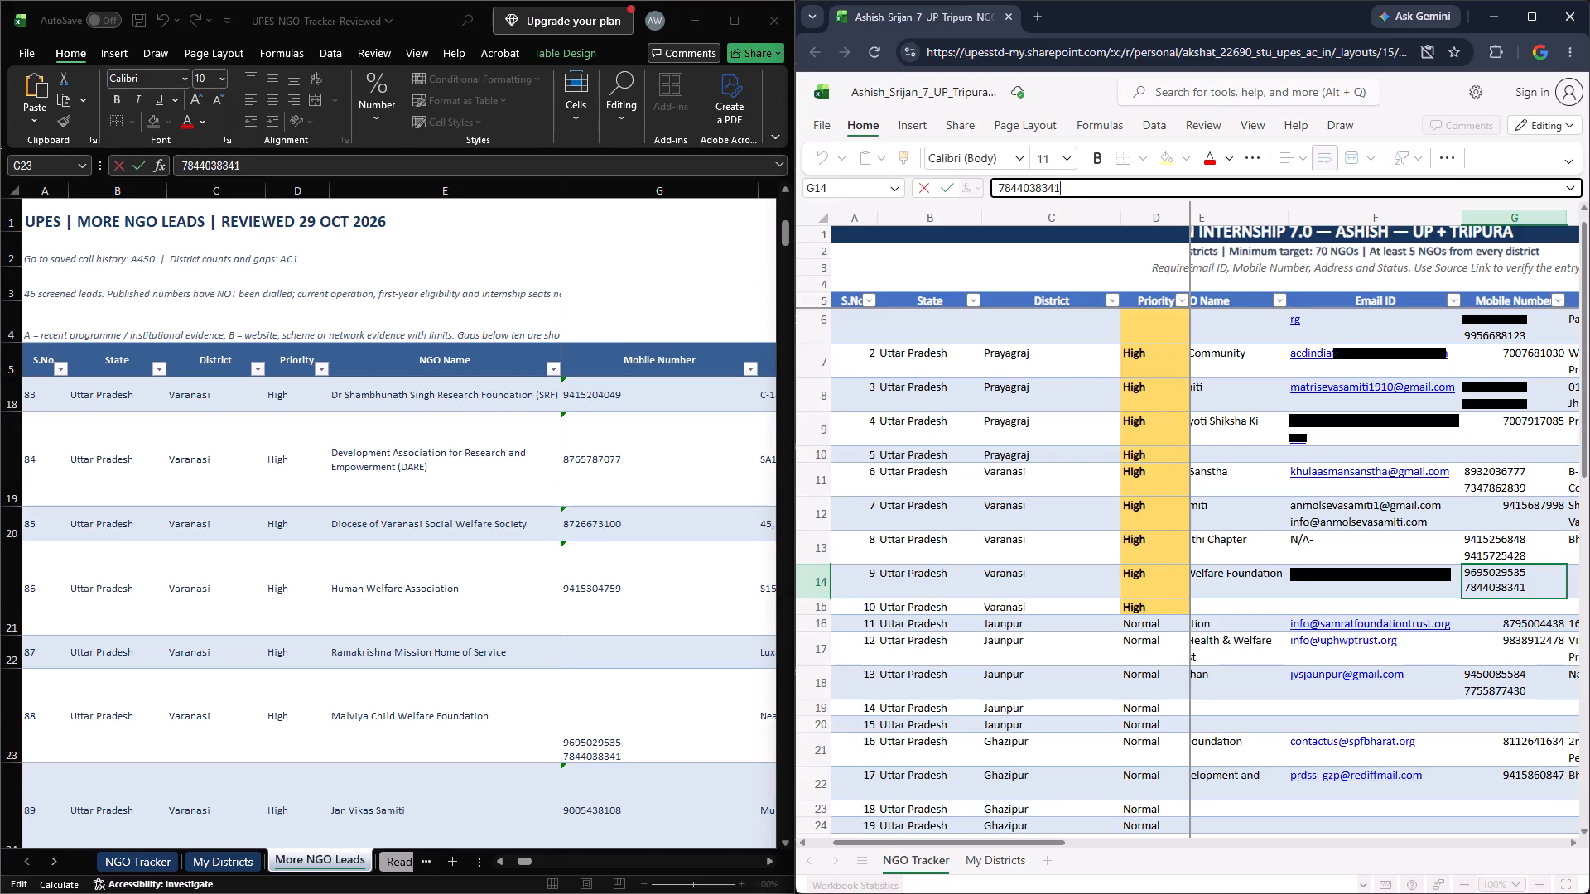
Copy Malviya Child Welfare Foundation's address from the local workbook's More NGO Leads sheet into its Address cell in the Chrome tracker.
click(764, 718)
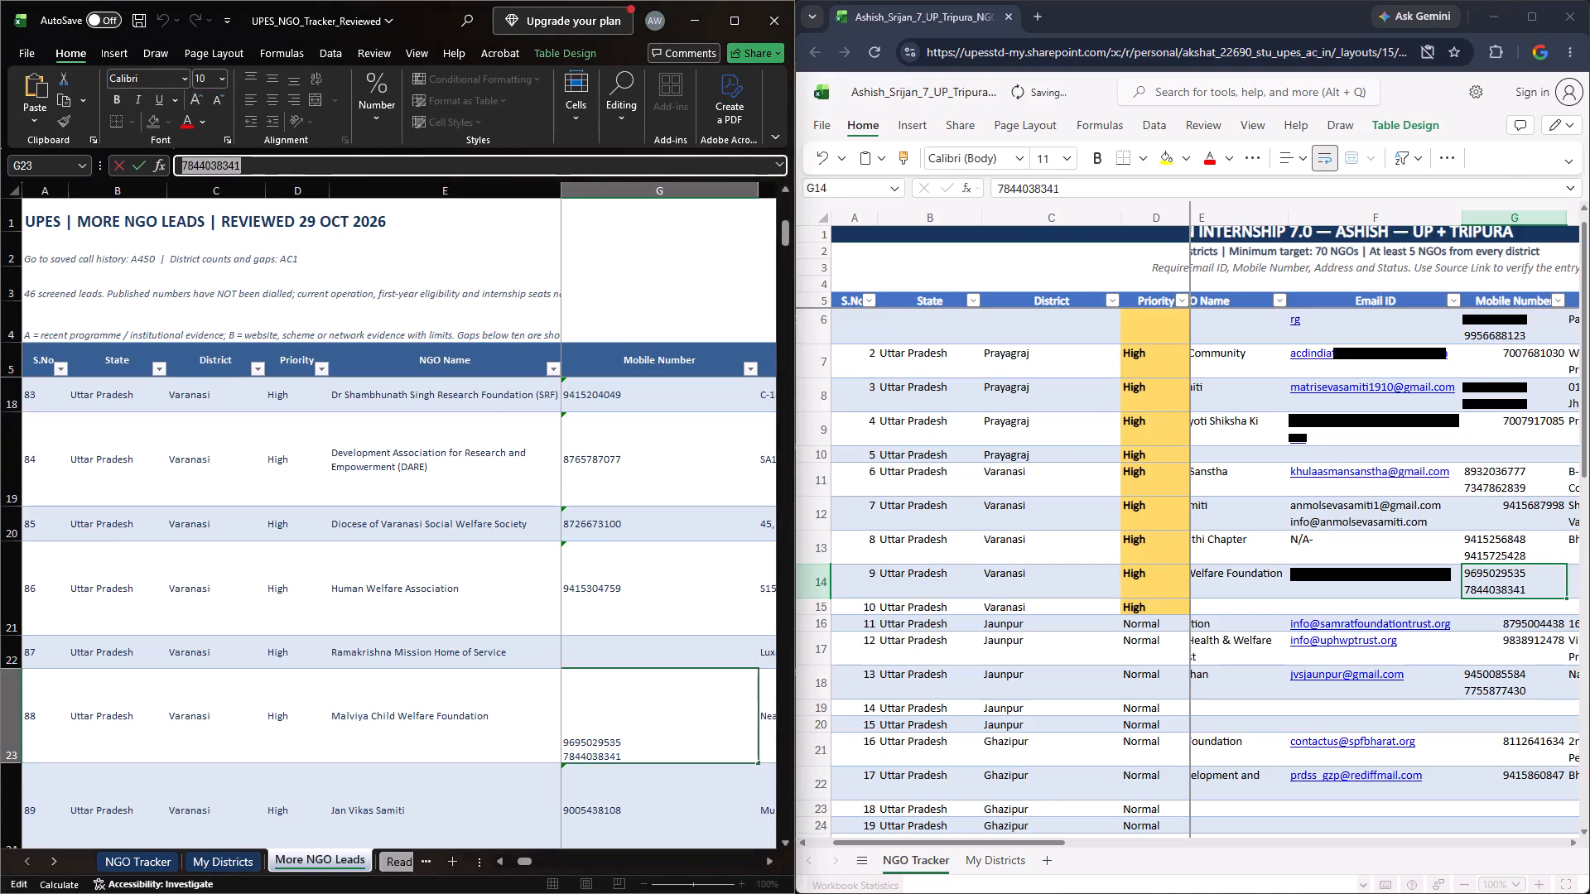
click(764, 718)
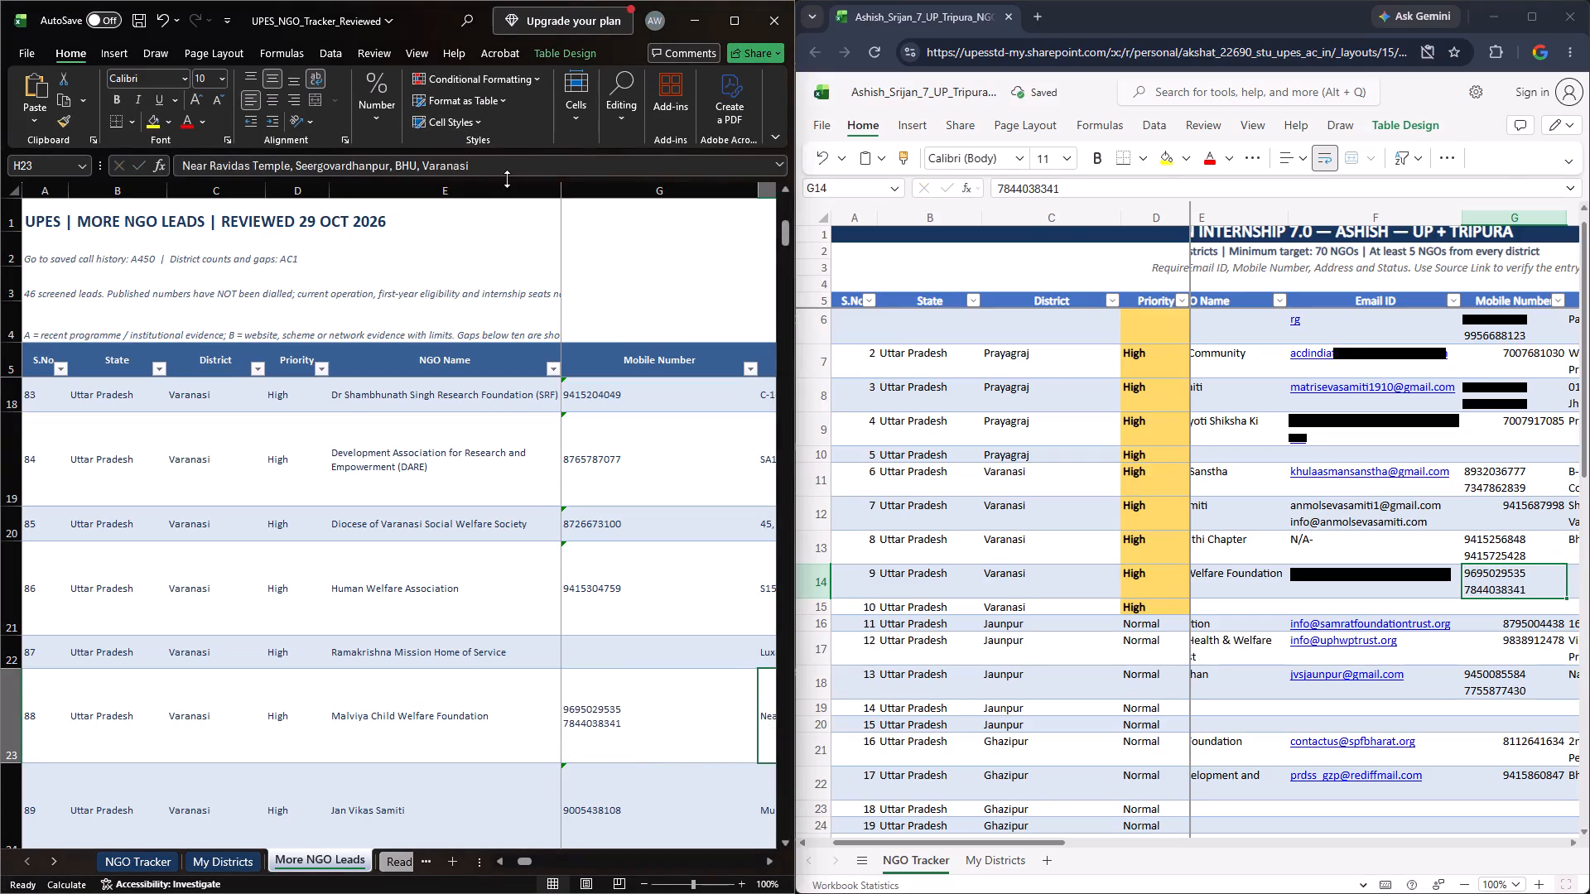
click(518, 168)
key(ctrl+a)
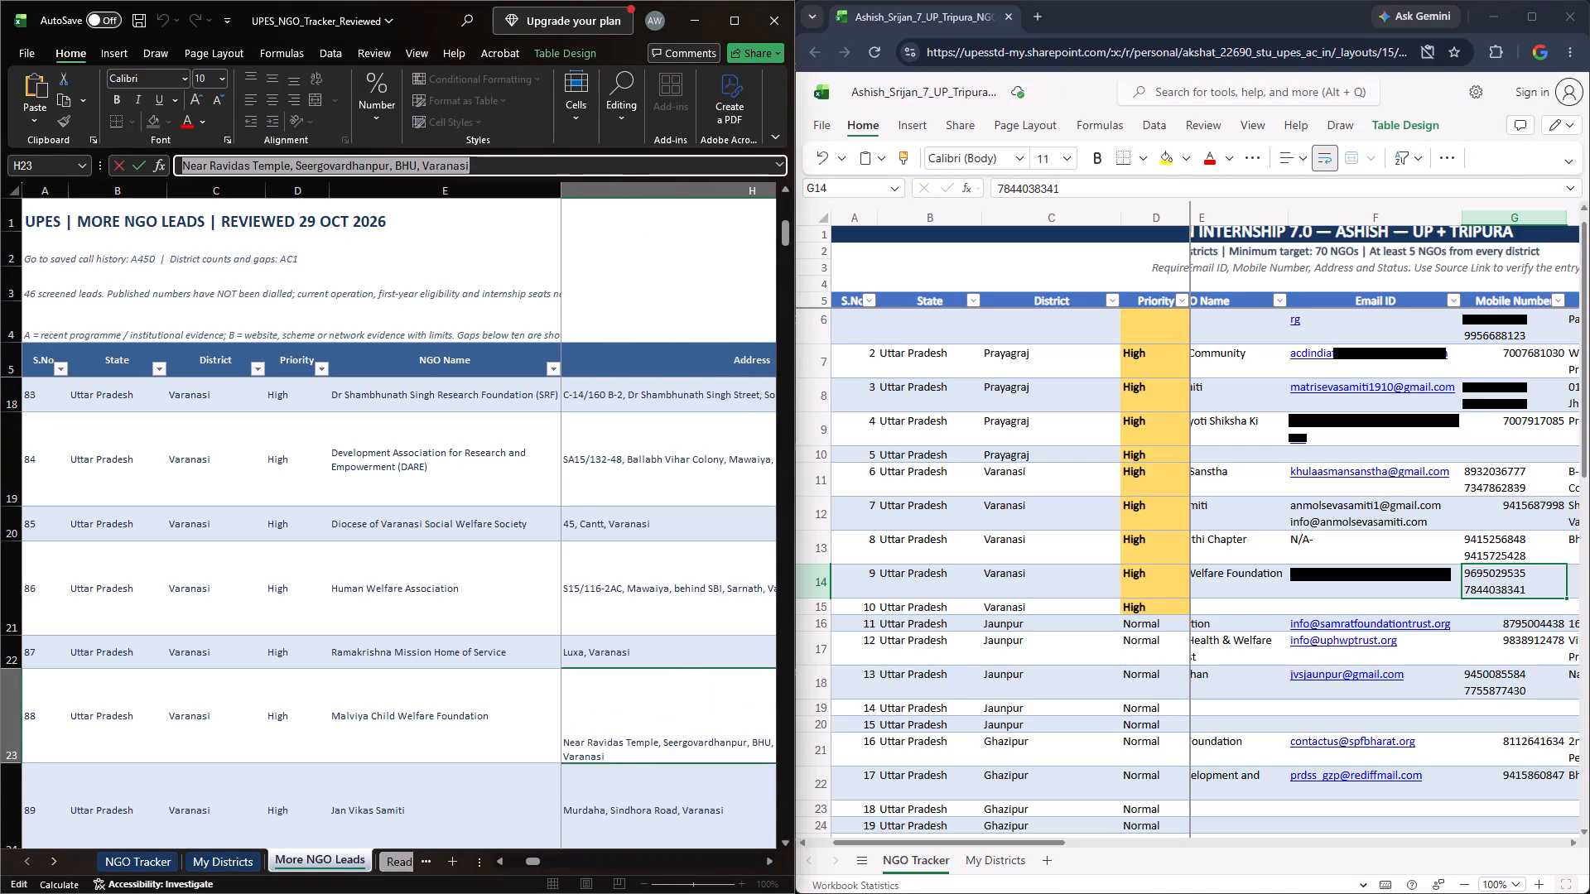
key(ctrl+c)
key(ctrl+c)
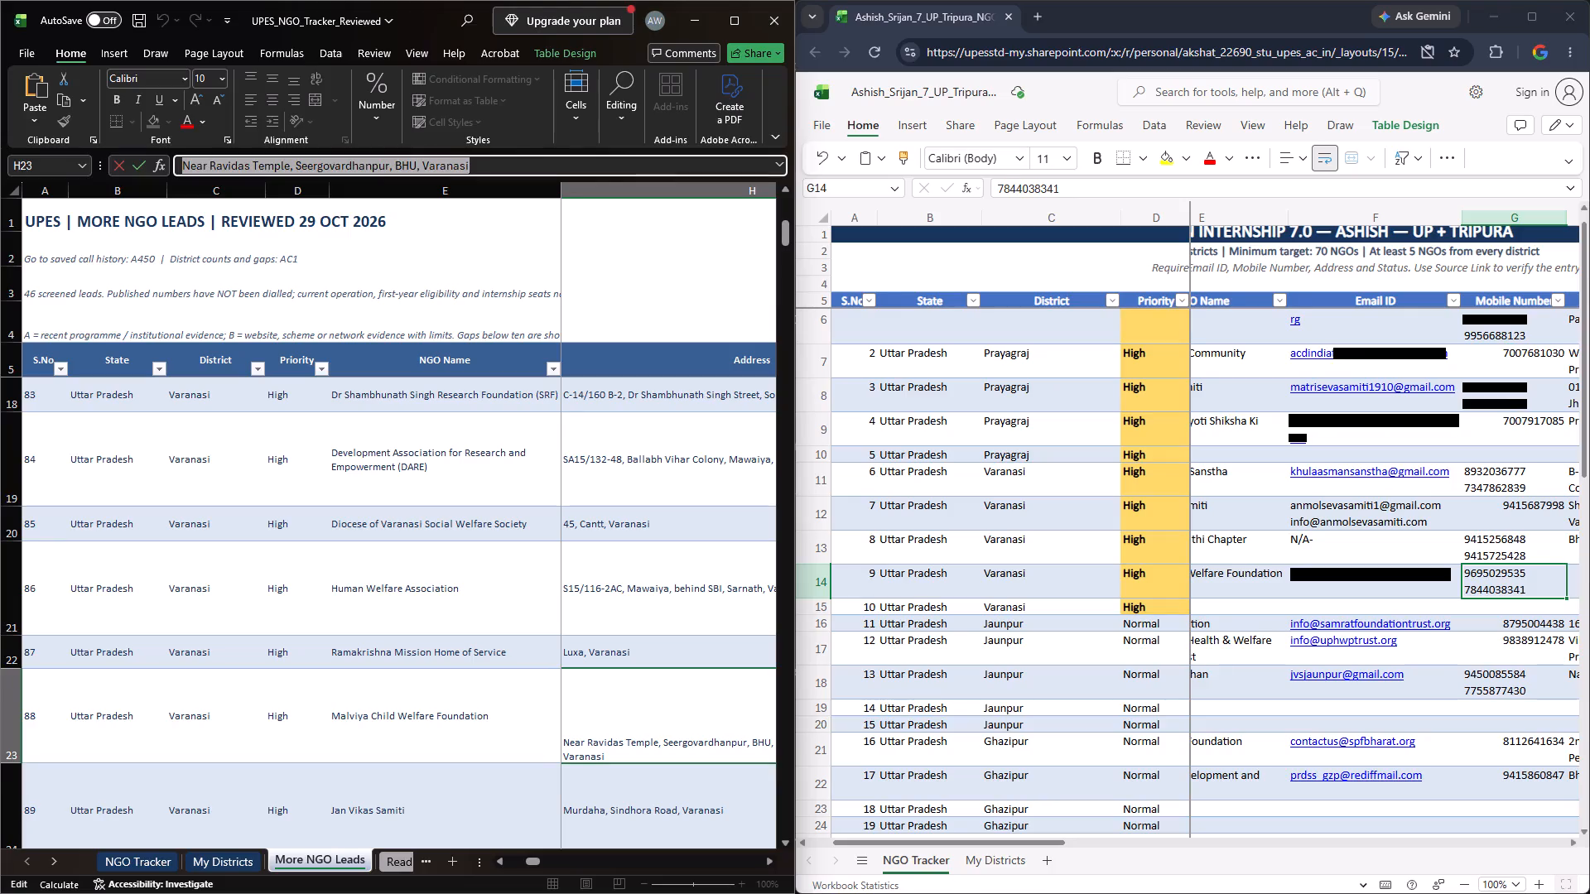
click(1574, 573)
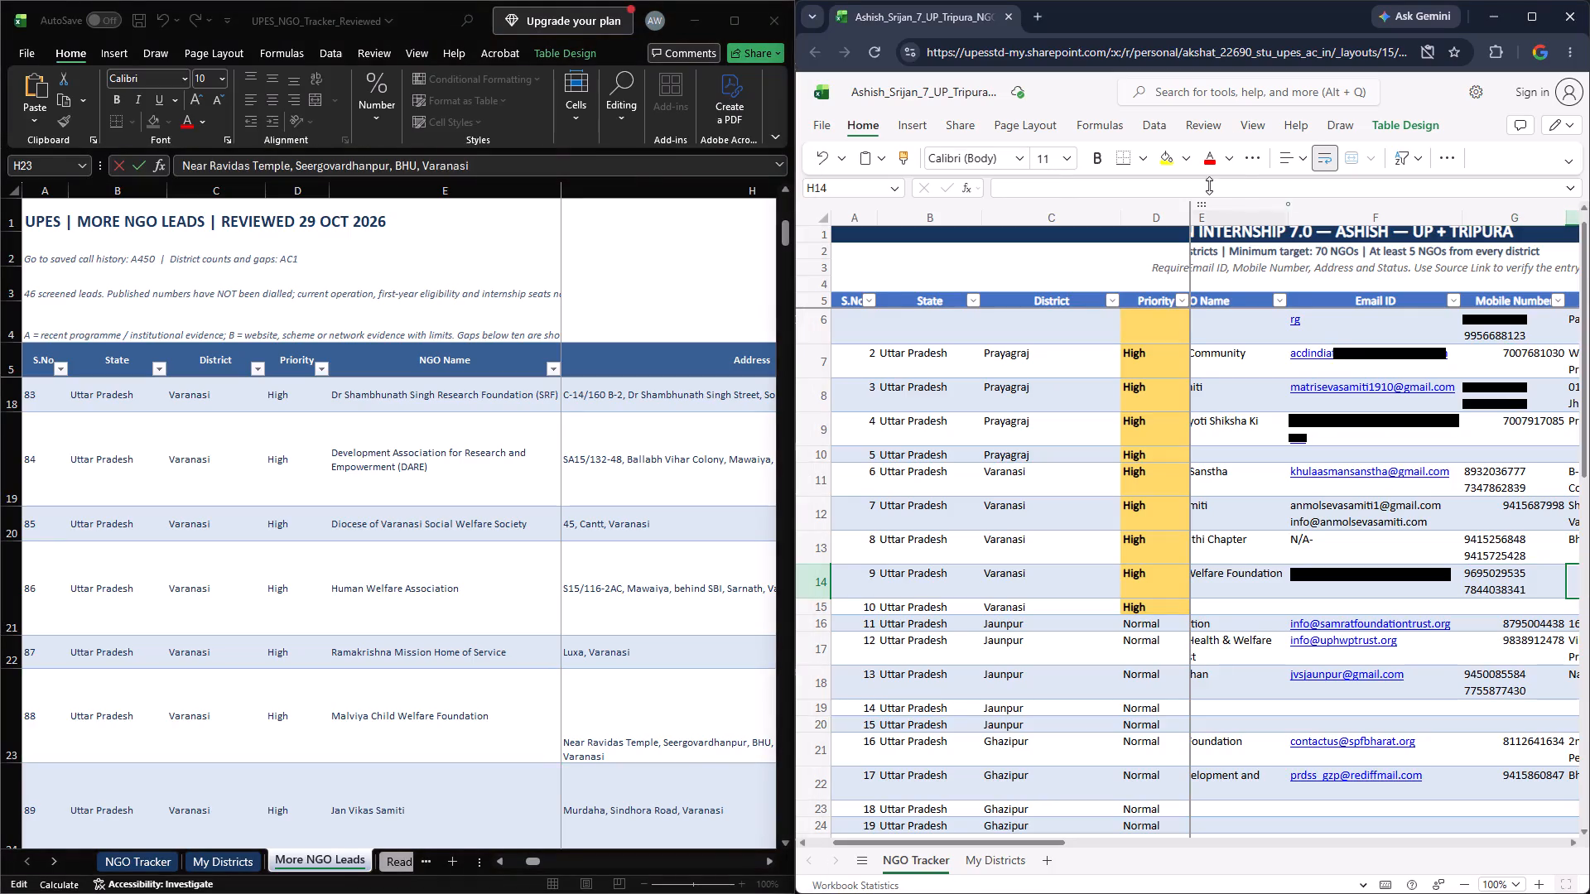
click(1219, 184)
key(ctrl+v)
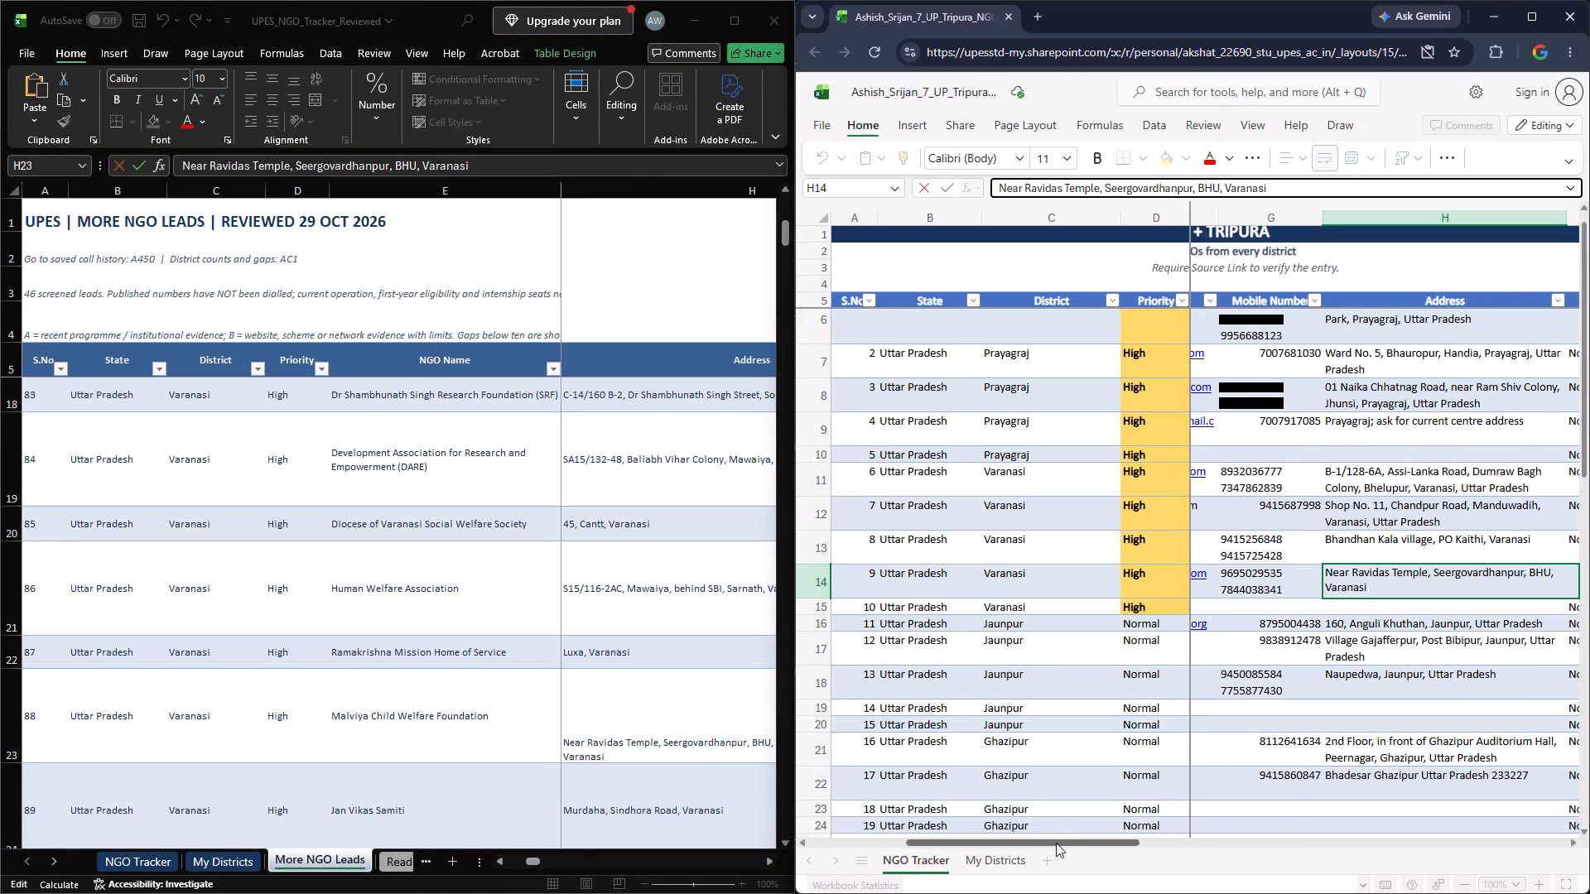
drag(1056, 843, 942, 843)
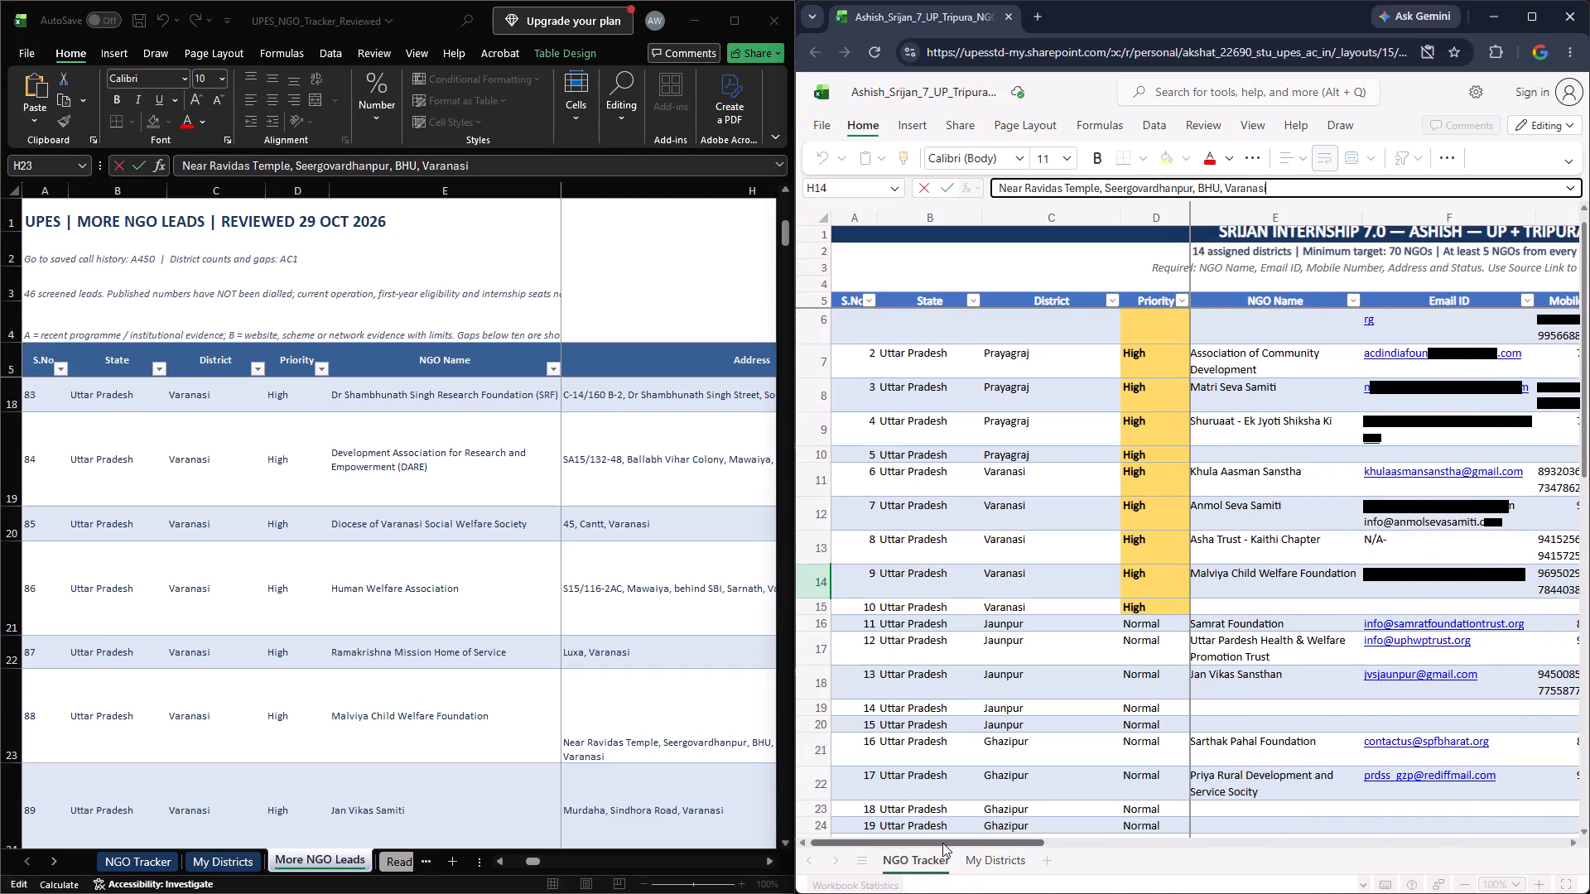
drag(942, 843, 1019, 860)
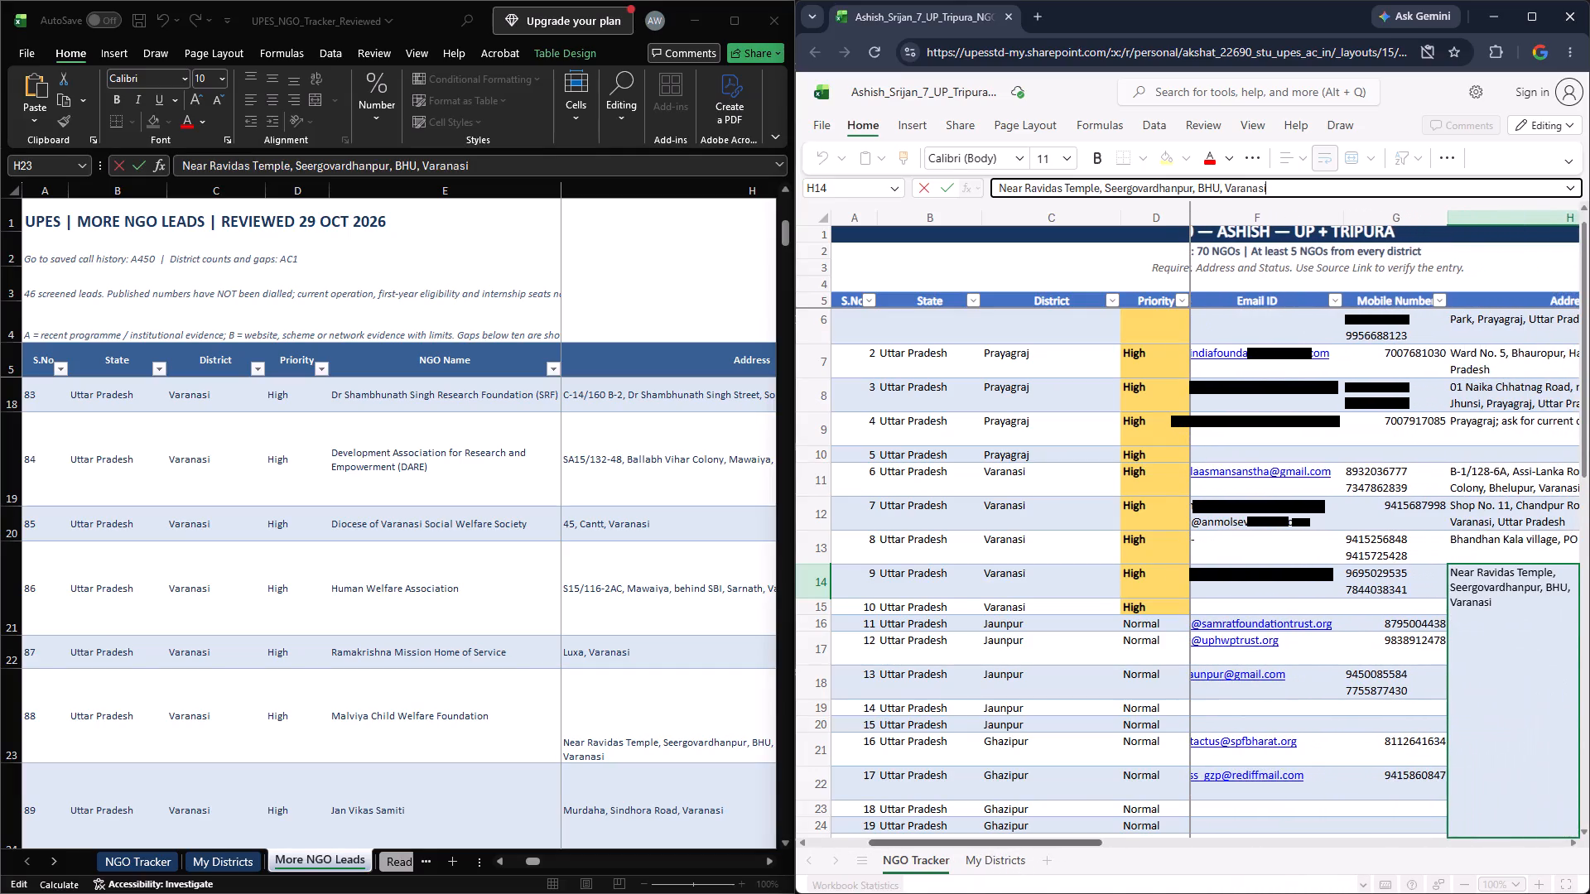
click(1413, 719)
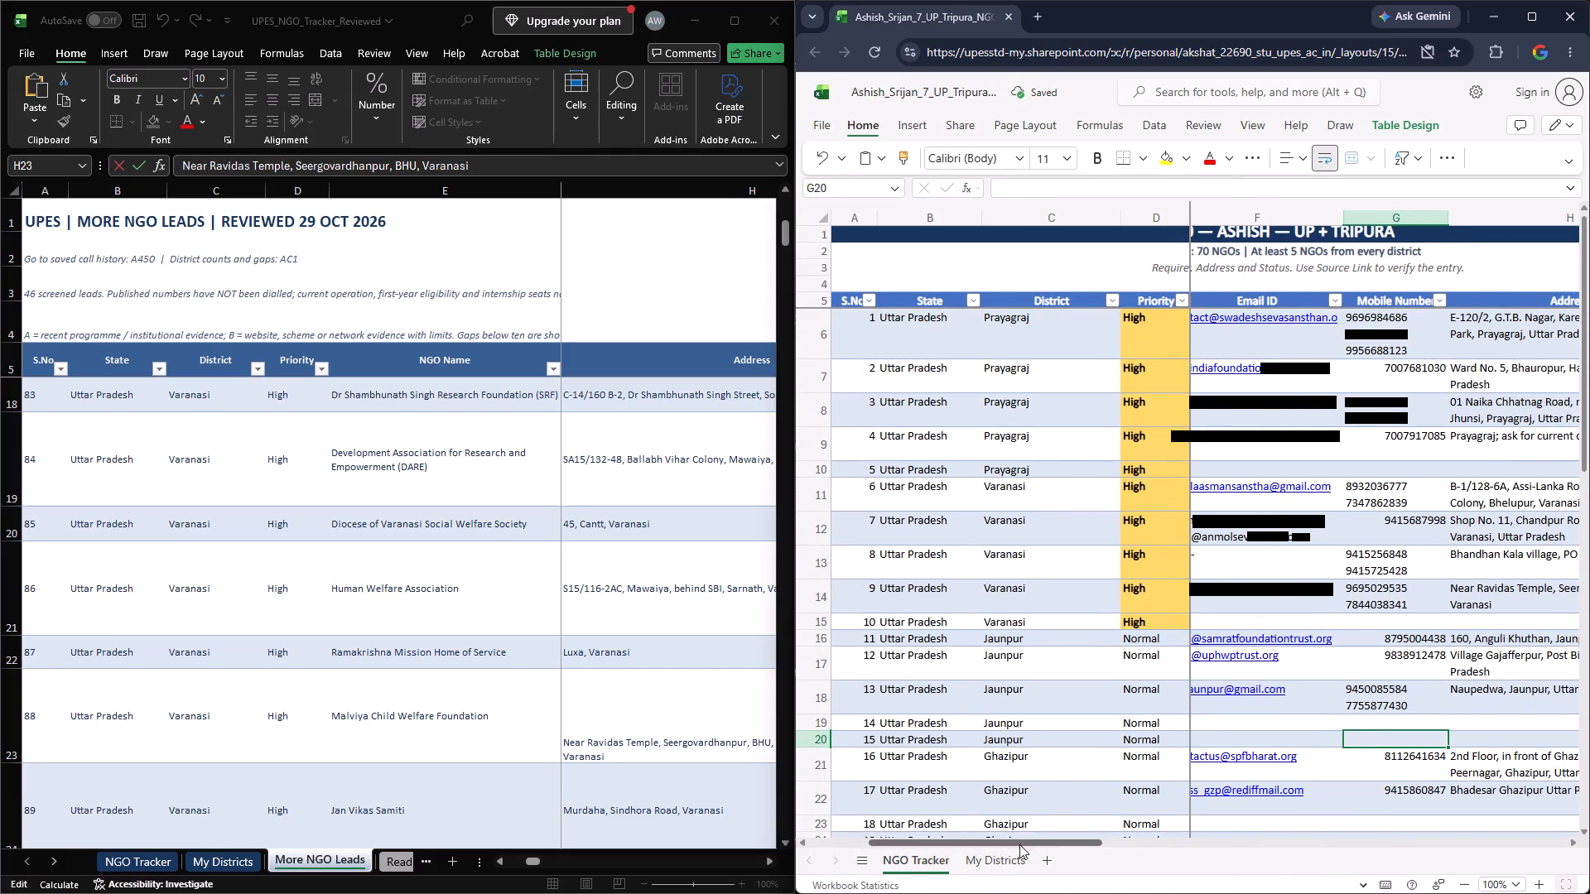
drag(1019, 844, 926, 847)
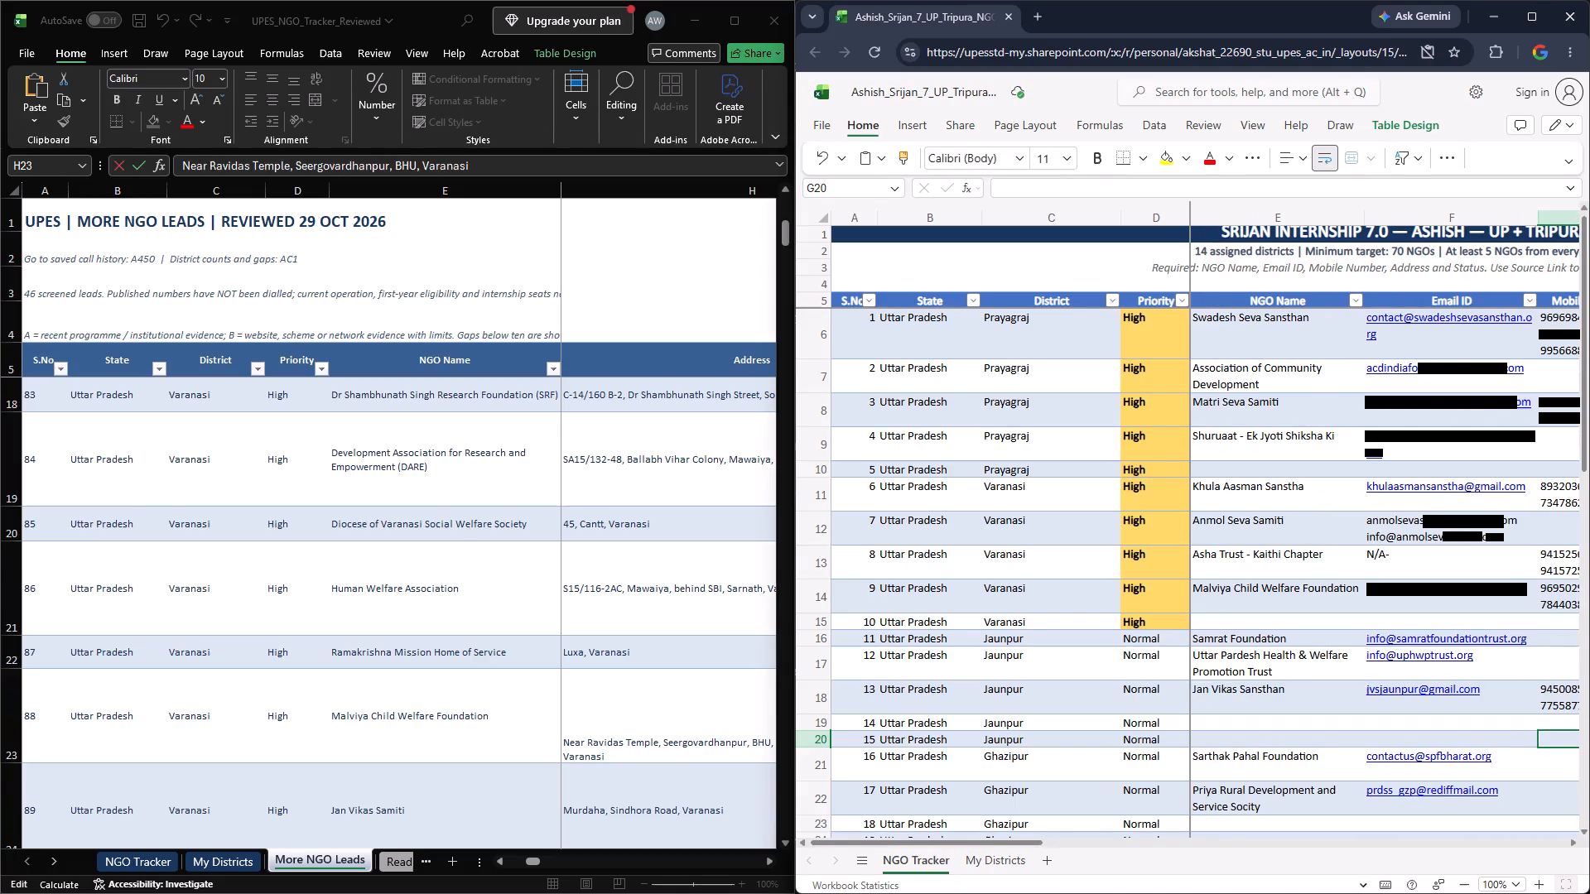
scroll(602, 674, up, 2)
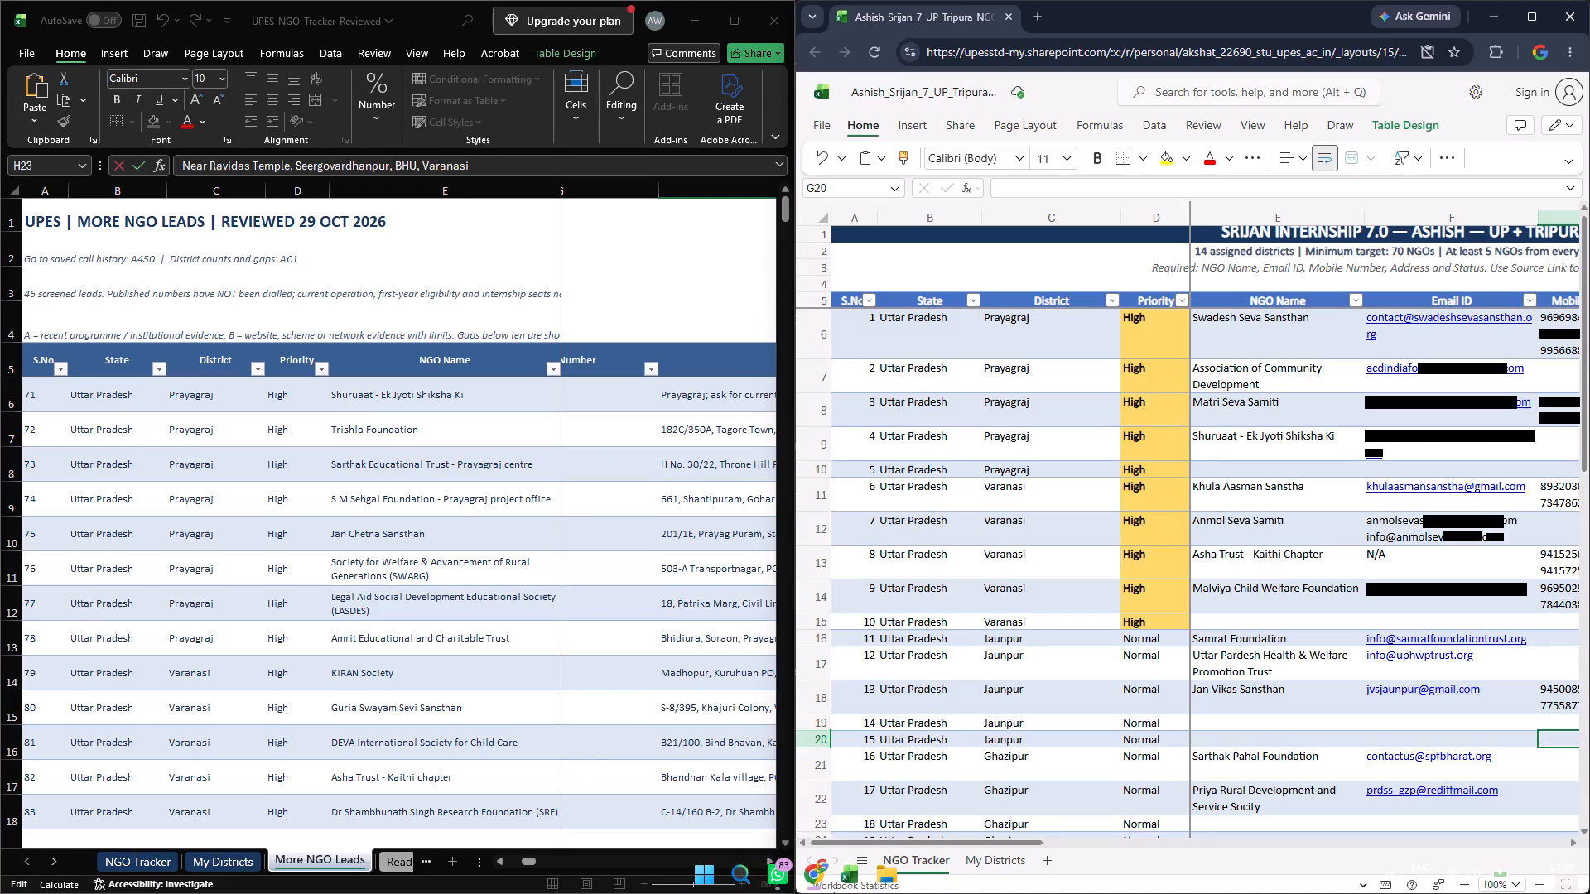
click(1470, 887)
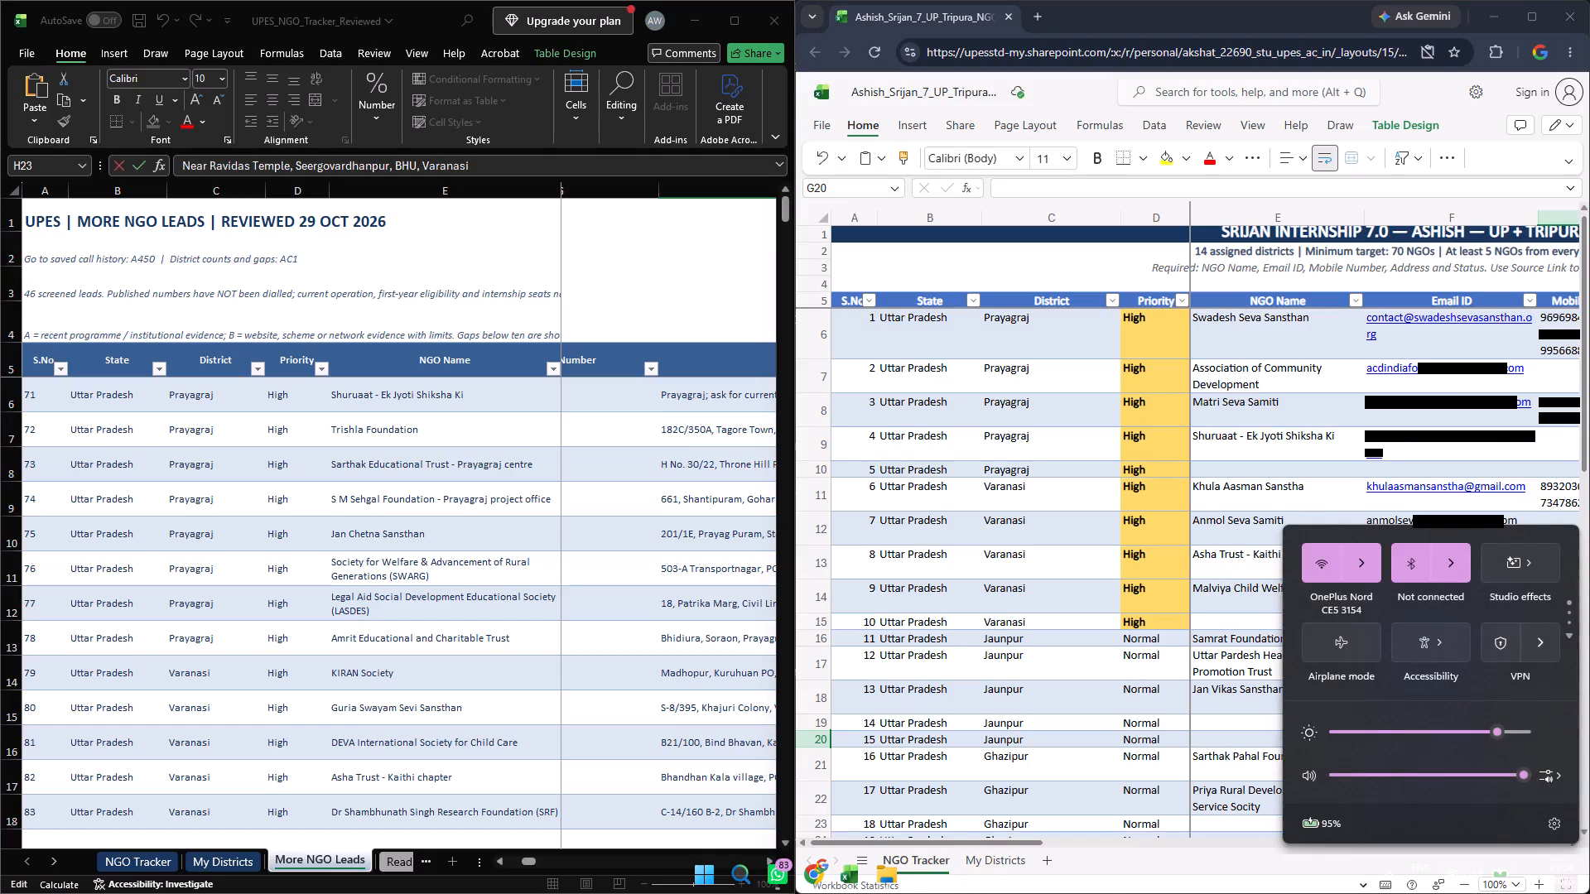
Save the online Srijan UP and Tripura NGO tracker in Chrome.
click(1468, 120)
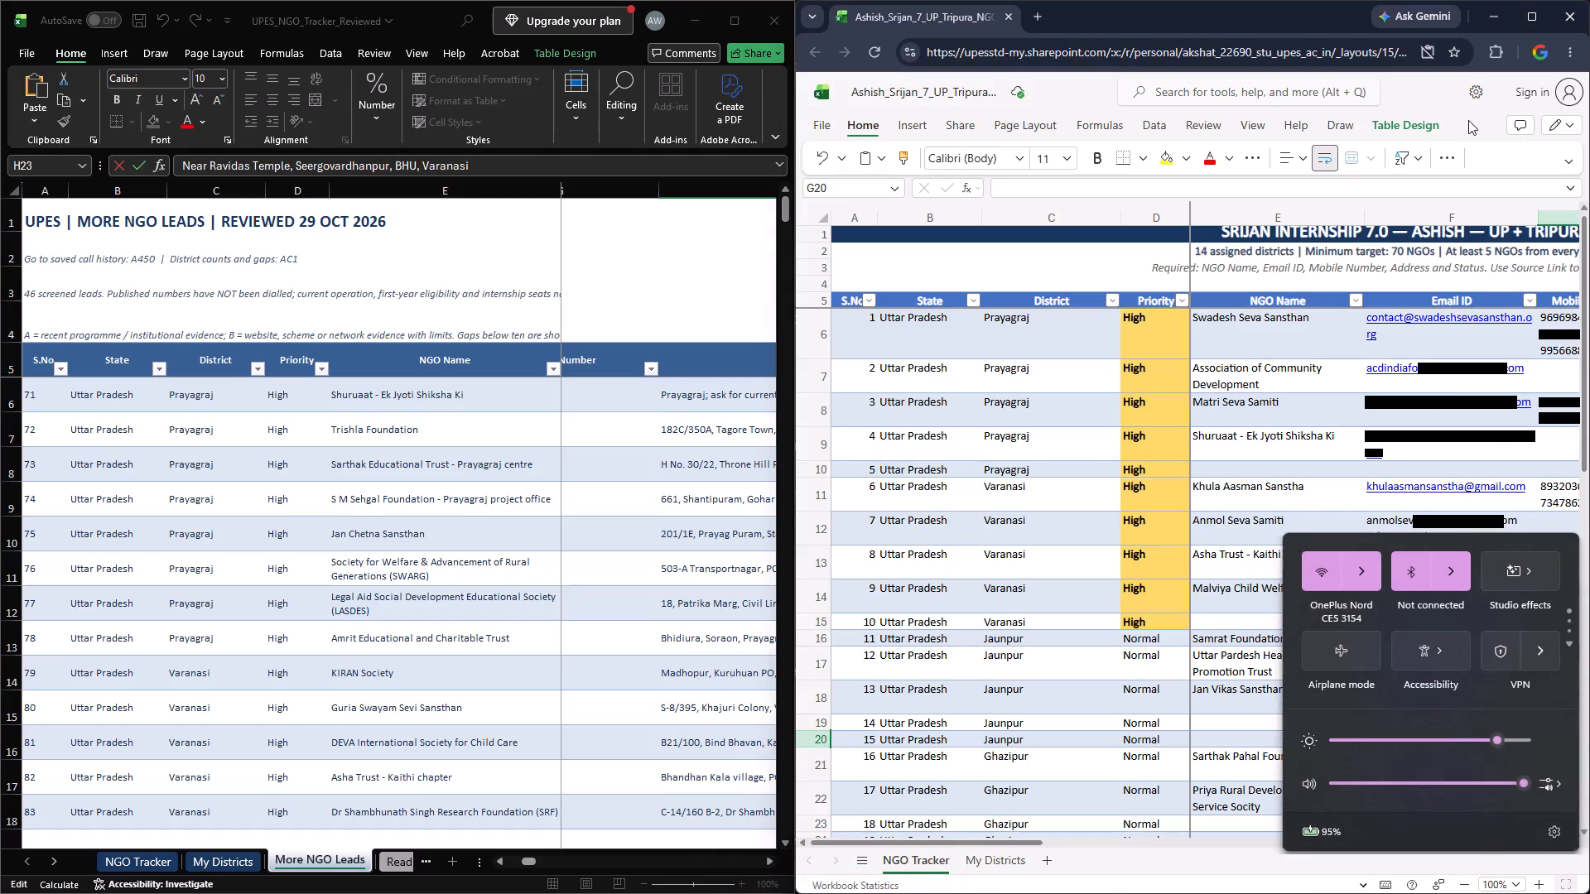
key(ctrl+s)
key(ctrl+s)
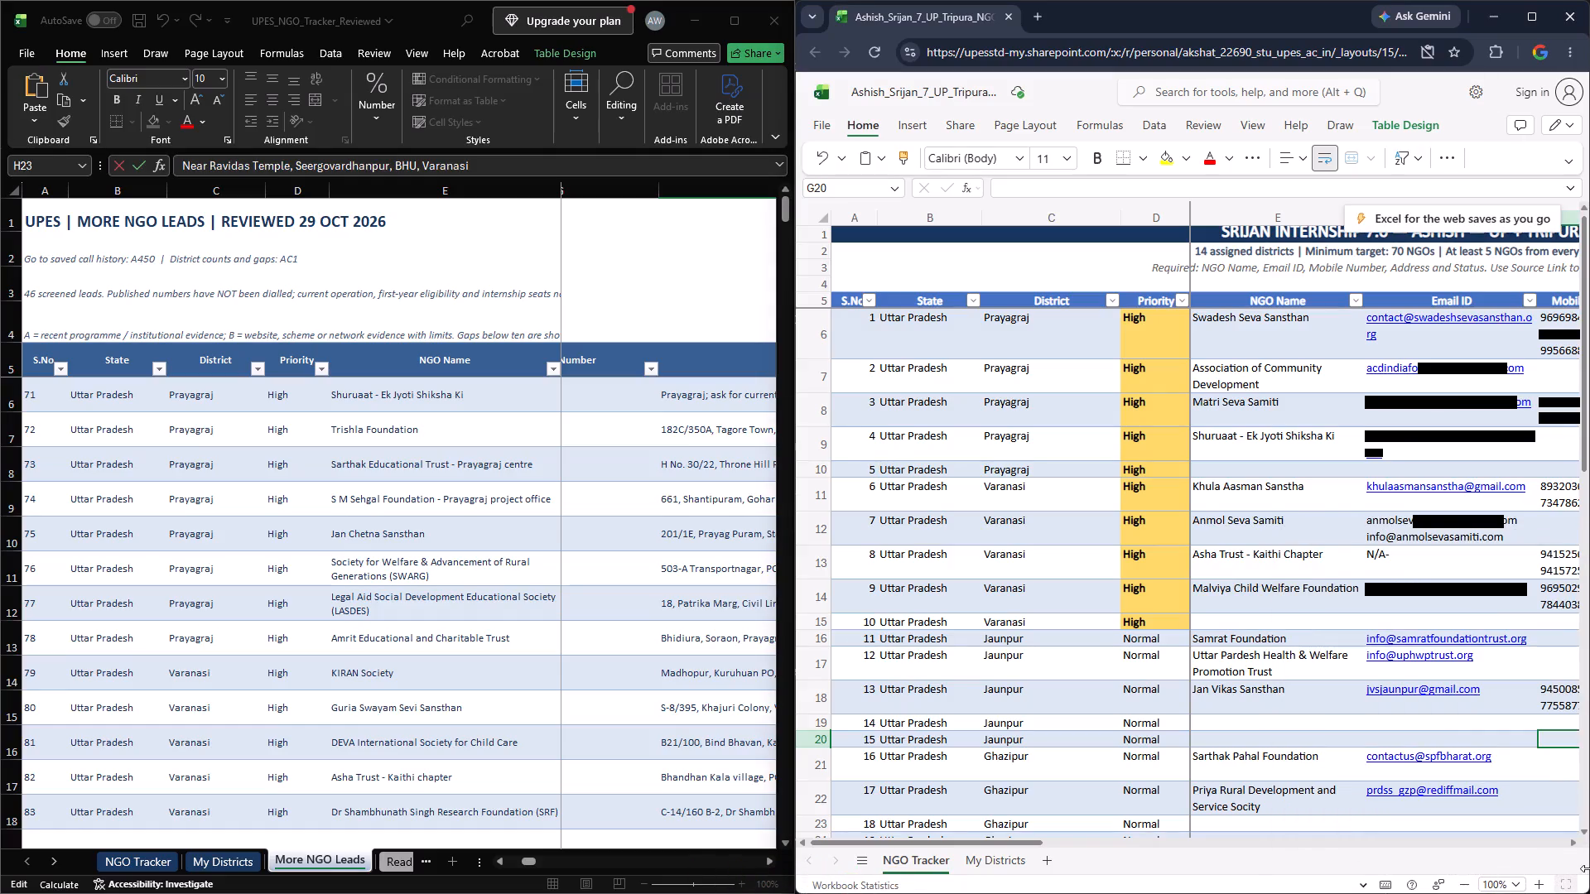
Turn off the computer's Wi-Fi connection in the Windows quick settings.
click(1448, 881)
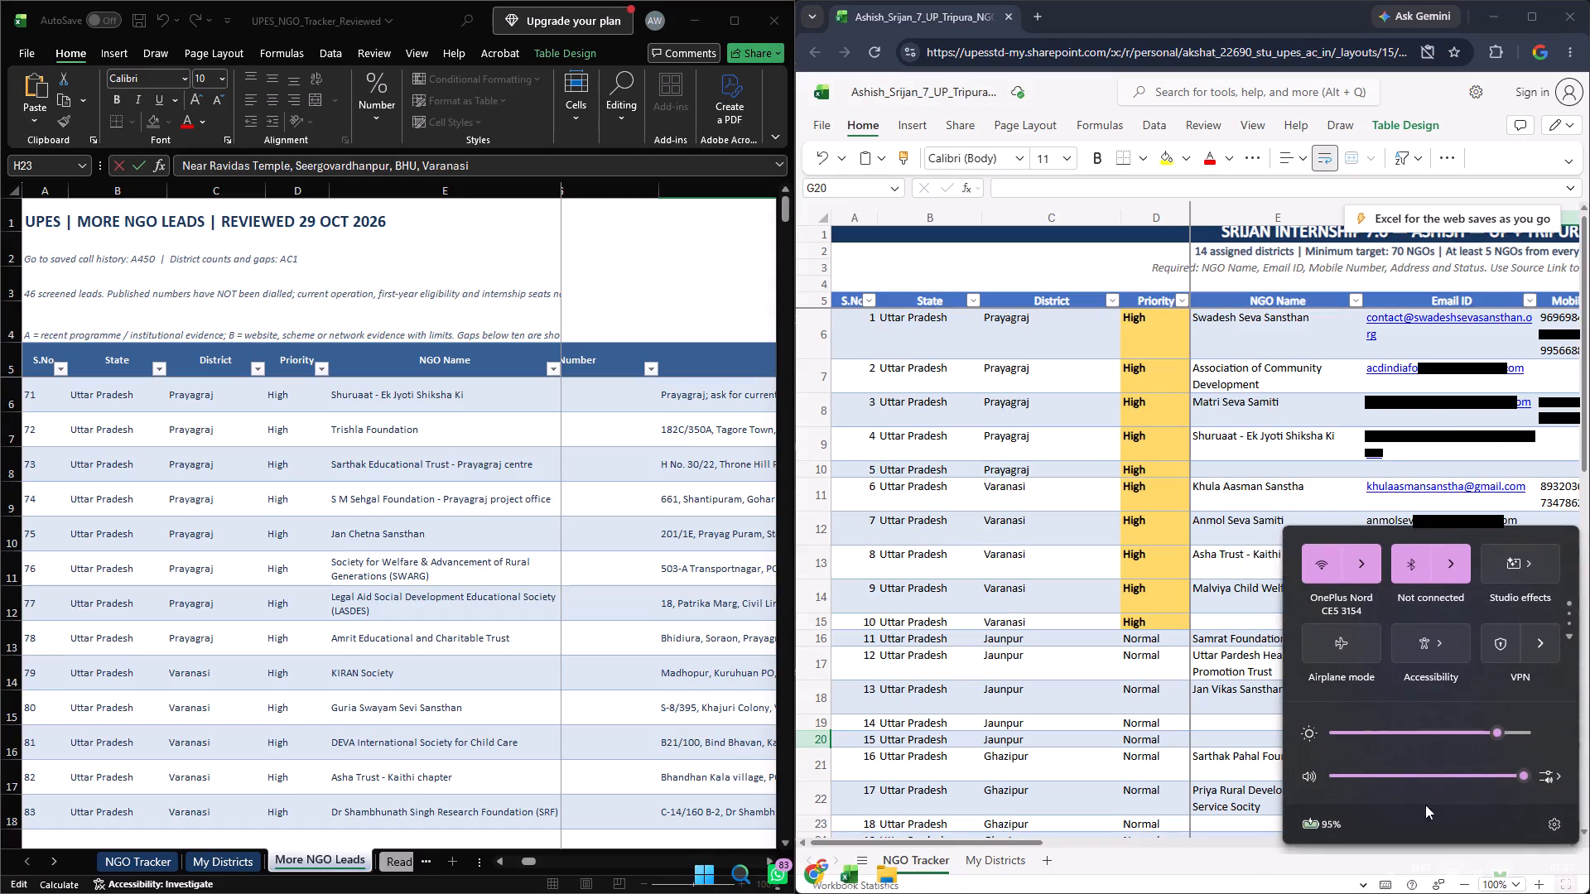
click(1332, 565)
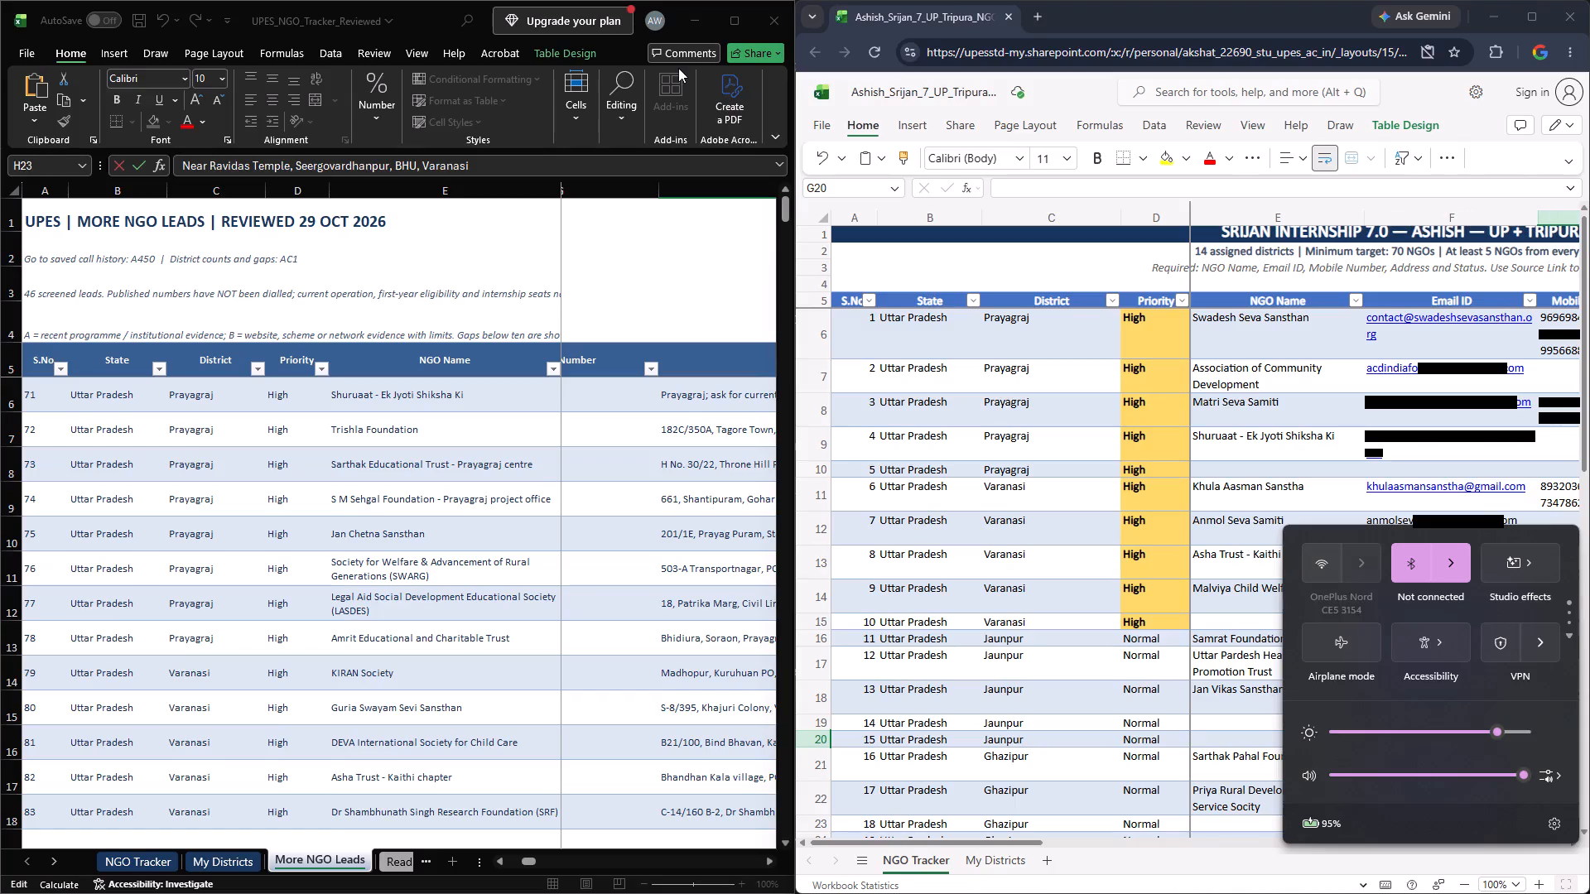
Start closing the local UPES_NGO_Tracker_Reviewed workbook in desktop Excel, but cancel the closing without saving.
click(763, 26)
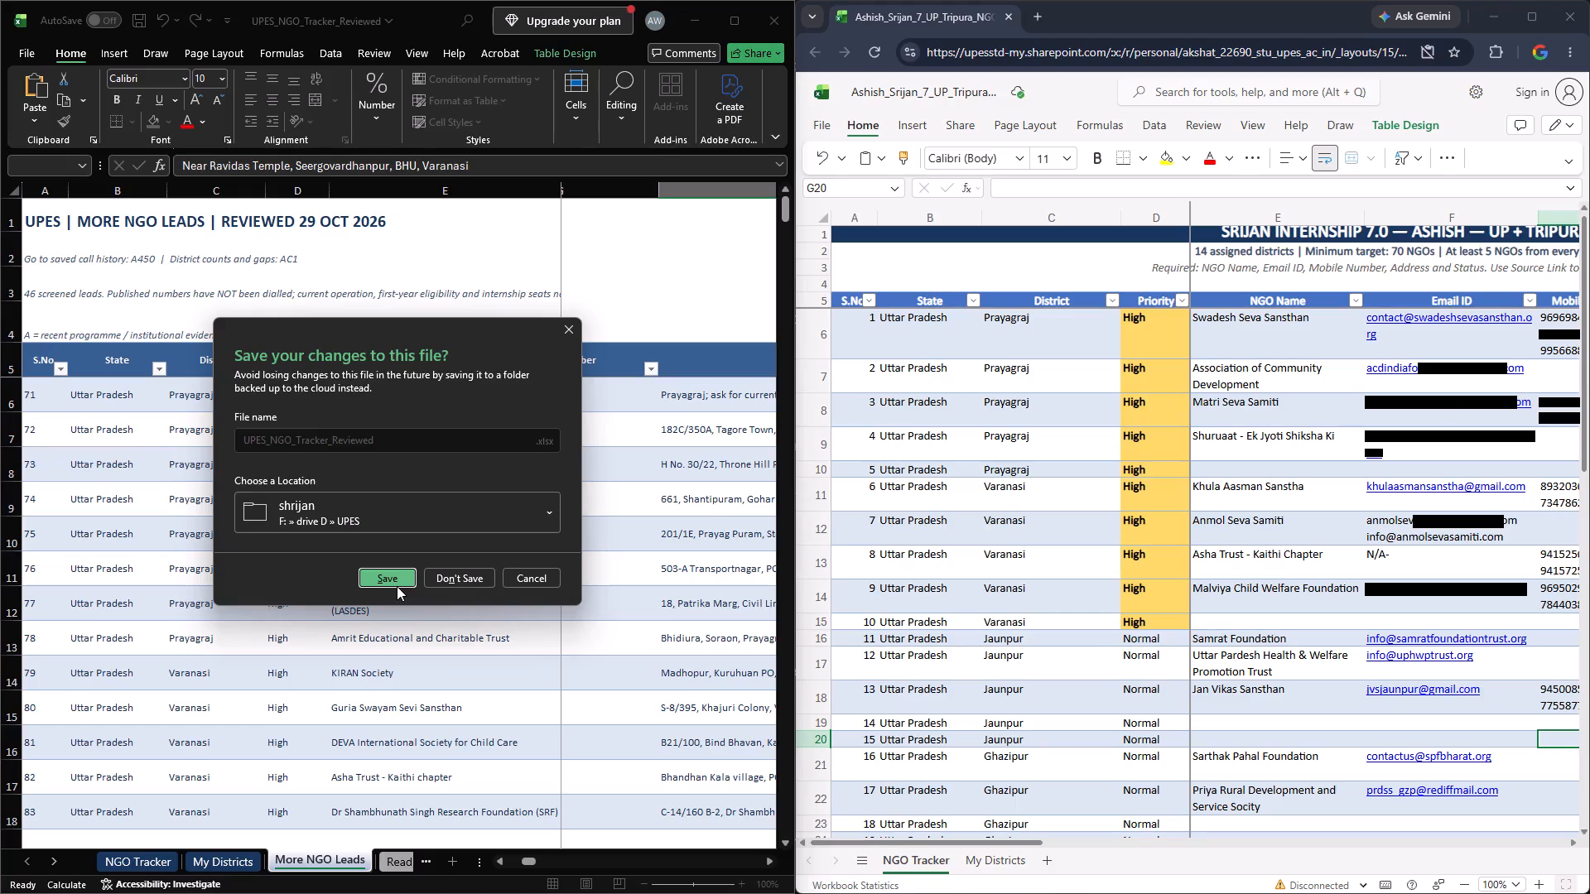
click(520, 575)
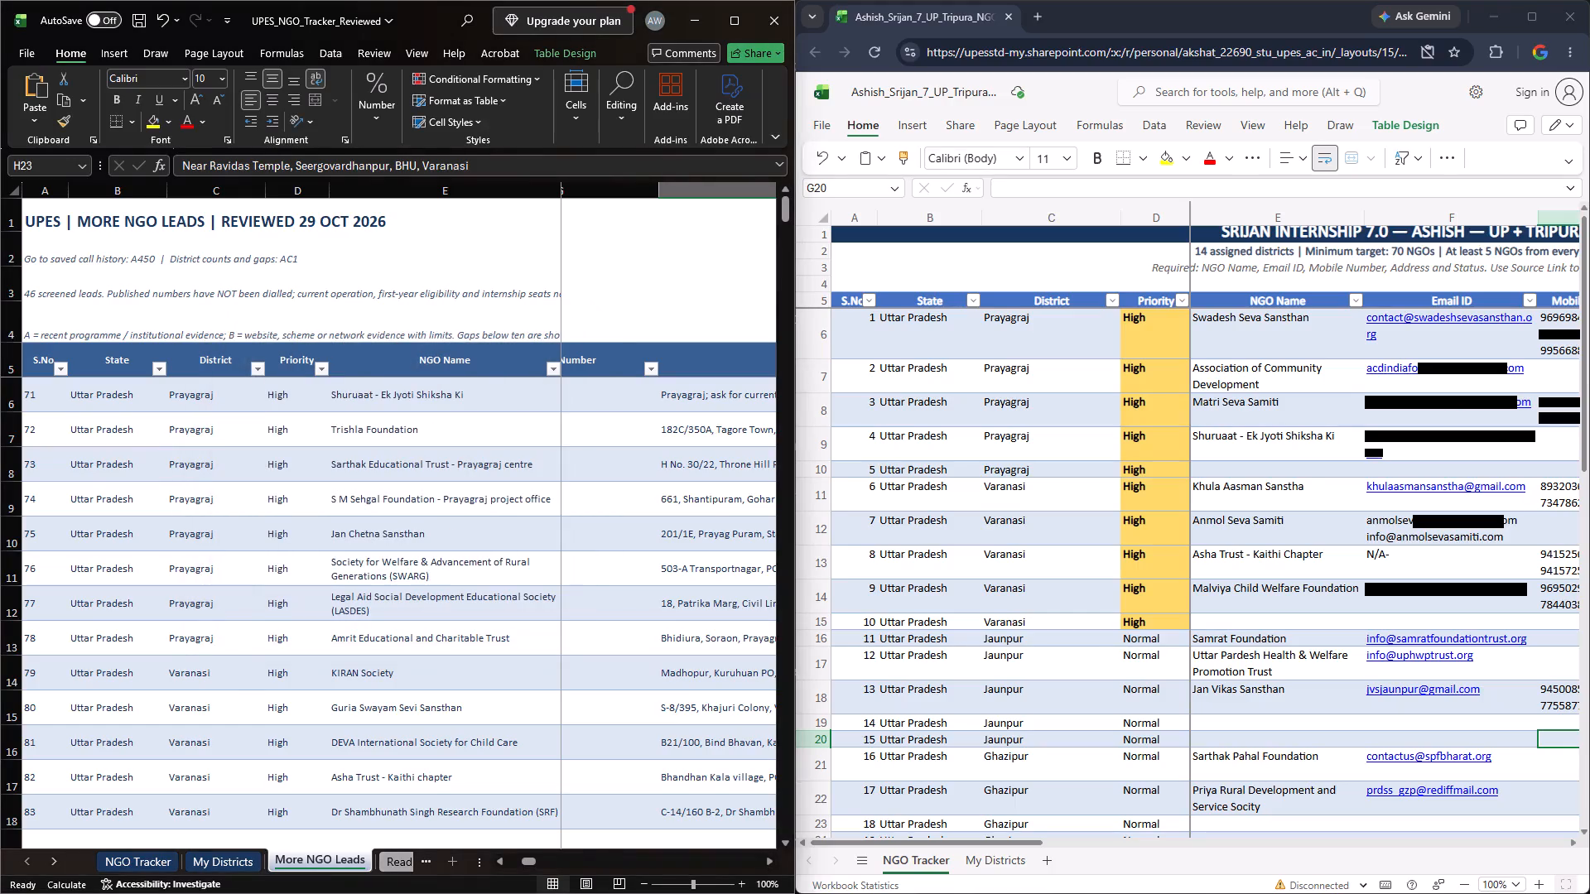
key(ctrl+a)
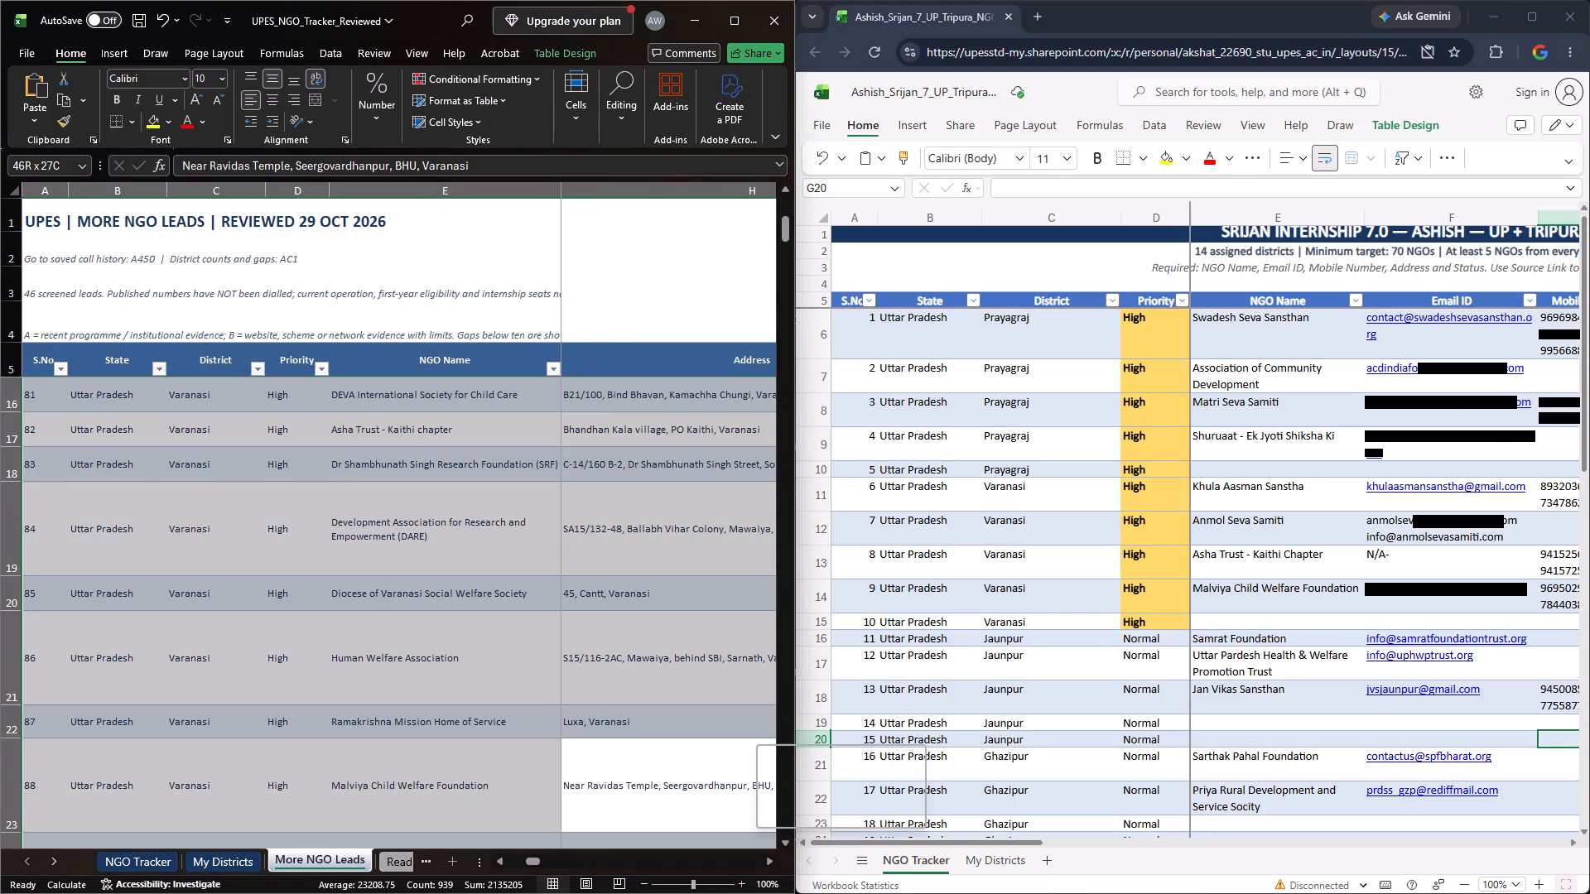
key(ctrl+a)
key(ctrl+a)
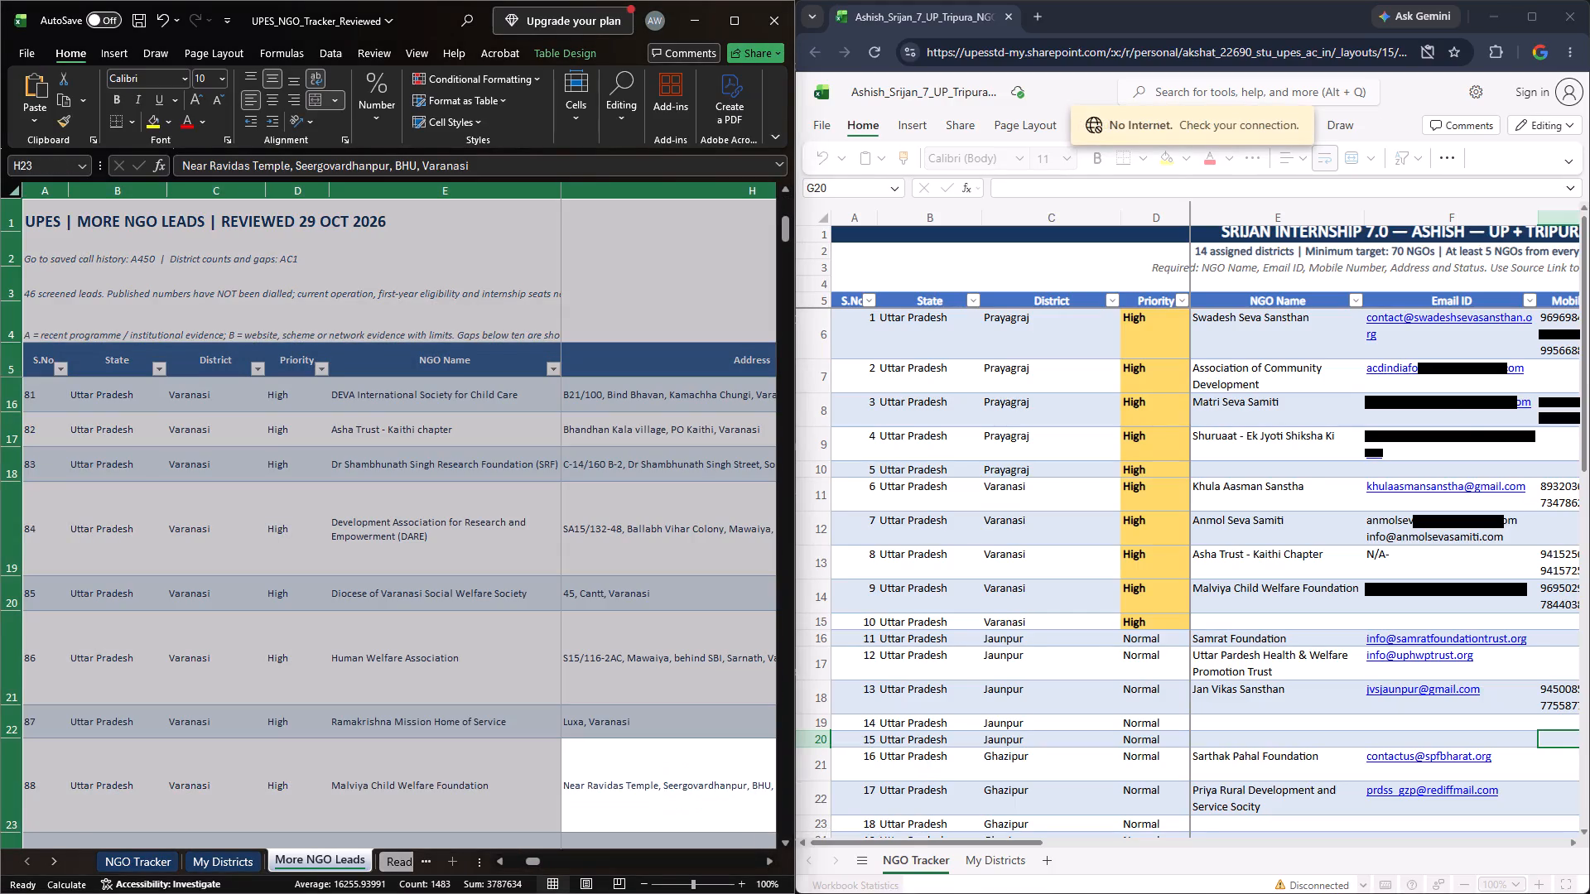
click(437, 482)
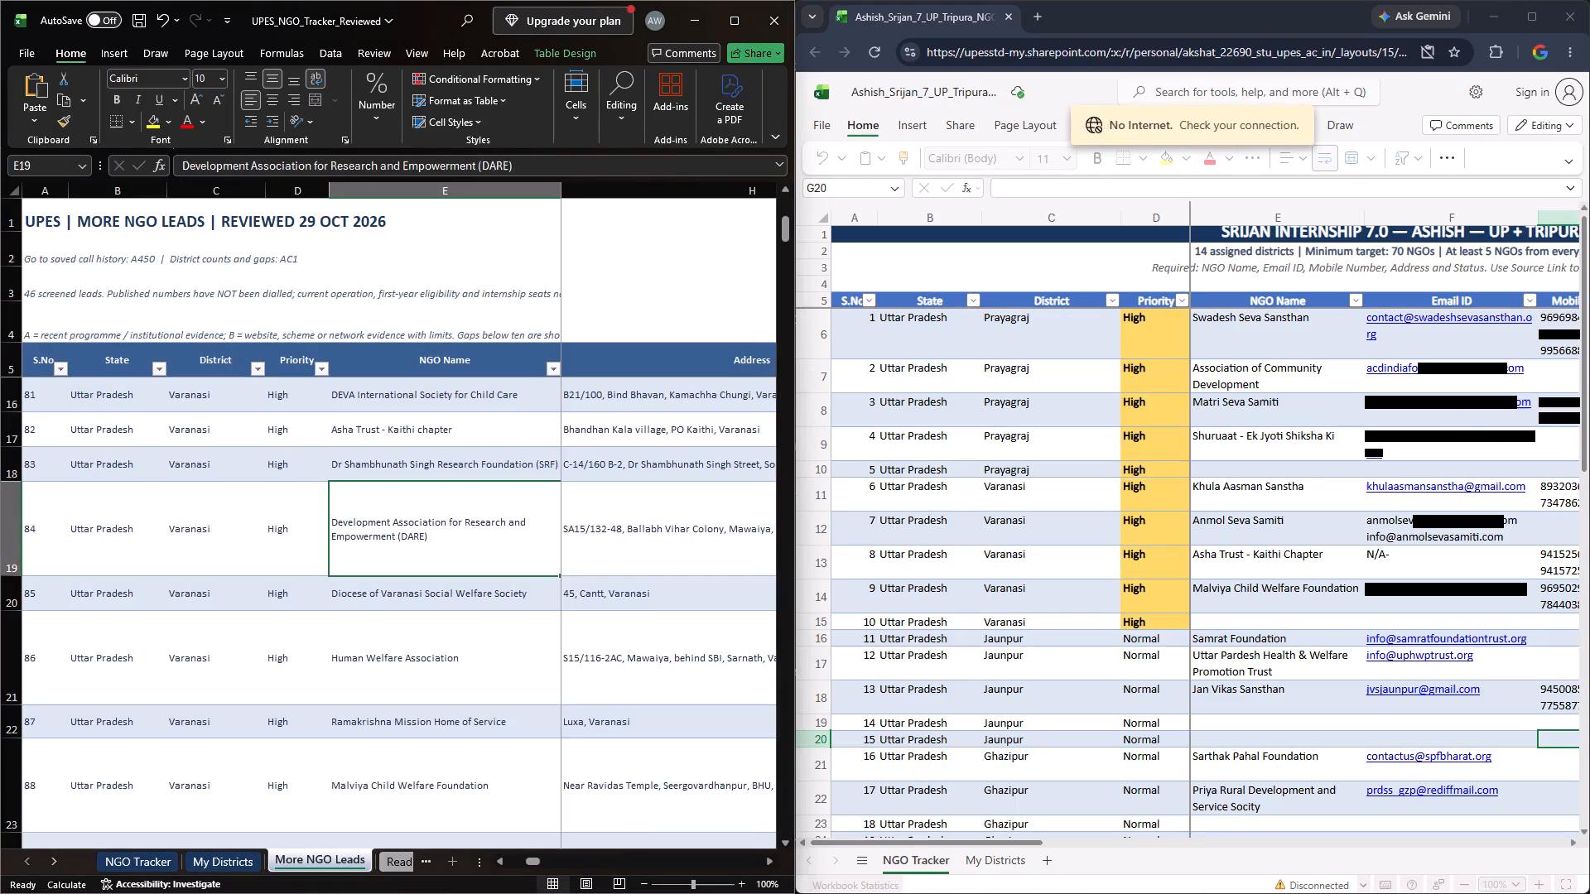
Save the local UPES_NGO_Tracker_Reviewed workbook and close it.
key(ctrl+s)
key(ctrl+s)
key(ctrl+s)
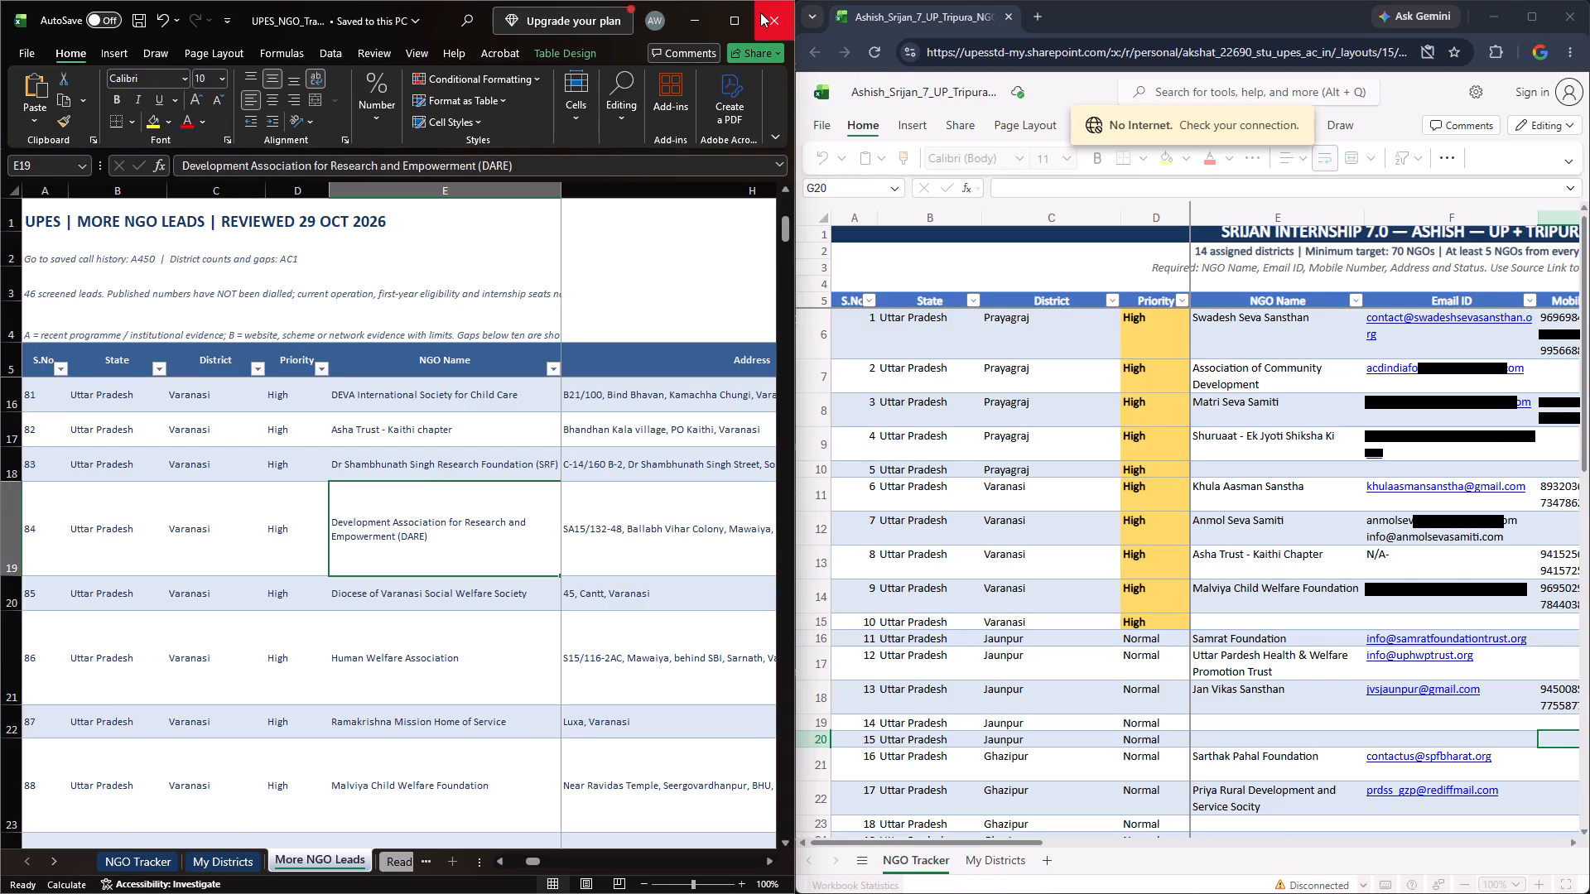
click(759, 12)
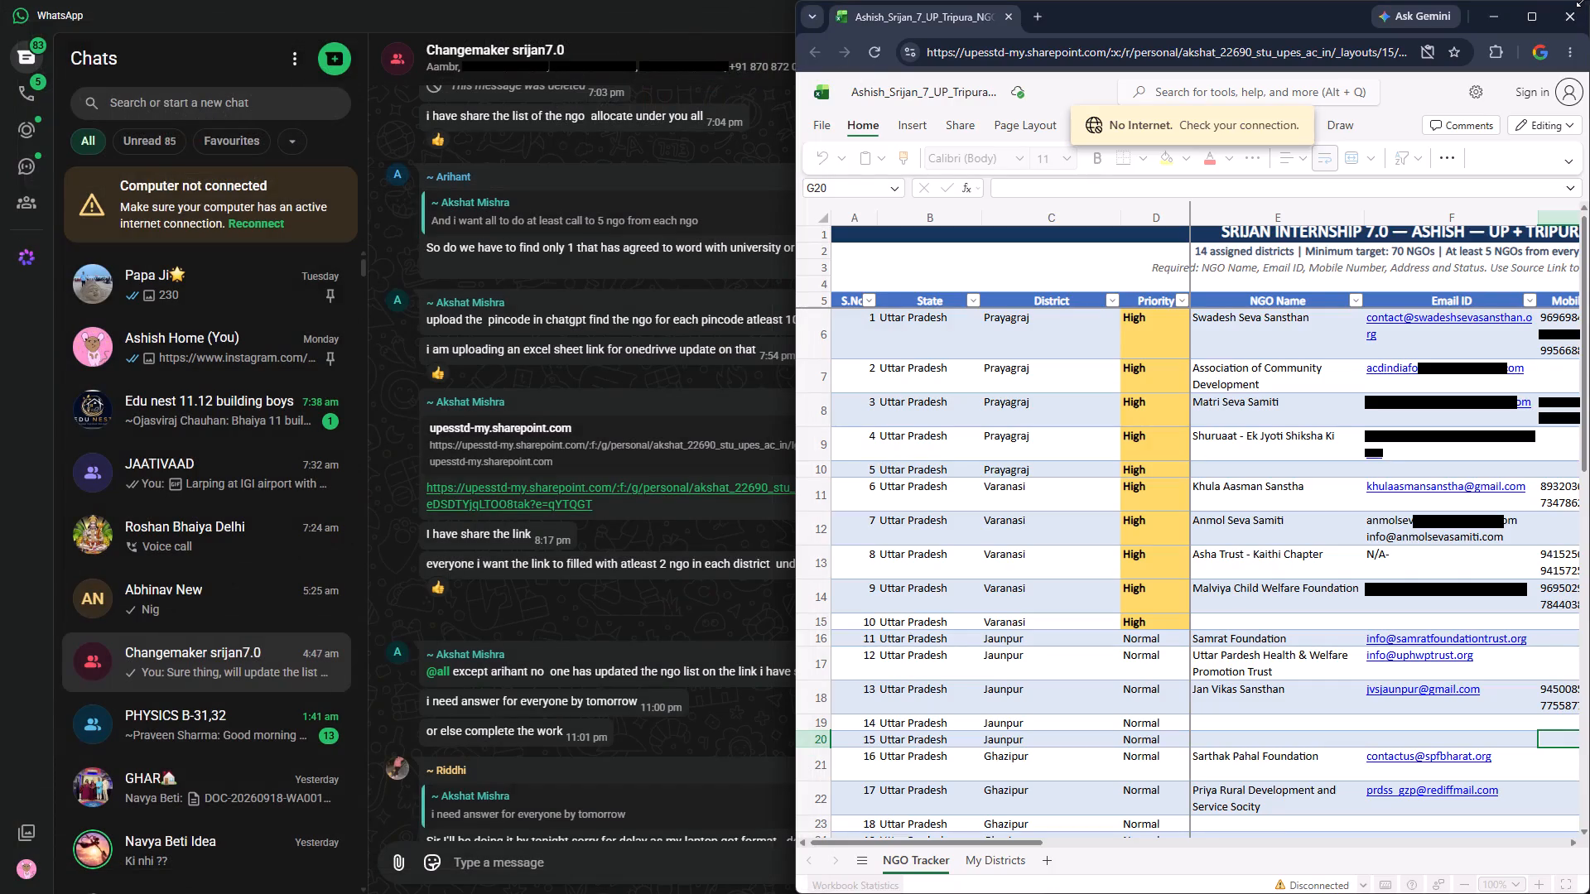
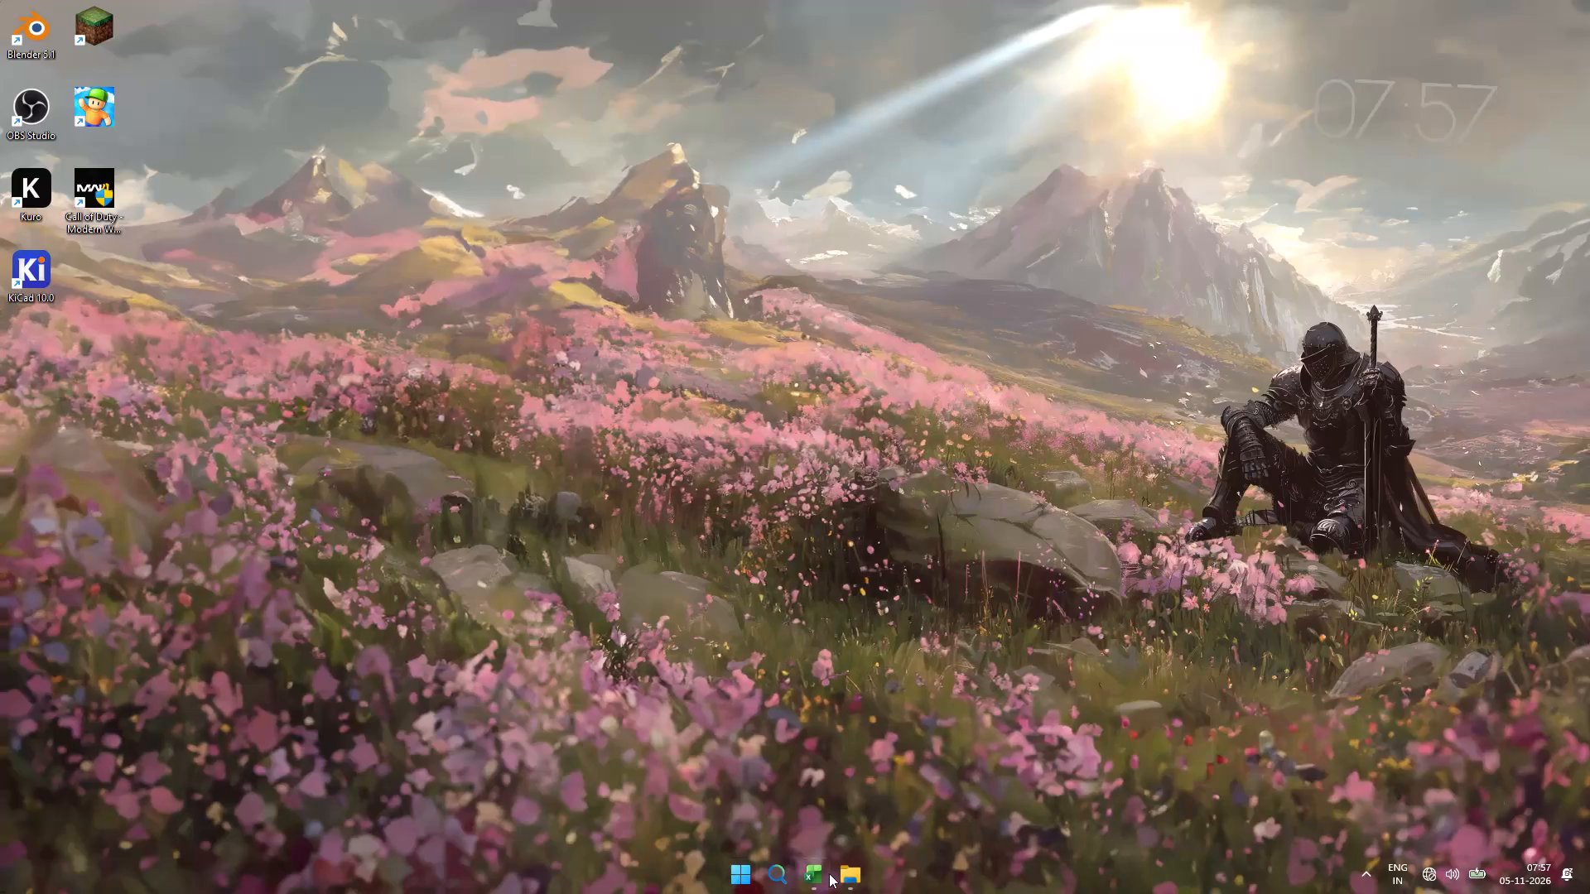
Switch to the local UPES_NGO_Tracker workbook in Excel, save its changes and close it.
click(829, 873)
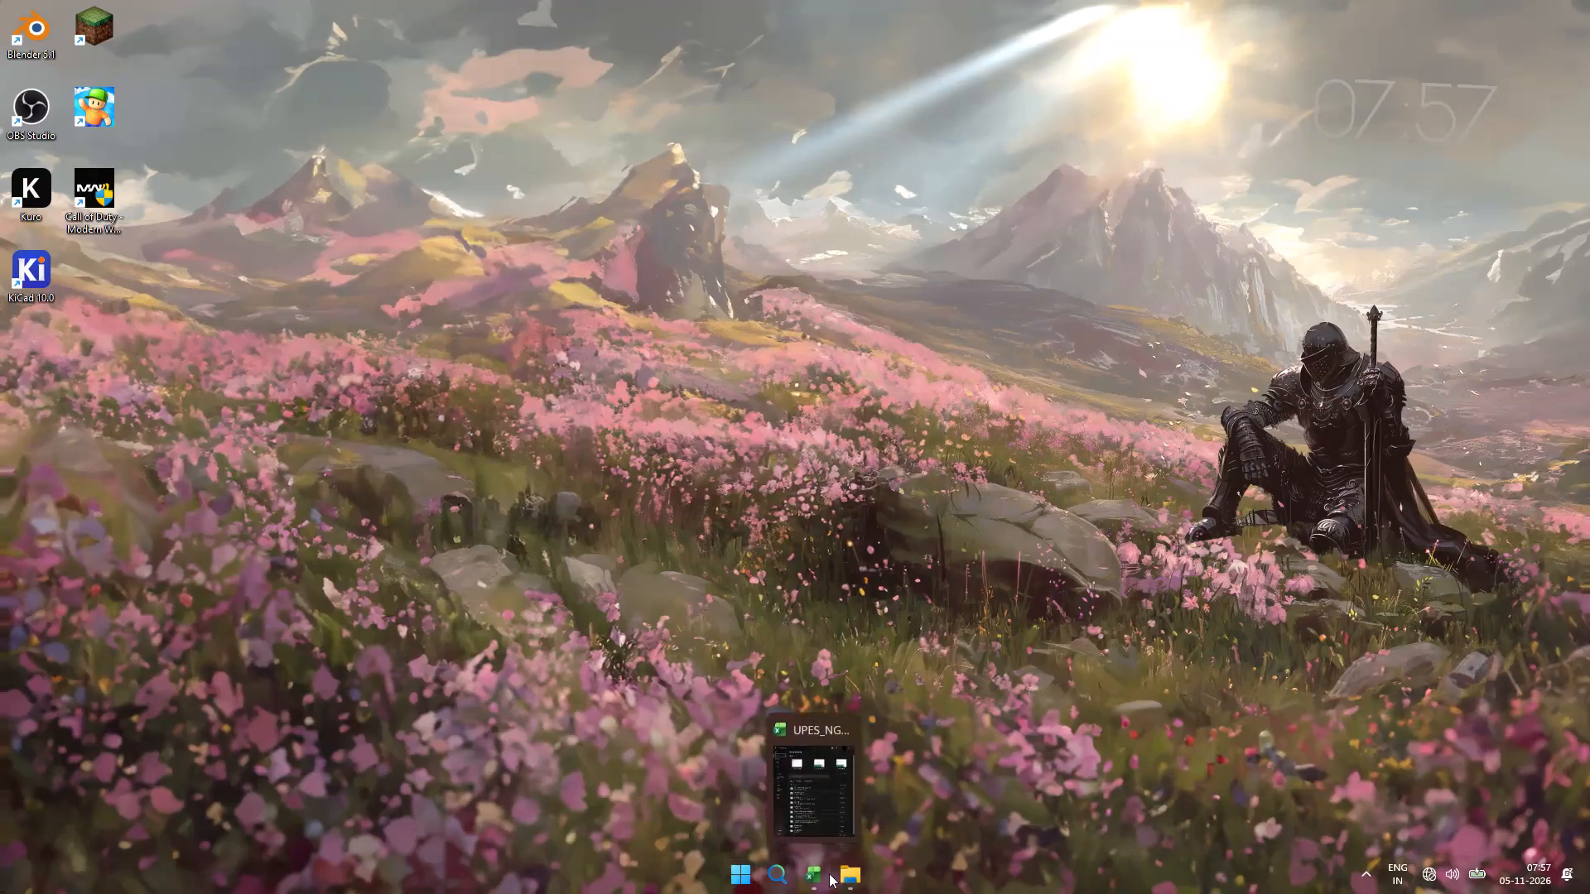
click(767, 15)
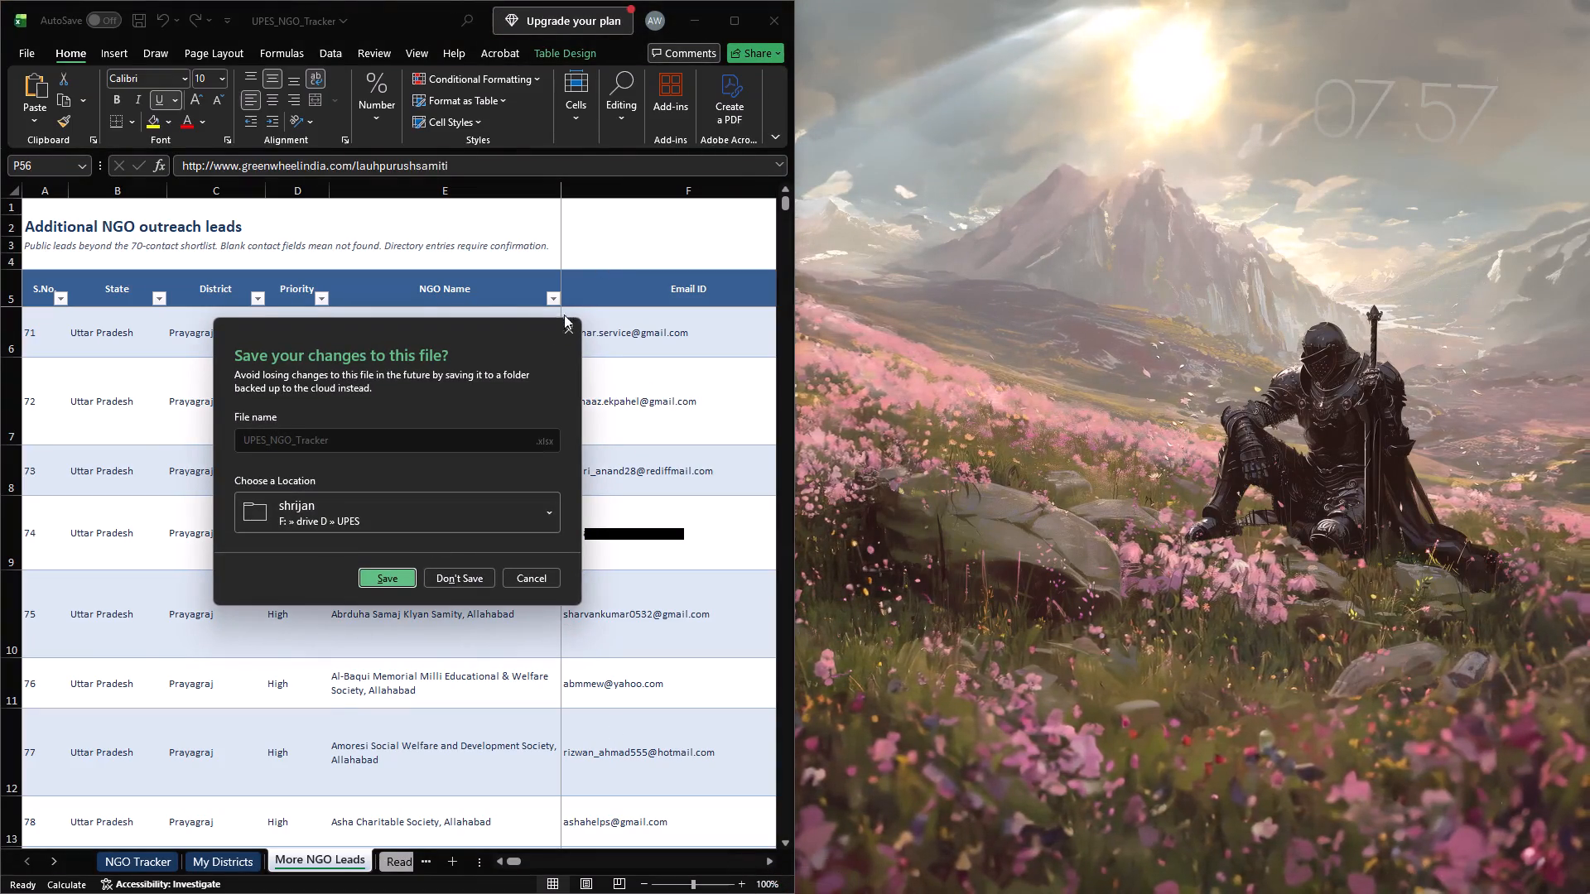
click(569, 329)
key(ctrl+s)
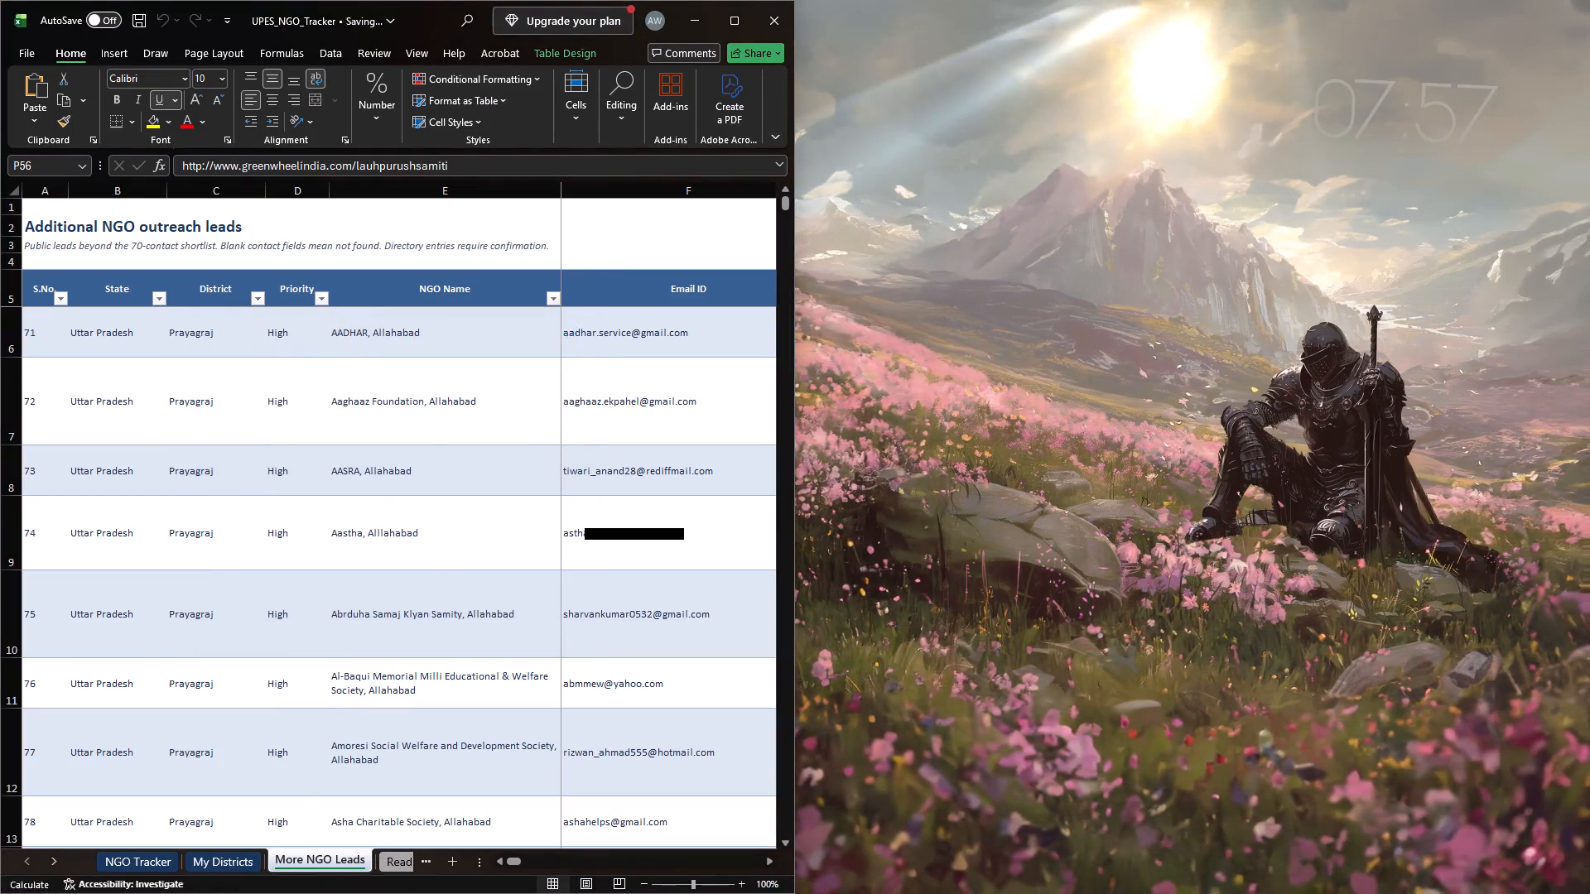
key(ctrl+s)
key(ctrl+s)
key(ctrl+s)
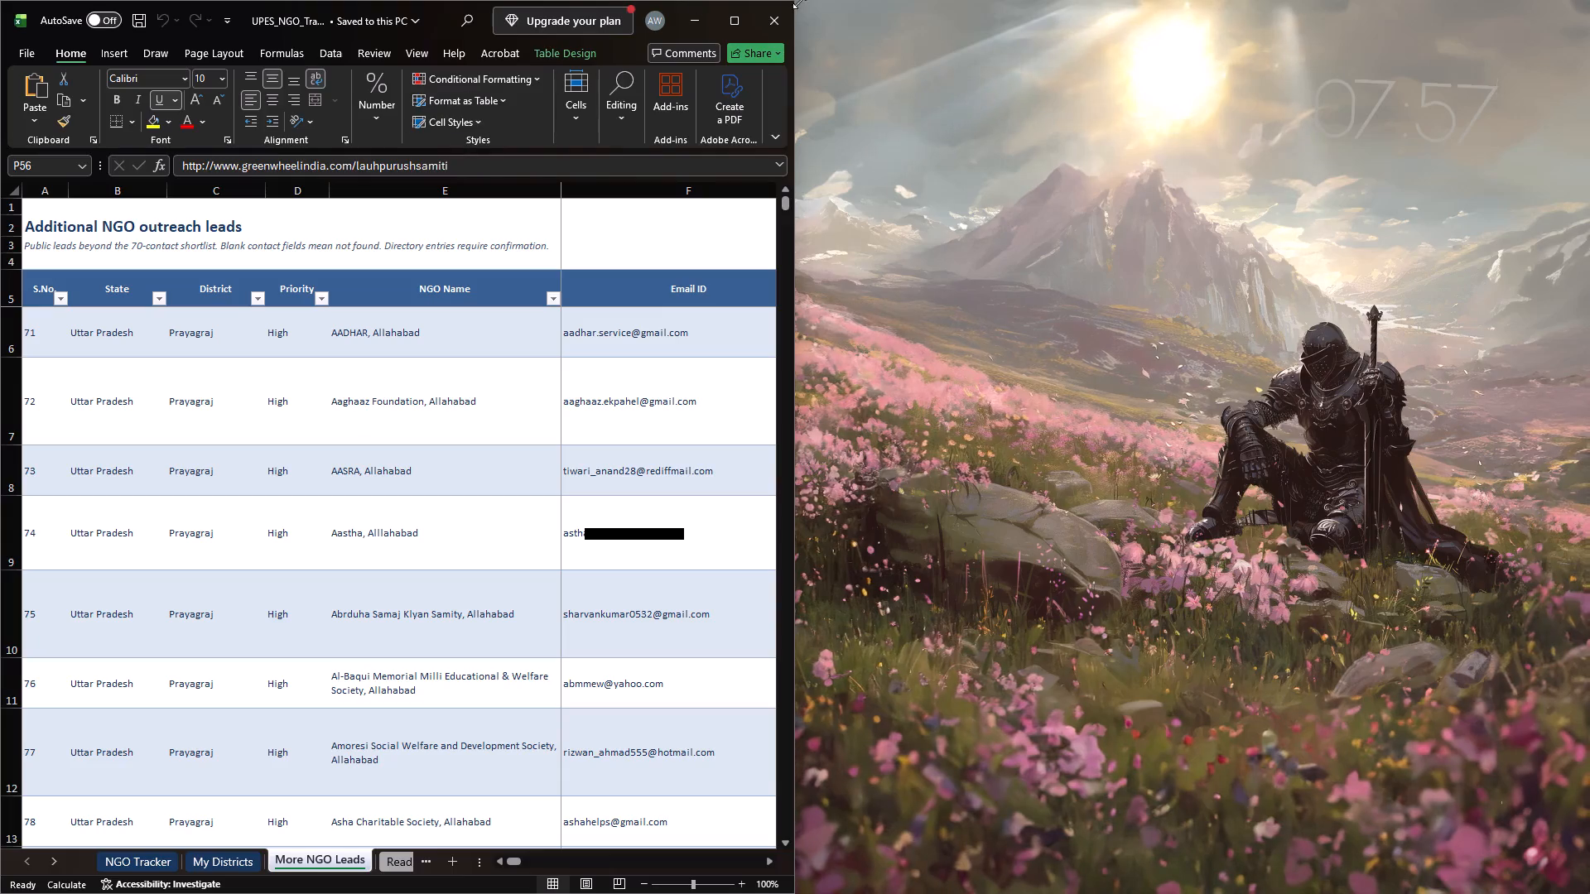
click(780, 25)
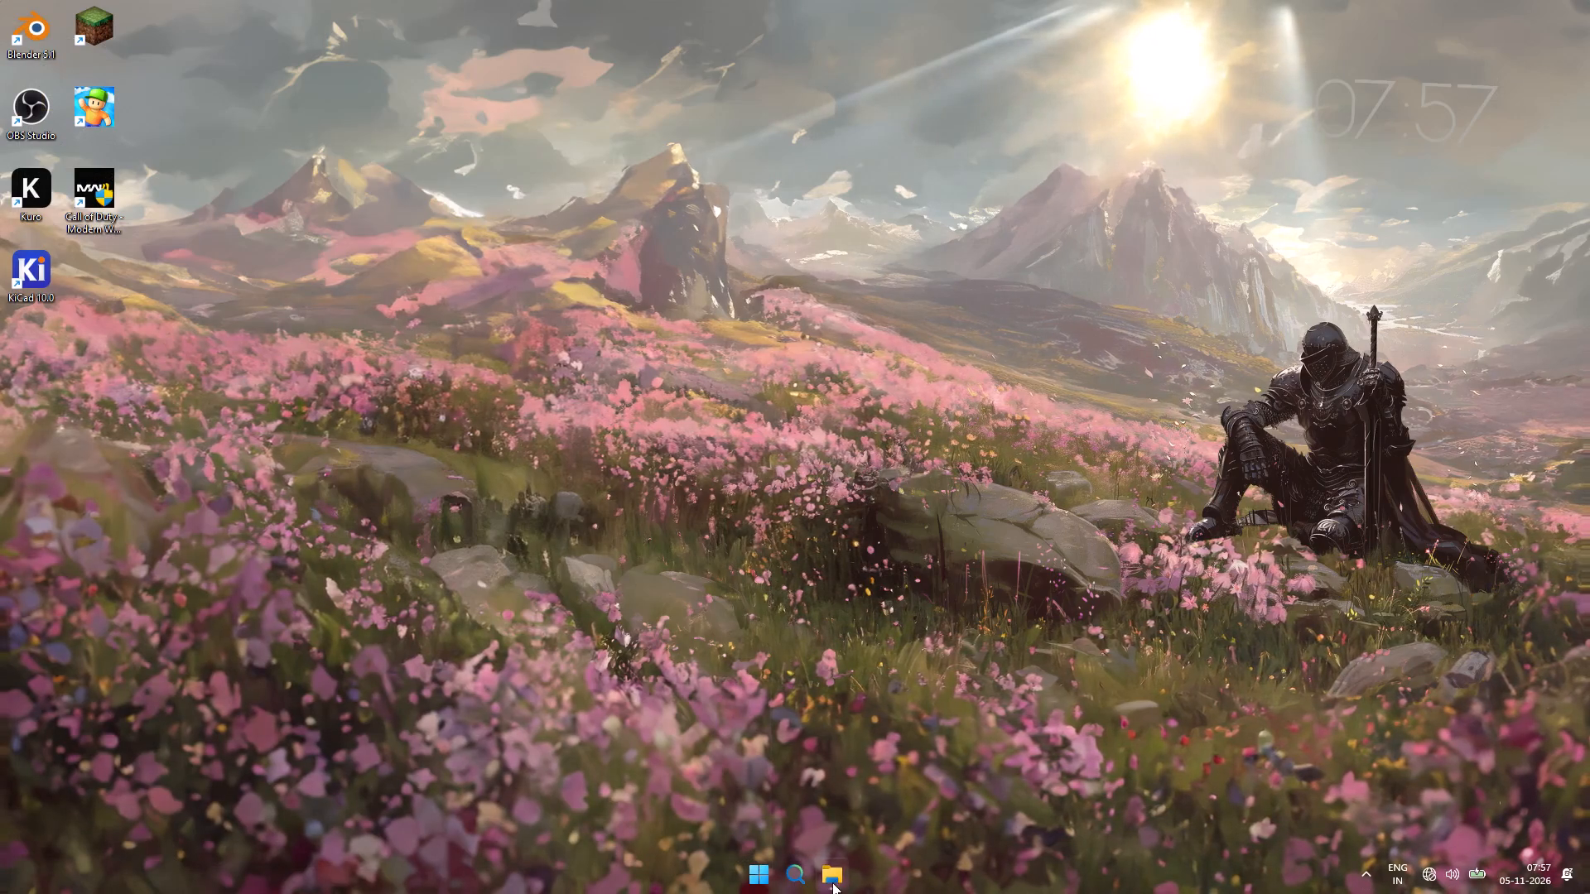
Bring up the File Explorer window showing the shrijan folder and close it.
click(832, 882)
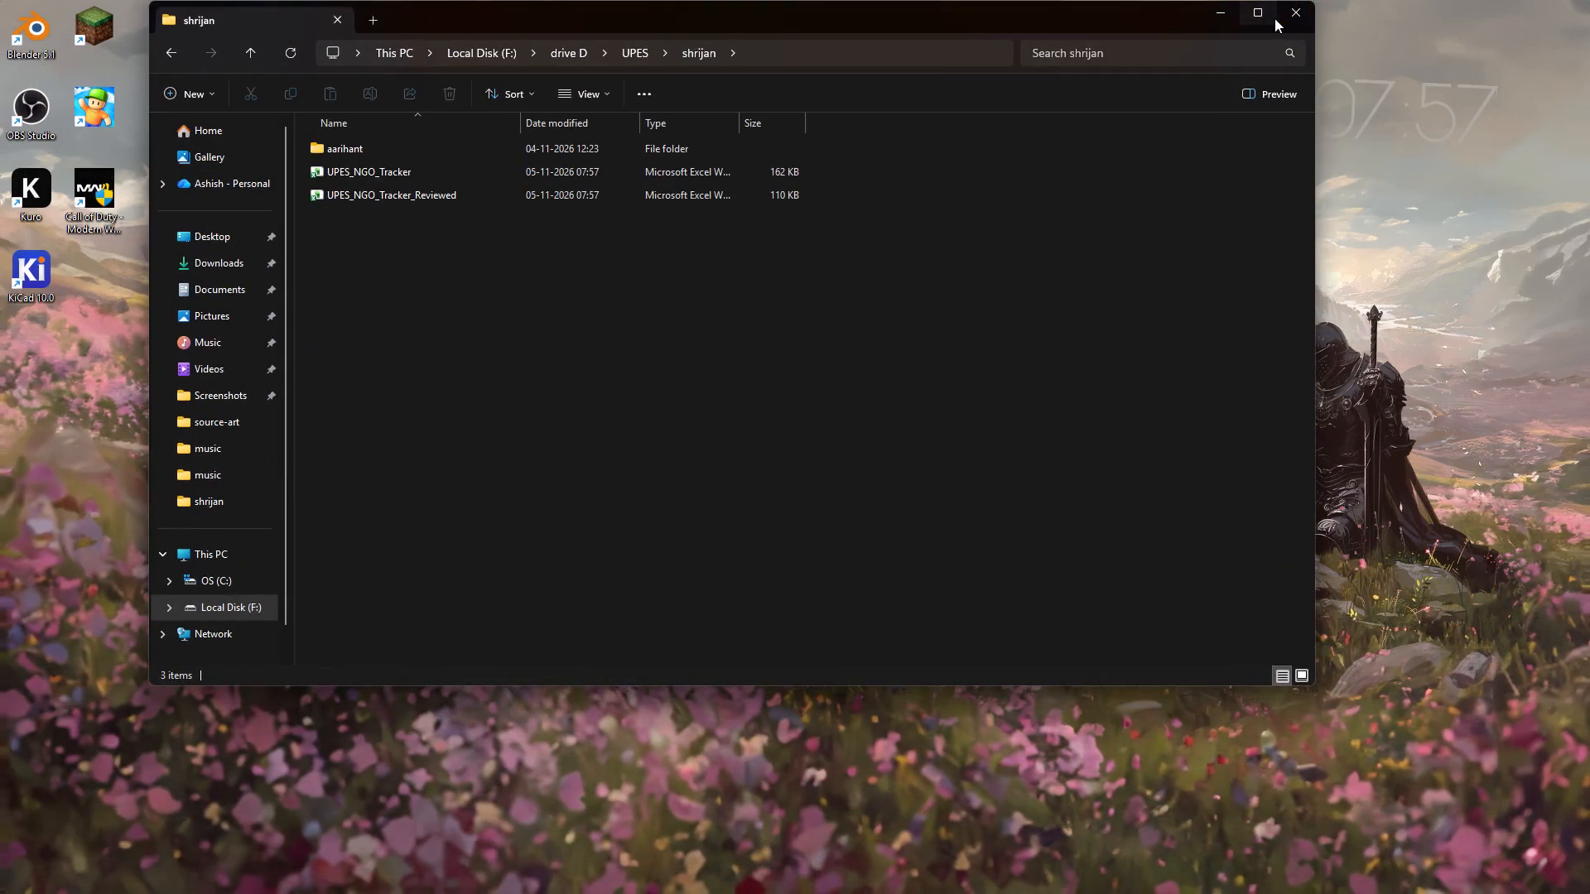
click(1274, 18)
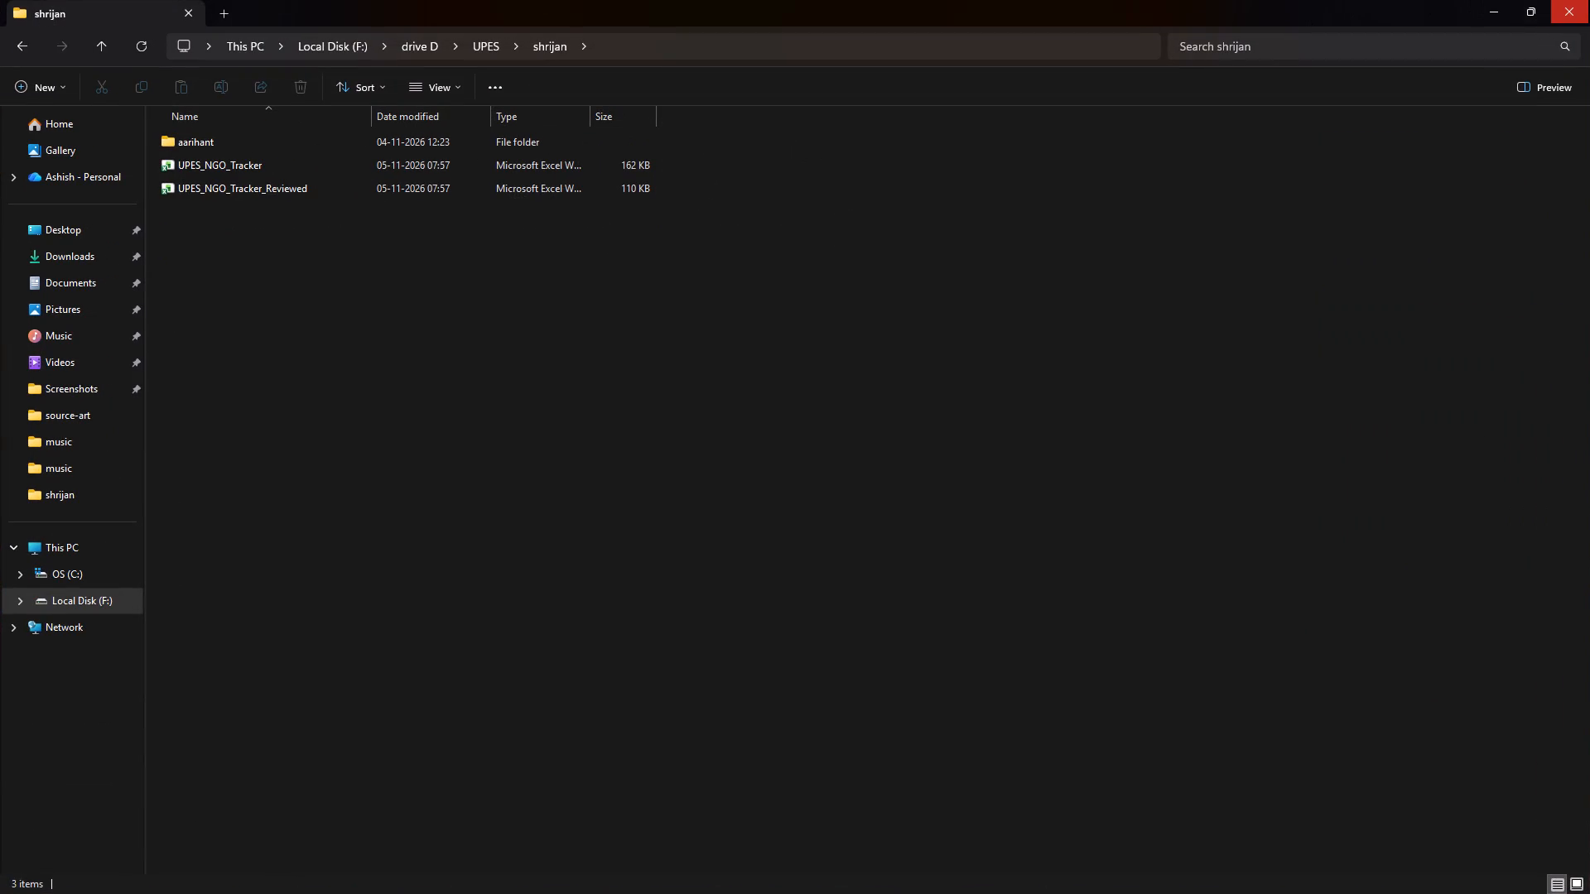
click(1588, 0)
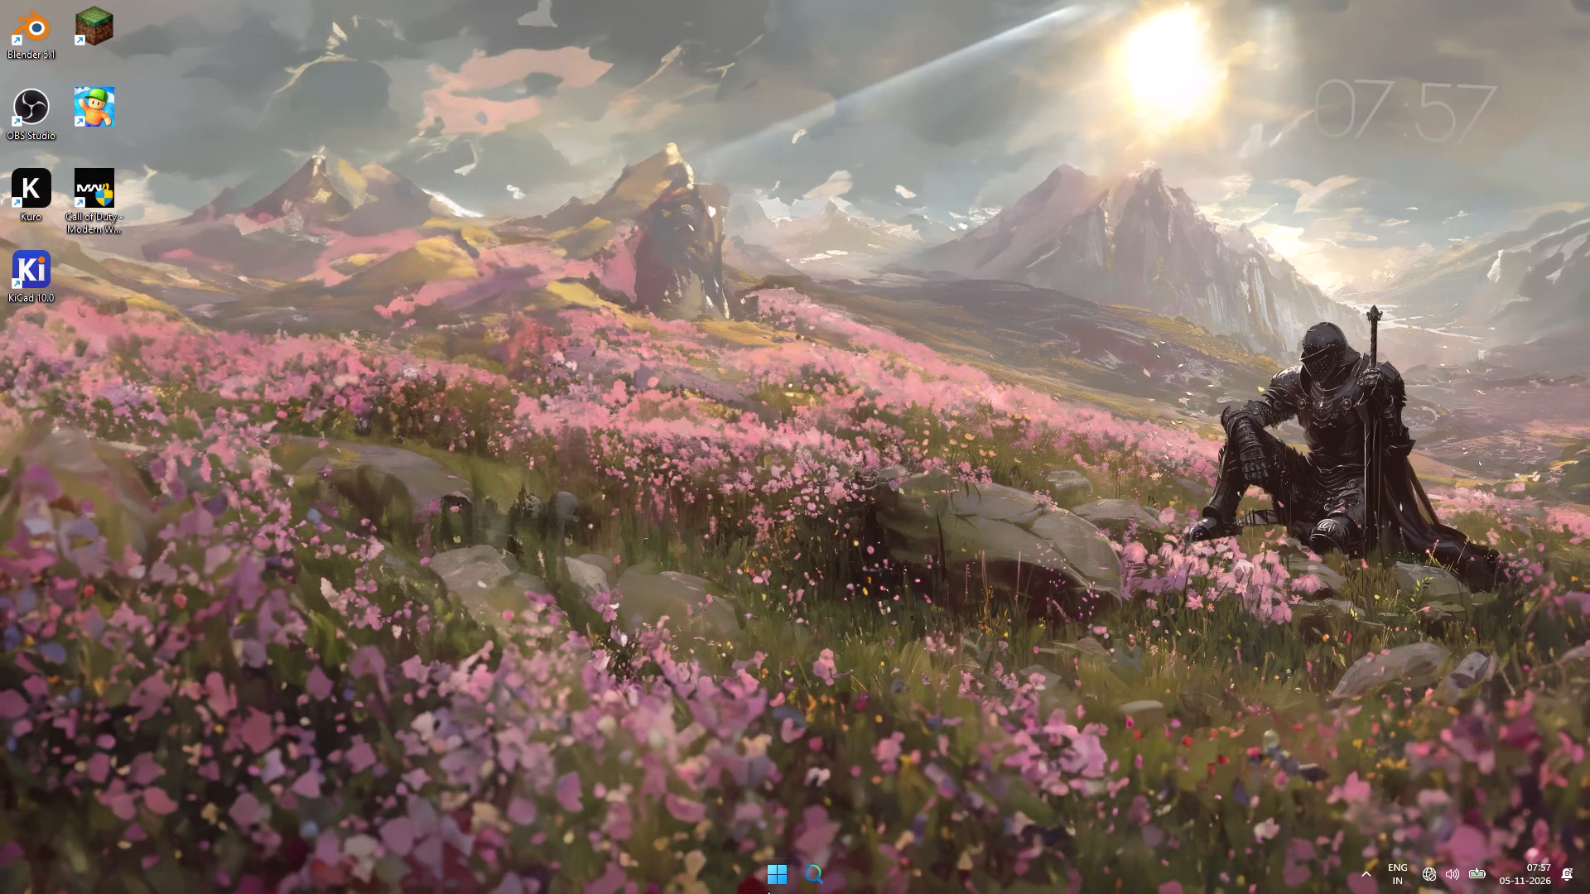
Open the computer's power options in preparation for shutting down.
click(765, 889)
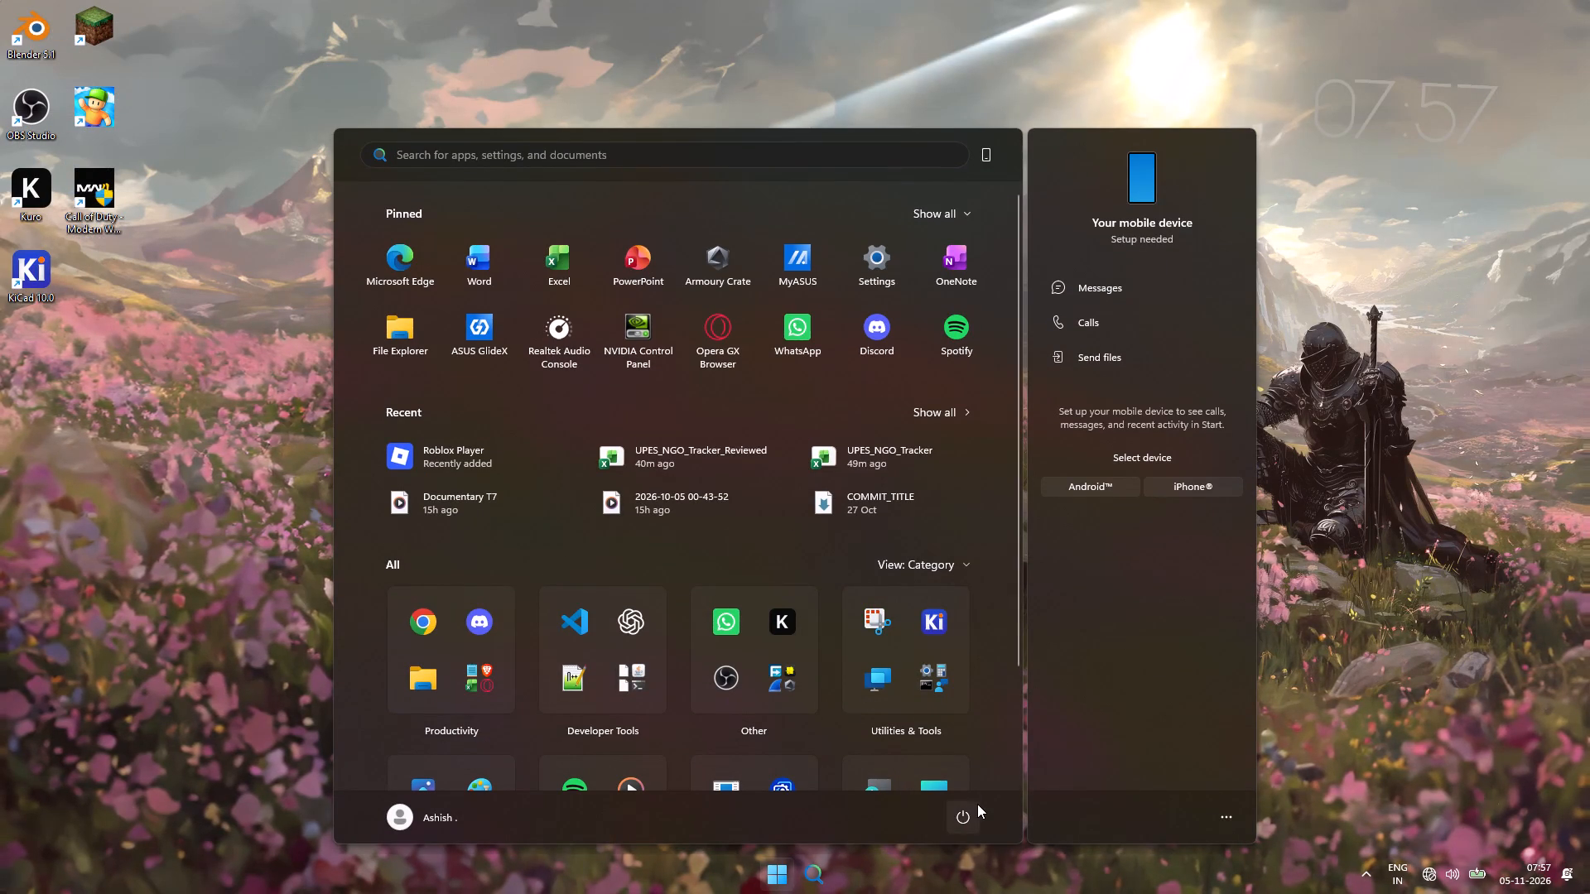
click(977, 804)
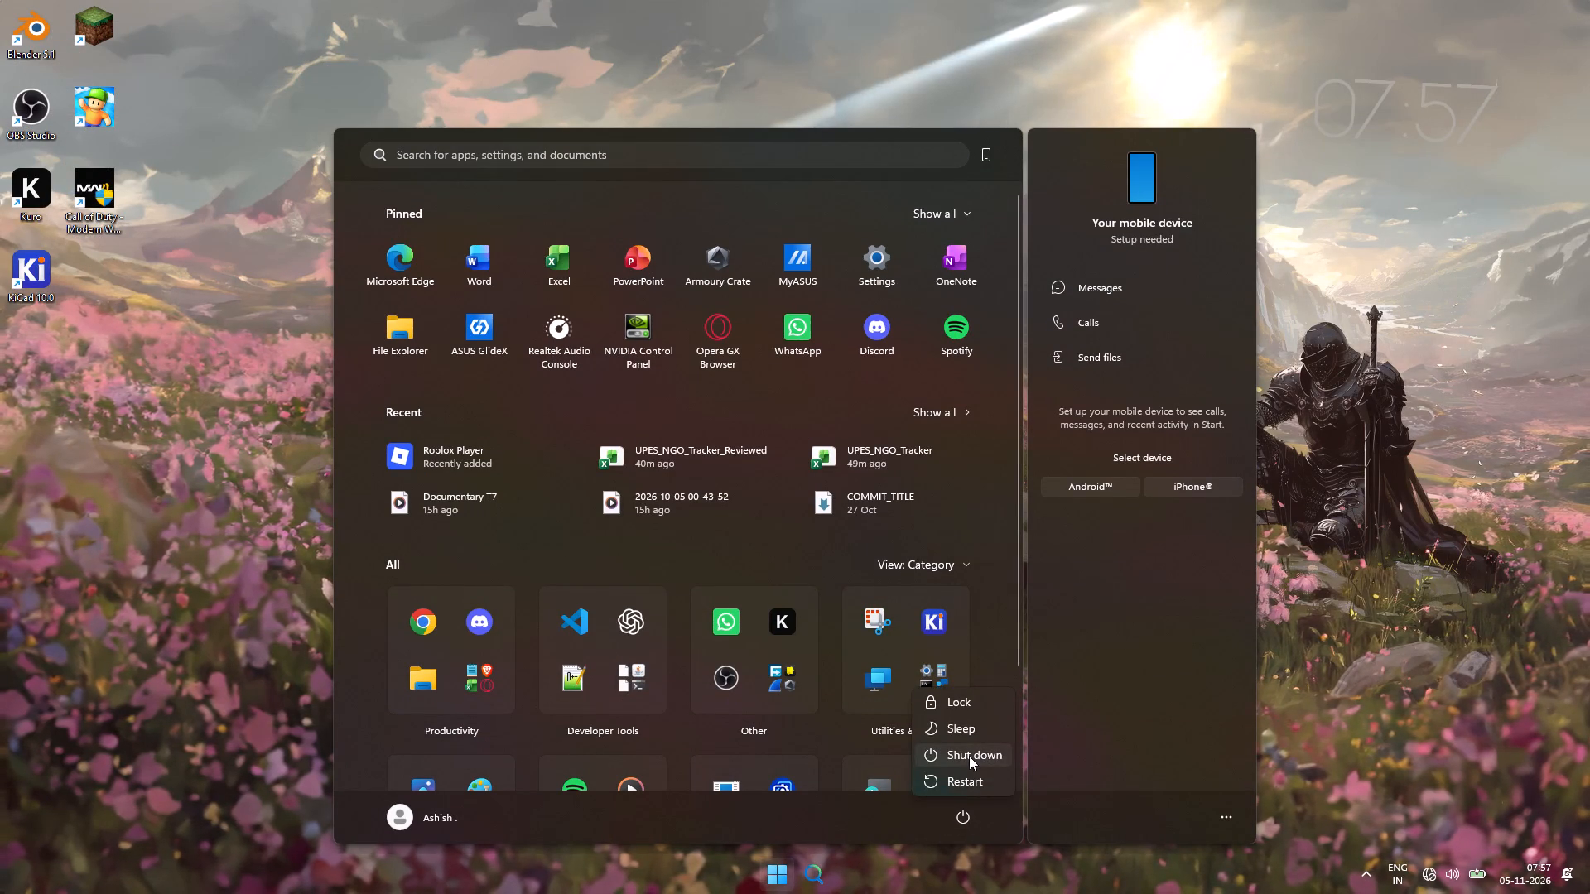